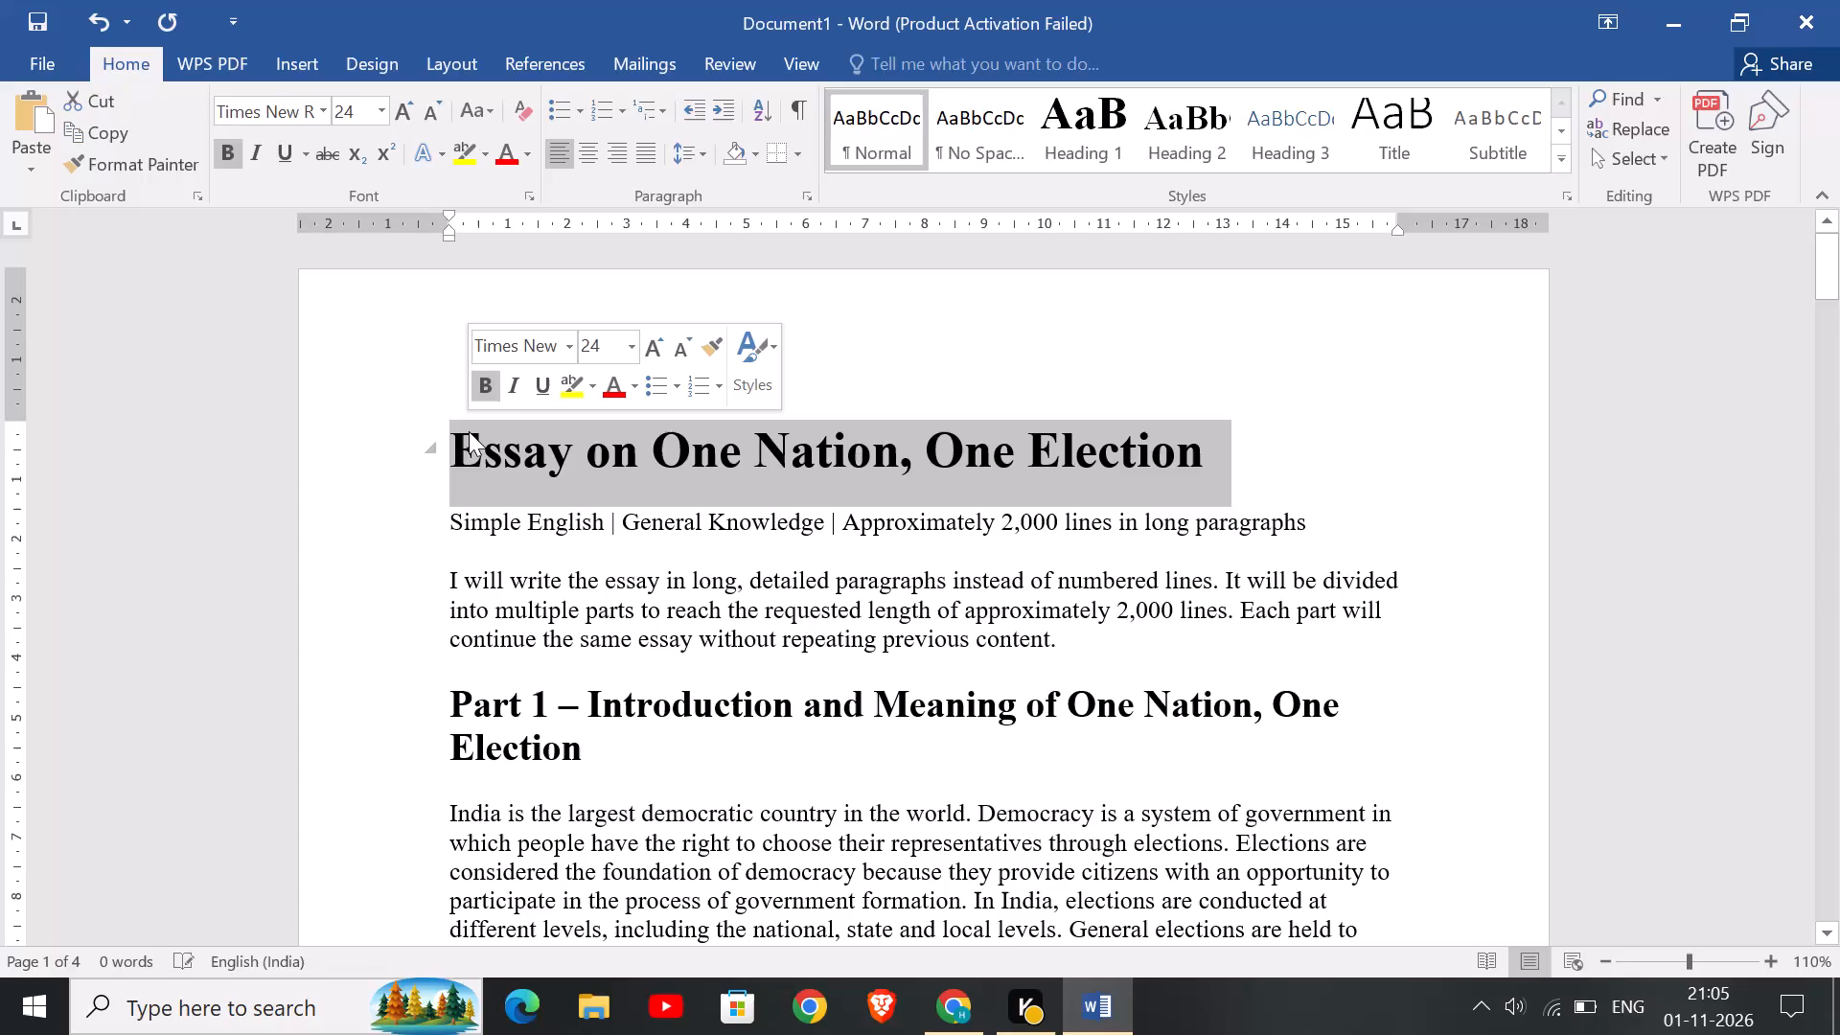
Delete "Essay on" from the title so that it begins with "One Nation".
click(585, 452)
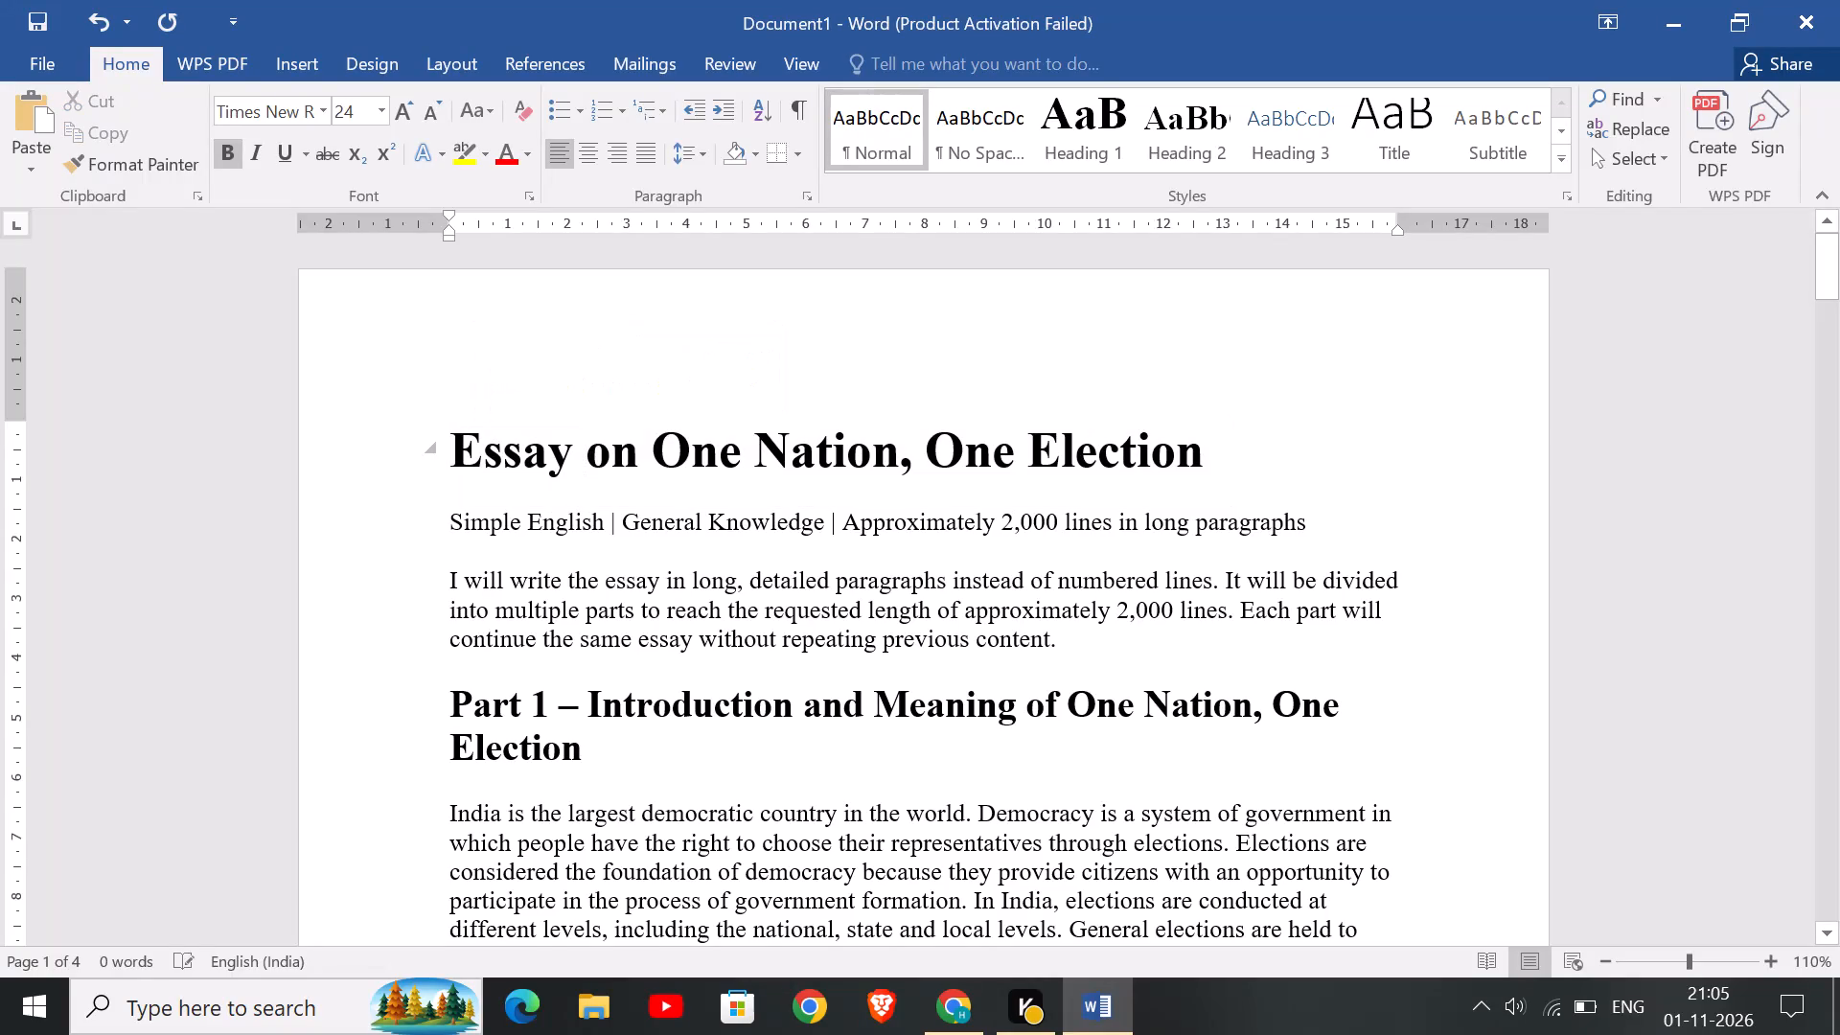
click(655, 446)
drag(655, 446, 391, 441)
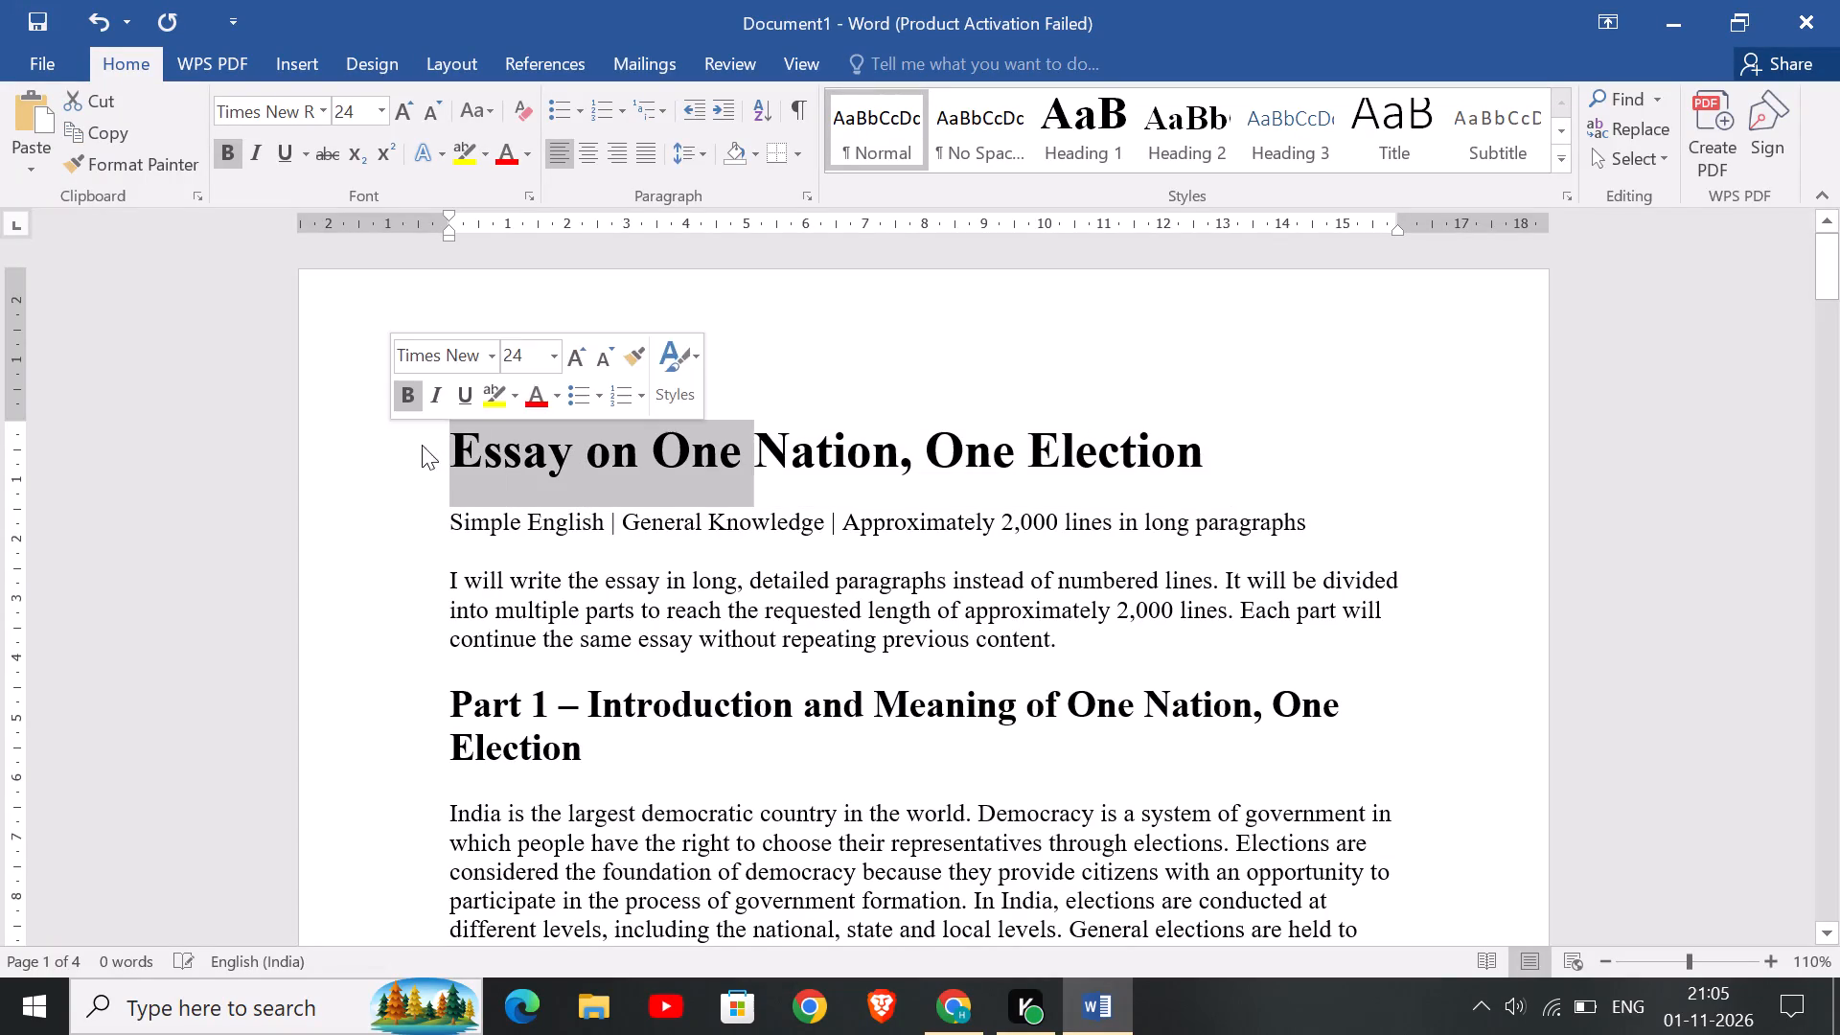
click(442, 448)
click(647, 445)
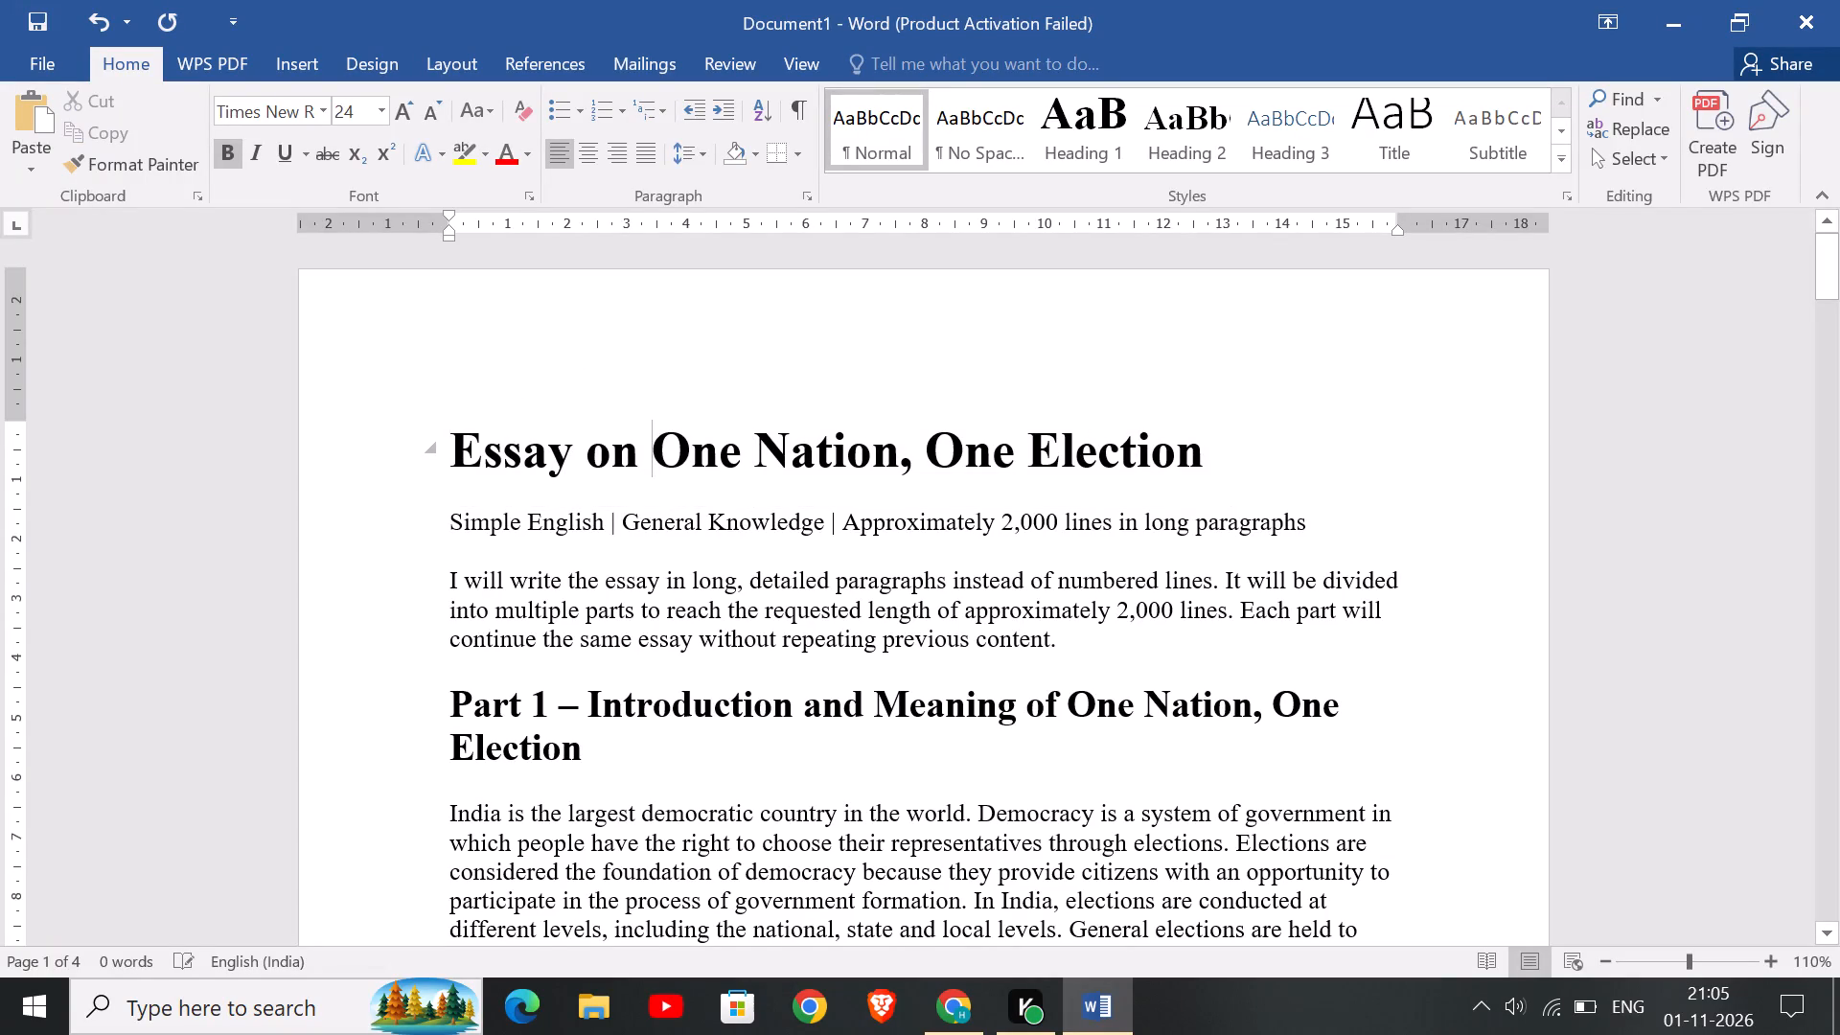
key(BackSpace)
key(BackSpace)
key(BackSpace)
key(BackSpace)
key(BackSpace)
key(BackSpace)
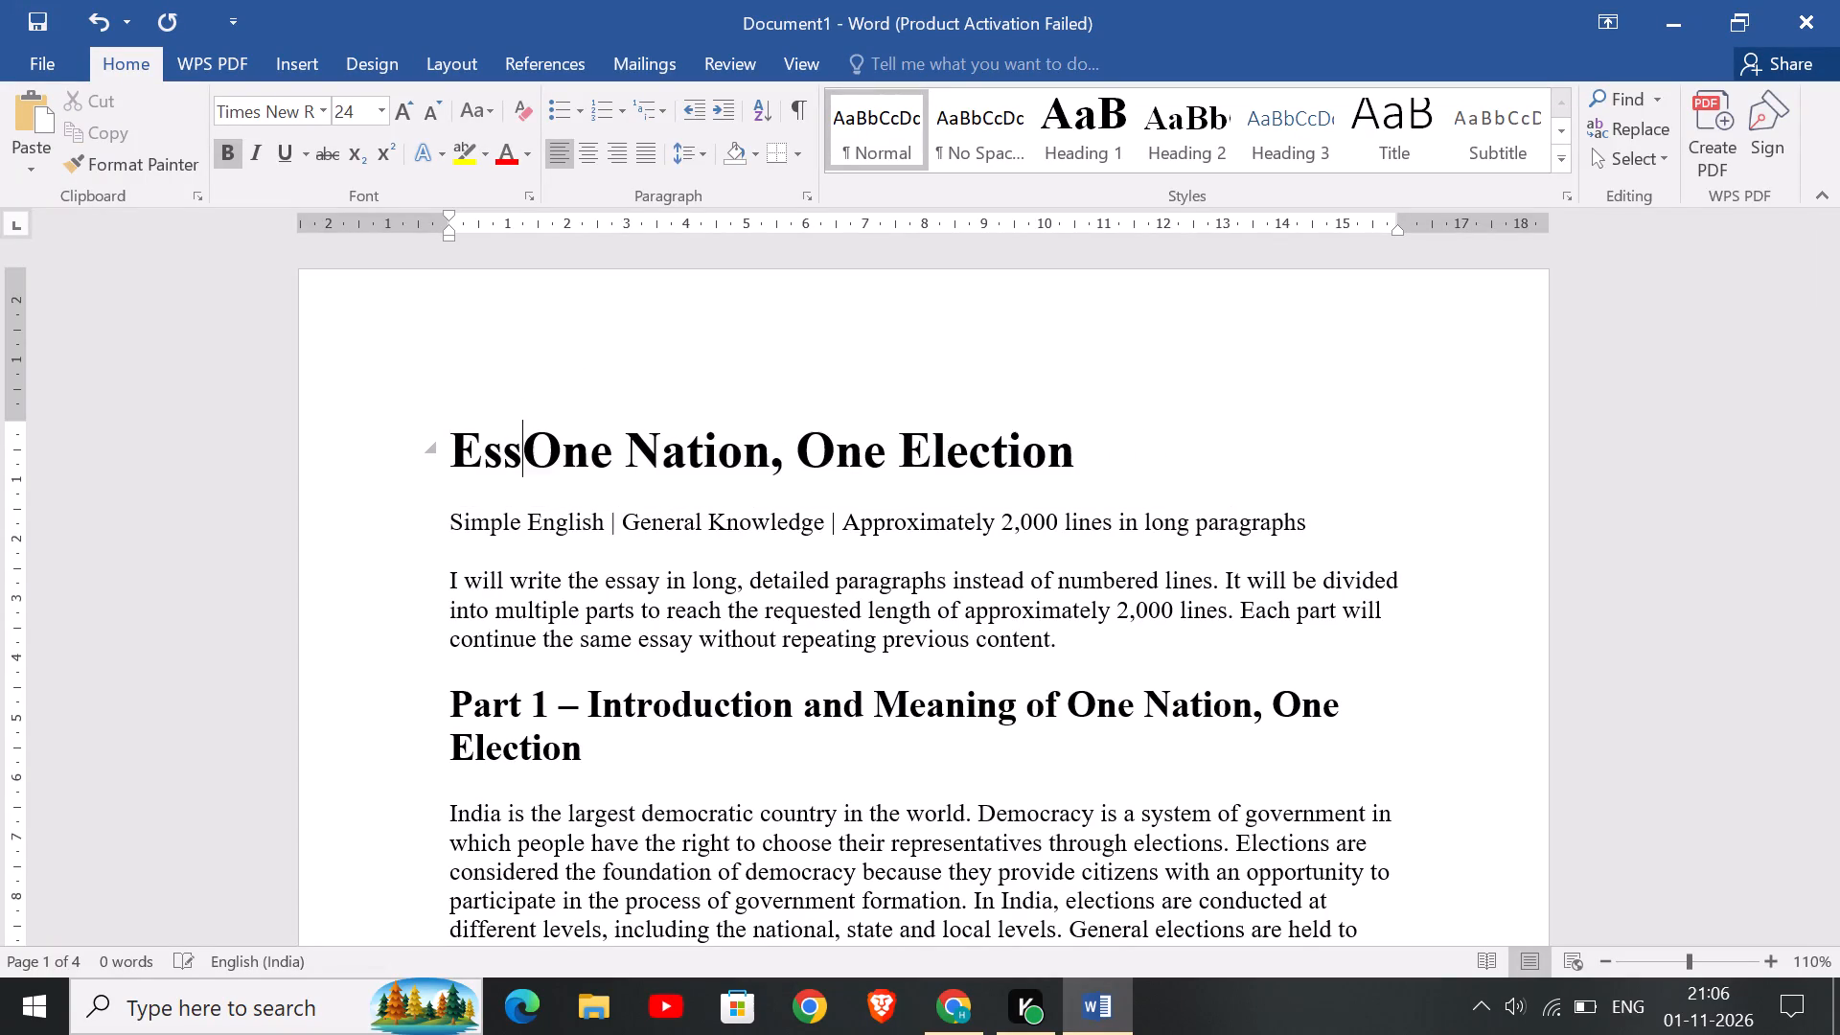
key(BackSpace)
key(BackSpace)
key(BackSpace)
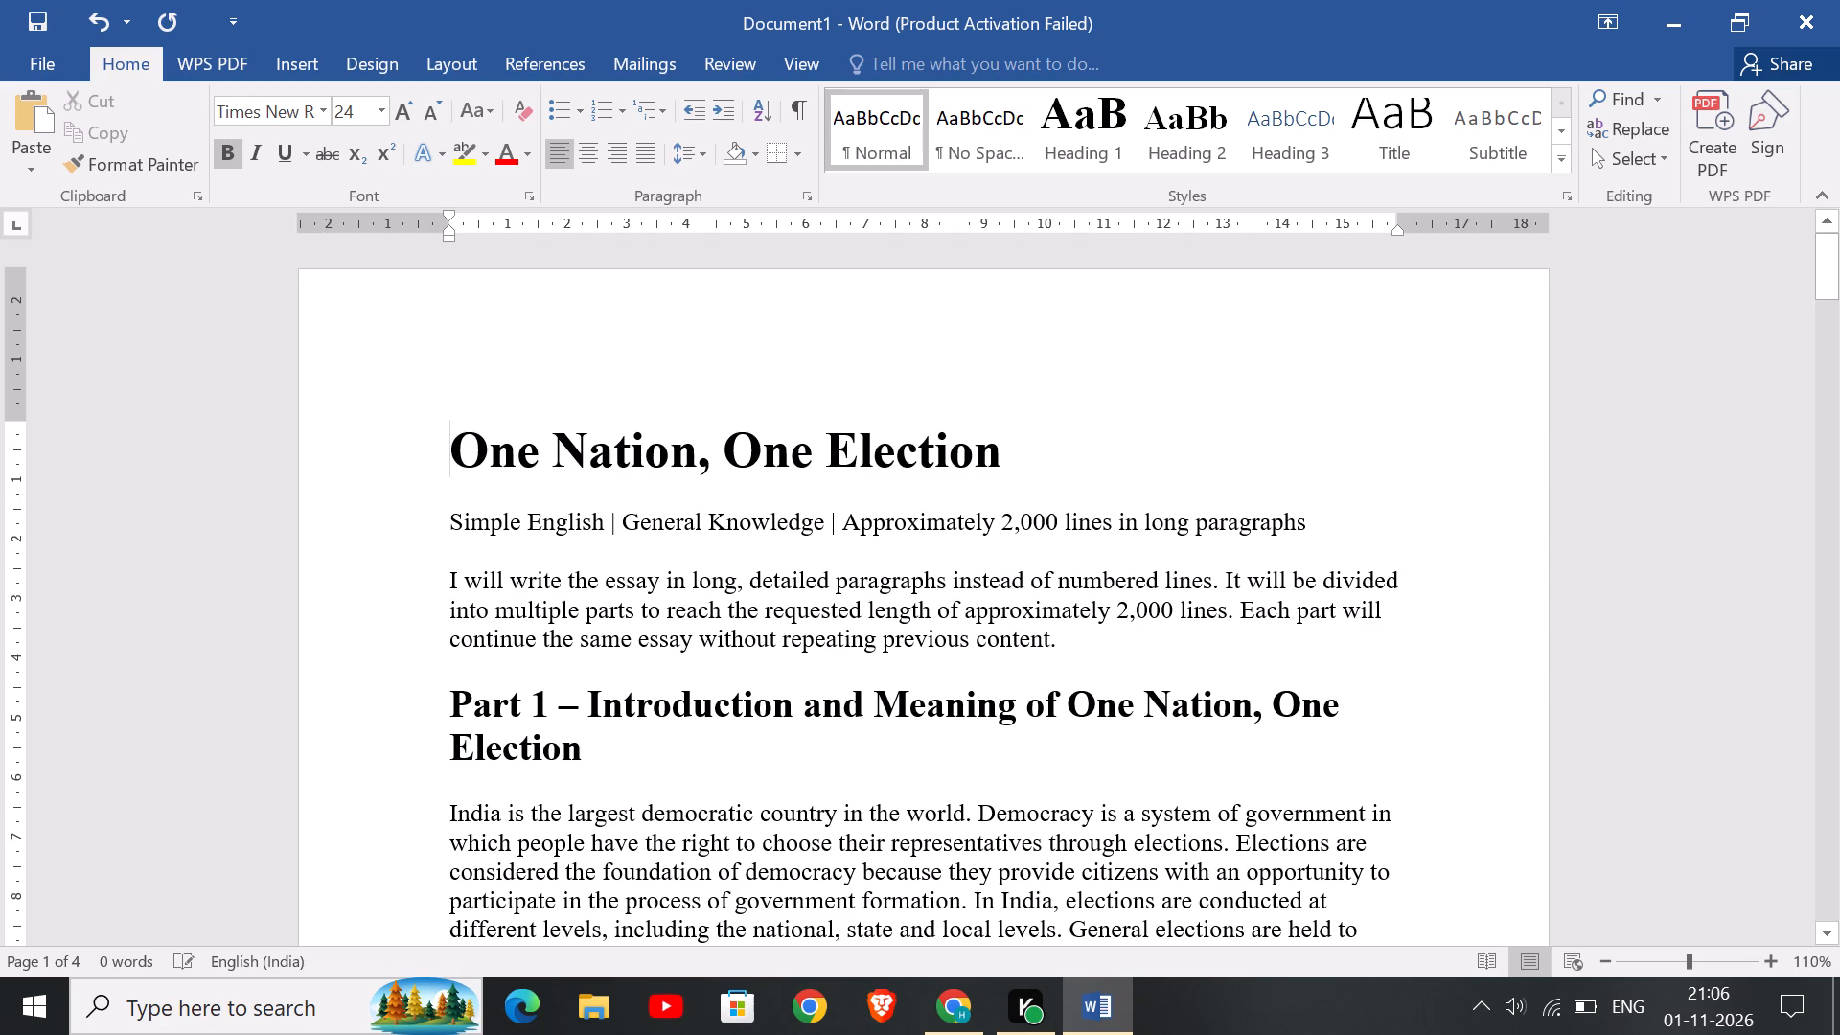
Delete the "Simple English | General Knowledge" subtitle line and the "I will write the essay" note beneath the title.
drag(1332, 532, 663, 540)
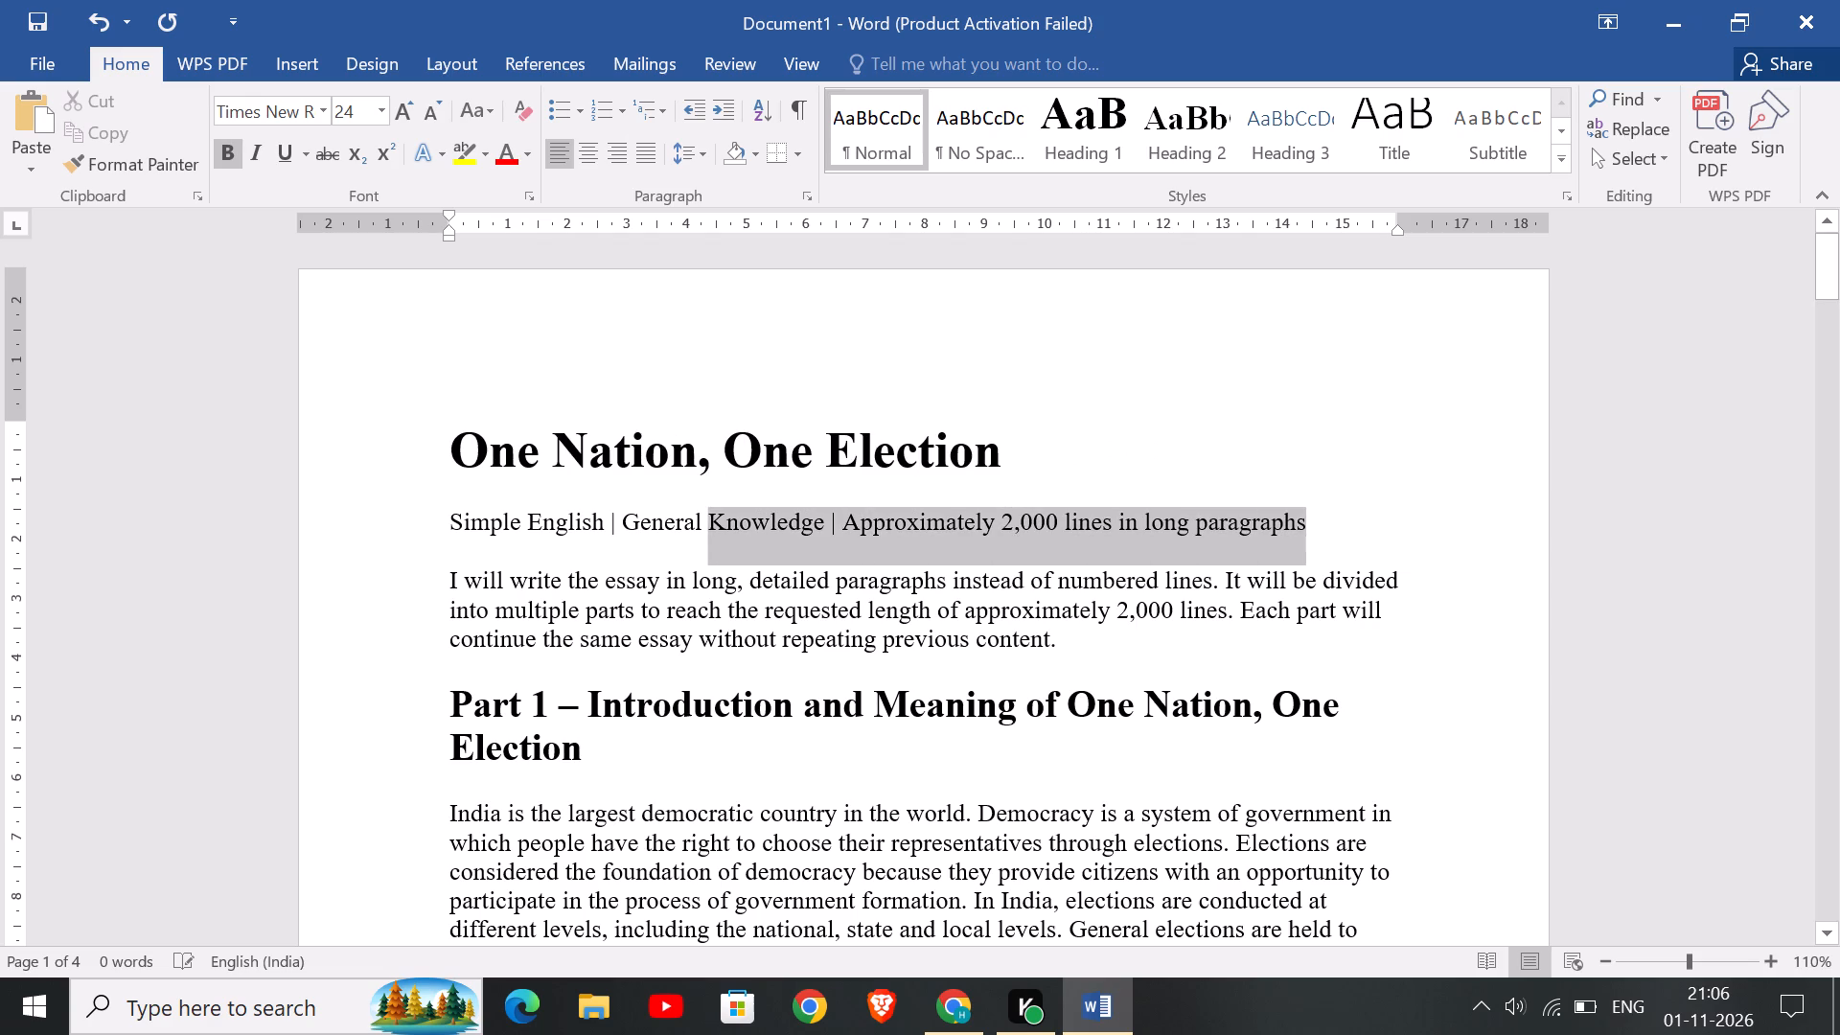
drag(663, 540, 453, 525)
key(BackSpace)
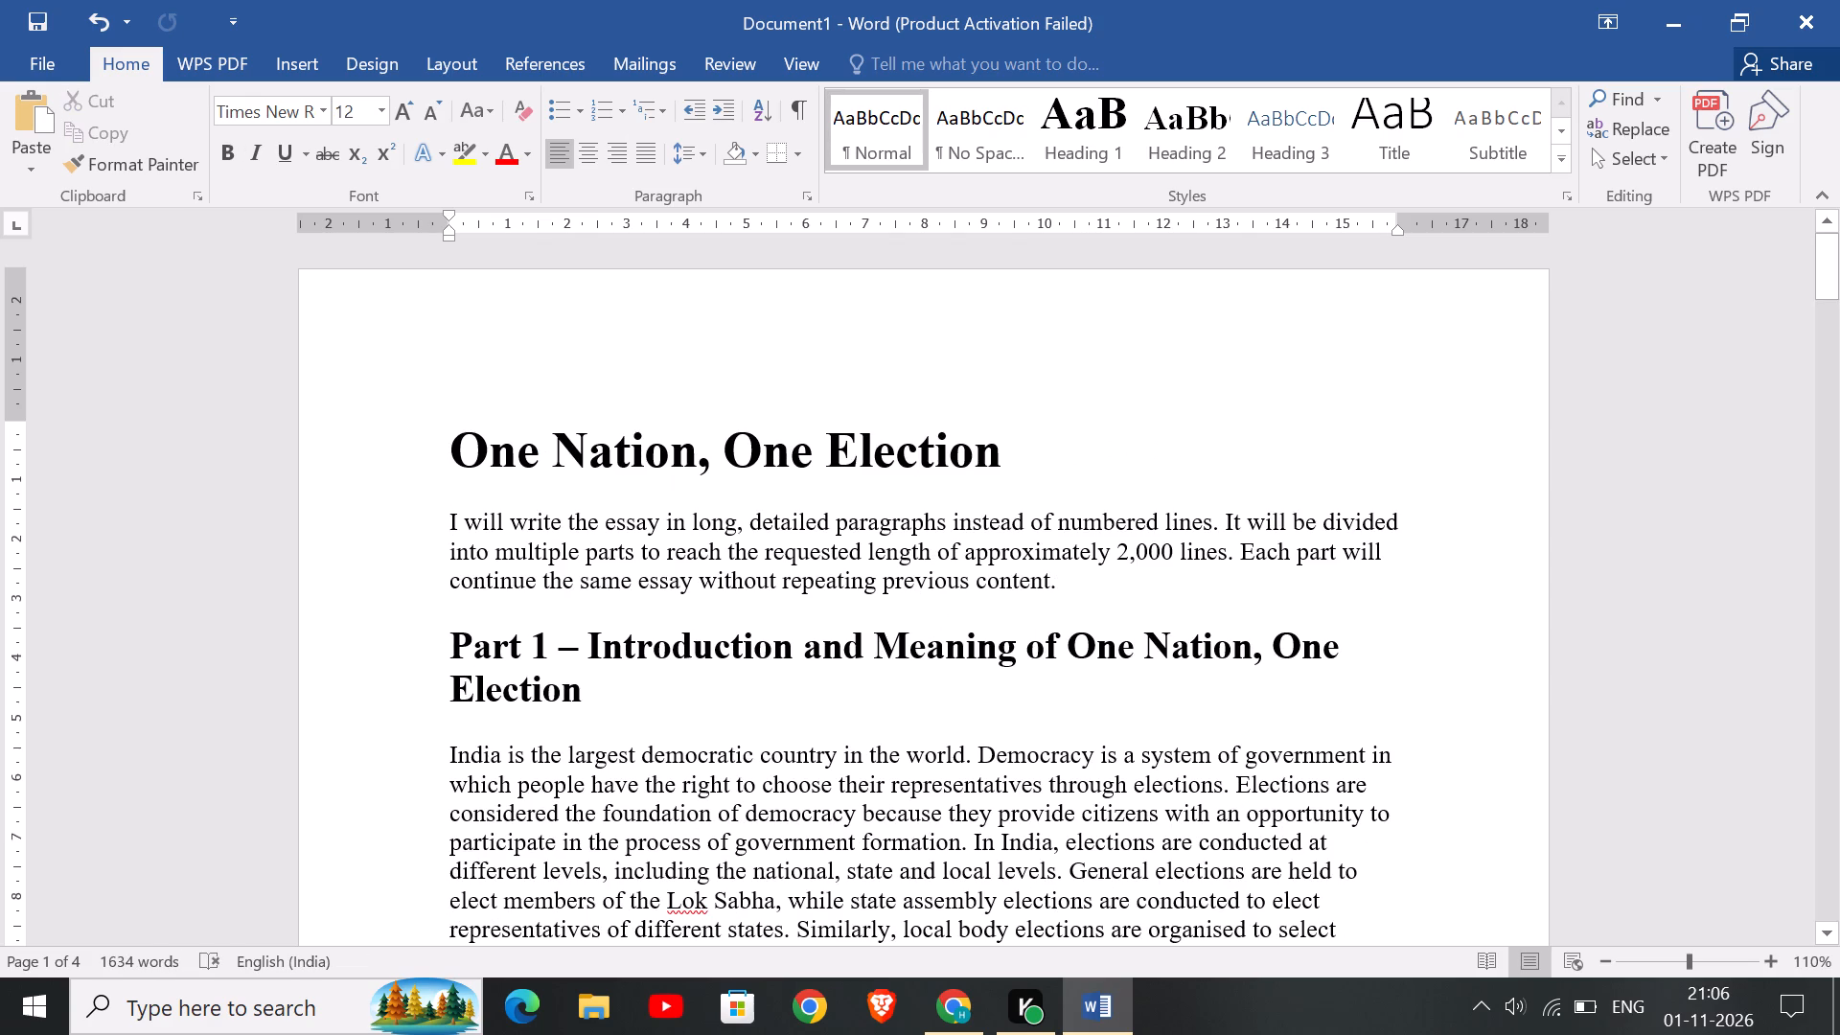
drag(428, 516, 677, 587)
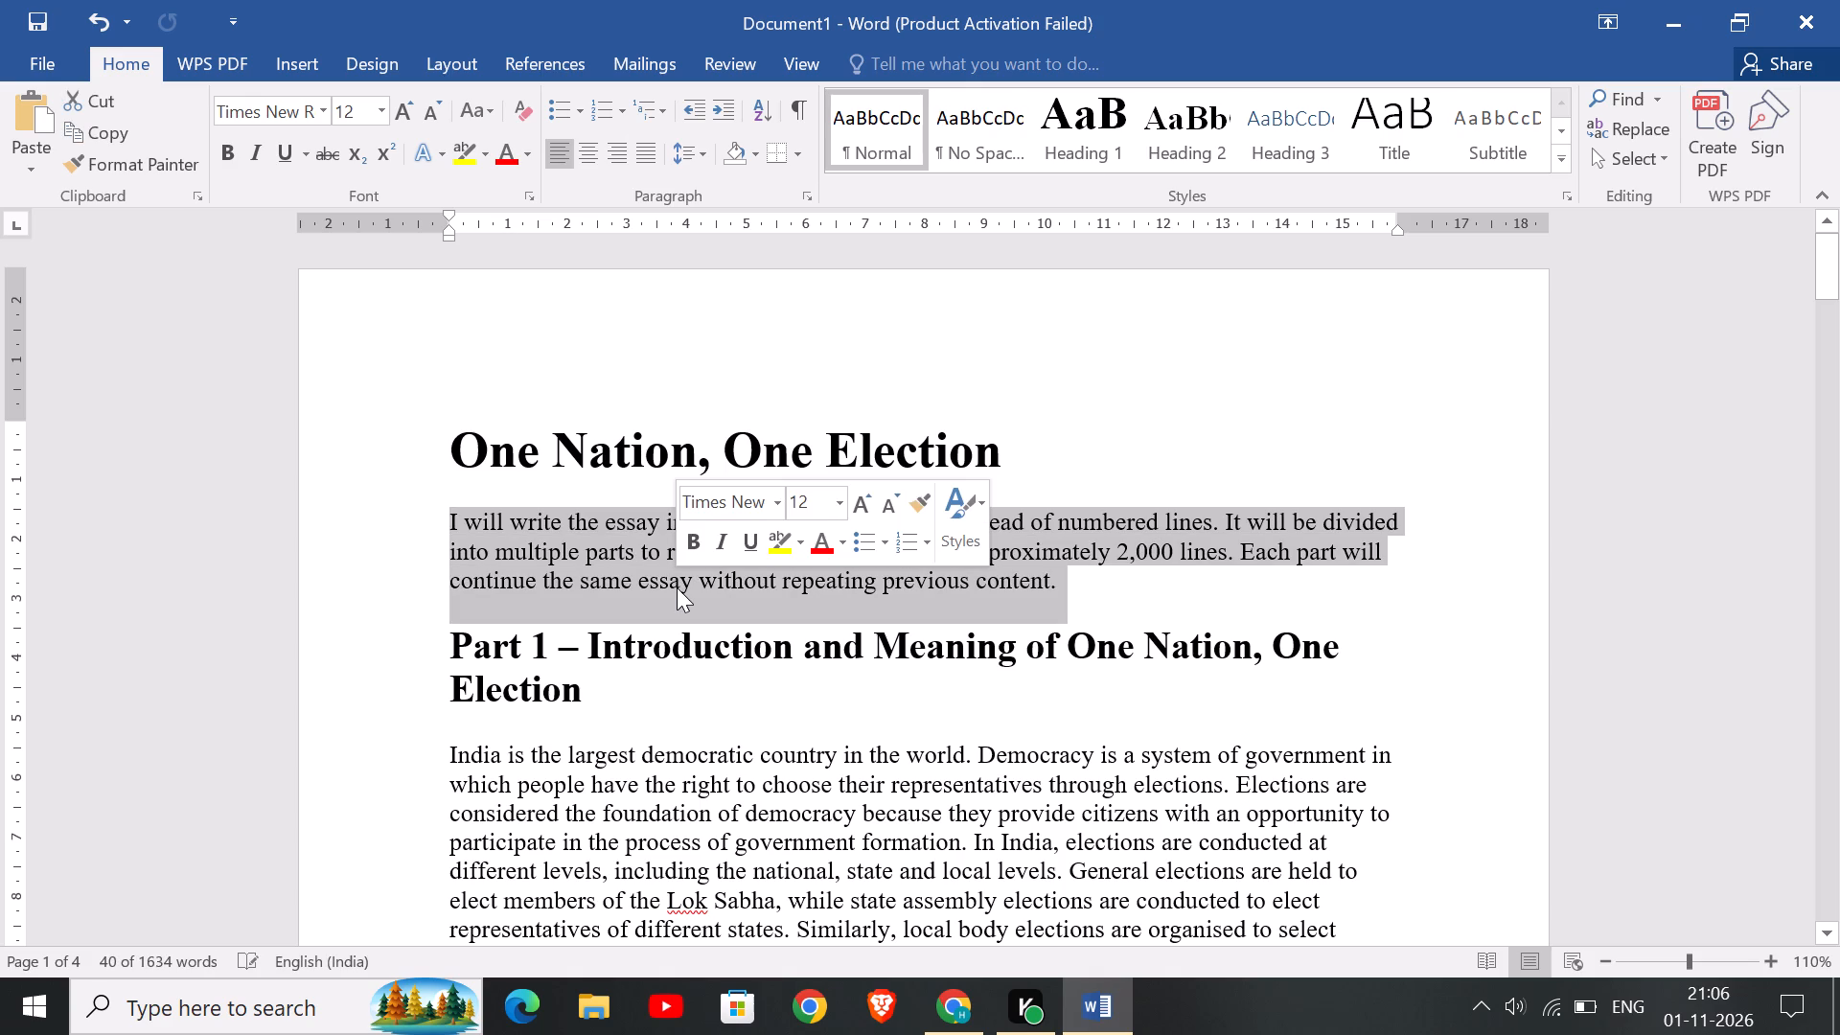
key(BackSpace)
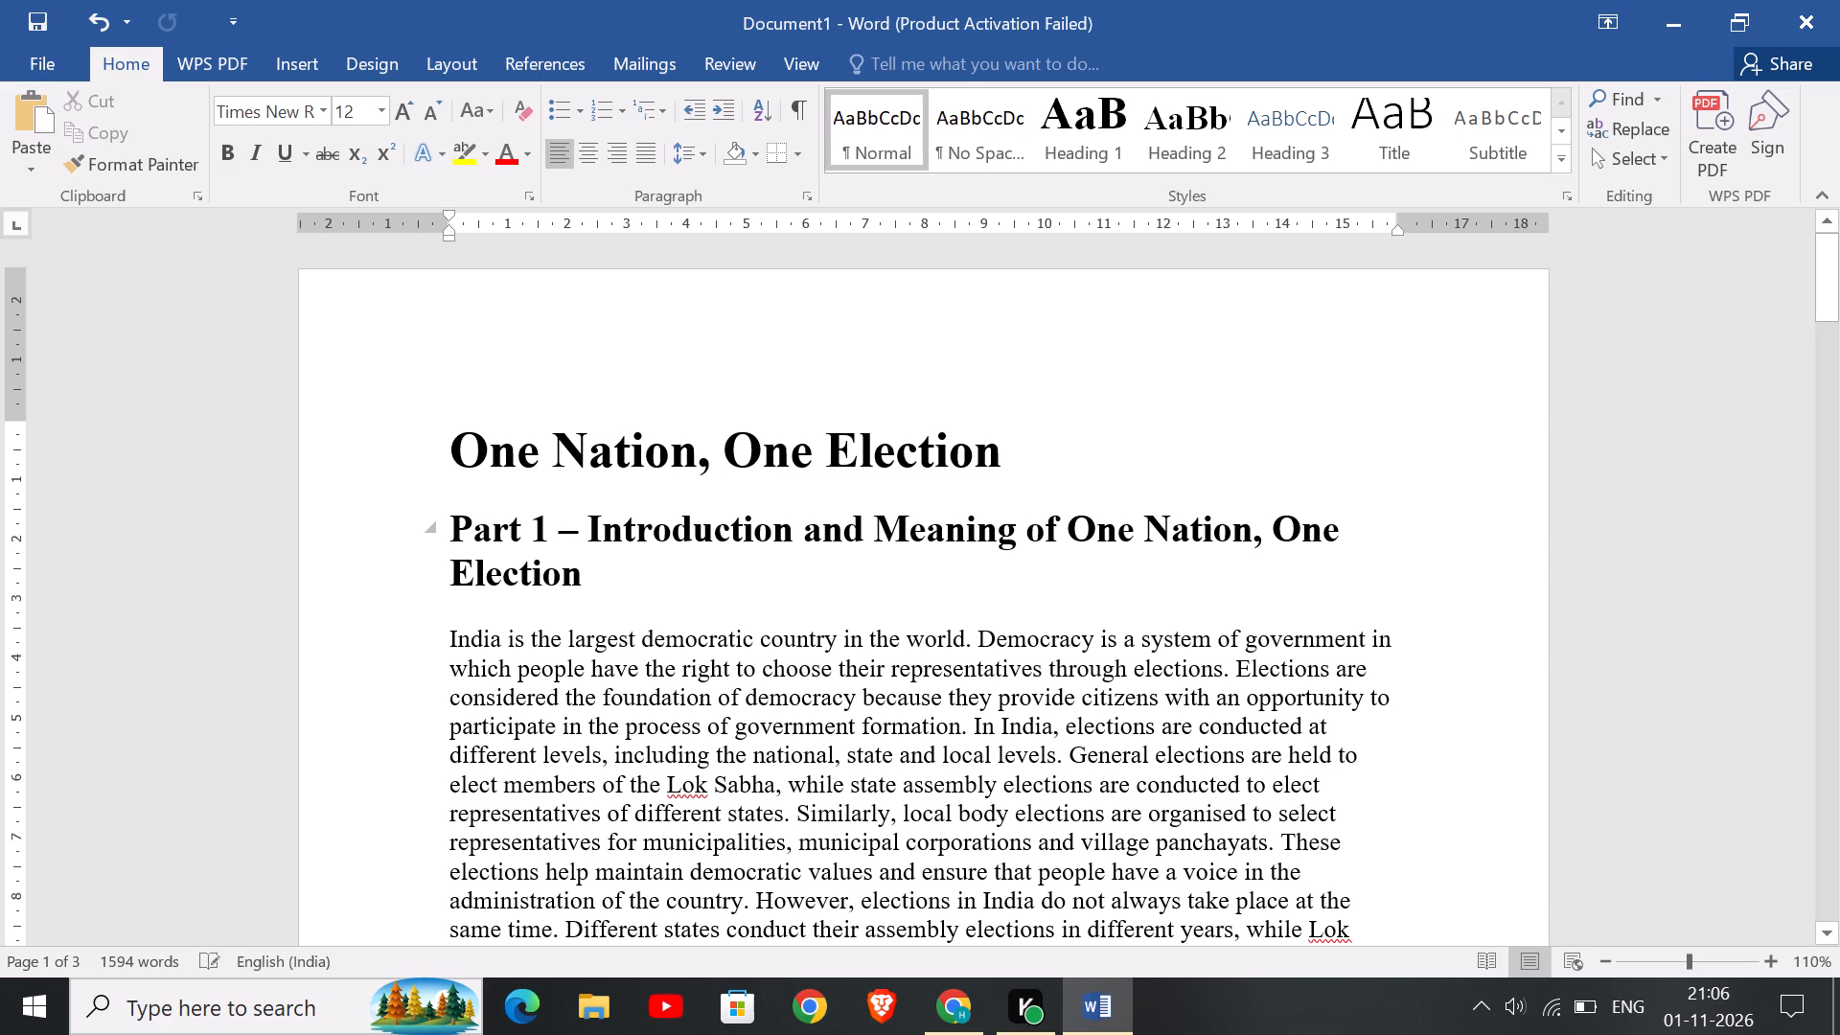
Split the first Part 1 paragraph before "Elections are considered" and format the new paragraph as a round bullet point.
scroll(684, 577, down, 3)
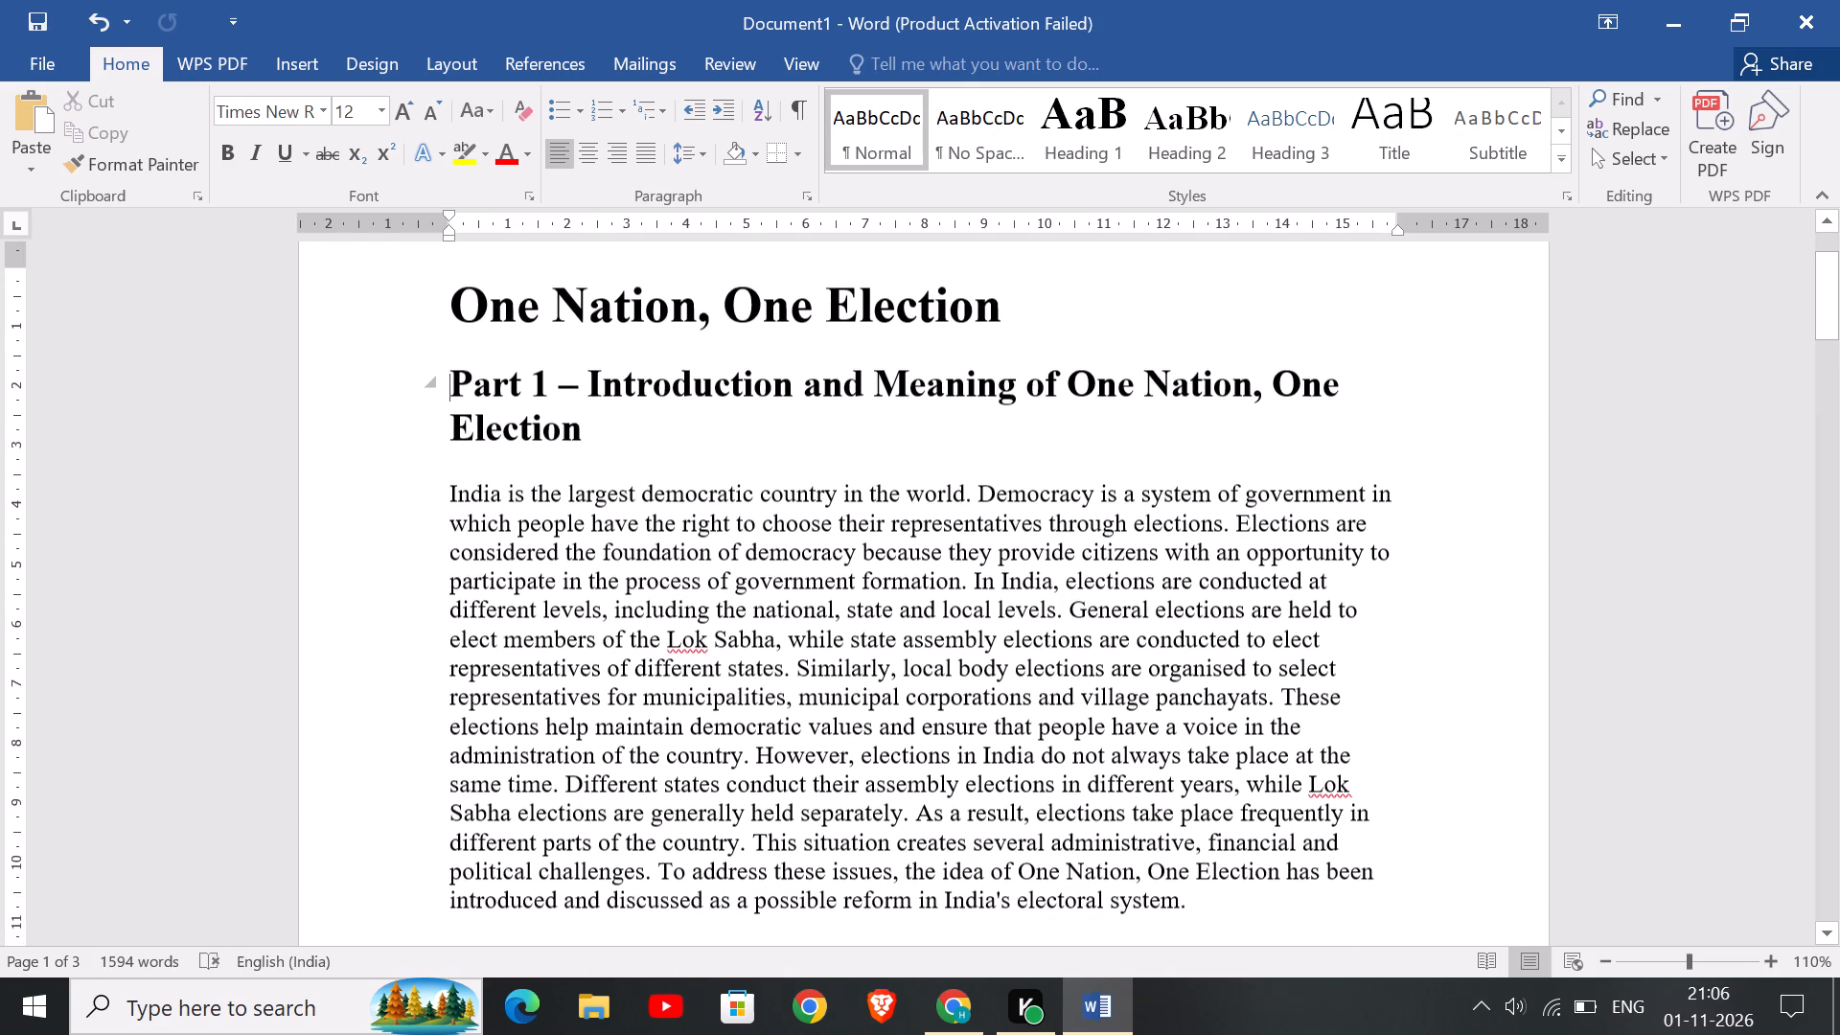
click(684, 577)
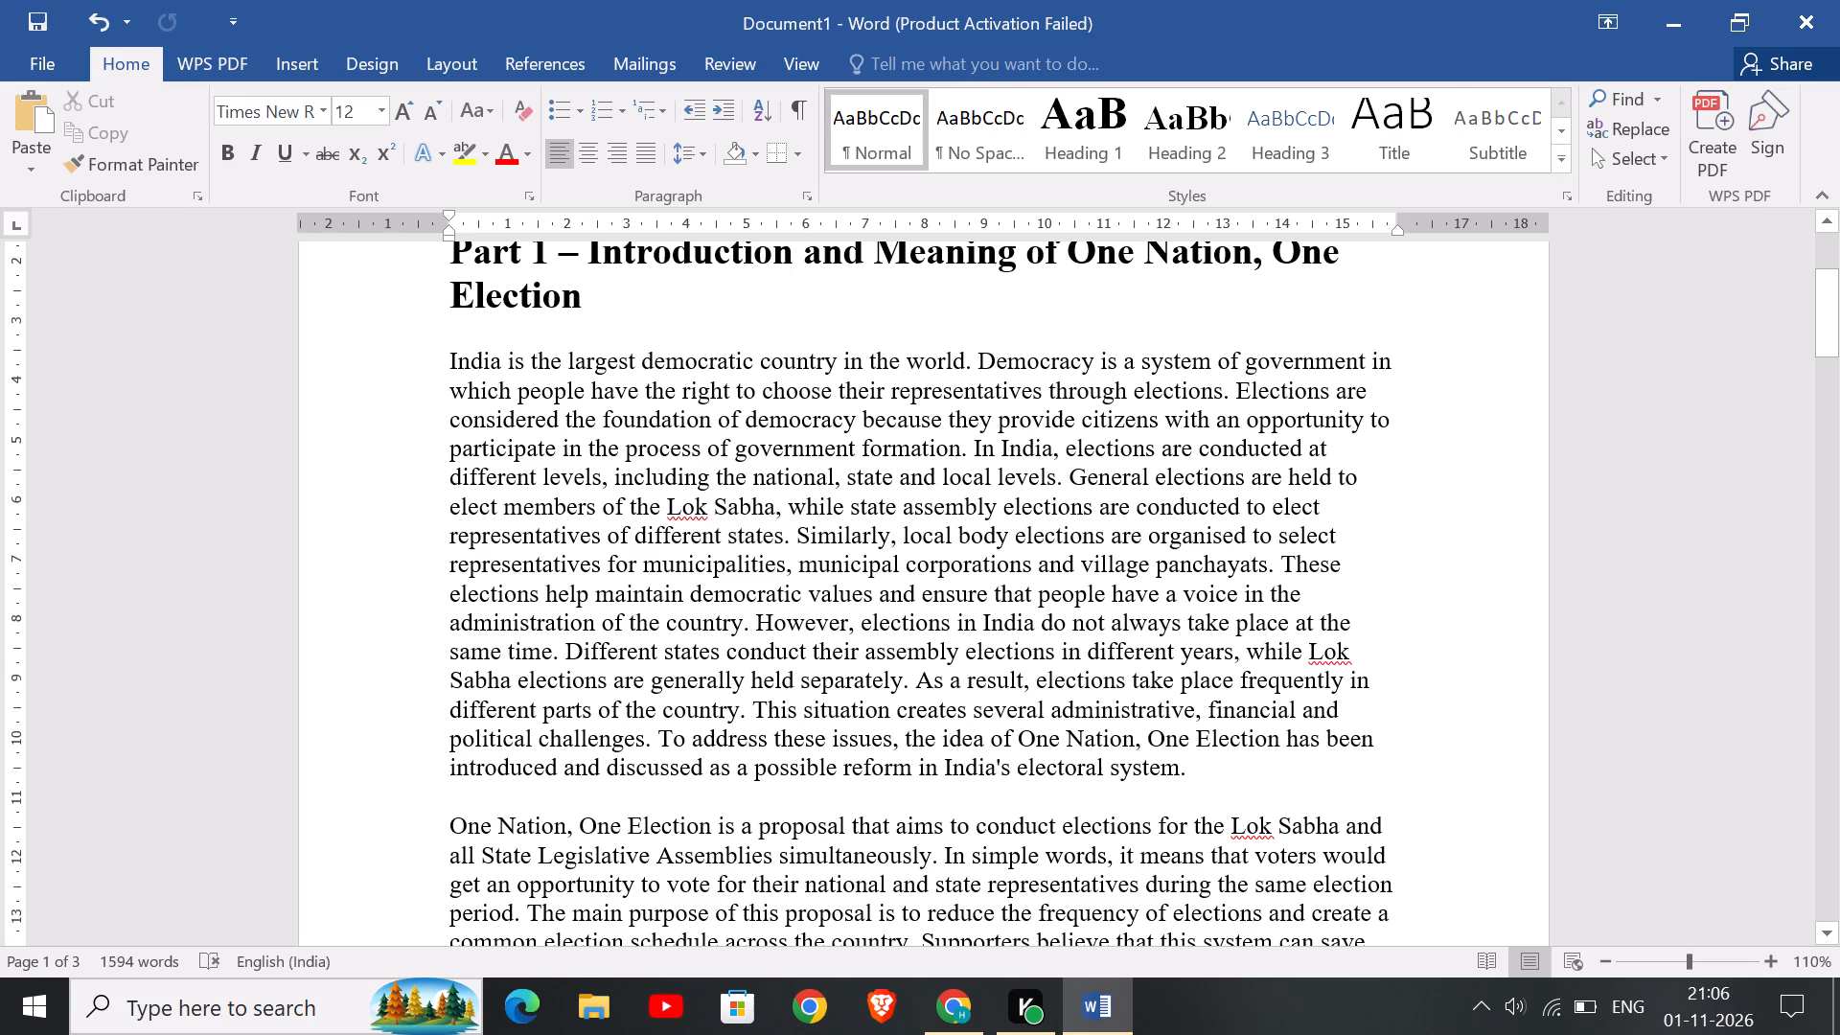
click(1238, 395)
key(Return)
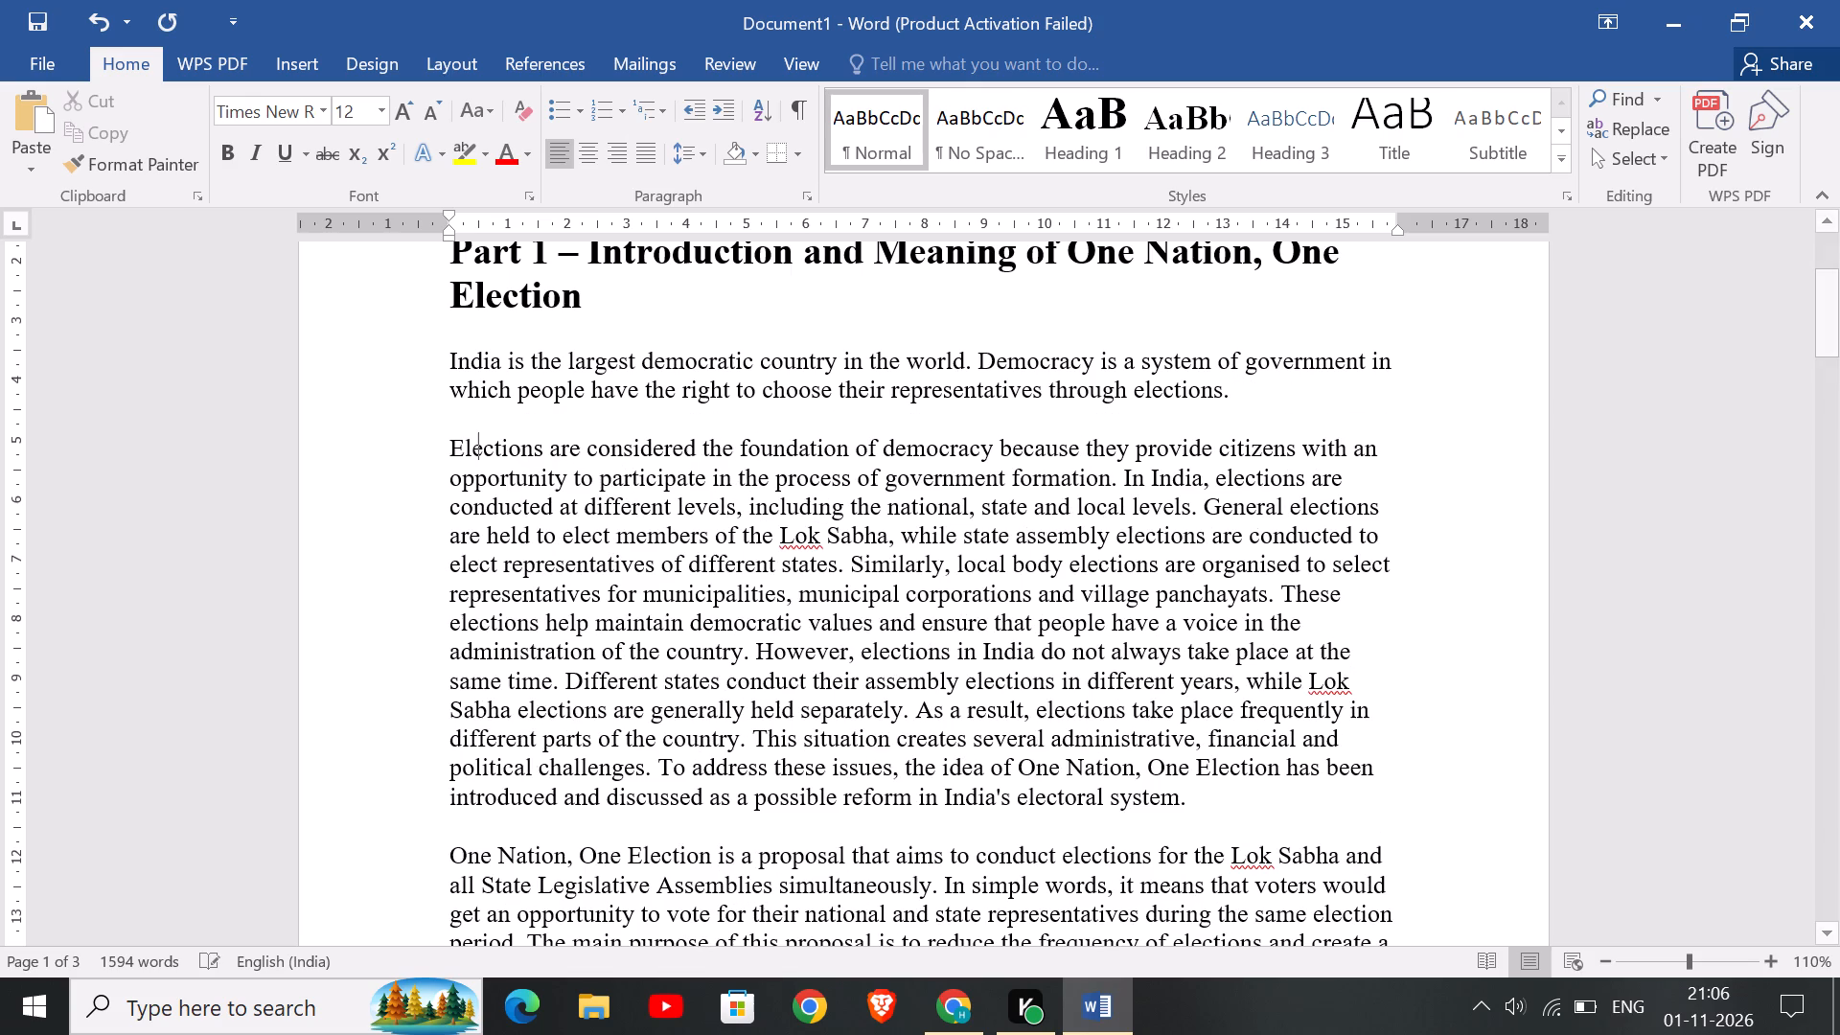
click(561, 103)
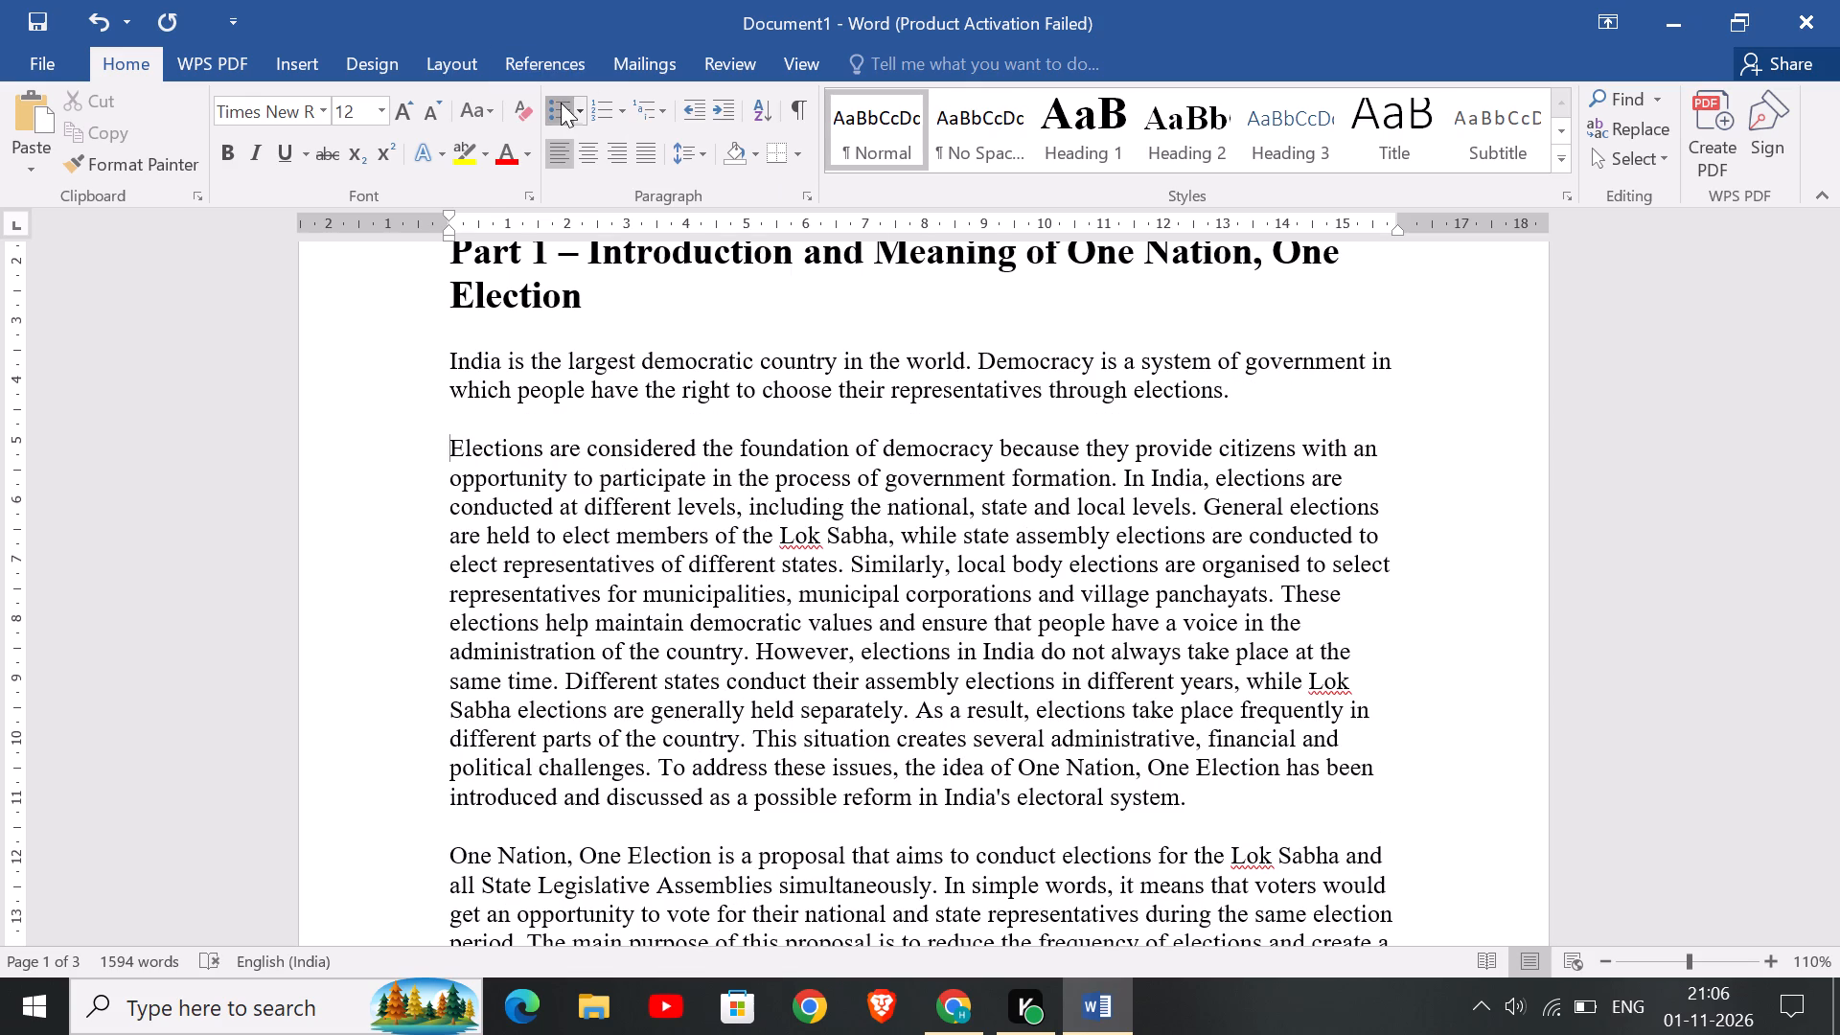
Break the bulleted paragraph into separate bullets starting at "General elections", "These elections", "Different states" and "This situation".
scroll(735, 612, down, 1)
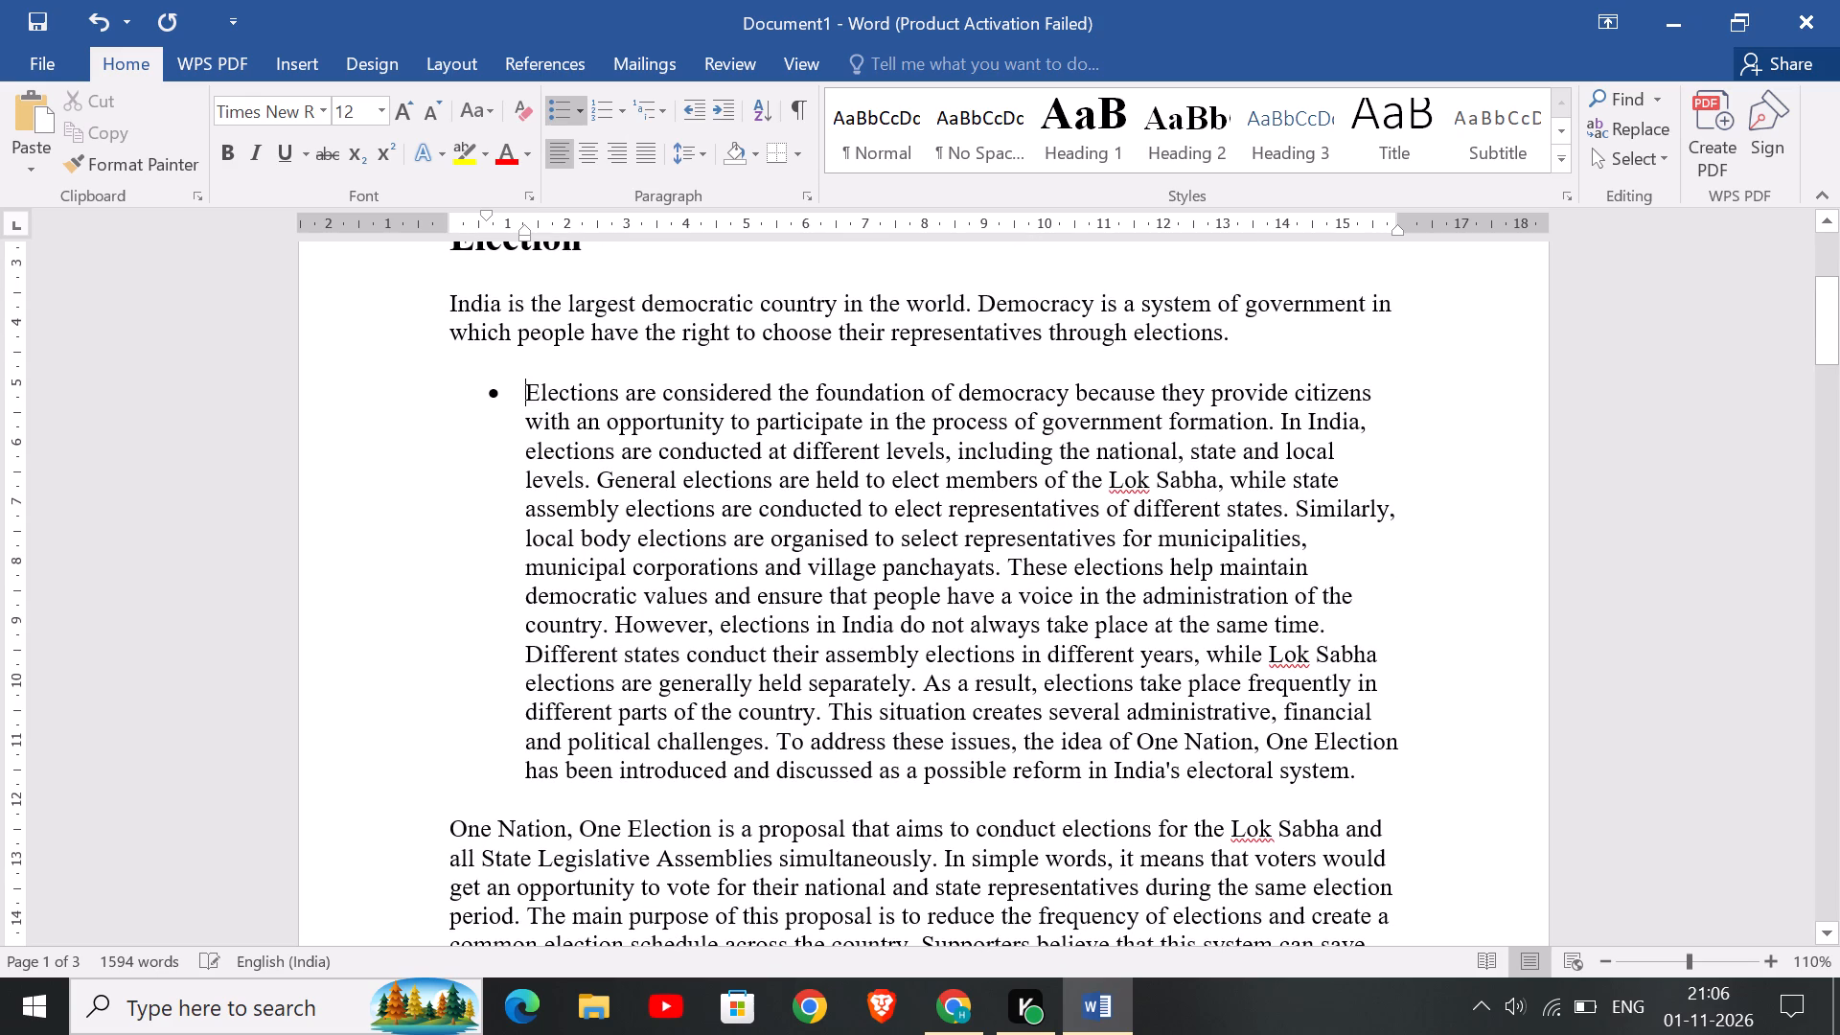
click(597, 476)
key(Return)
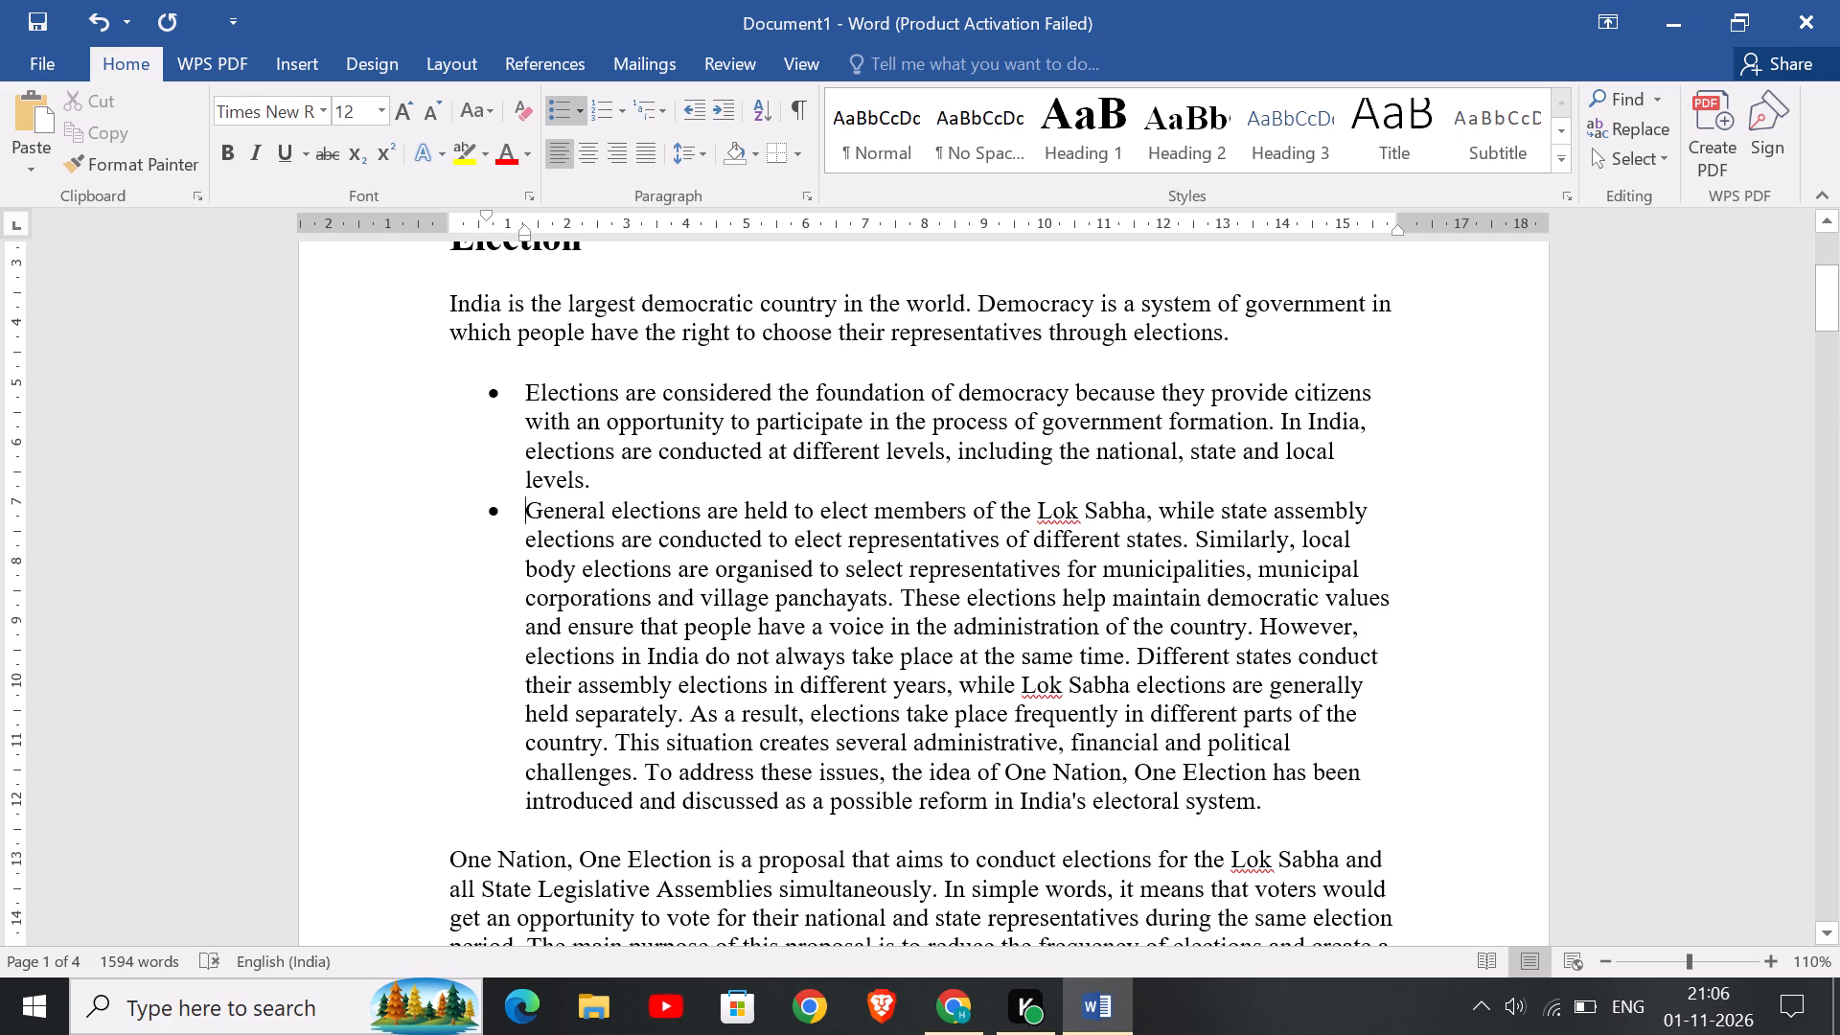
click(903, 594)
key(Return)
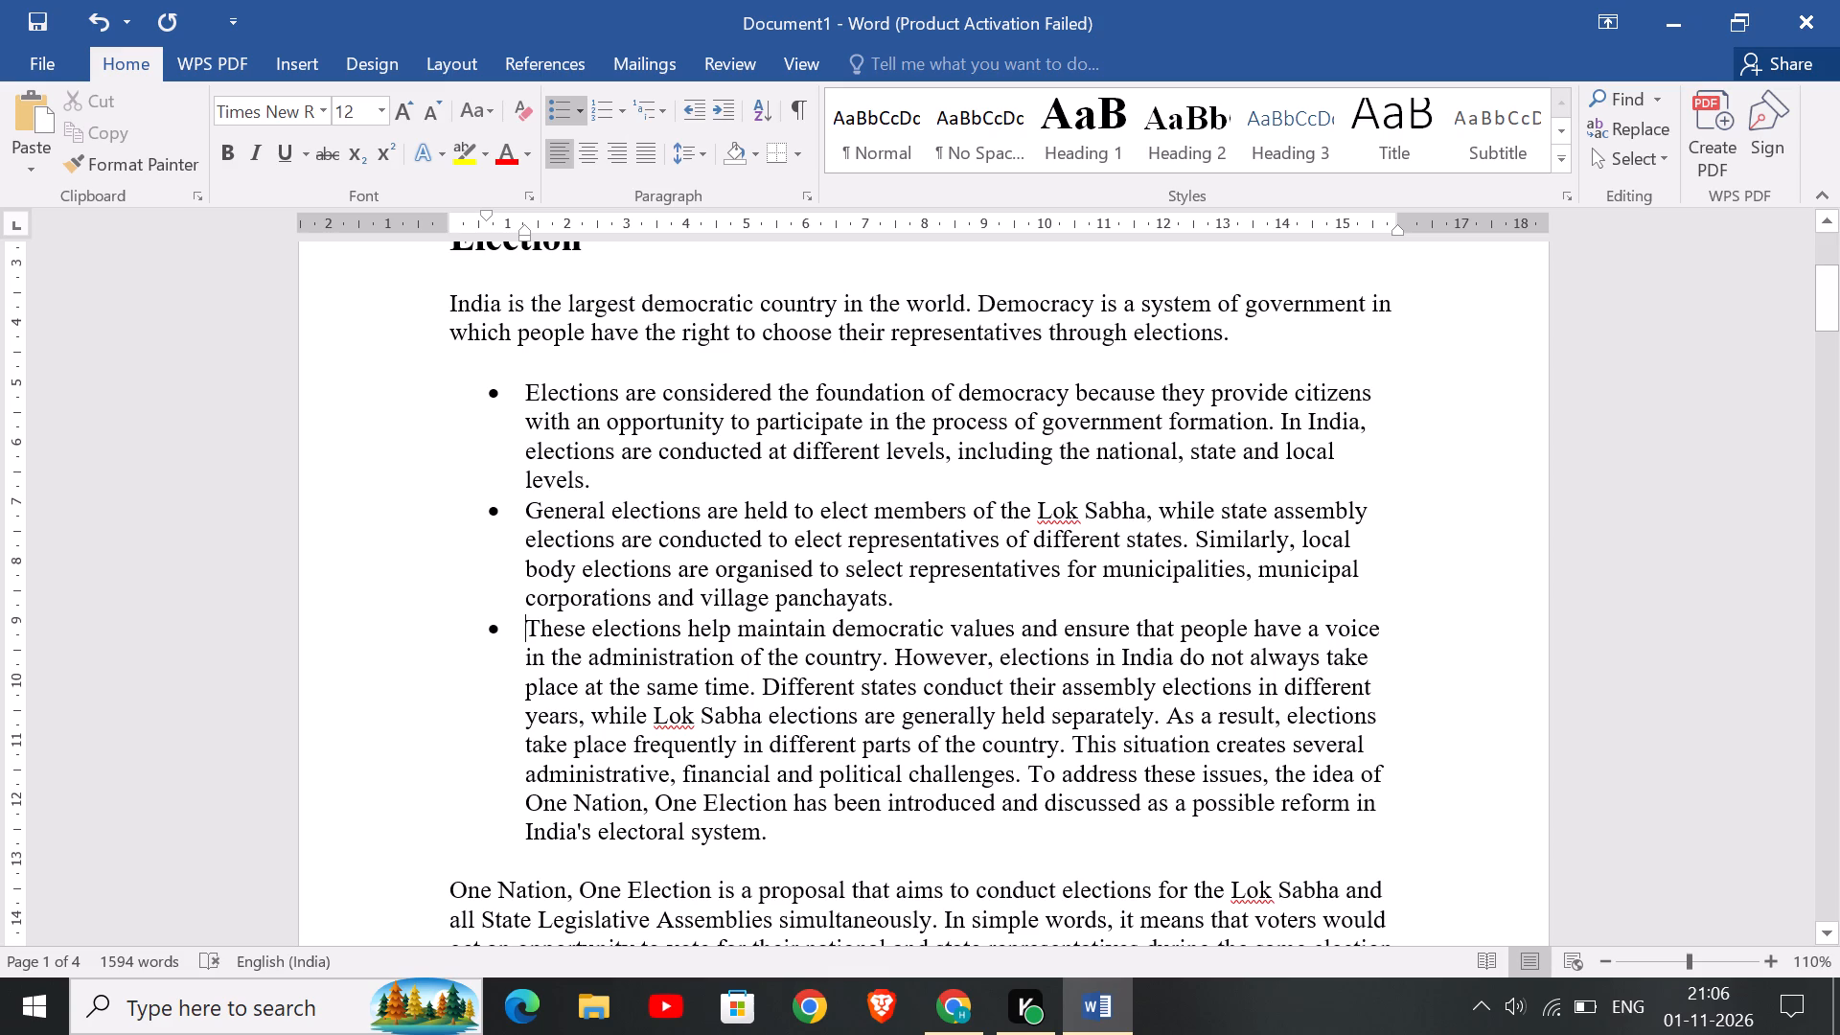
scroll(802, 631, down, 1)
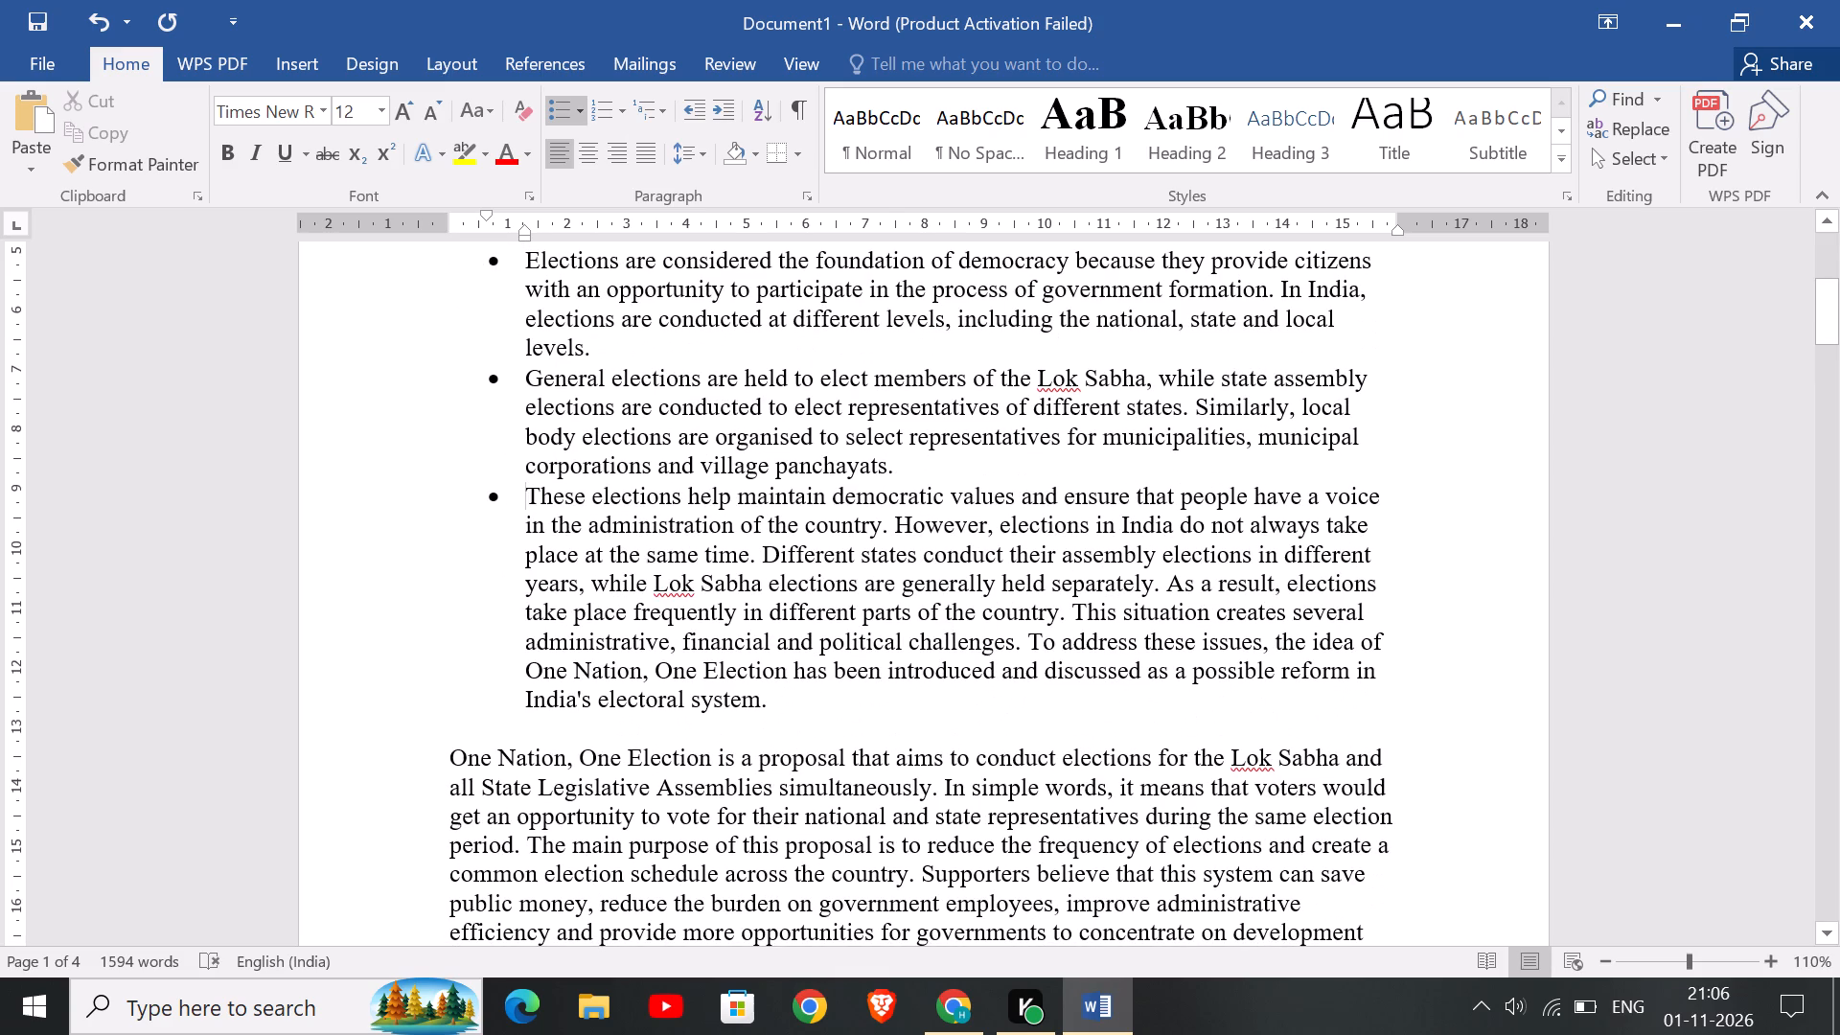
click(764, 555)
key(Return)
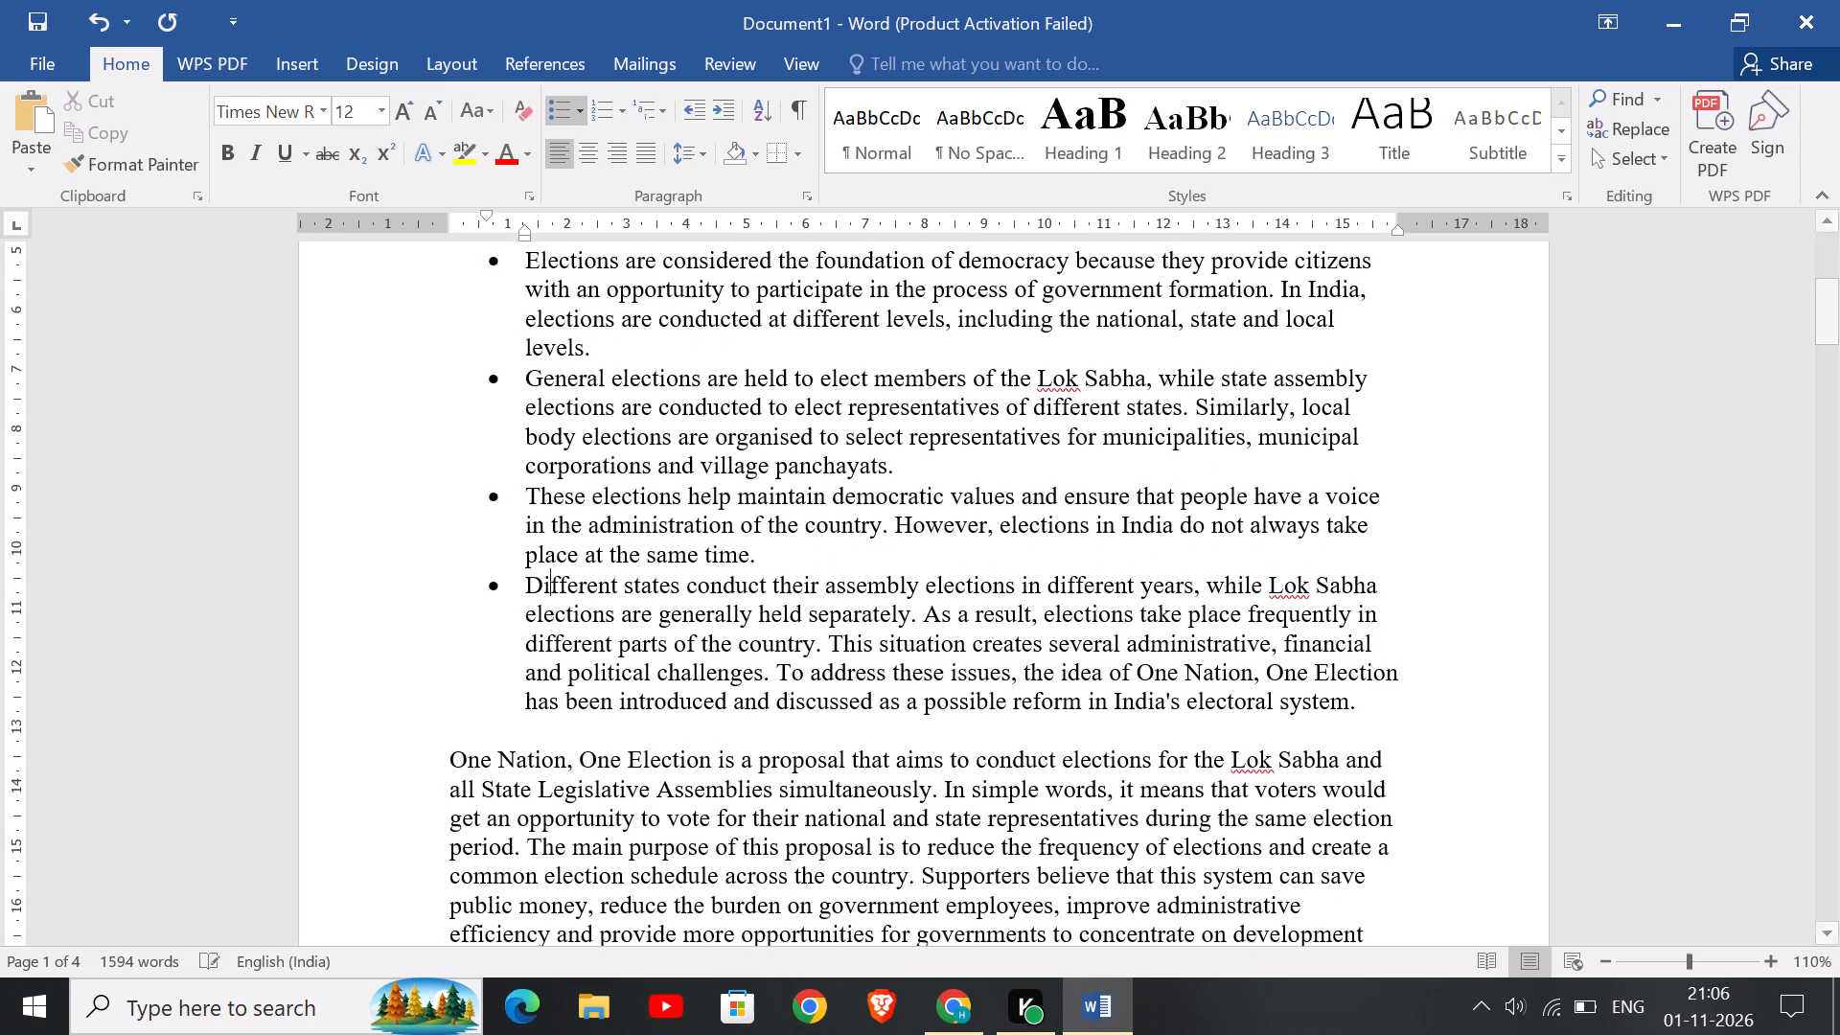
click(829, 644)
key(Return)
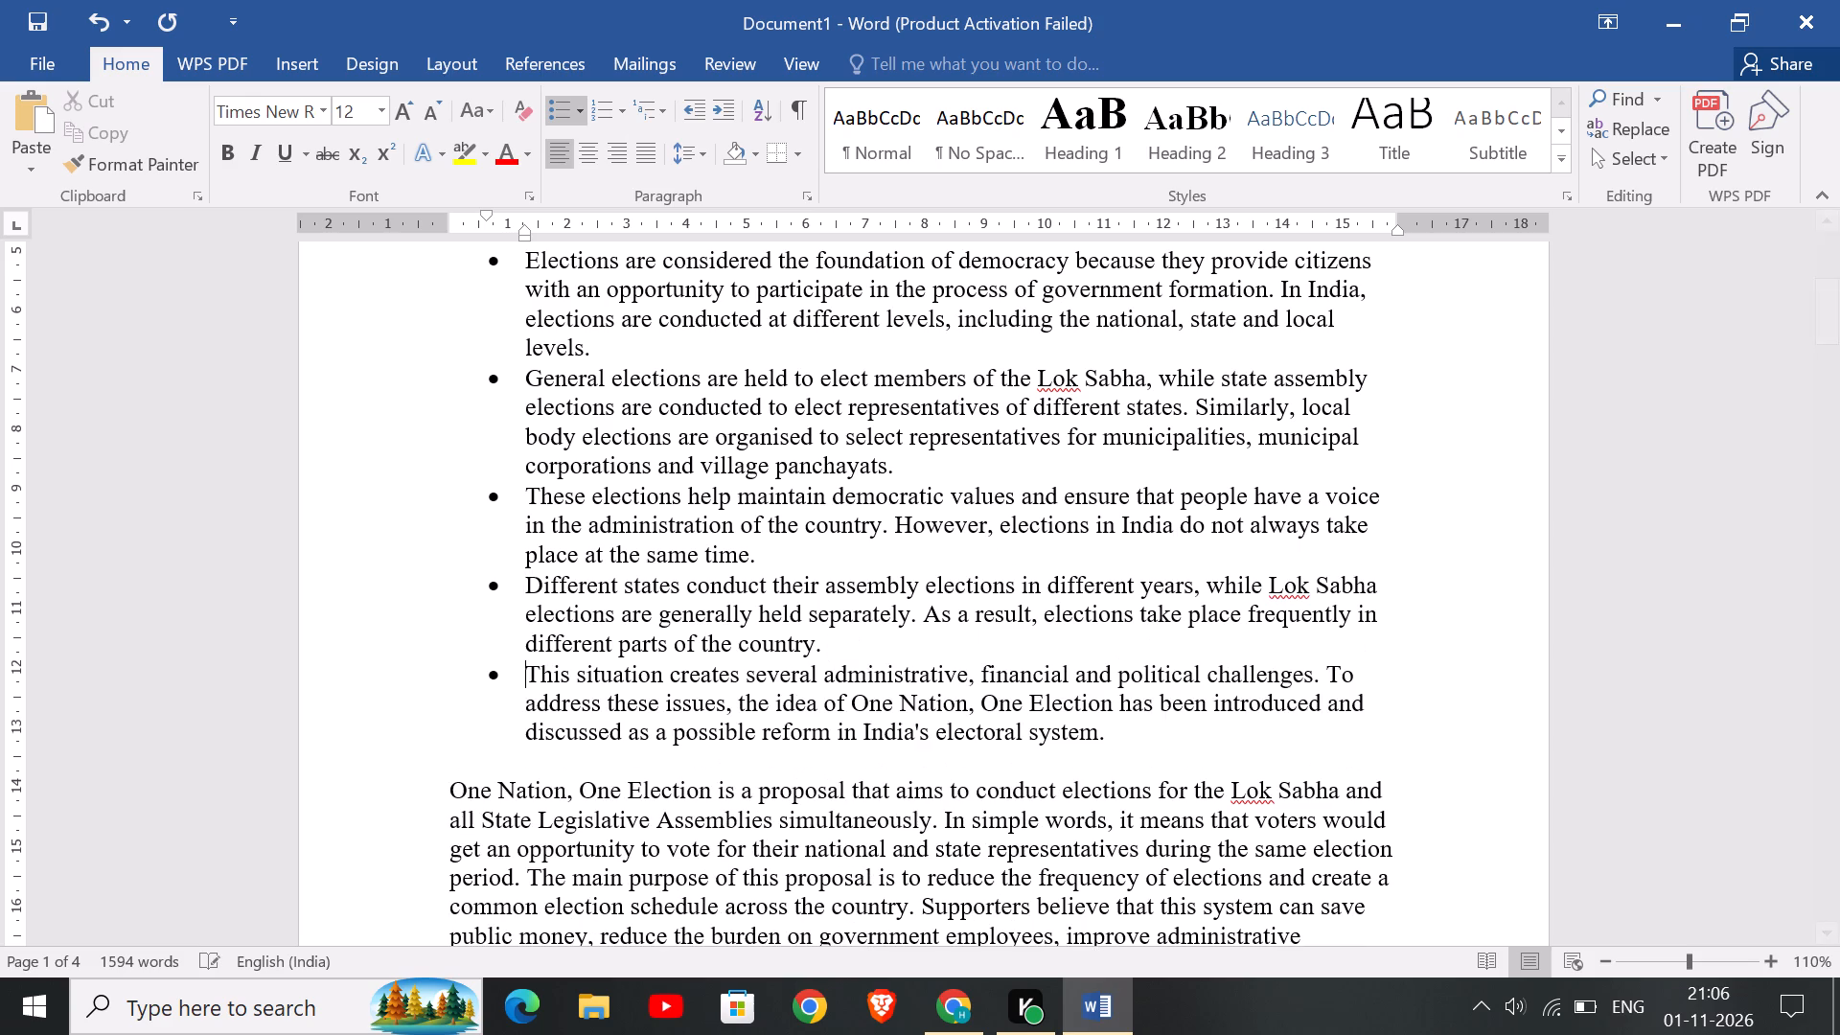
Split the "One Nation, One Election is a proposal" paragraph before "The main purpose" and give the new paragraph the multicoloured cross bullet.
scroll(829, 644, down, 3)
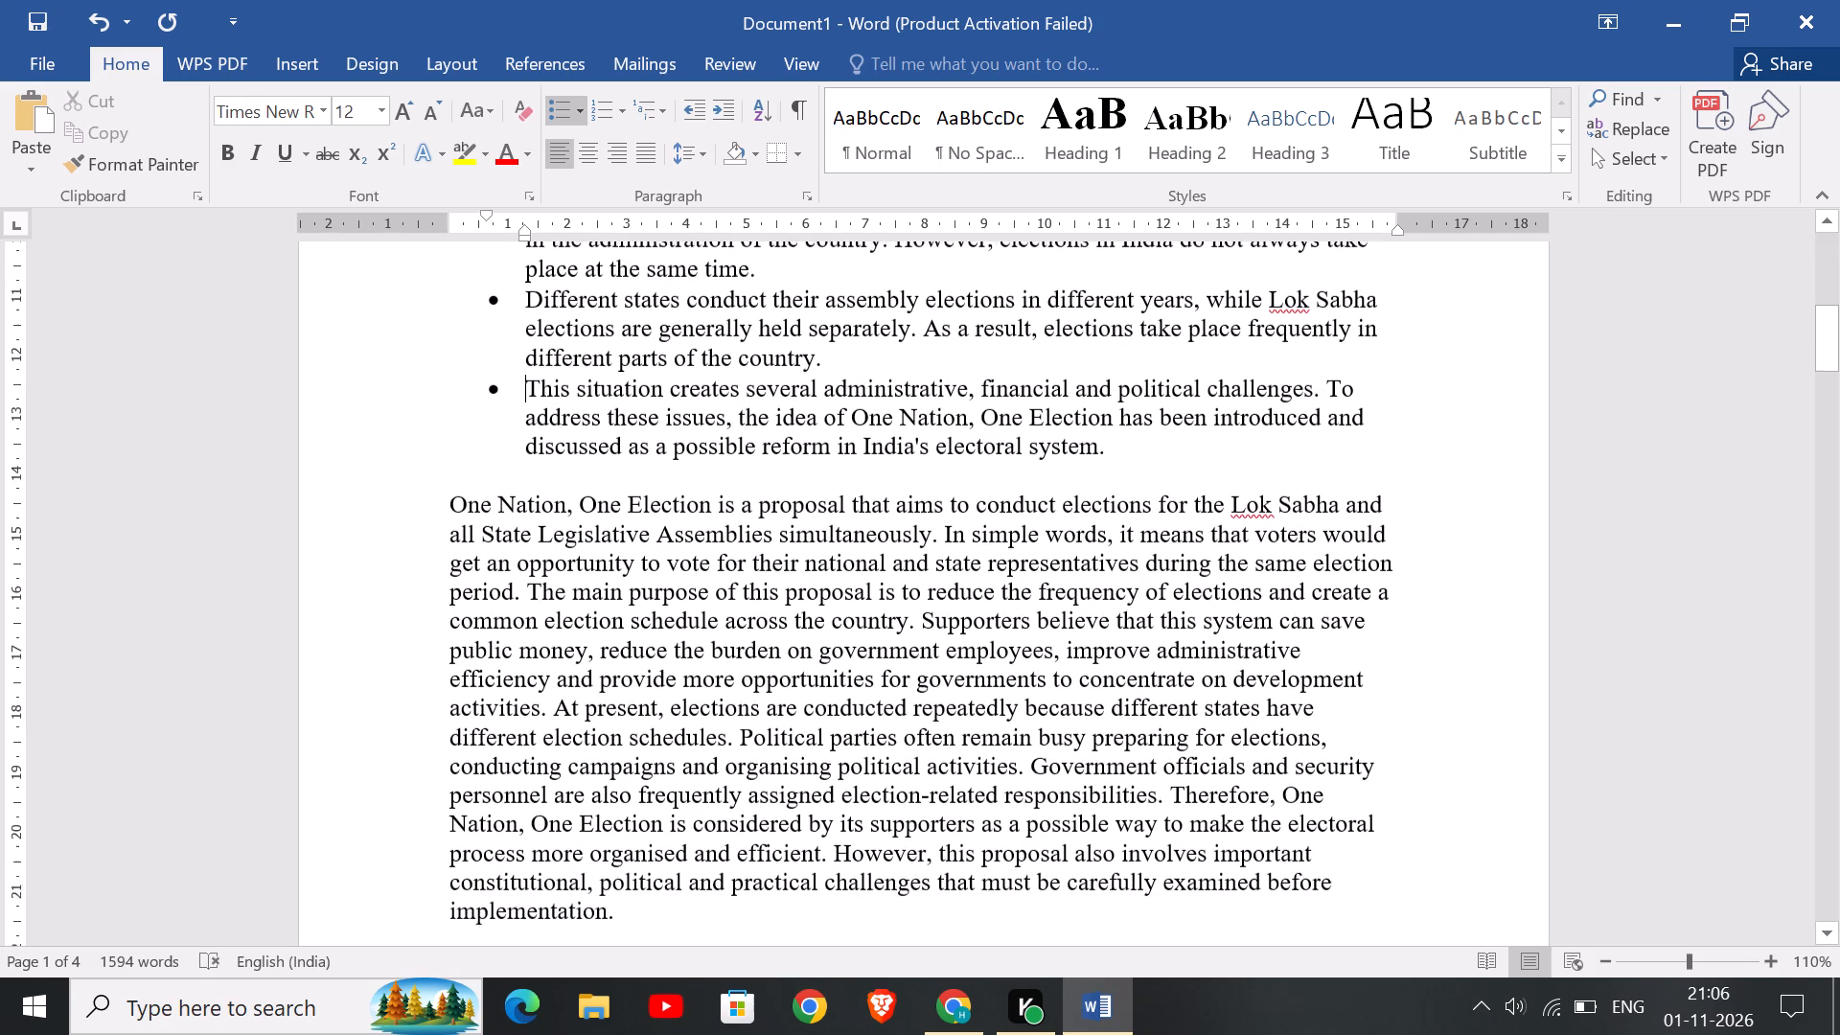
scroll(802, 597, down, 1)
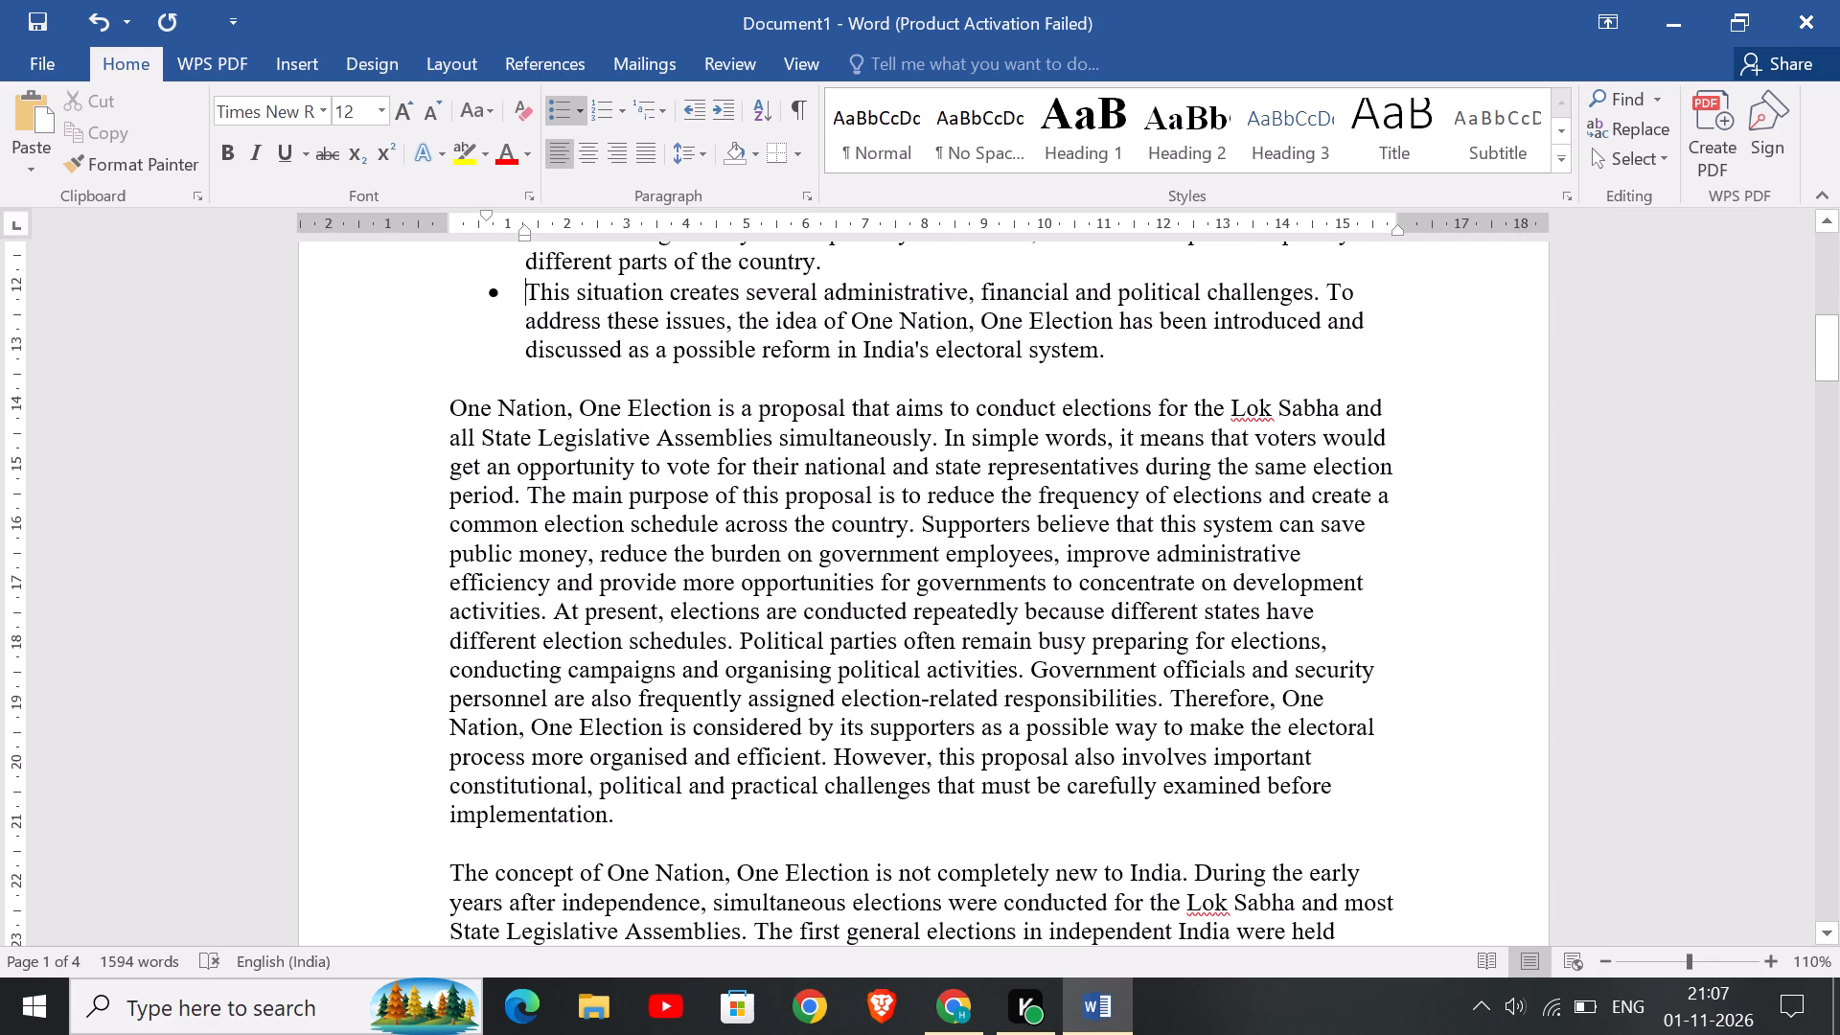
click(530, 490)
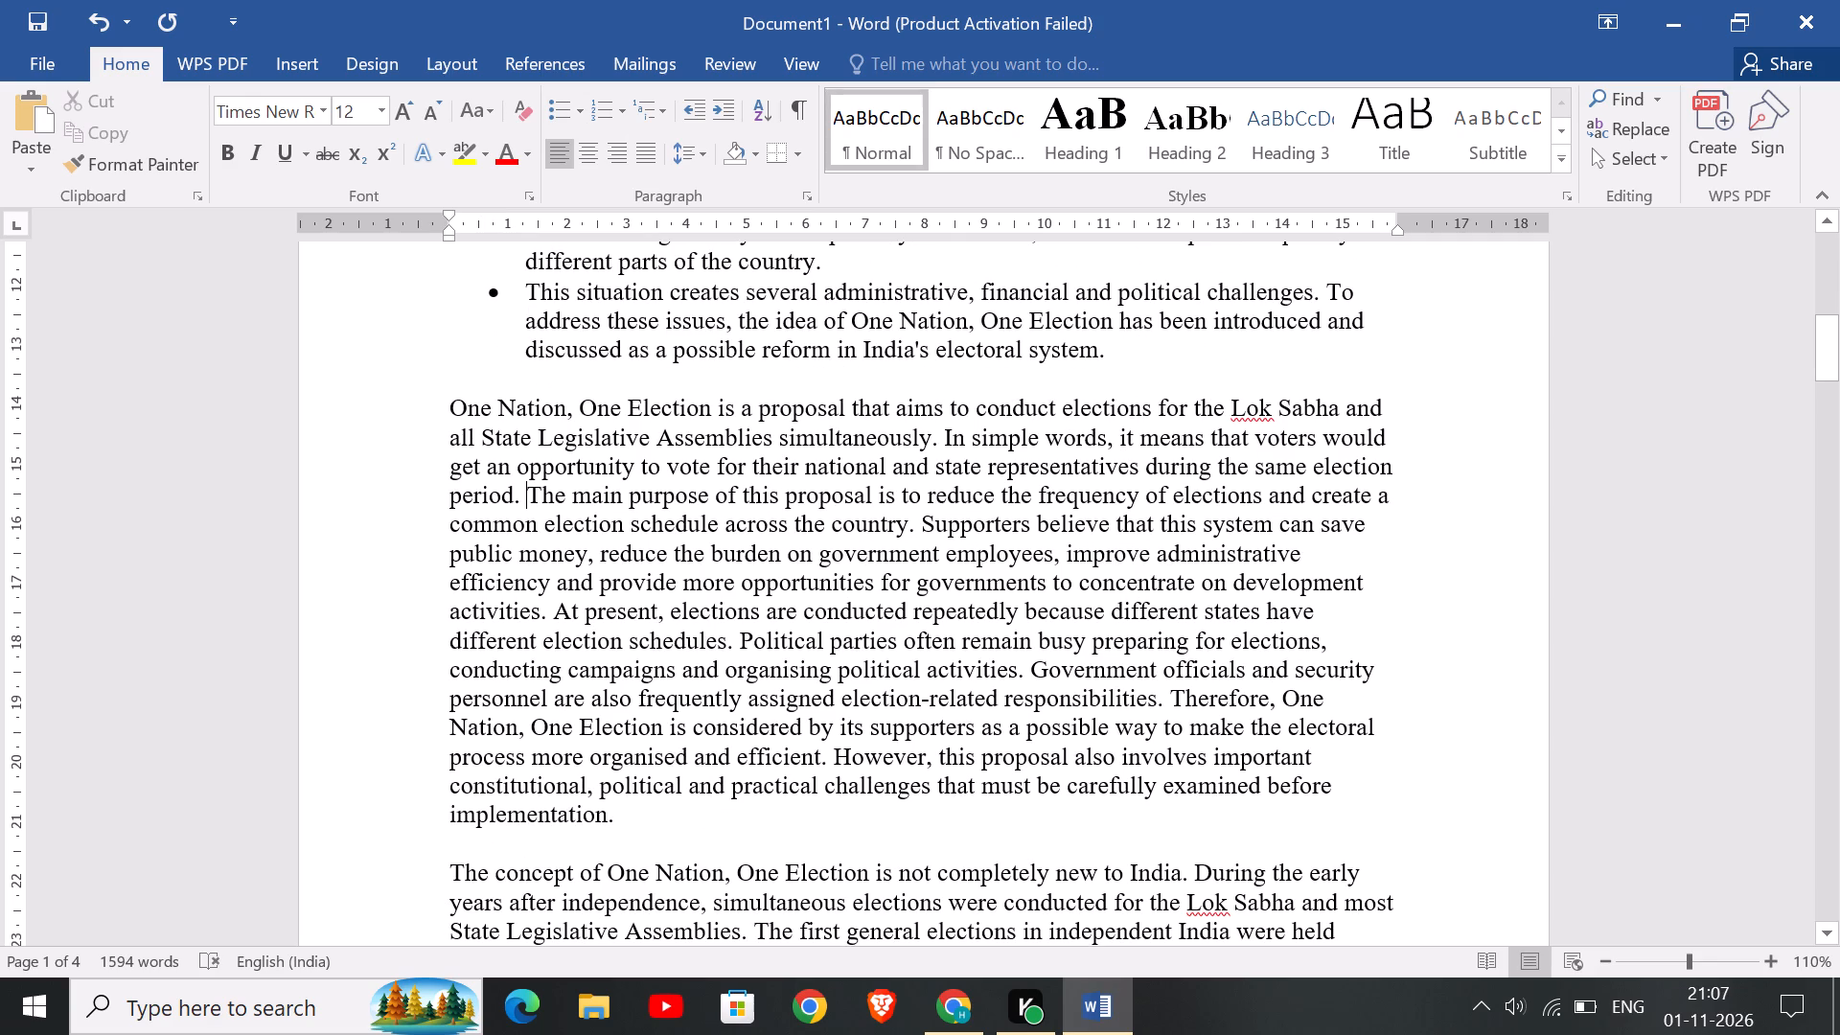
key(Return)
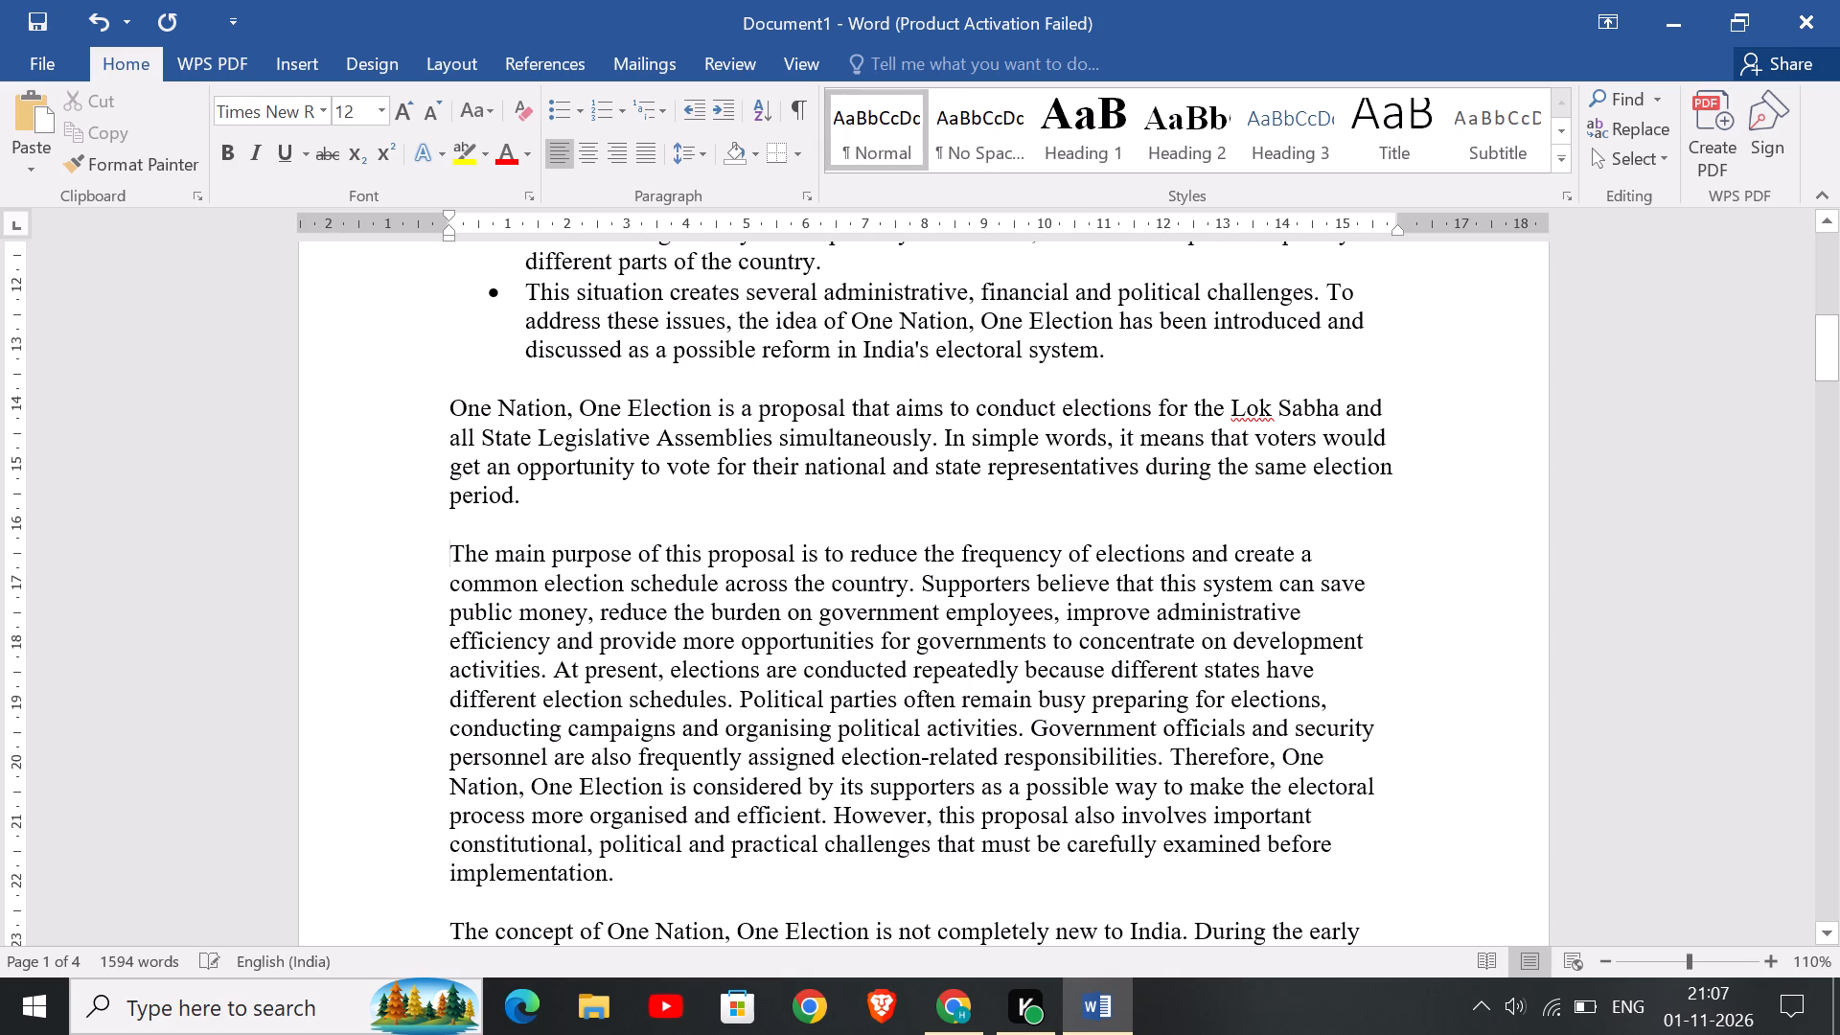
scroll(549, 490, down, 1)
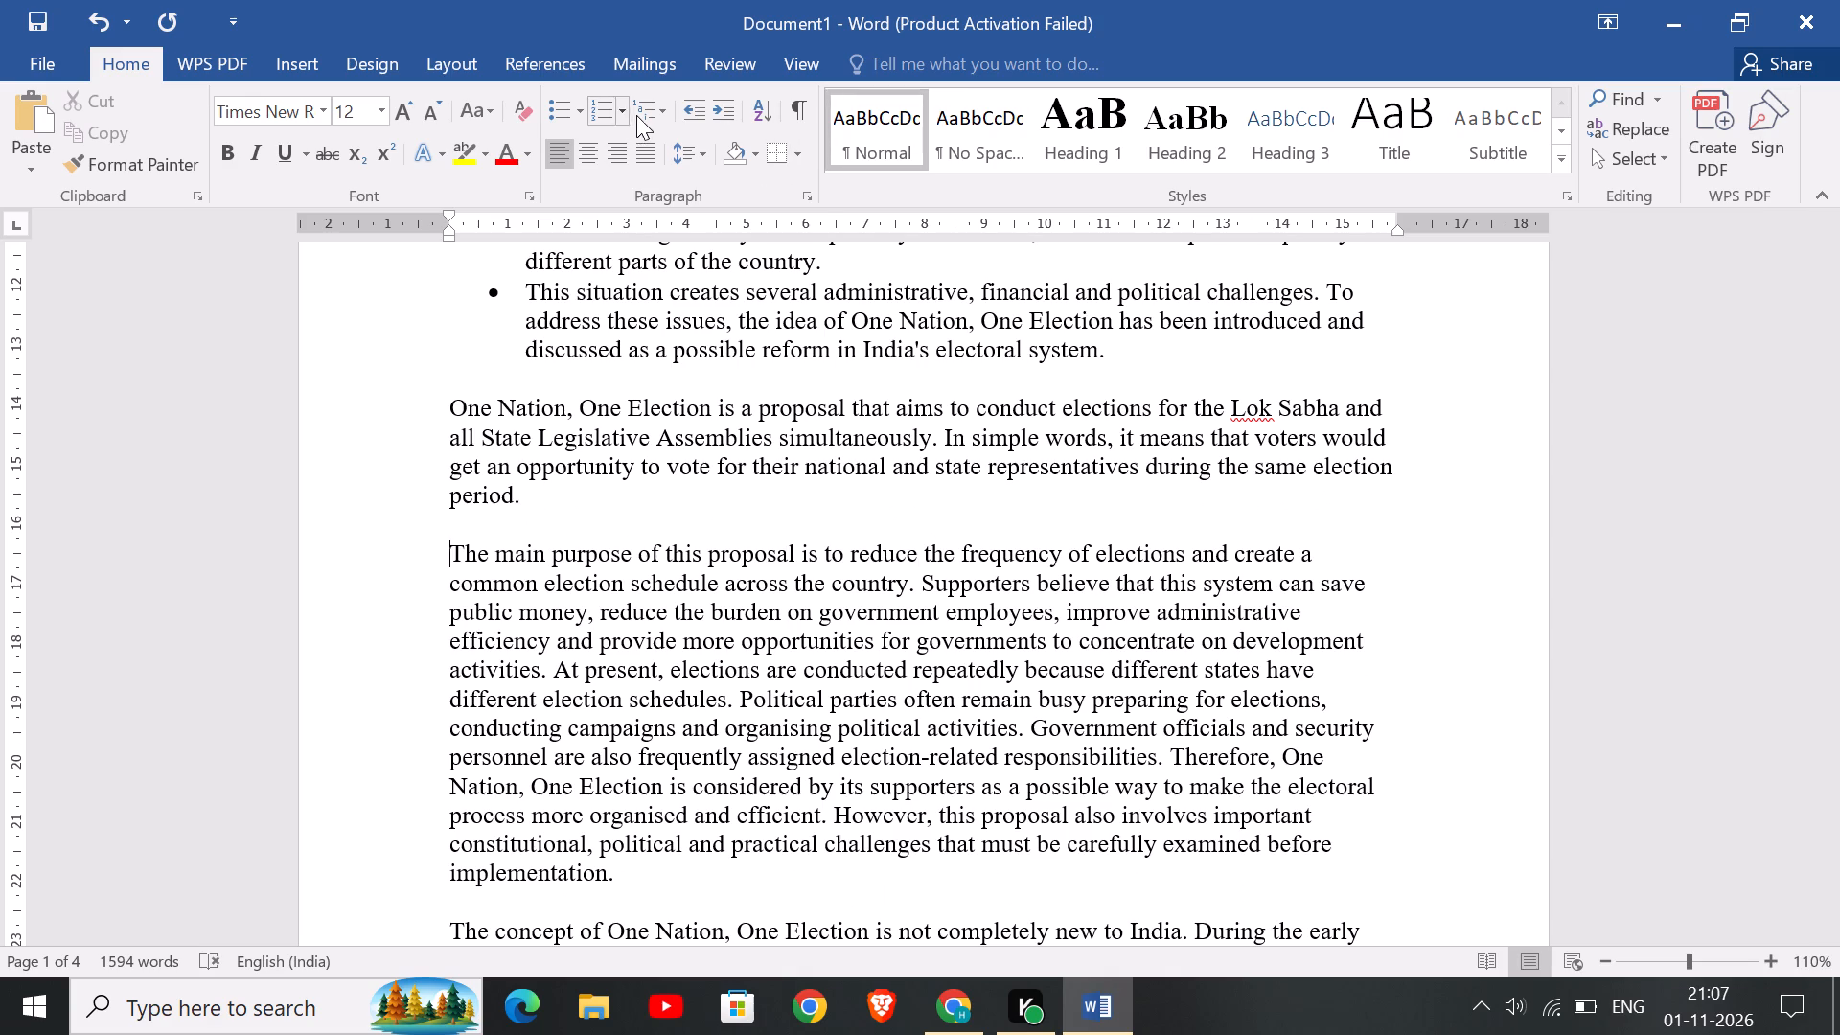
click(573, 110)
click(578, 110)
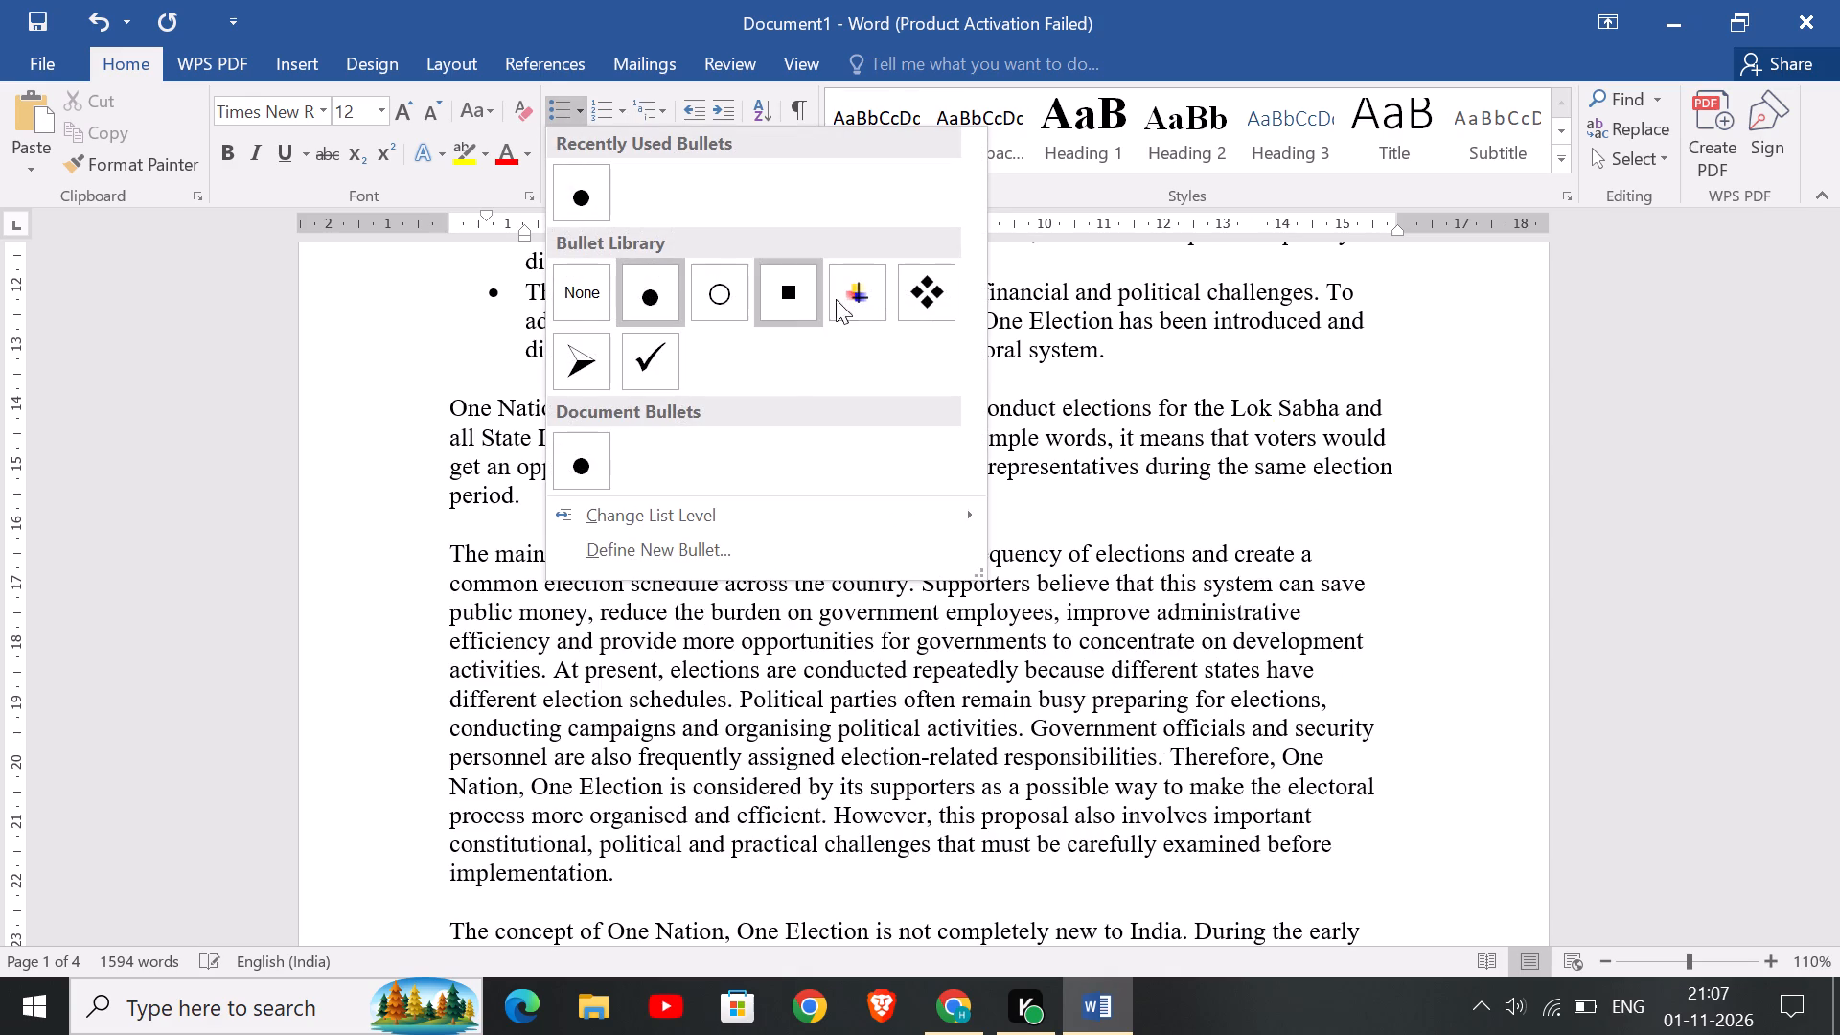
click(870, 286)
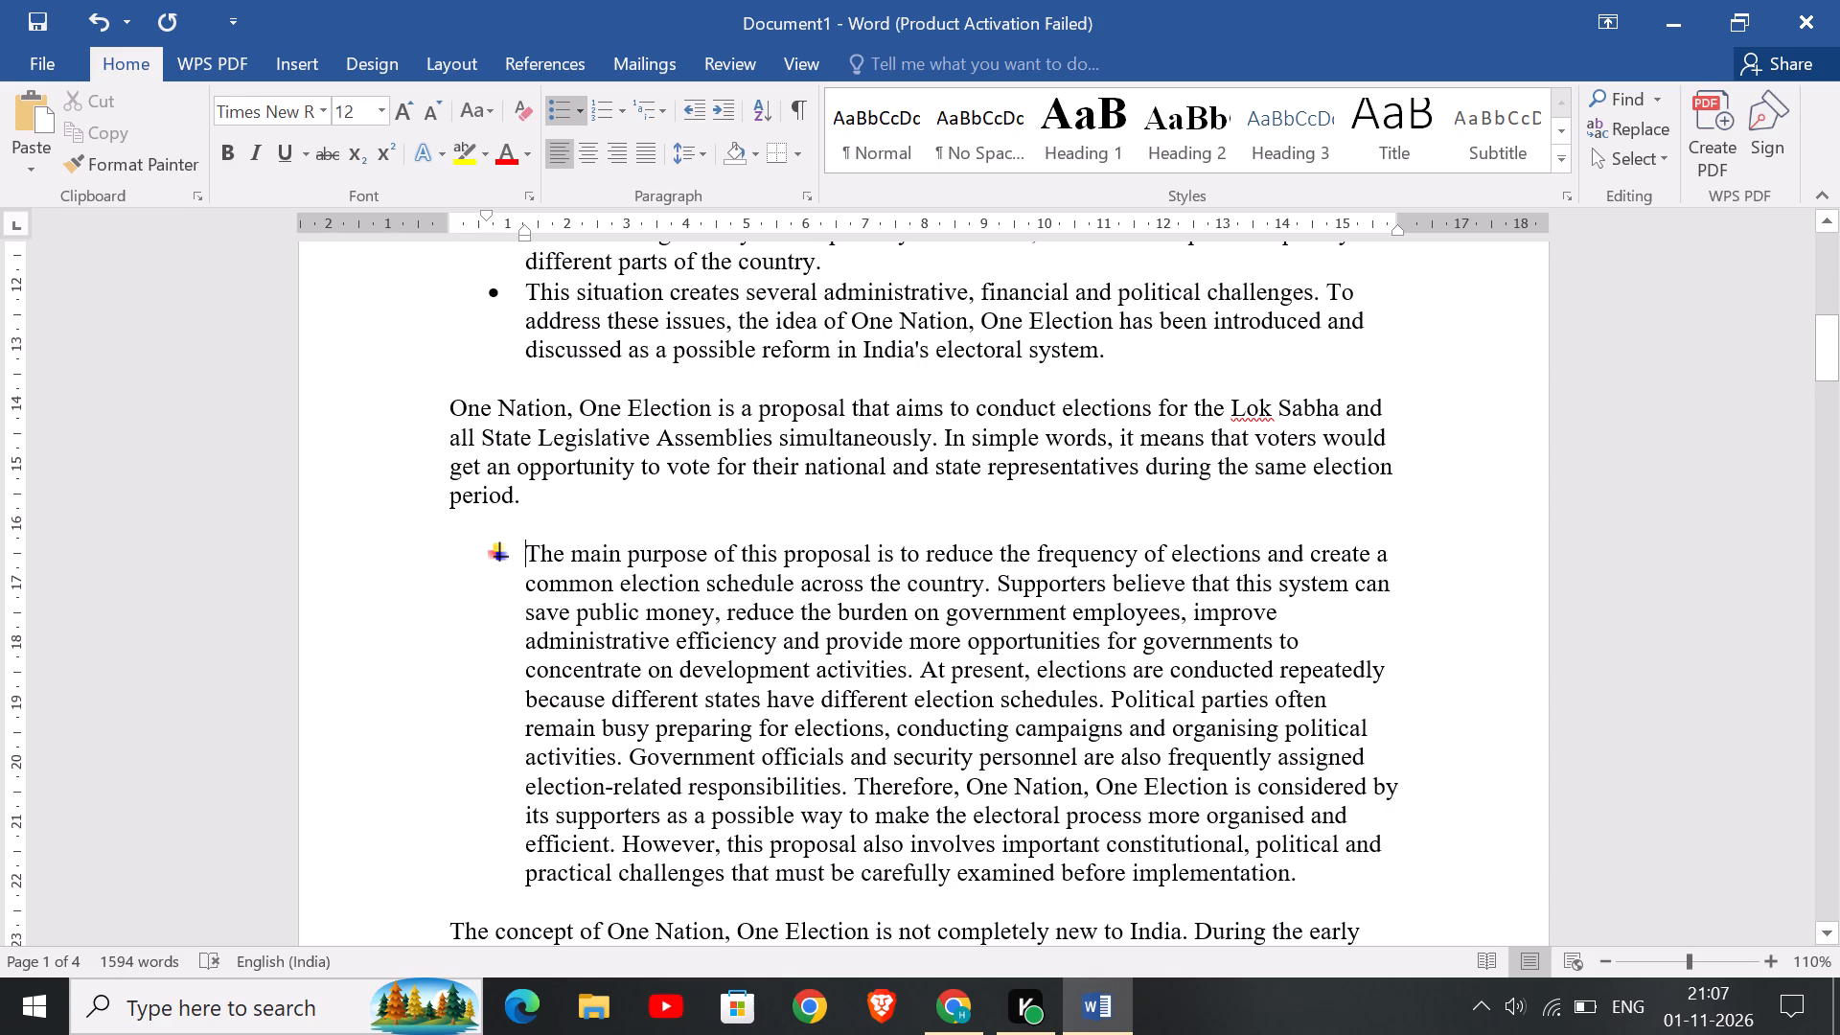
Break the "The main purpose" bullet into further bullets starting at "At present" and "Government officials".
click(914, 671)
key(Right)
key(Return)
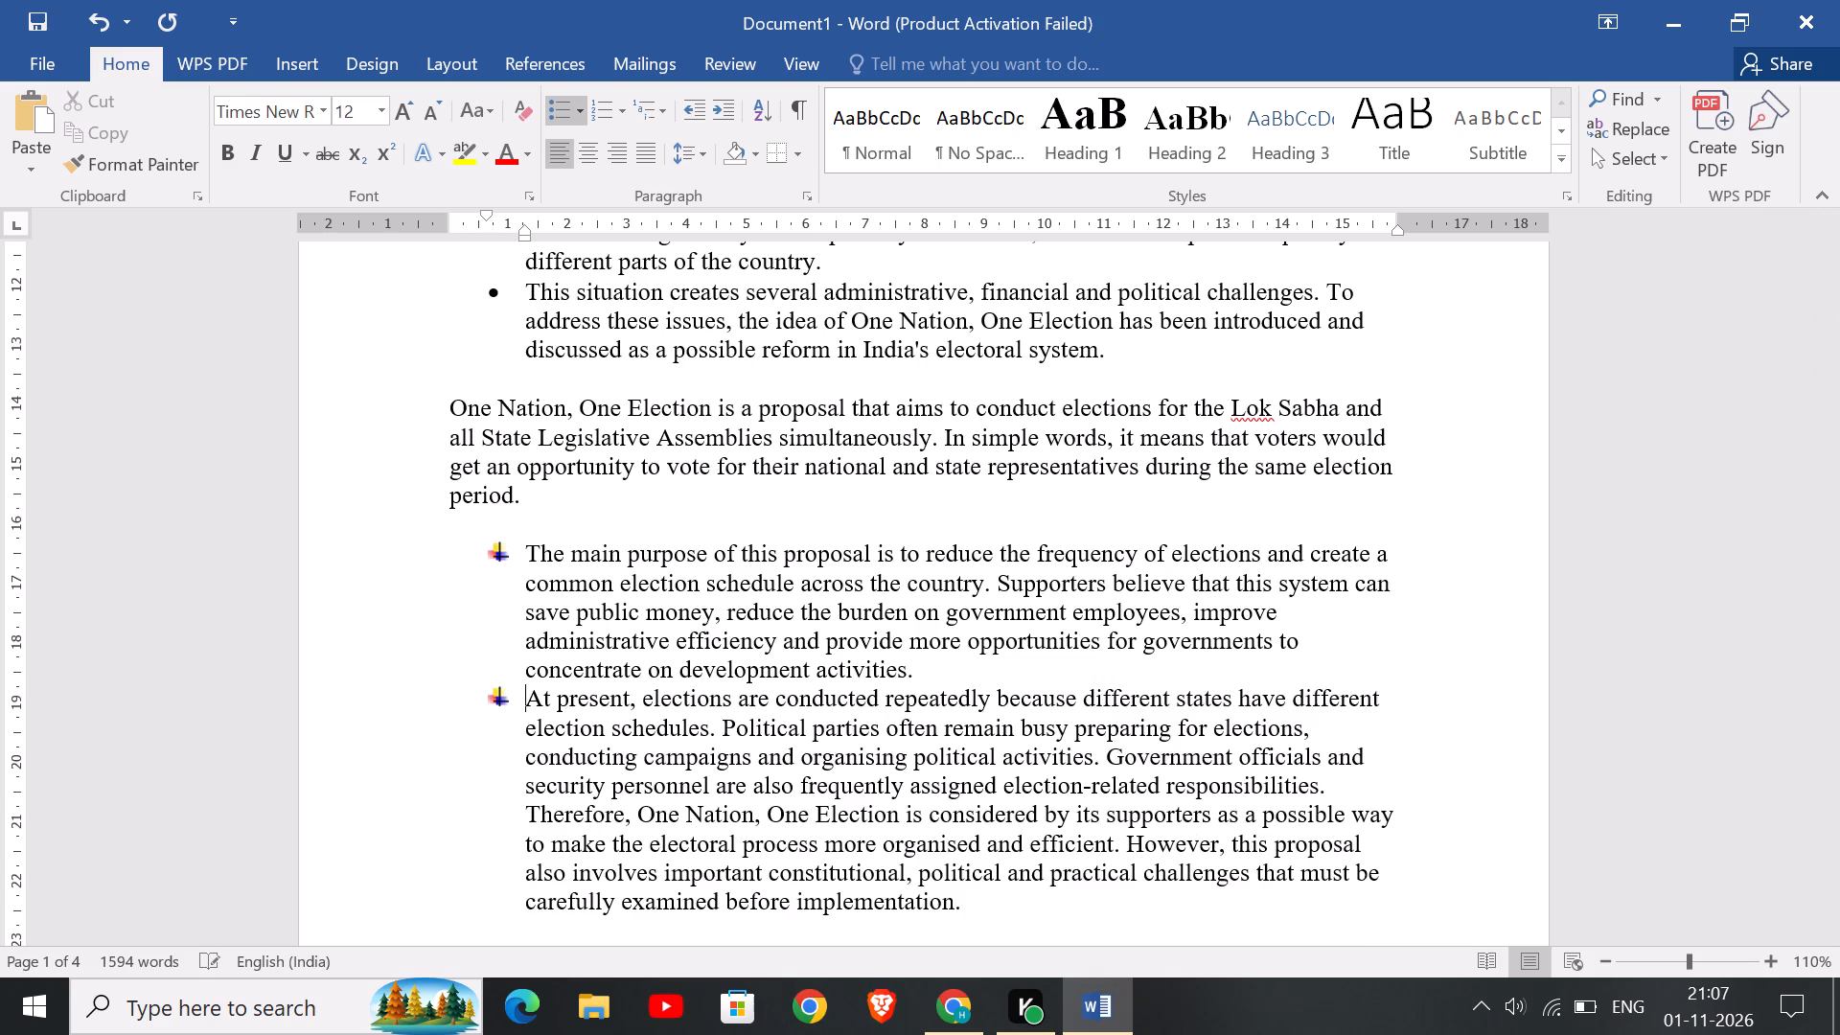
scroll(914, 671, down, 1)
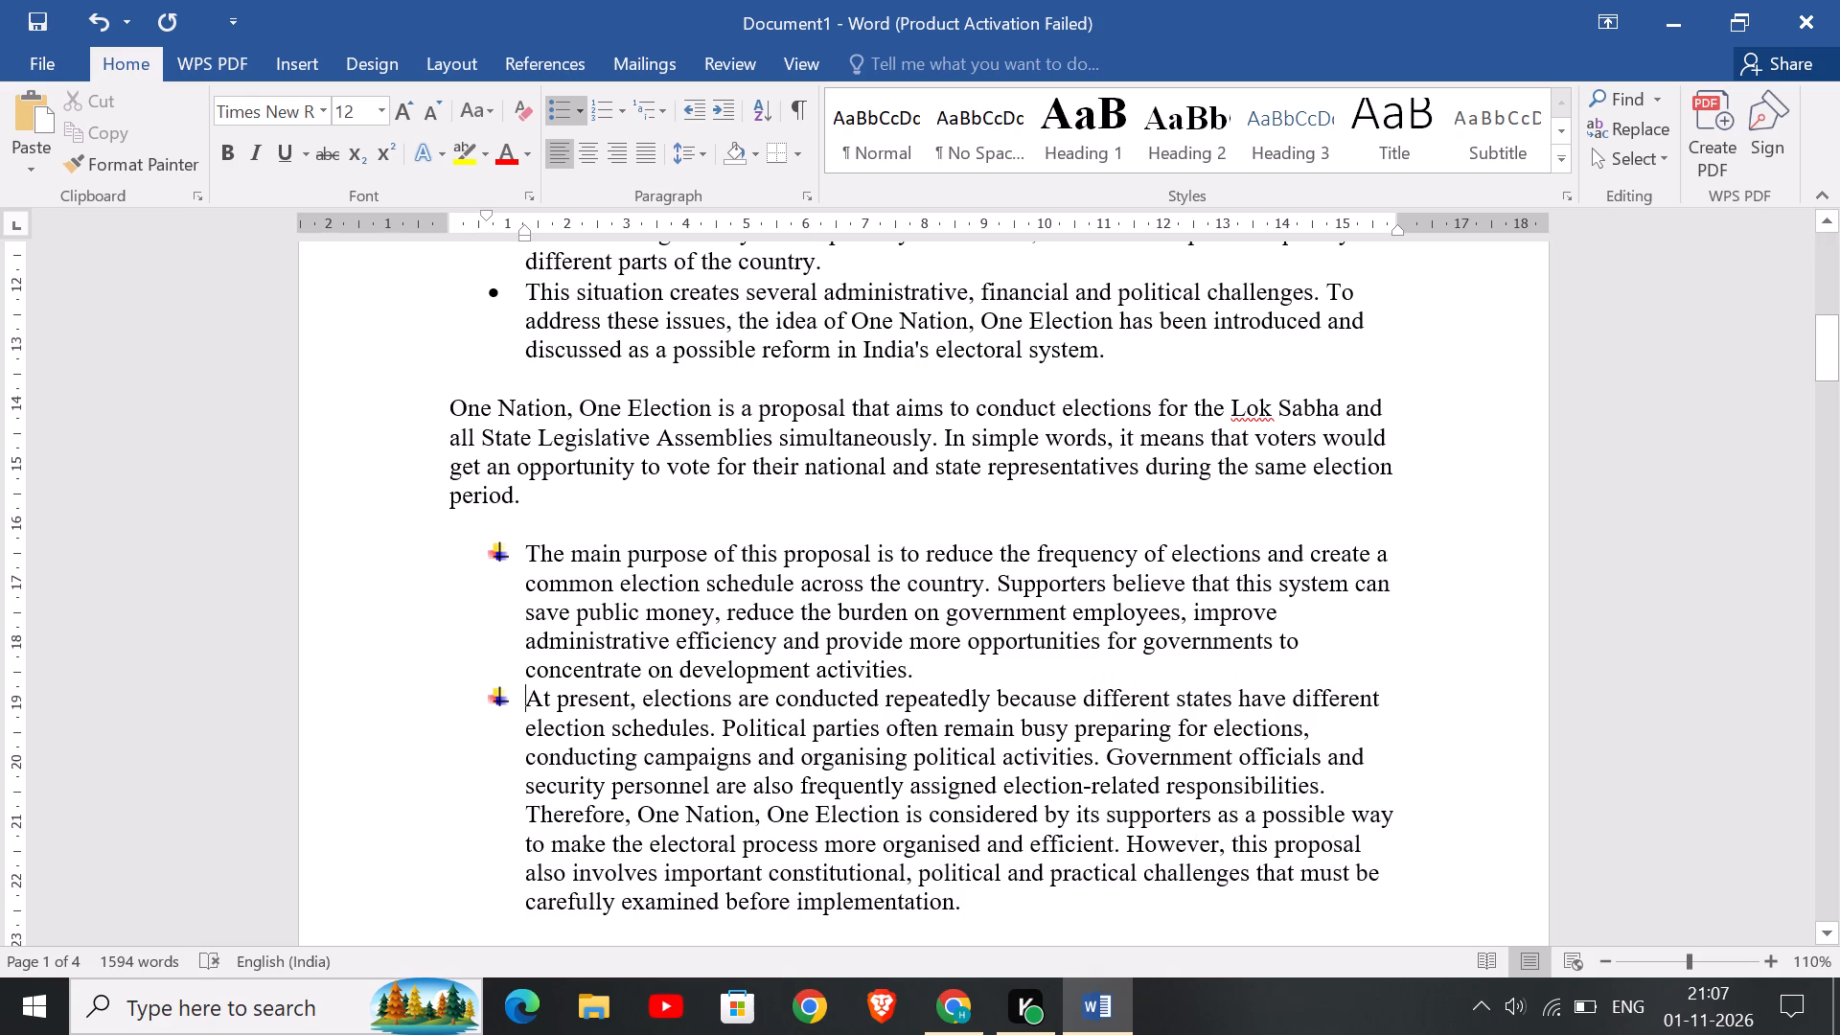
scroll(863, 839, down, 1)
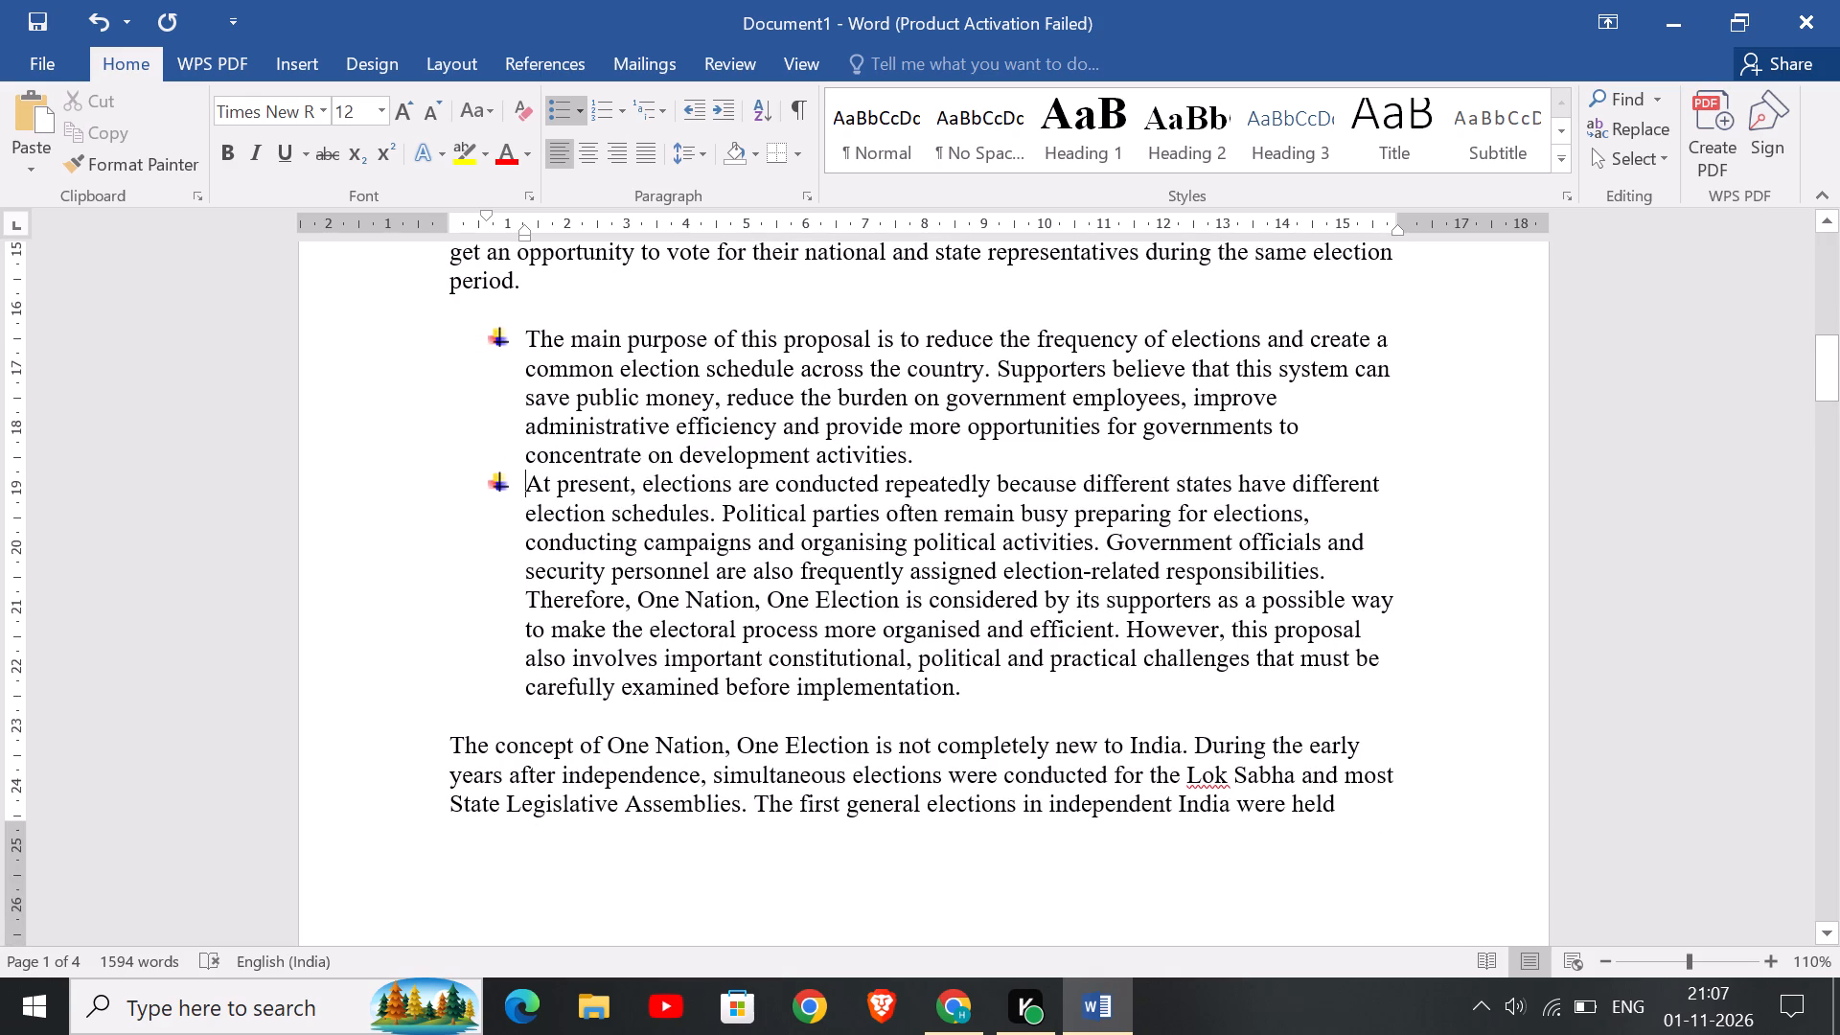
click(1106, 544)
key(Return)
Separate the sentence starting "However, this proposal" from the last cross-bulleted item into its own paragraph without a bullet.
scroll(1115, 540, down, 1)
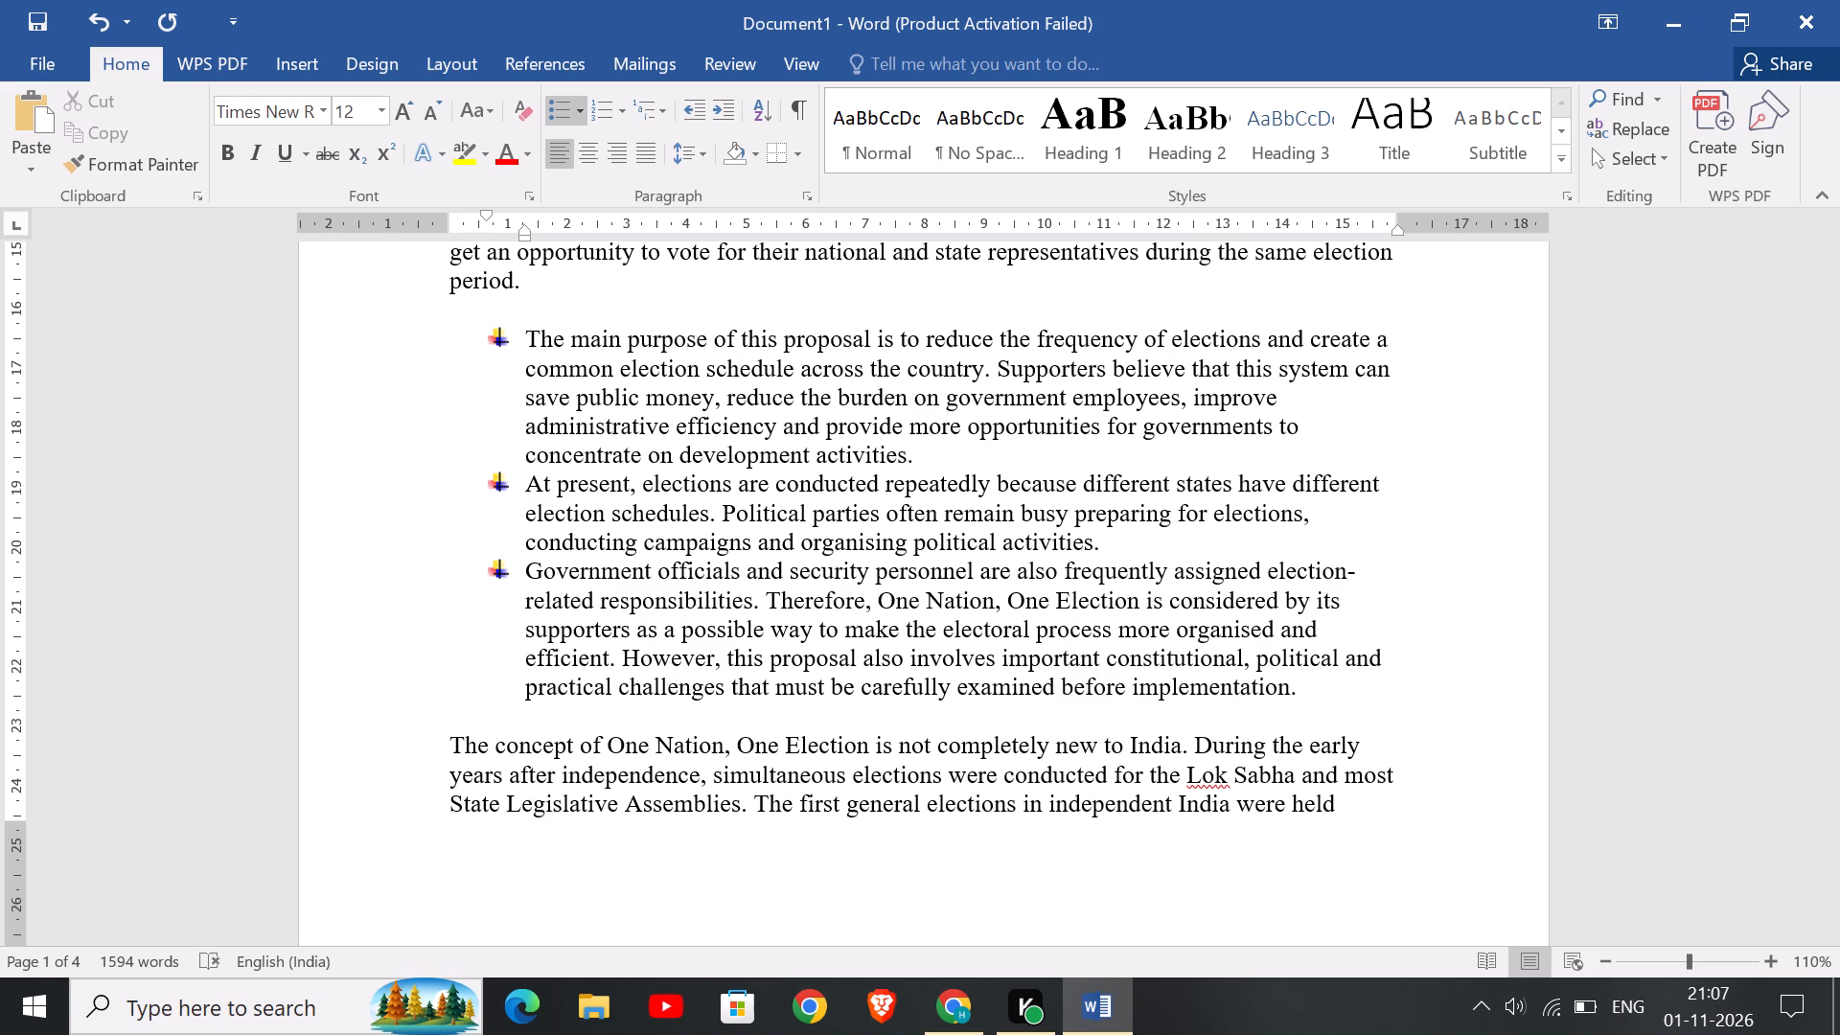
scroll(1103, 544, down, 1)
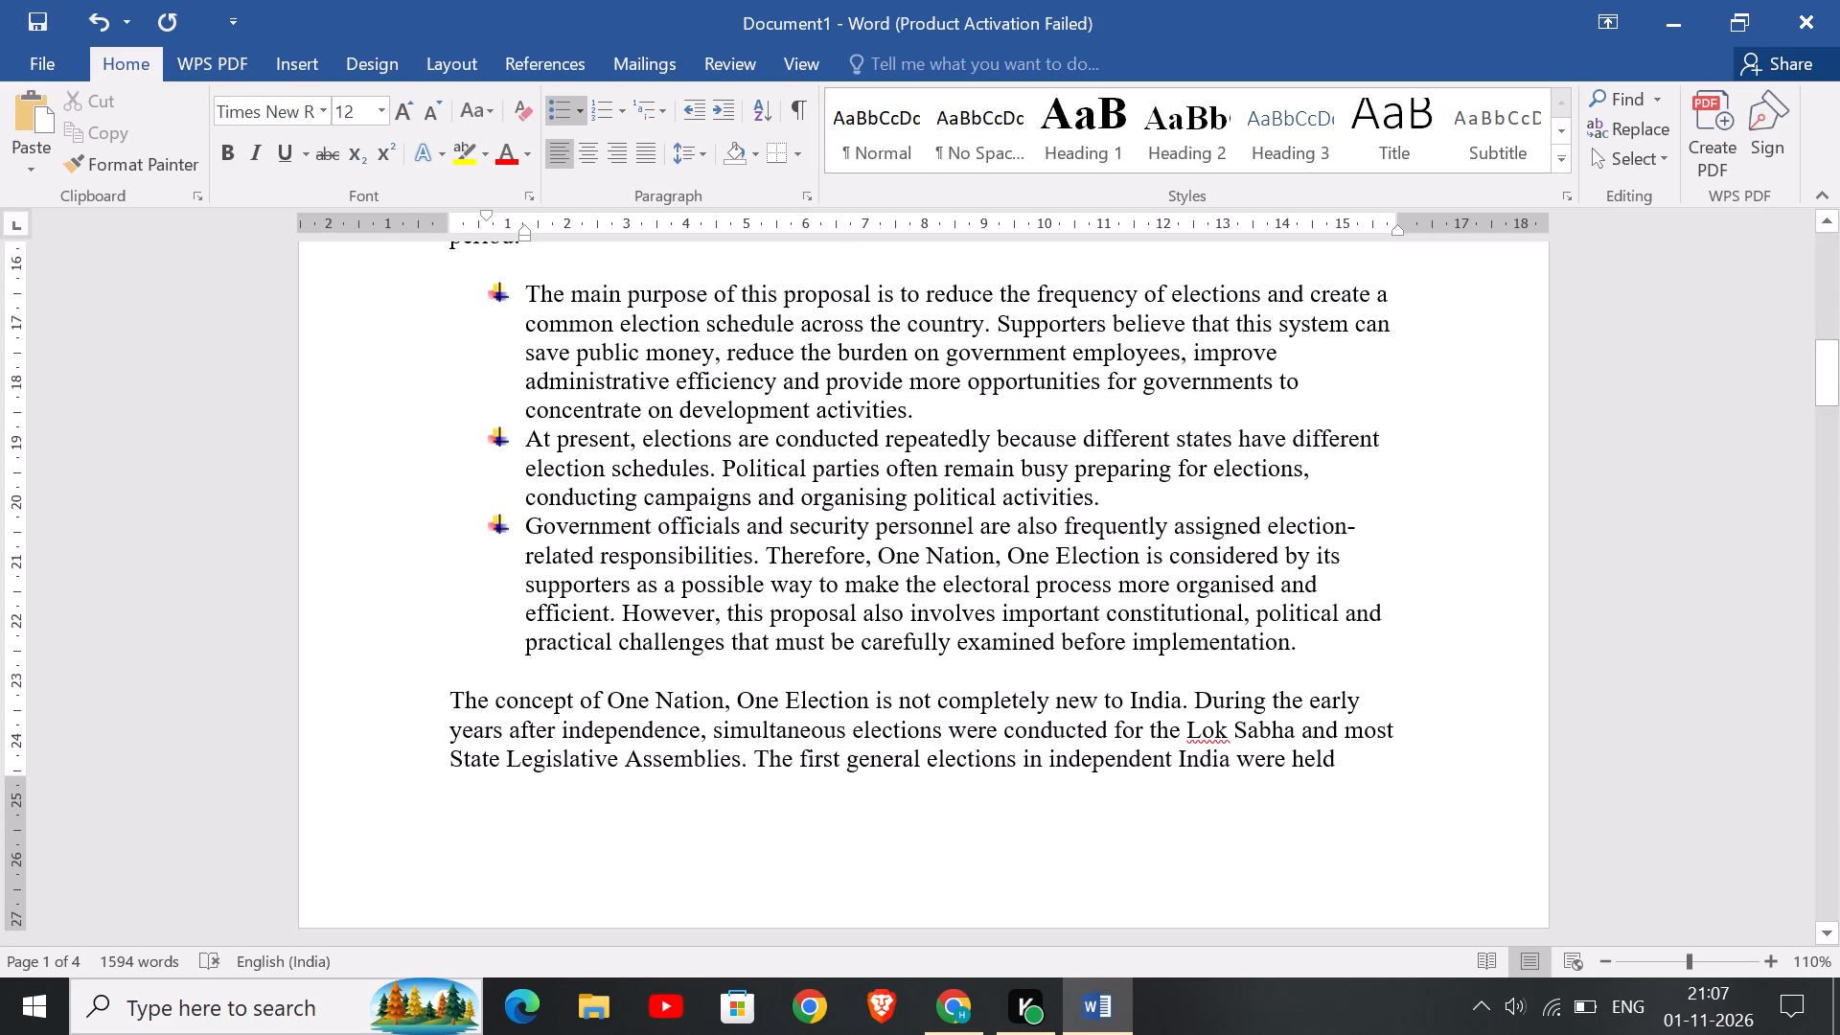
click(622, 609)
key(Return)
key(BackSpace)
key(BackSpace)
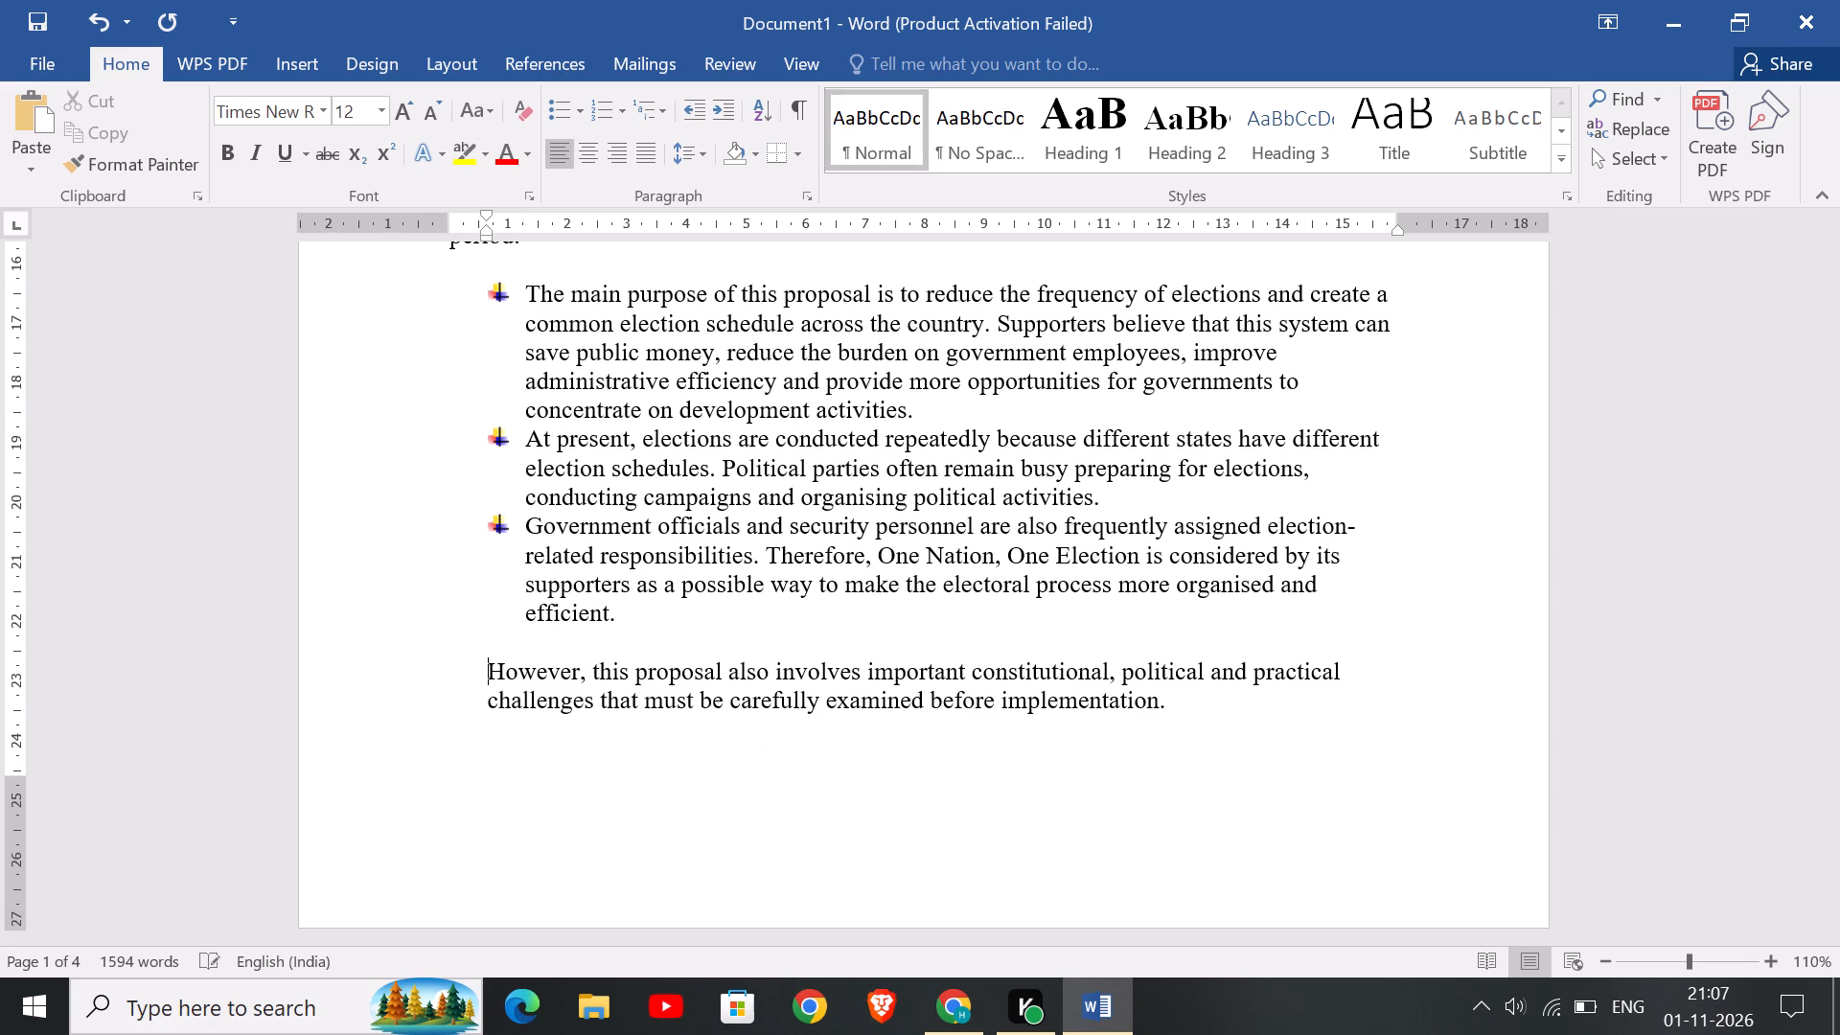
Apply the multicoloured cross bullet to the paragraph starting "The concept of One Nation, One Election is not completely new".
scroll(622, 609, down, 4)
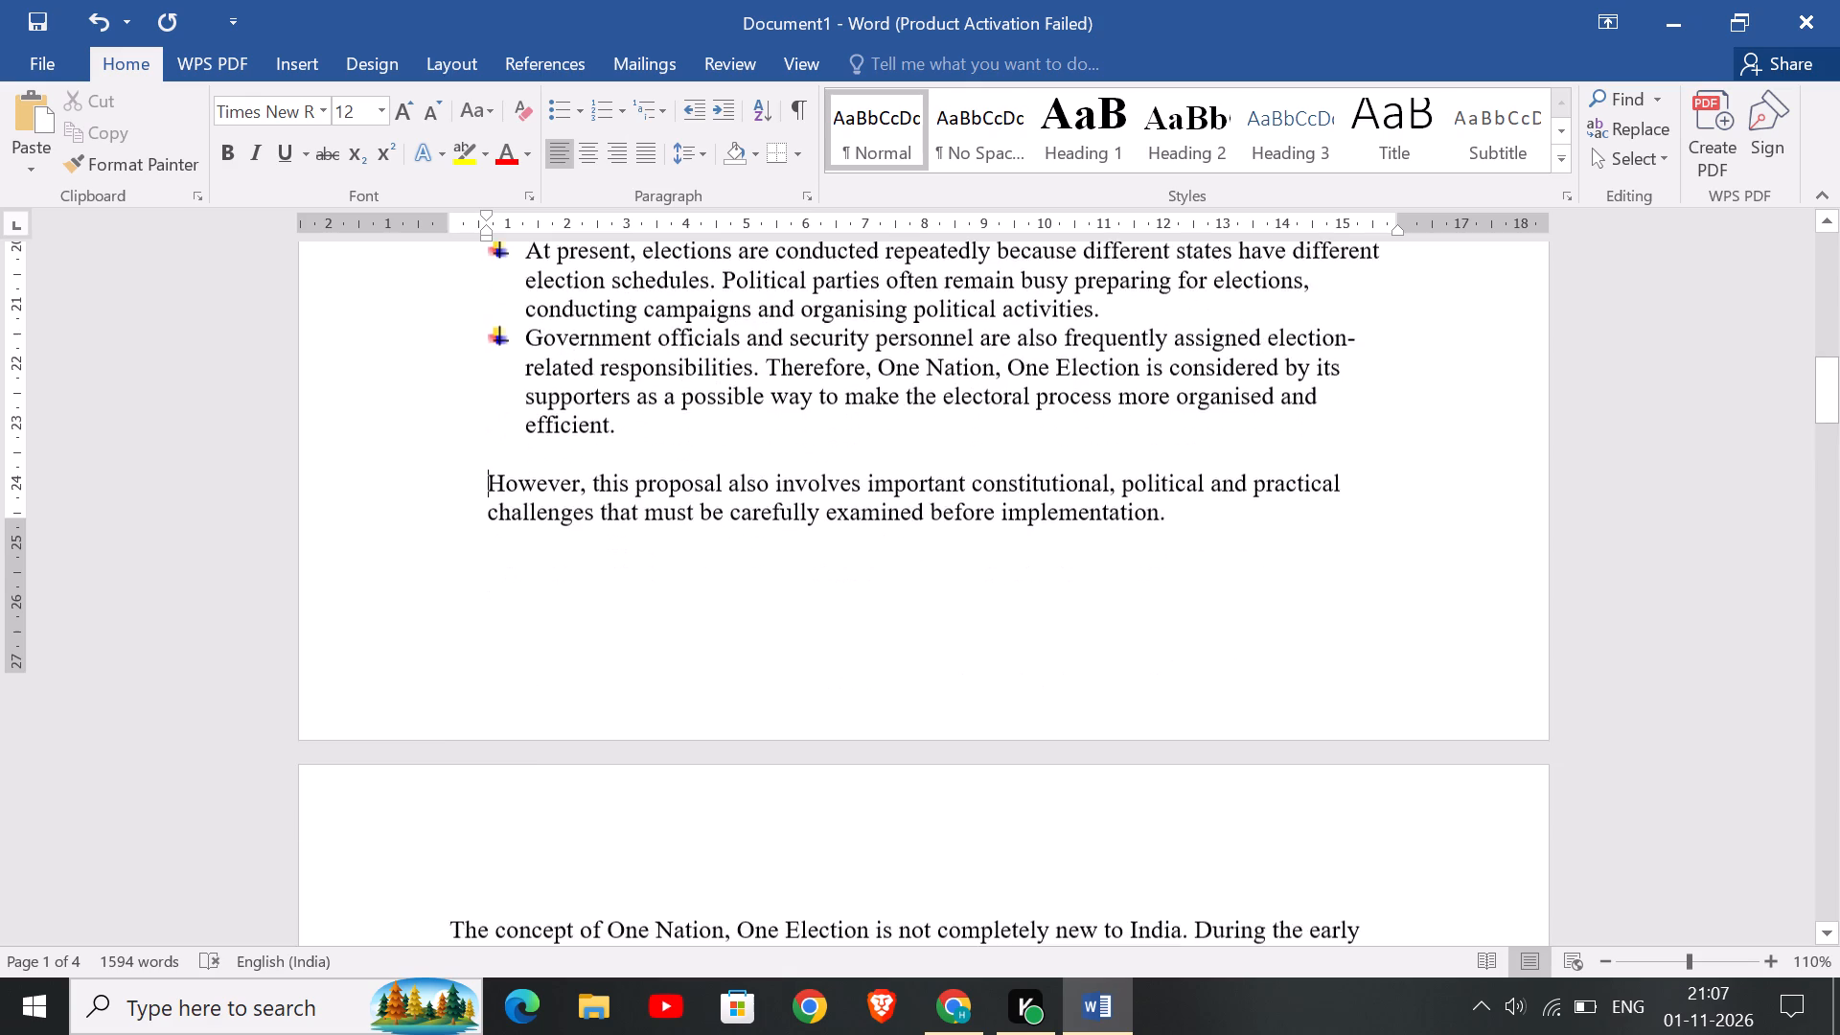
scroll(622, 609, down, 1)
scroll(622, 609, up, 3)
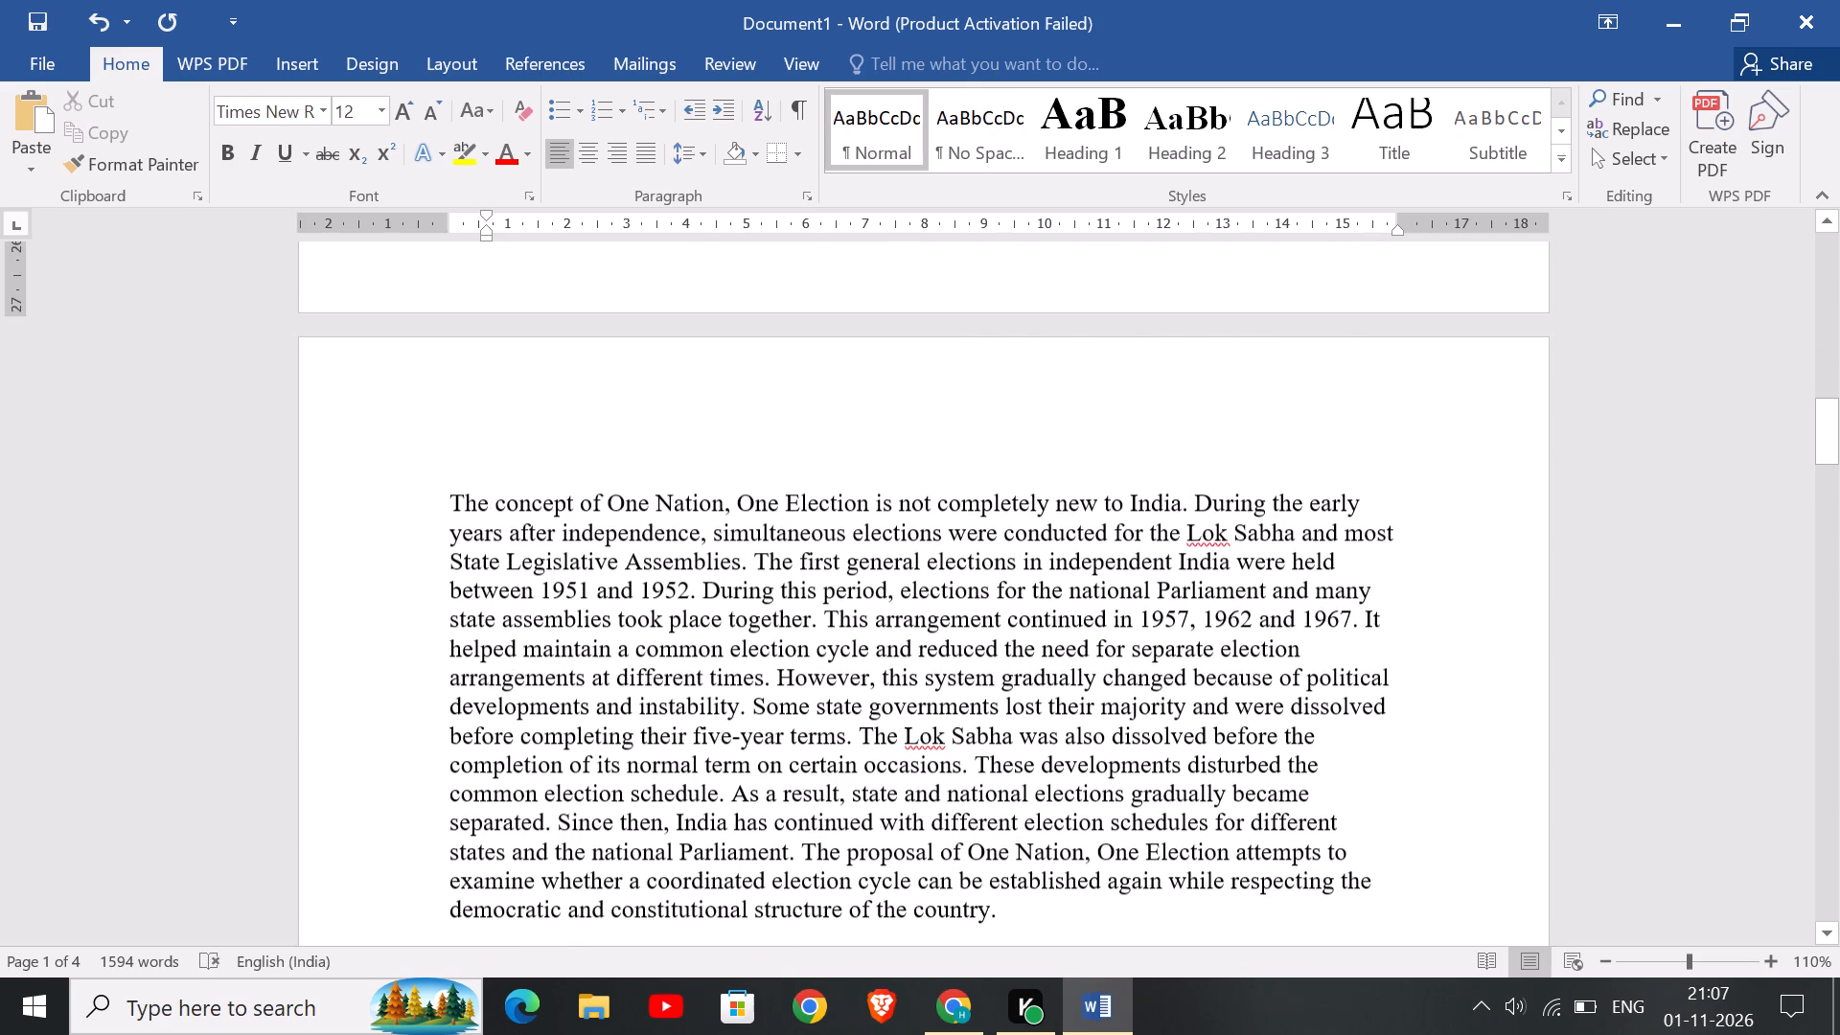
scroll(622, 609, up, 4)
scroll(622, 609, down, 1)
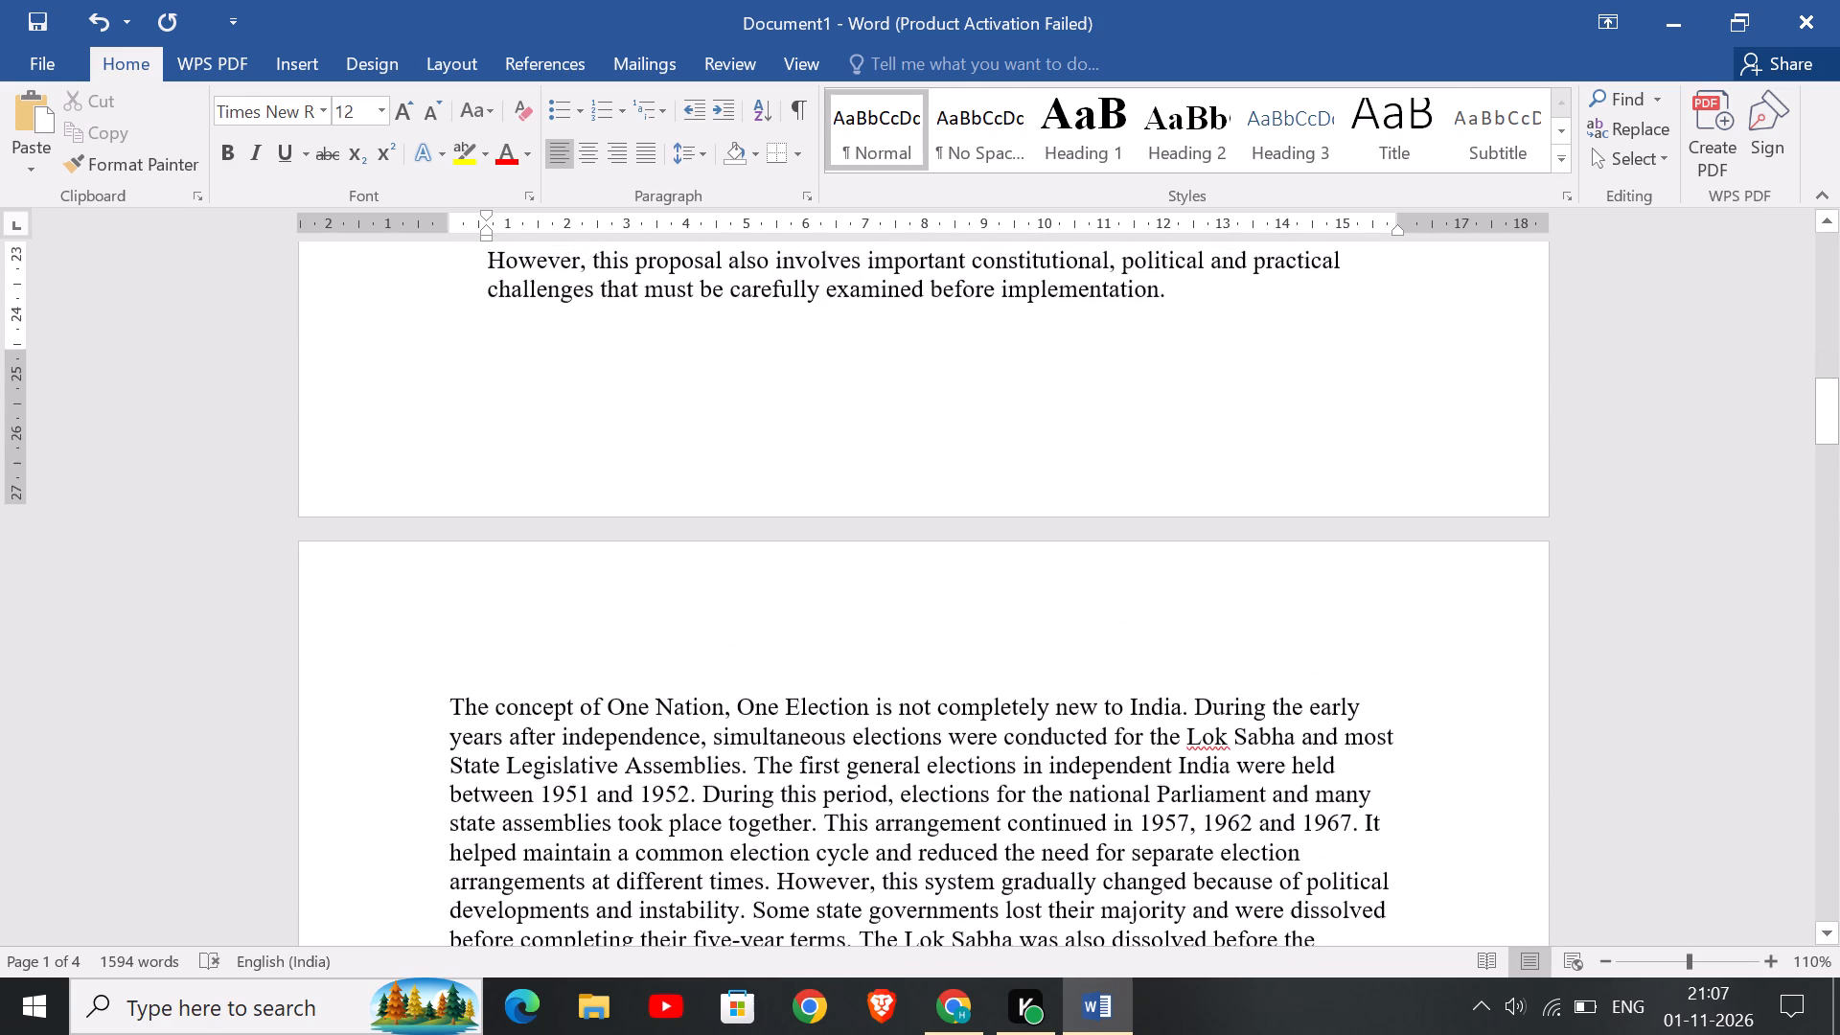
click(450, 694)
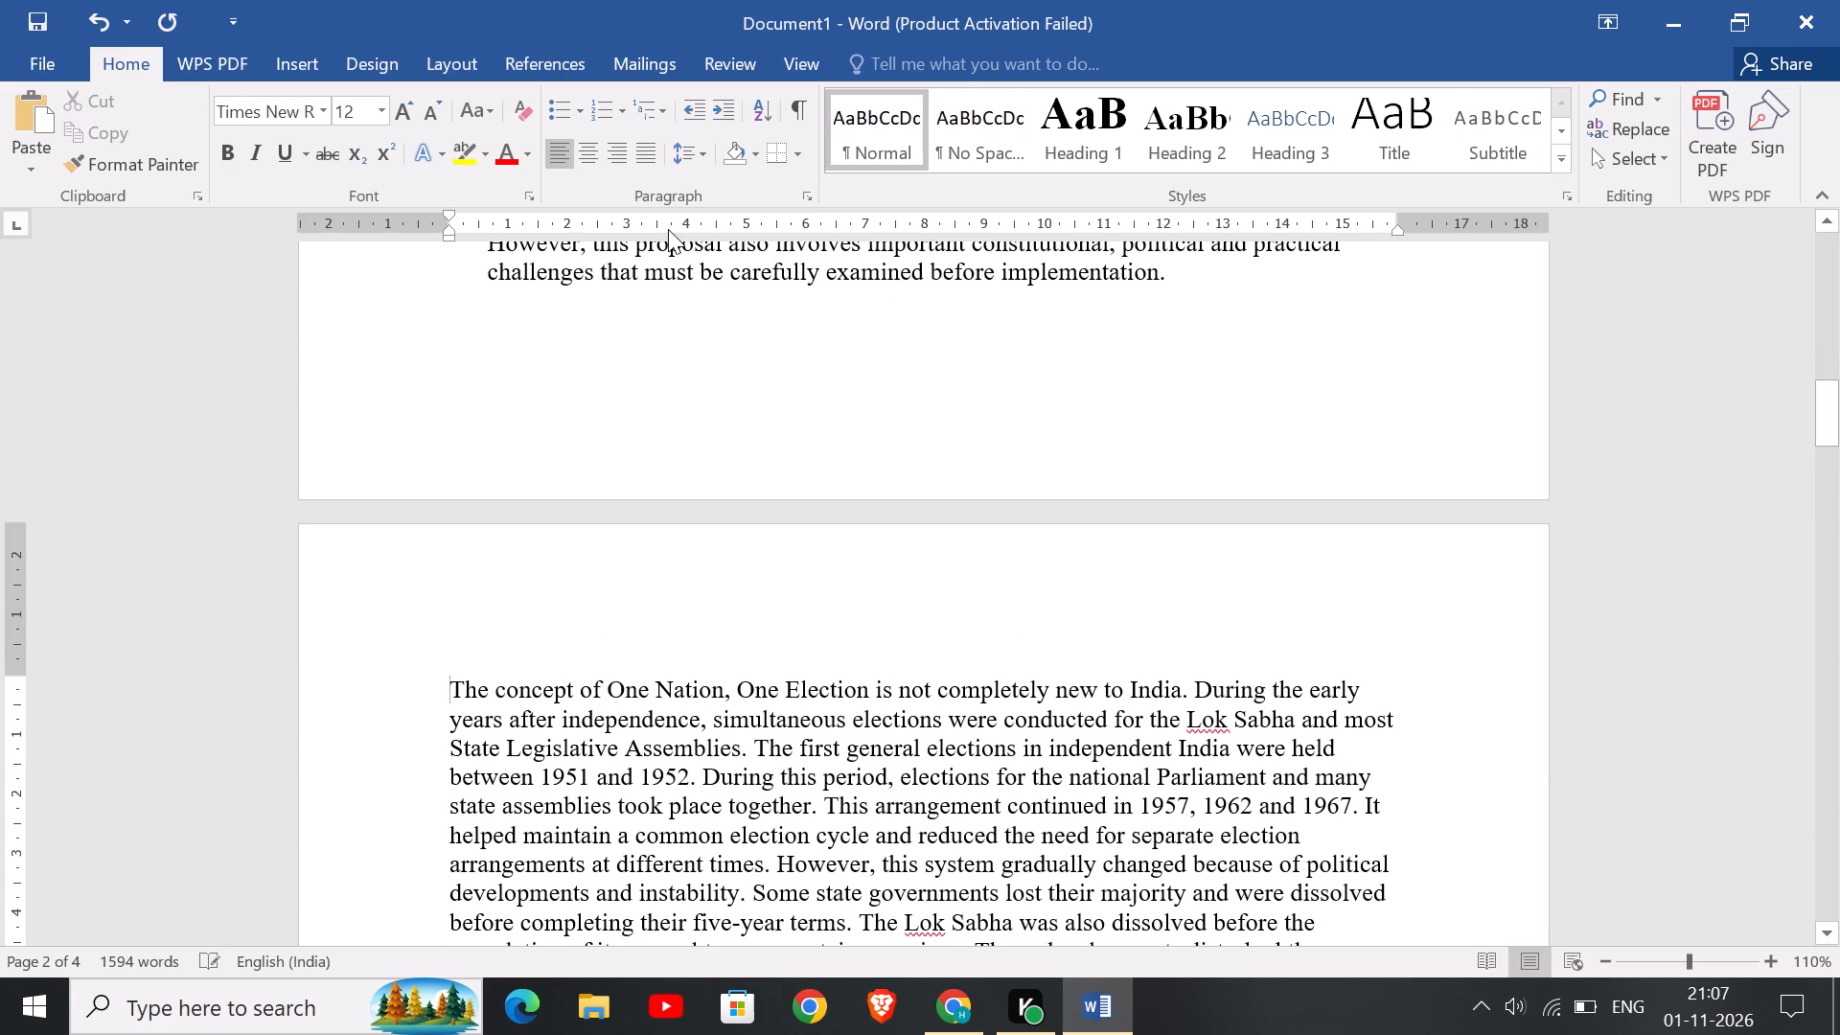
click(545, 119)
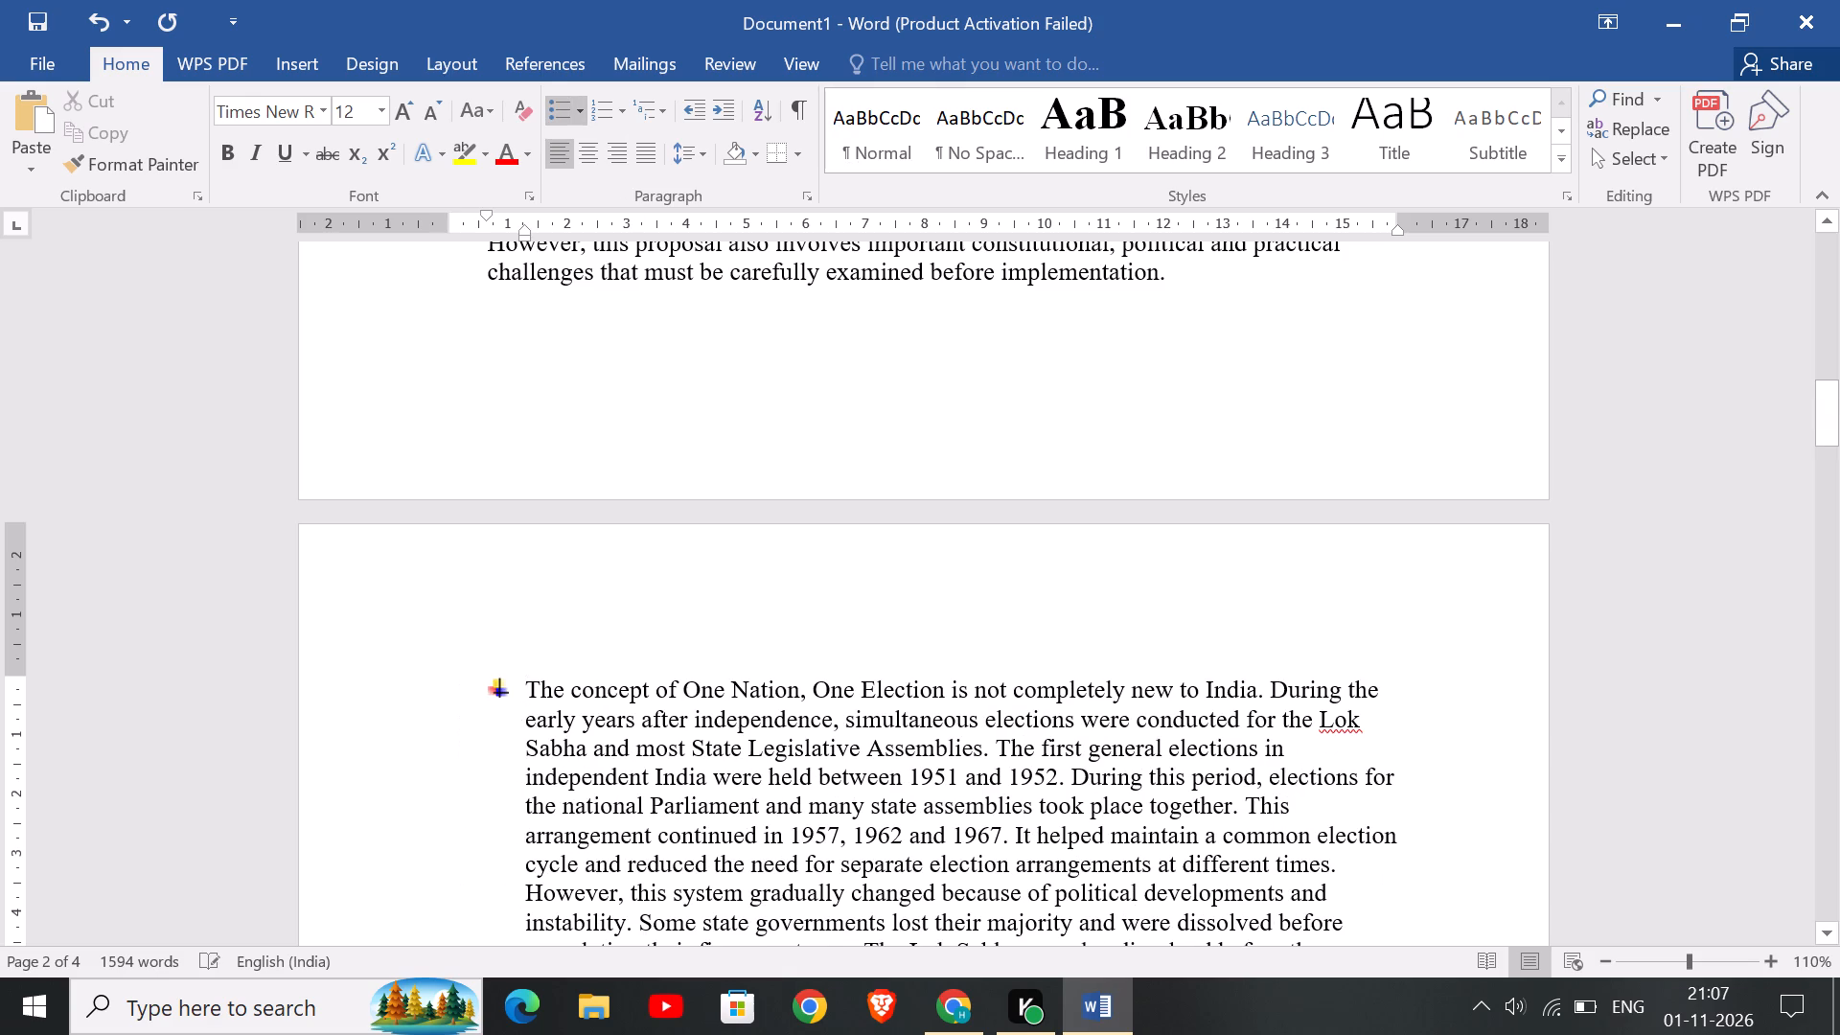
Break the "The concept of One Nation" bullet into further bullets starting at "The first general elections" and "It helped maintain".
scroll(757, 660, down, 1)
click(999, 566)
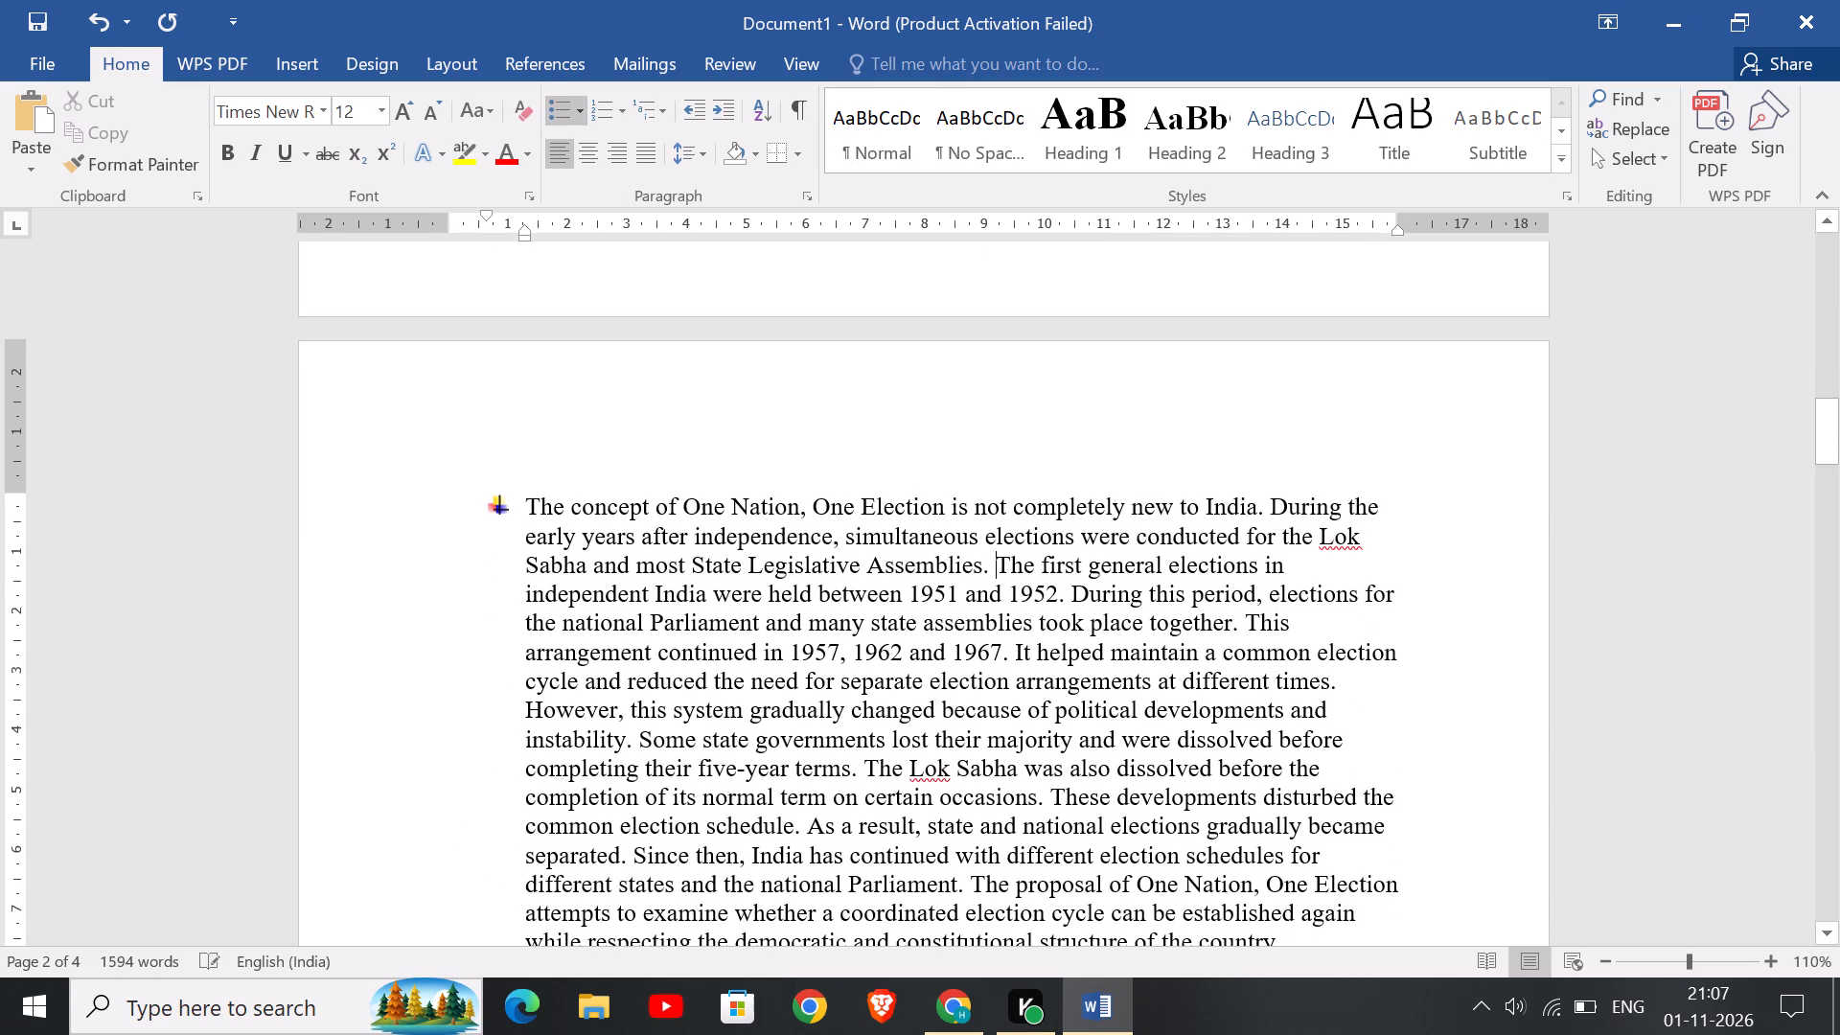
key(Return)
scroll(999, 566, down, 1)
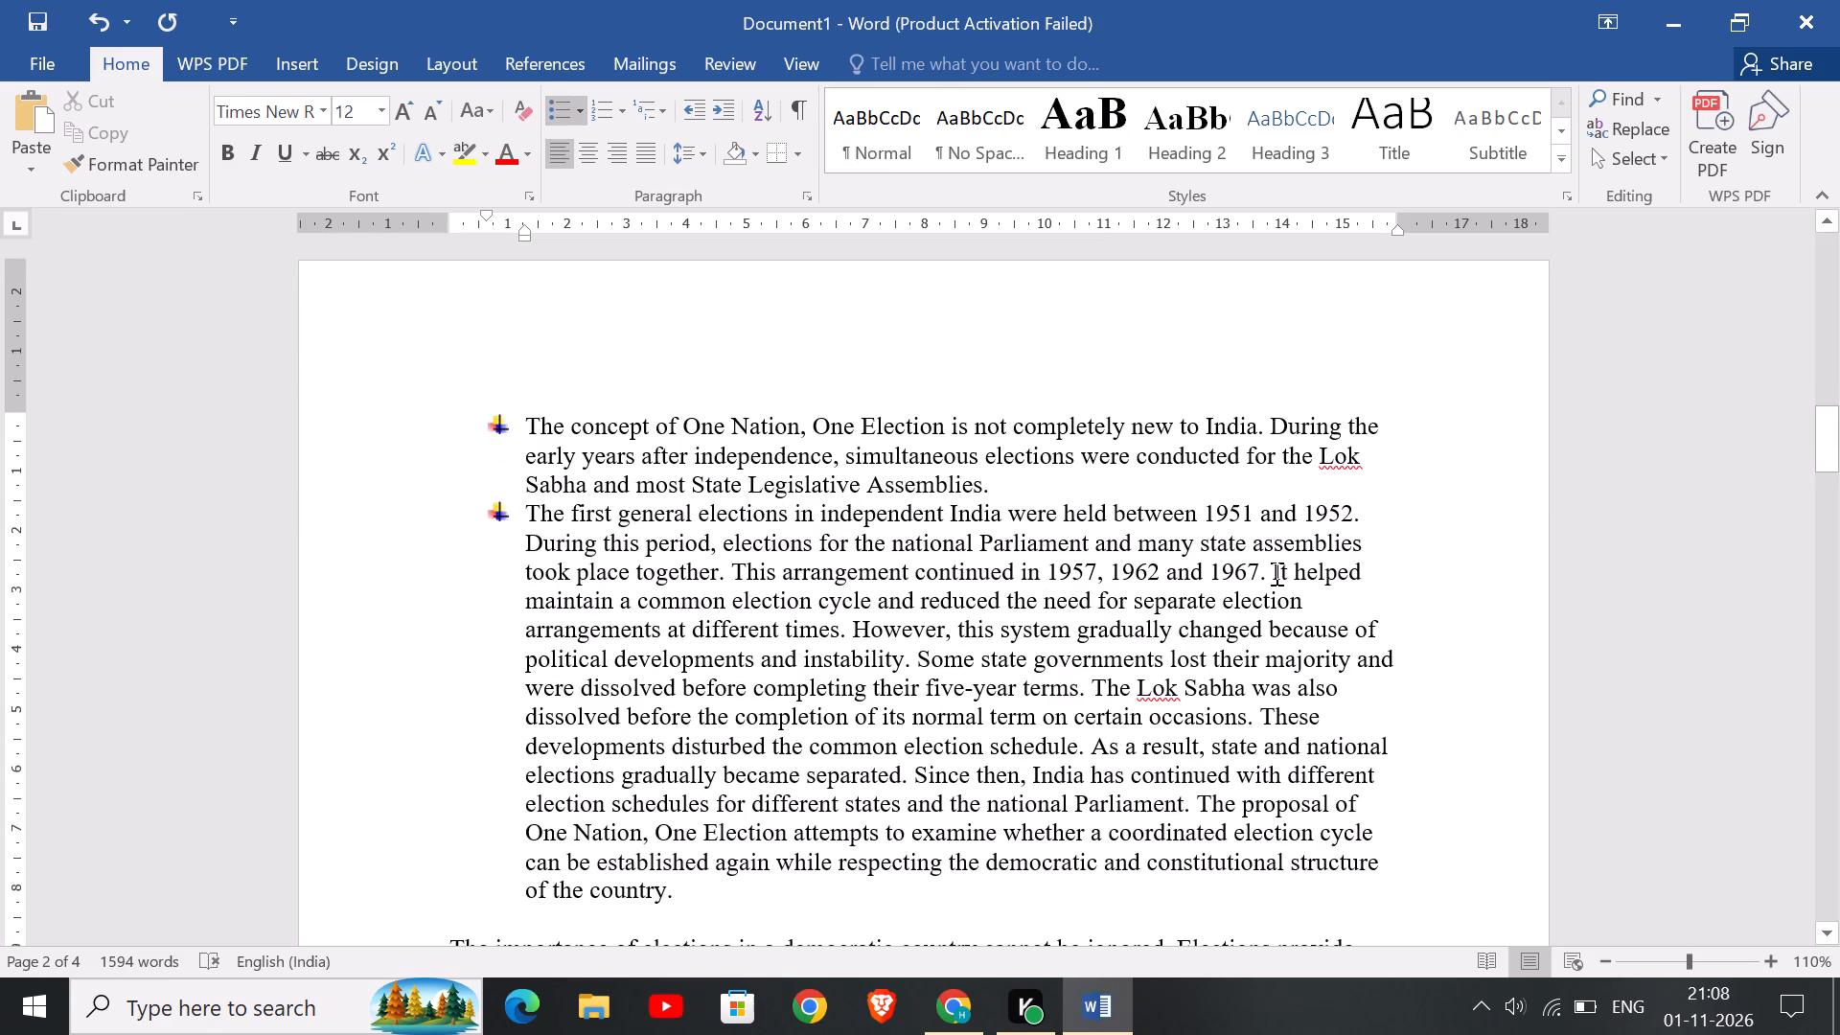
click(1275, 573)
key(Return)
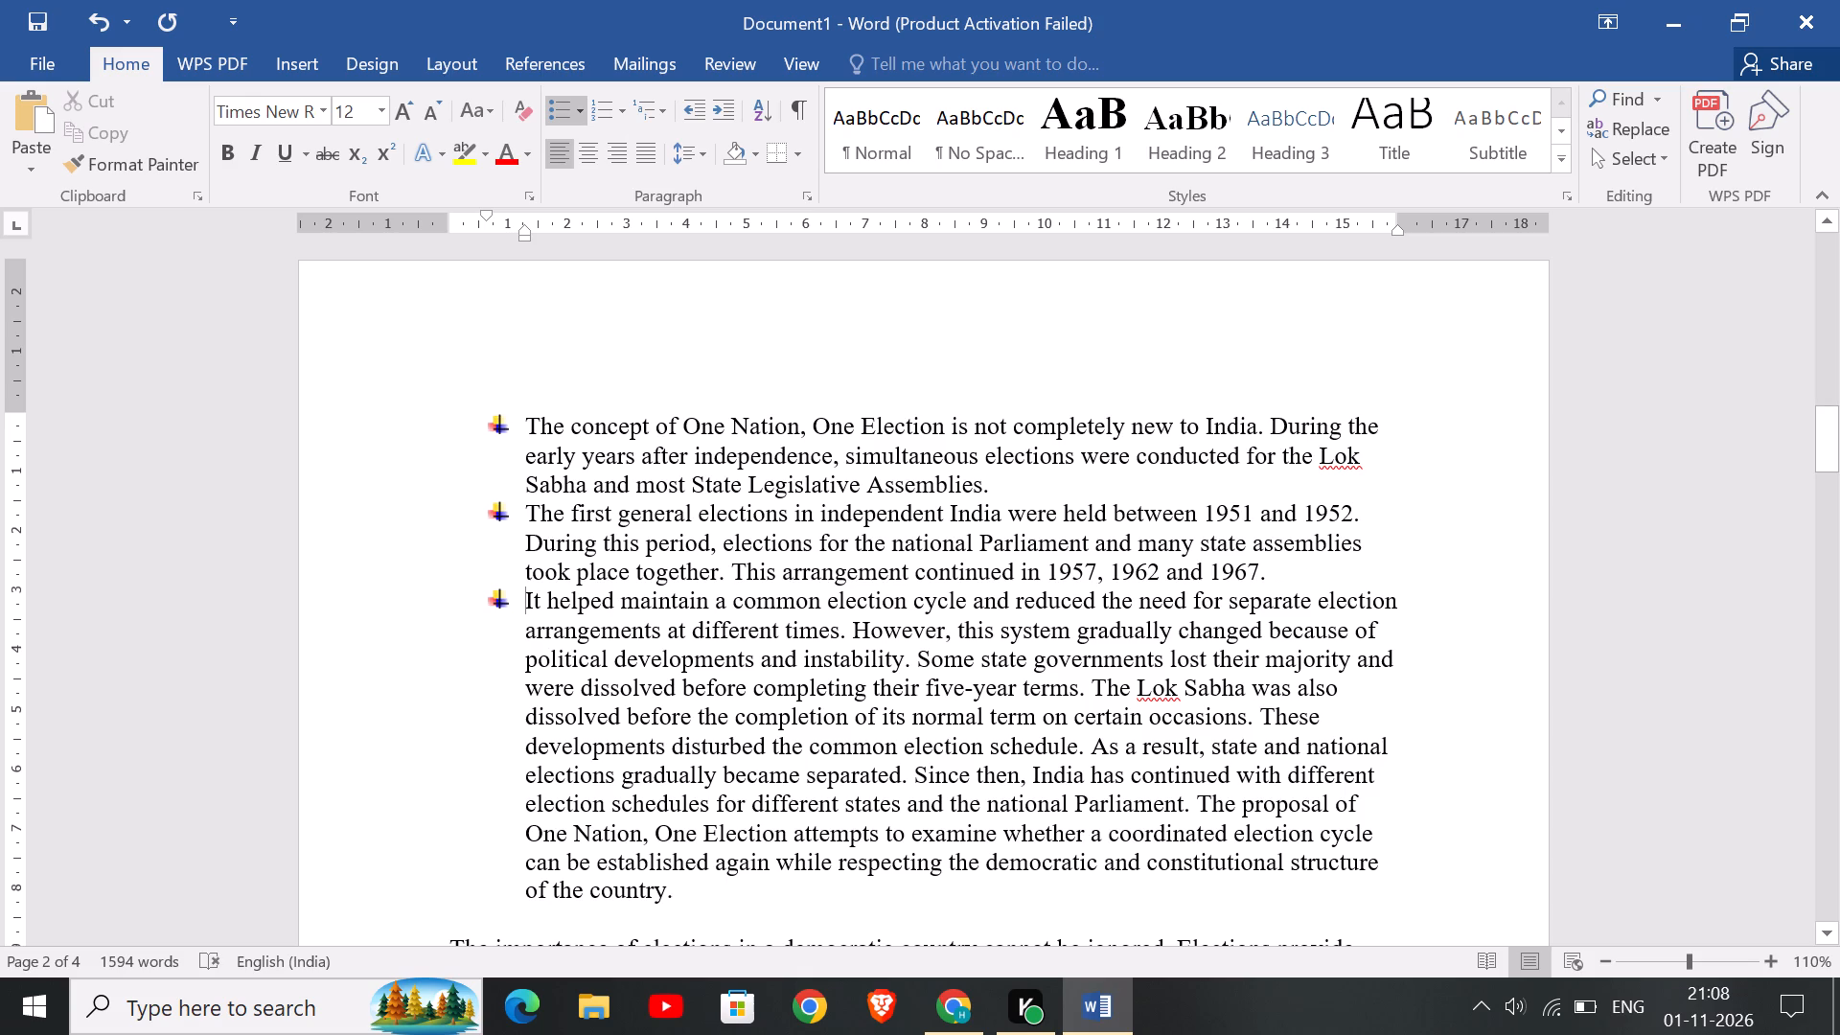
Highlight in turquoise the sentence "The first general elections in independent India were held between 1951 and 1952." and the years "1957, 1962 and 1967.".
click(481, 161)
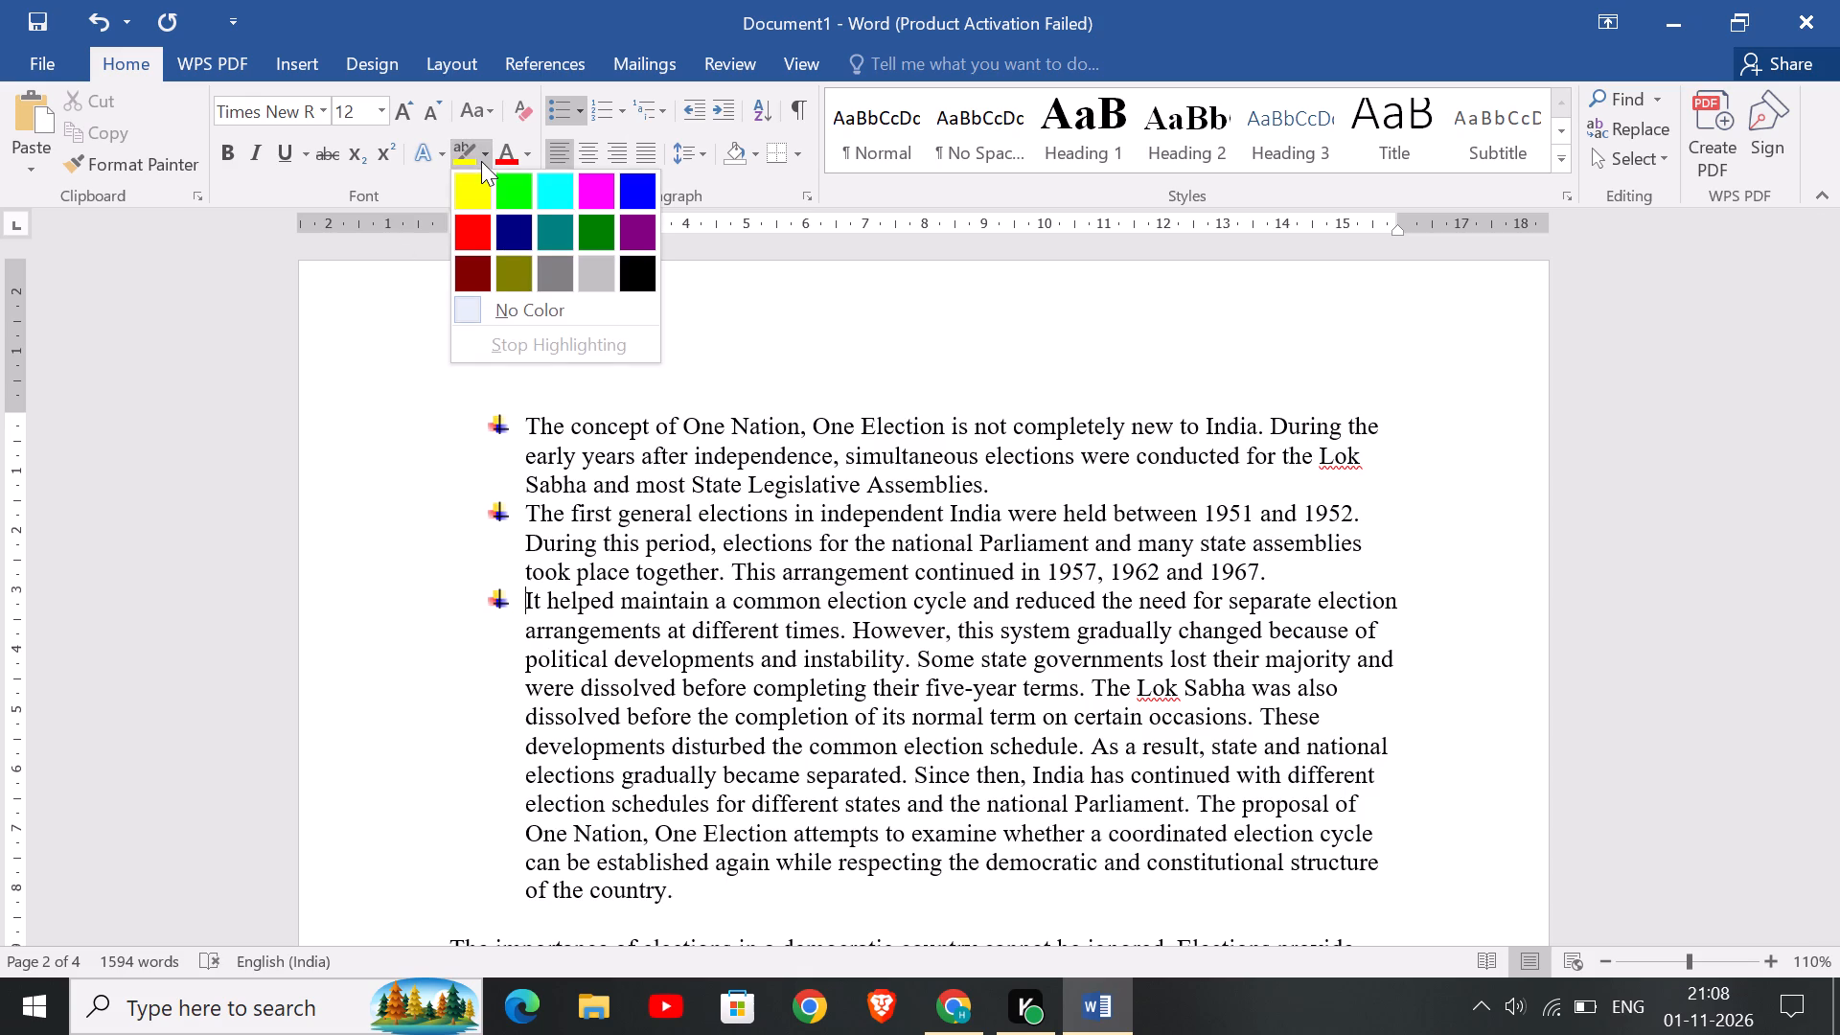
click(552, 196)
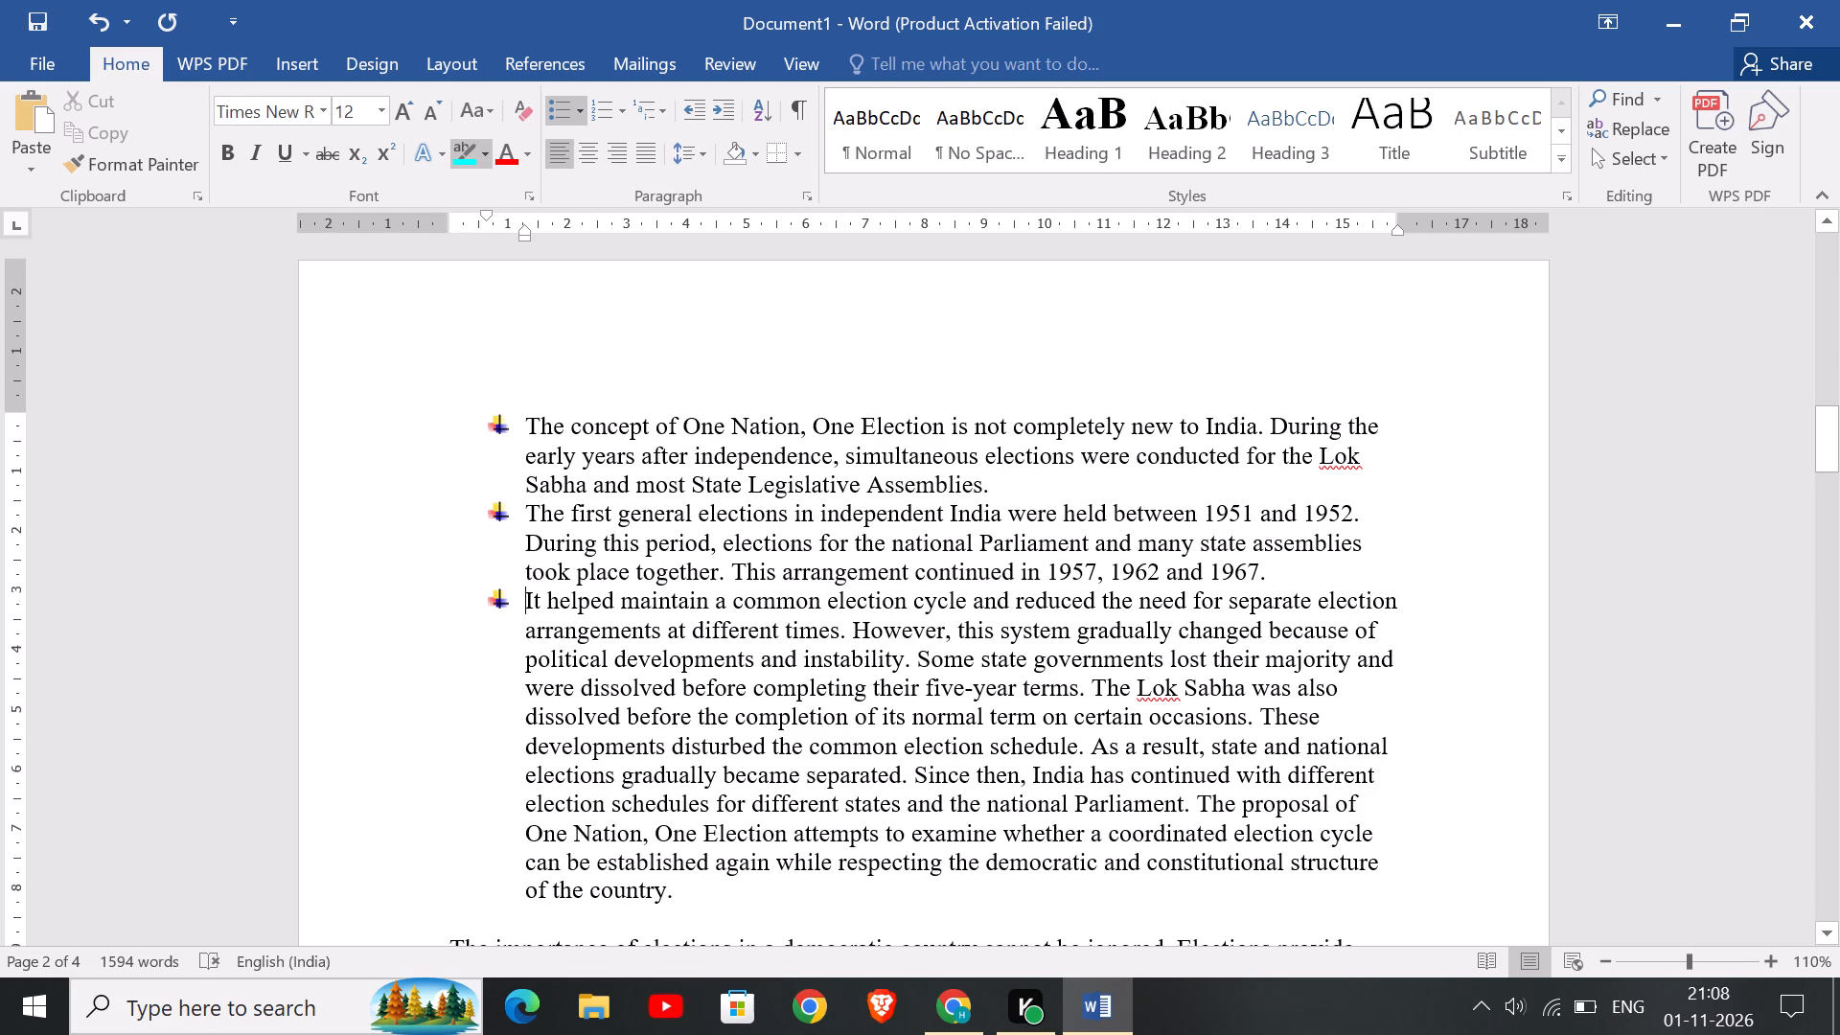
drag(522, 514, 741, 523)
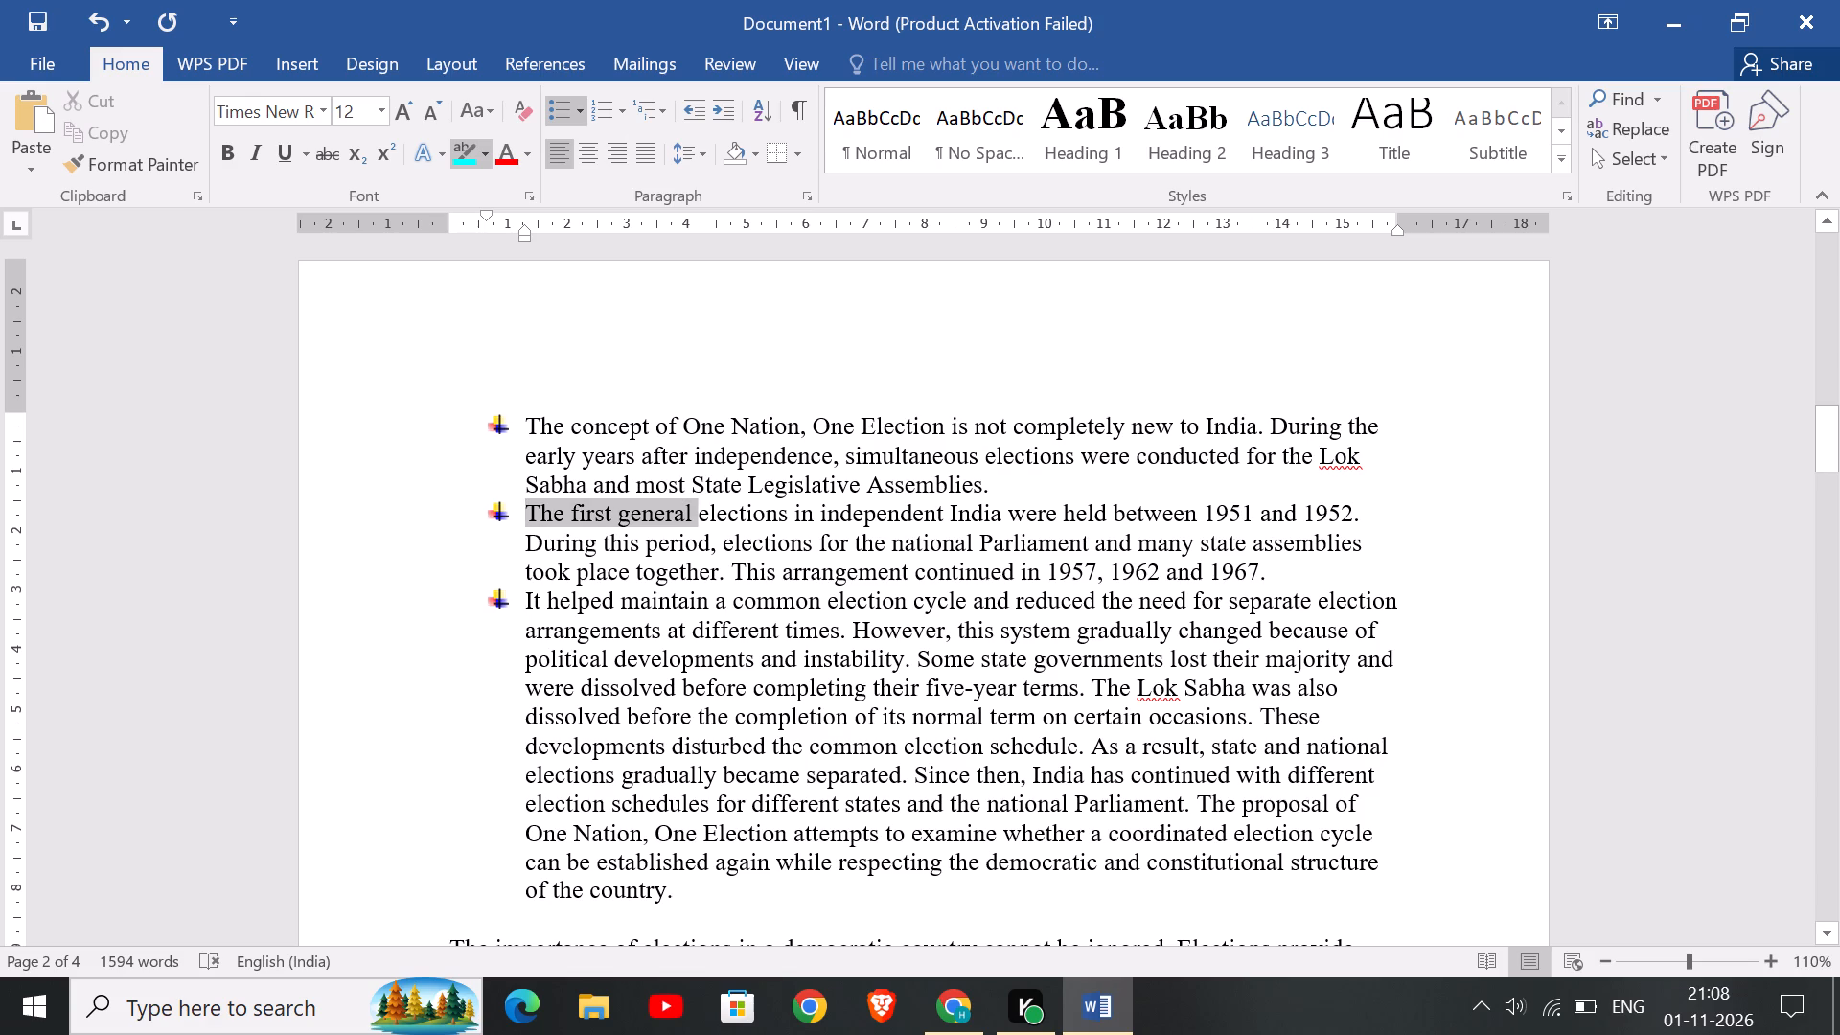
drag(741, 523, 1351, 504)
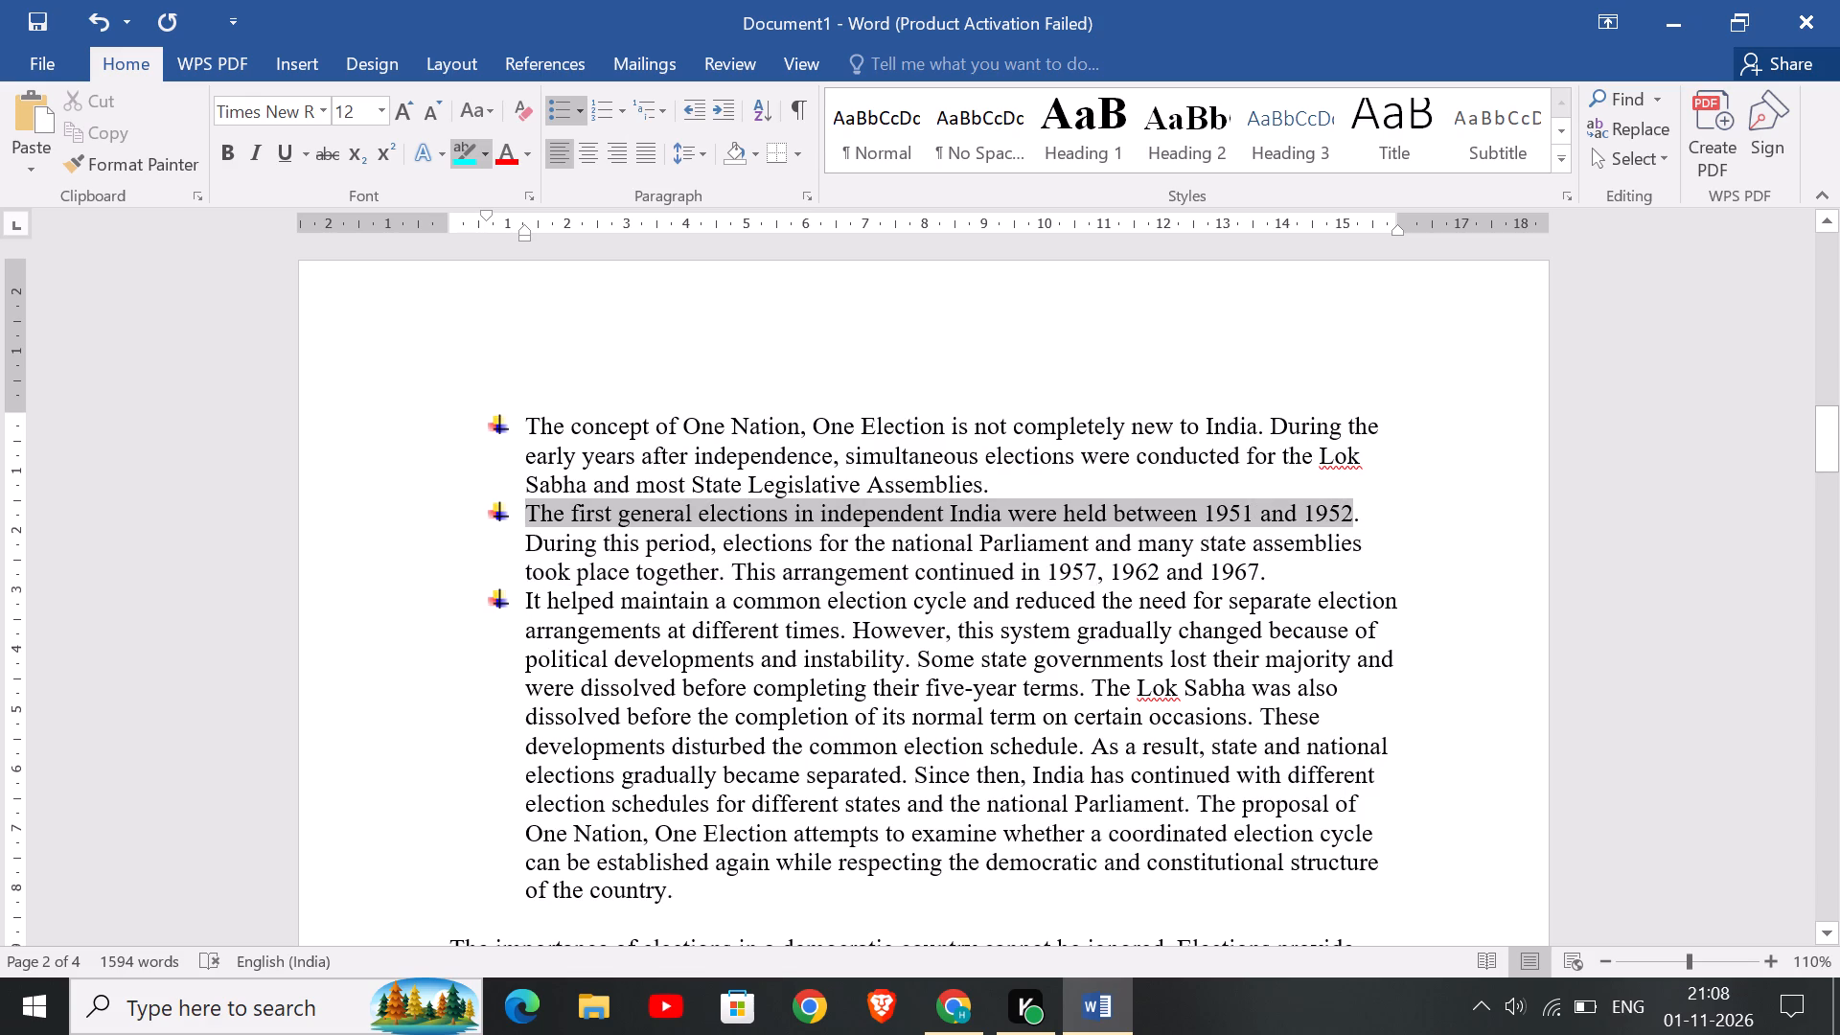
drag(1351, 504, 1358, 504)
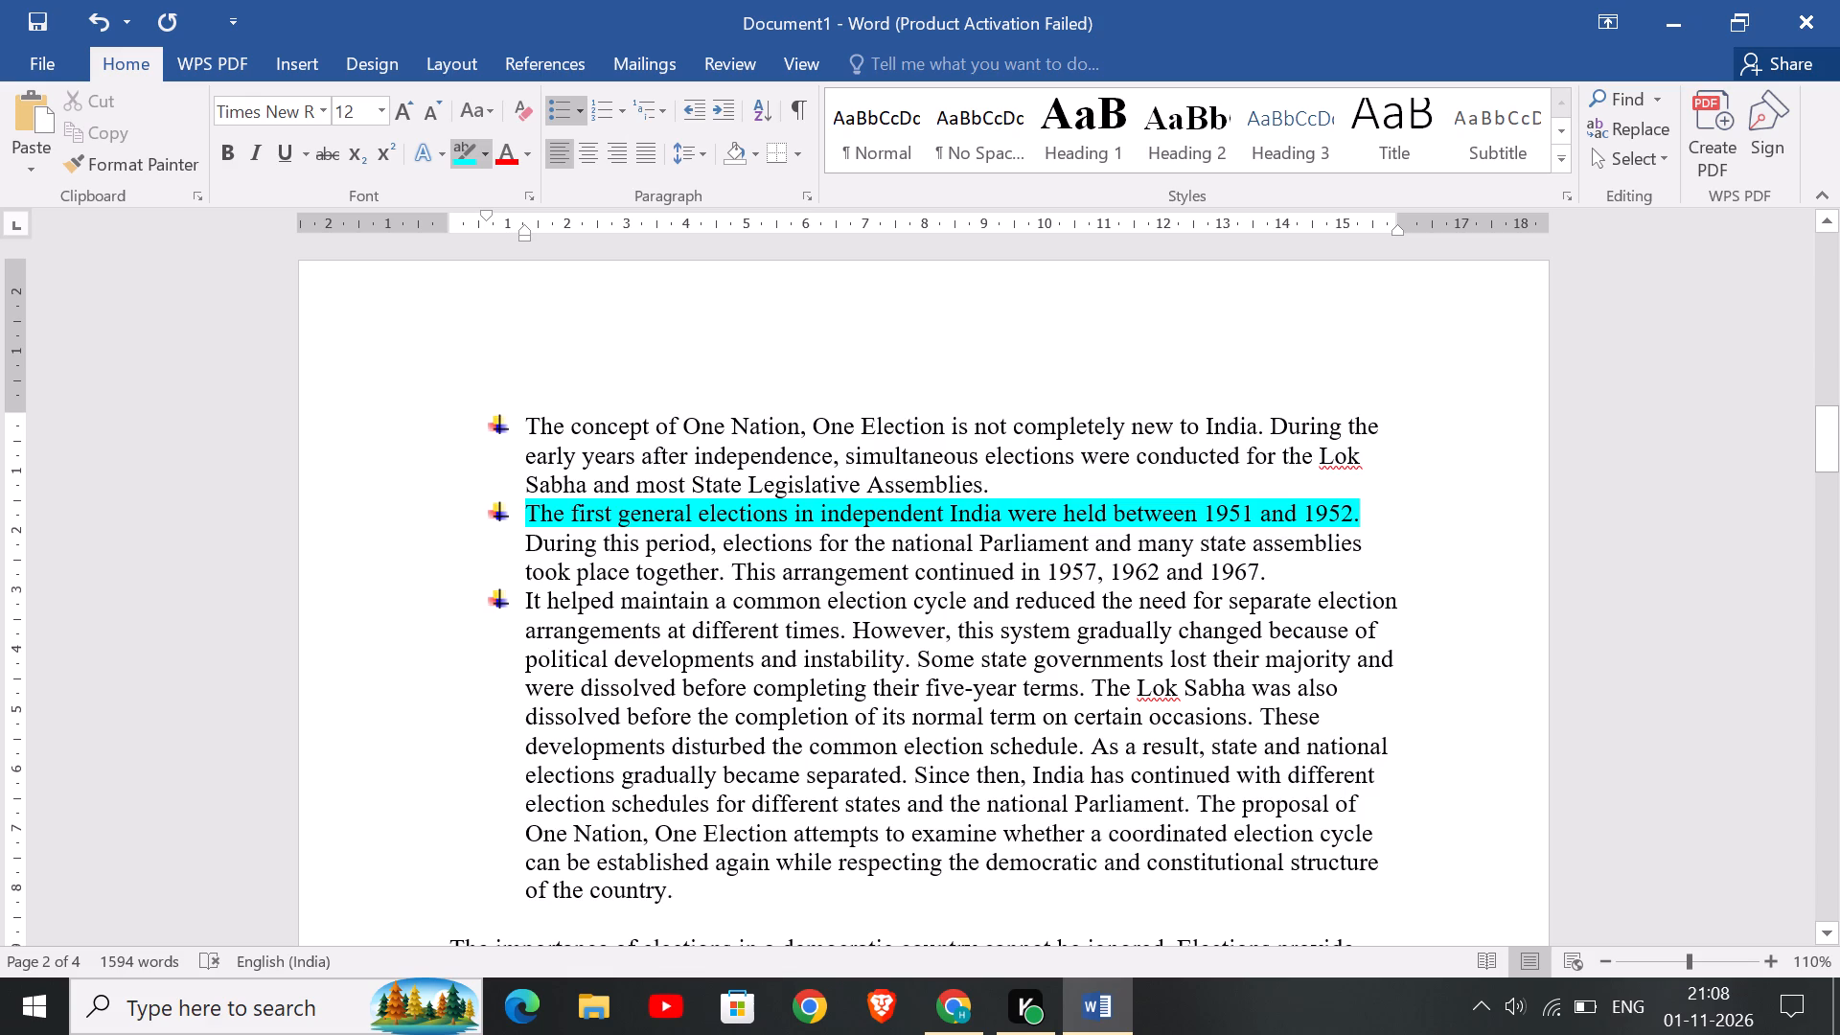
click(1054, 572)
drag(1044, 572, 1271, 565)
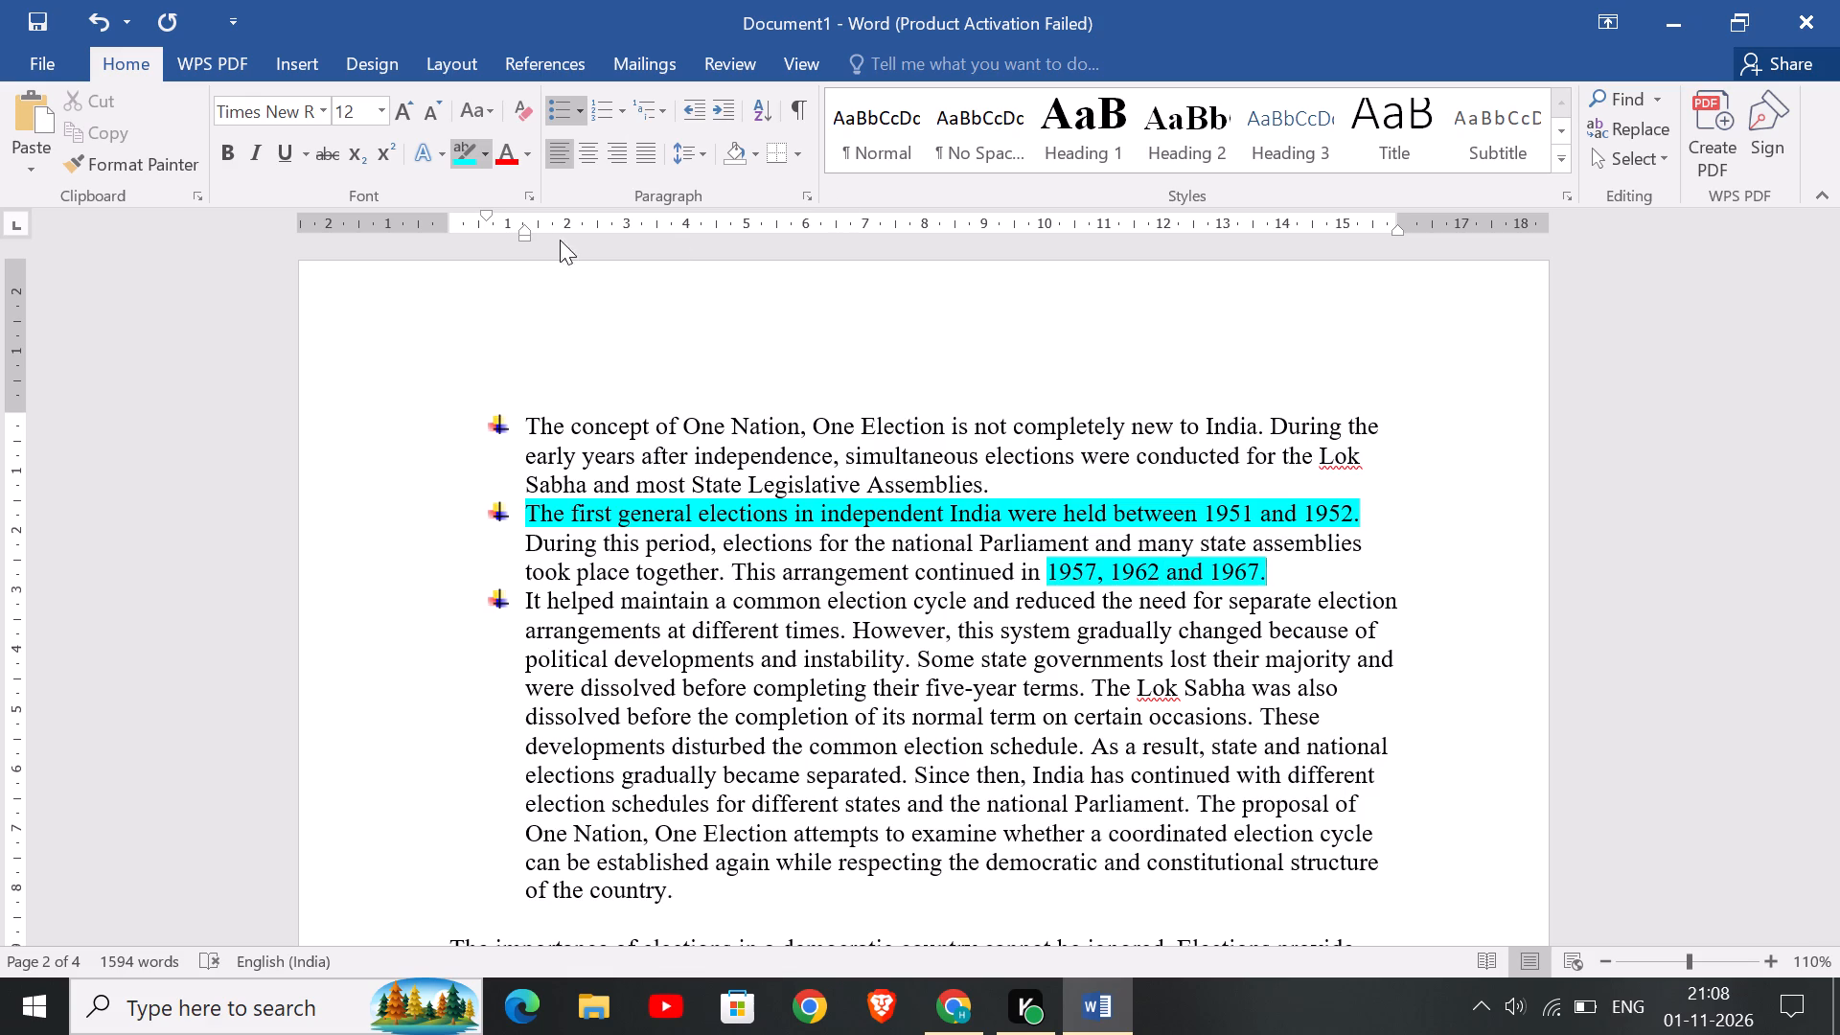
click(460, 155)
Break the "It helped maintain" bullet into further bullets starting at "Some state governments", "These developments" and "The proposal of One Nation".
scroll(655, 445, down, 1)
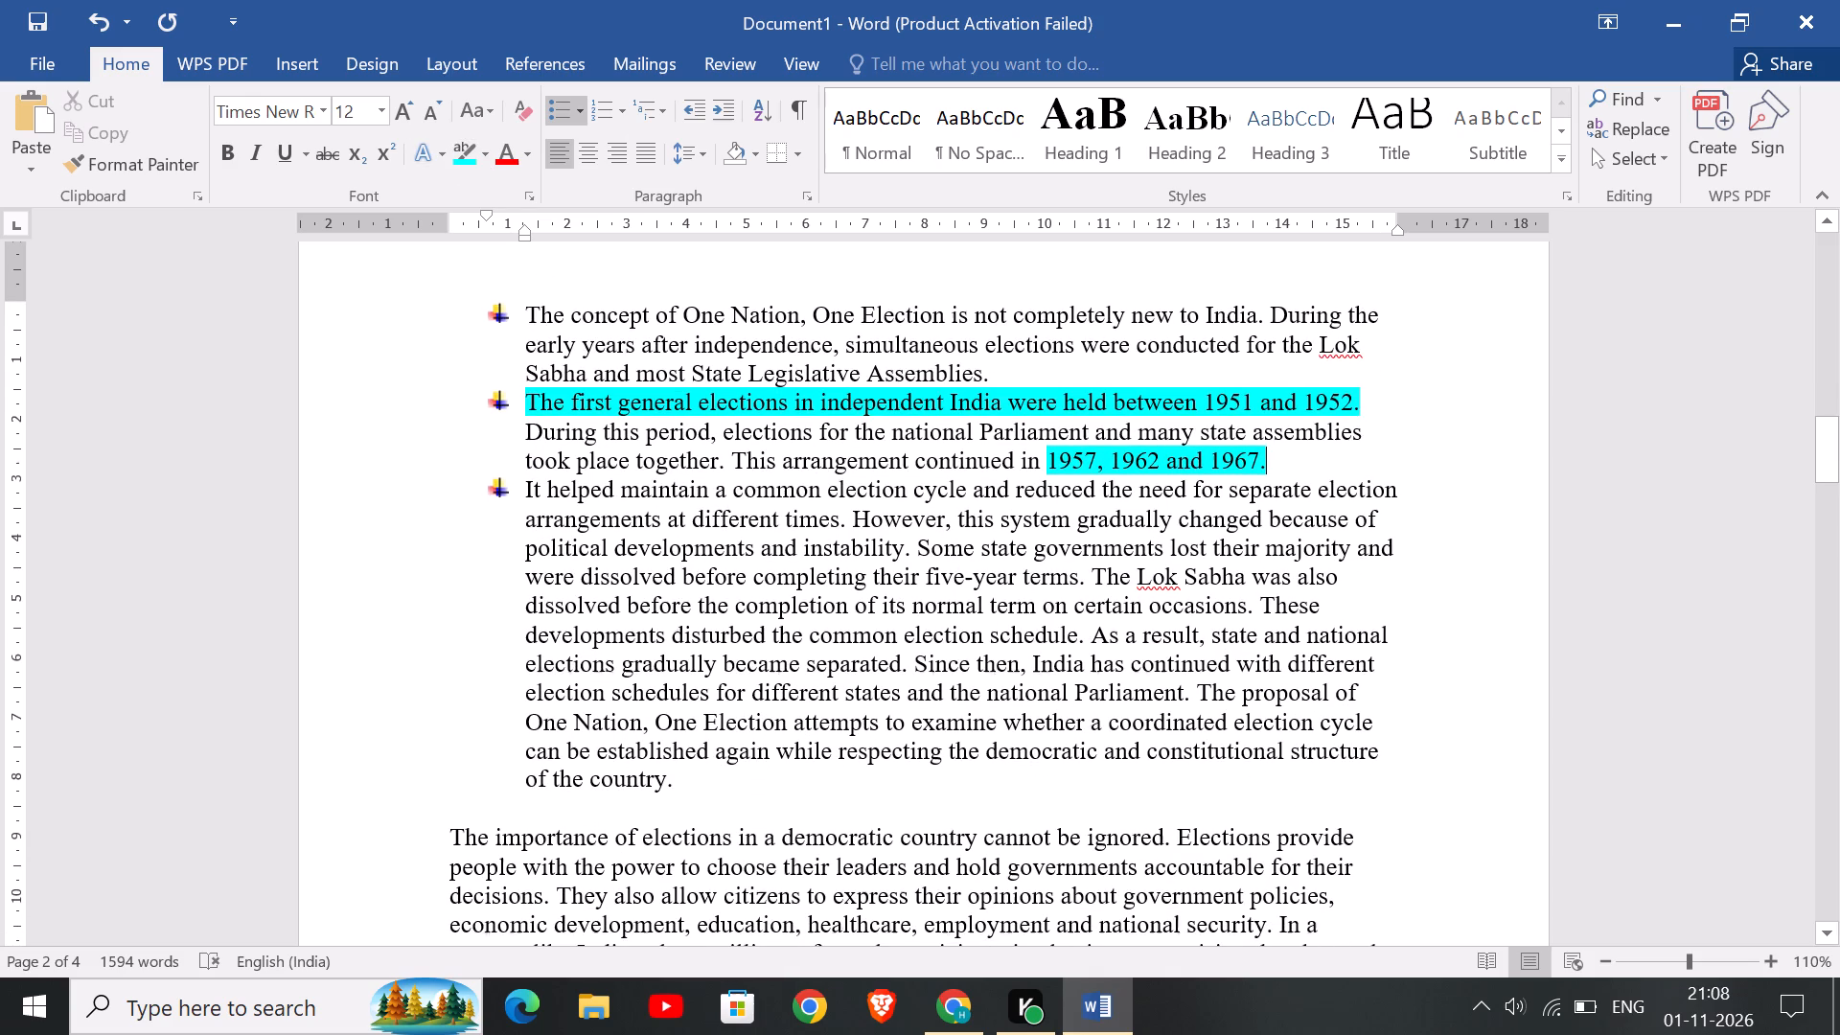
click(916, 551)
key(Return)
scroll(916, 551, down, 1)
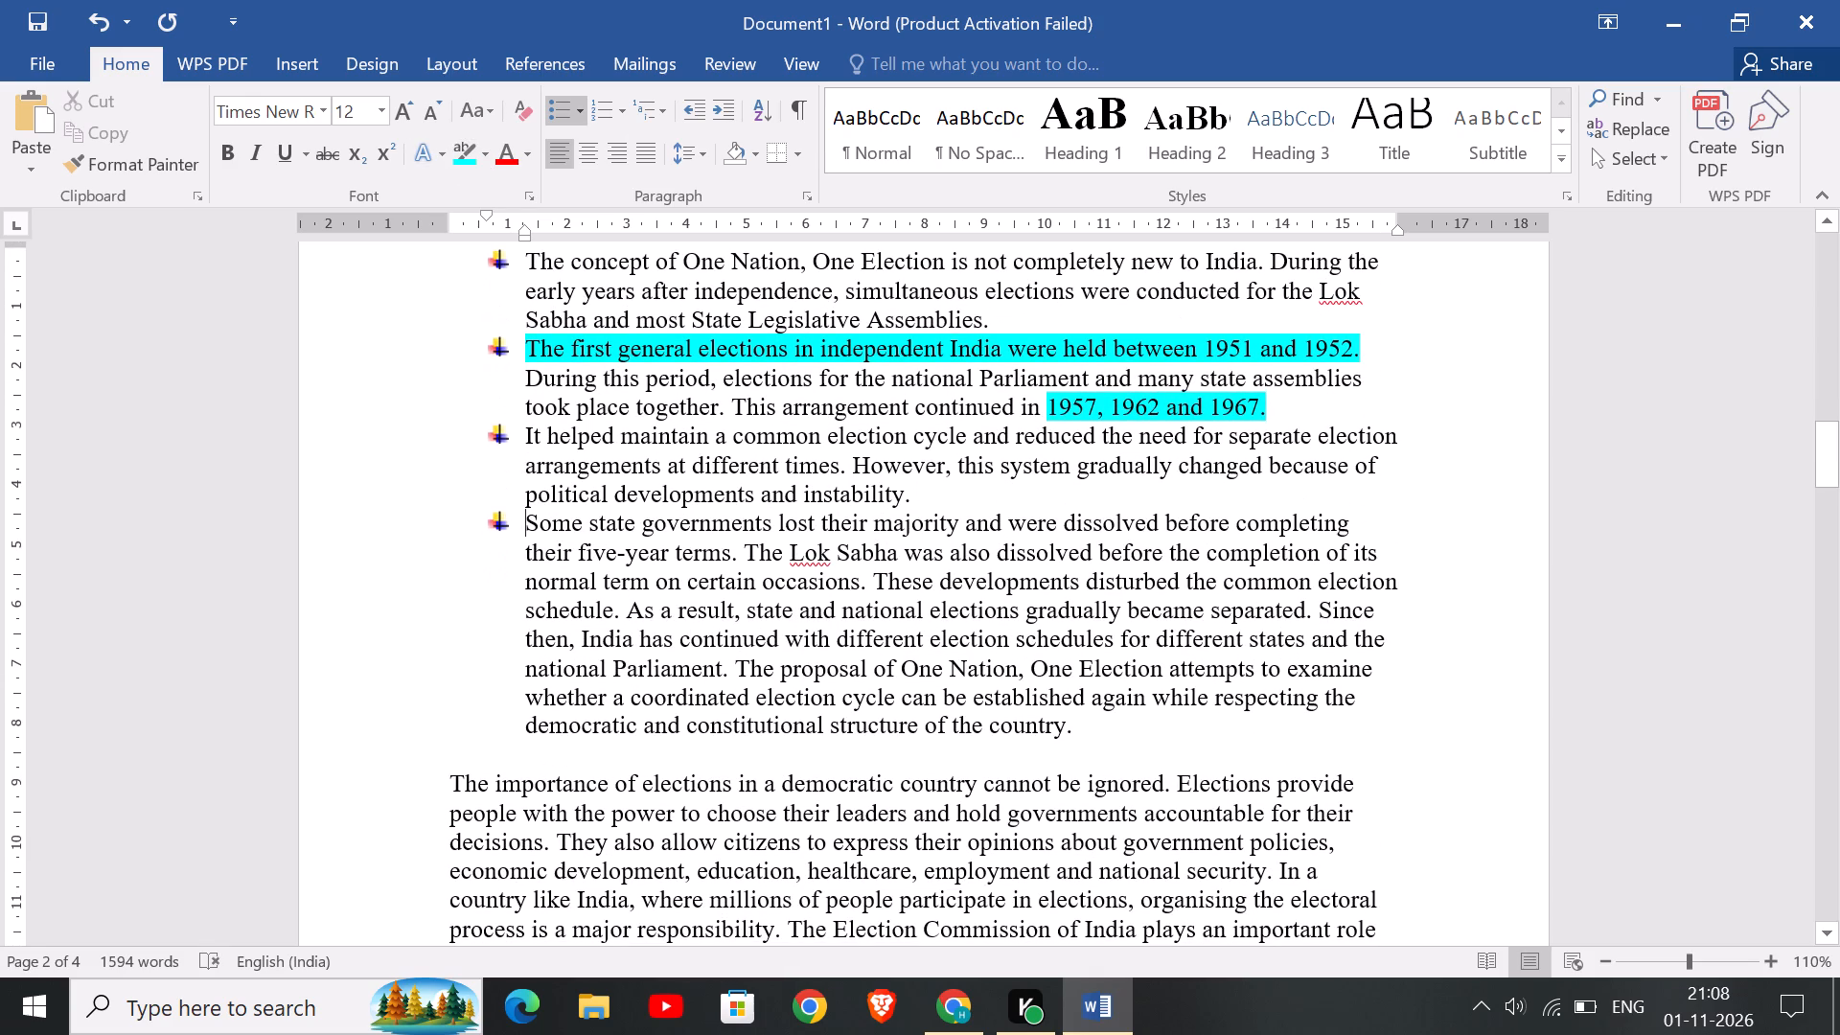
click(871, 579)
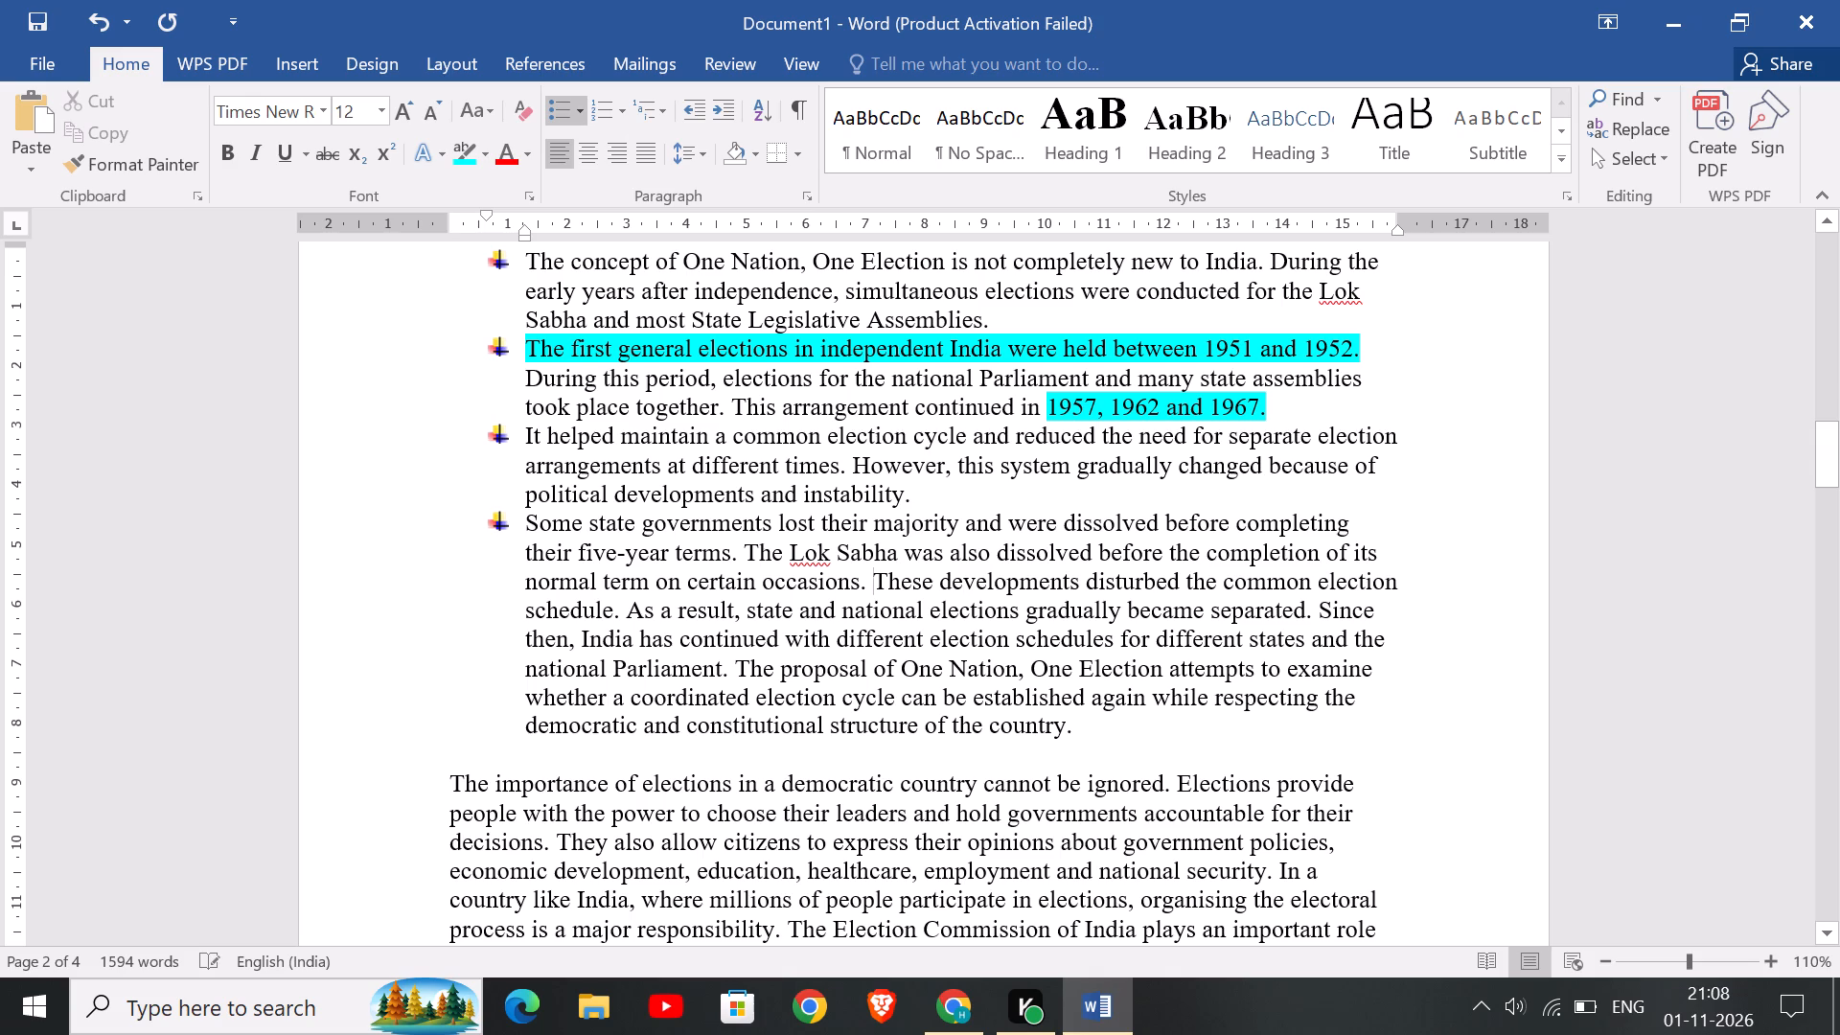
key(Return)
scroll(871, 579, down, 1)
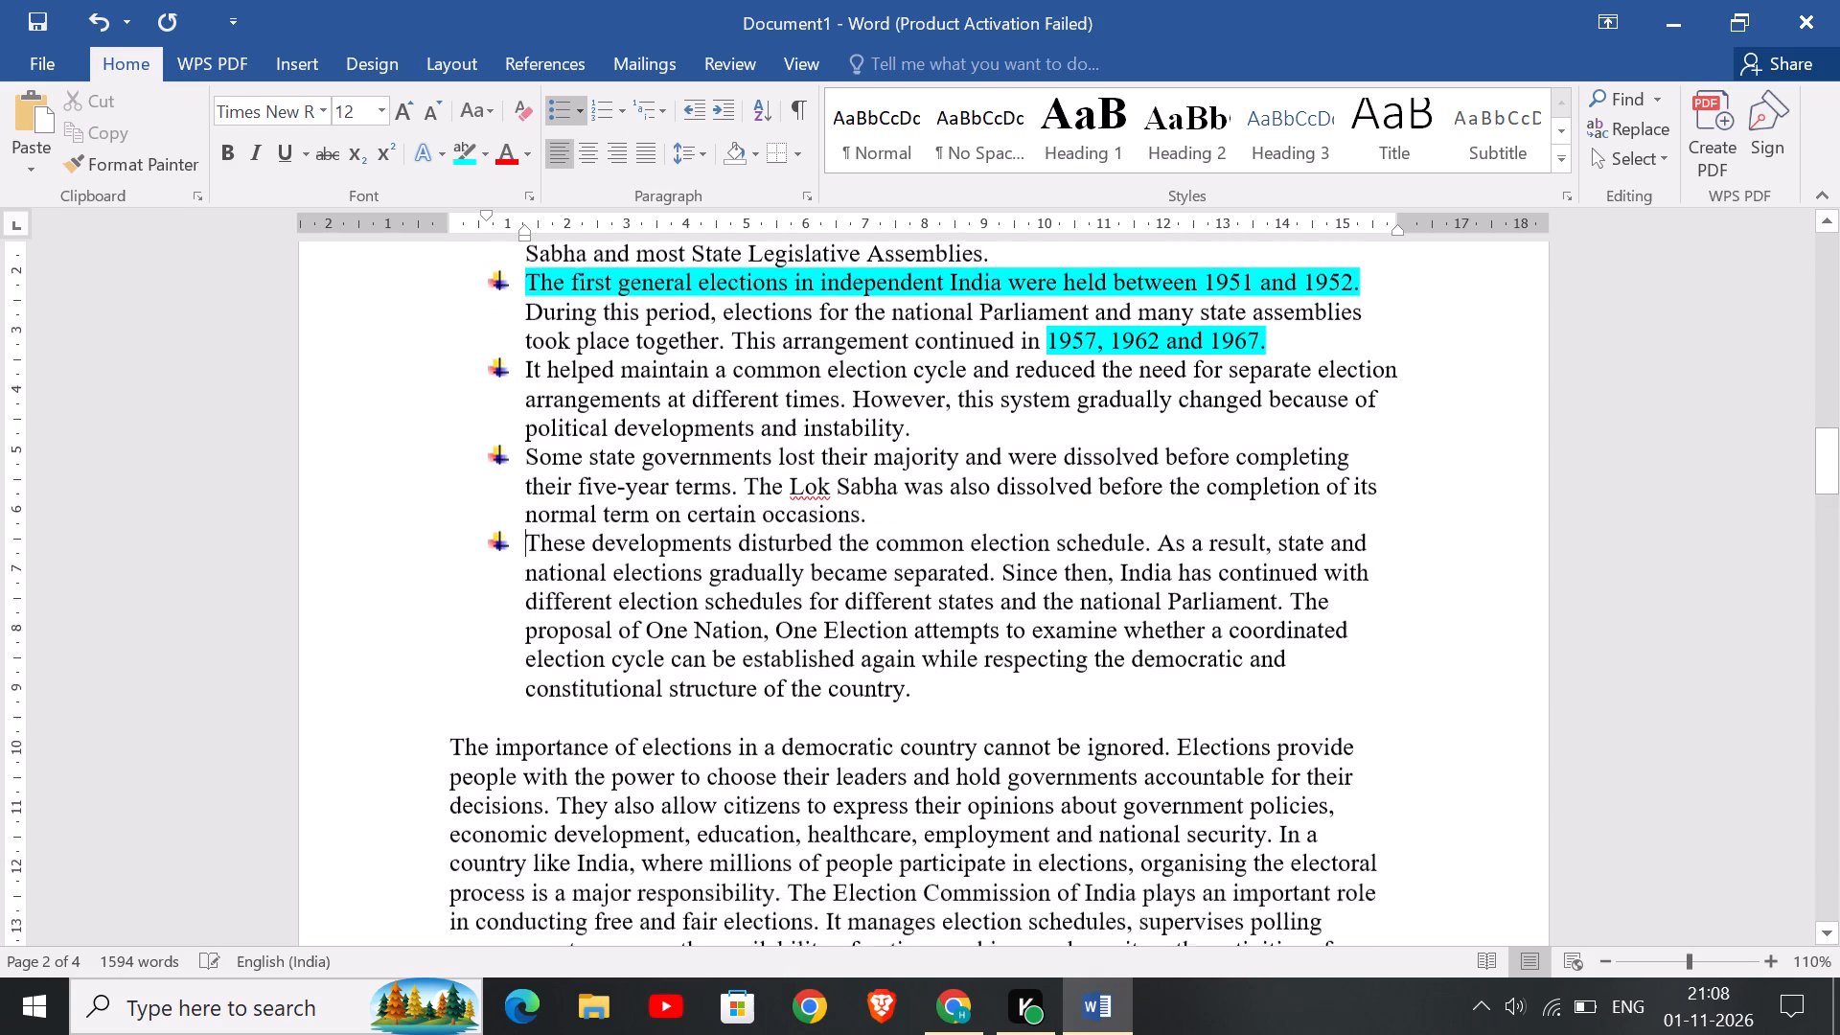
scroll(871, 579, down, 1)
click(1291, 567)
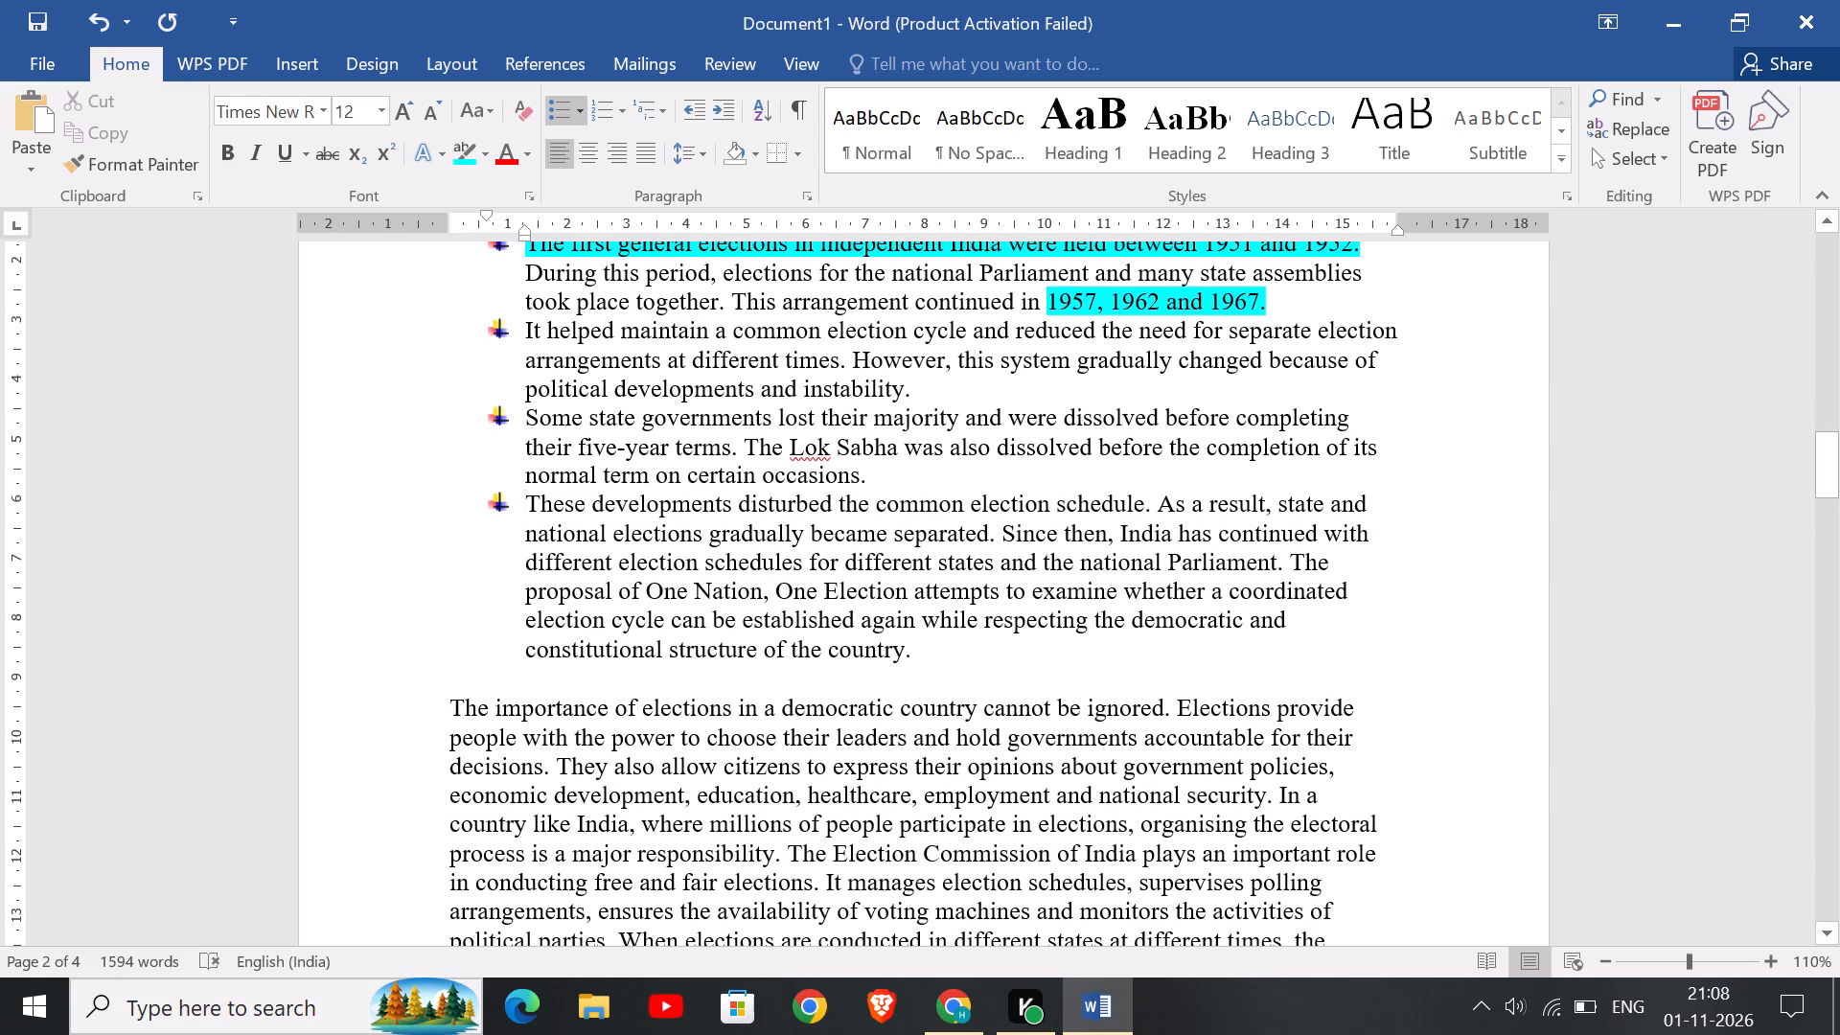
key(Return)
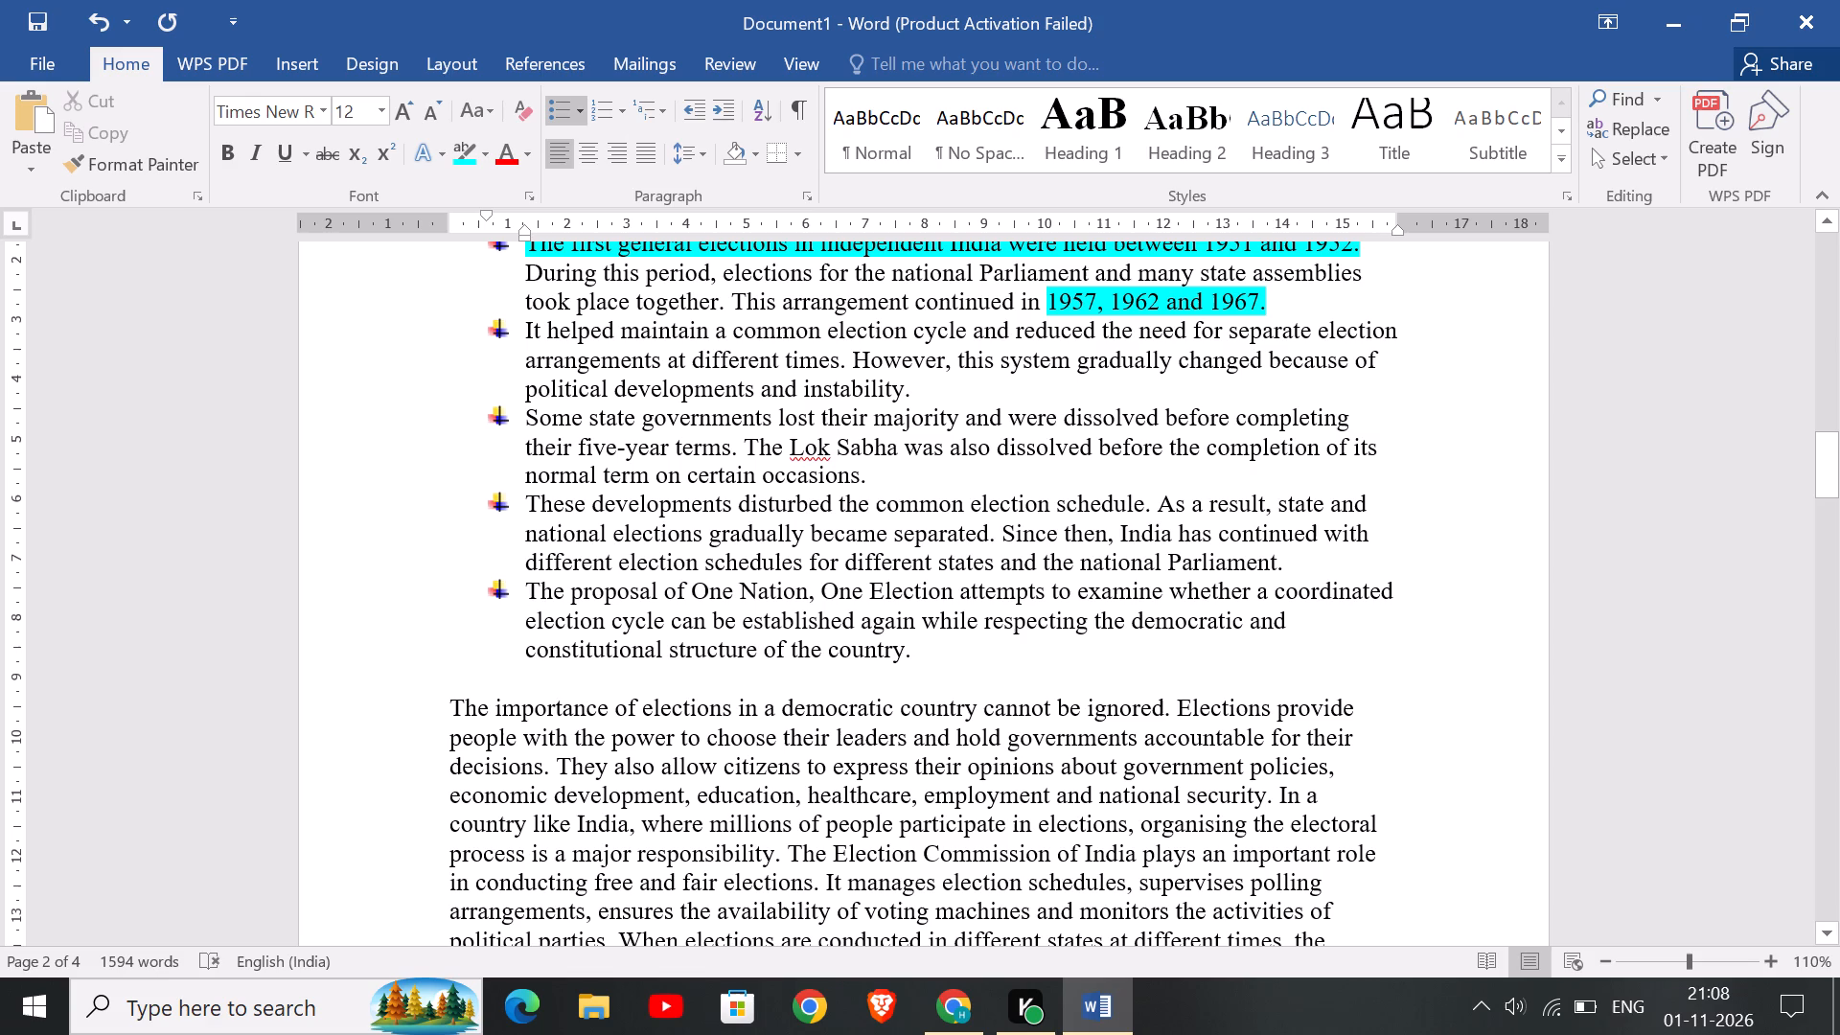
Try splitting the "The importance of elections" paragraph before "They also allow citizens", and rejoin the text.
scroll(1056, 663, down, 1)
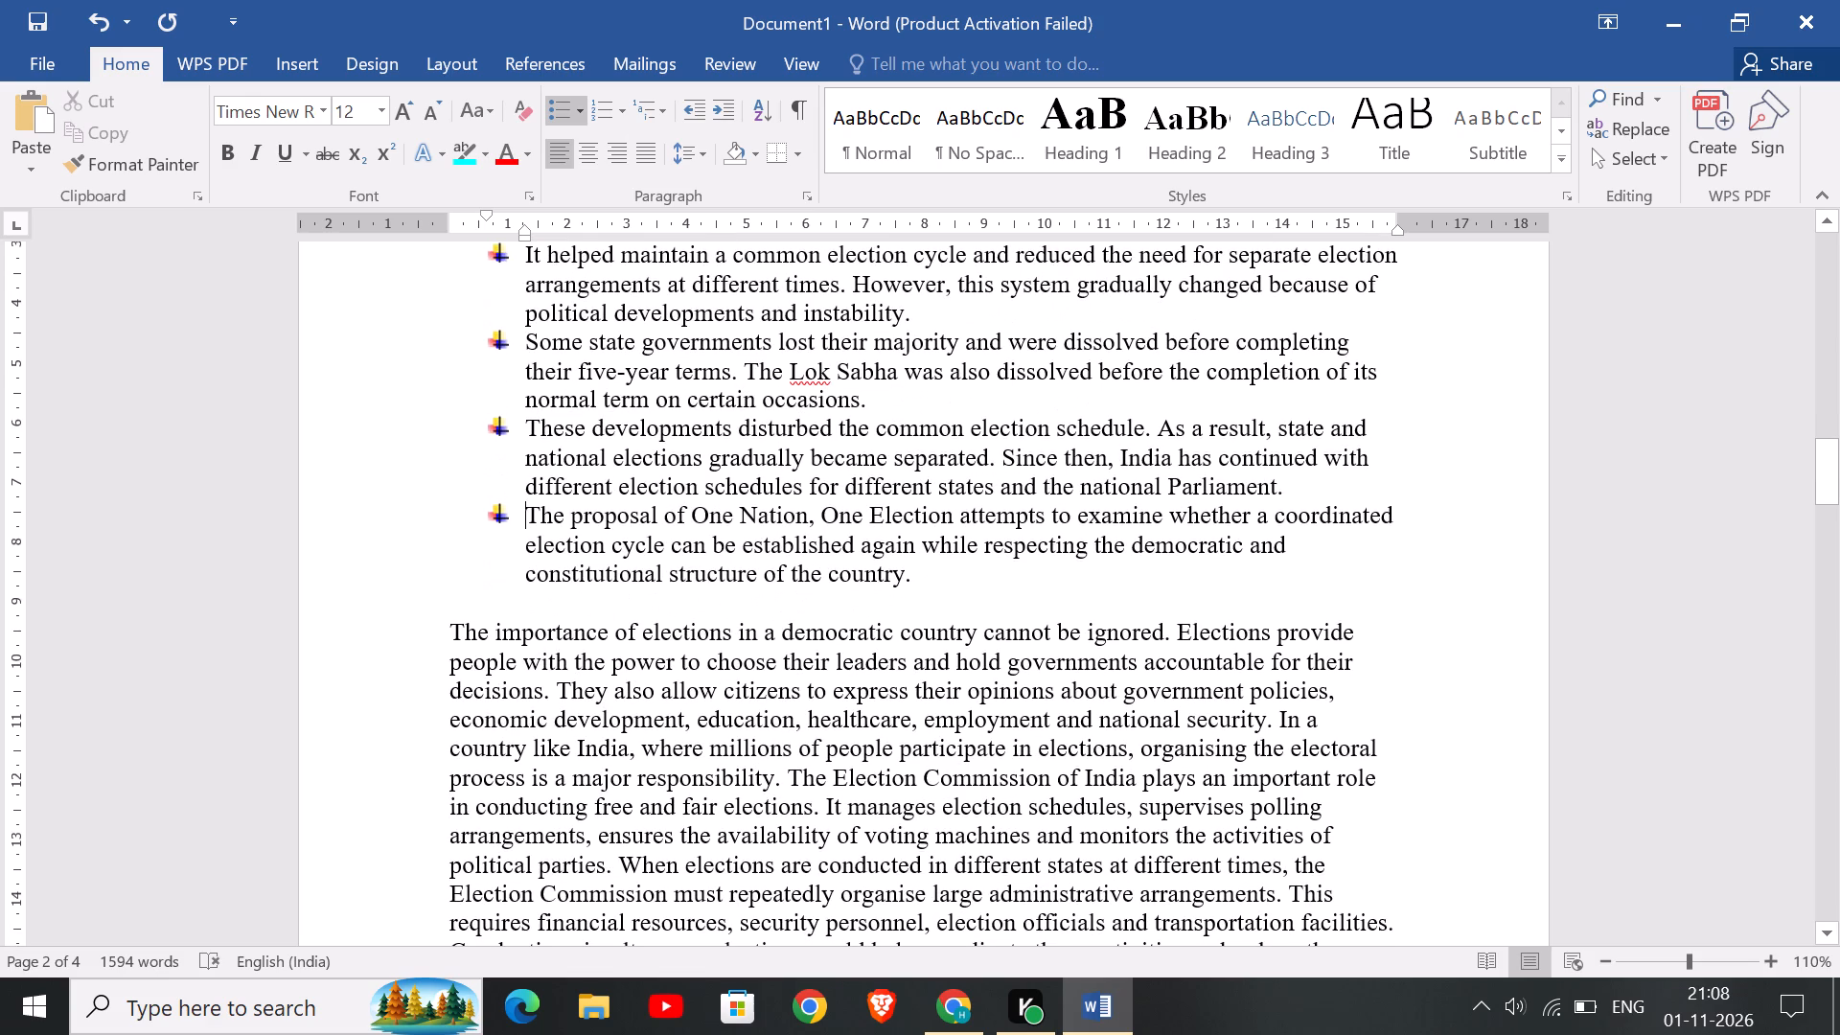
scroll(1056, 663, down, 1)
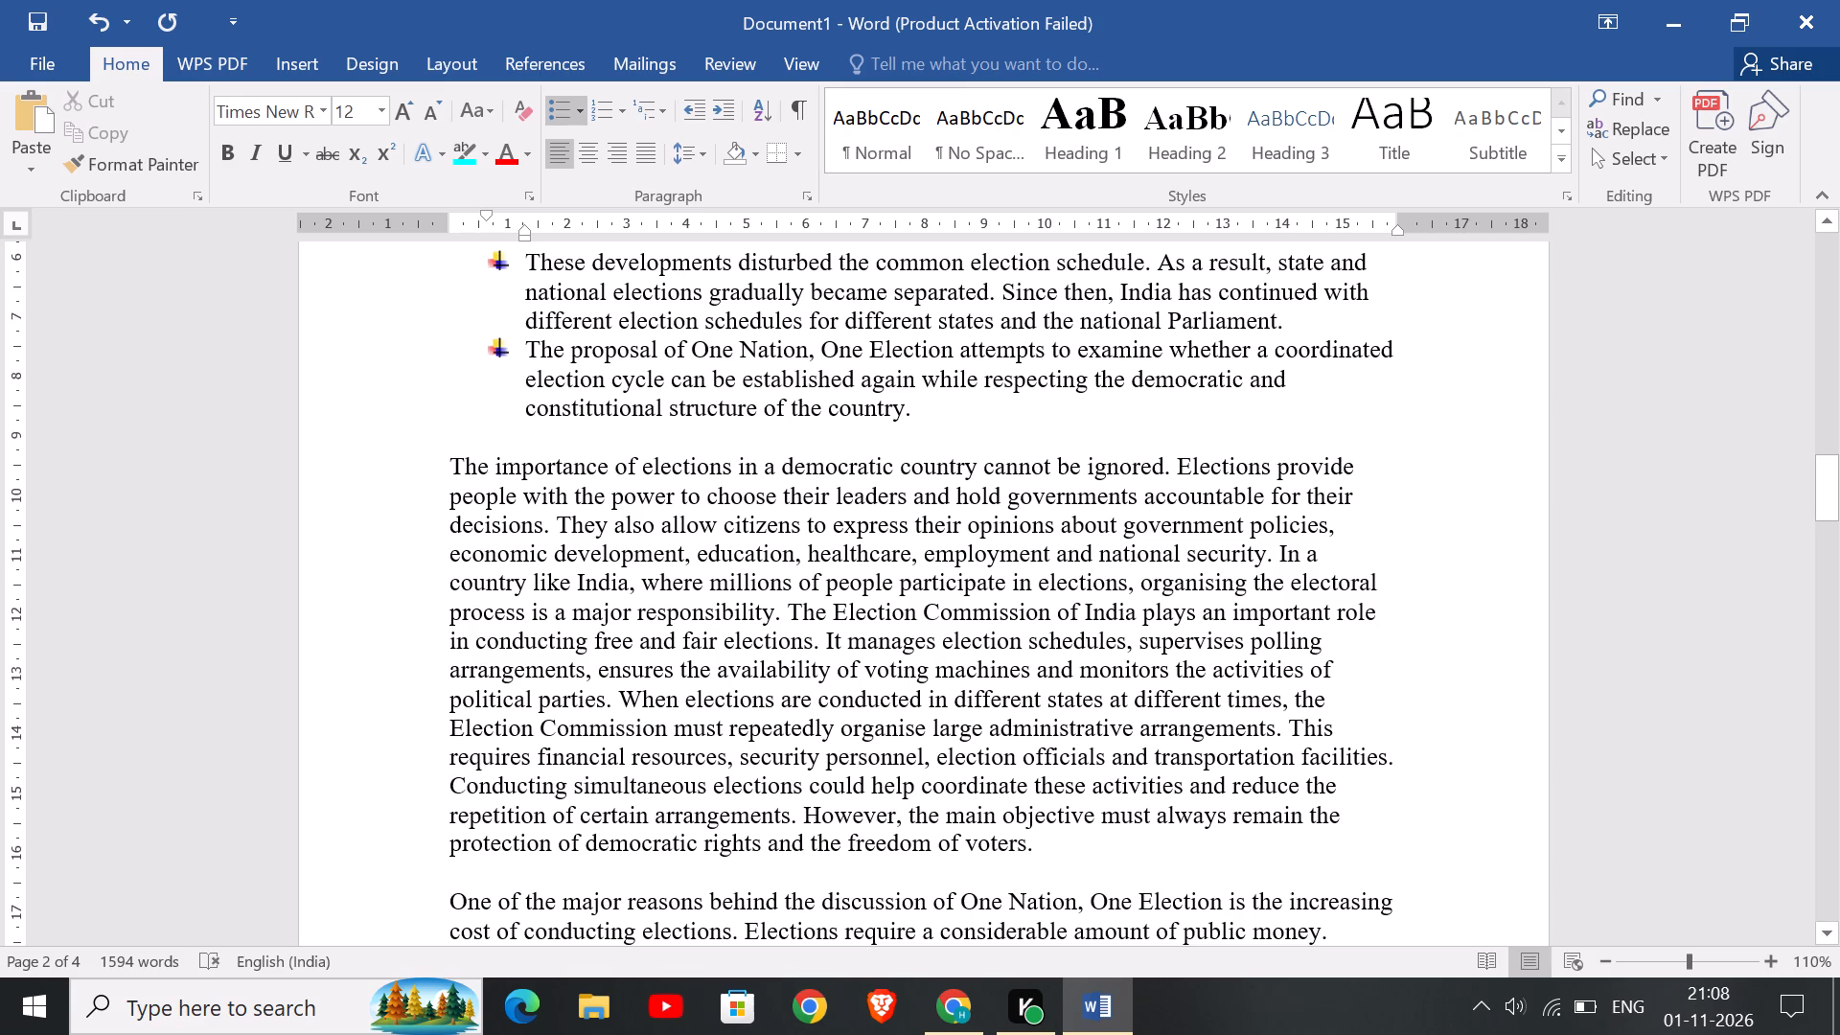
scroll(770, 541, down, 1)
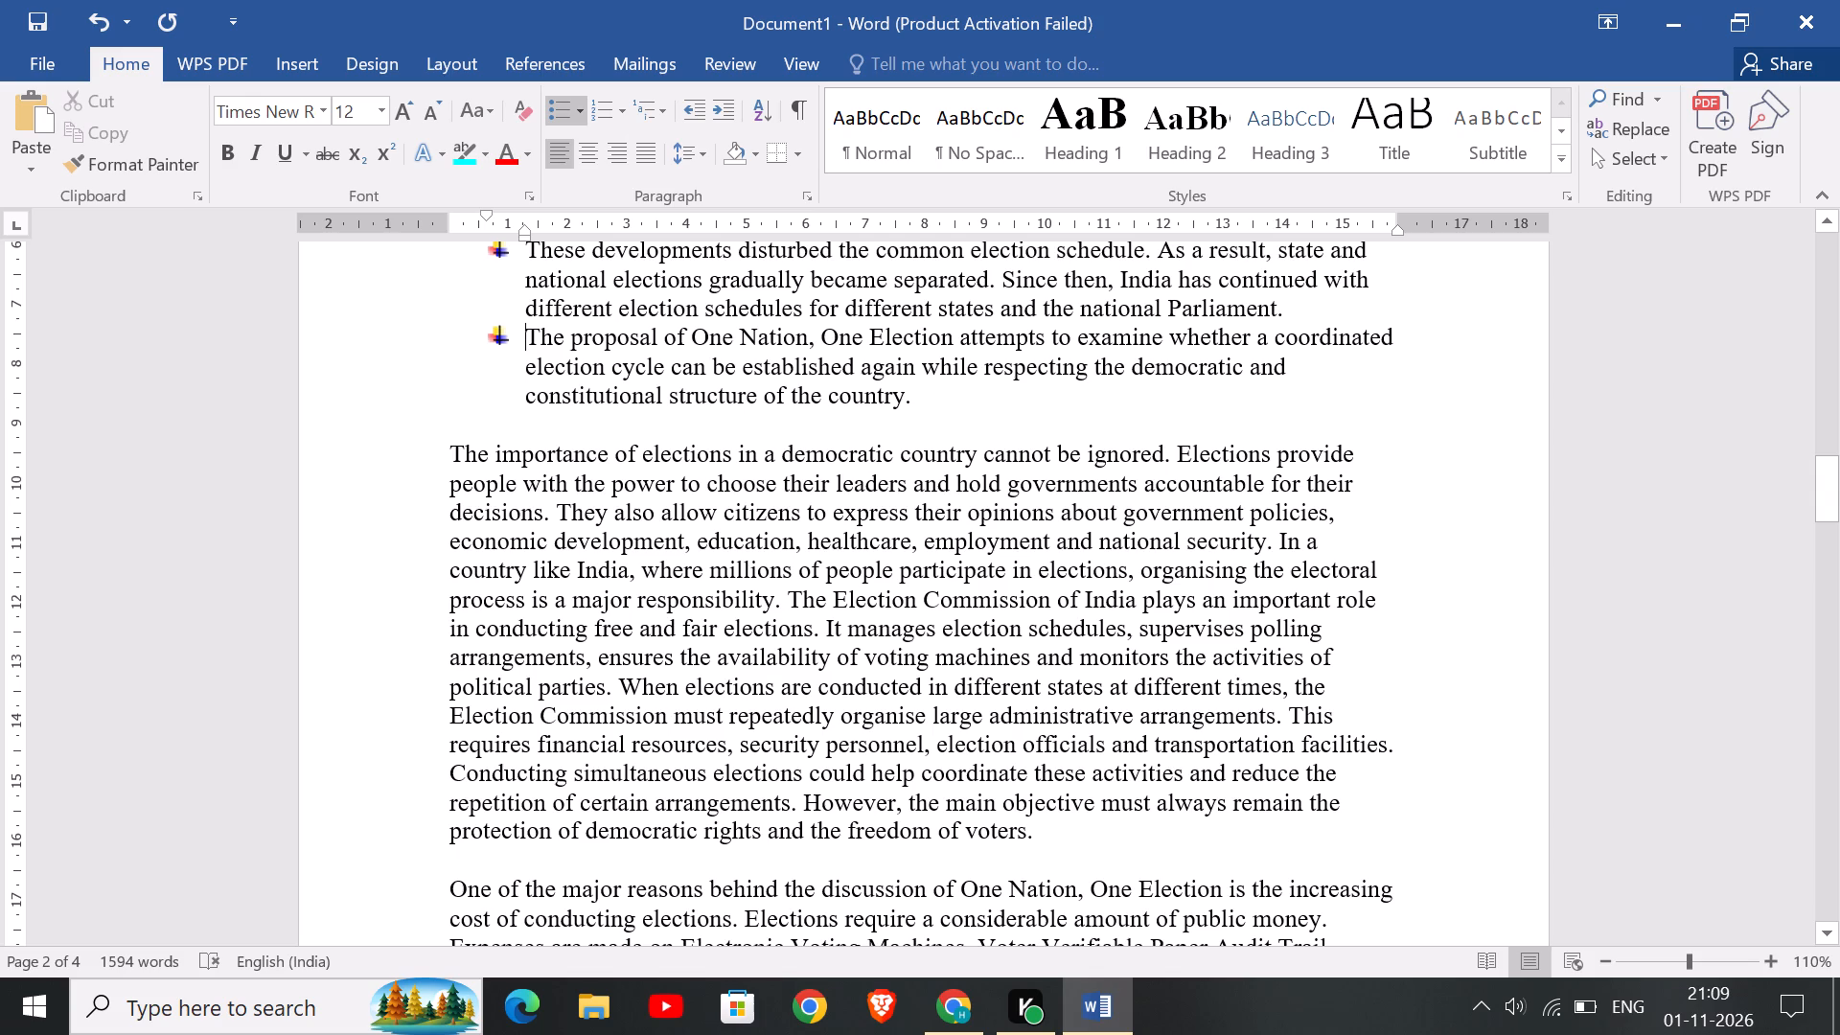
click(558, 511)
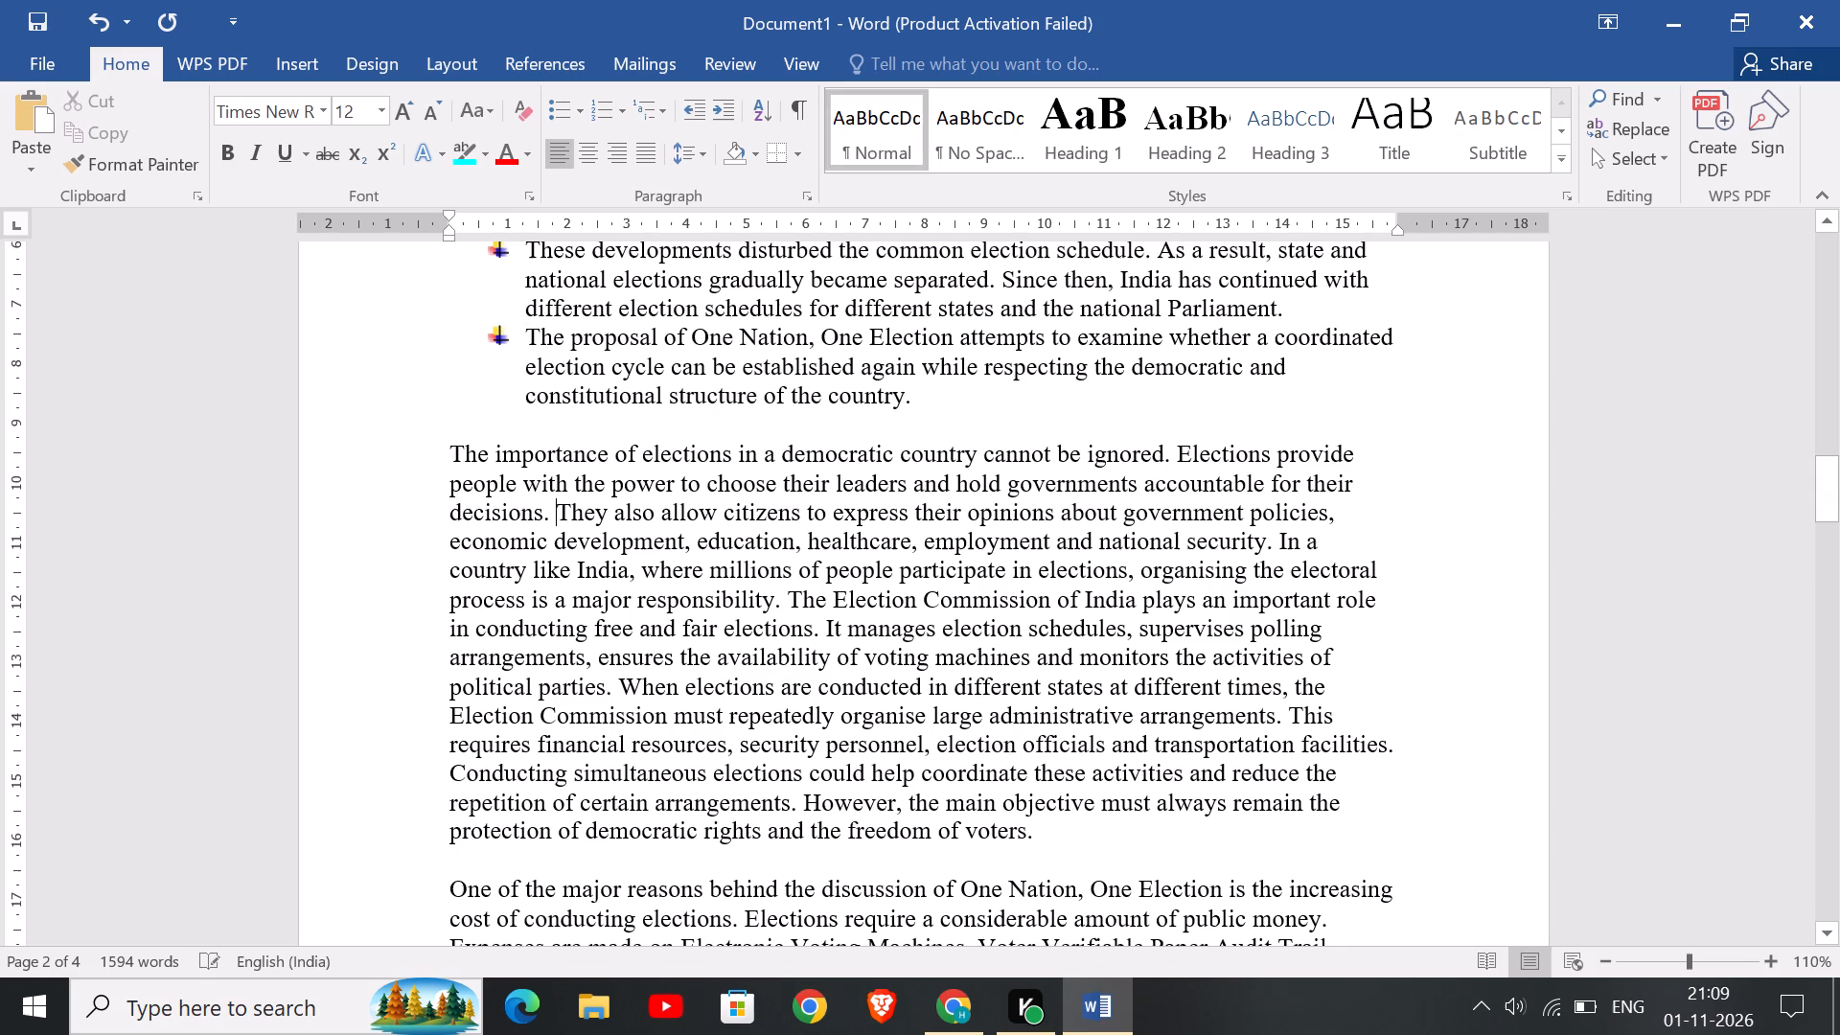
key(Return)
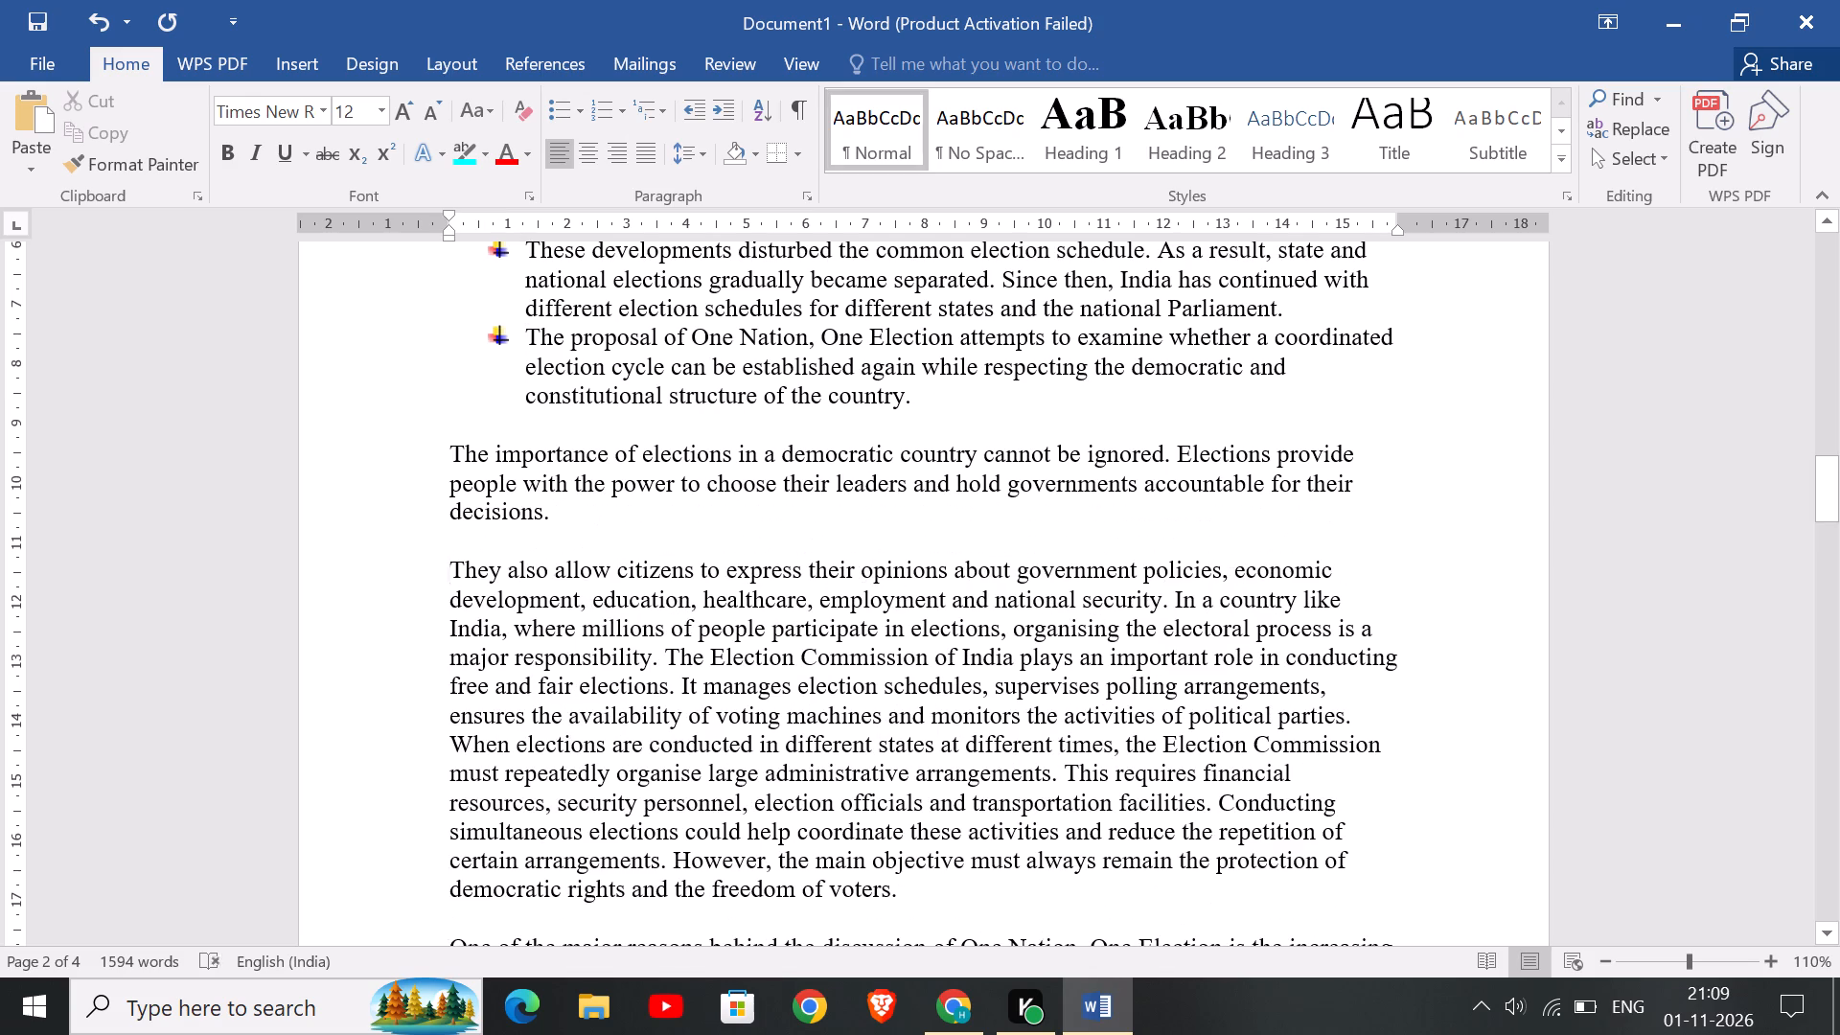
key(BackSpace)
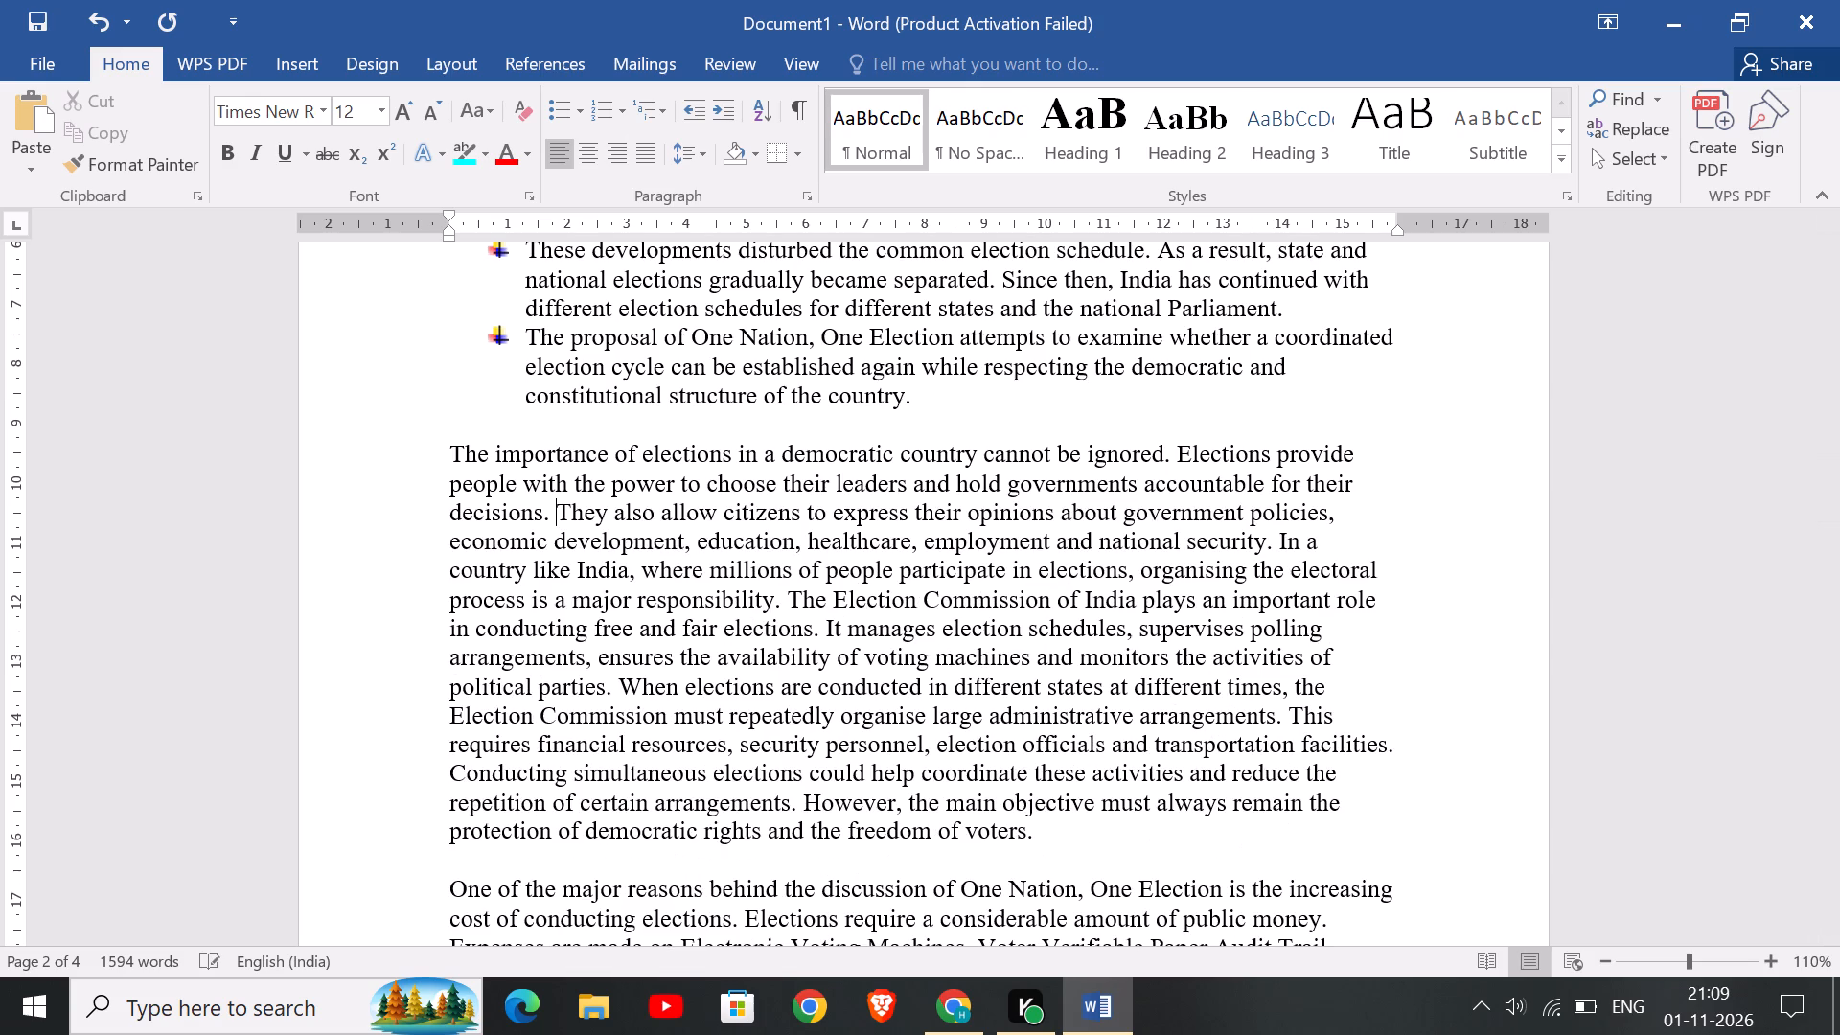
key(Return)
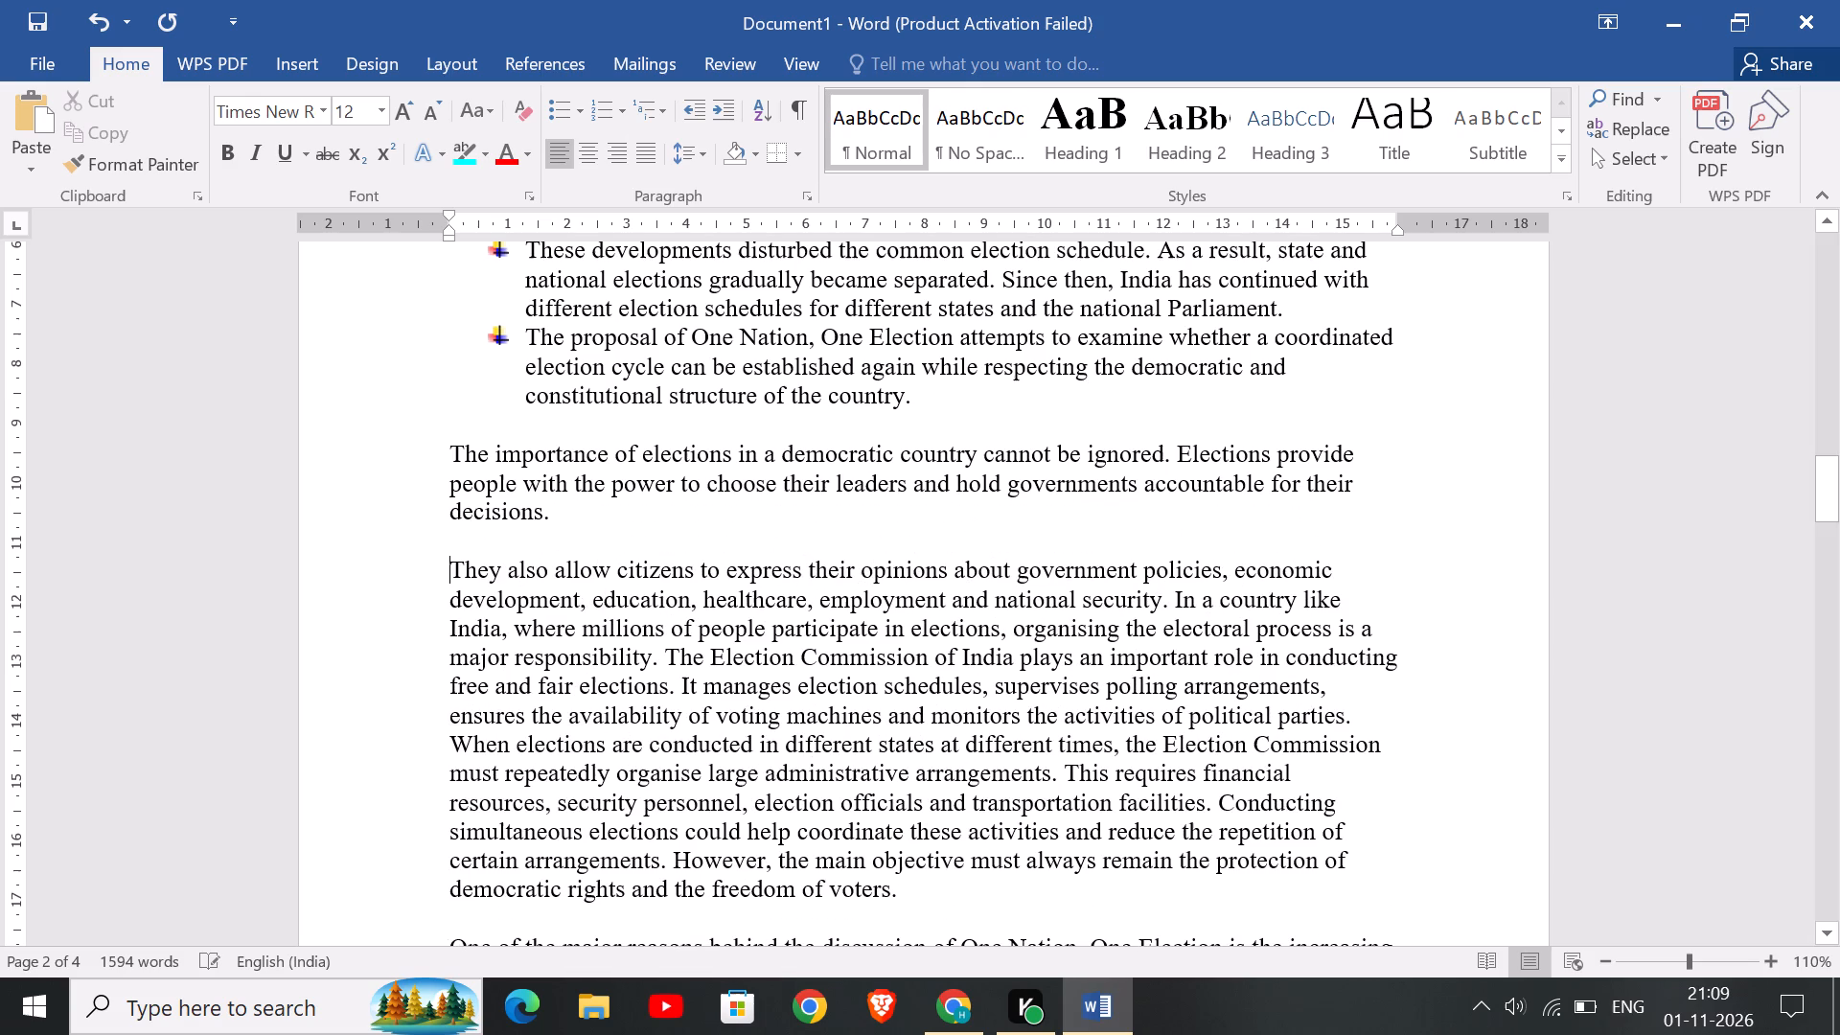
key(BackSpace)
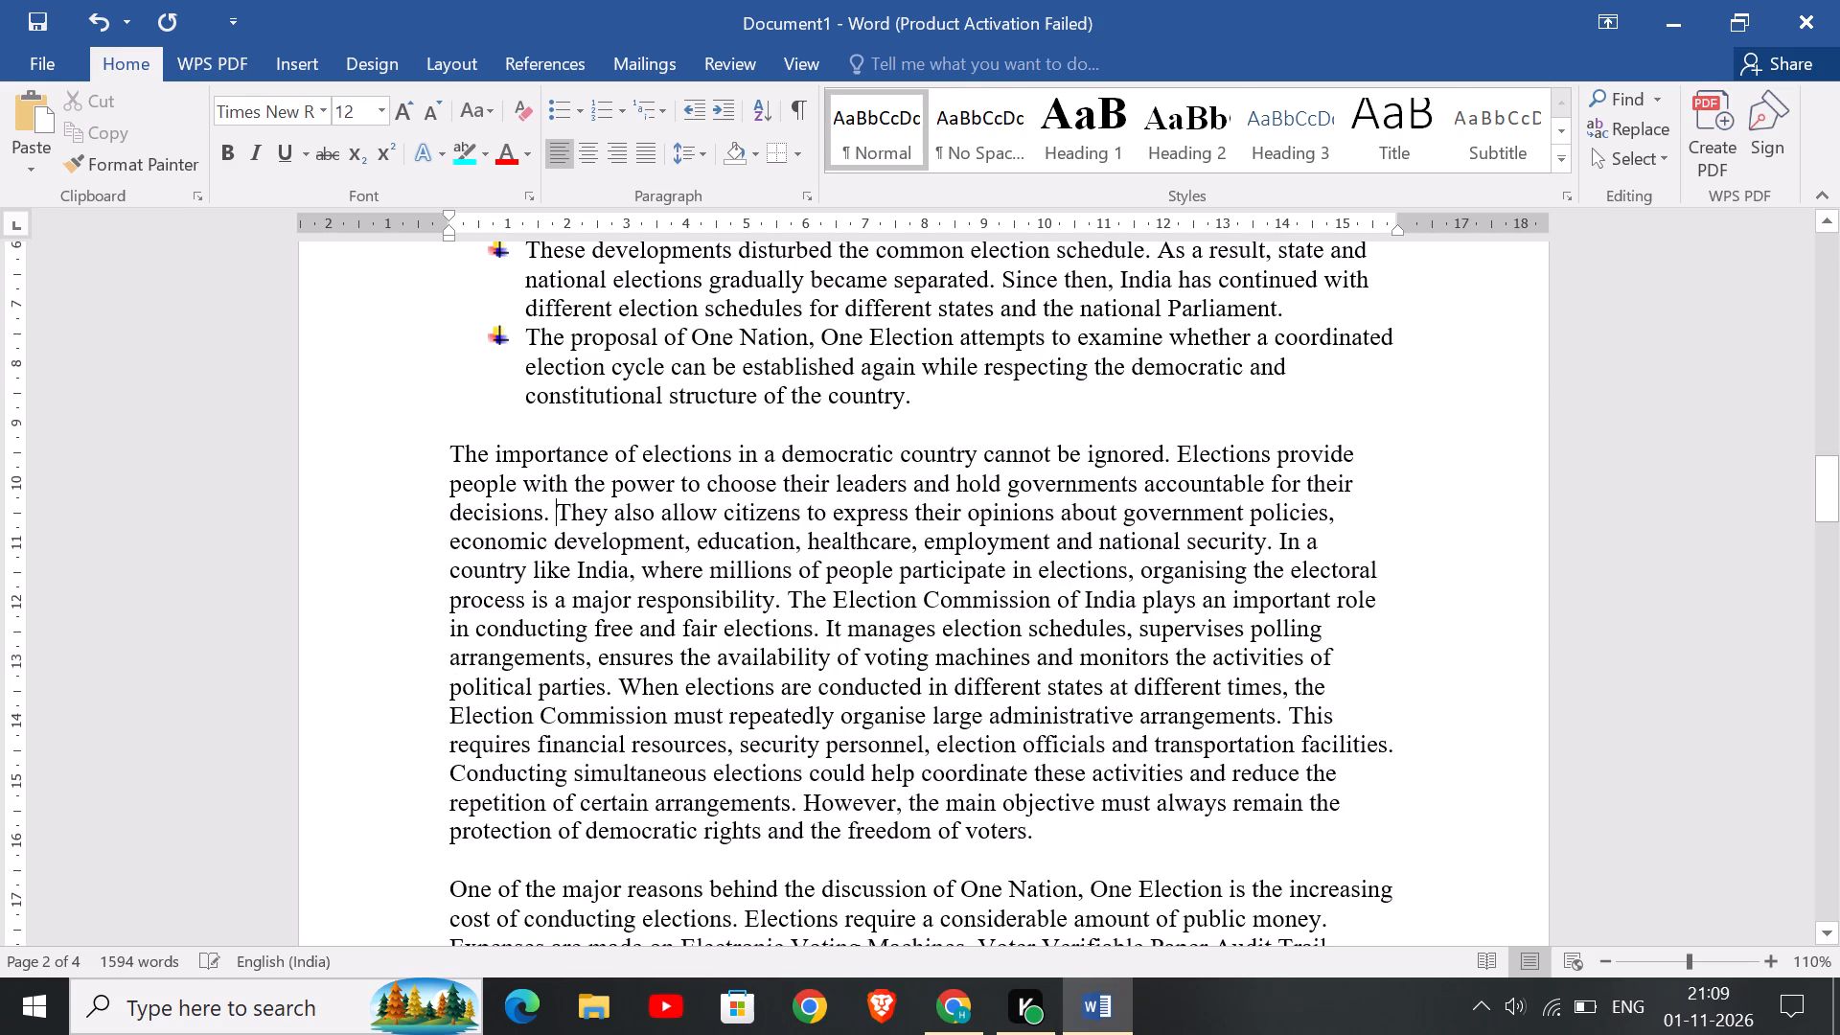
Split the "The importance of elections" paragraph before "Elections provide people" and give the new paragraph the arrowhead bullet.
click(1171, 453)
key(Right)
key(Return)
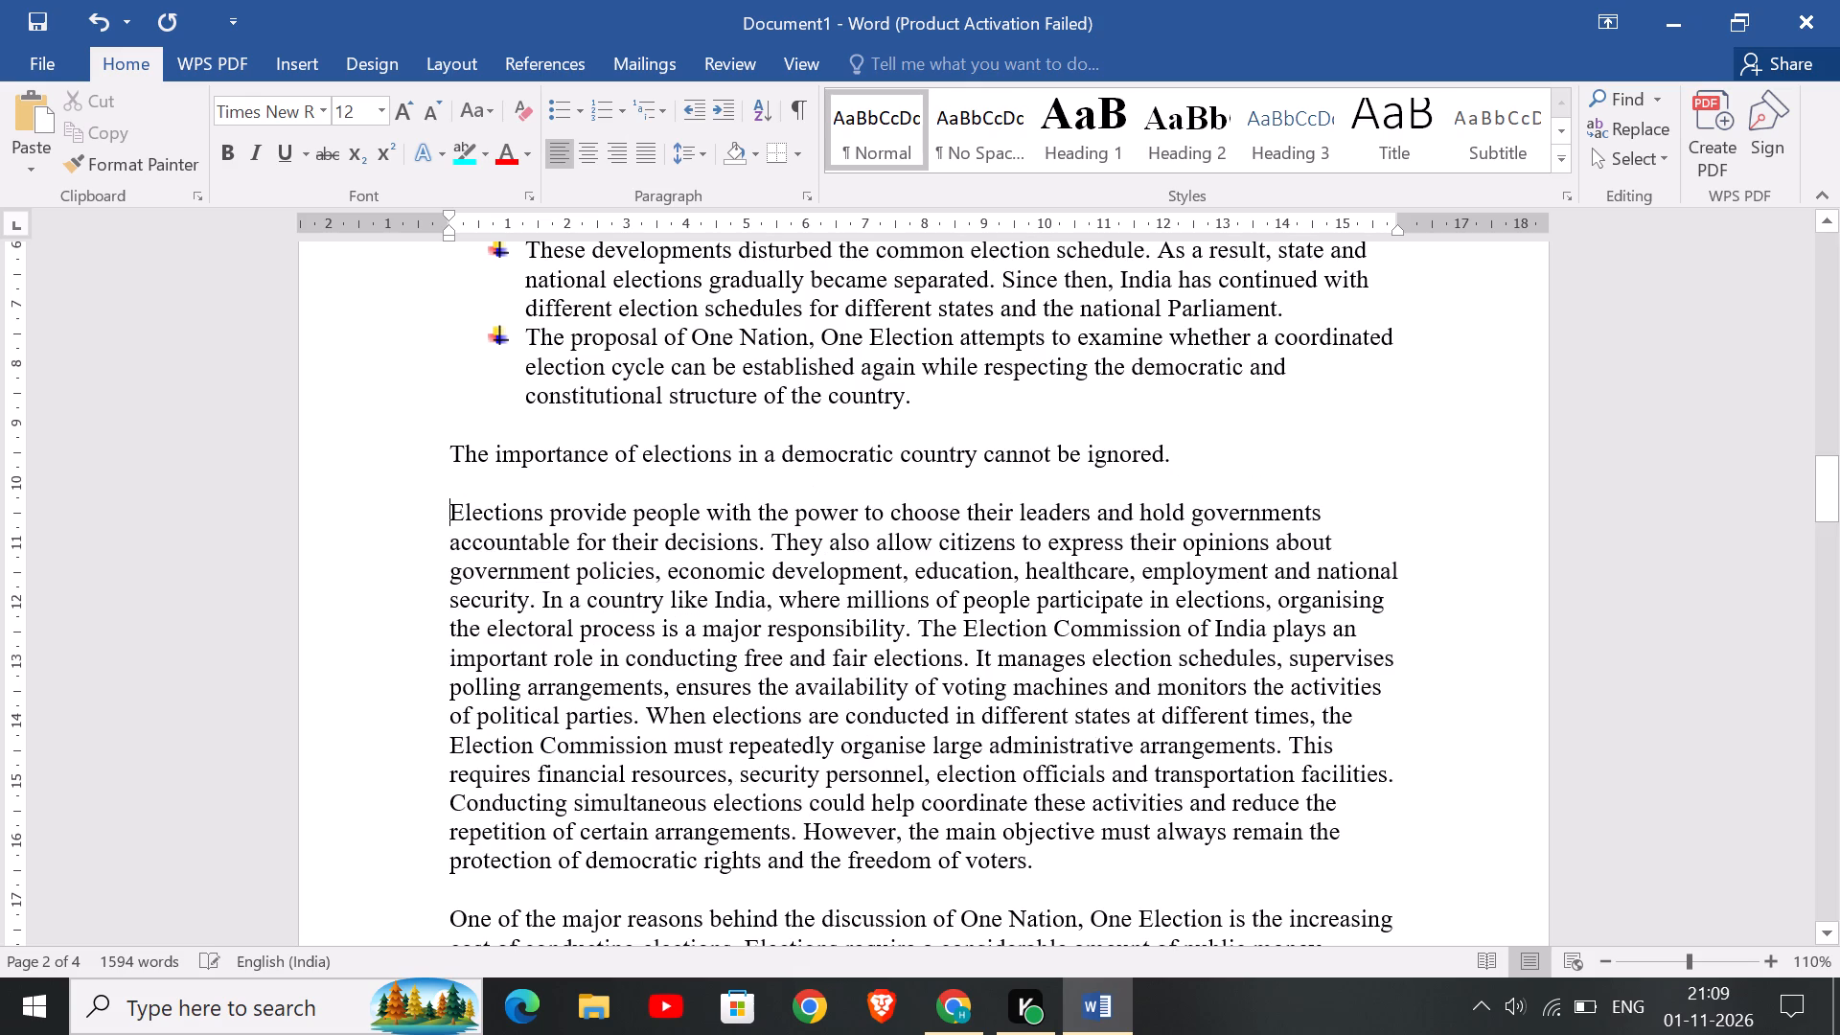
click(586, 116)
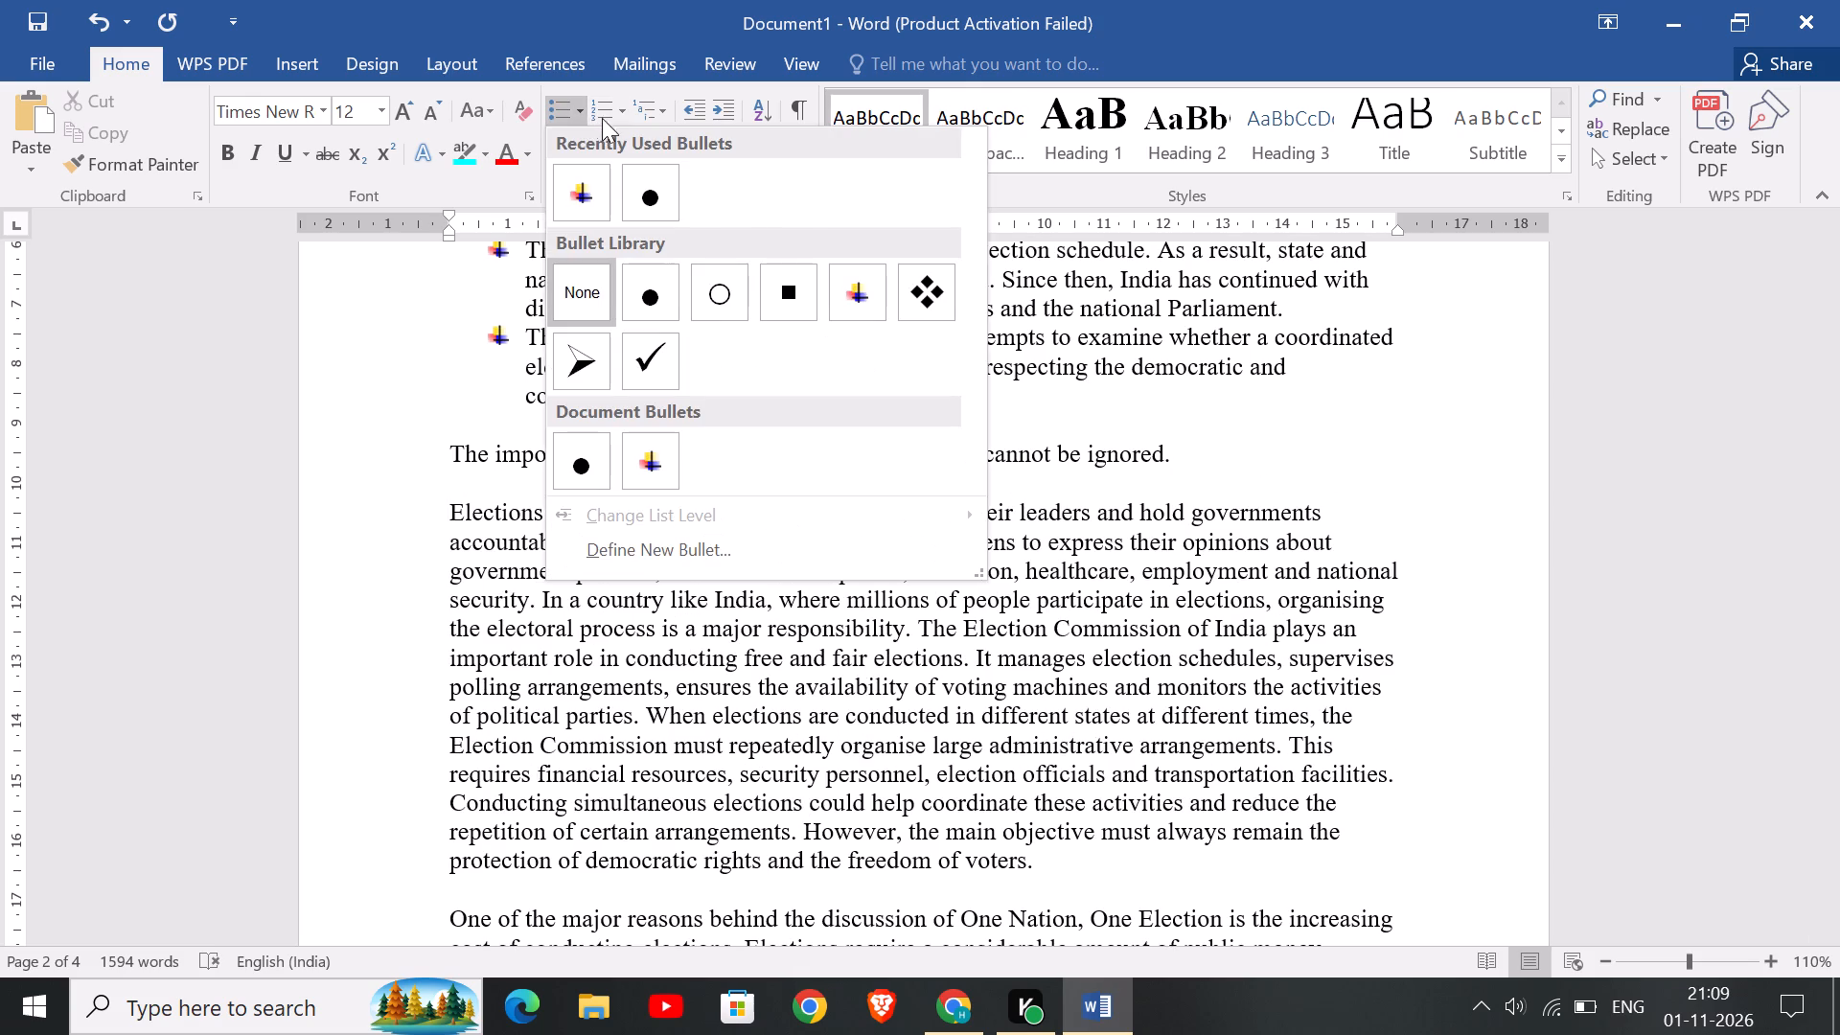
click(589, 368)
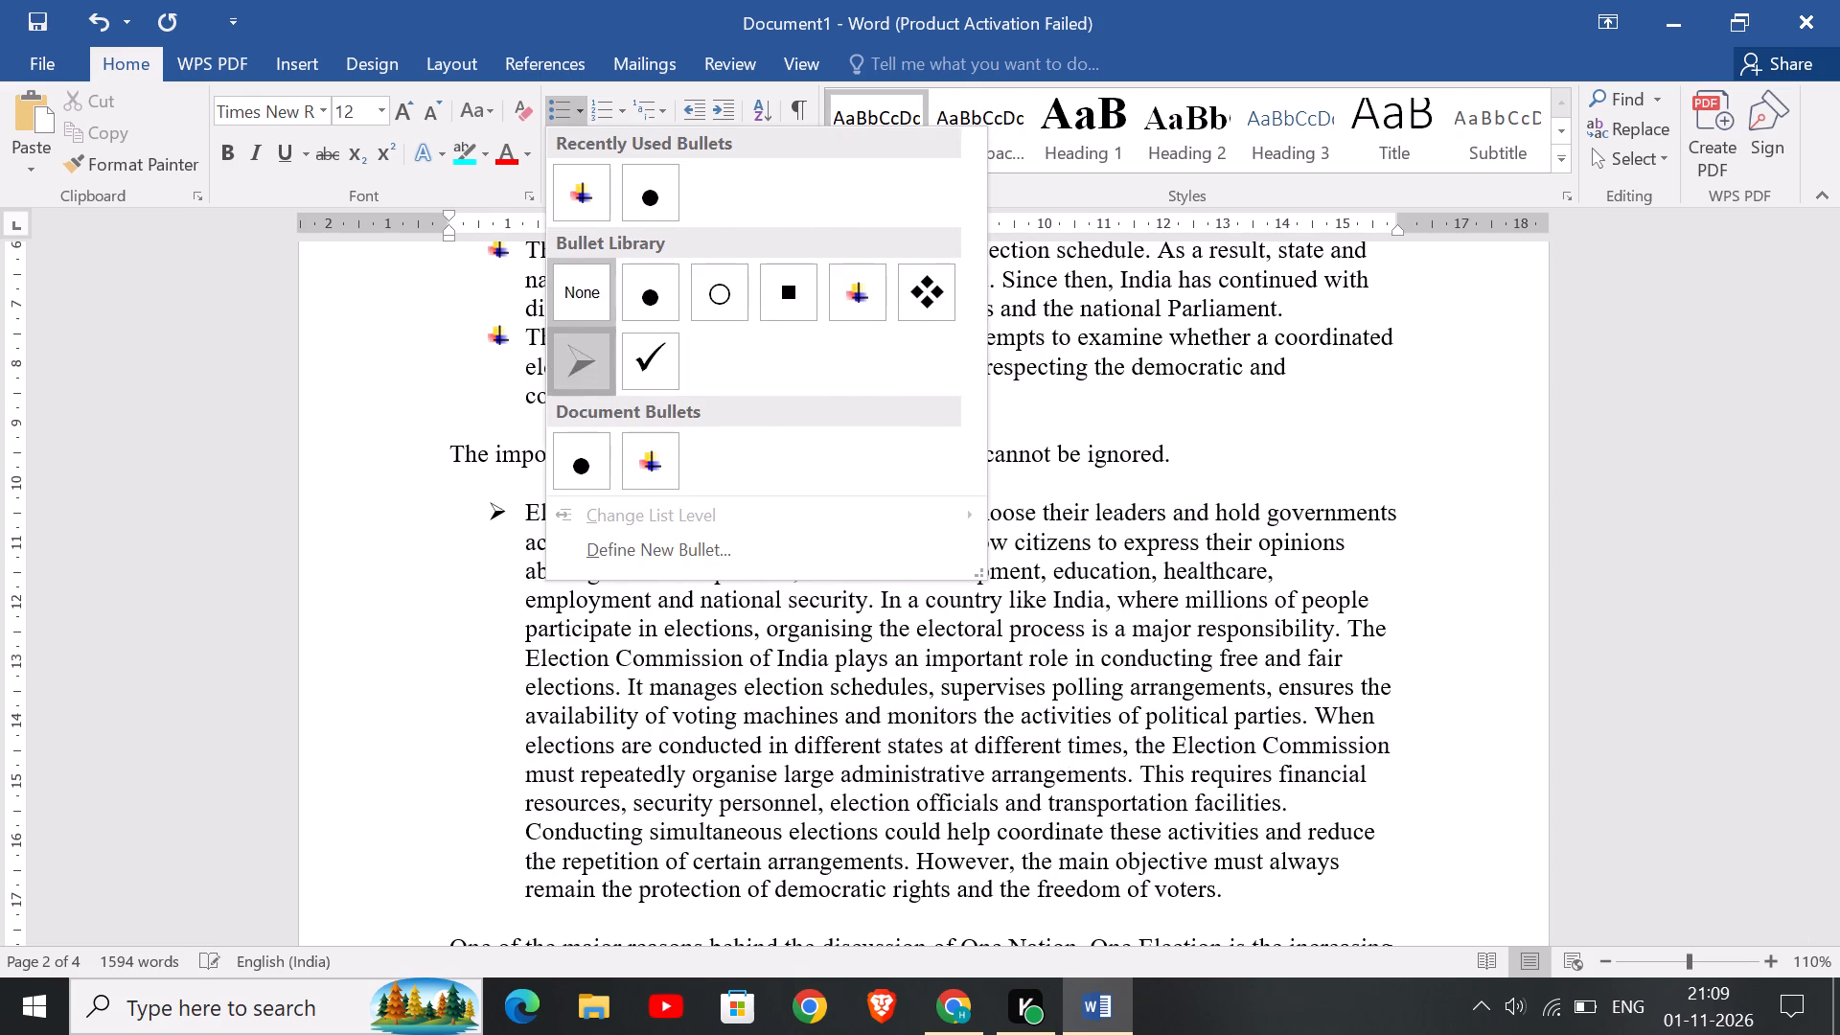
key(Down)
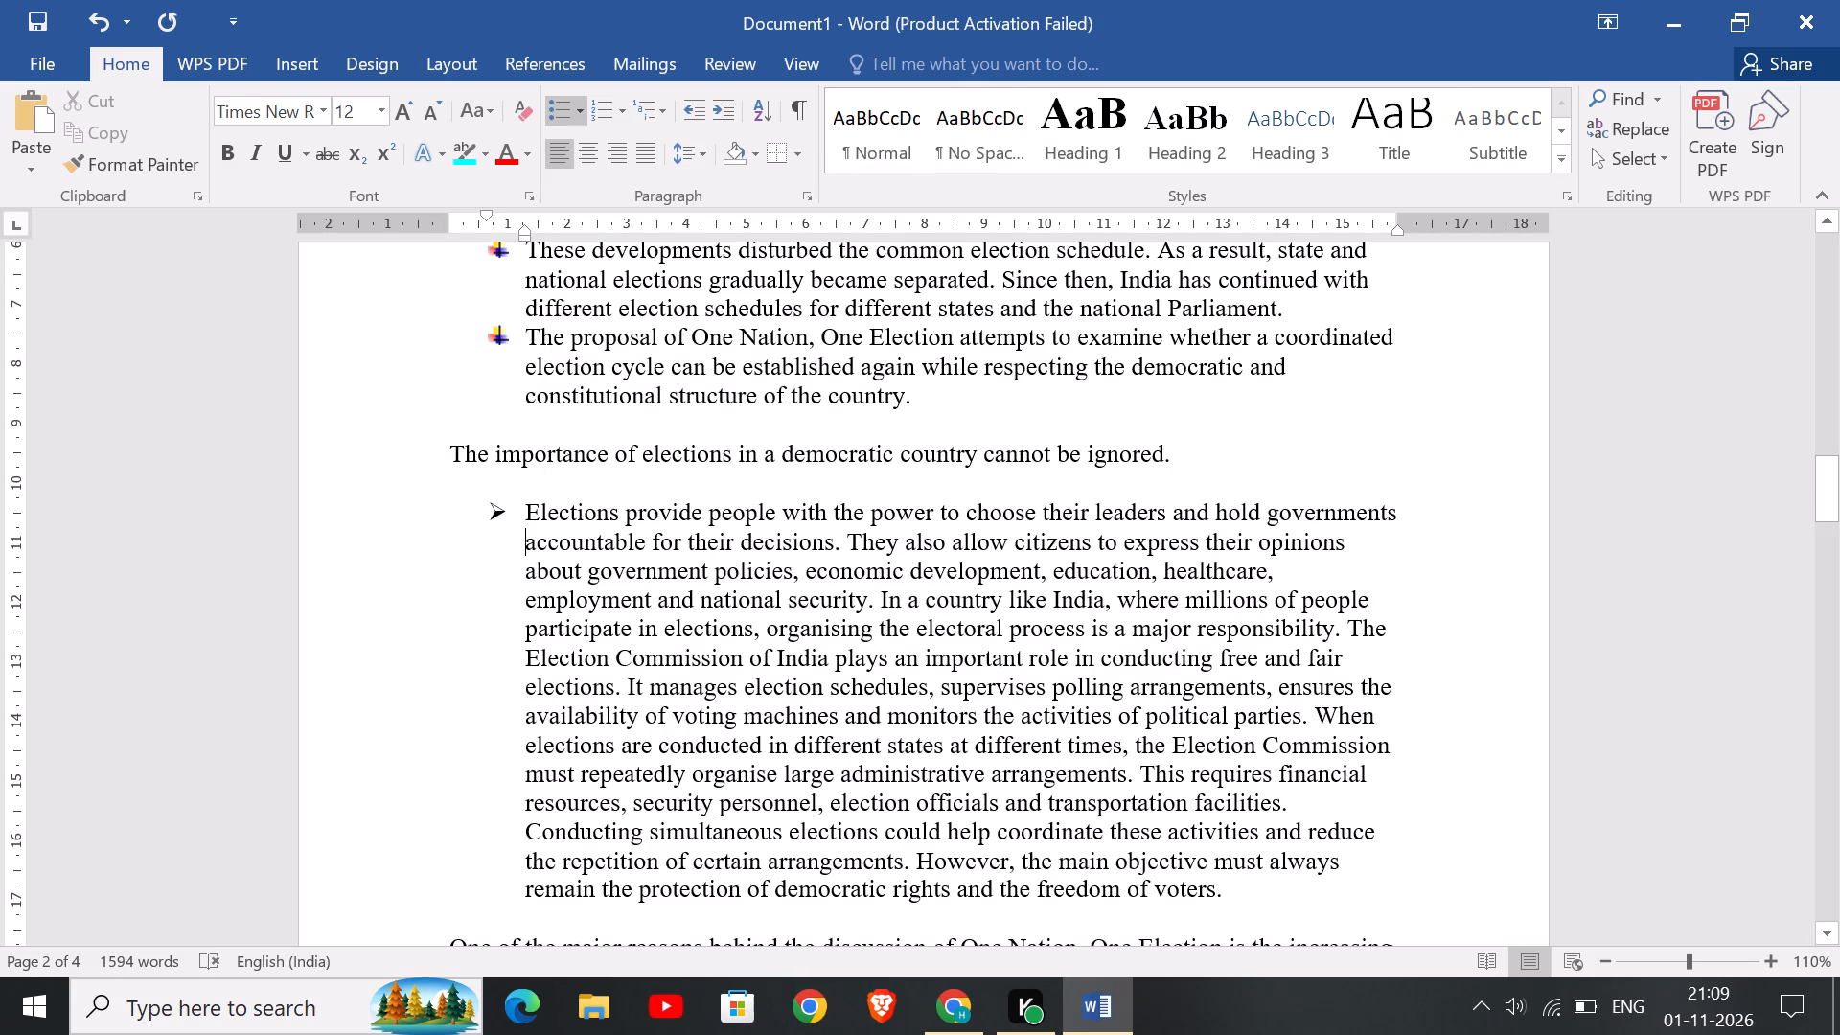
Break the "Elections provide people" bullet into further bullets starting at "In a country like India", "It manages election schedules" and "This requires financial resources".
key(Right)
key(Right)
key(Right)
click(881, 602)
key(Return)
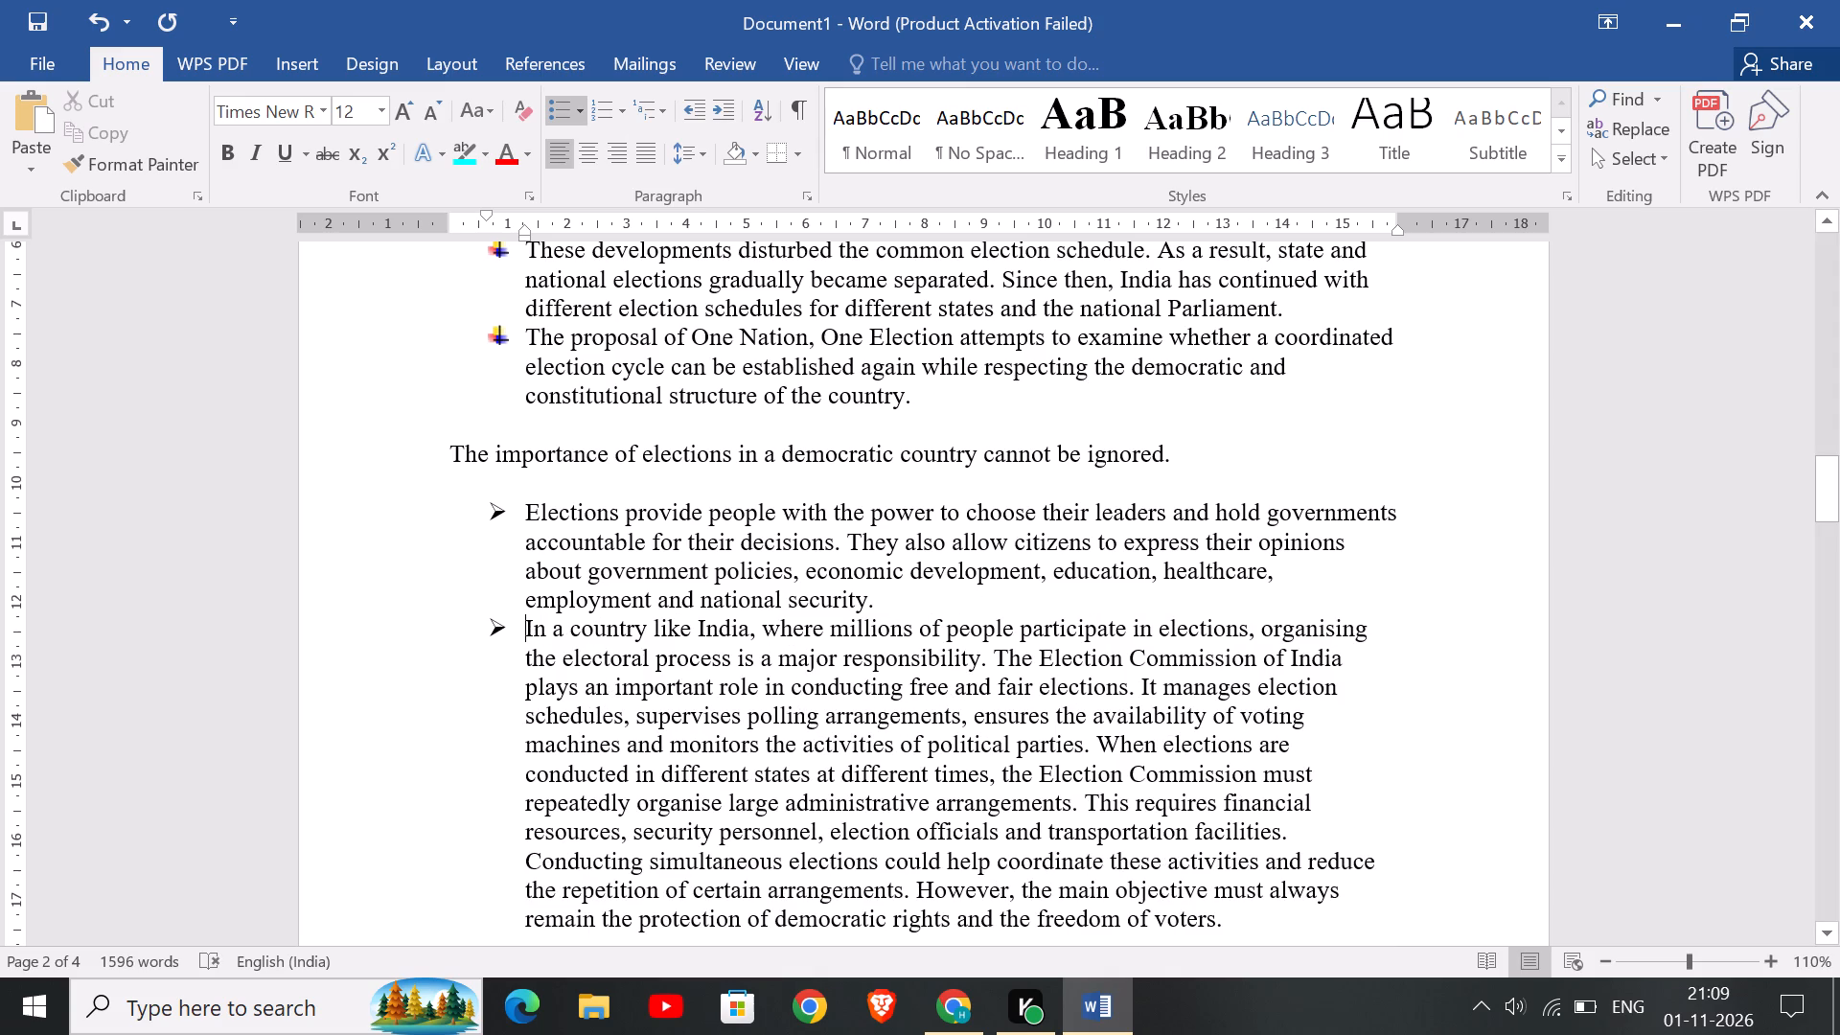
click(1142, 687)
key(Return)
scroll(1142, 687, down, 1)
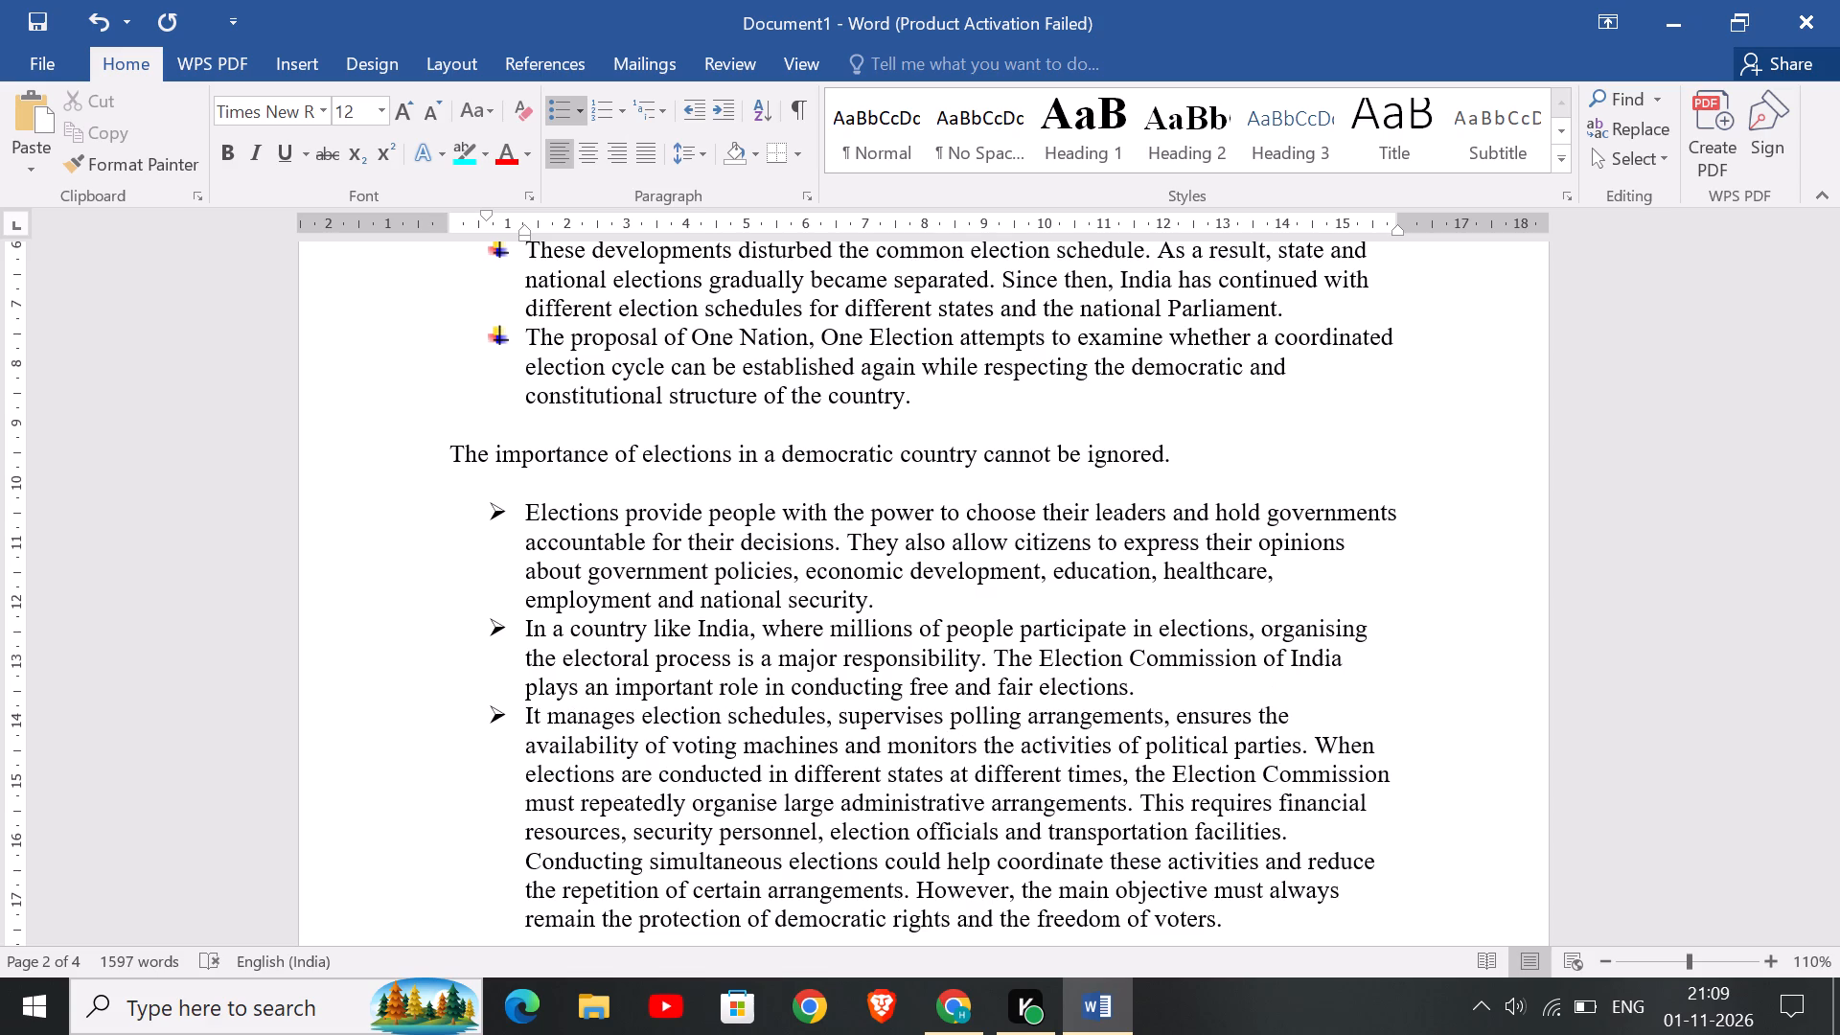
scroll(1142, 687, down, 1)
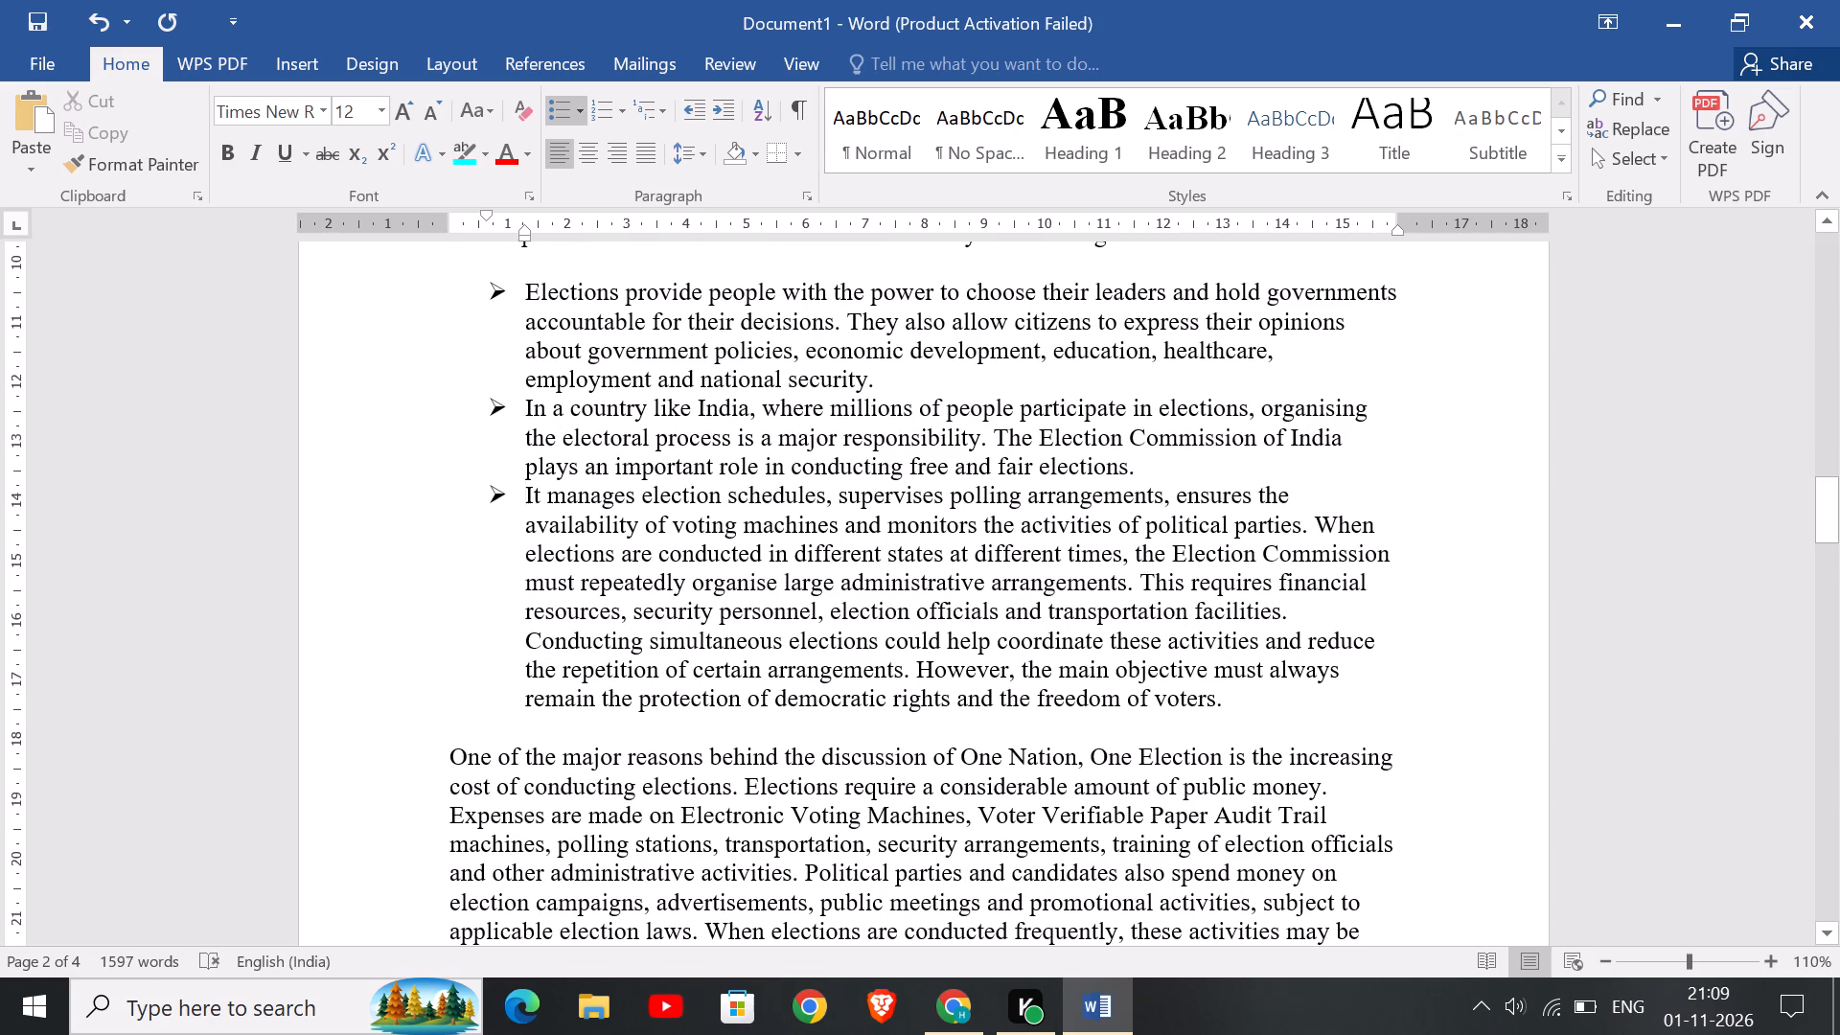
click(1140, 585)
key(Return)
Split the "One of the major reasons" paragraph before "Elections require a considerable amount" and give the new paragraph the arrowhead bullet.
scroll(1140, 585, down, 1)
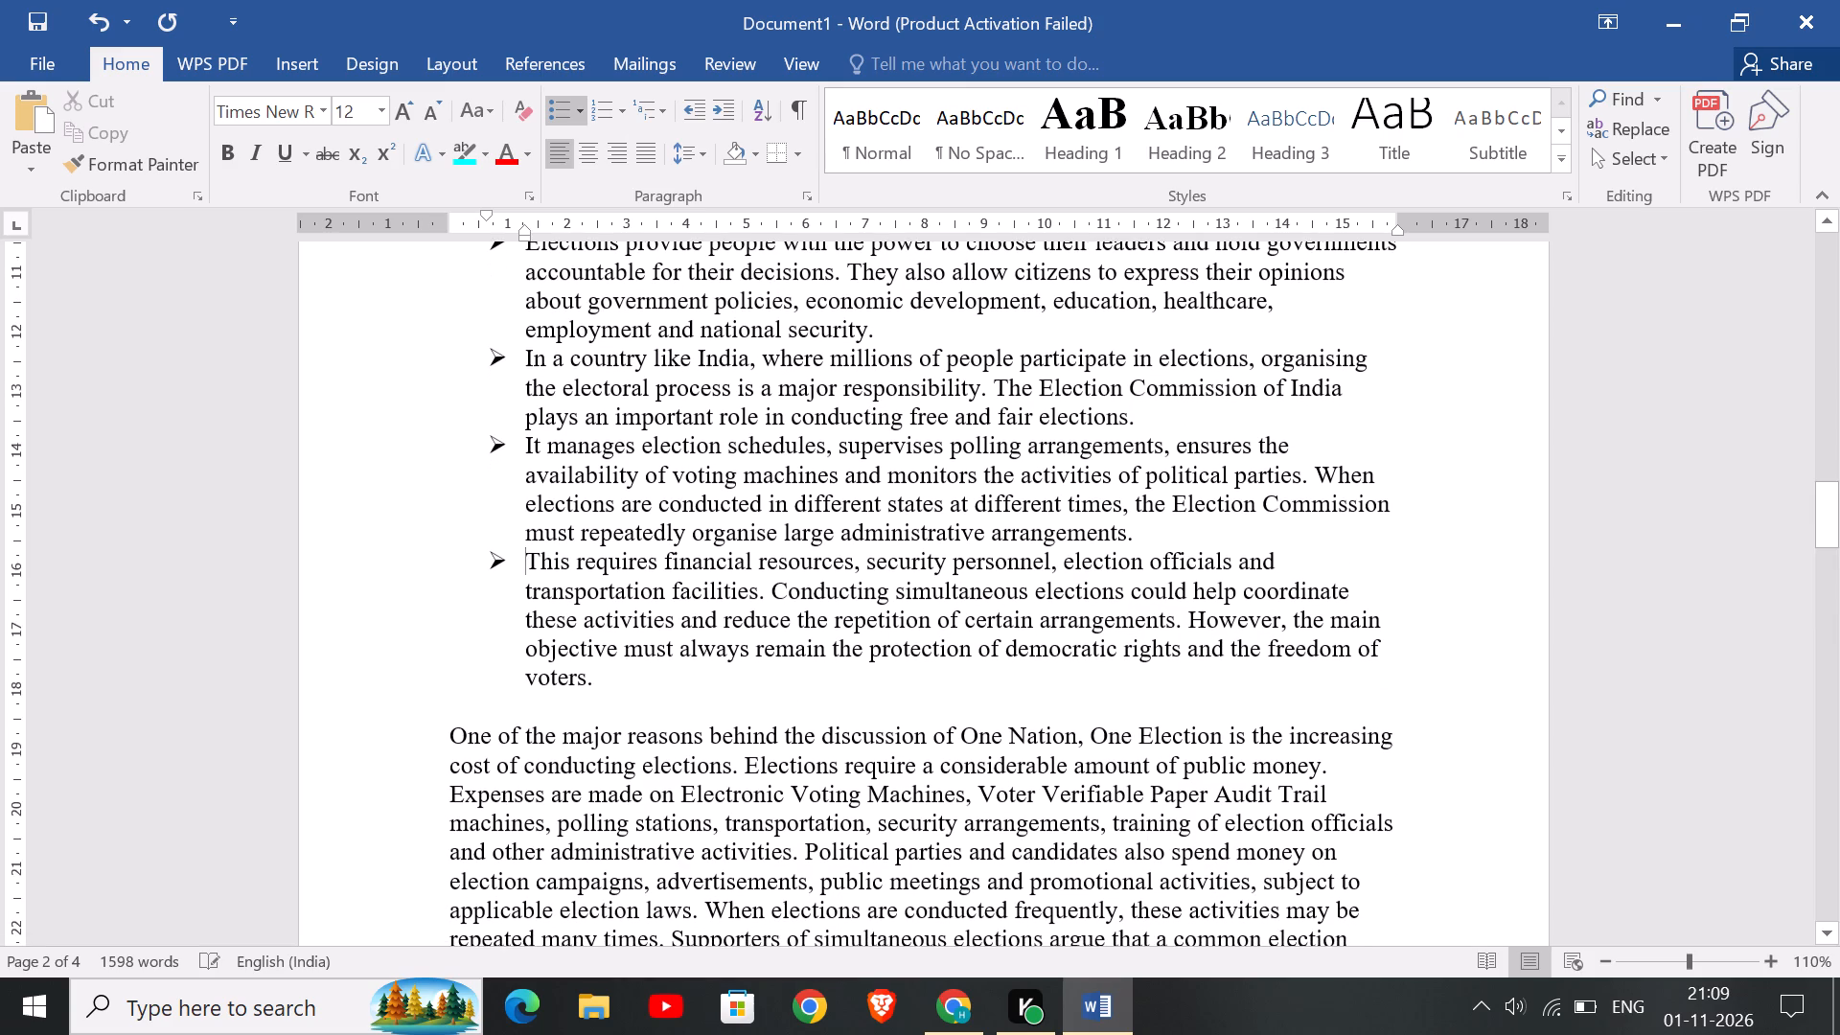
scroll(906, 731, down, 2)
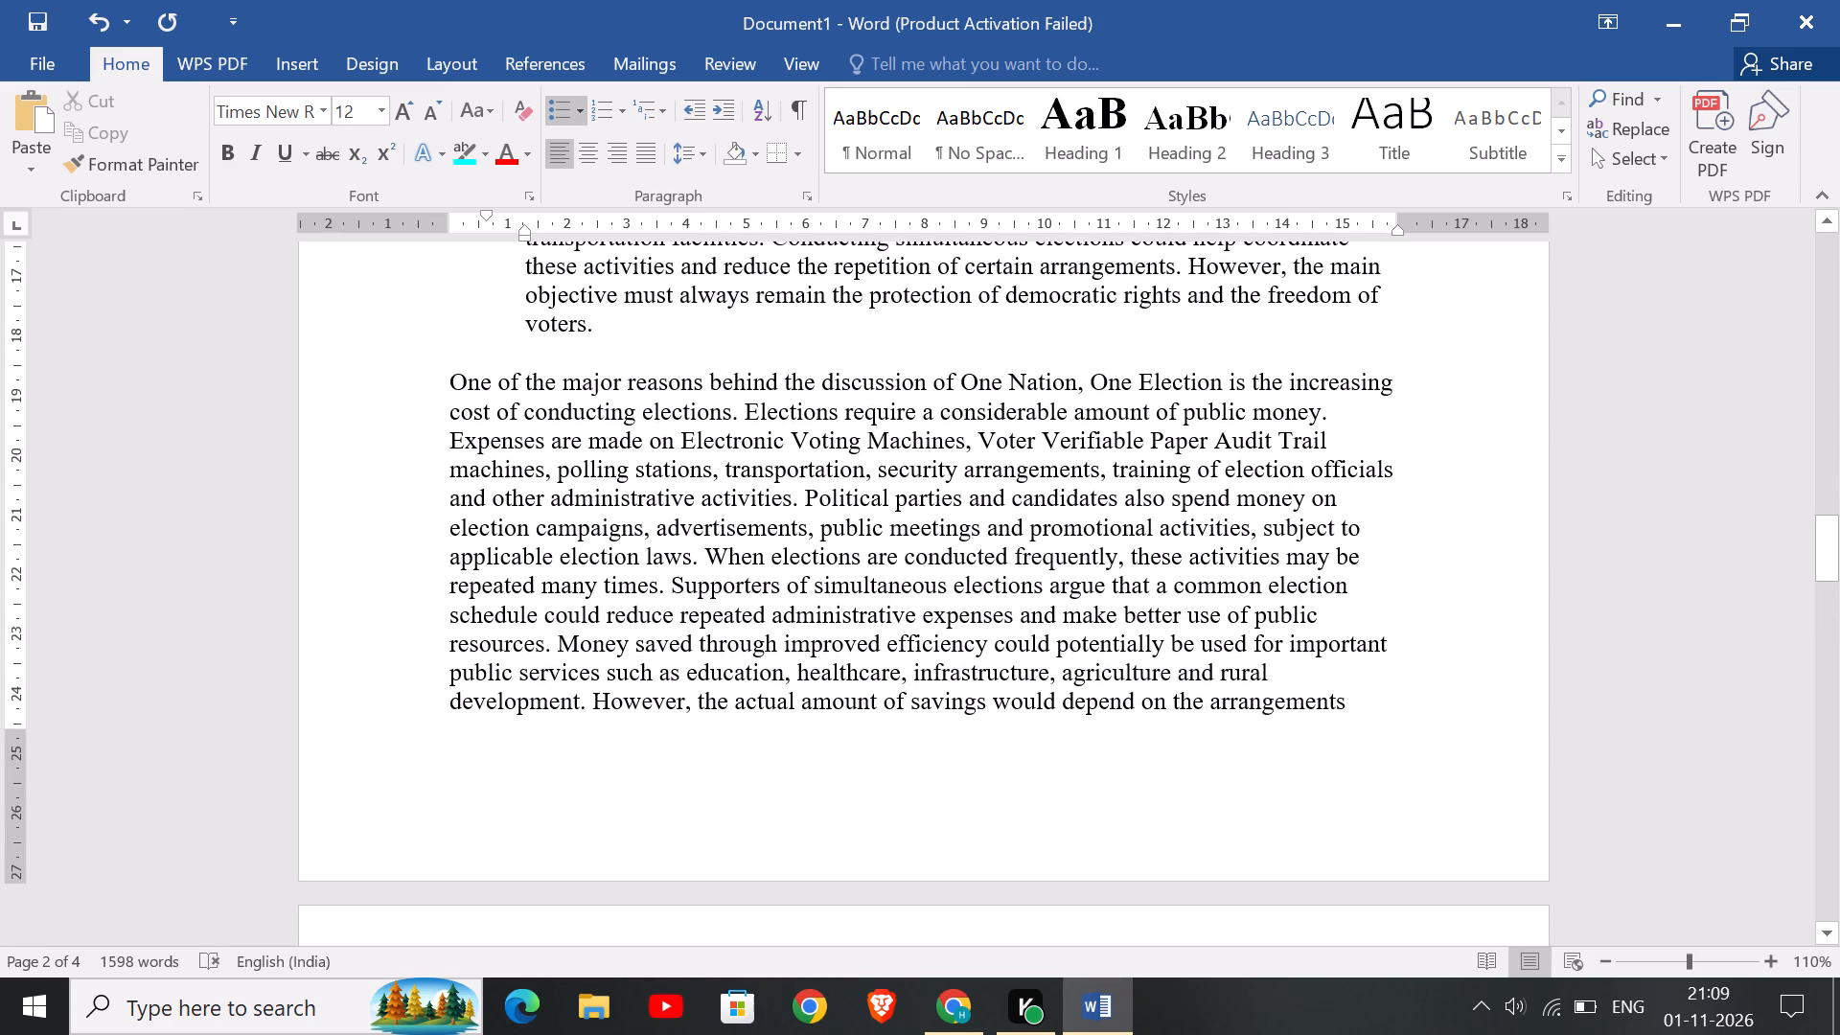
click(745, 405)
key(Return)
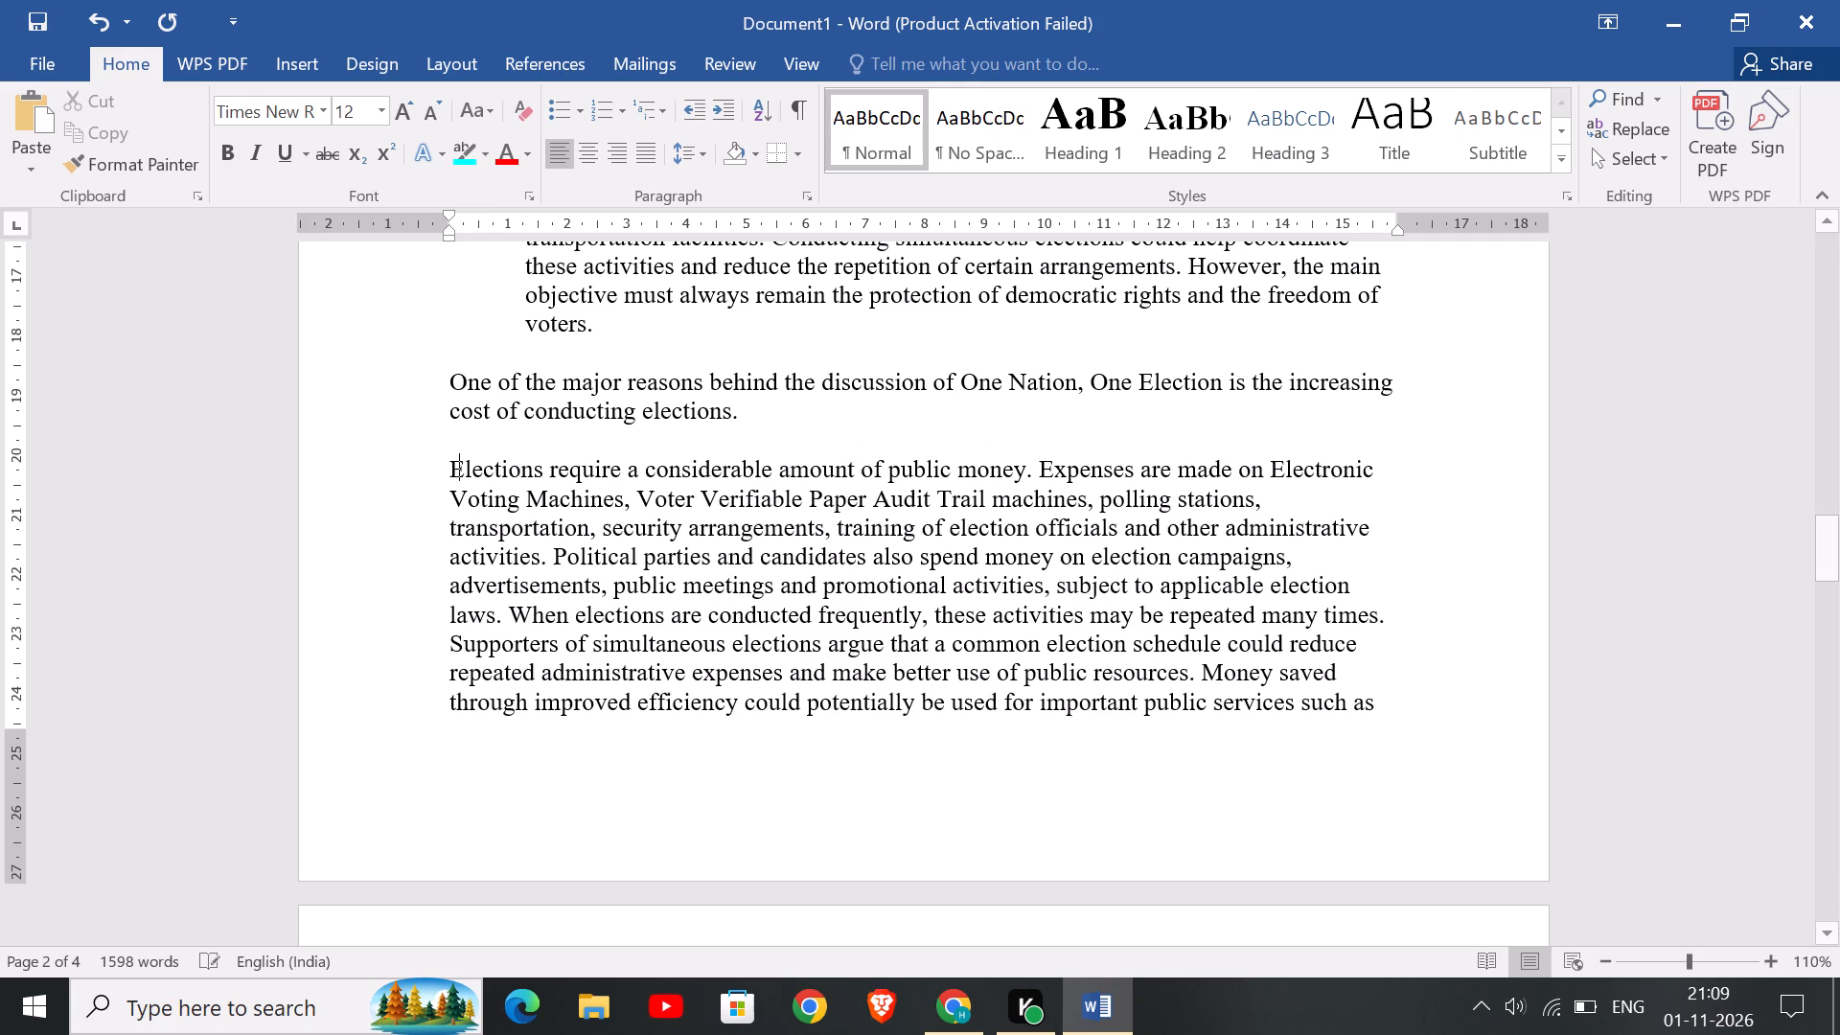
click(555, 103)
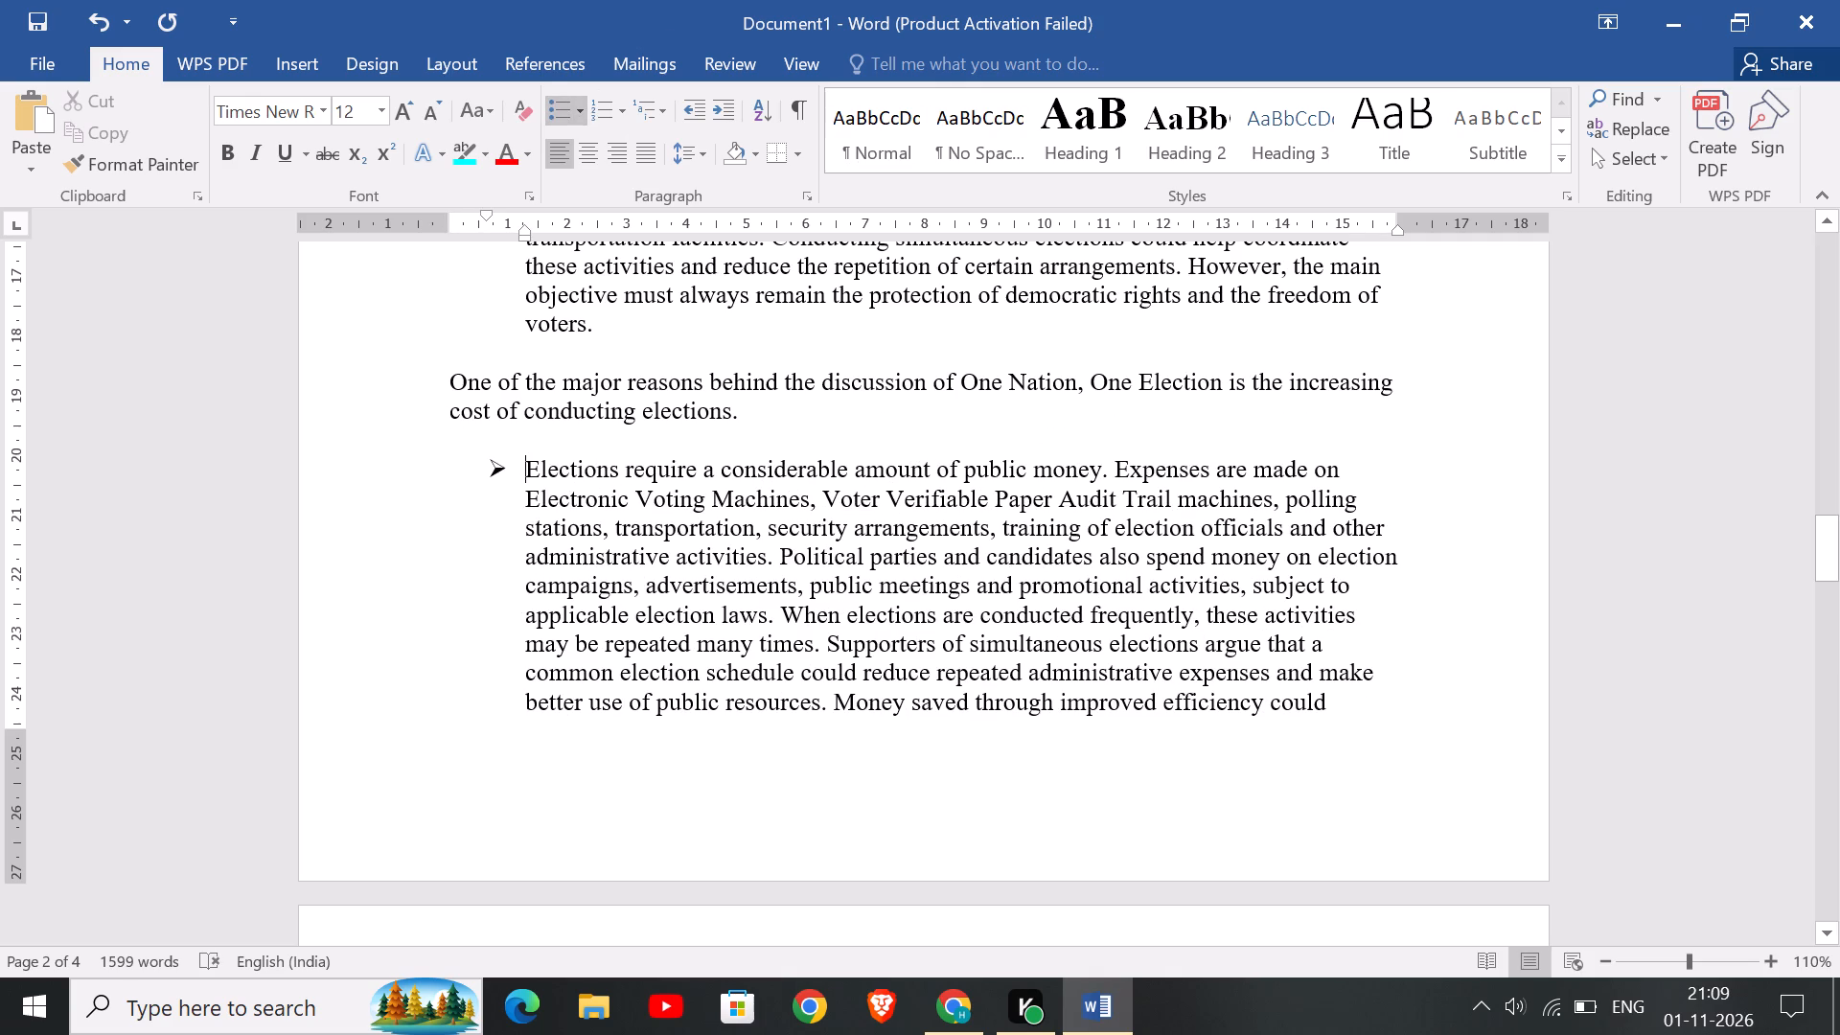
Break the "Elections require" bullet into further bullets starting at "Political parties and candidates", "When elections are conducted frequently" and "Money saved through".
click(781, 558)
key(Return)
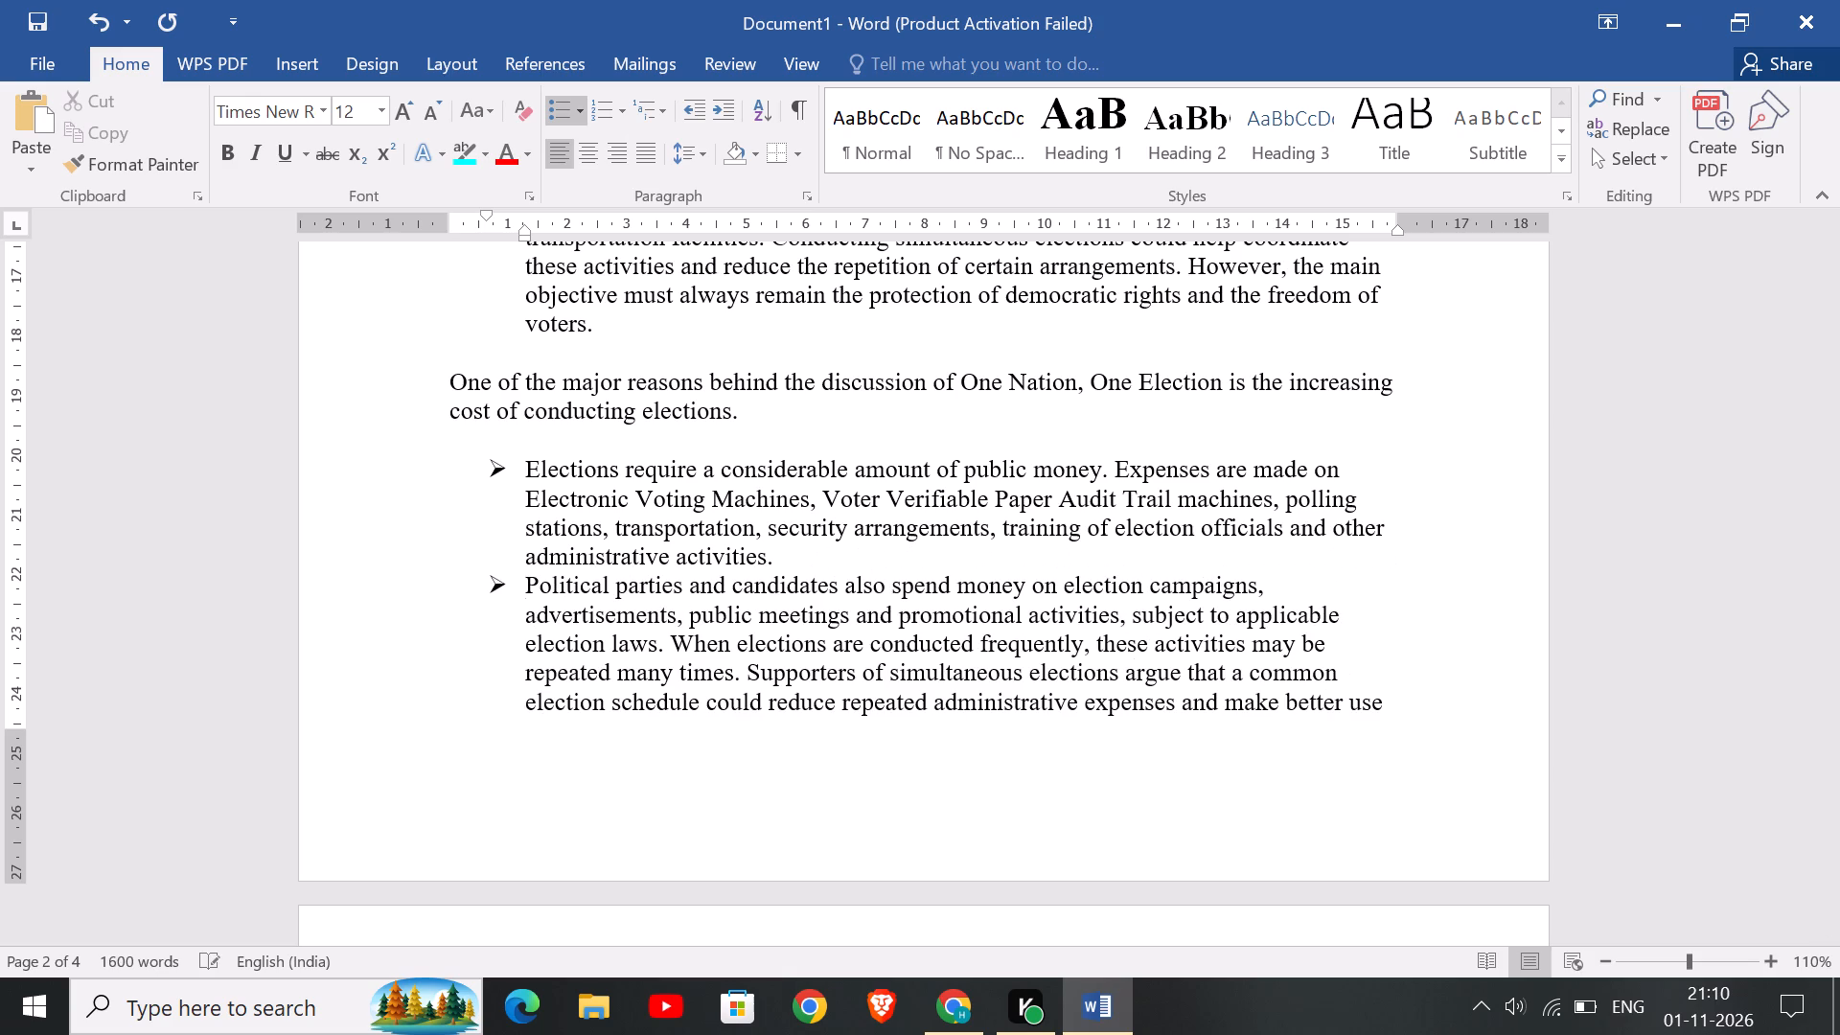
click(677, 644)
key(Return)
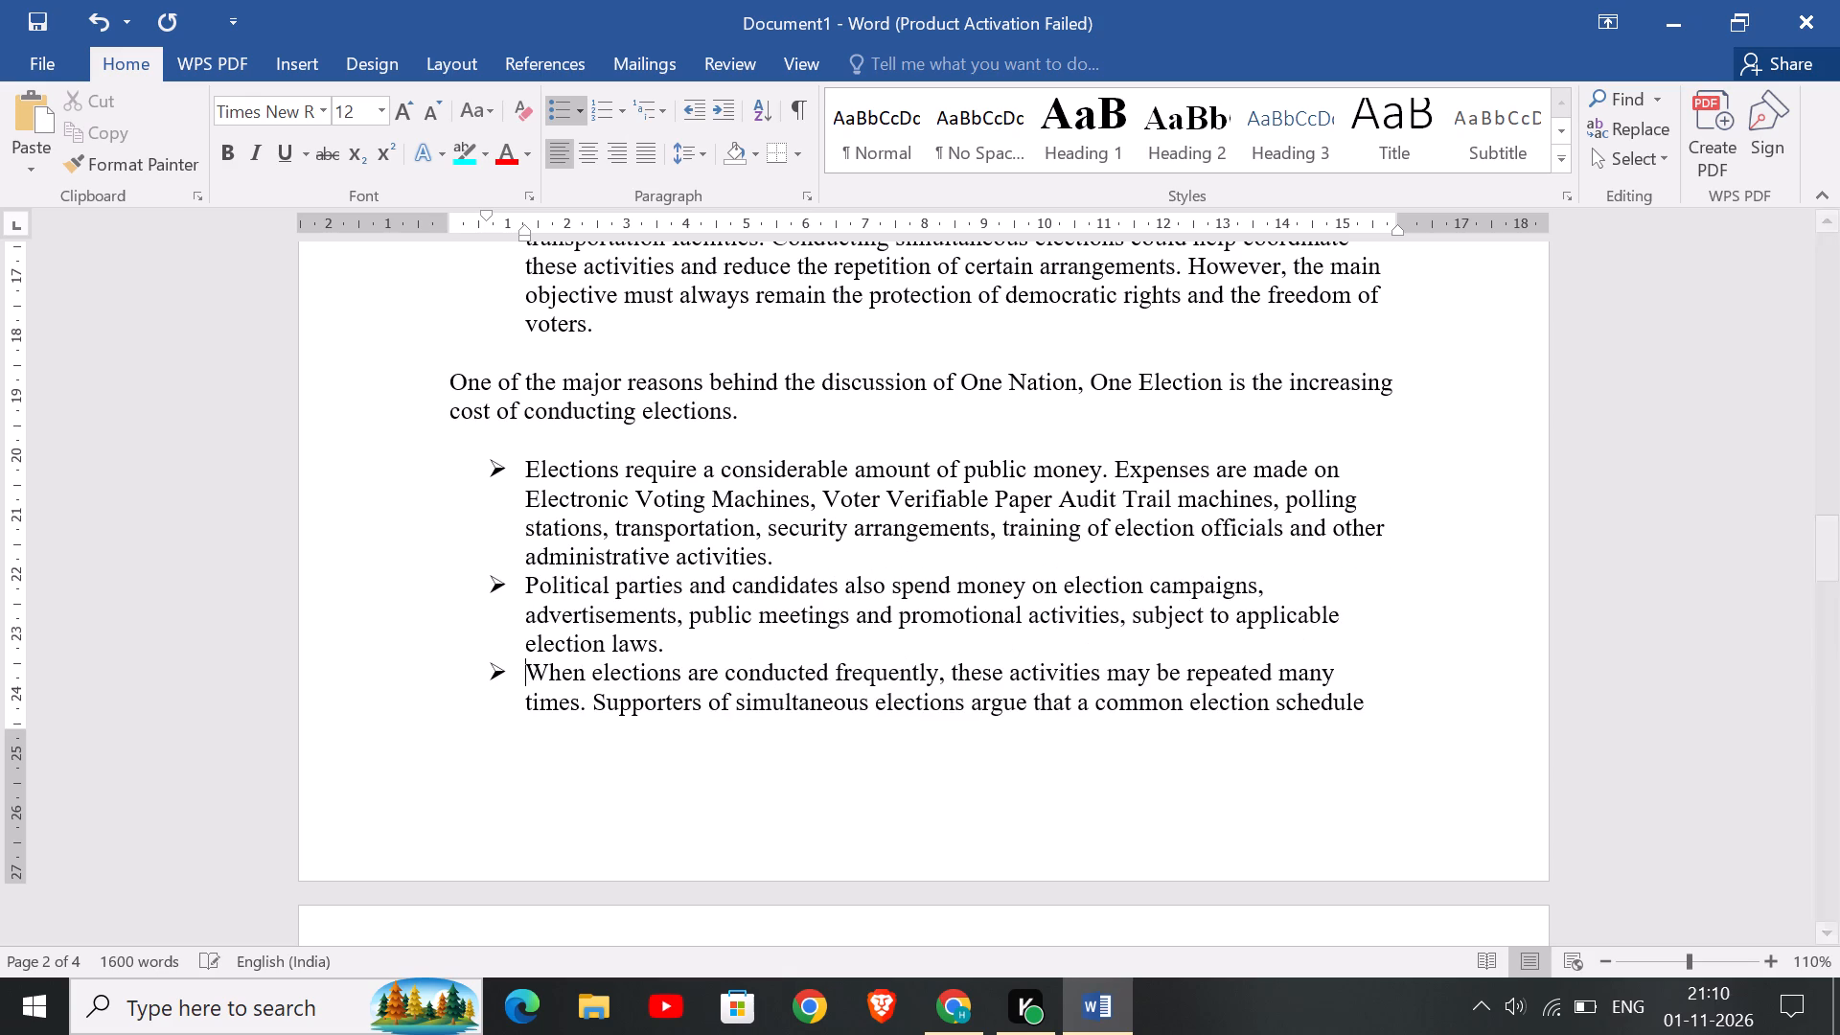
scroll(1084, 703, down, 4)
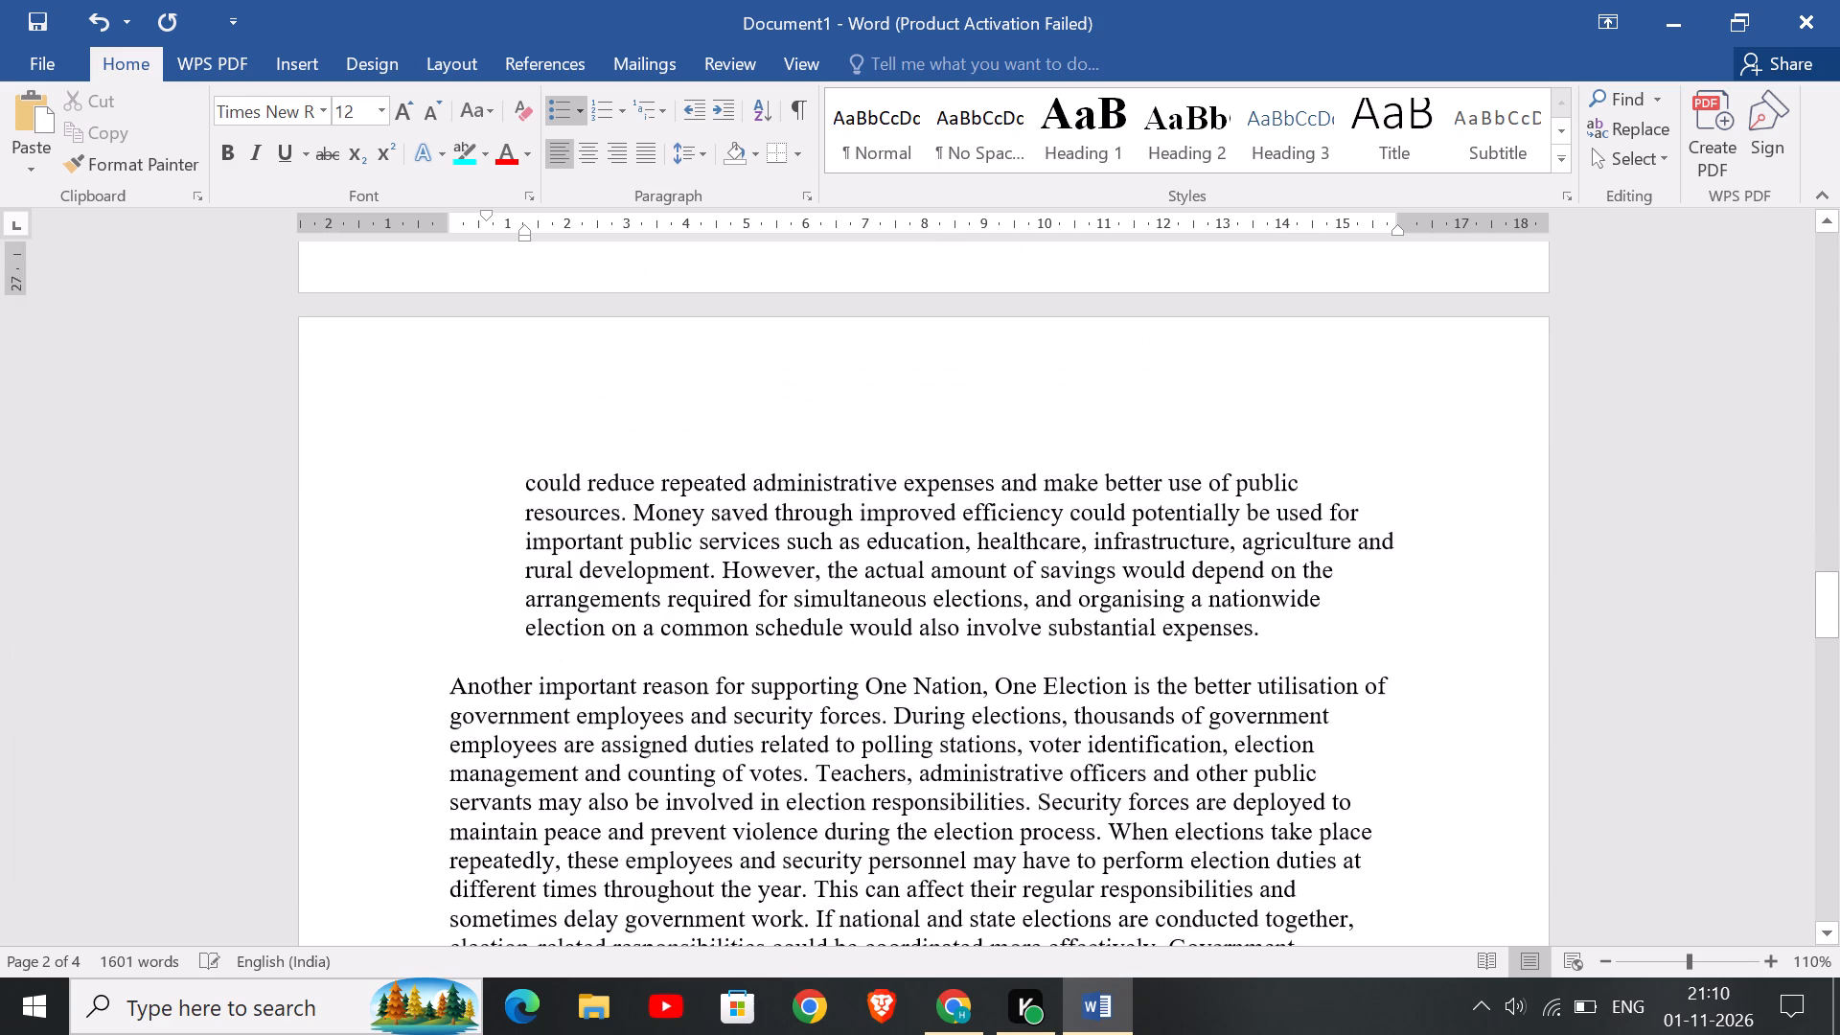
click(635, 514)
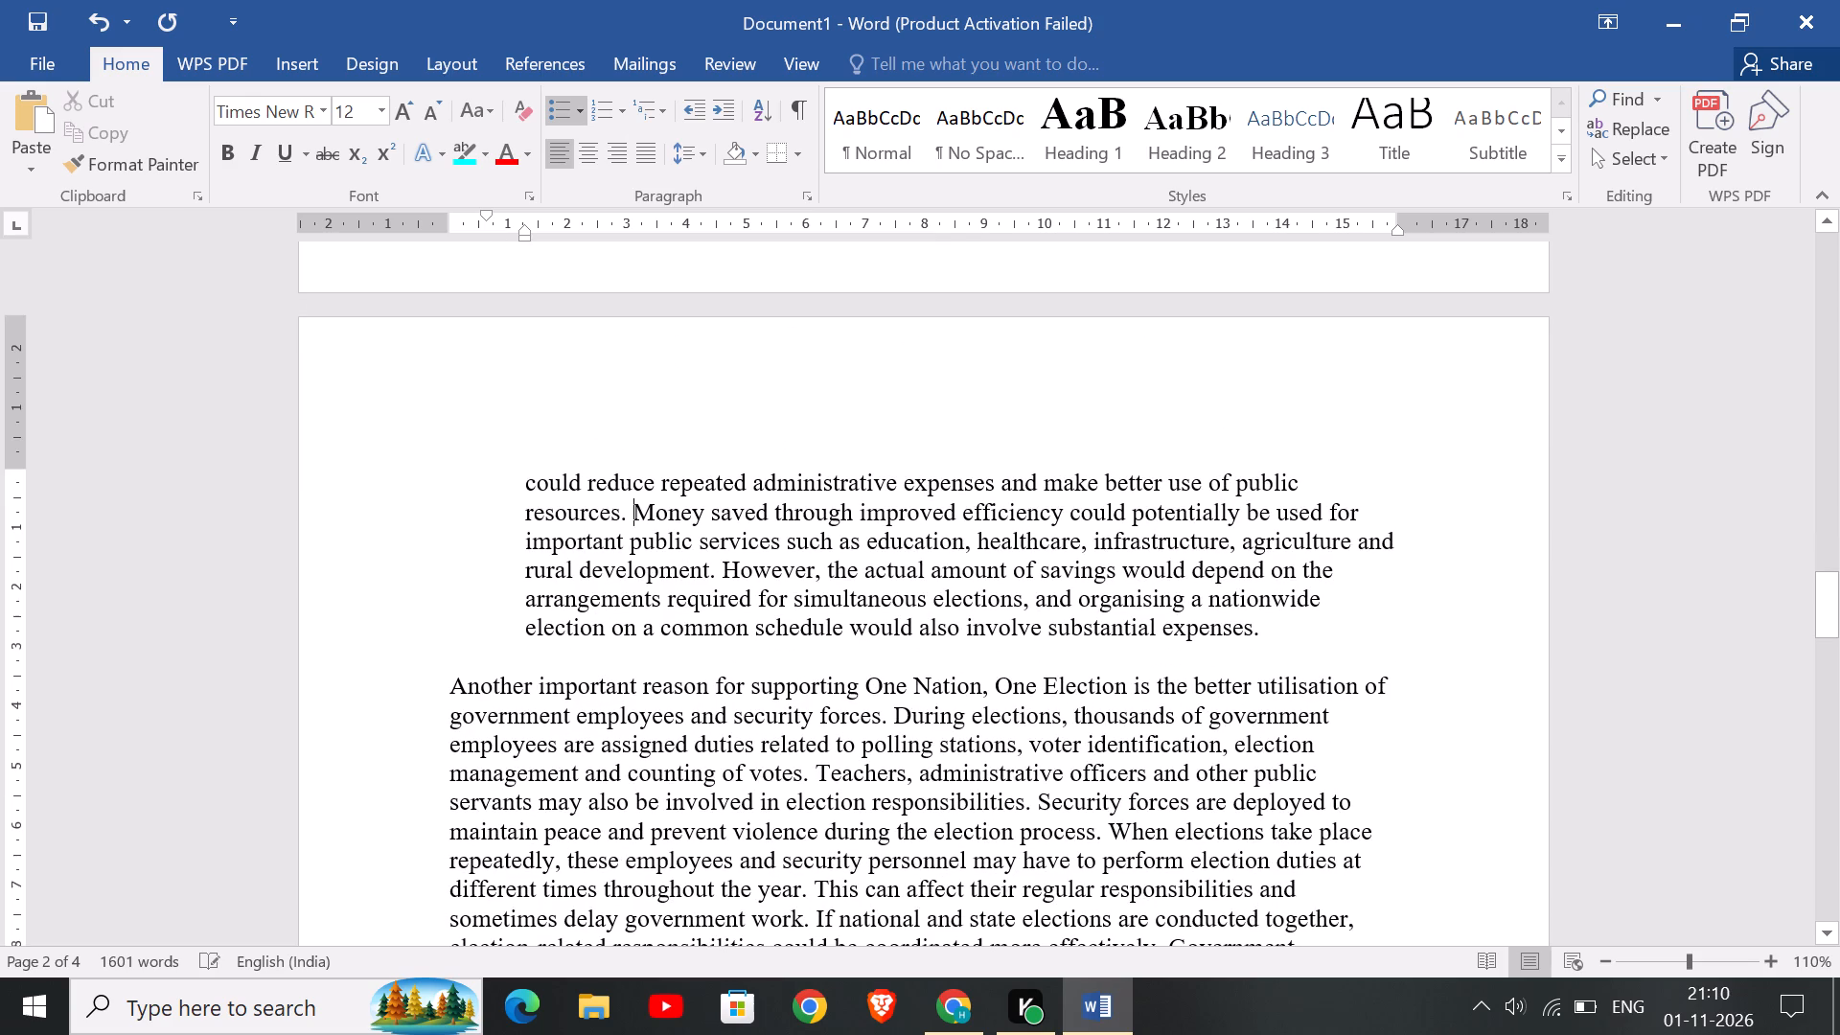
key(Return)
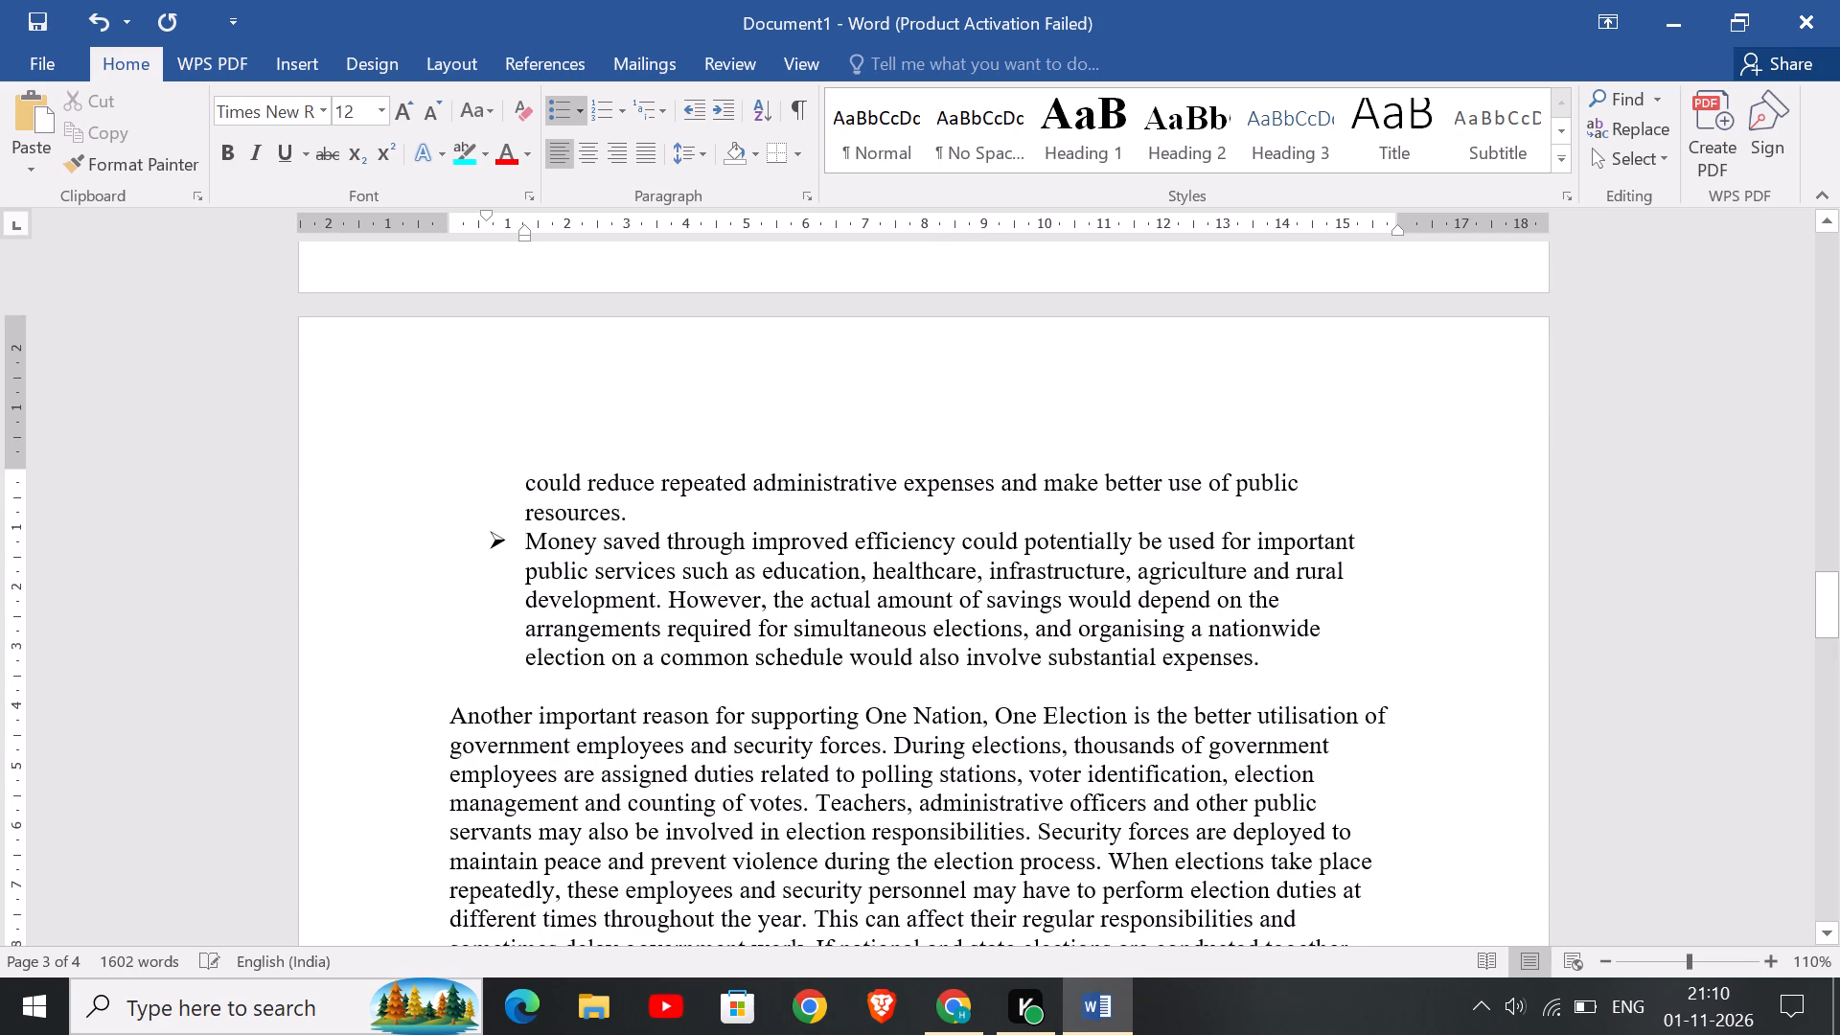
Split the "Money saved" bullet before "However, the actual amount of savings" and make that text a plain paragraph without bullet or indent.
click(671, 599)
key(Return)
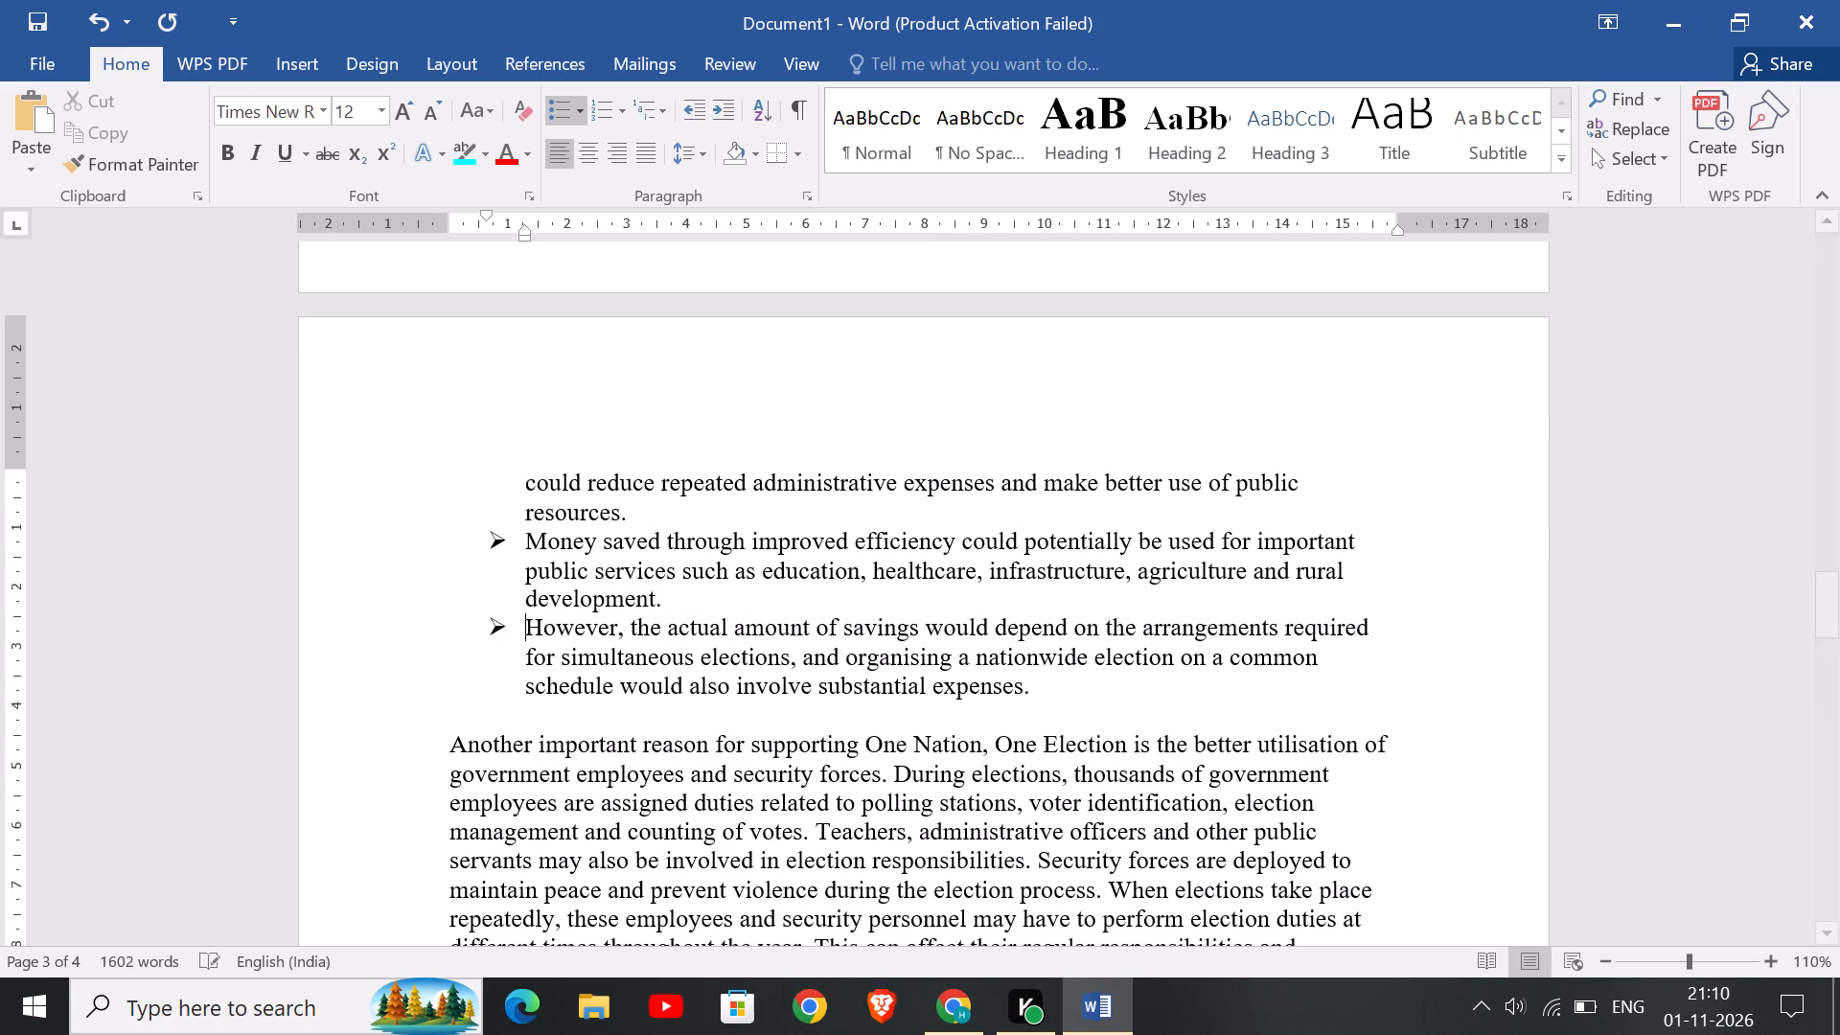
key(BackSpace)
key(BackSpace)
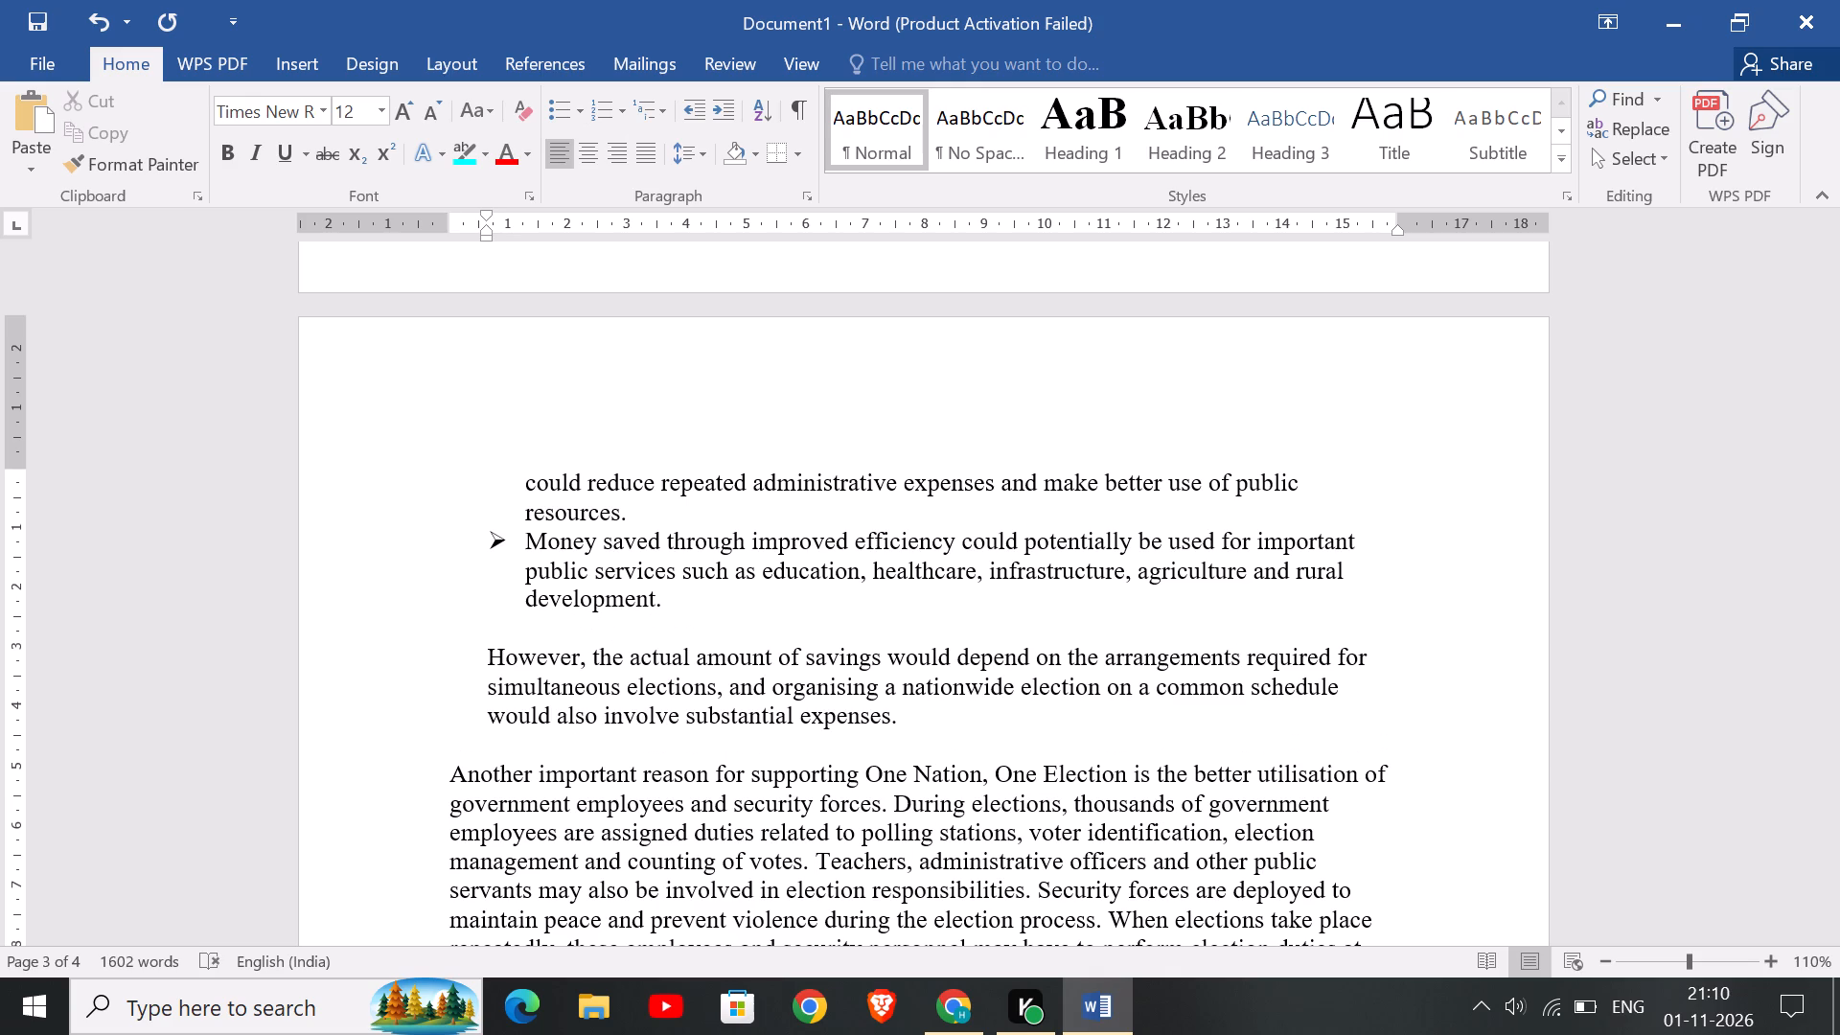
key(BackSpace)
Highlight the phrase "better utilisation of government employees and security forces" in bright green and turn the highlighter off.
scroll(1018, 545, down, 1)
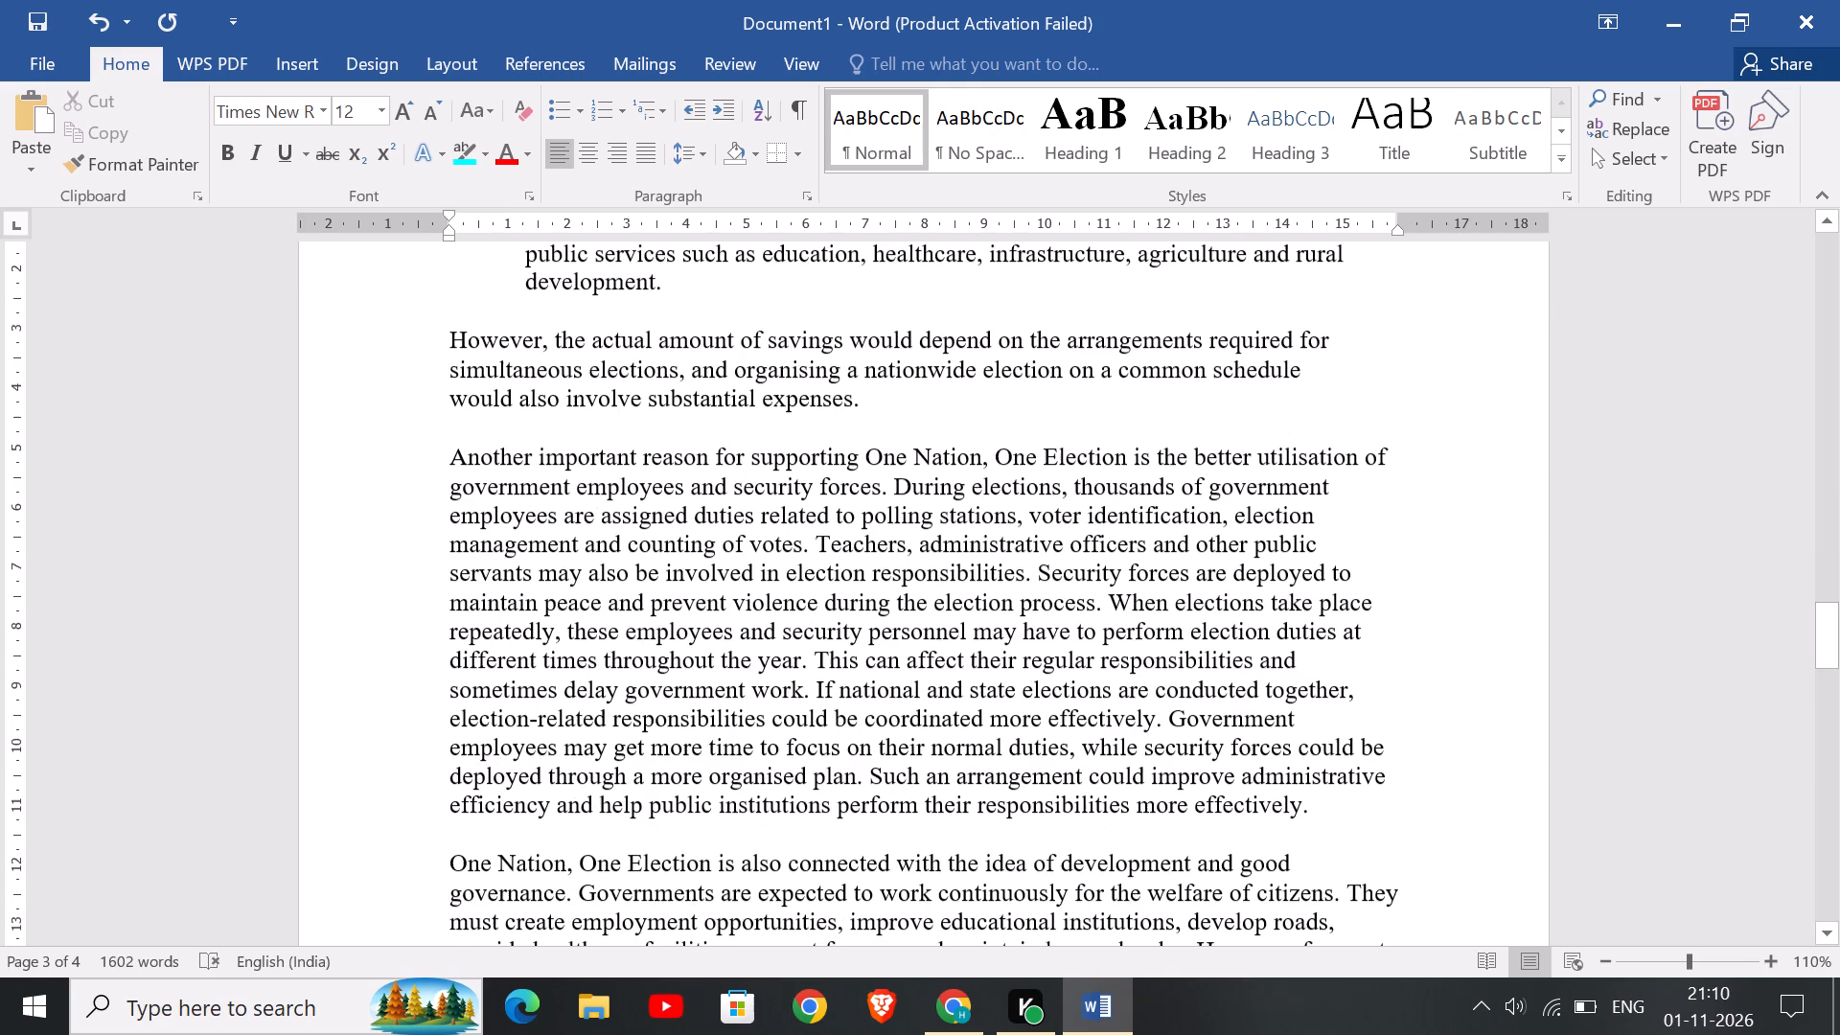
scroll(1018, 545, down, 1)
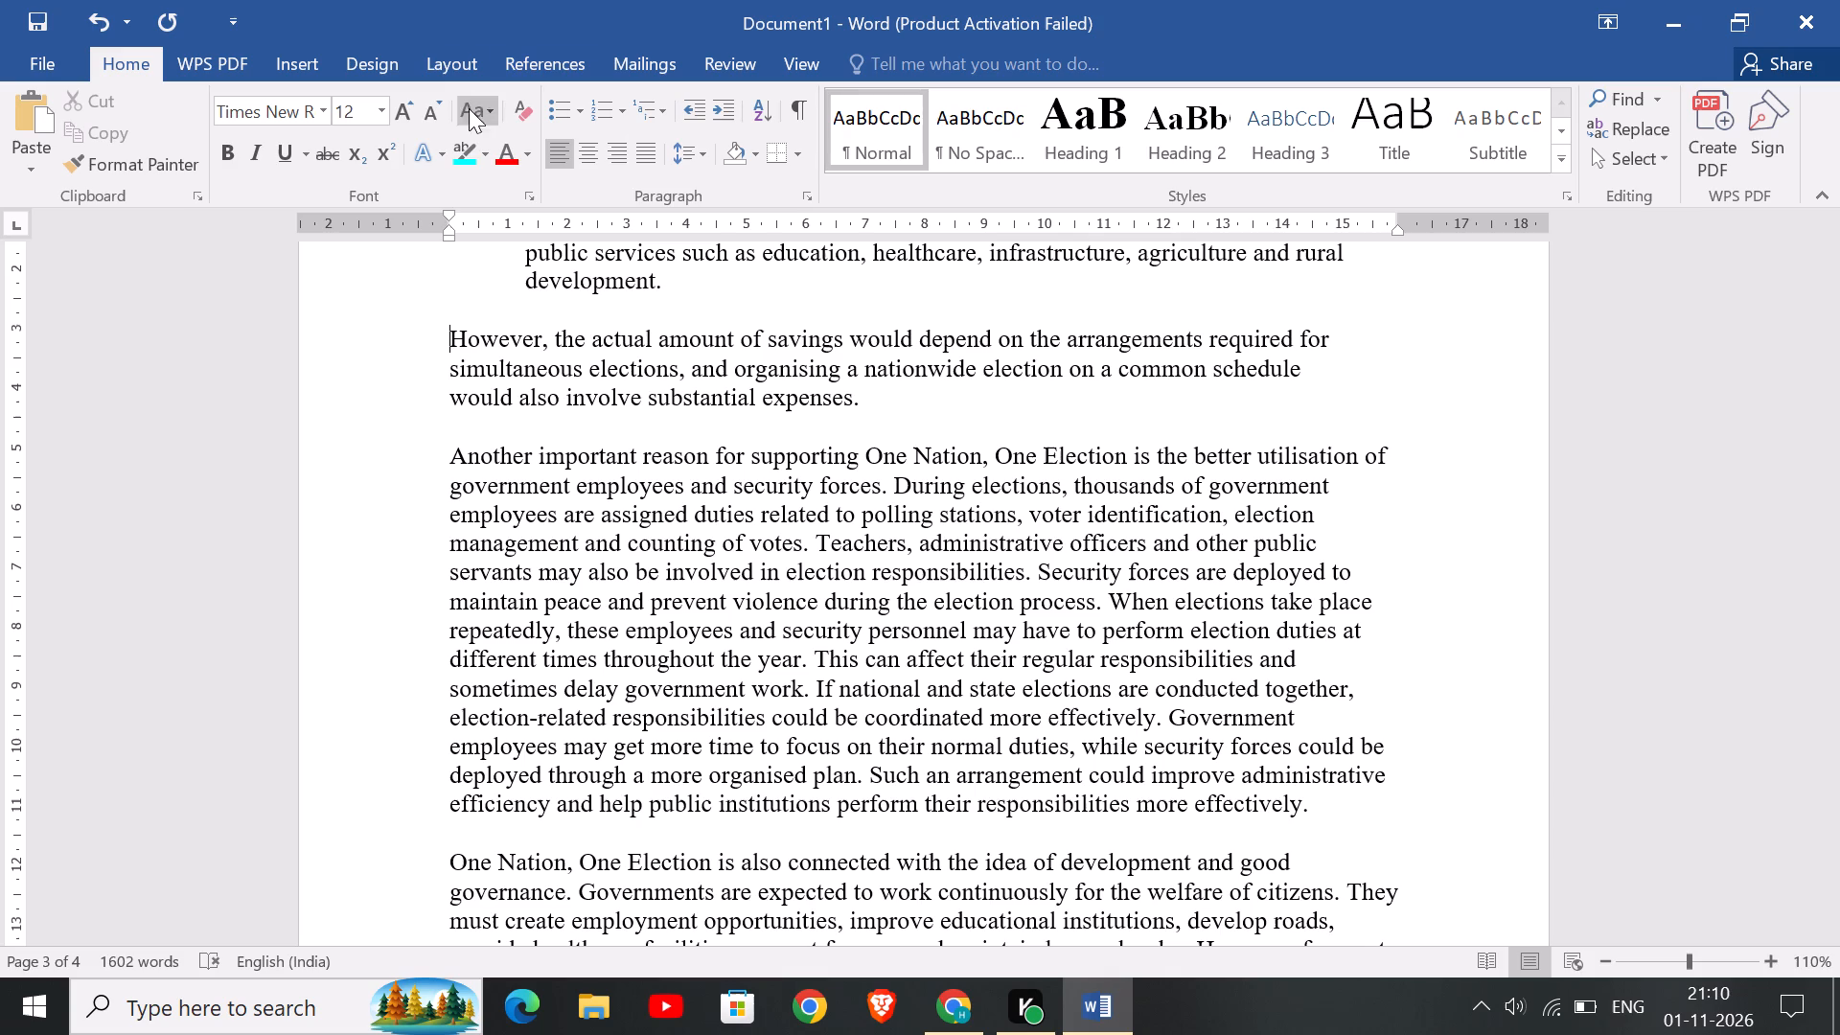
click(487, 150)
click(521, 181)
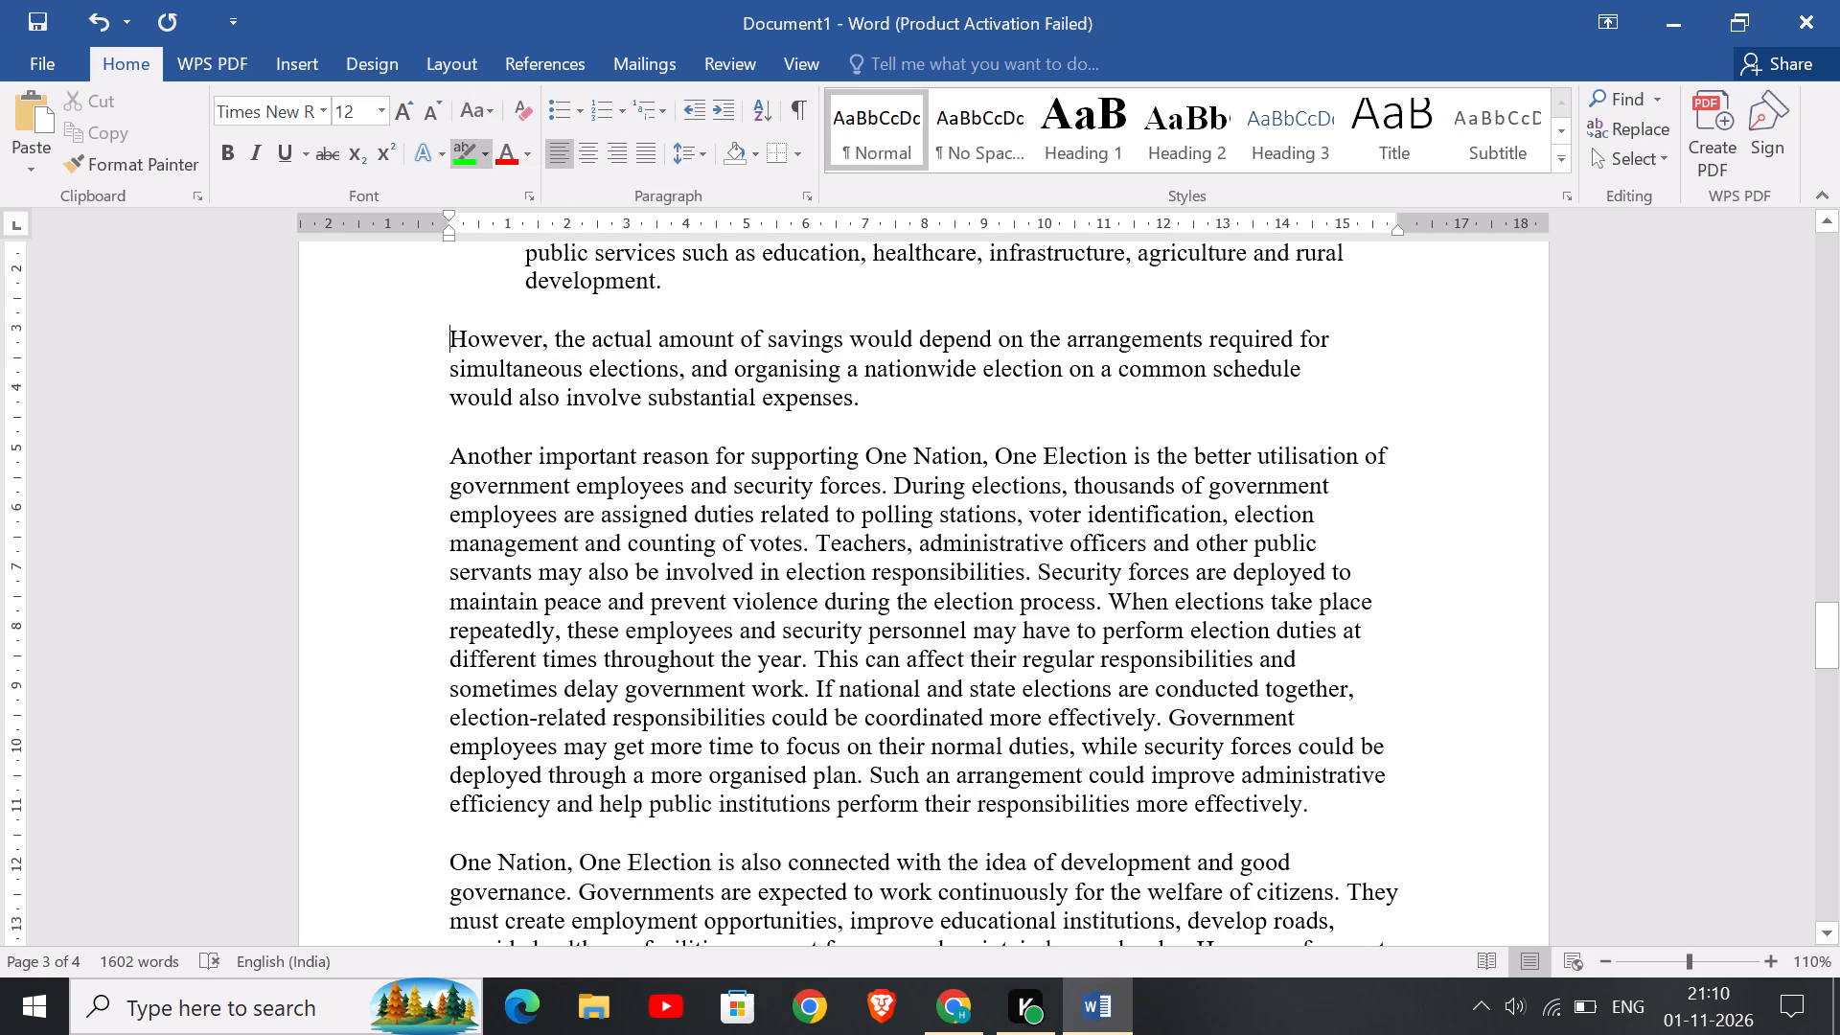
drag(1197, 456, 822, 512)
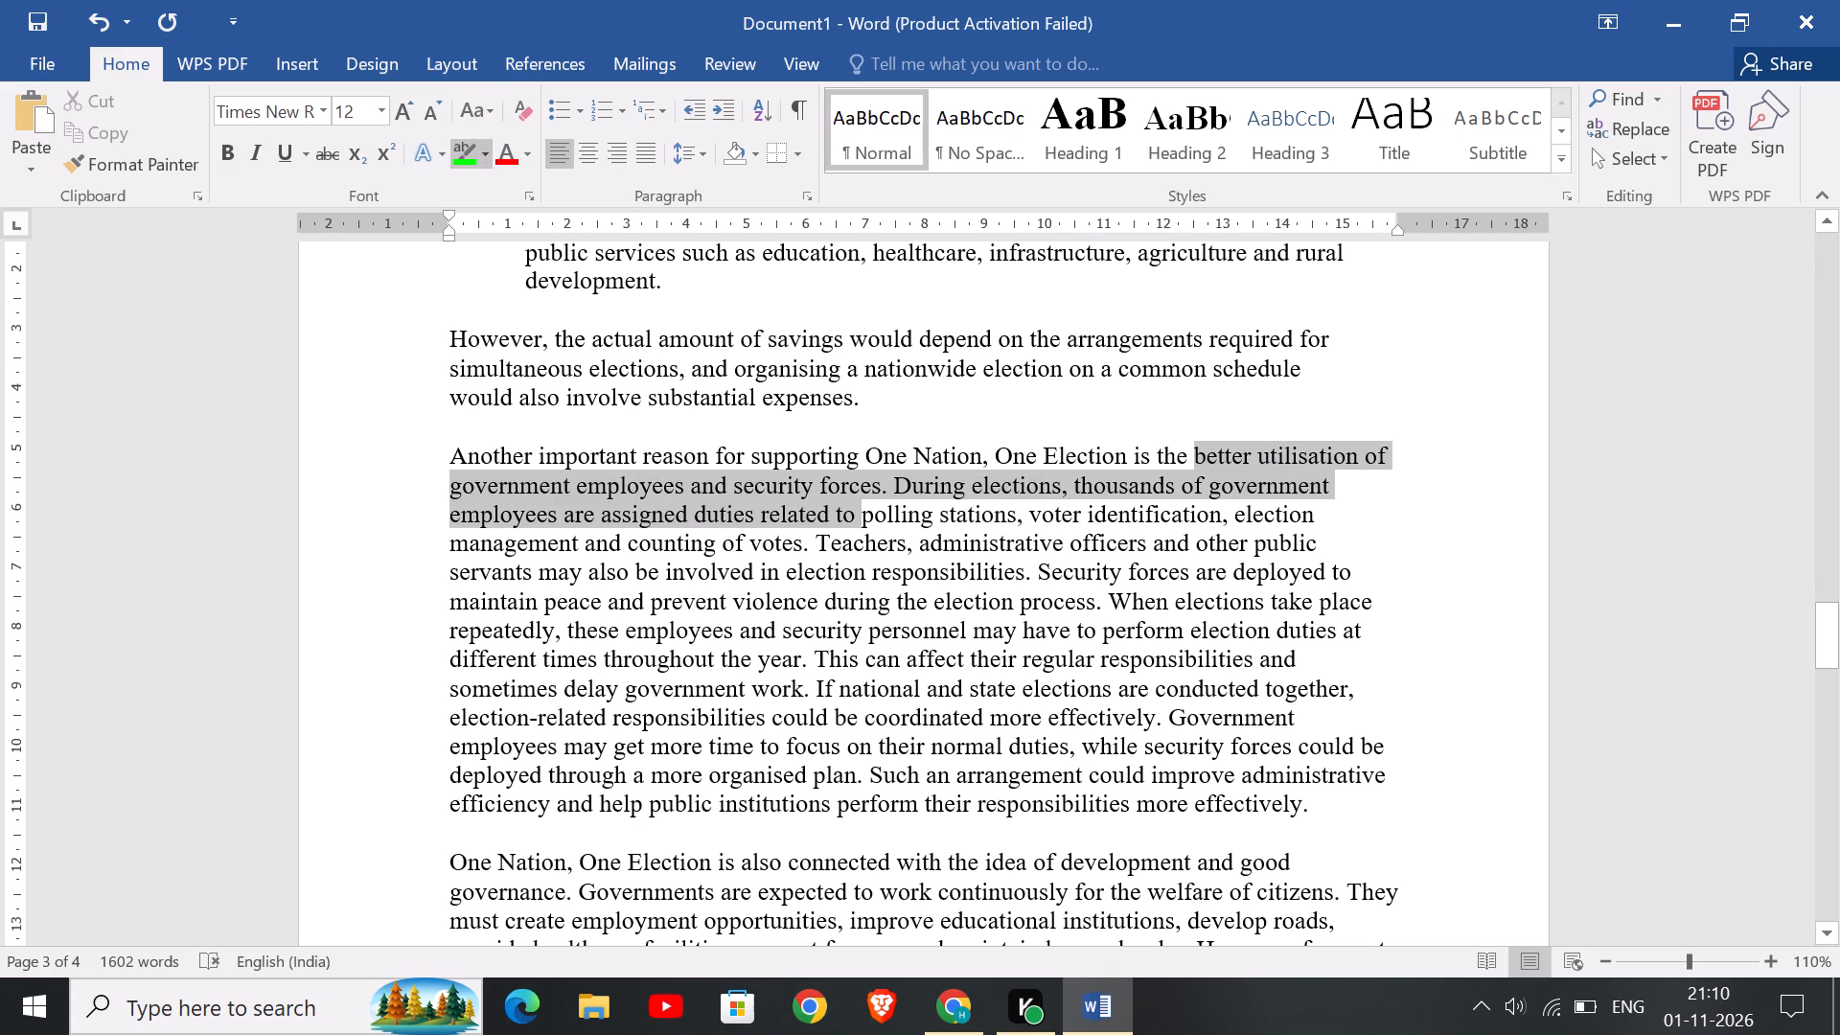
drag(822, 512, 891, 486)
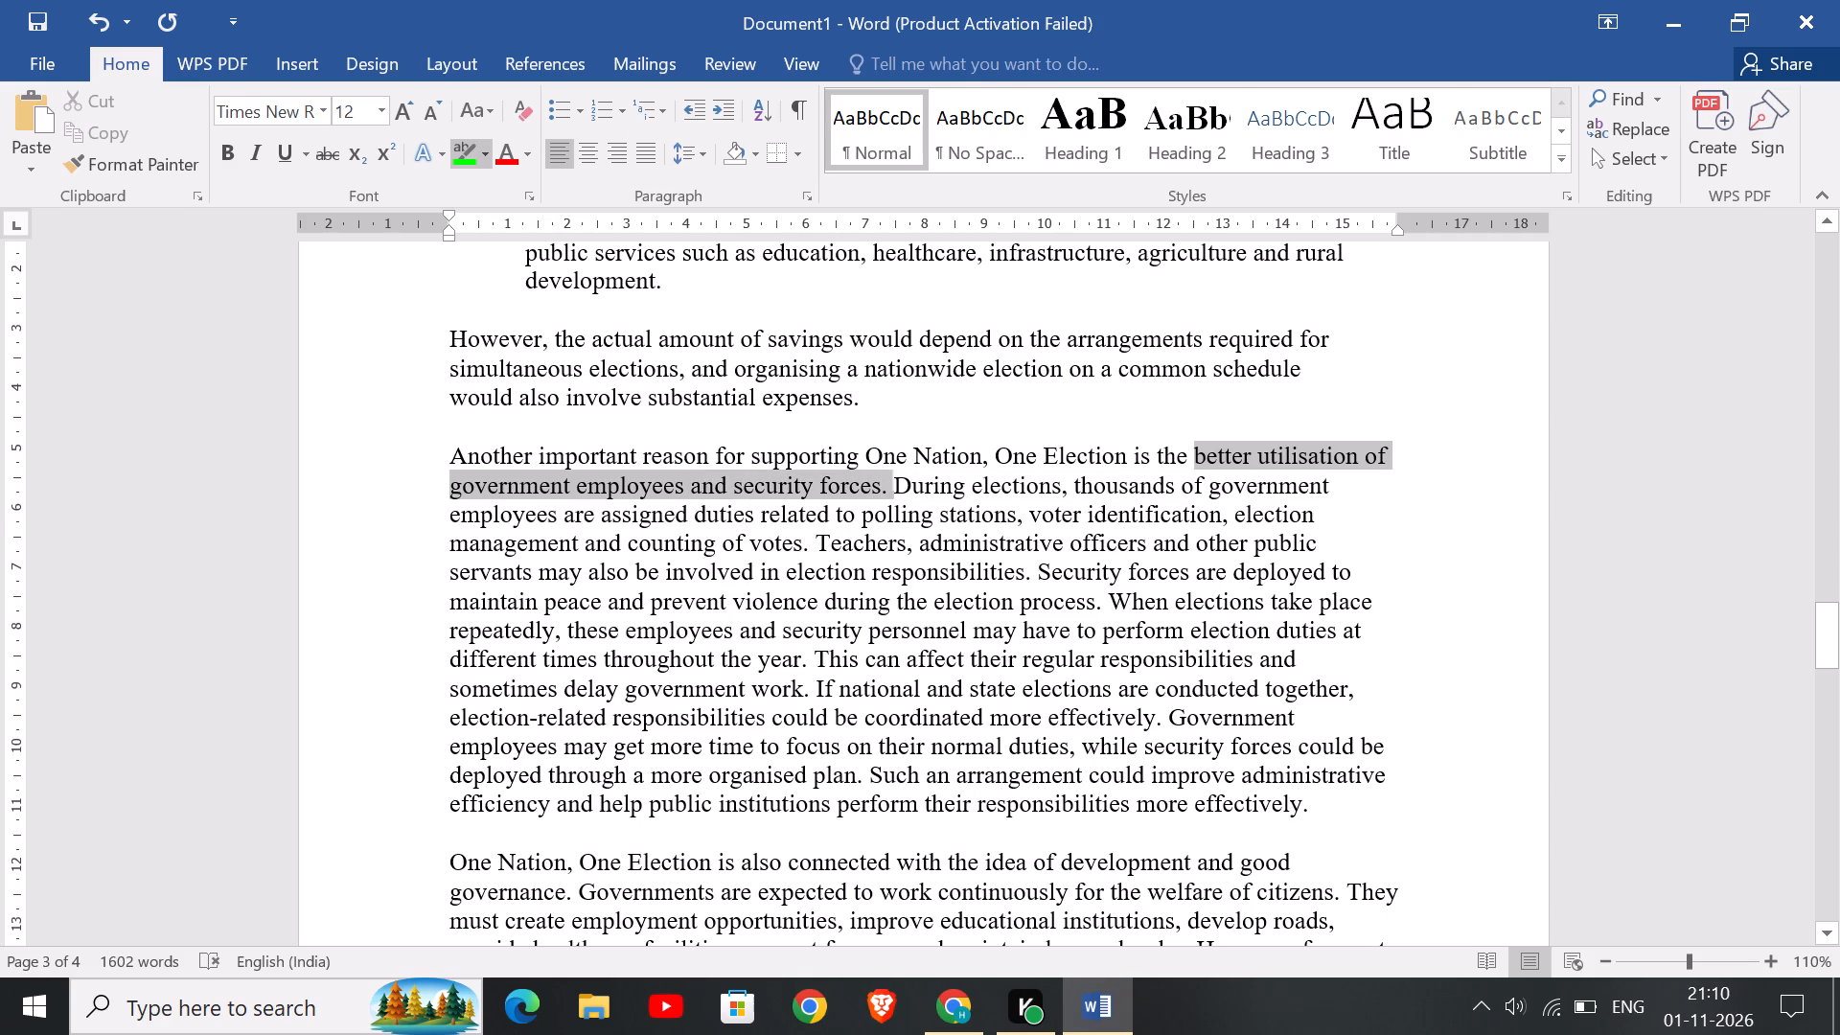
drag(891, 486, 882, 486)
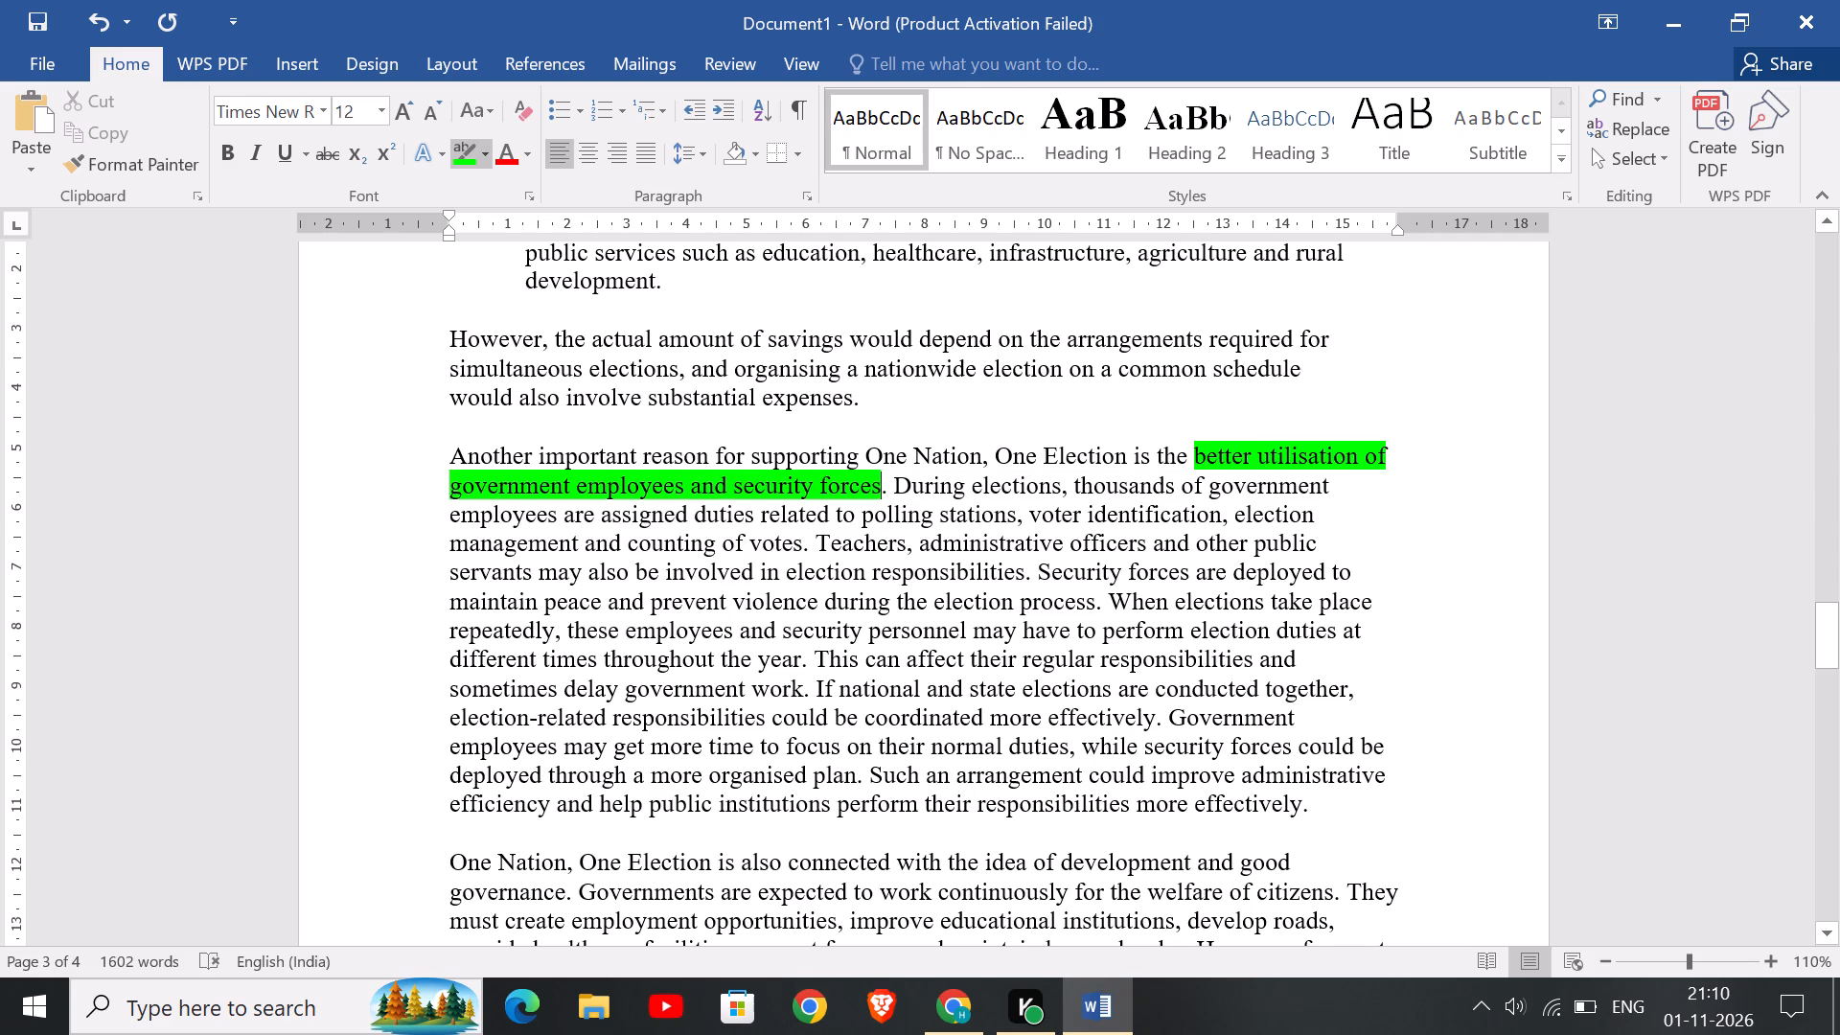
scroll(947, 437, down, 1)
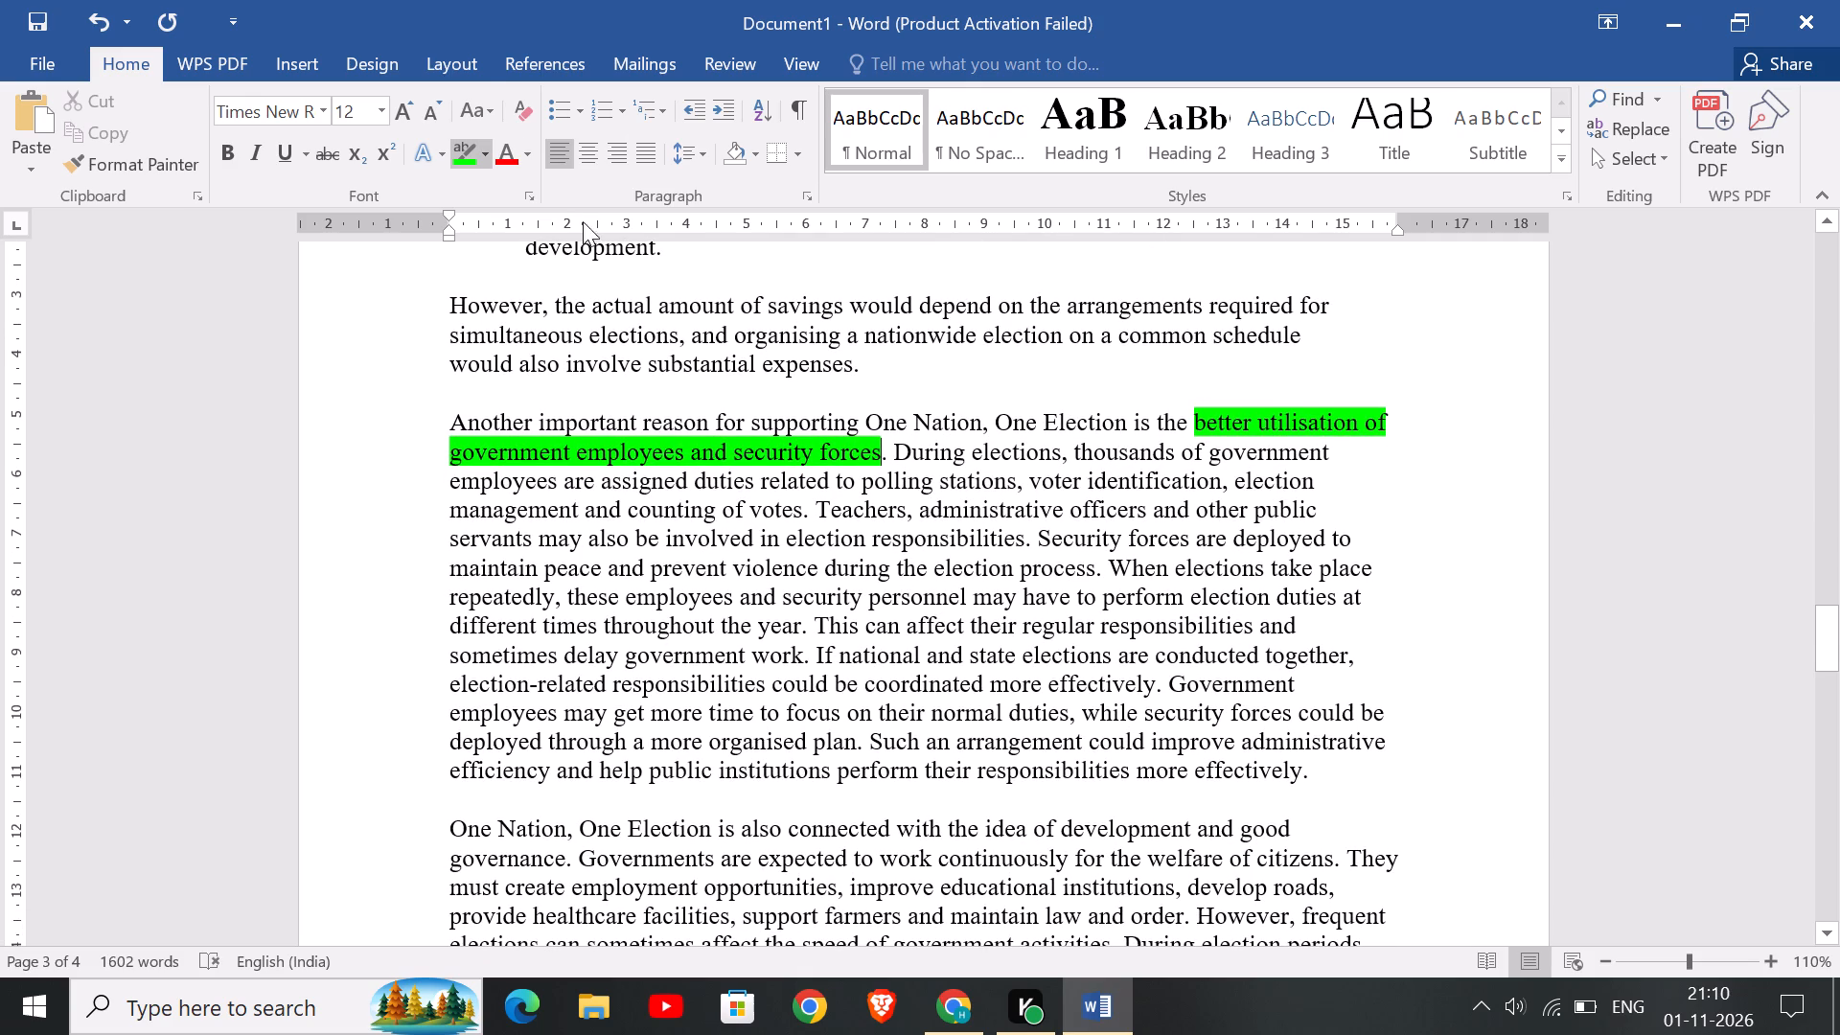
click(465, 156)
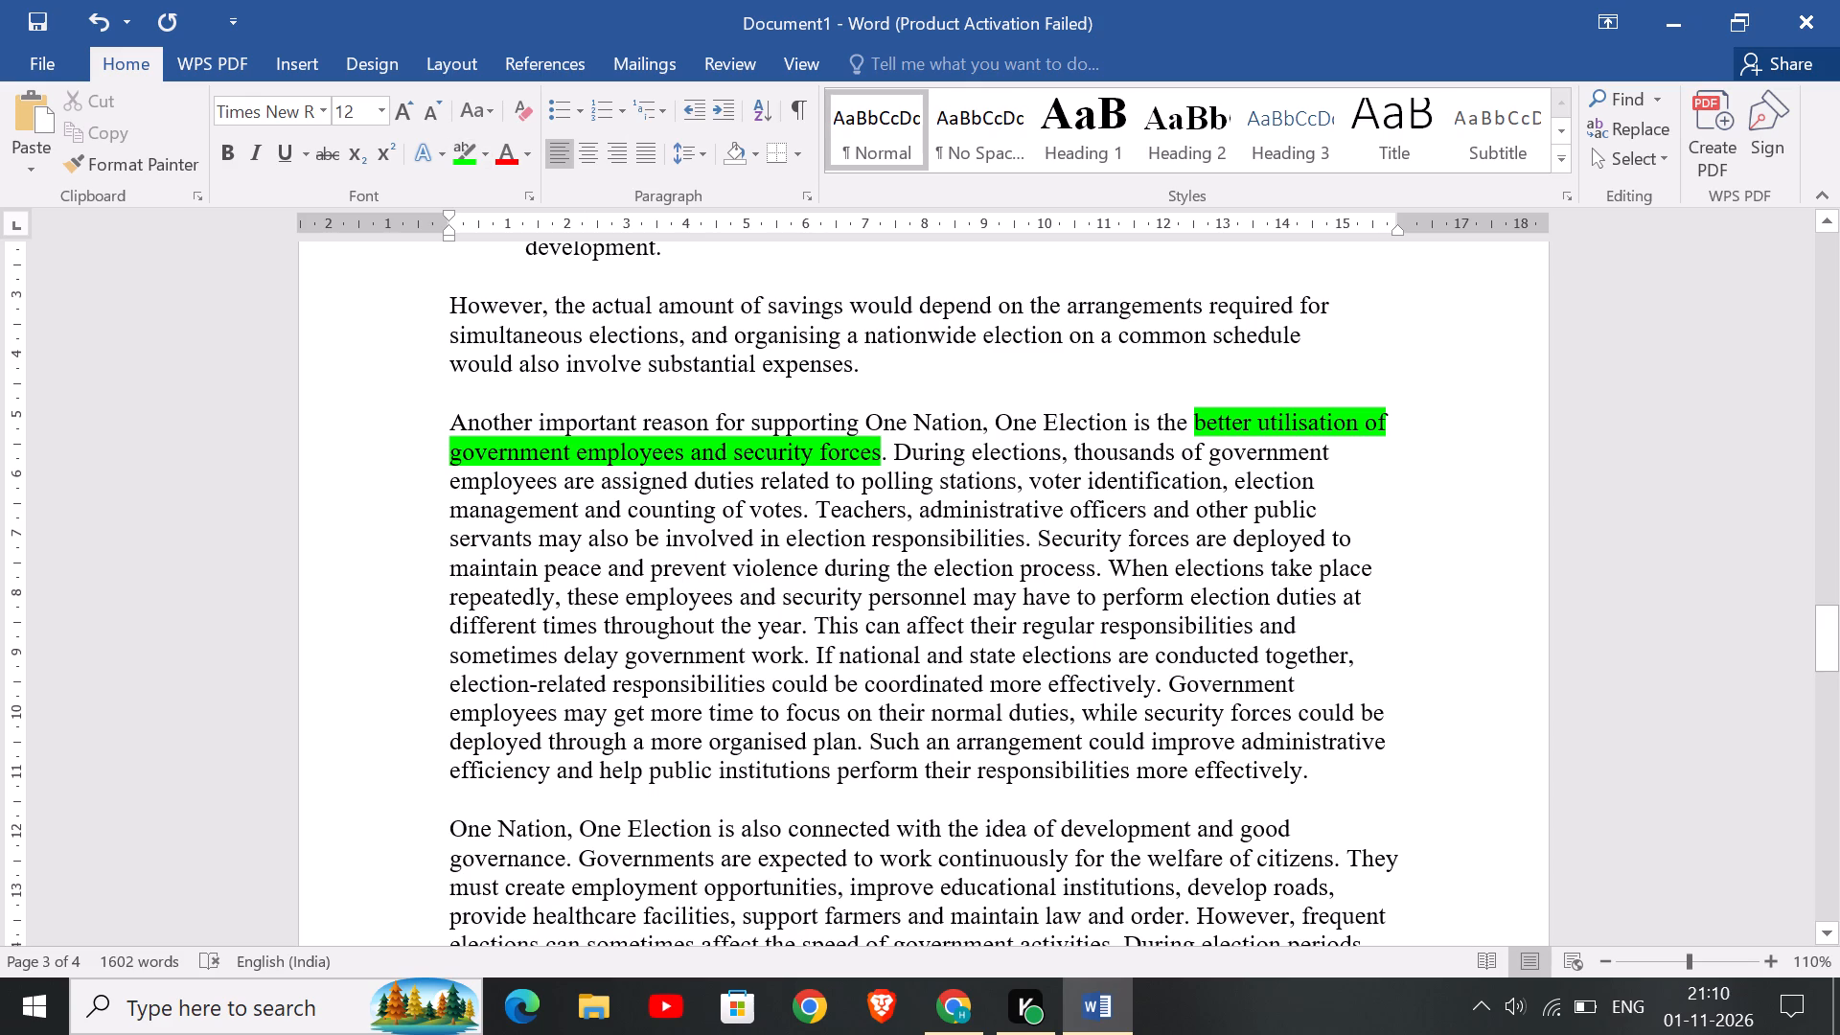
Split the "Another important reason" paragraph before "Teachers, administrative officers" and give the new paragraph the square bullet.
click(806, 509)
key(Return)
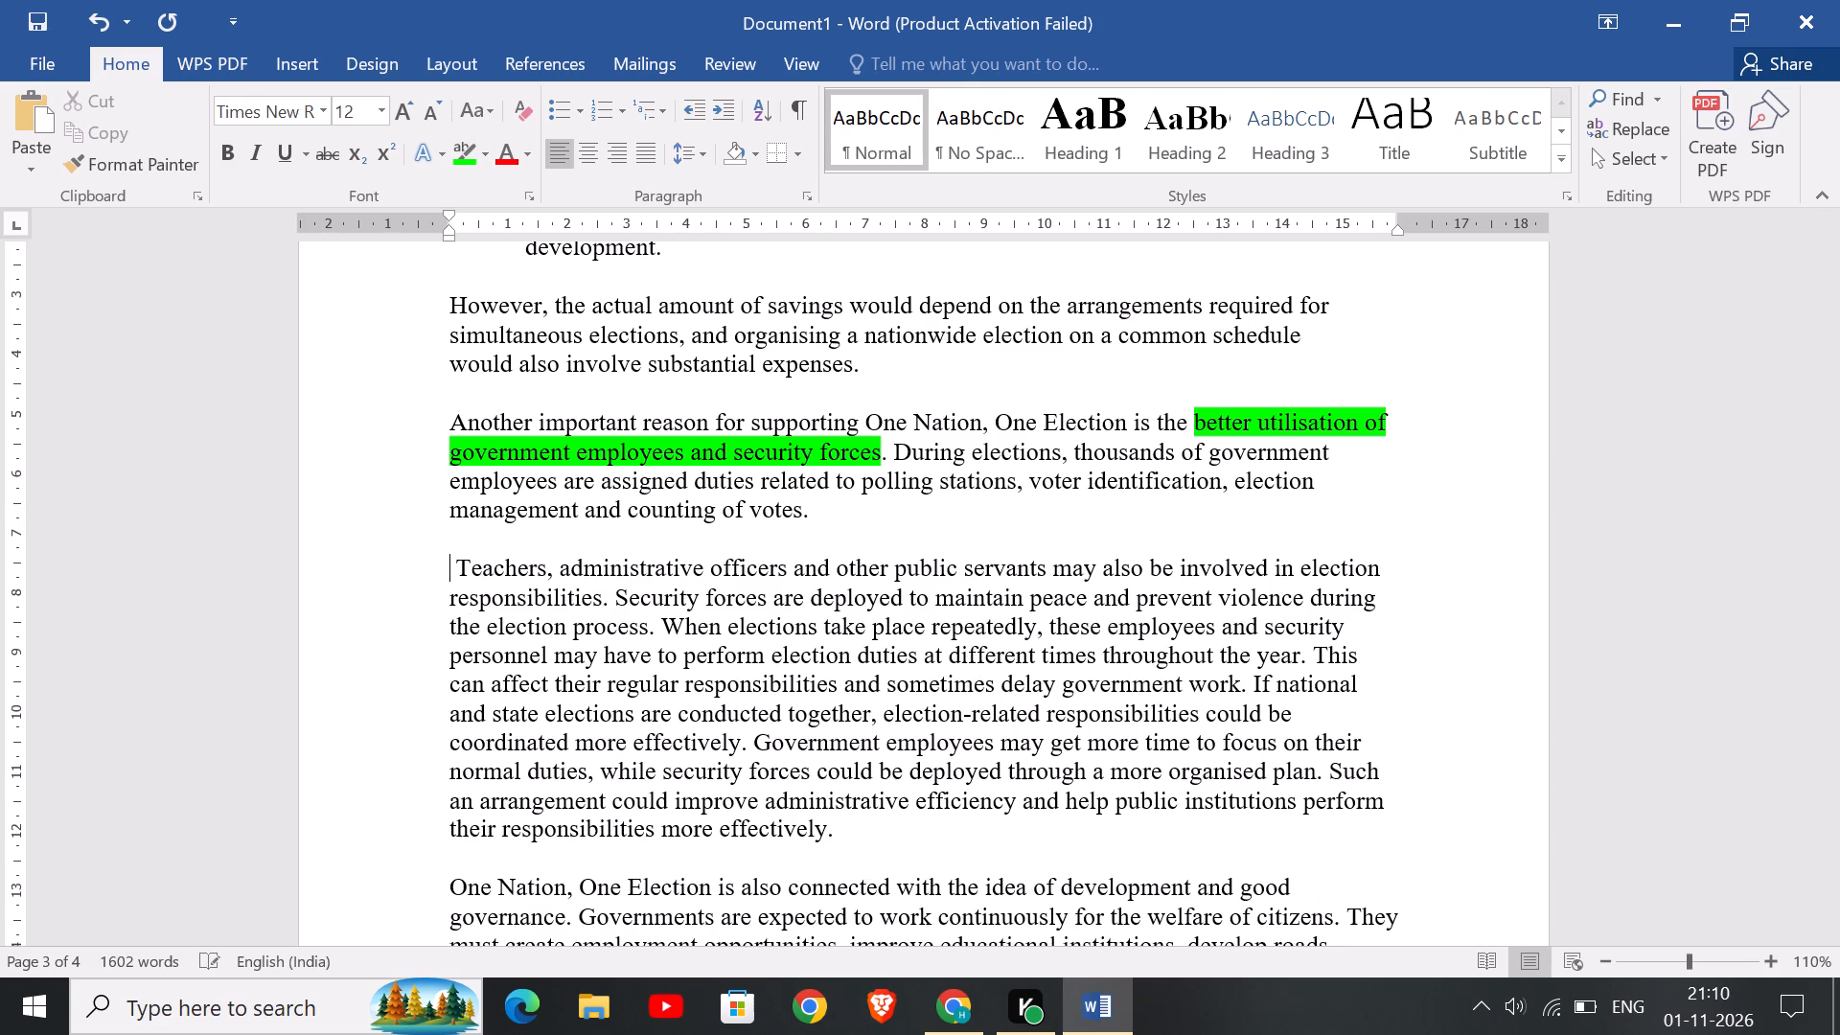
key(BackSpace)
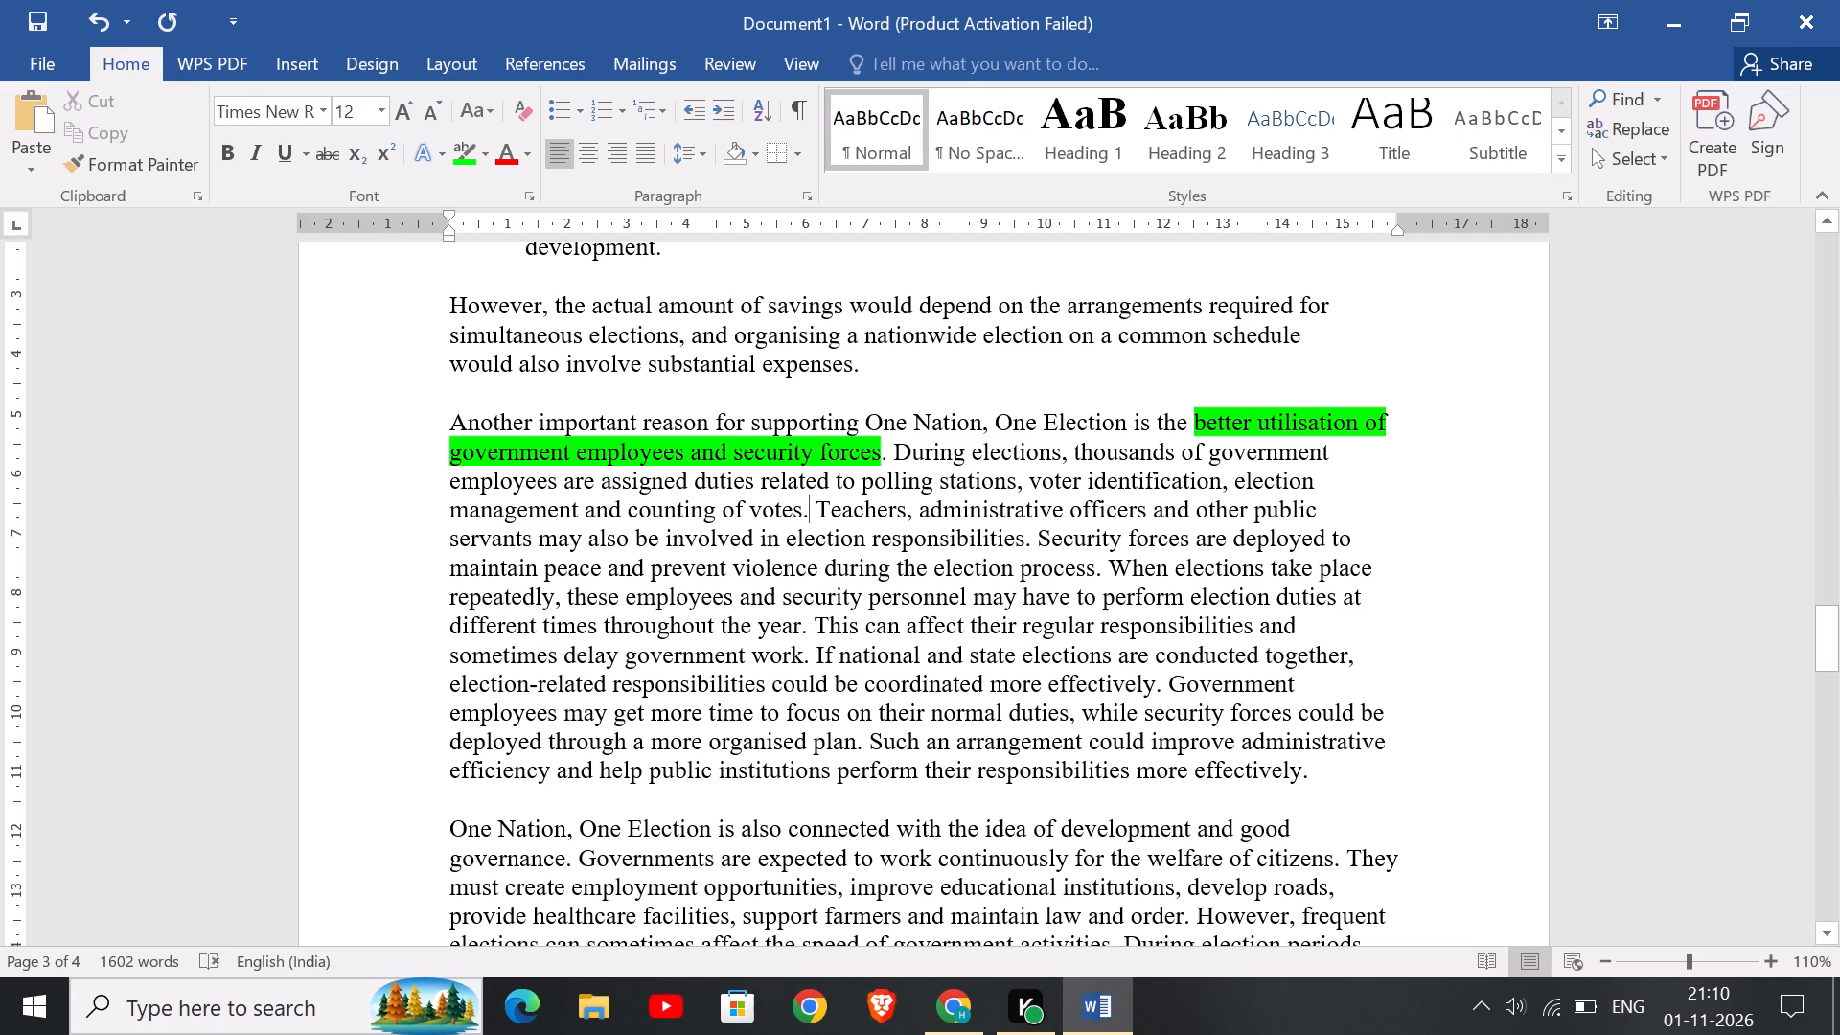
key(BackSpace)
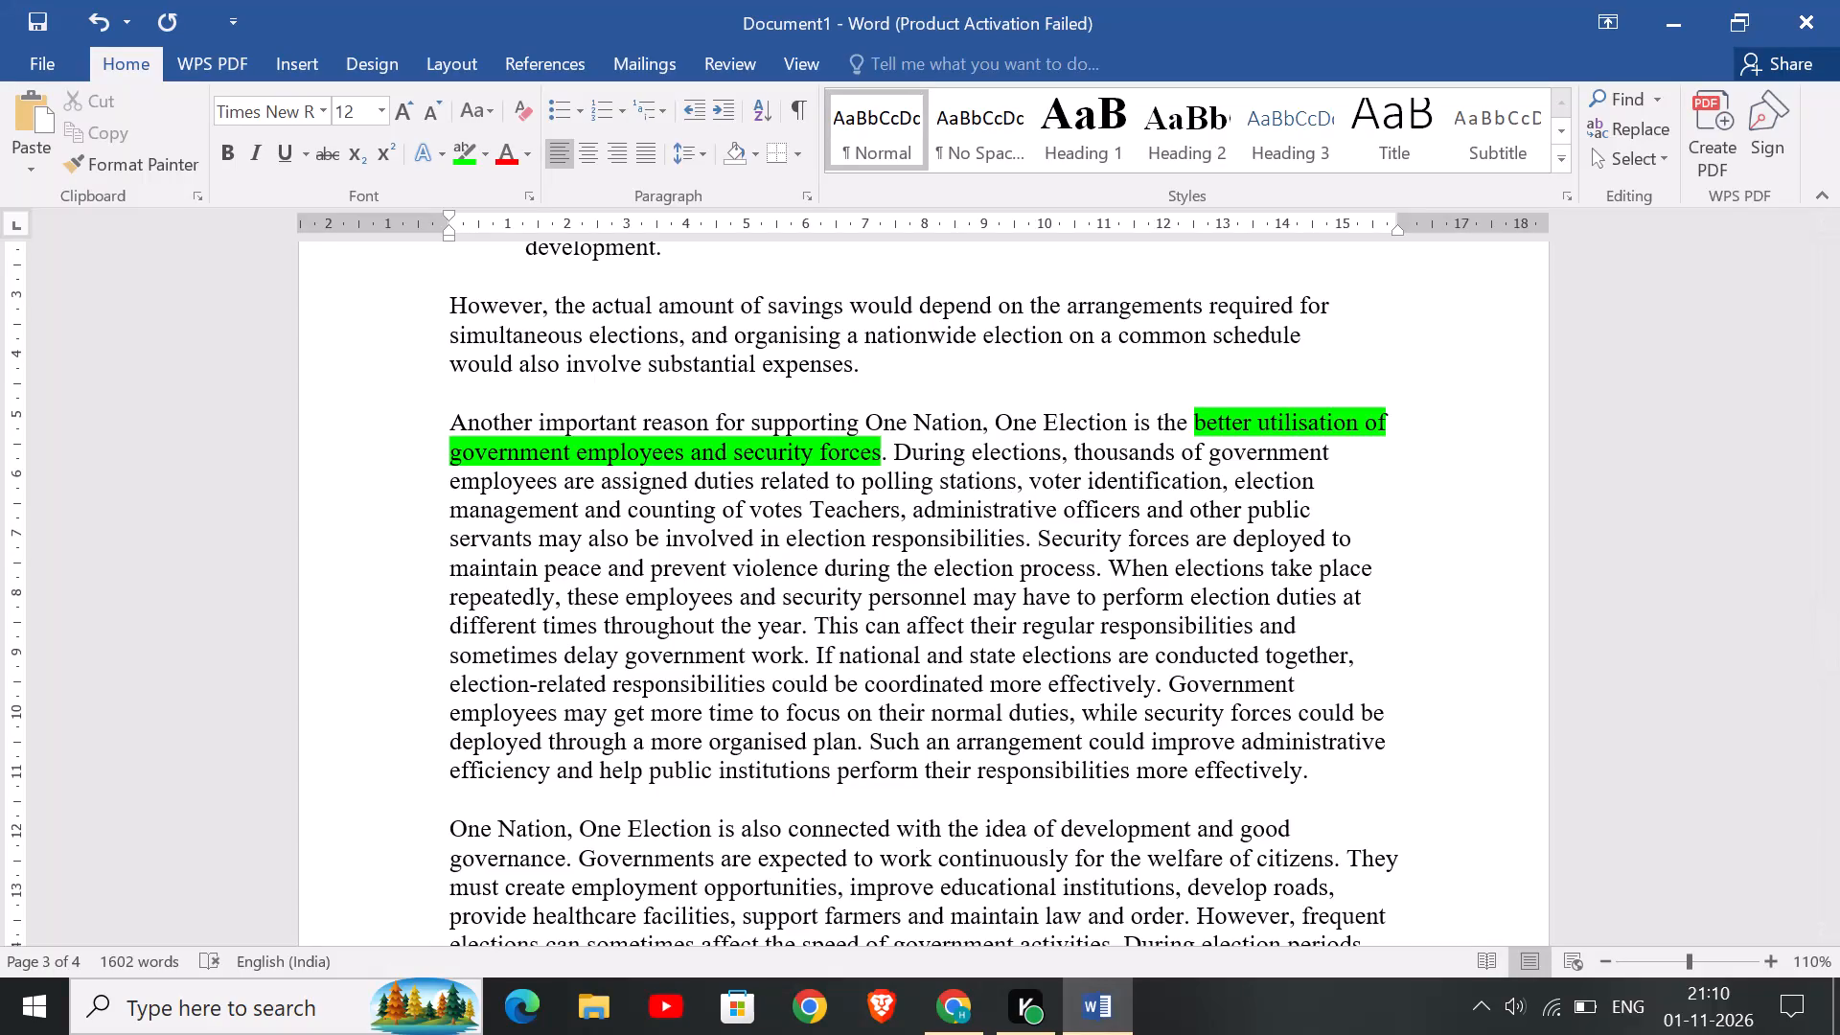
key(period)
key(Return)
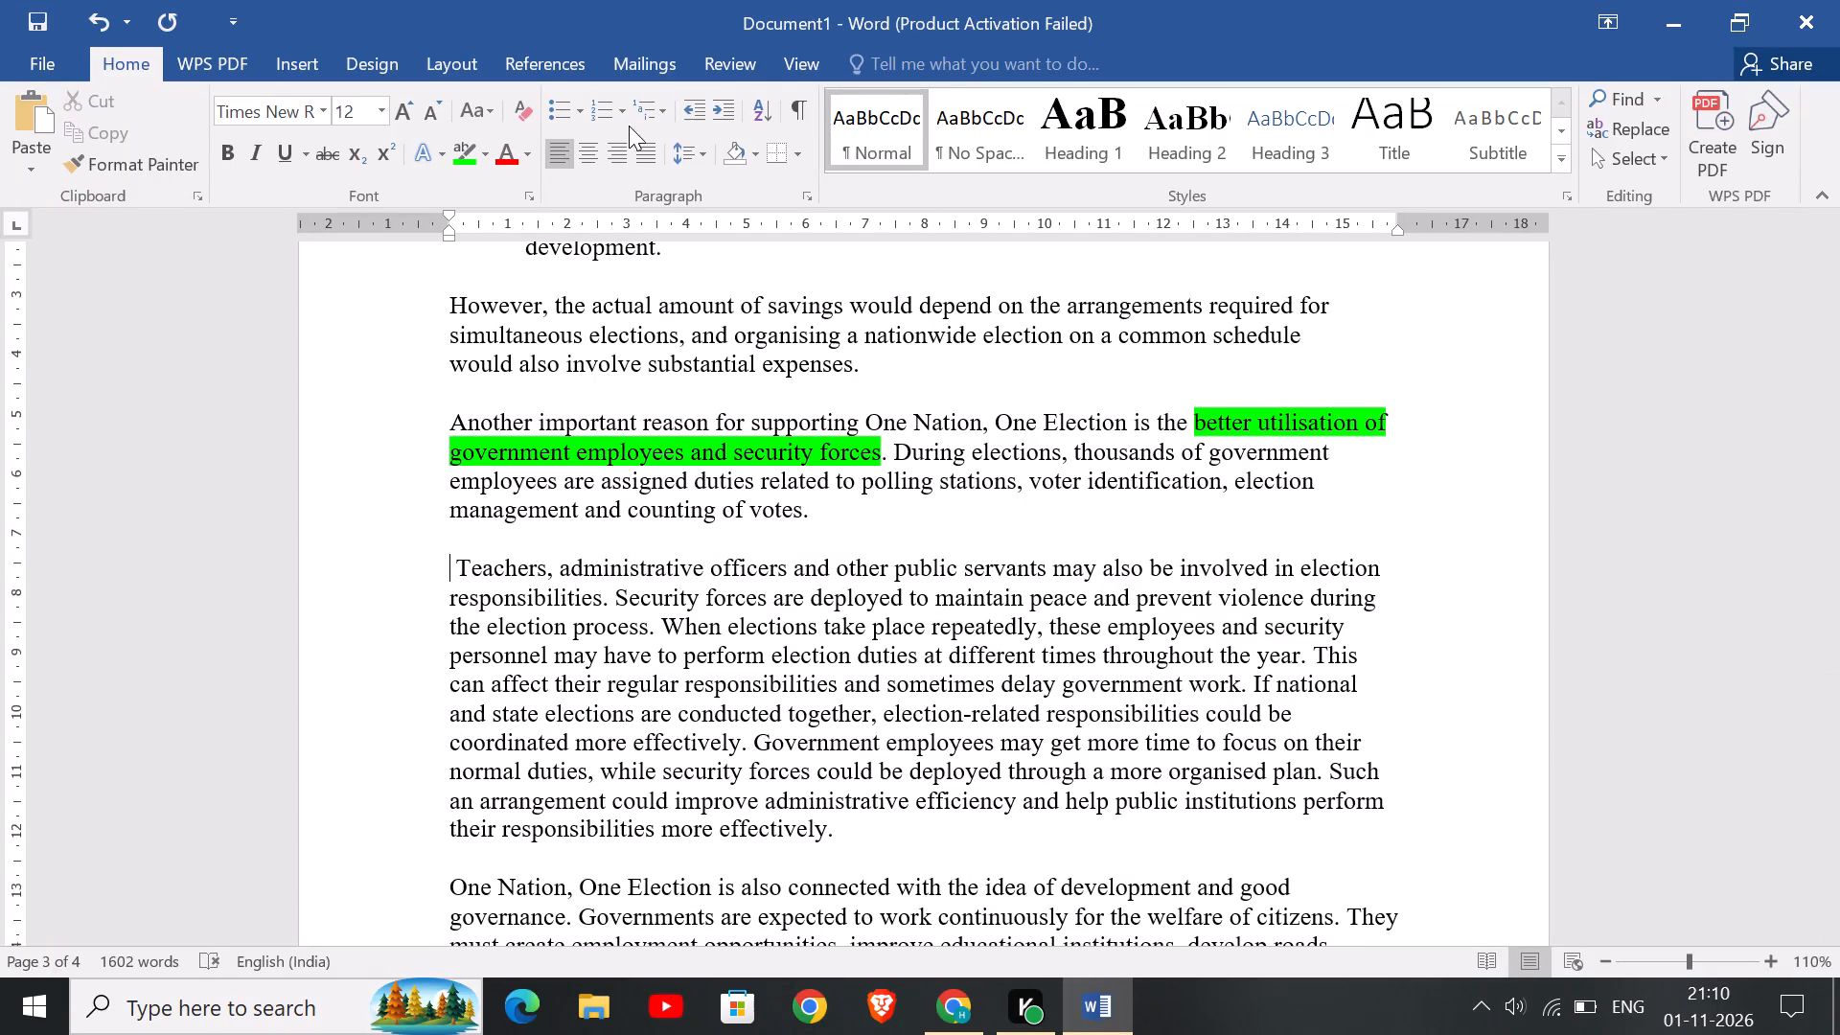
click(585, 105)
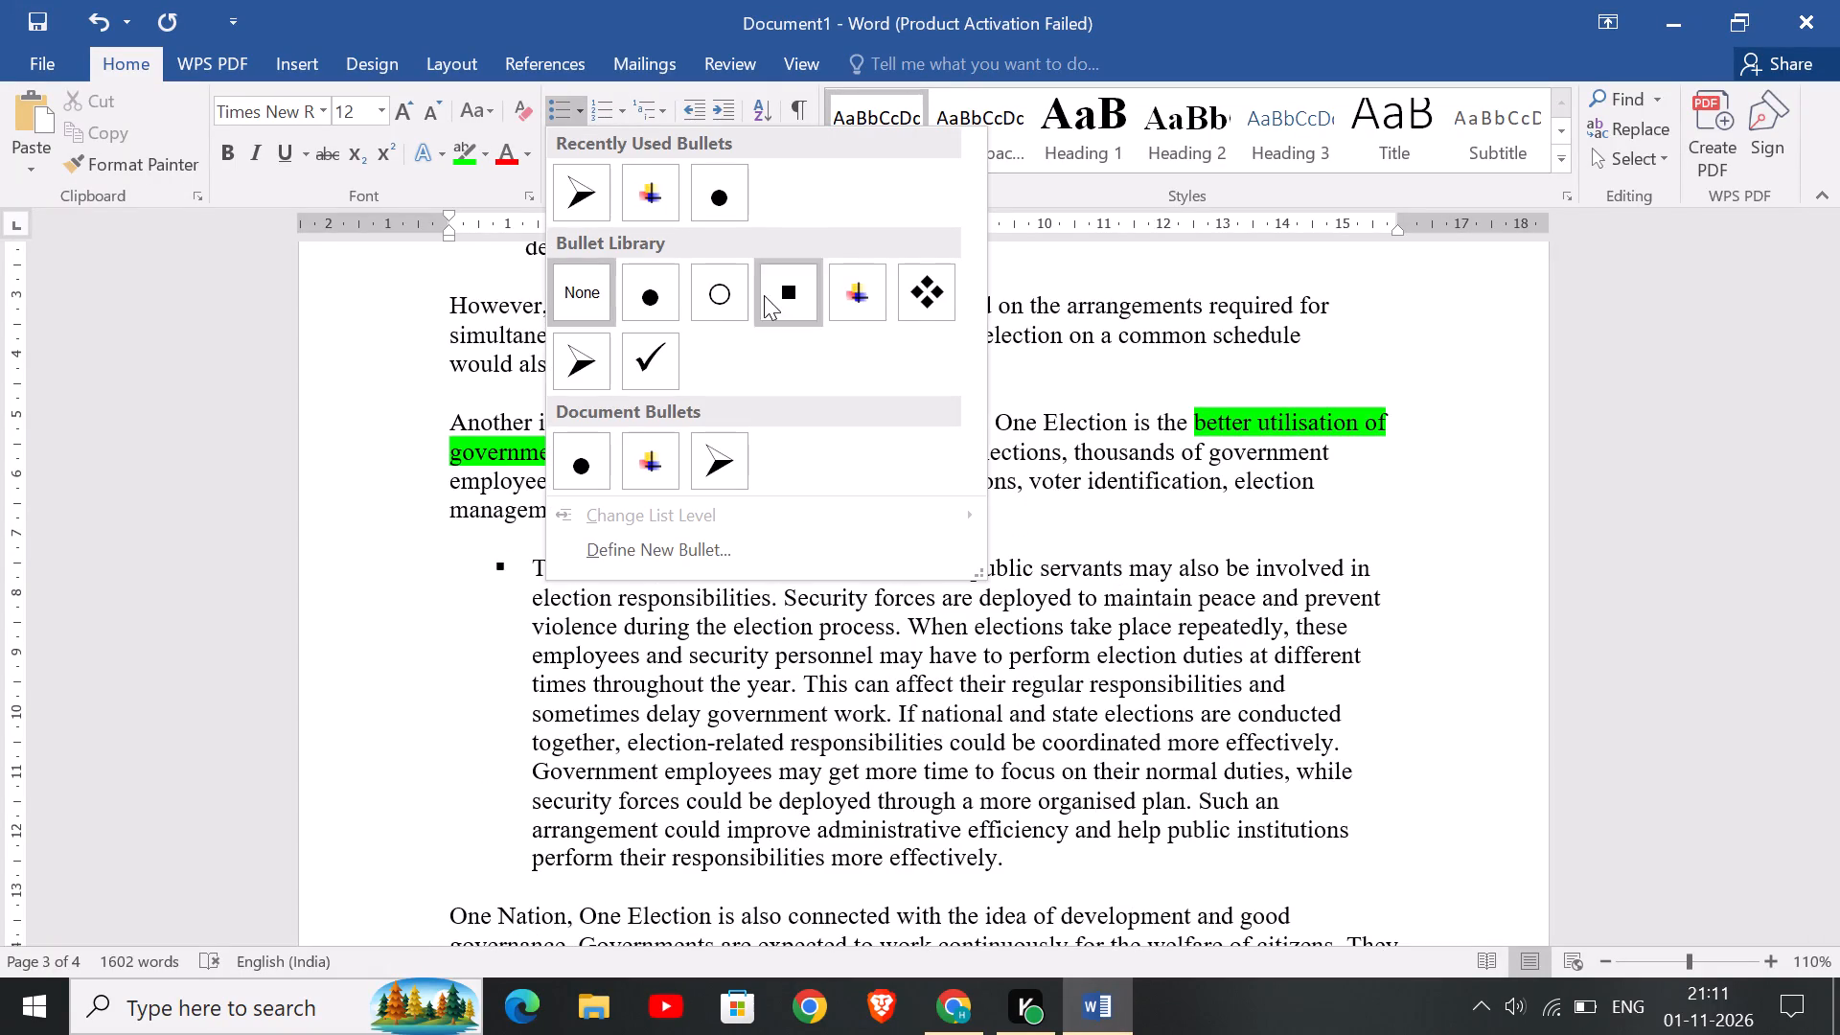
click(784, 300)
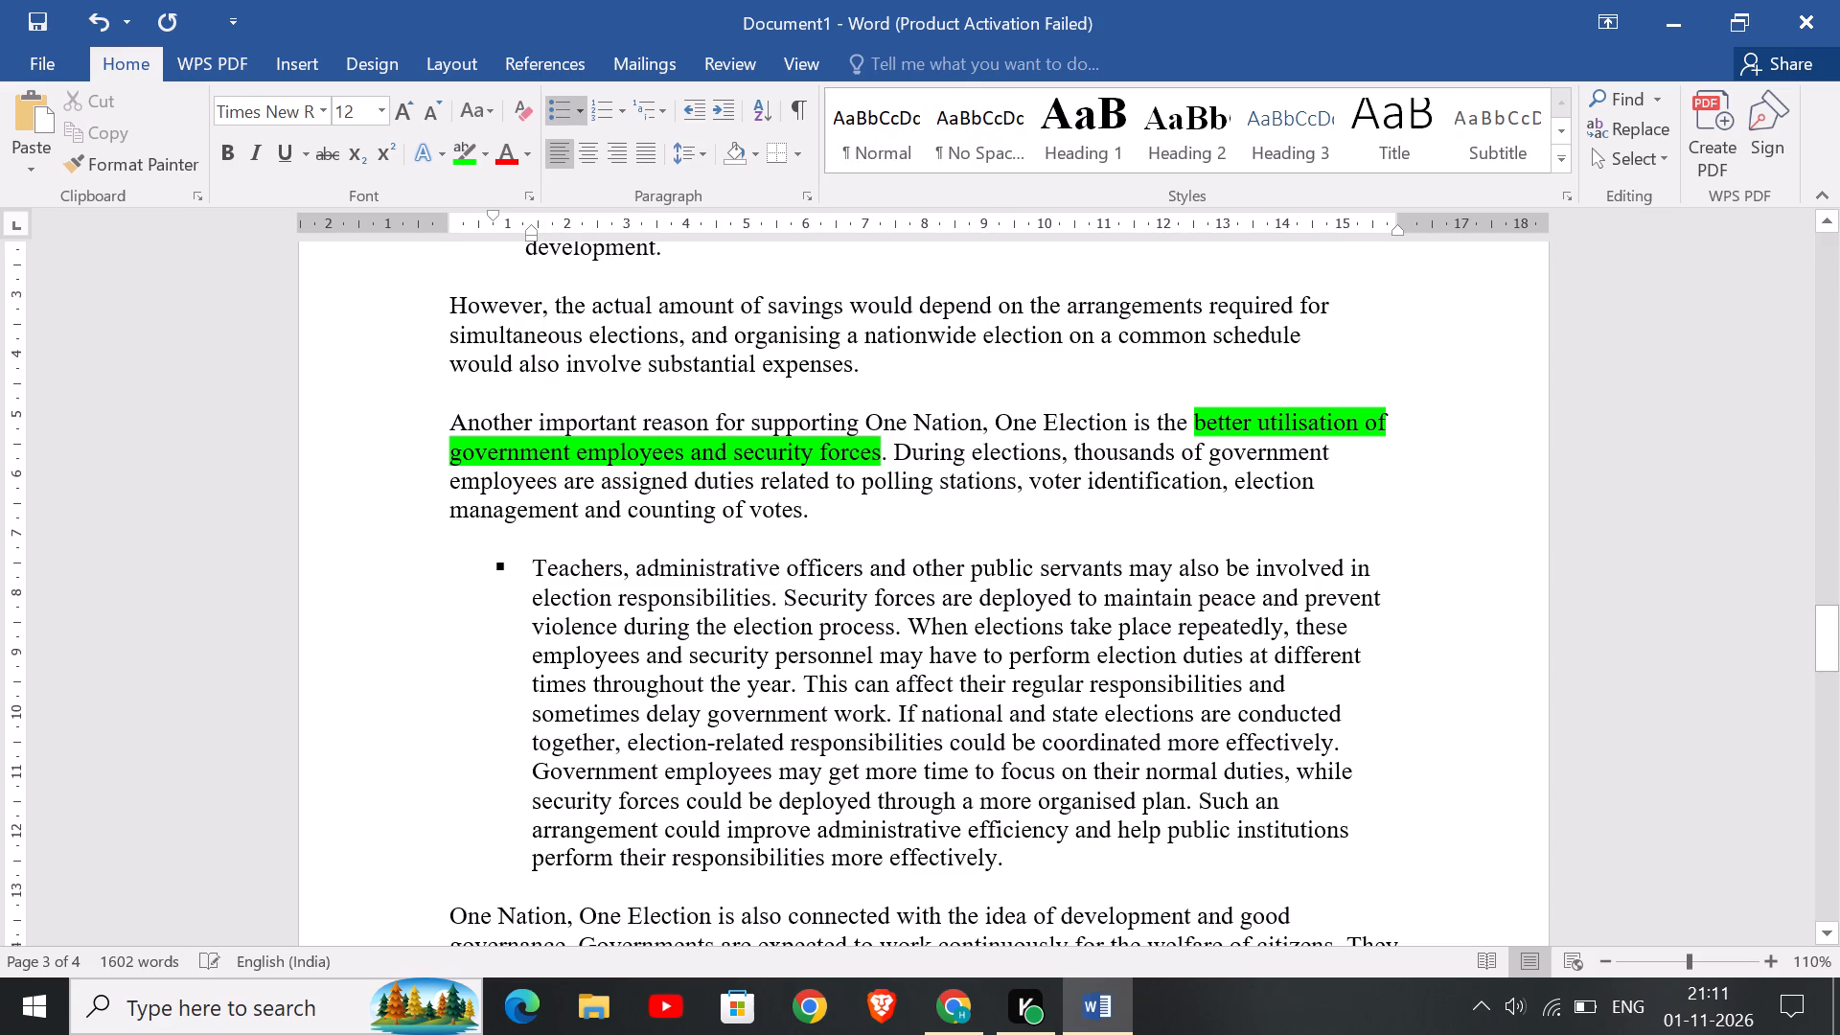
Break the "Teachers, administrative officers" bullet into further bullets starting at "When elections take place", "If national and state elections" and "Such an arrangement".
click(902, 629)
key(Return)
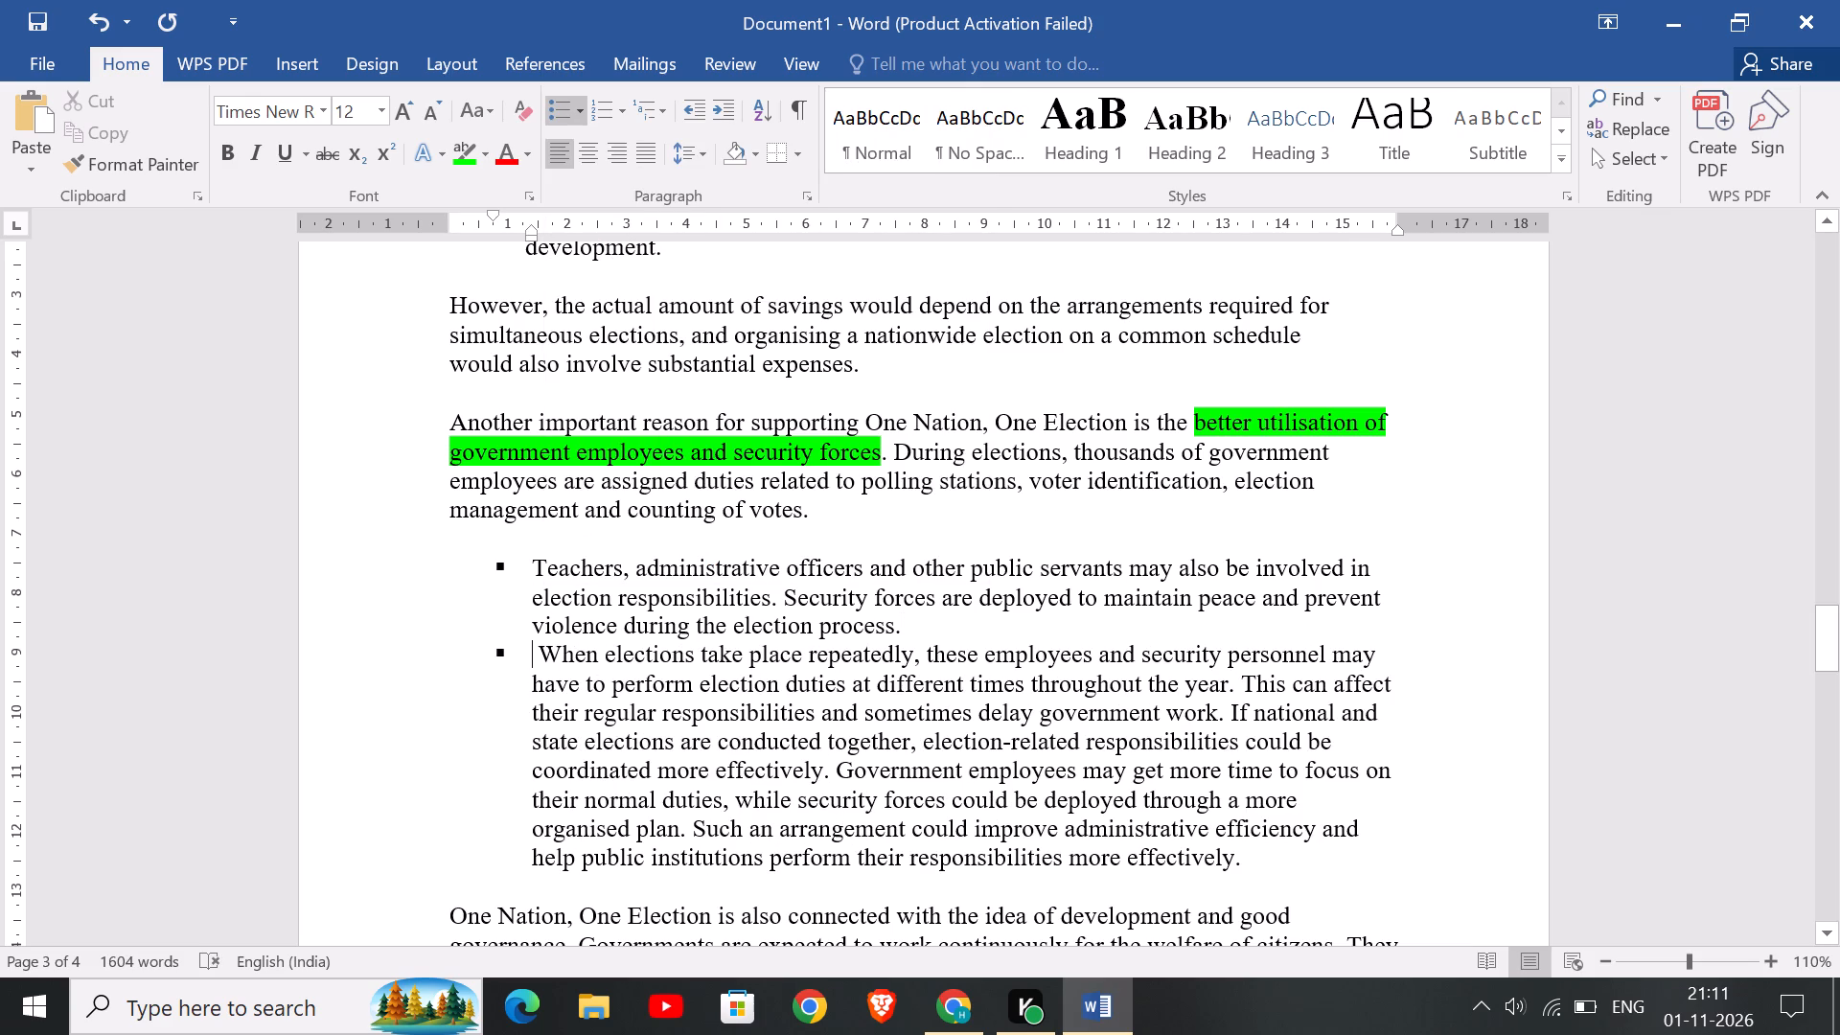
click(1230, 709)
key(Return)
scroll(1230, 709, down, 2)
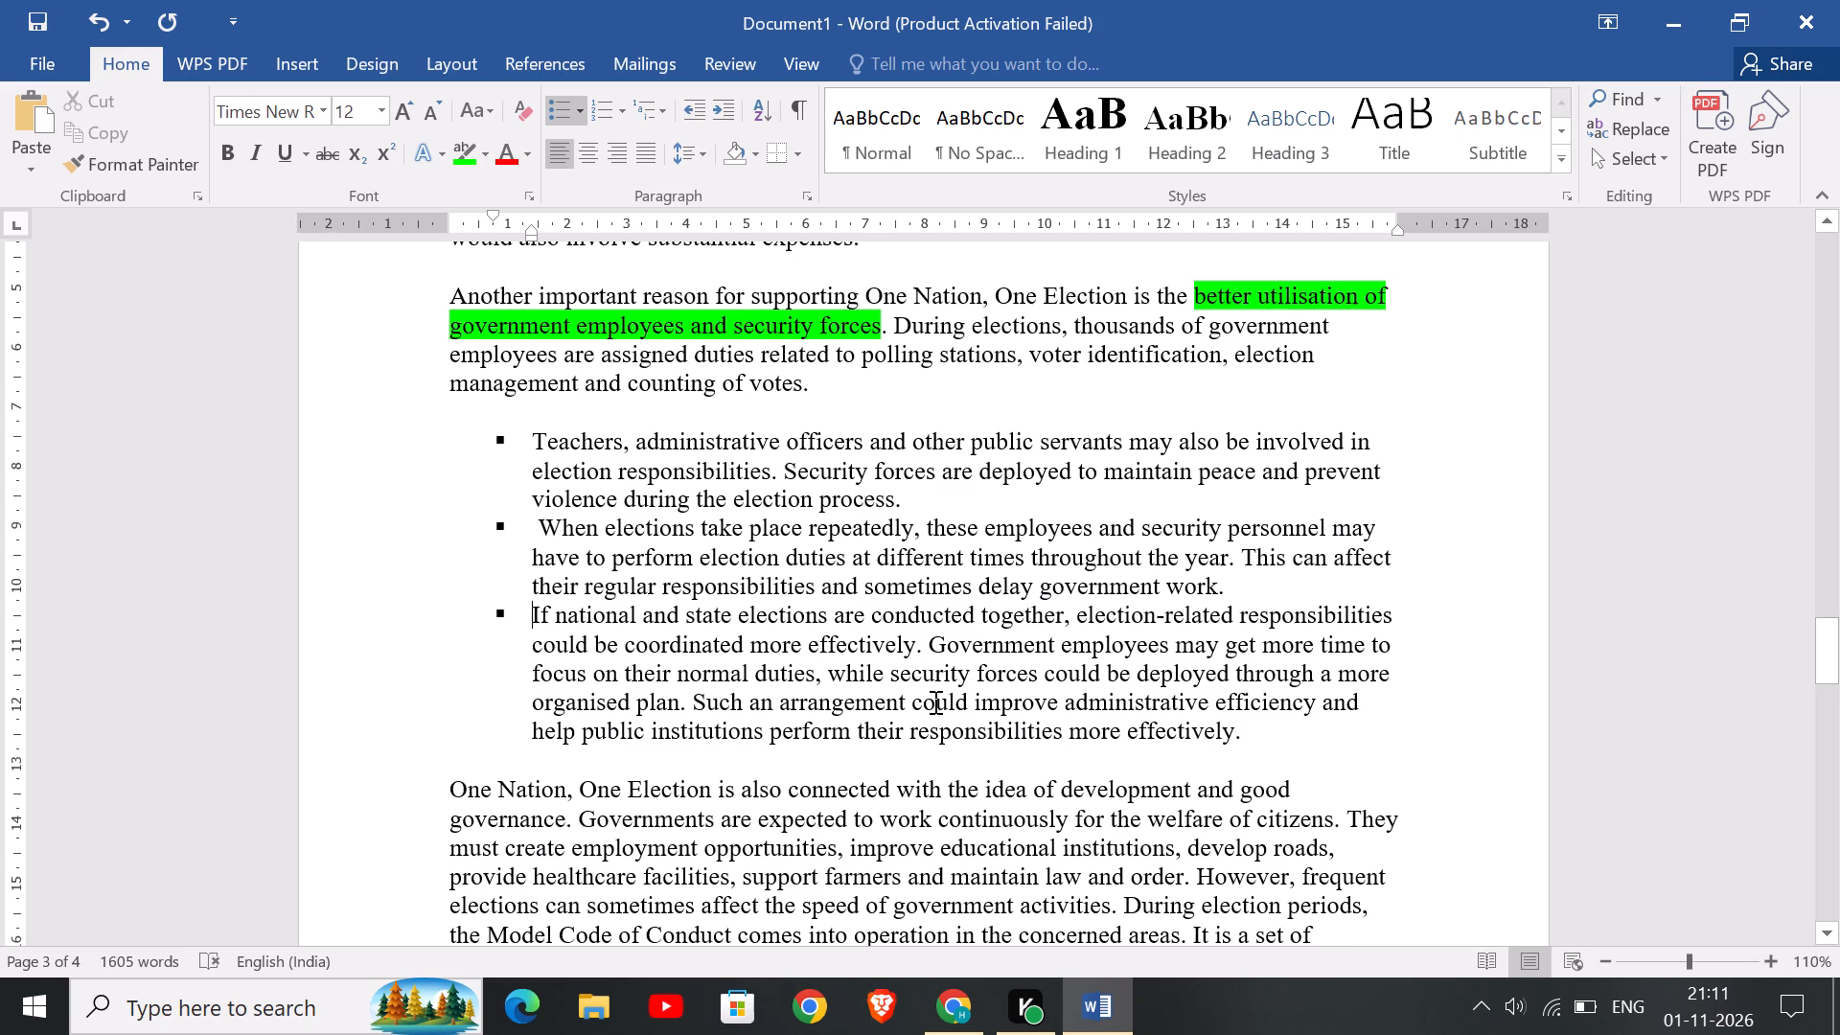
click(694, 702)
key(Return)
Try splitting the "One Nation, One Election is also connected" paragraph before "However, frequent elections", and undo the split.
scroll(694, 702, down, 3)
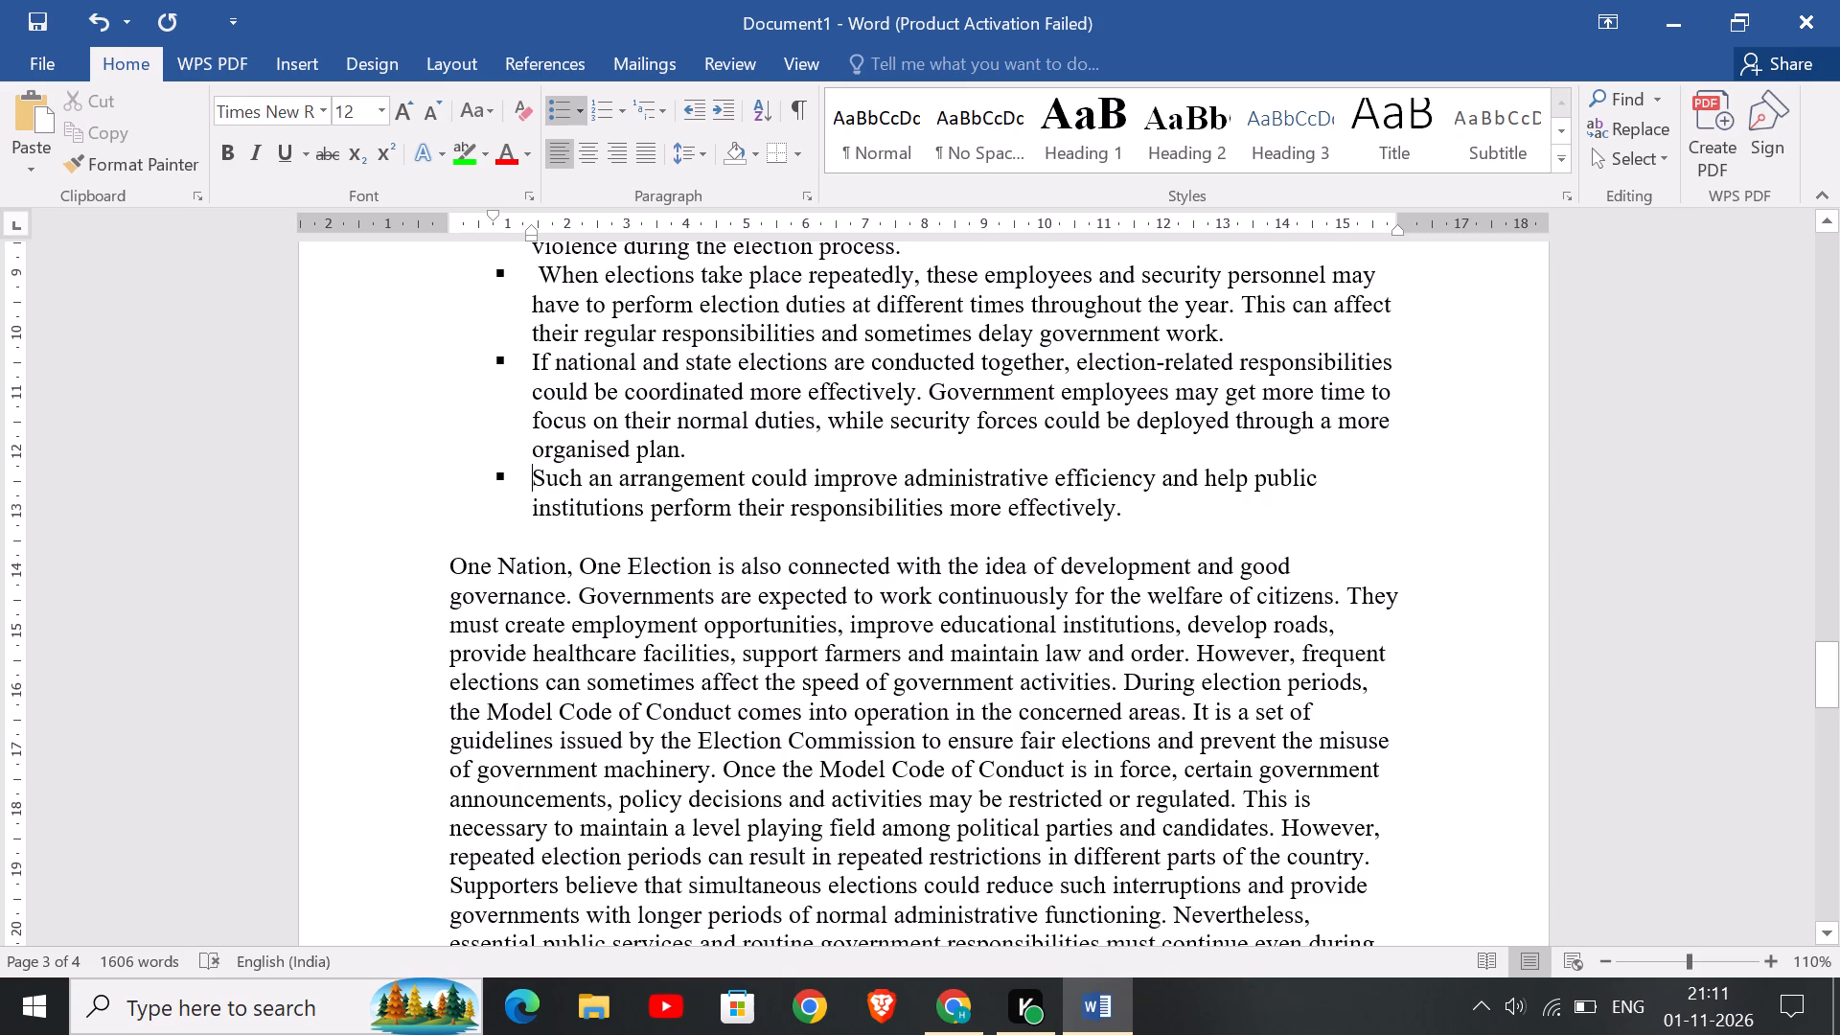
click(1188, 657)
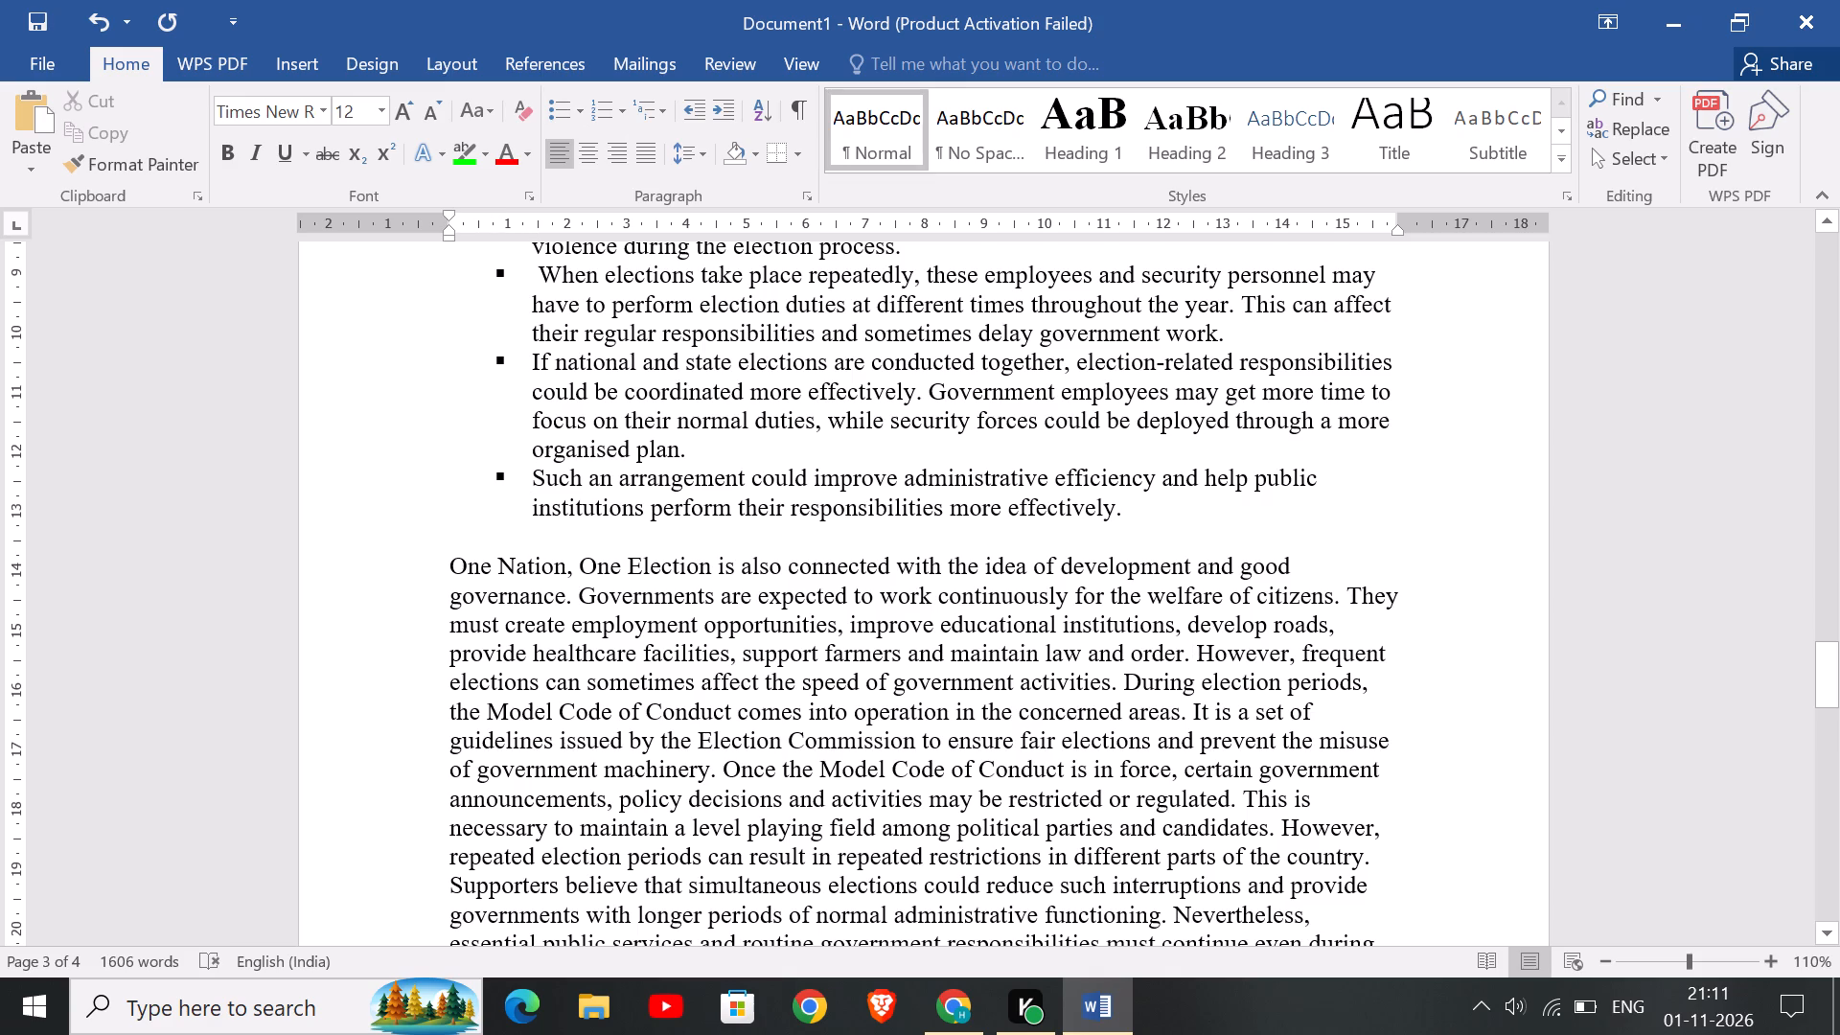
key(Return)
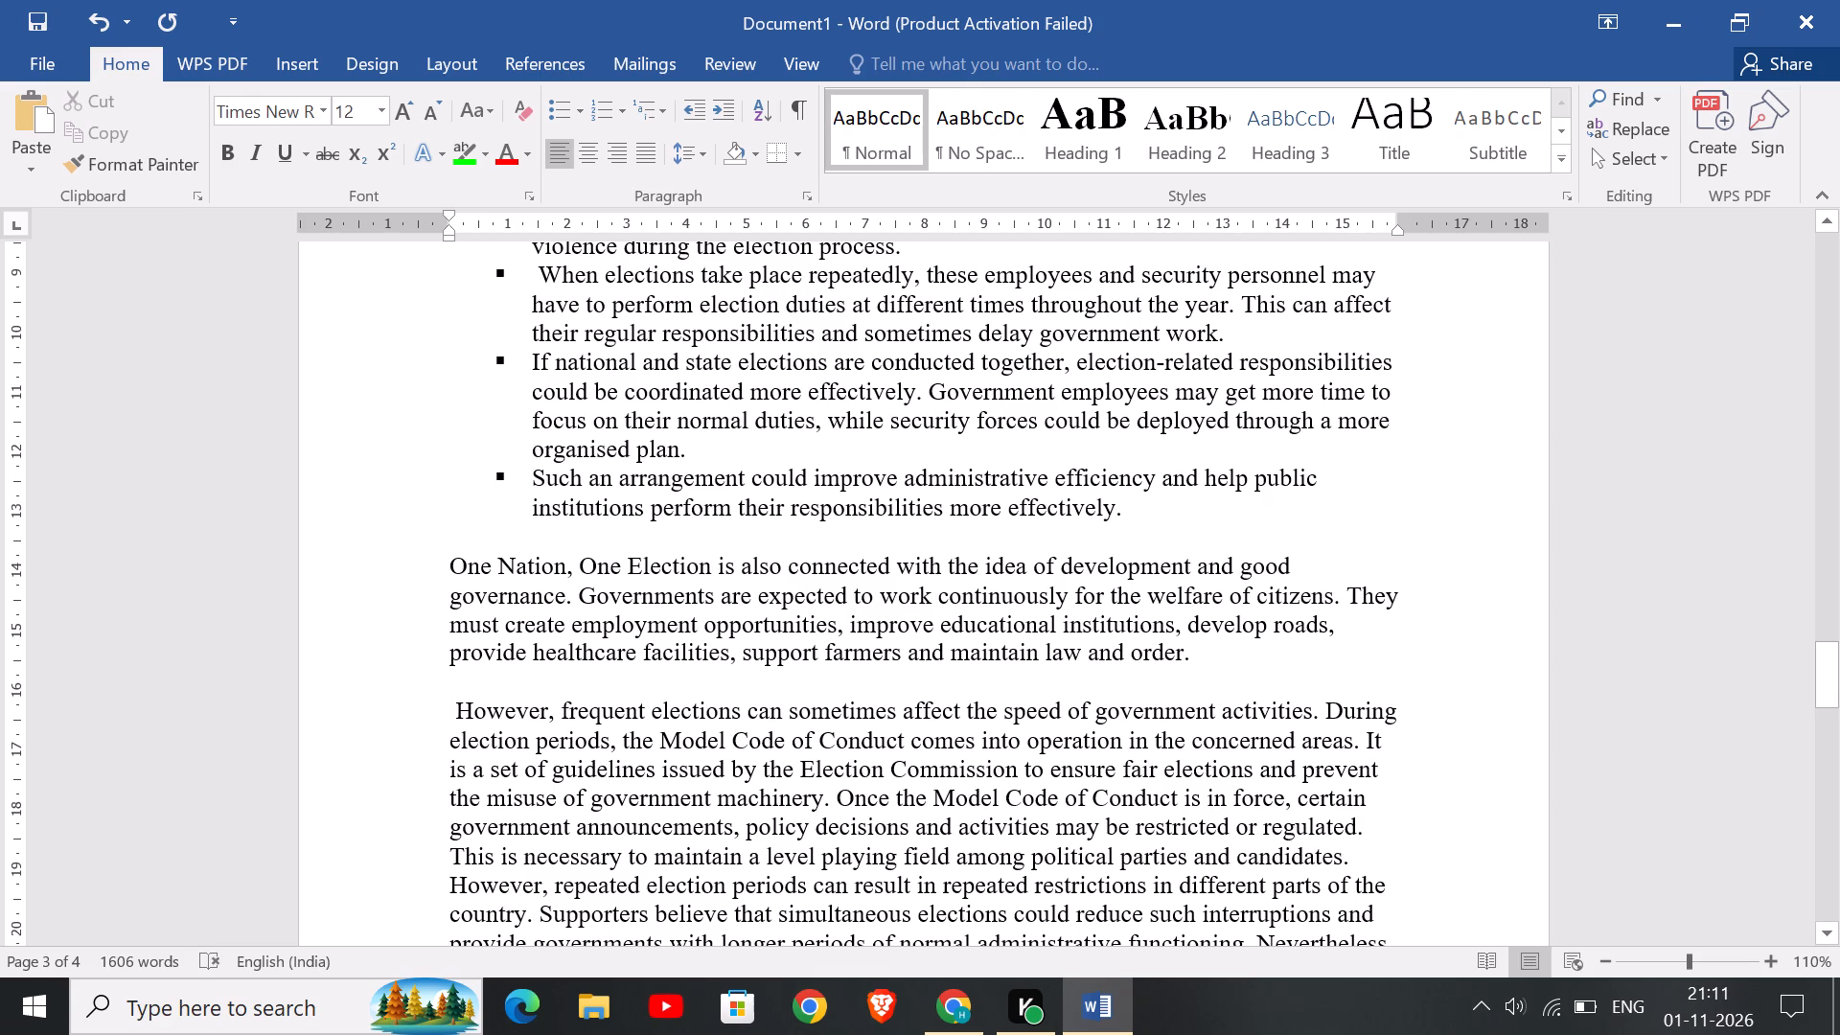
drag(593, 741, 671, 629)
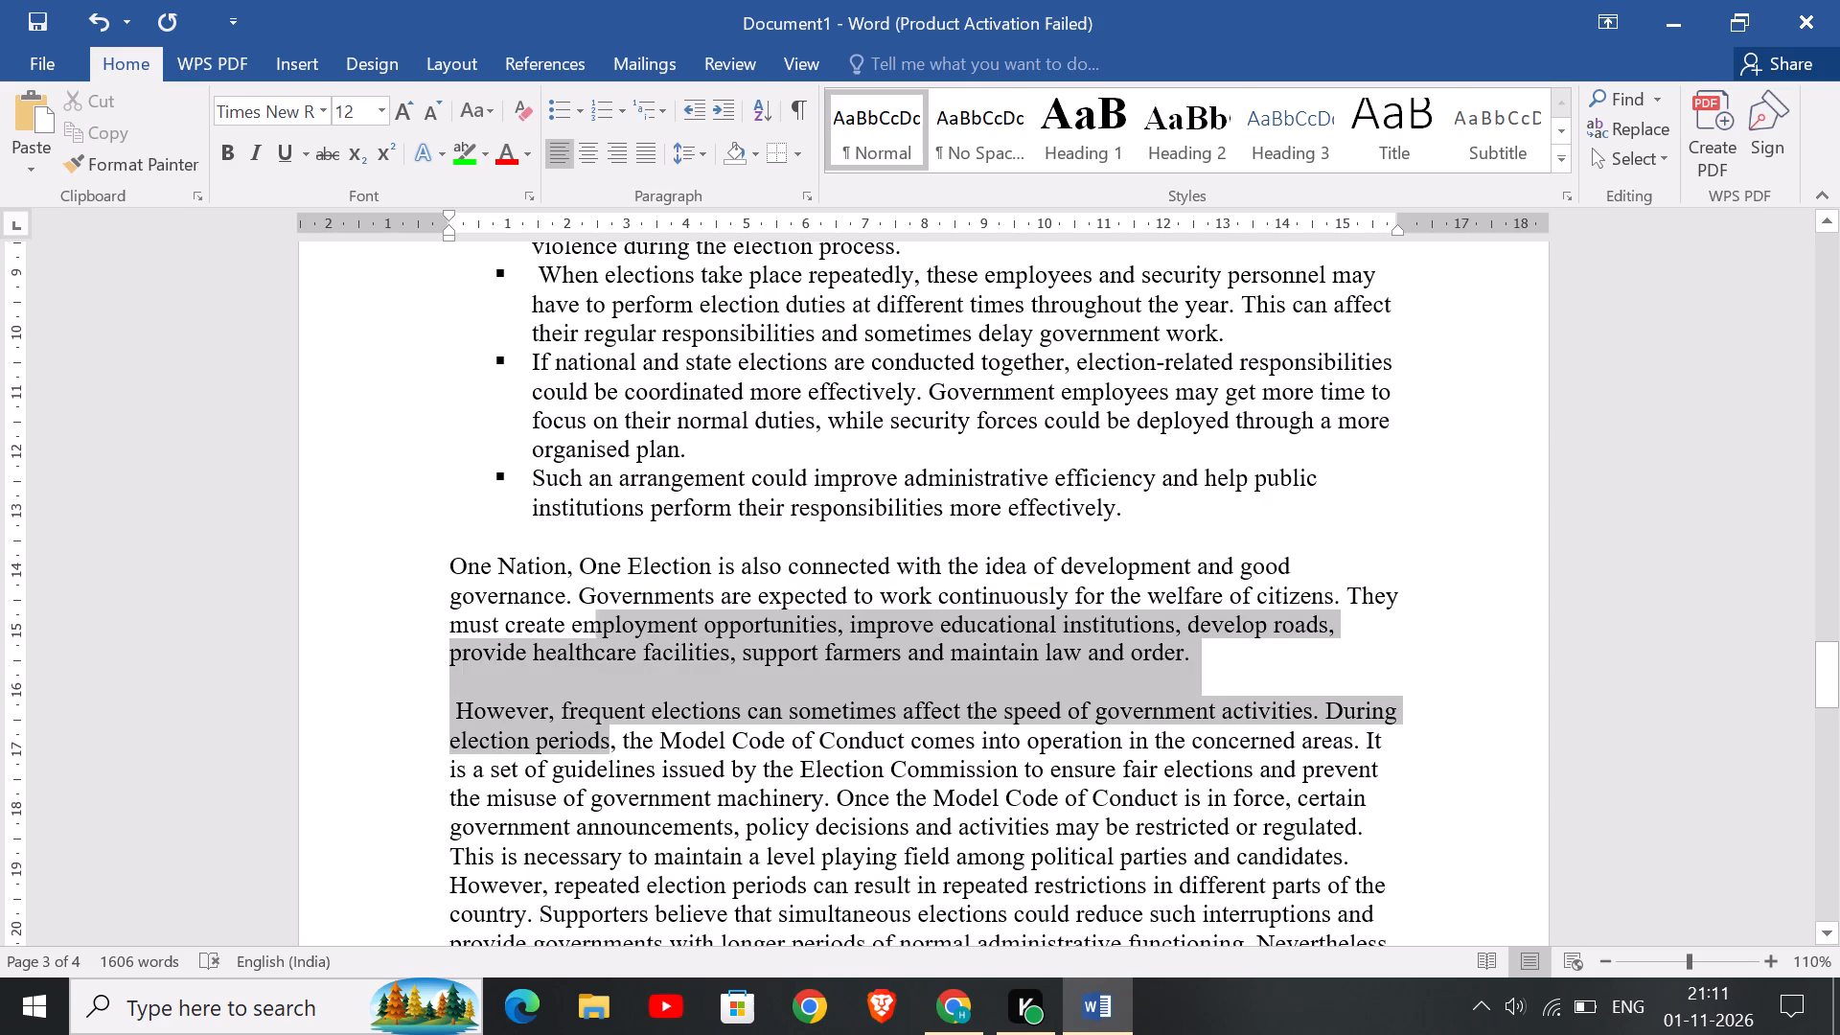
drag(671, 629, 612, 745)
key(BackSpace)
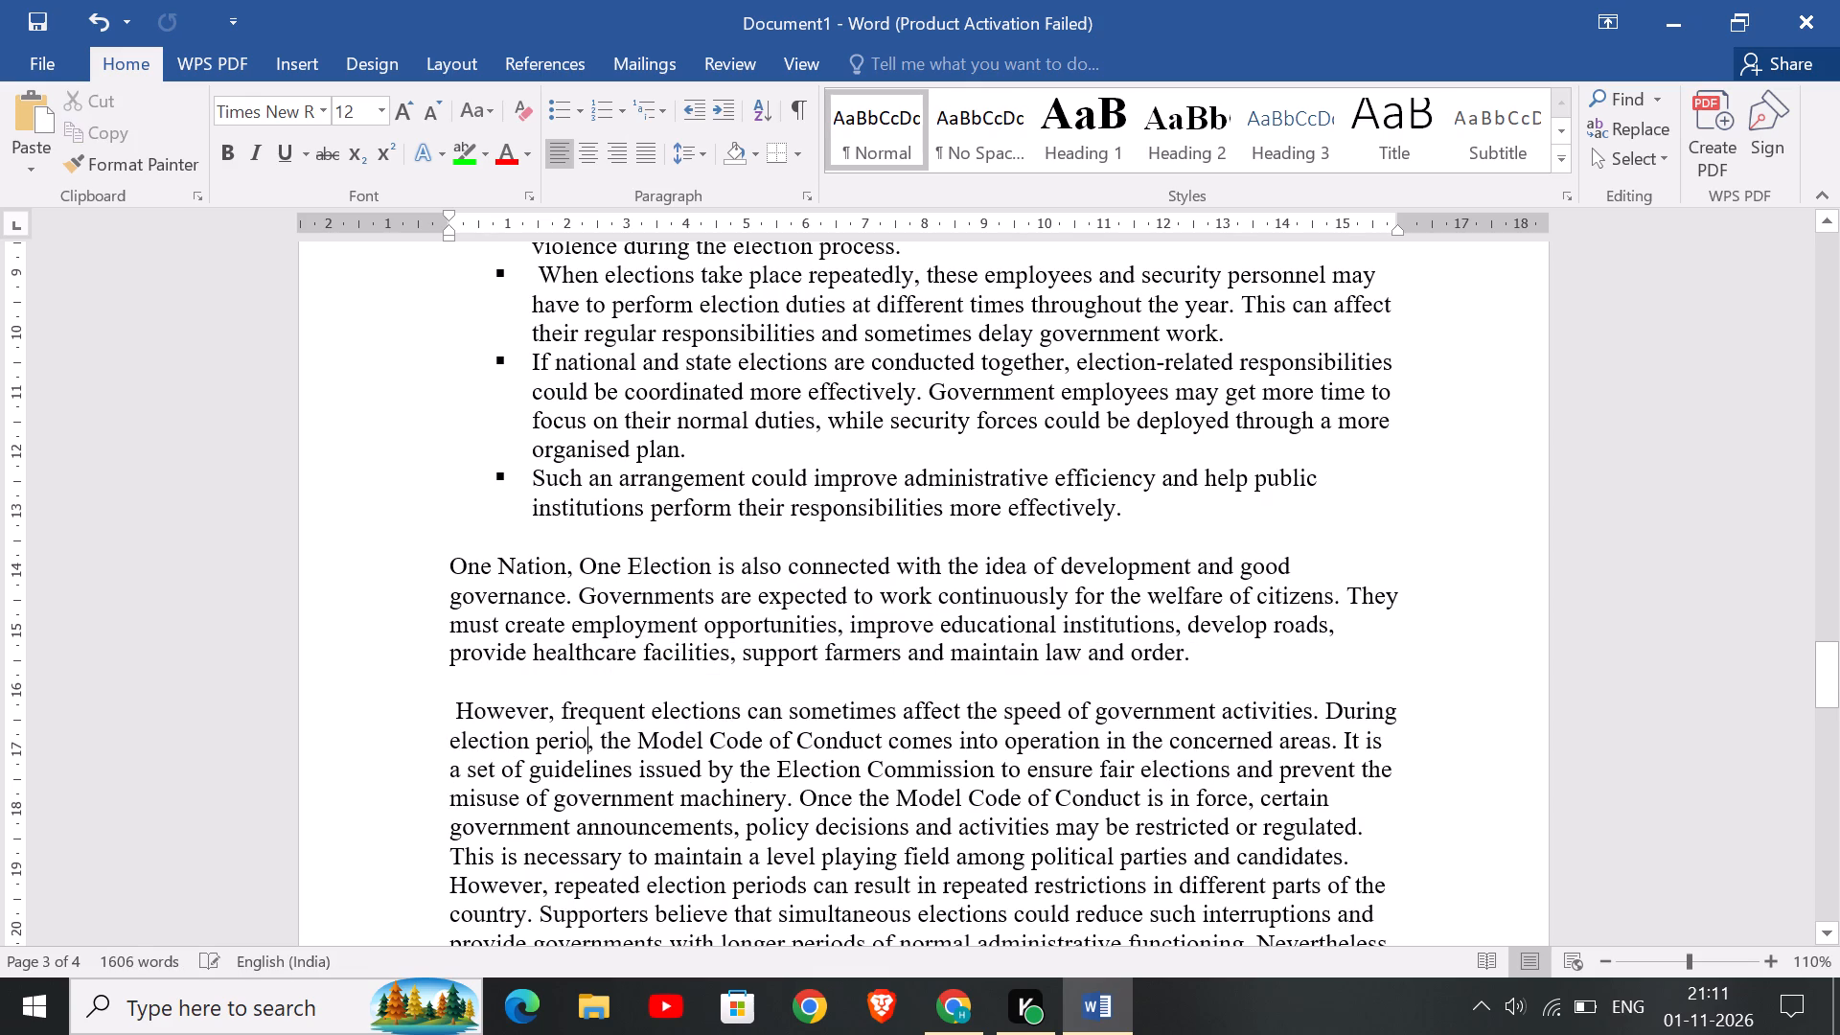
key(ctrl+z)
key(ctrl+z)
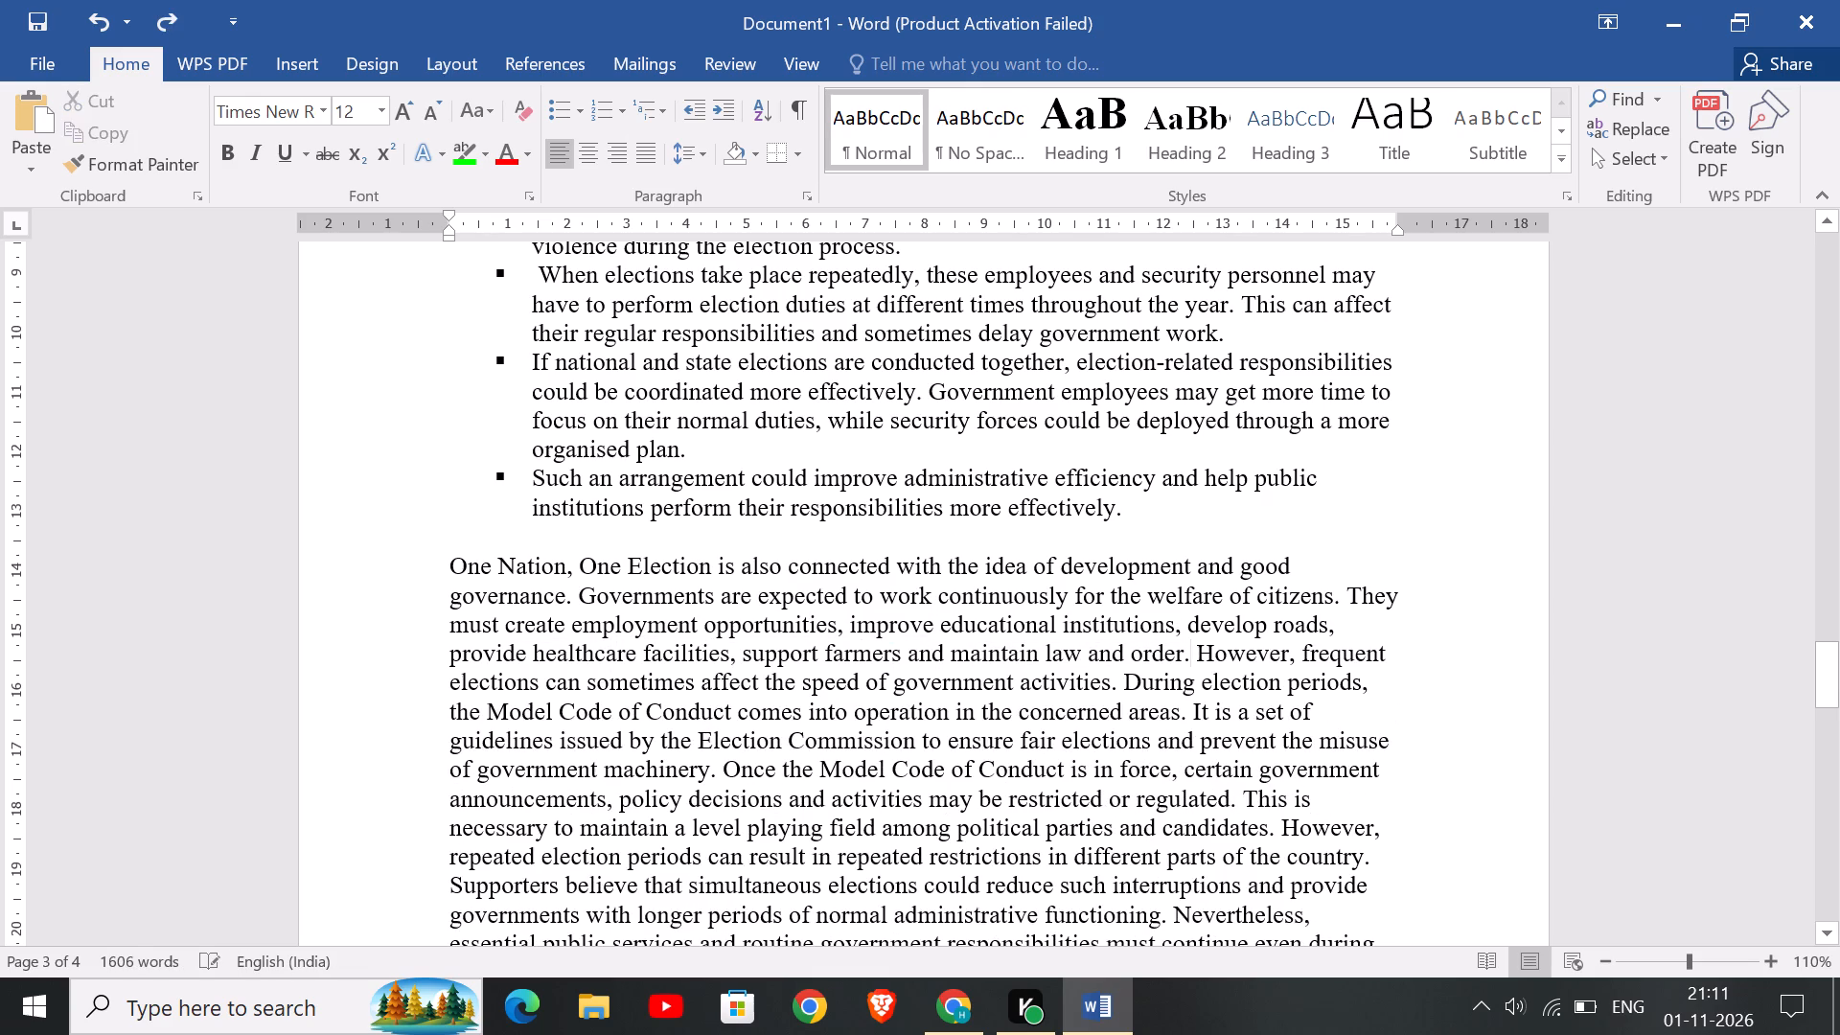
Apply the 1. 2. 3. numbering style to the "One Nation, One Election is also connected" paragraph.
click(413, 581)
click(444, 574)
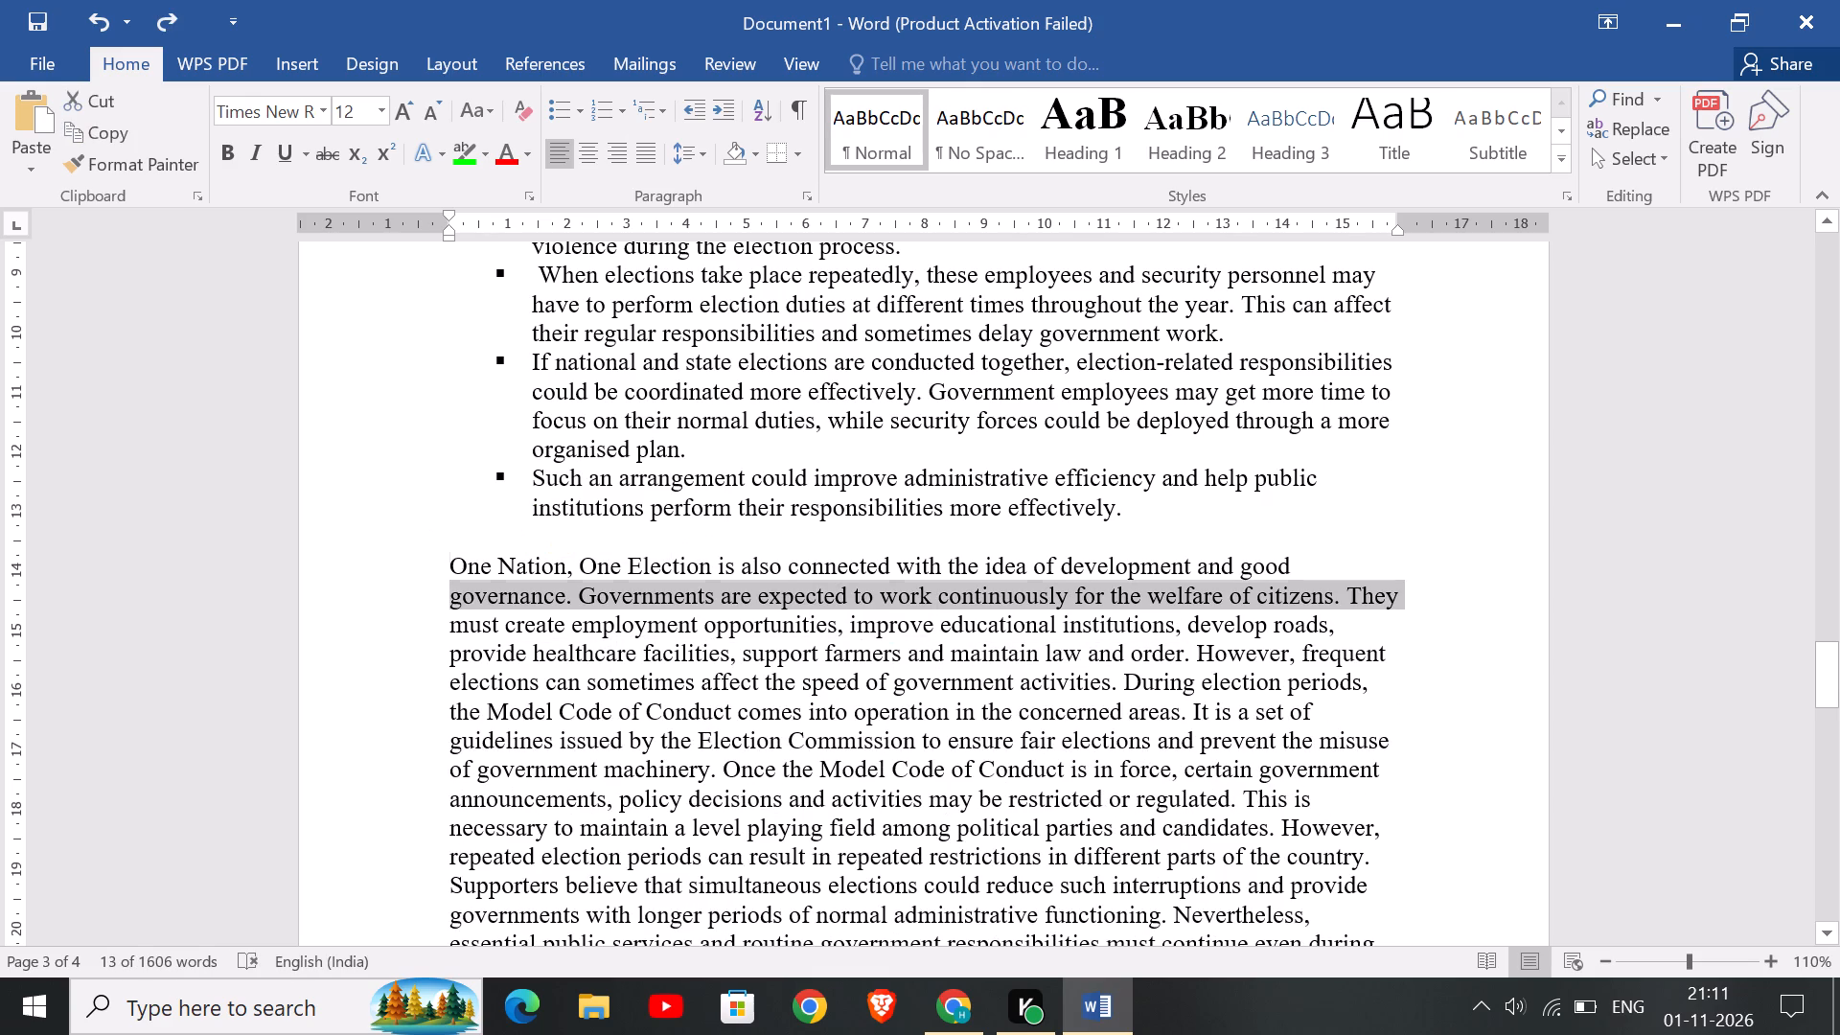
click(621, 112)
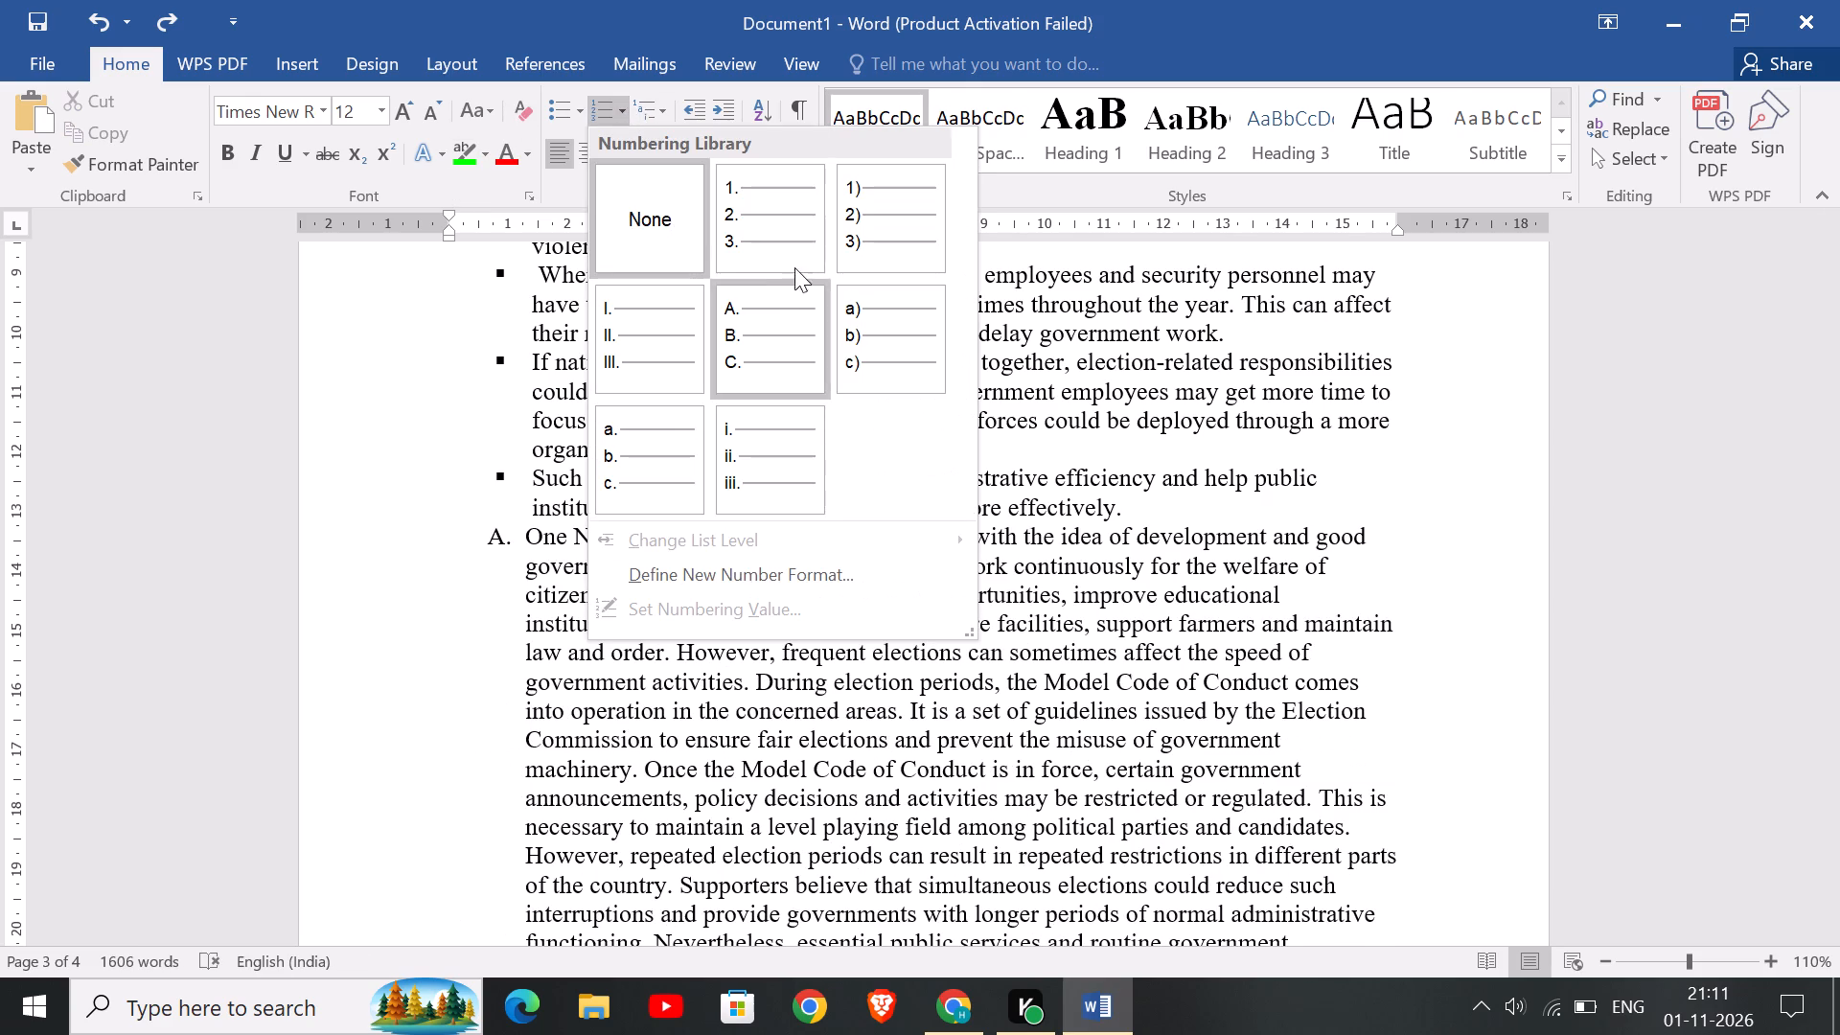
click(809, 259)
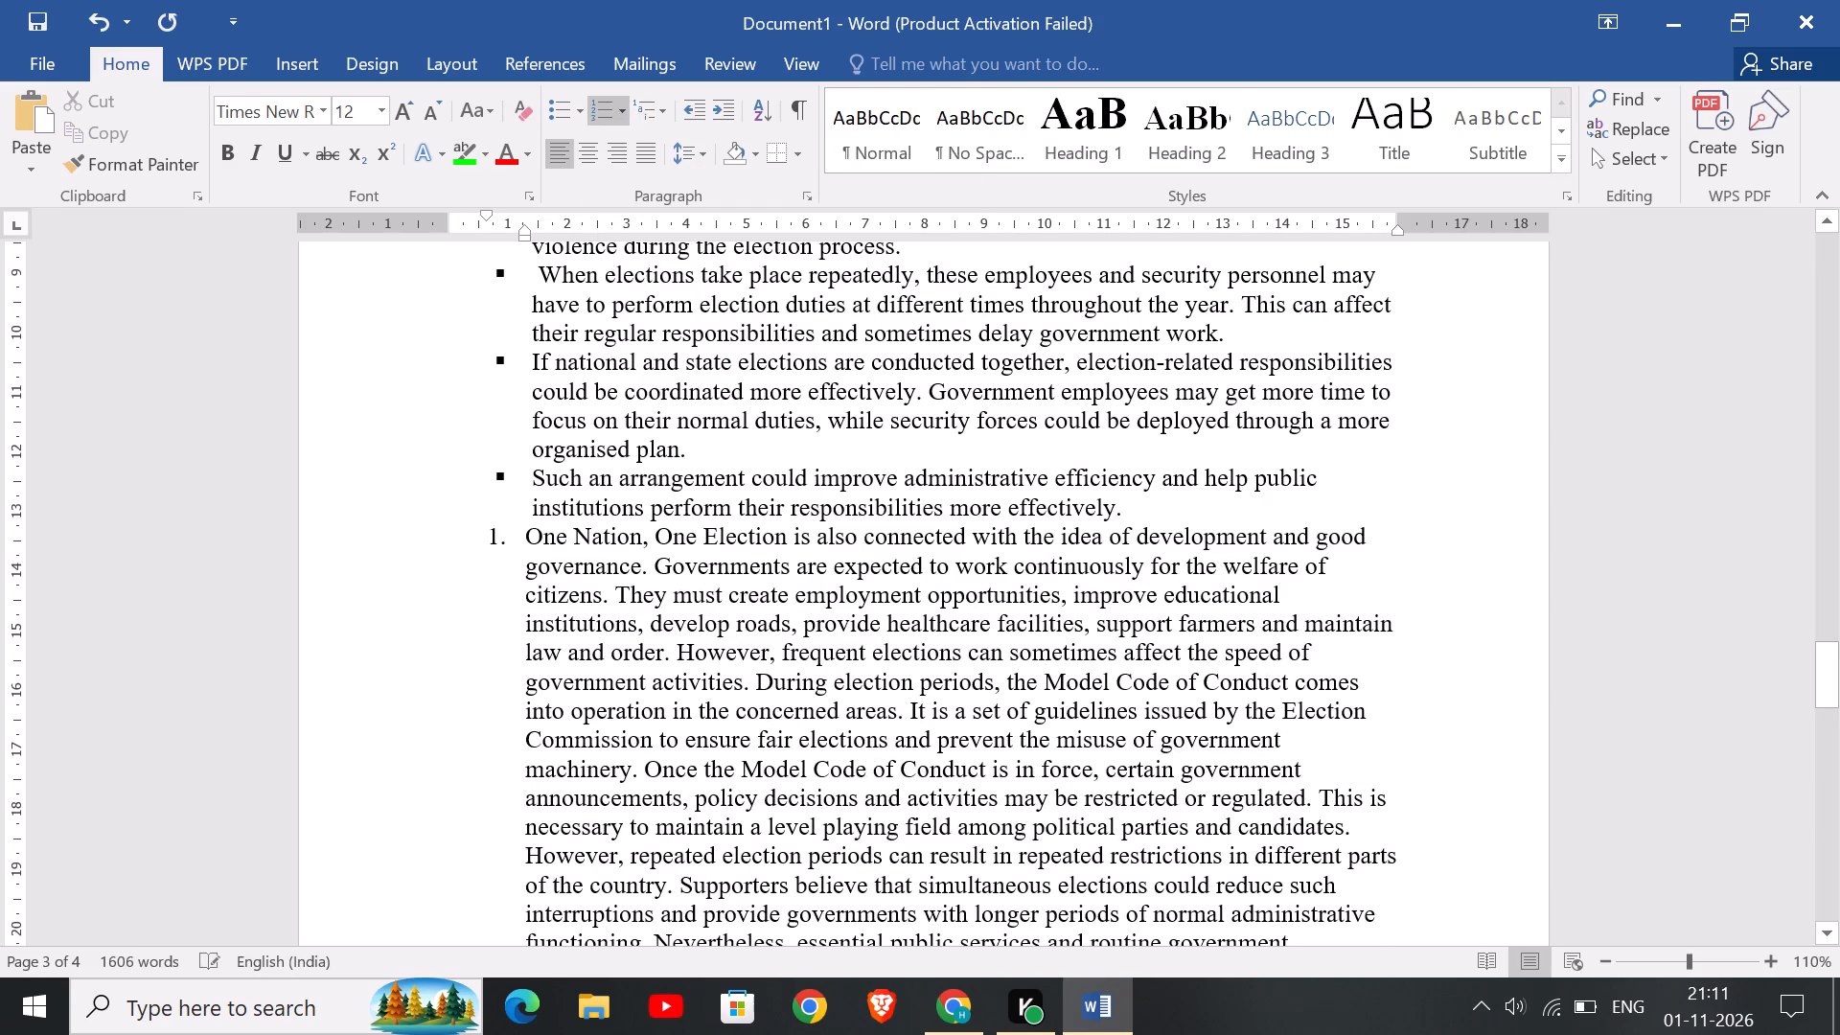
Insert an empty line without a bullet between the "Such an arrangement" bullet and the numbered paragraph.
click(1143, 511)
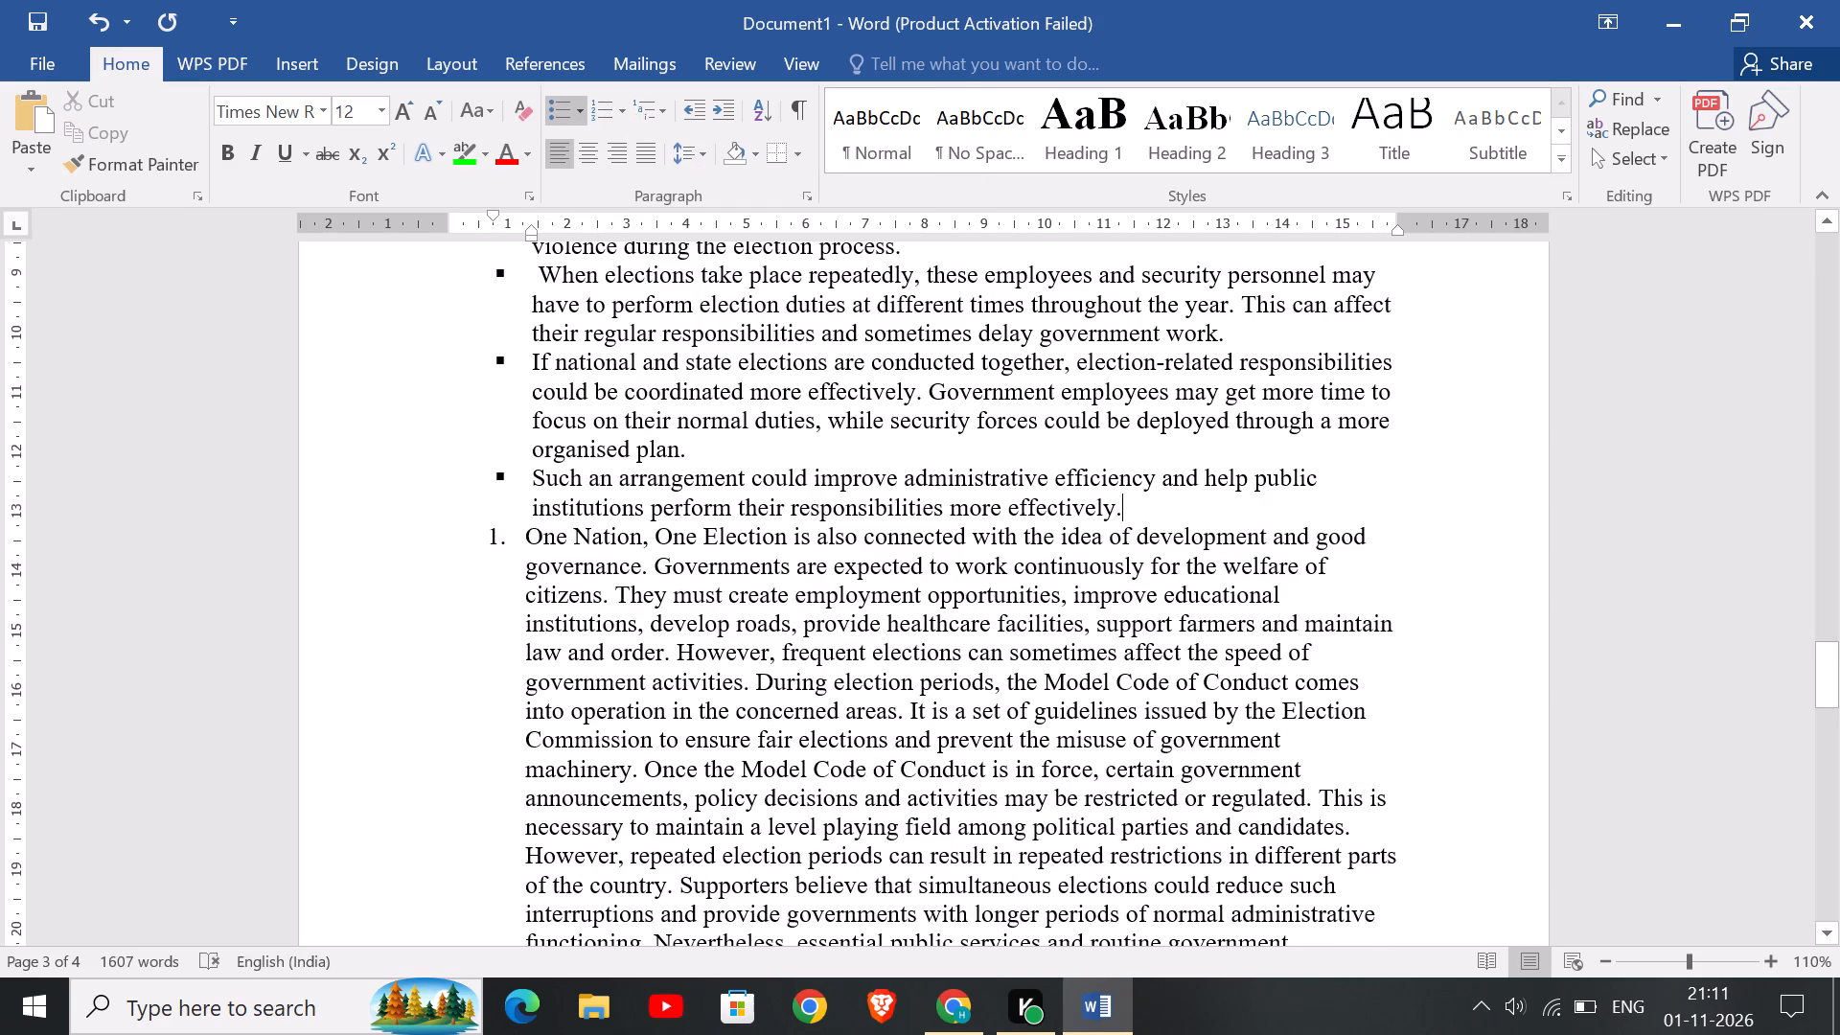
key(Return)
key(BackSpace)
key(BackSpace)
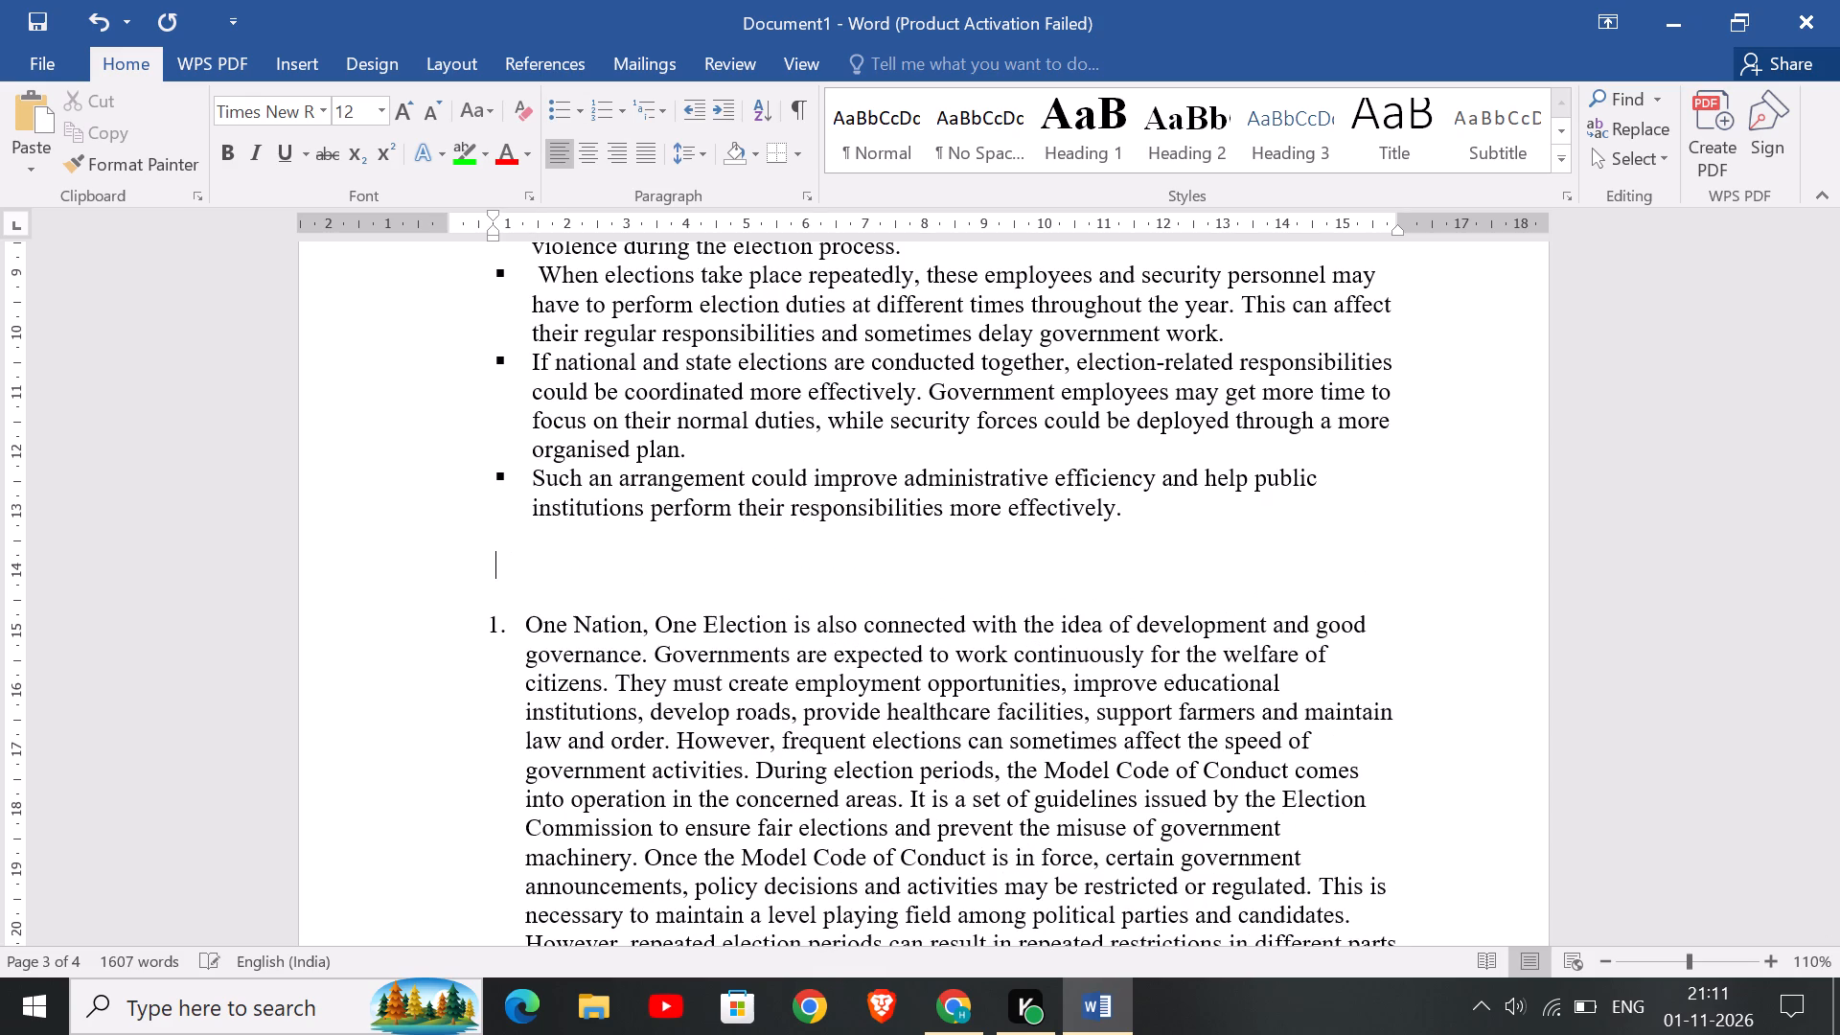
Break the numbered paragraph into further items starting at "However, frequent elections", "It is a set of guidelines" and "This is necessary".
scroll(1352, 620, down, 1)
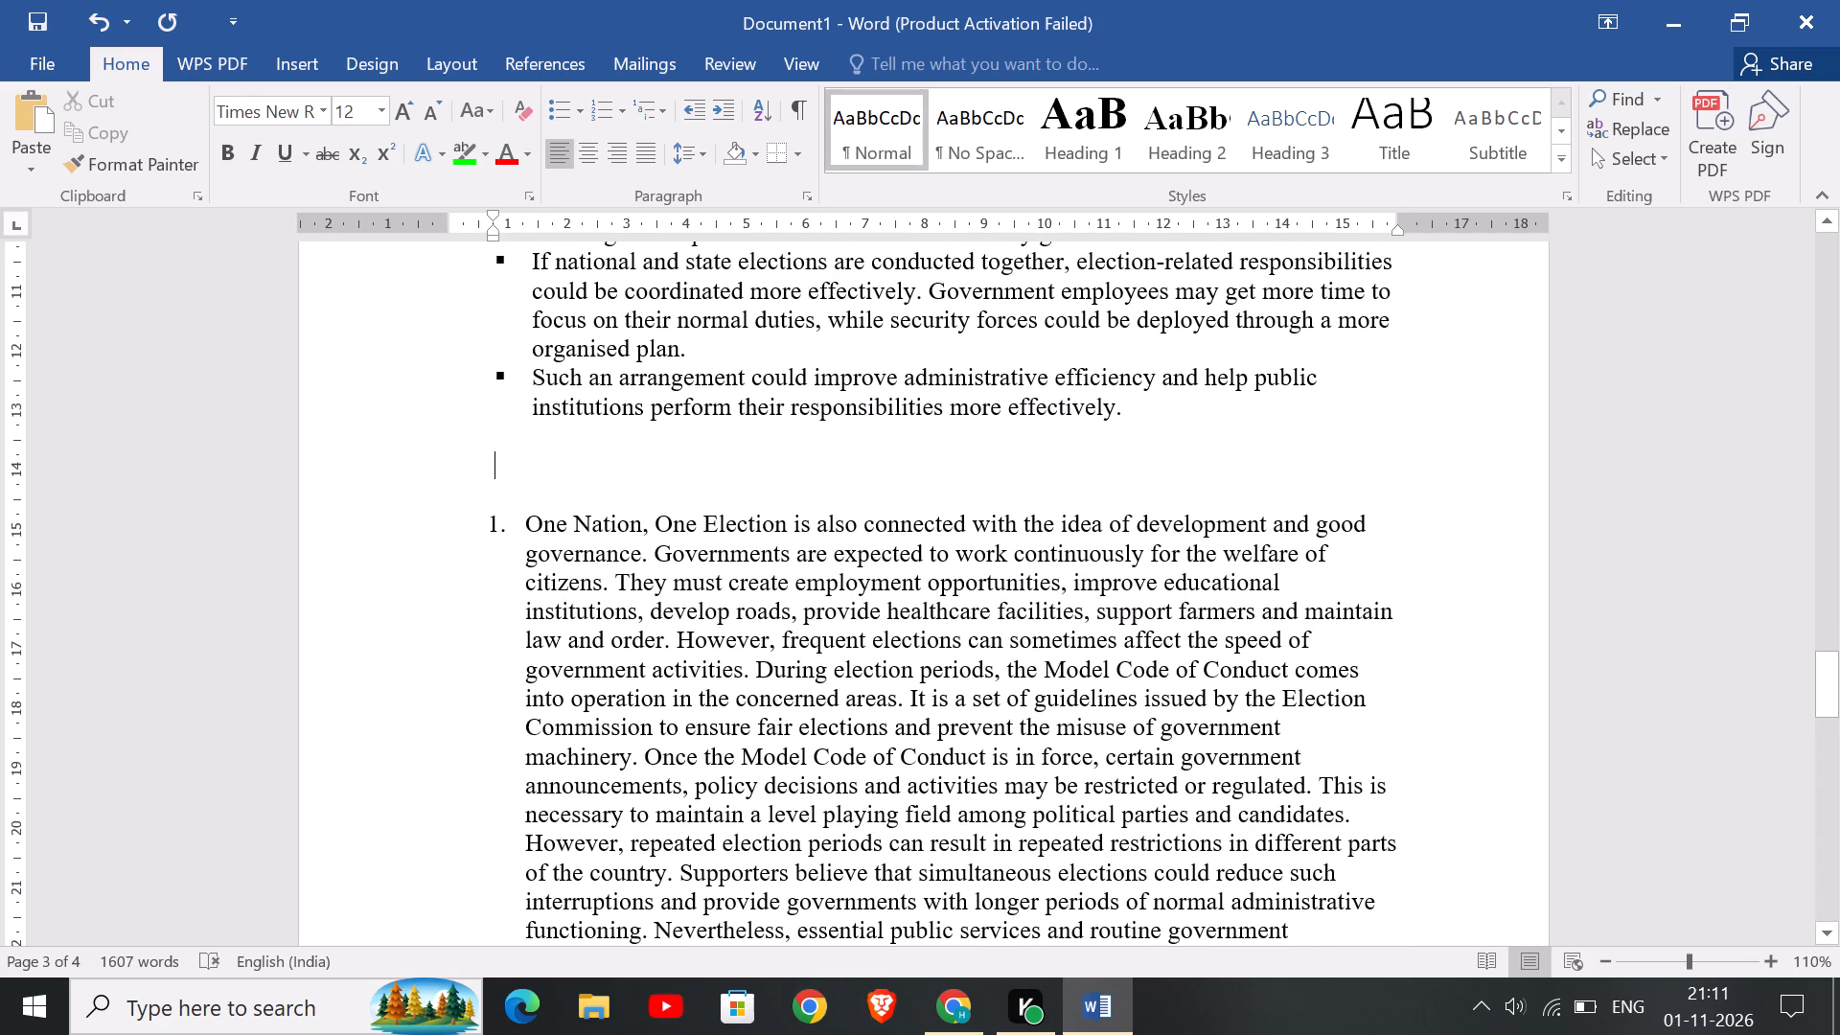
click(675, 636)
key(Return)
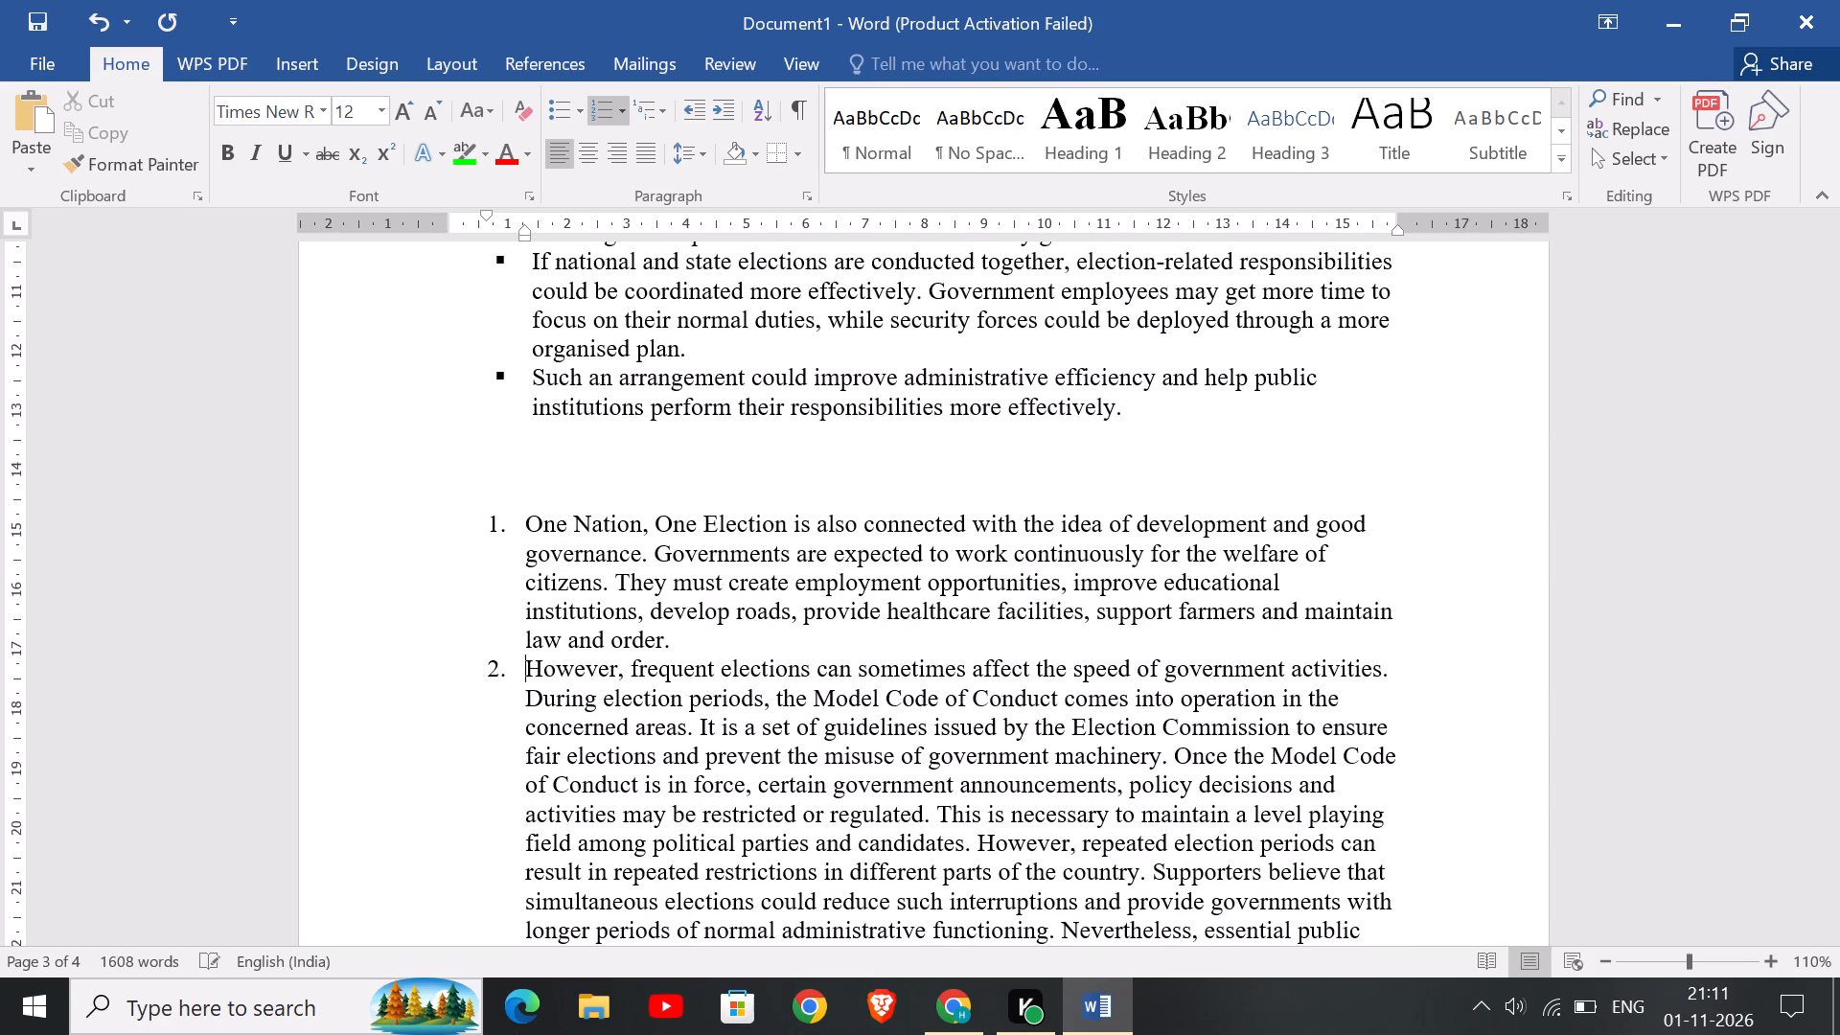
scroll(675, 636, down, 1)
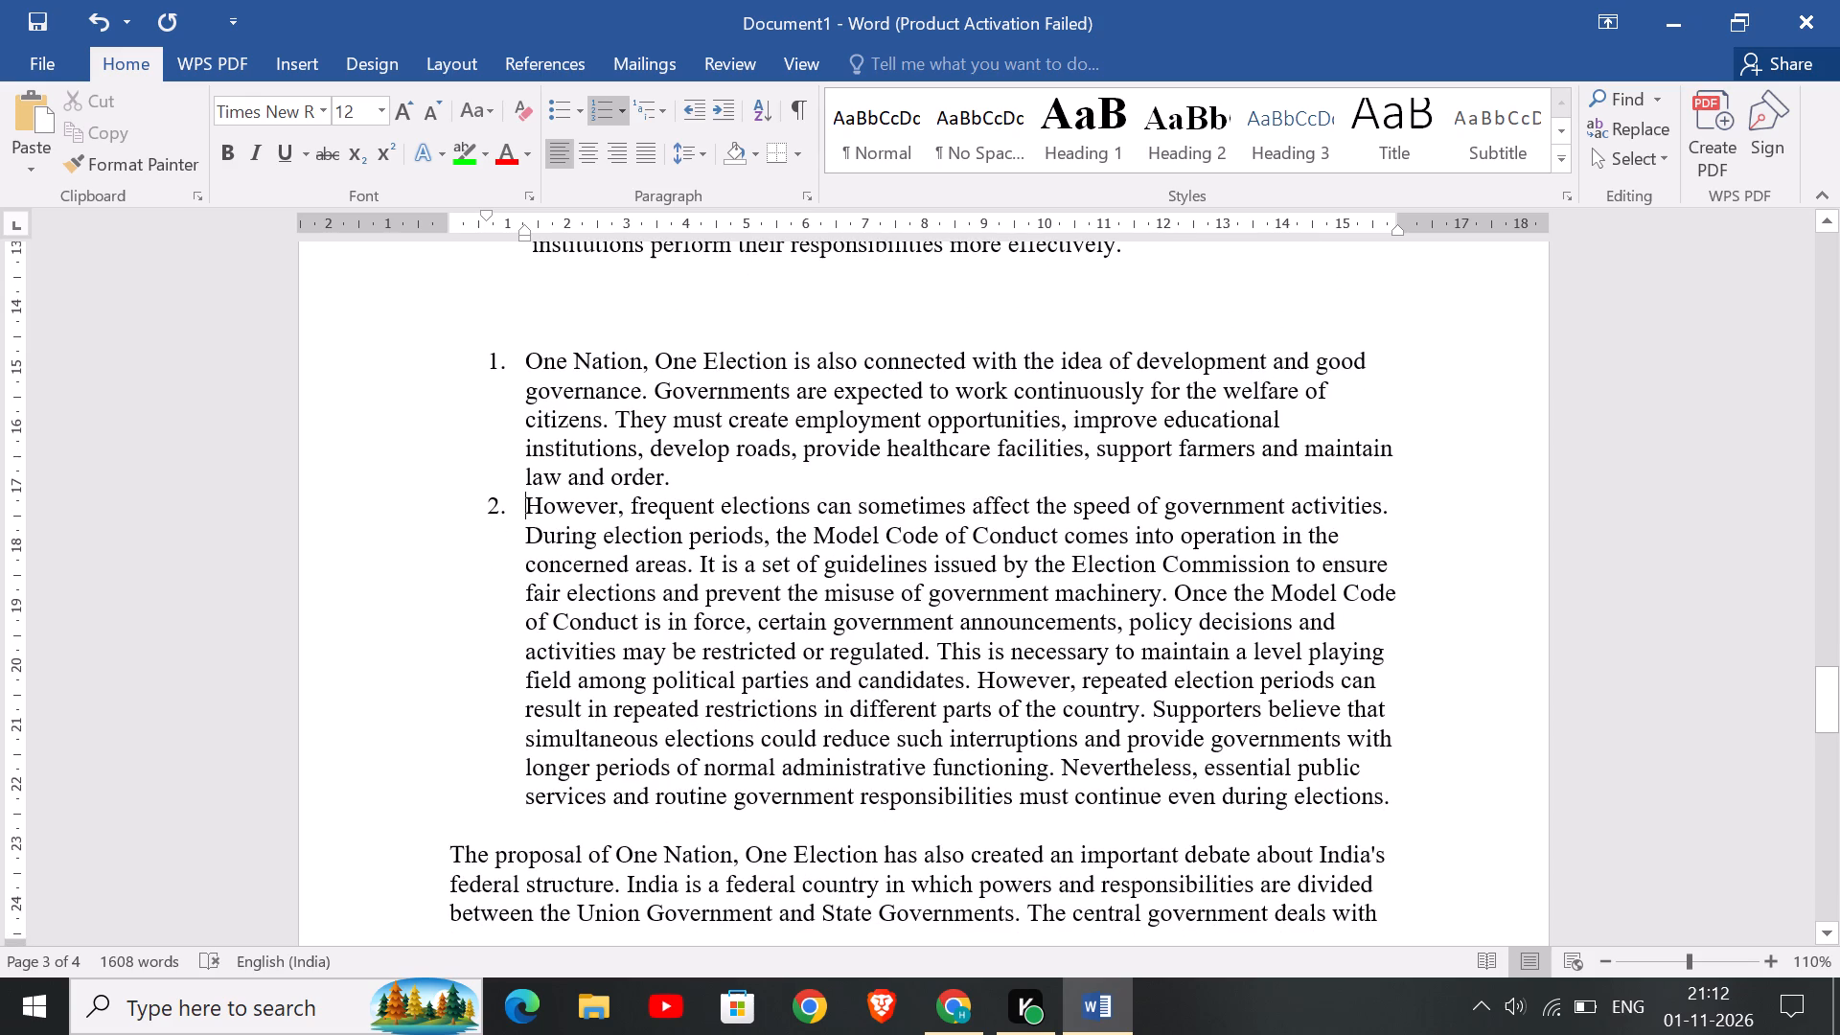
click(698, 565)
key(Return)
scroll(698, 565, down, 1)
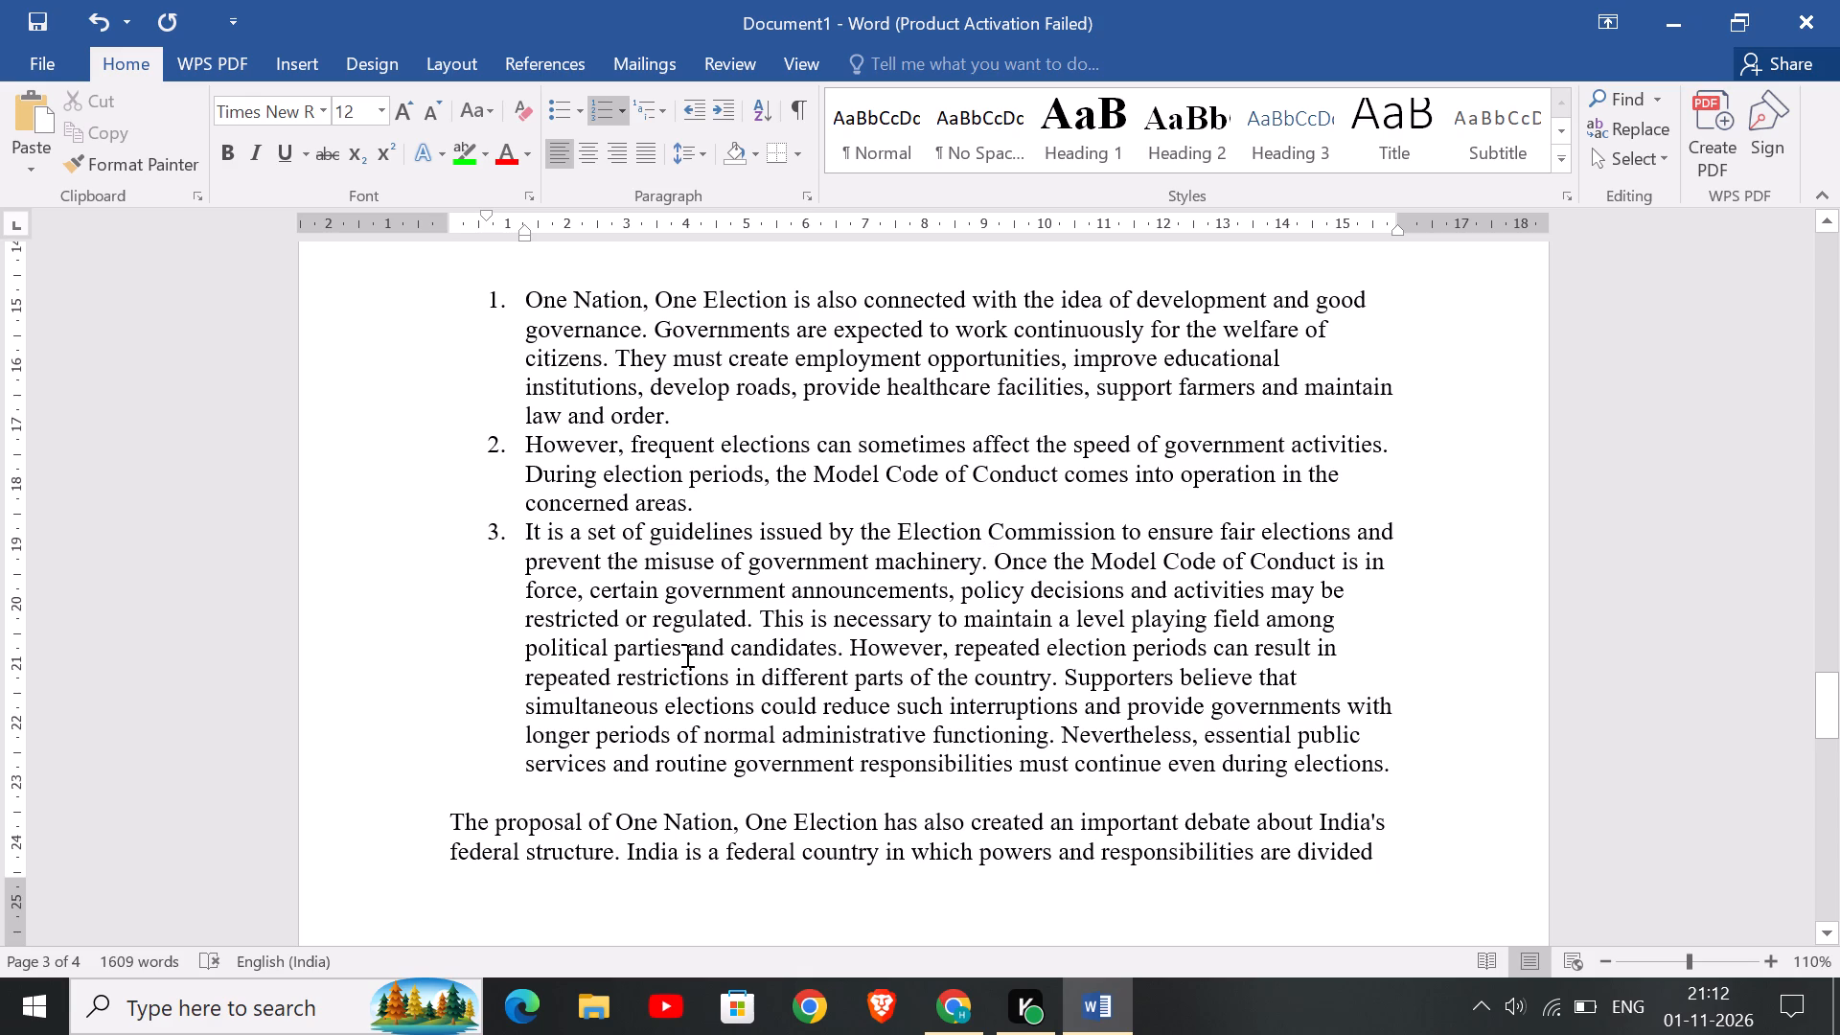
click(757, 616)
key(Return)
Split the "This is necessary" item into further numbered items starting at "Supporters believe" and "Nevertheless, essential public services".
scroll(757, 616, down, 2)
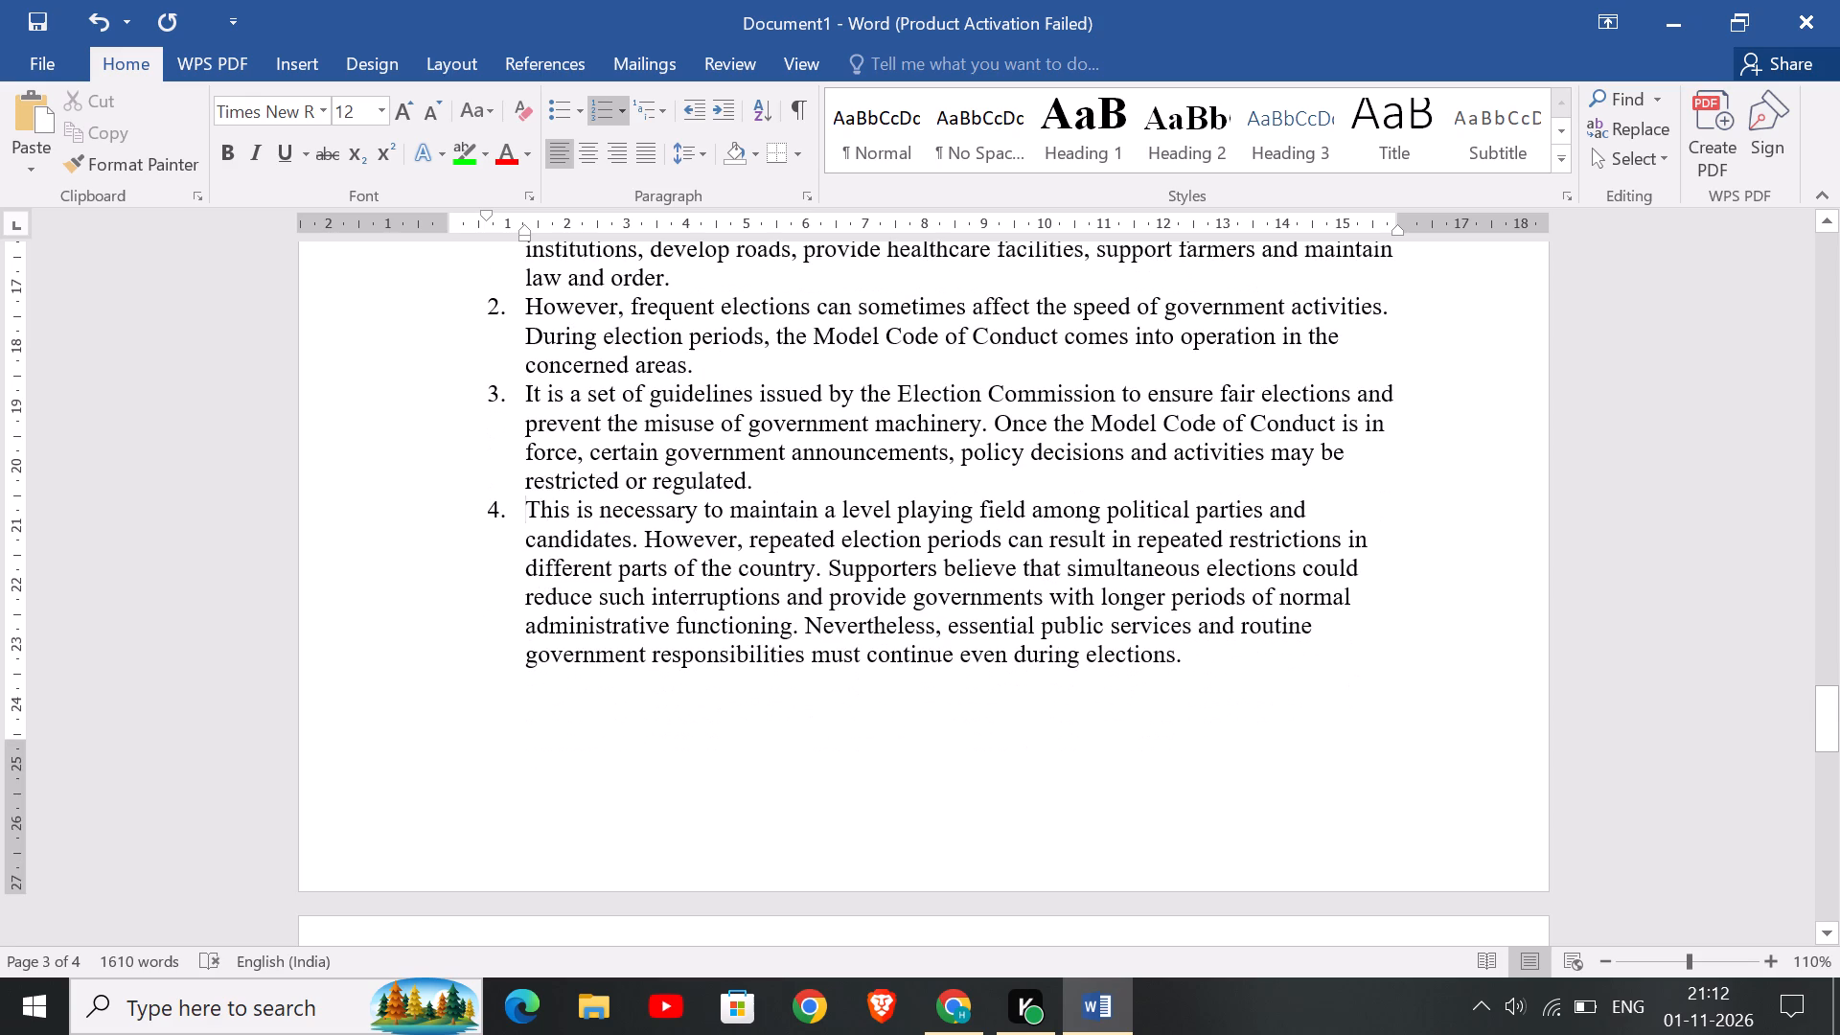
click(833, 563)
key(Return)
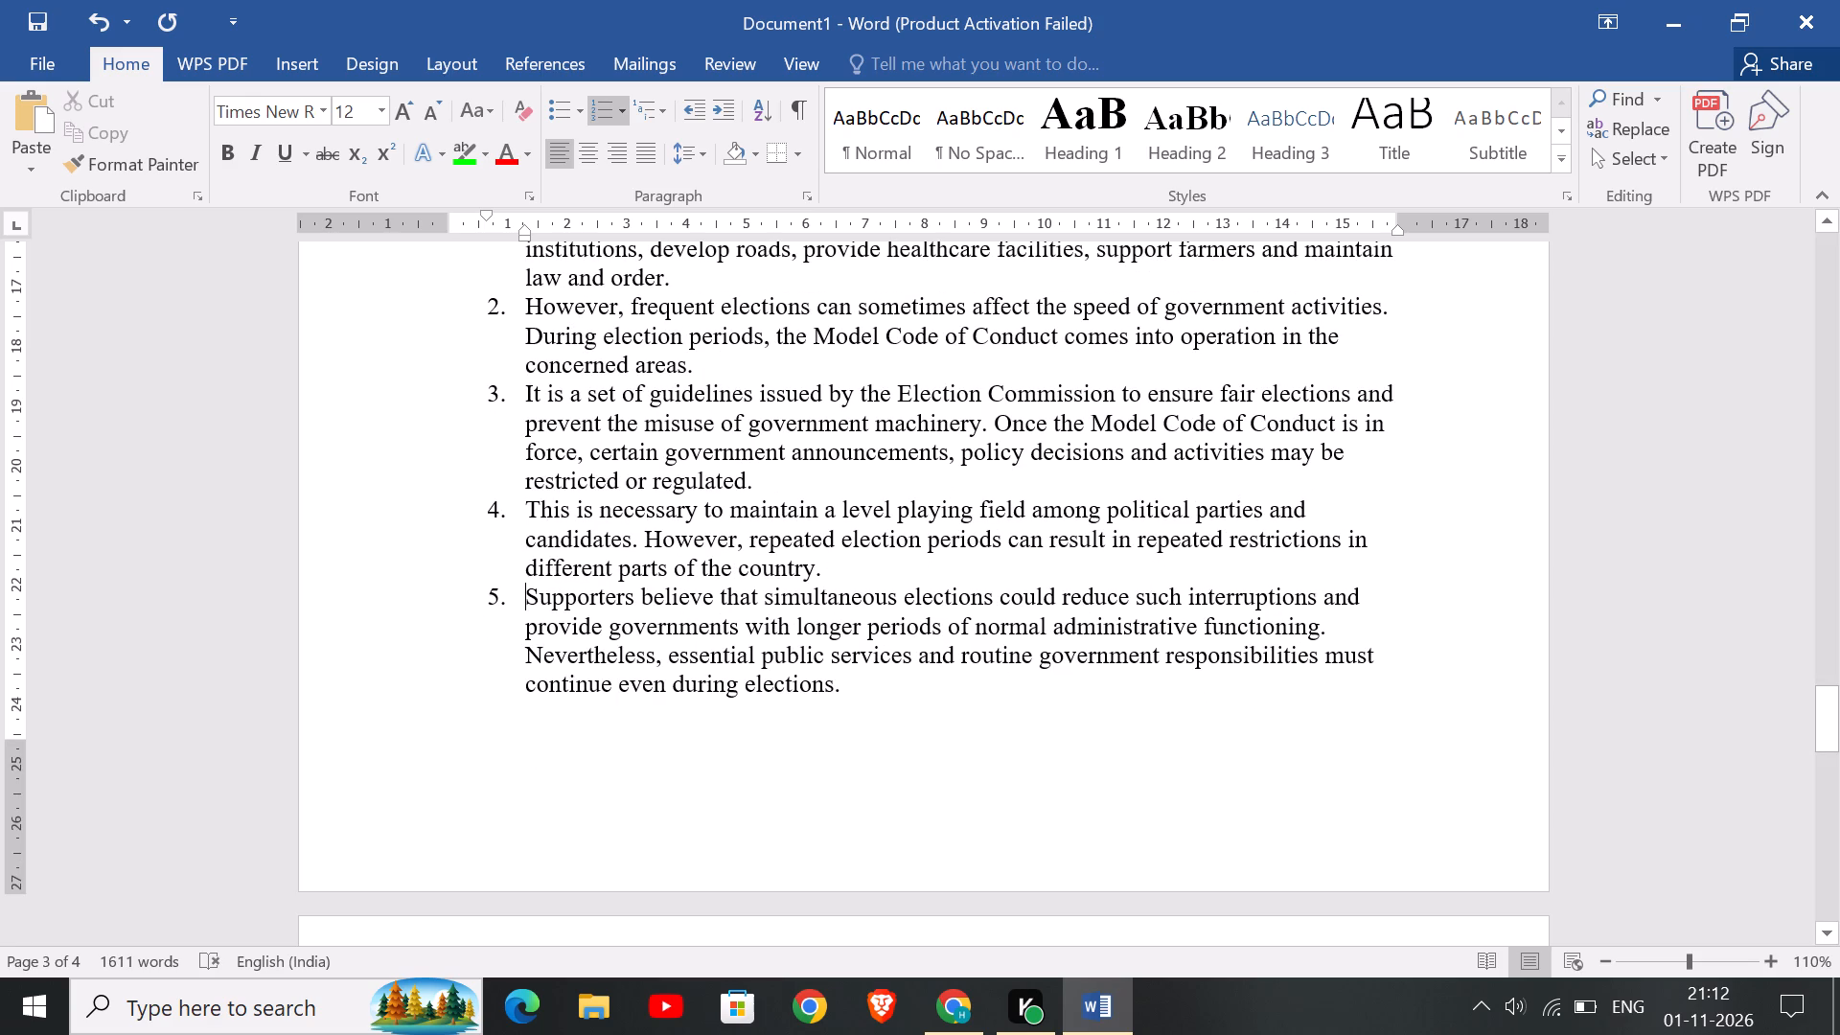
scroll(606, 673, right, 2)
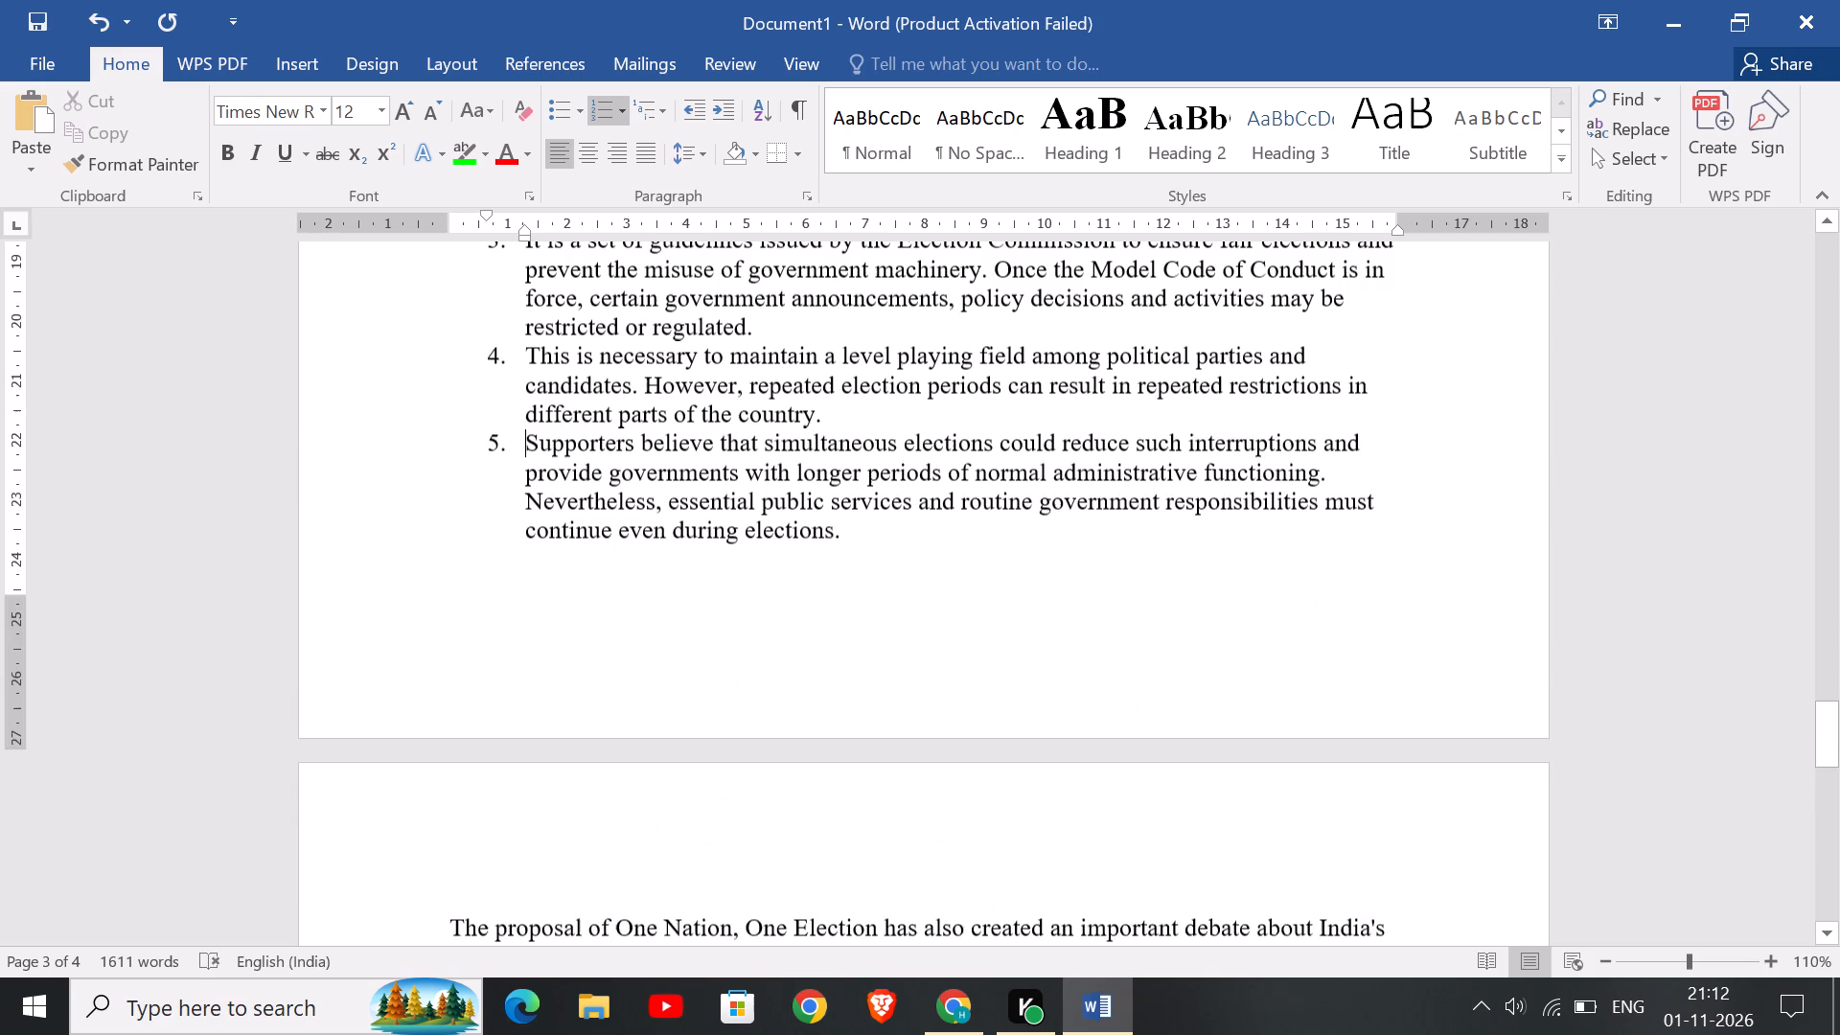
scroll(606, 673, right, 1)
click(524, 513)
key(Return)
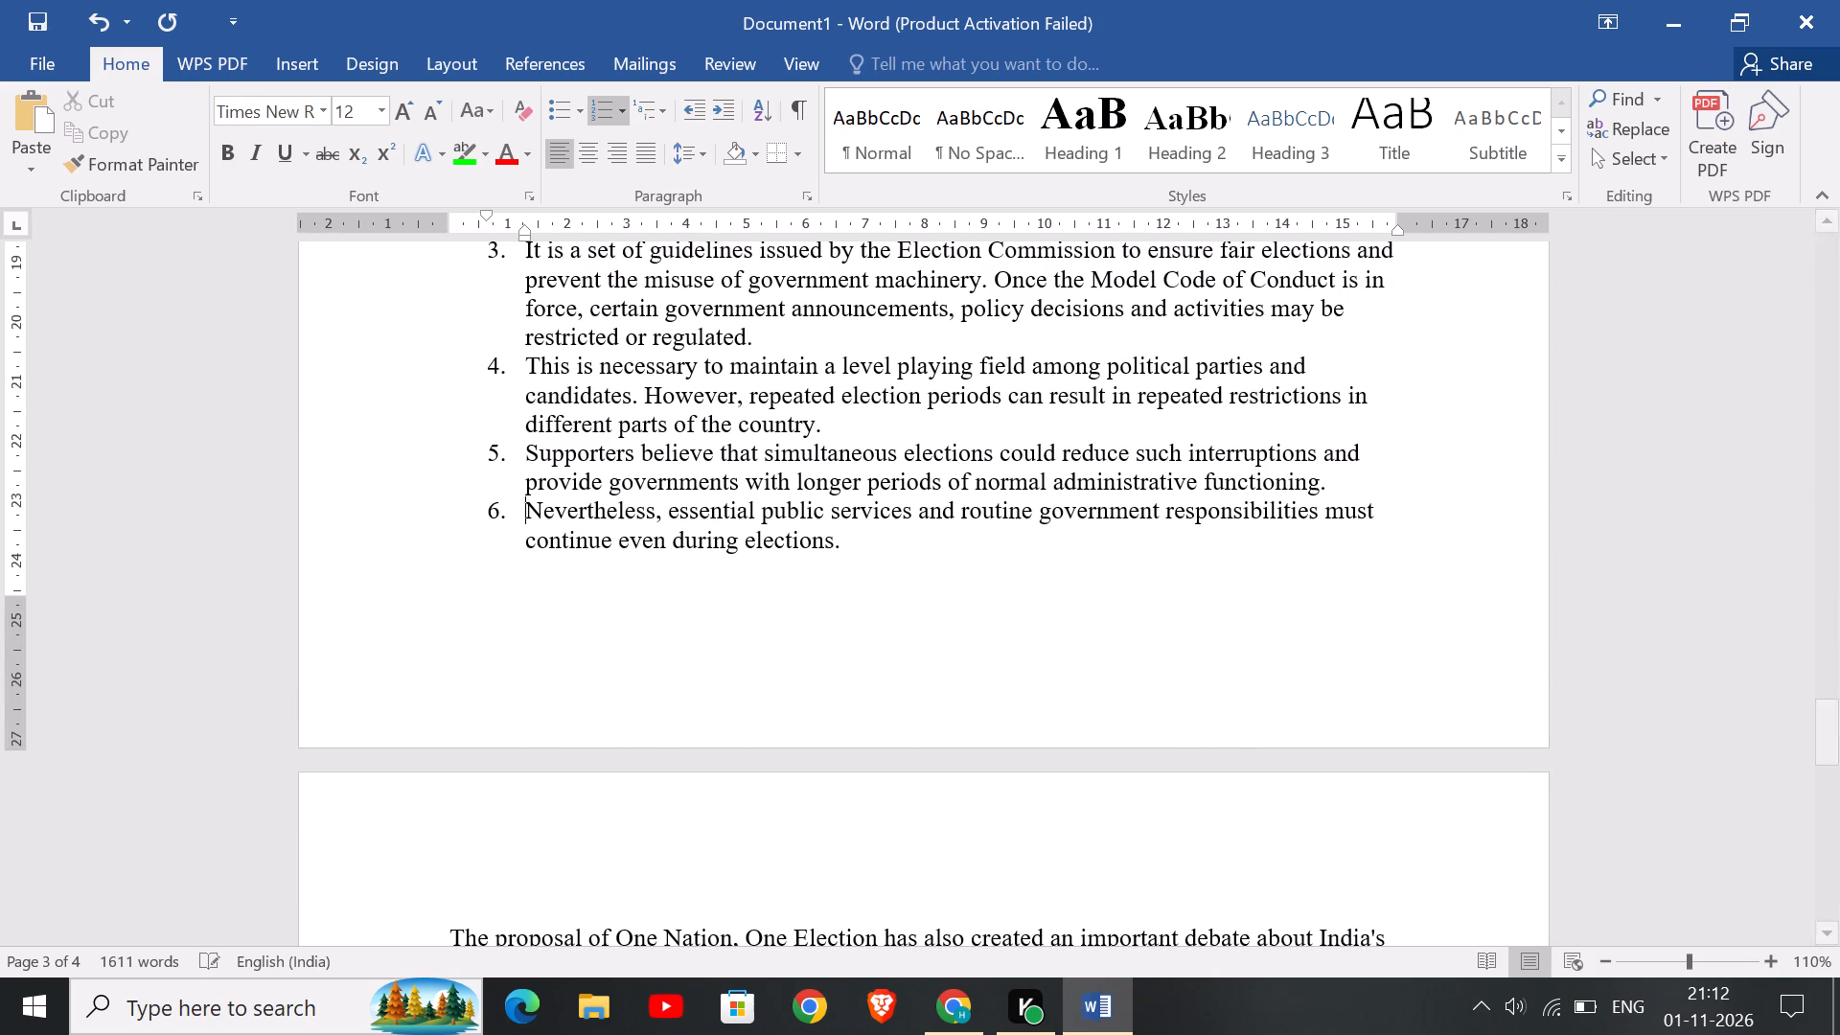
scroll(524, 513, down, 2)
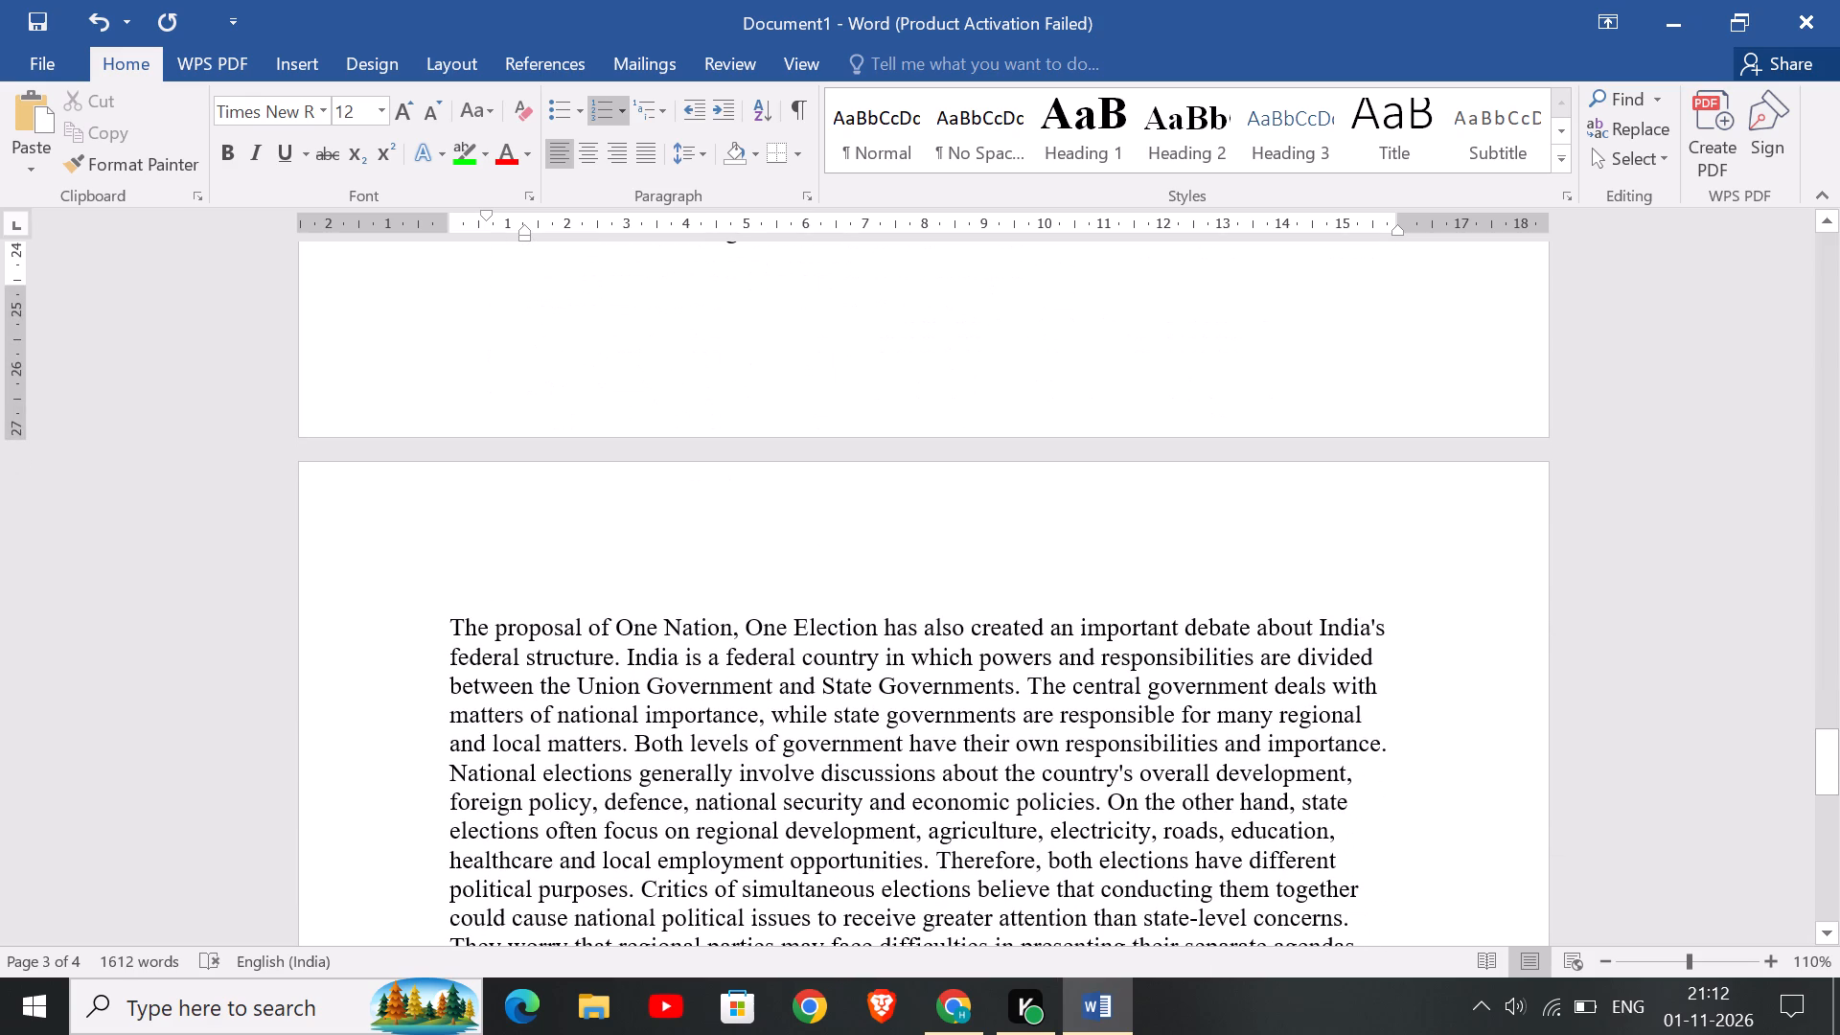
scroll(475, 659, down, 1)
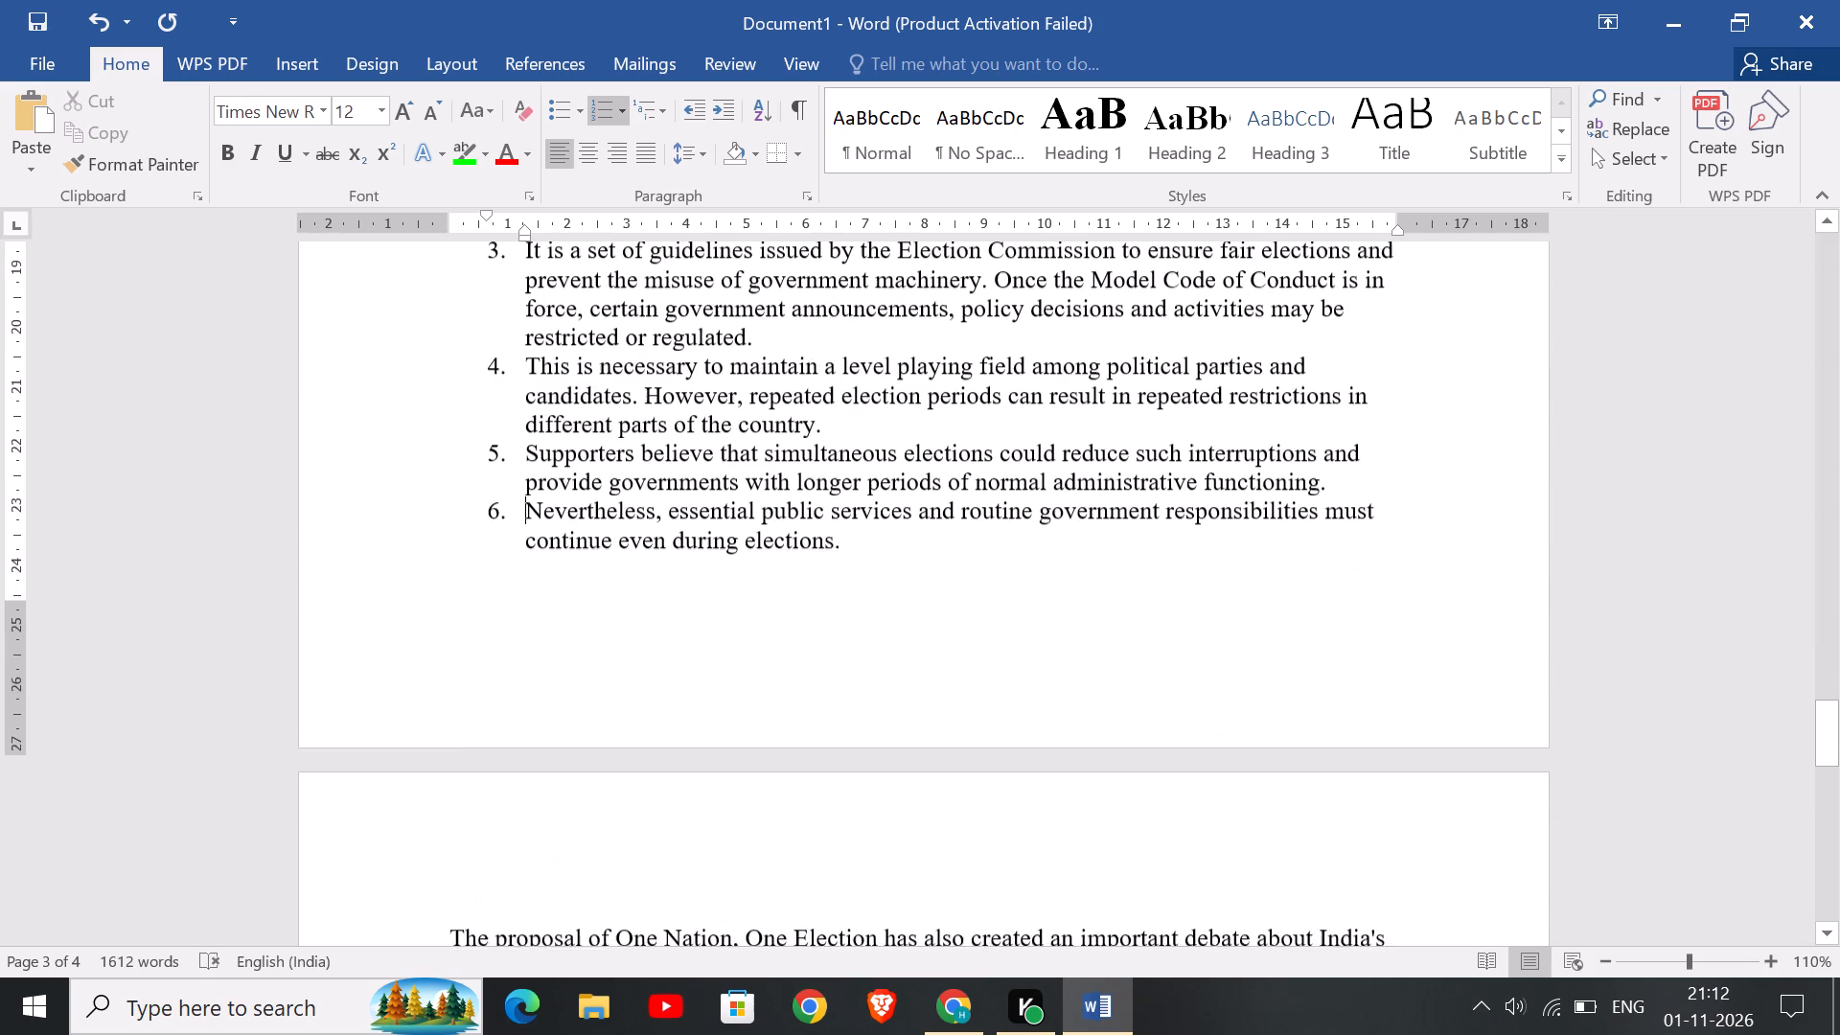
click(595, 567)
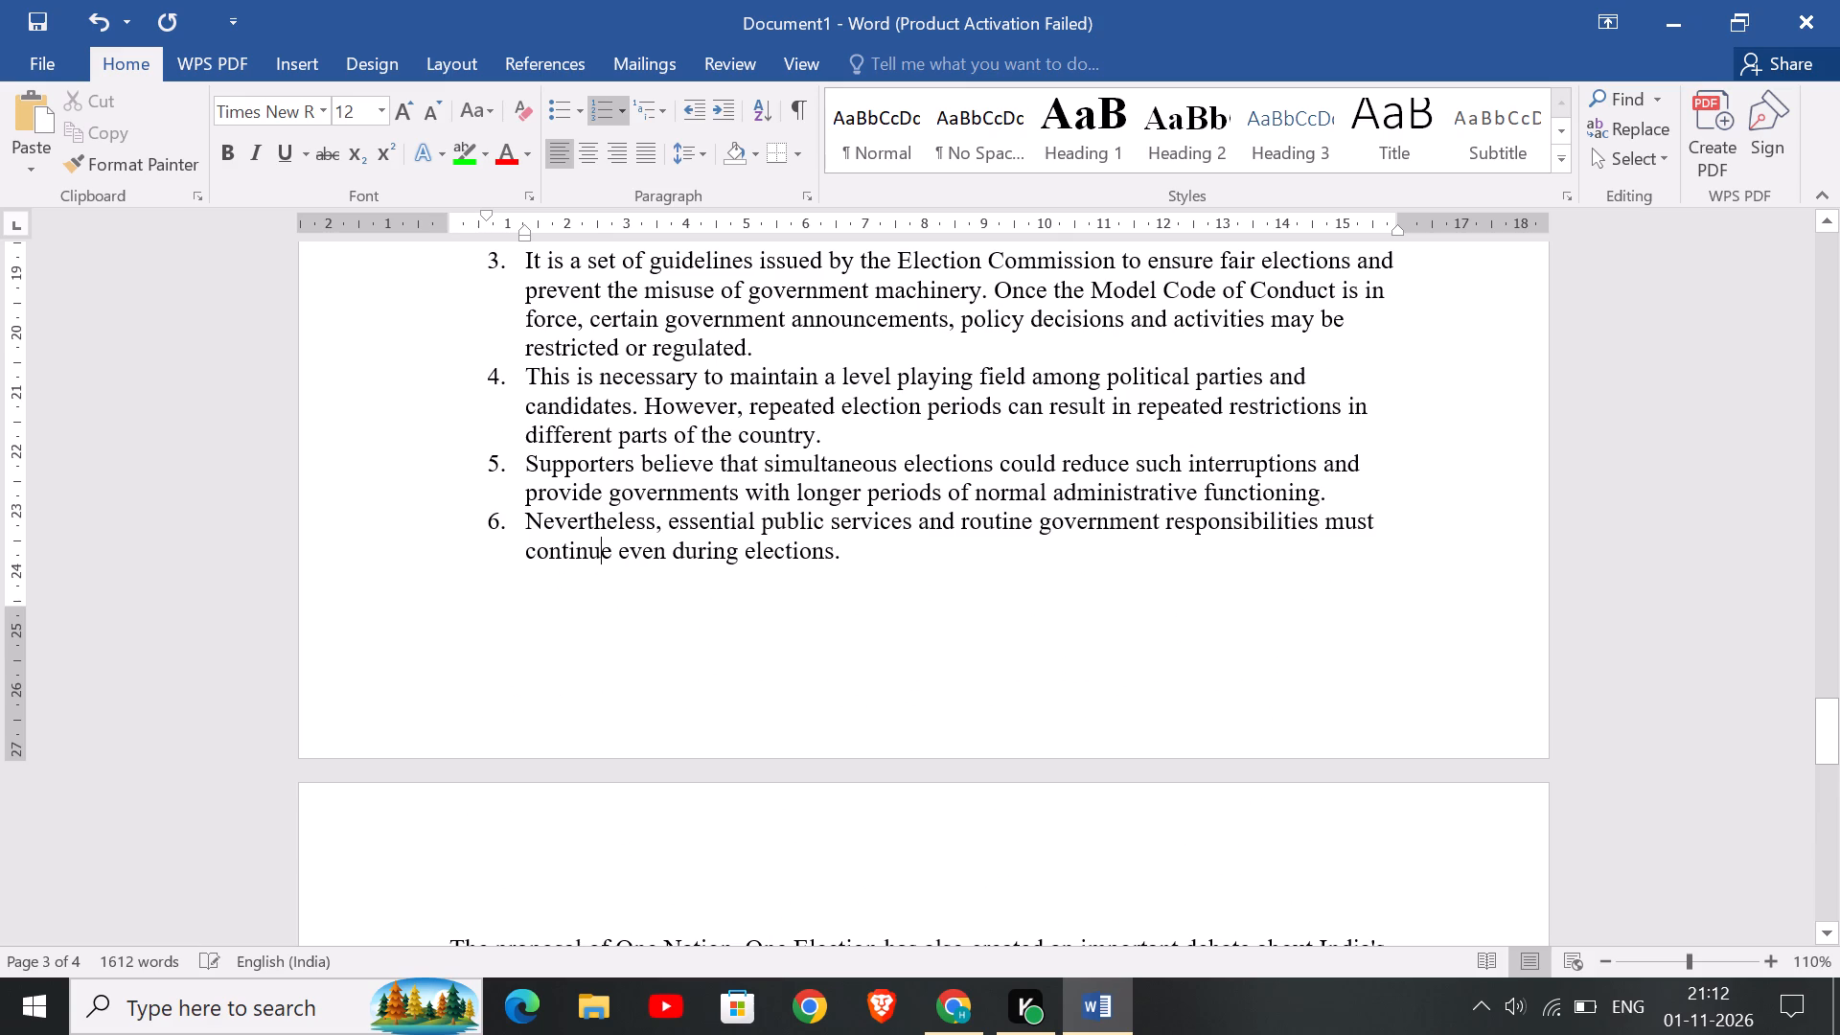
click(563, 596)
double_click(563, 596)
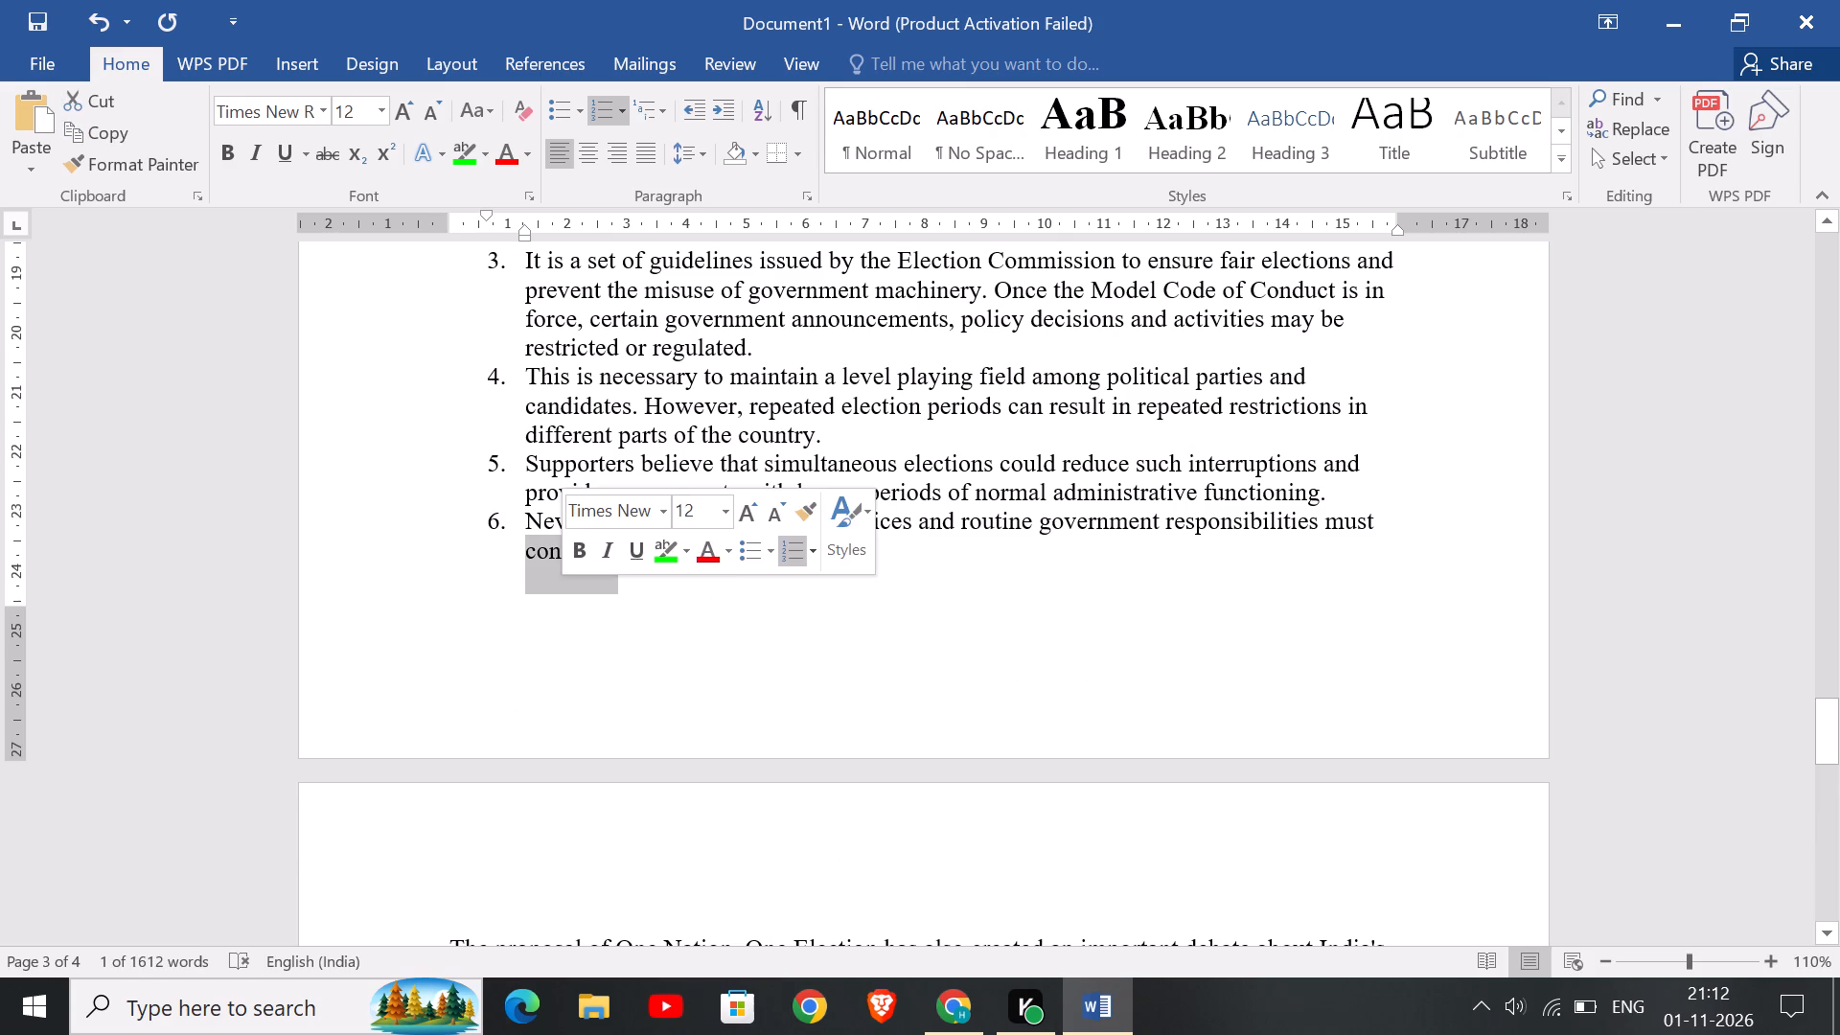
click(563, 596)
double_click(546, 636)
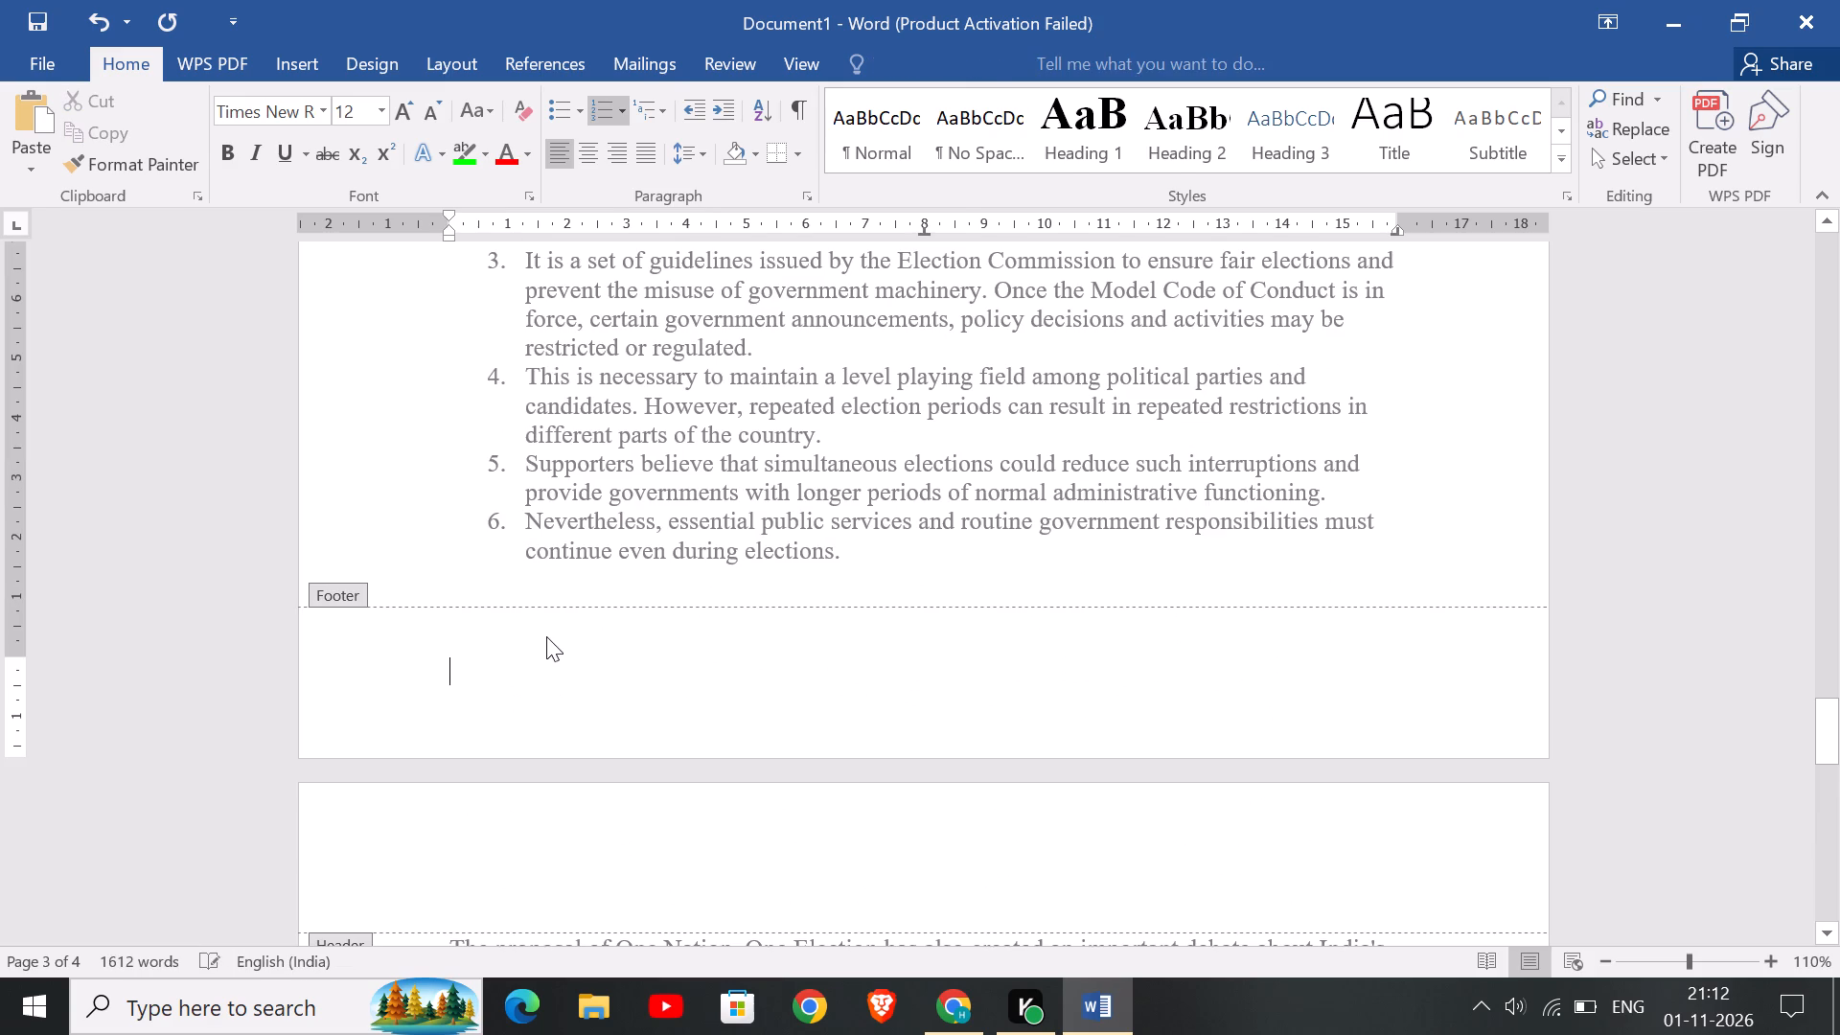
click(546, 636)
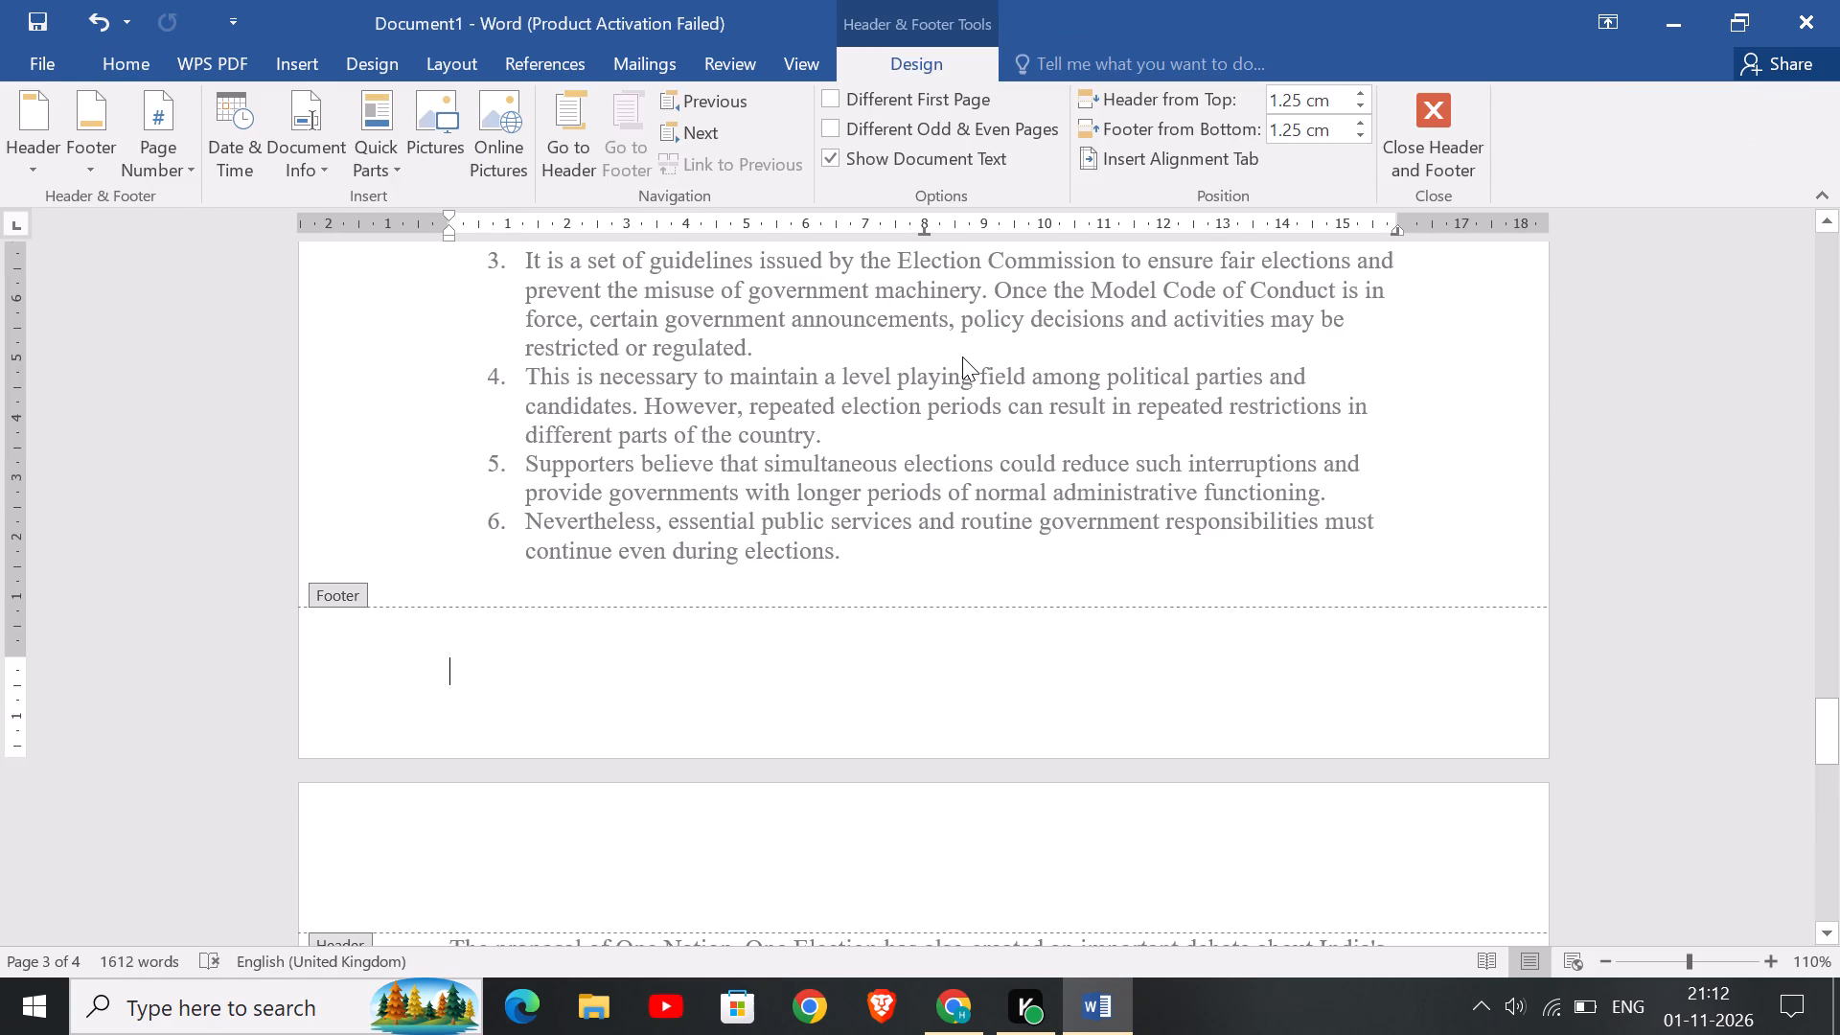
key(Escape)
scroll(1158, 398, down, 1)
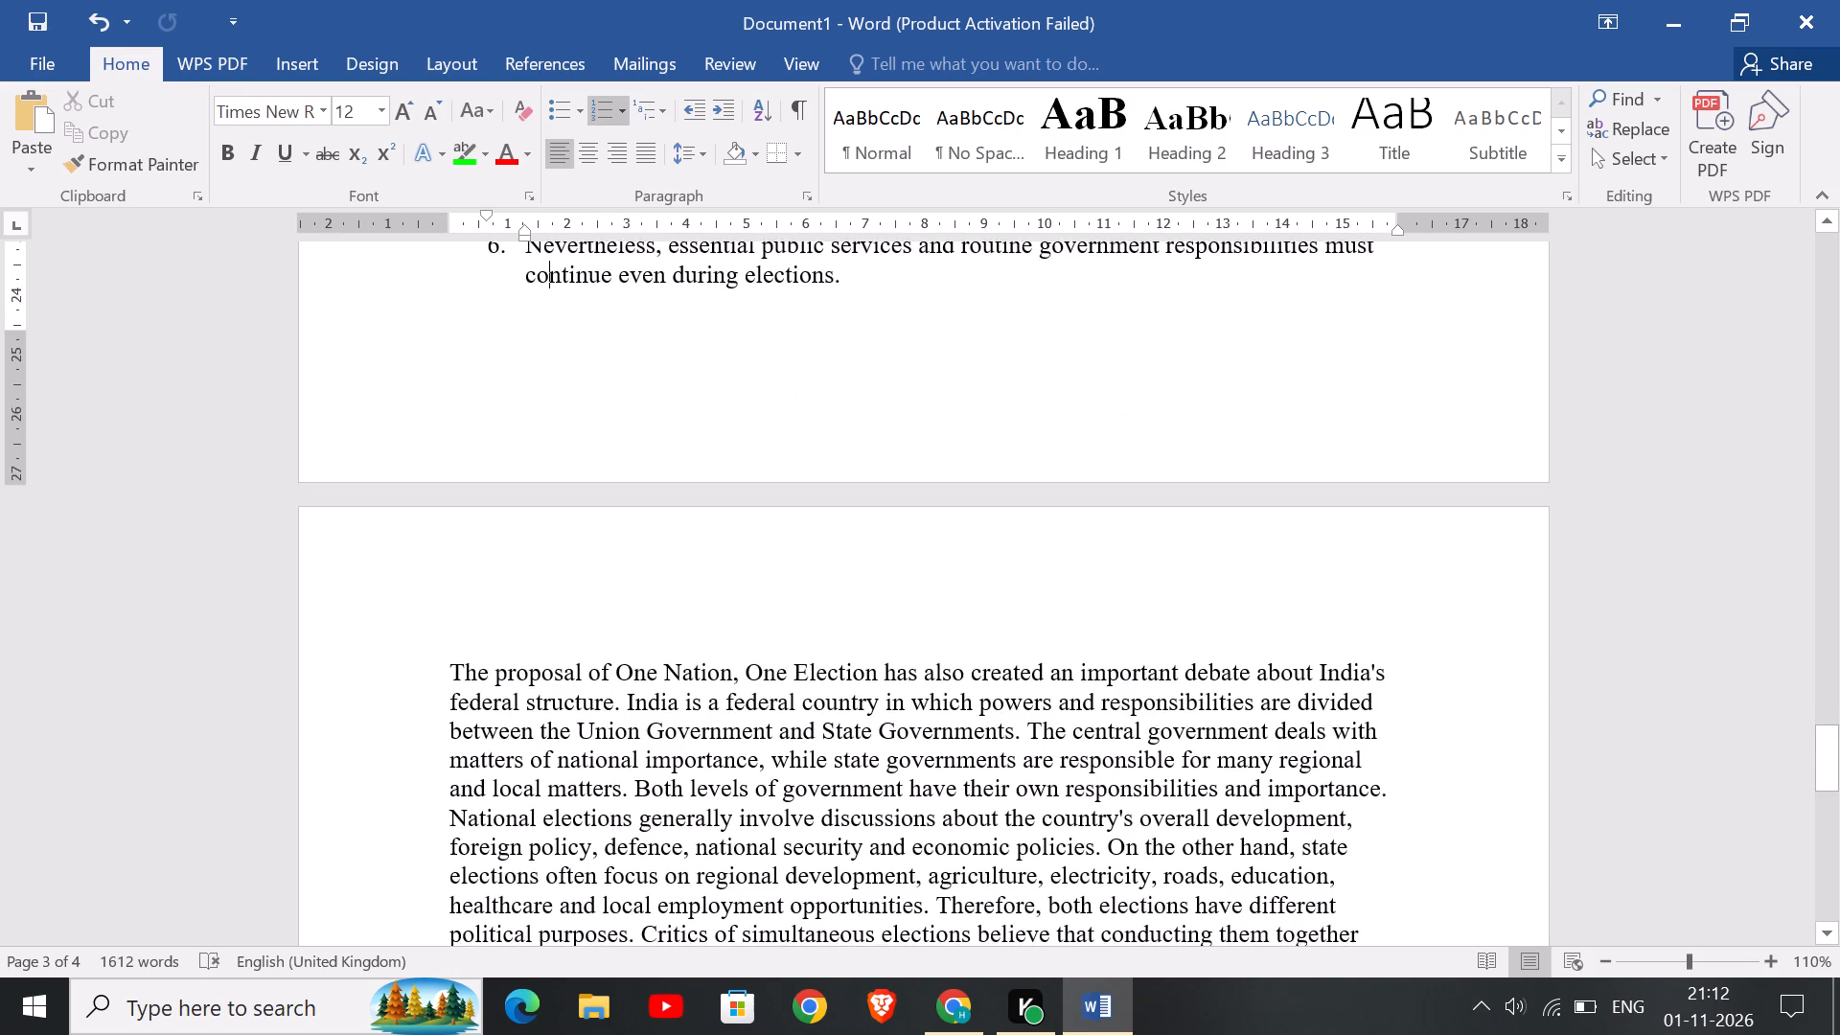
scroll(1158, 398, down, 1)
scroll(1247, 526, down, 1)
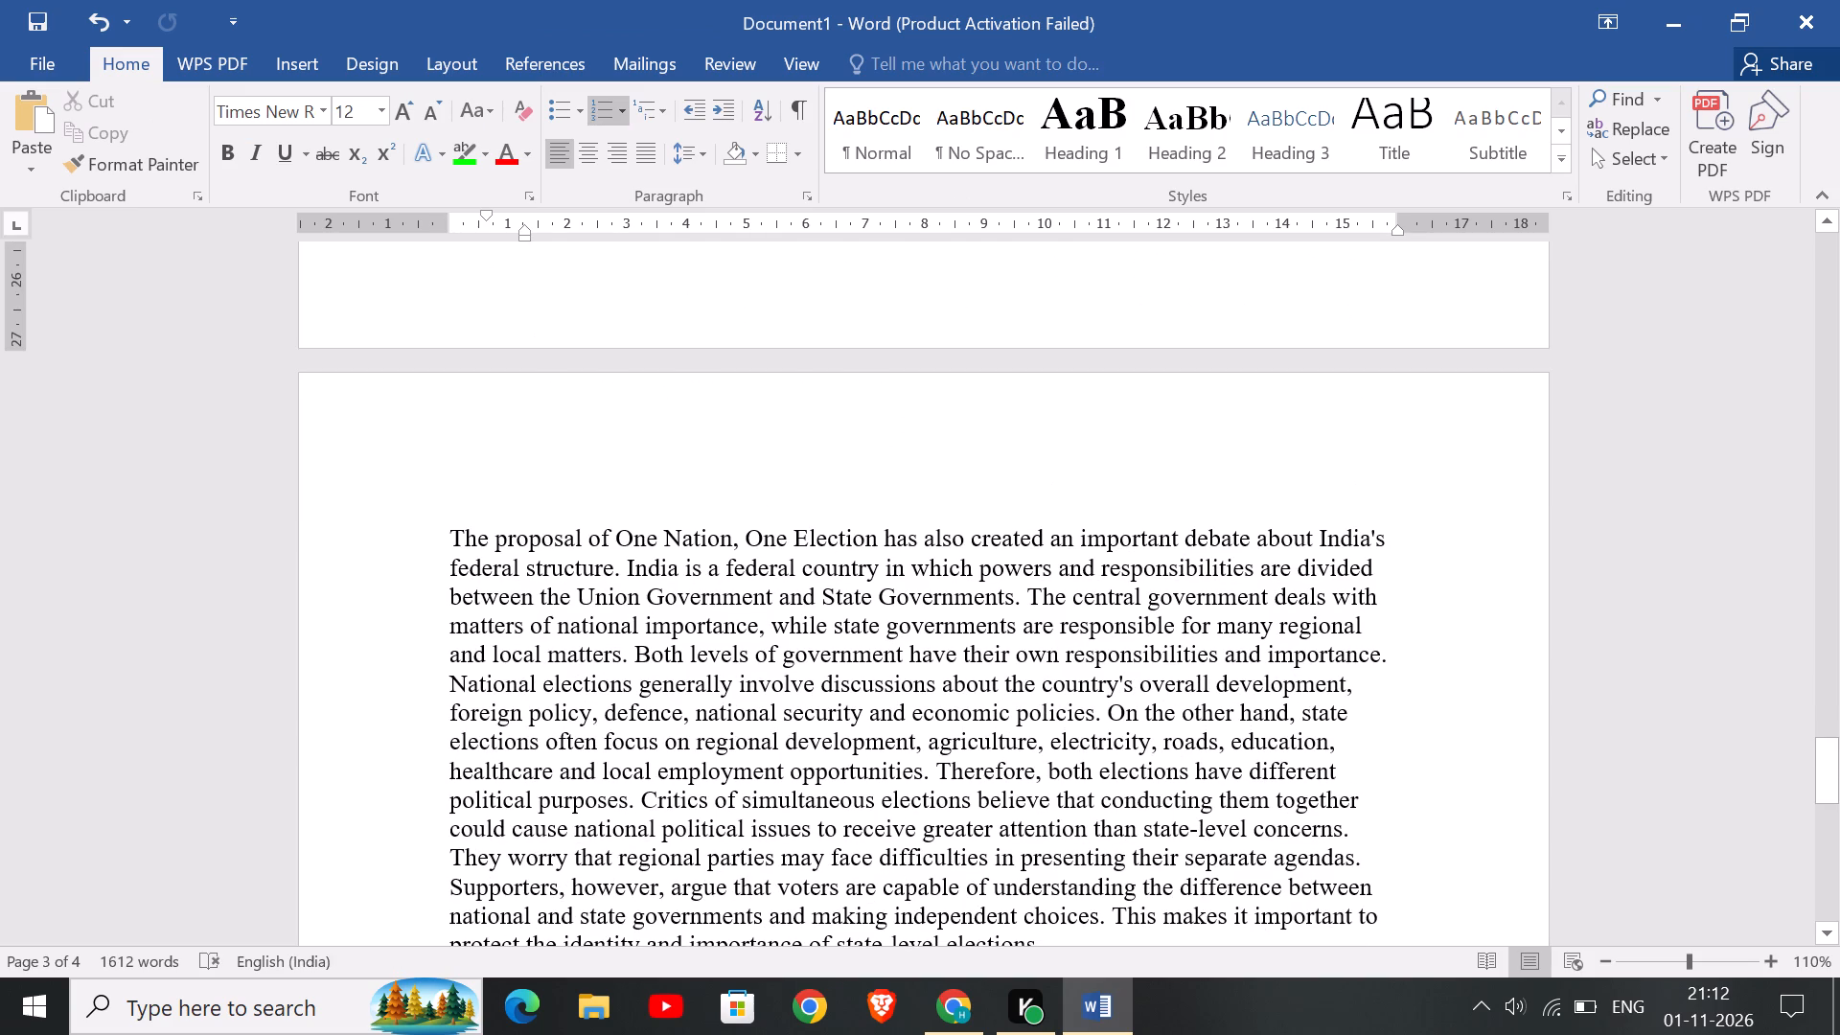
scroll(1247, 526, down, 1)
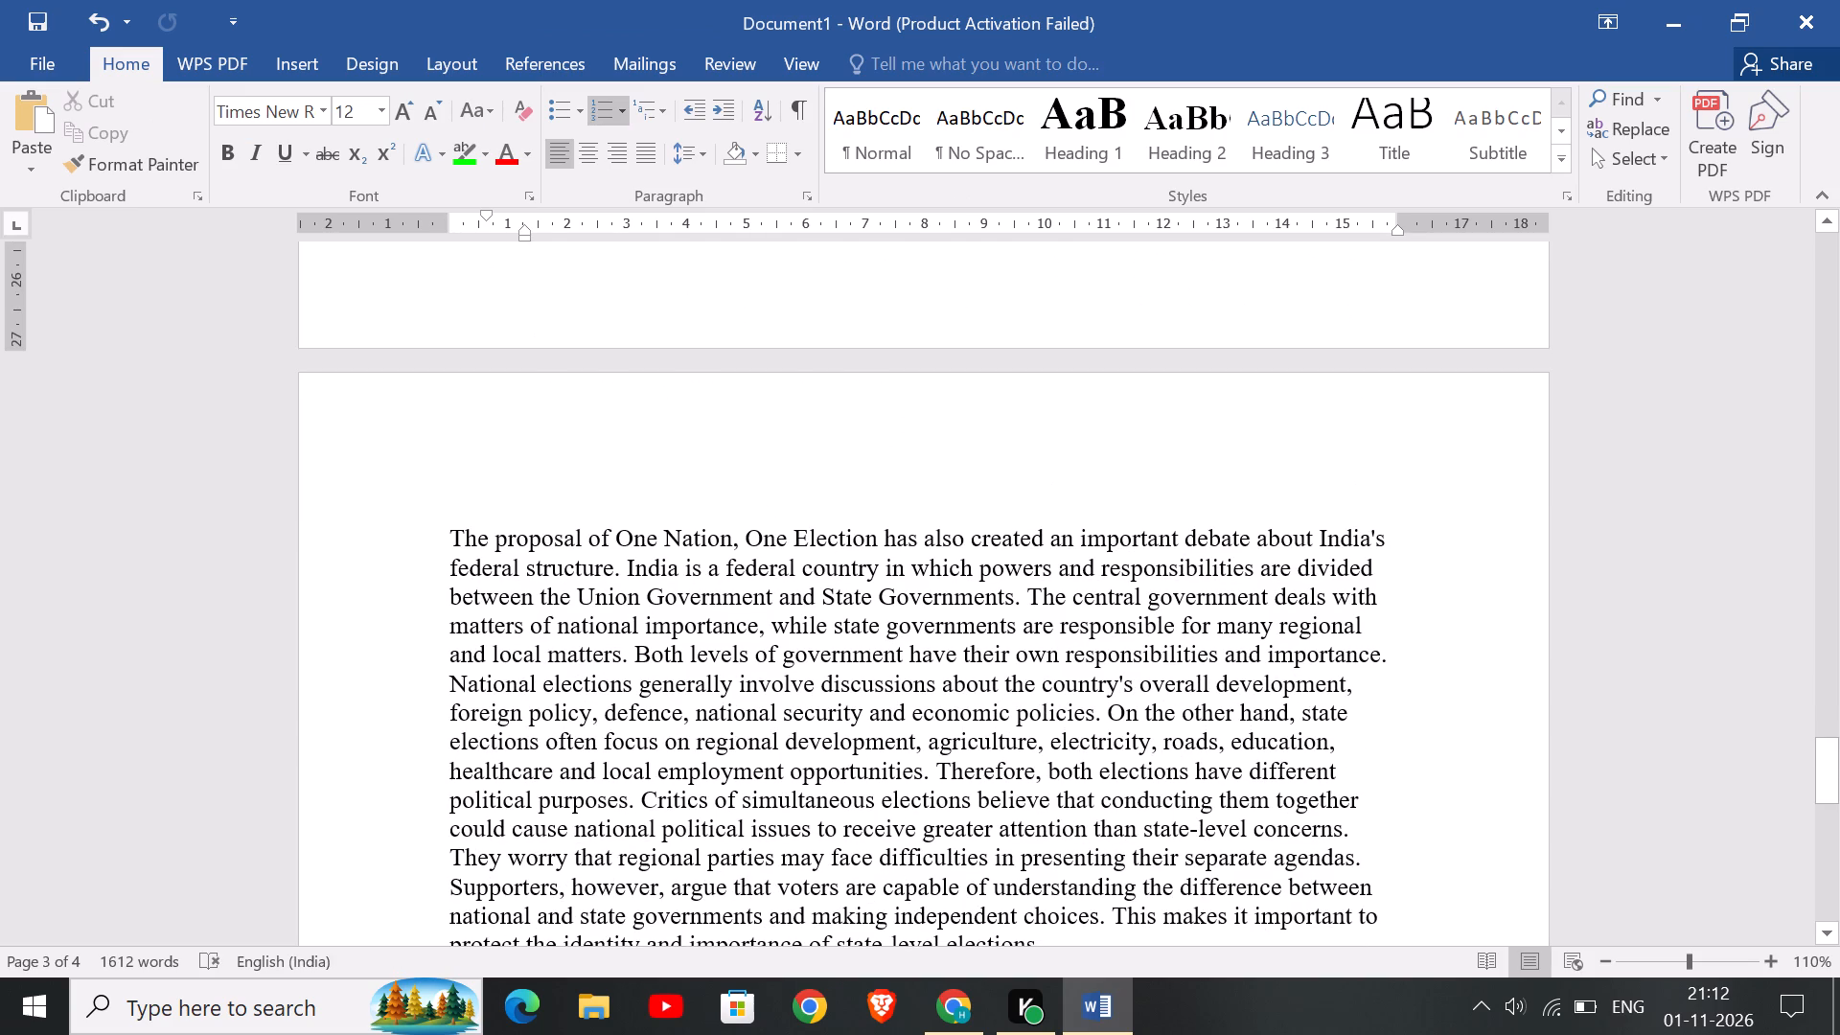
Split the federal structure paragraph after its first sentence so "India is a federal country" starts a new paragraph without a leading space.
click(623, 565)
key(Return)
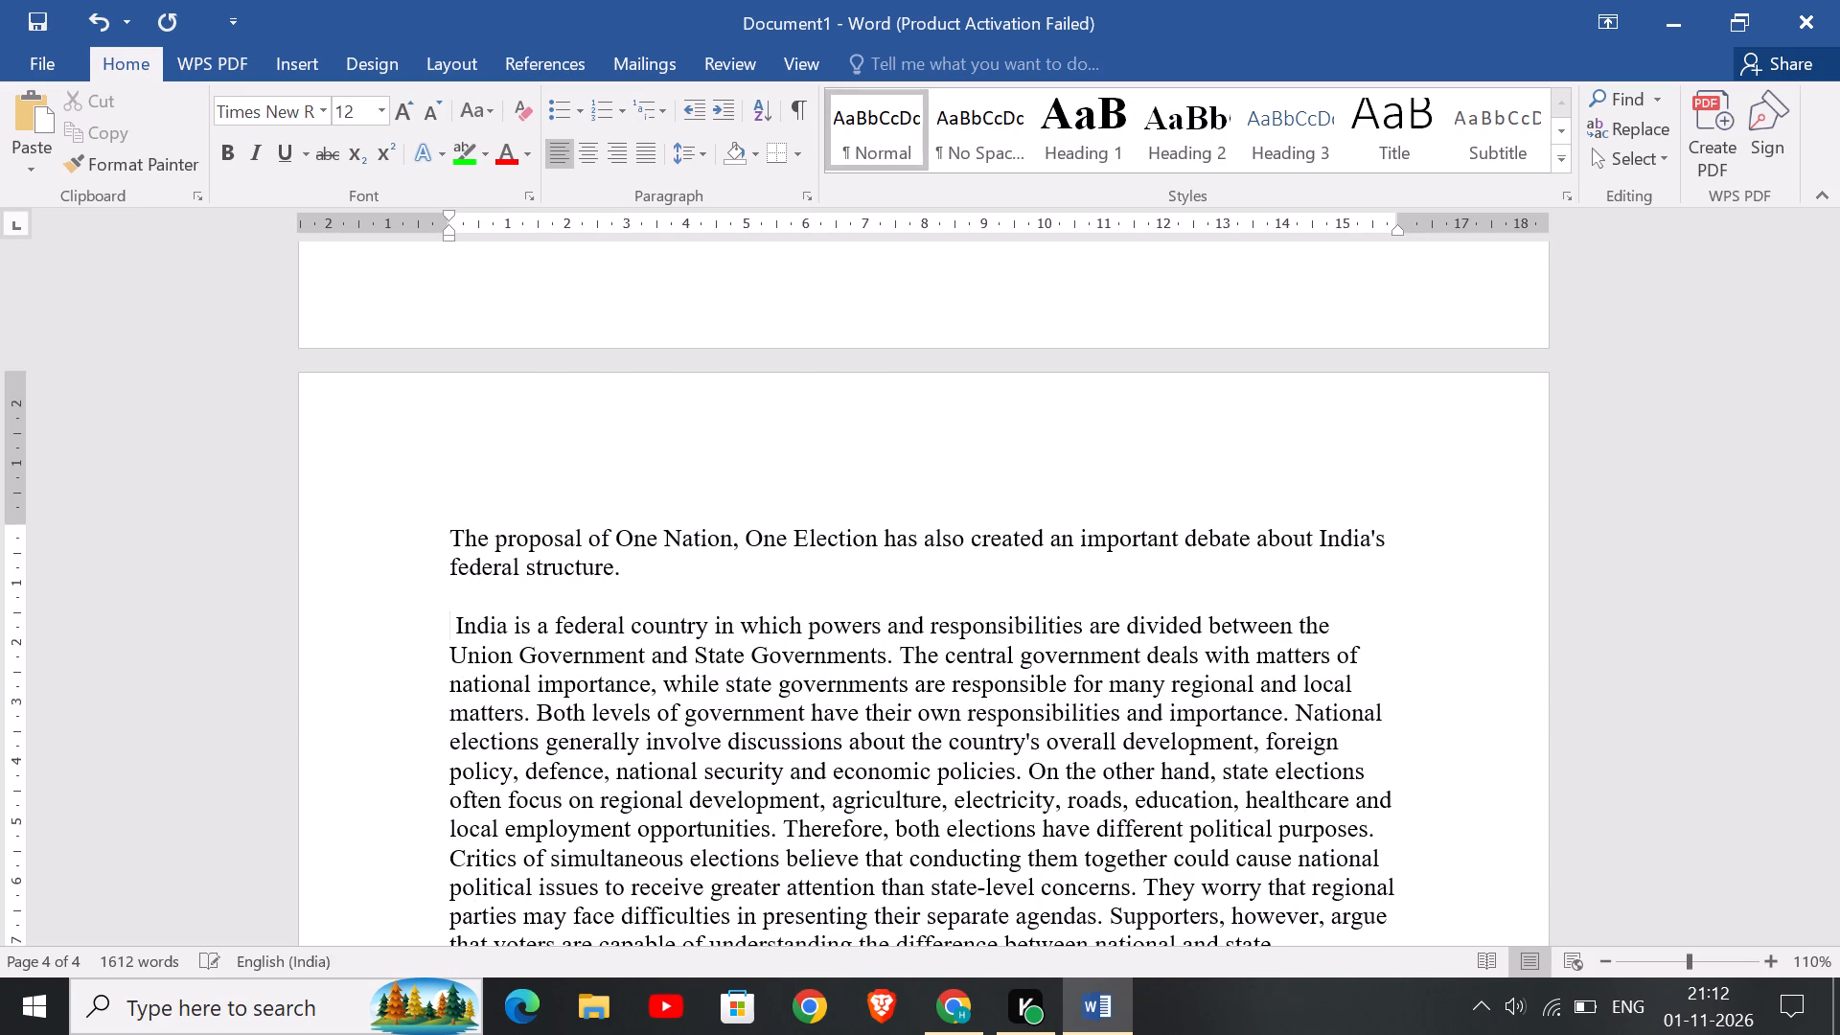
key(Right)
key(BackSpace)
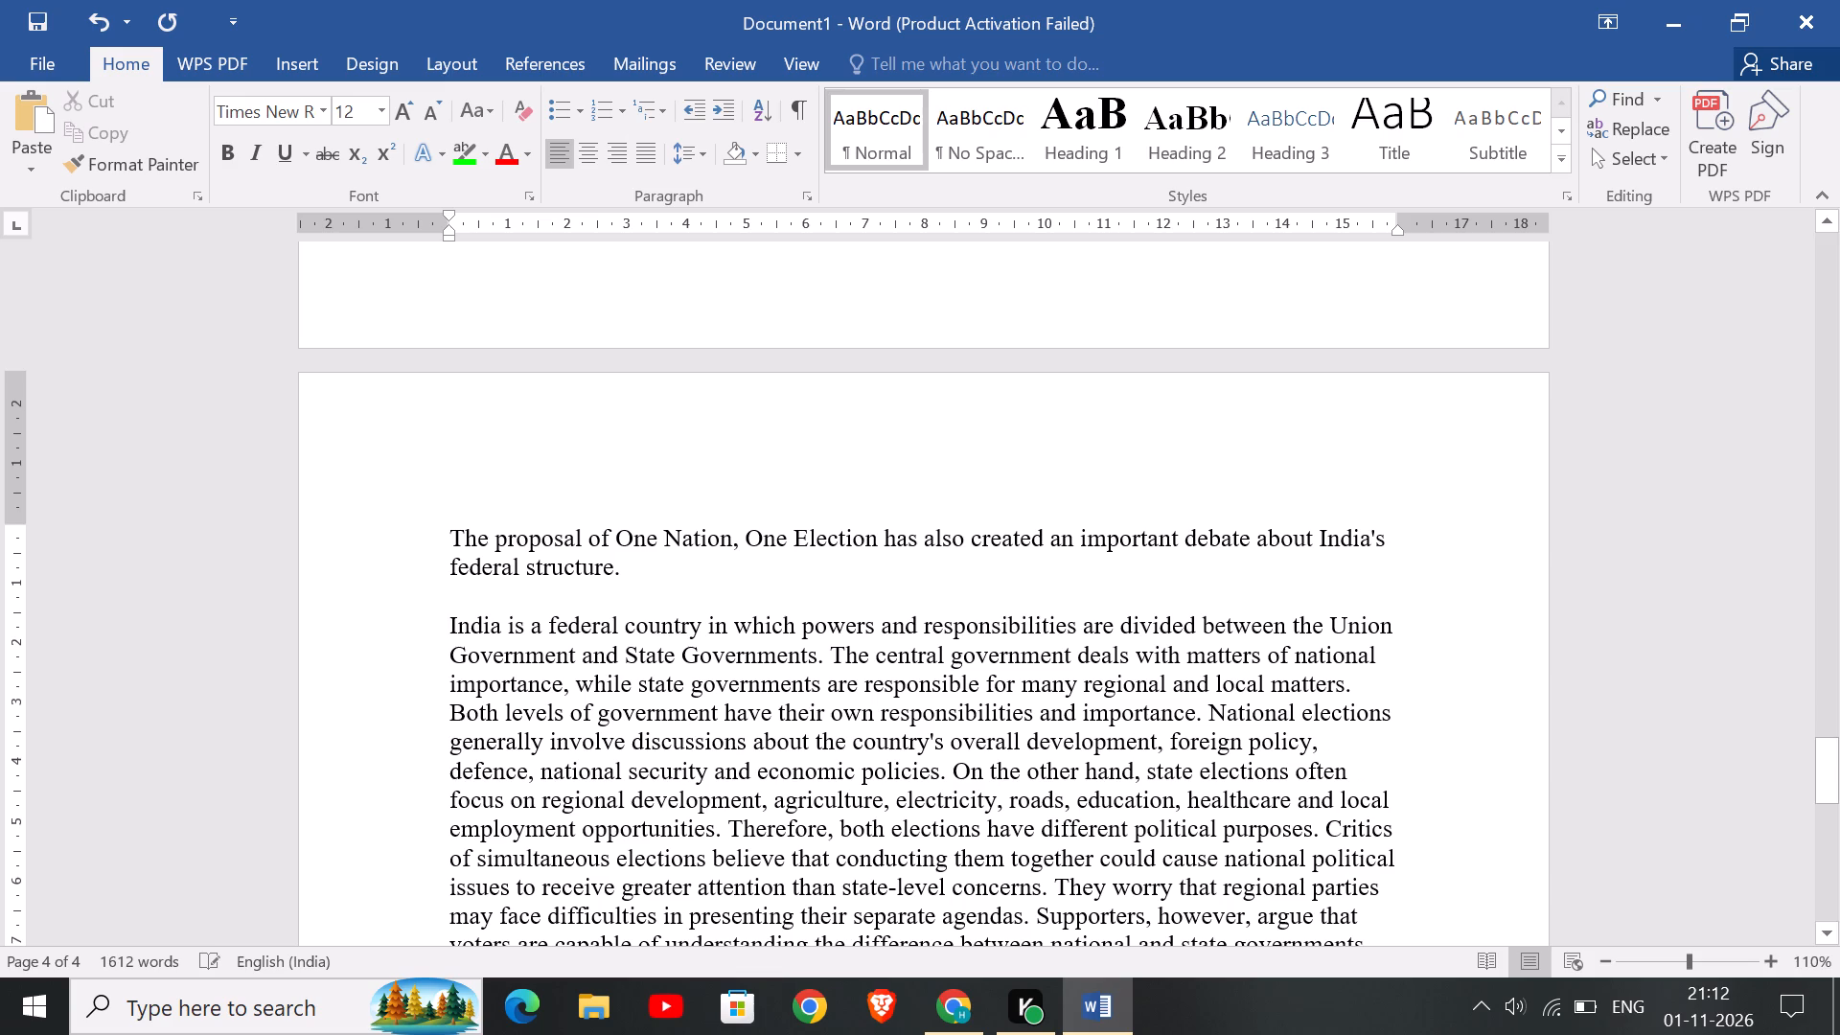
Apply the four-diamond bullet style to the "India is a federal country" paragraph.
click(577, 111)
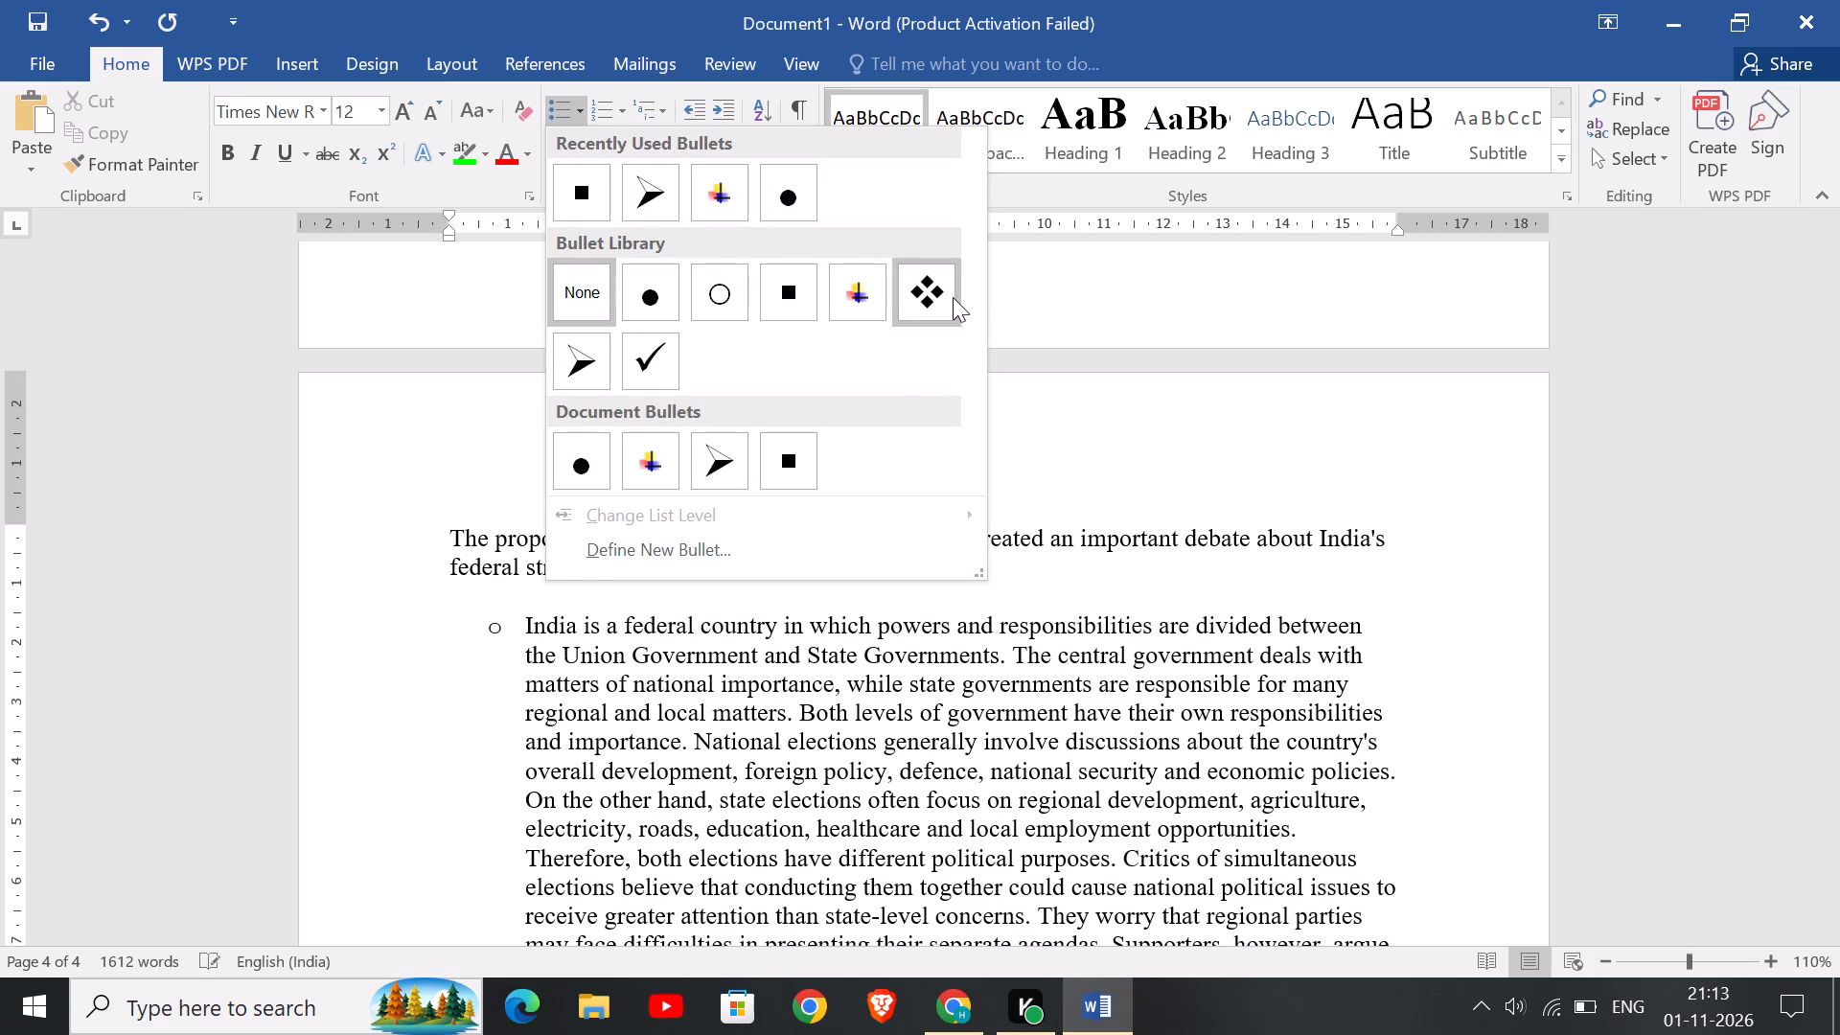
click(927, 303)
Break the diamond-bulleted paragraph into further bullets starting at "Both levels of government" and "On the other hand".
scroll(895, 670, down, 1)
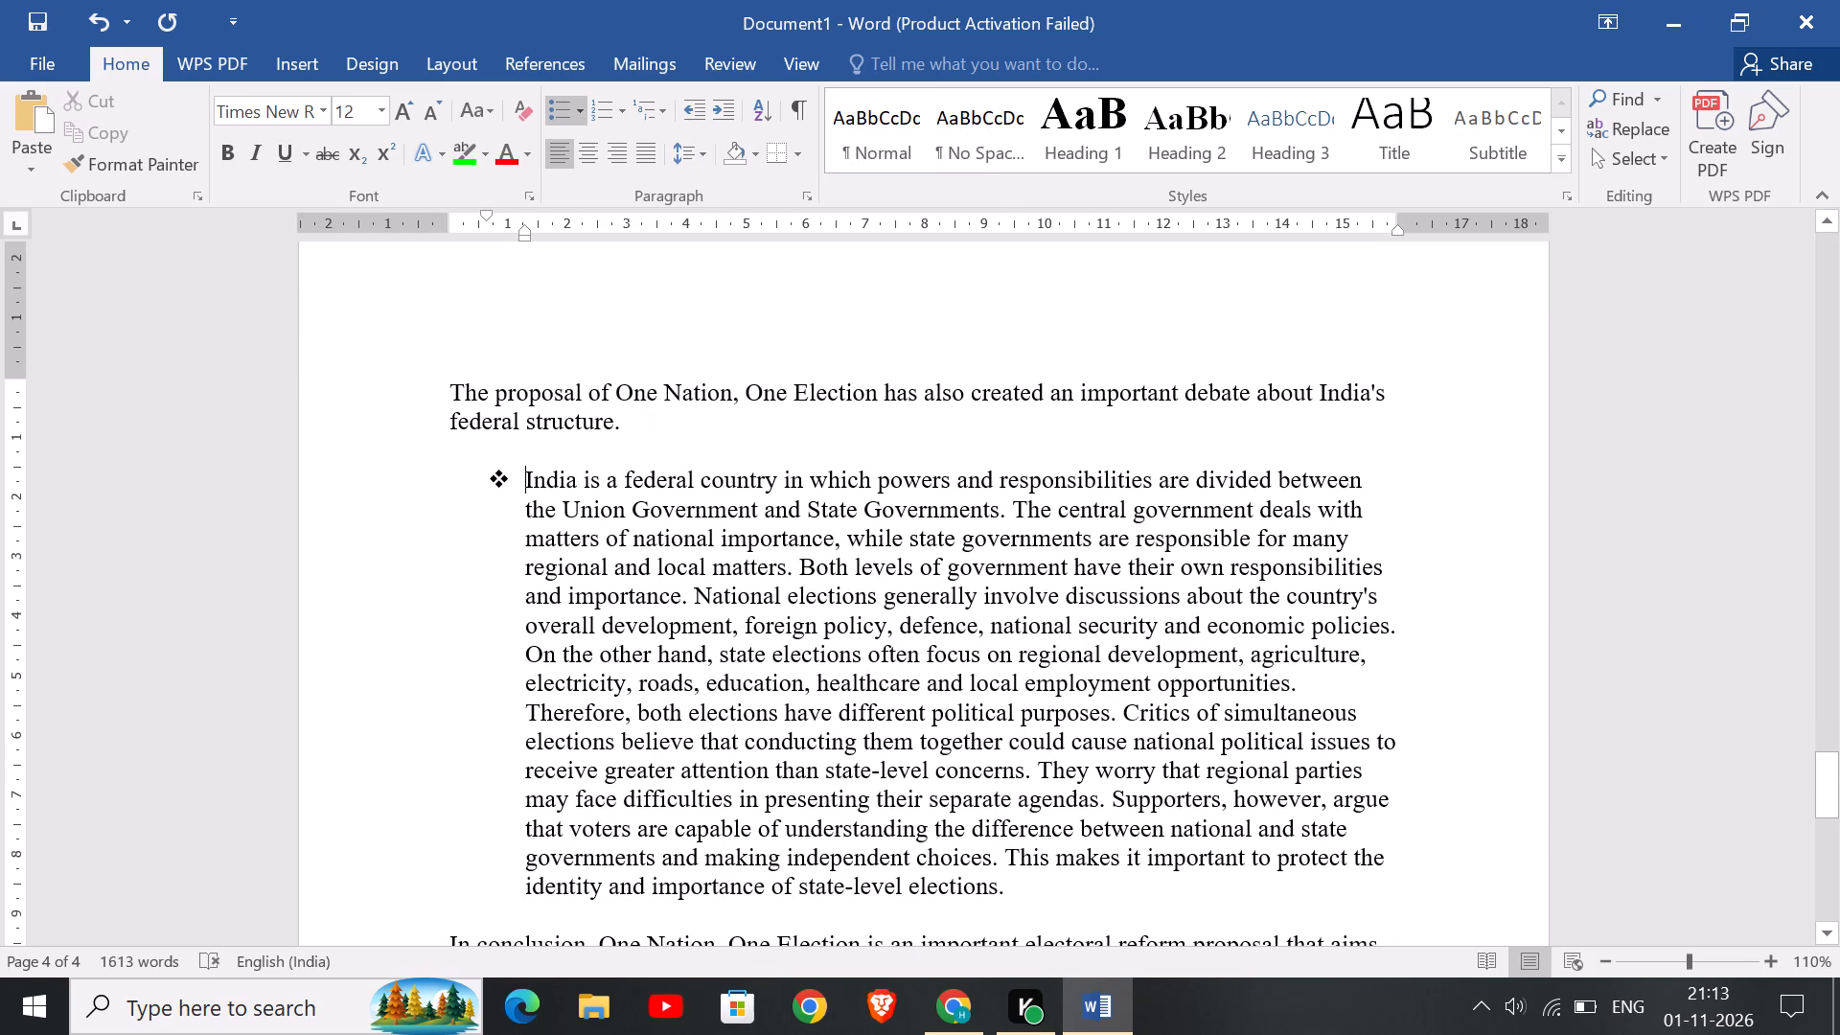
click(793, 565)
key(Right)
key(Return)
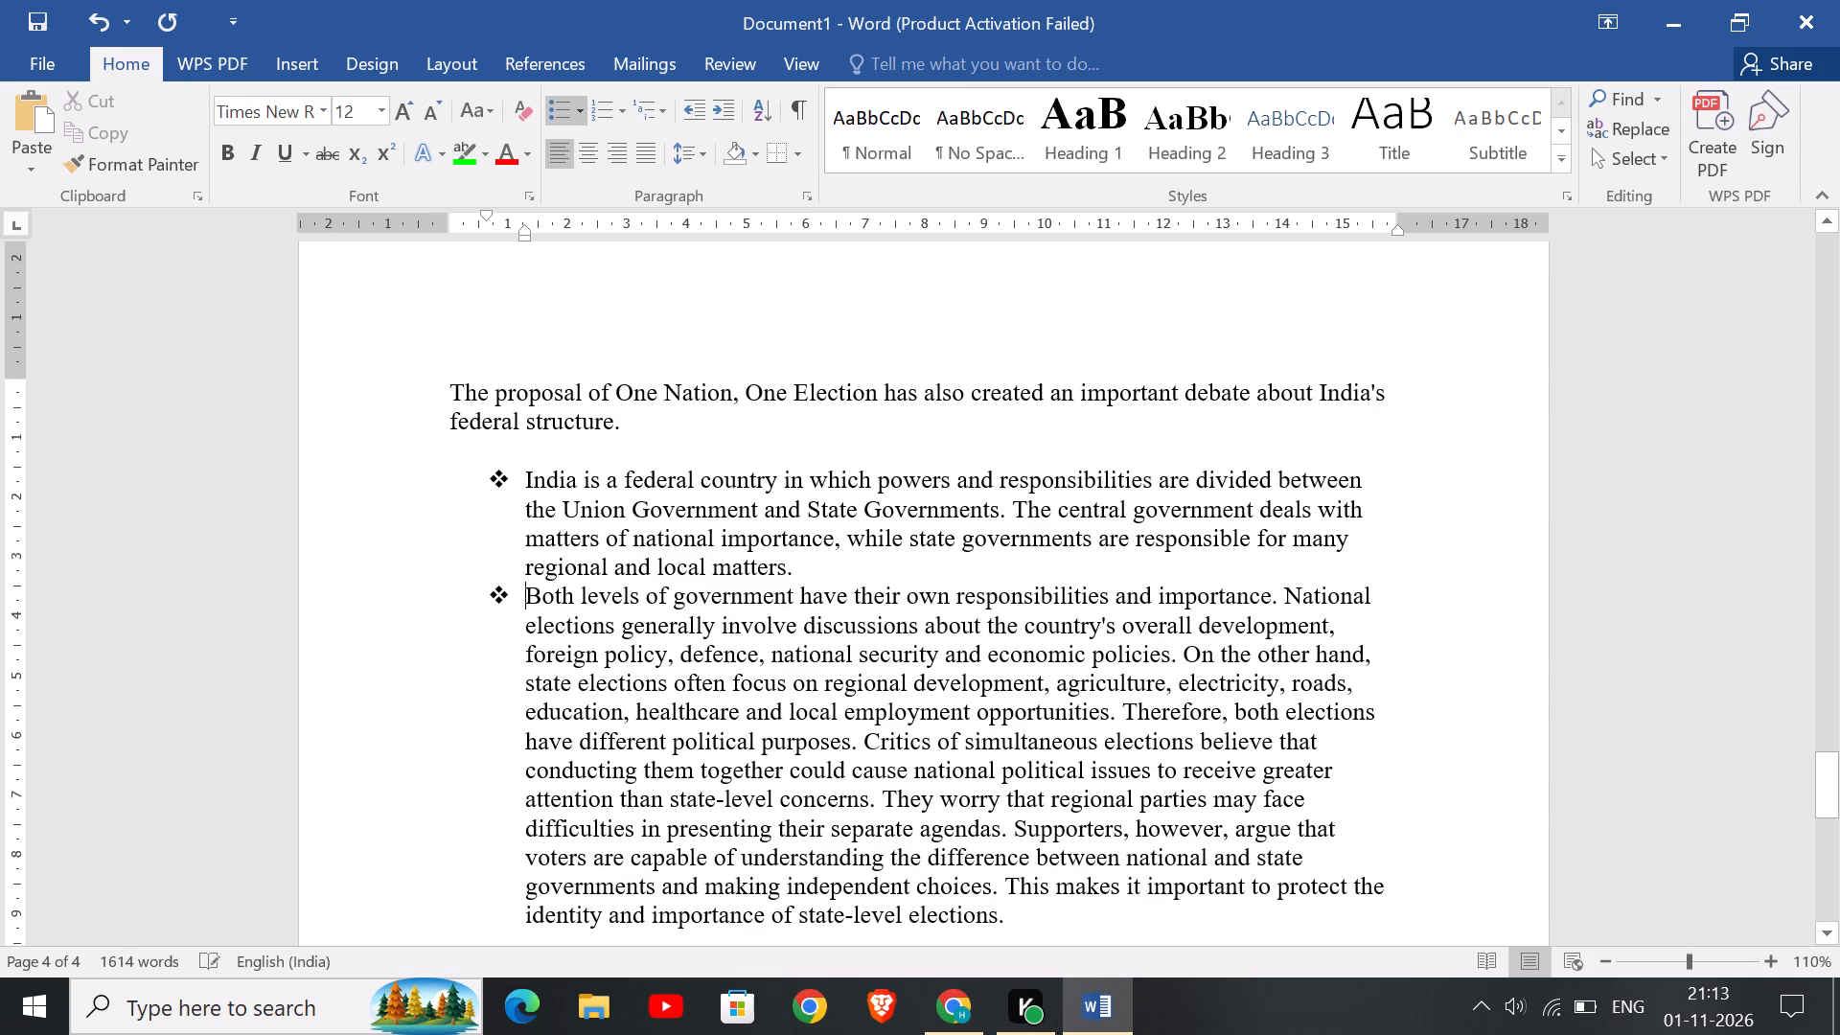
click(1179, 656)
key(Right)
key(Return)
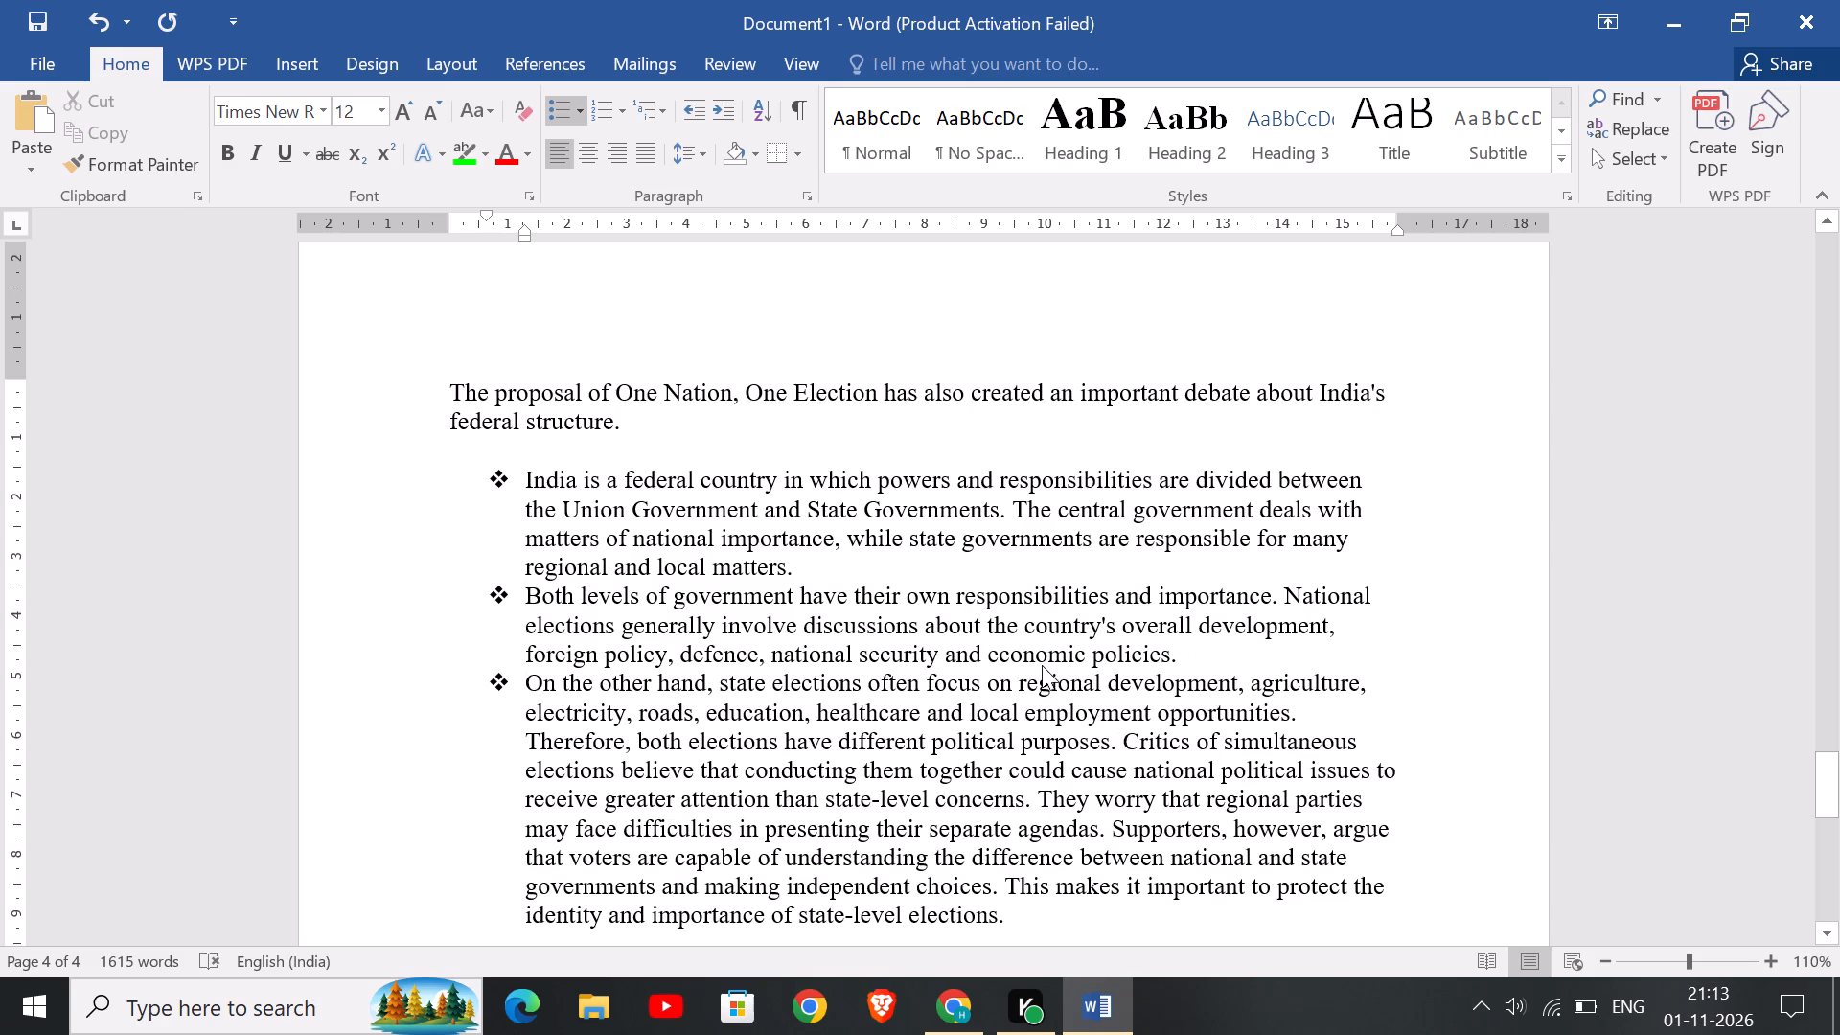
Split the "On the other hand" bullet into further bullets starting at "Critics of simultaneous elections" and "Supporters, however".
scroll(926, 734, down, 1)
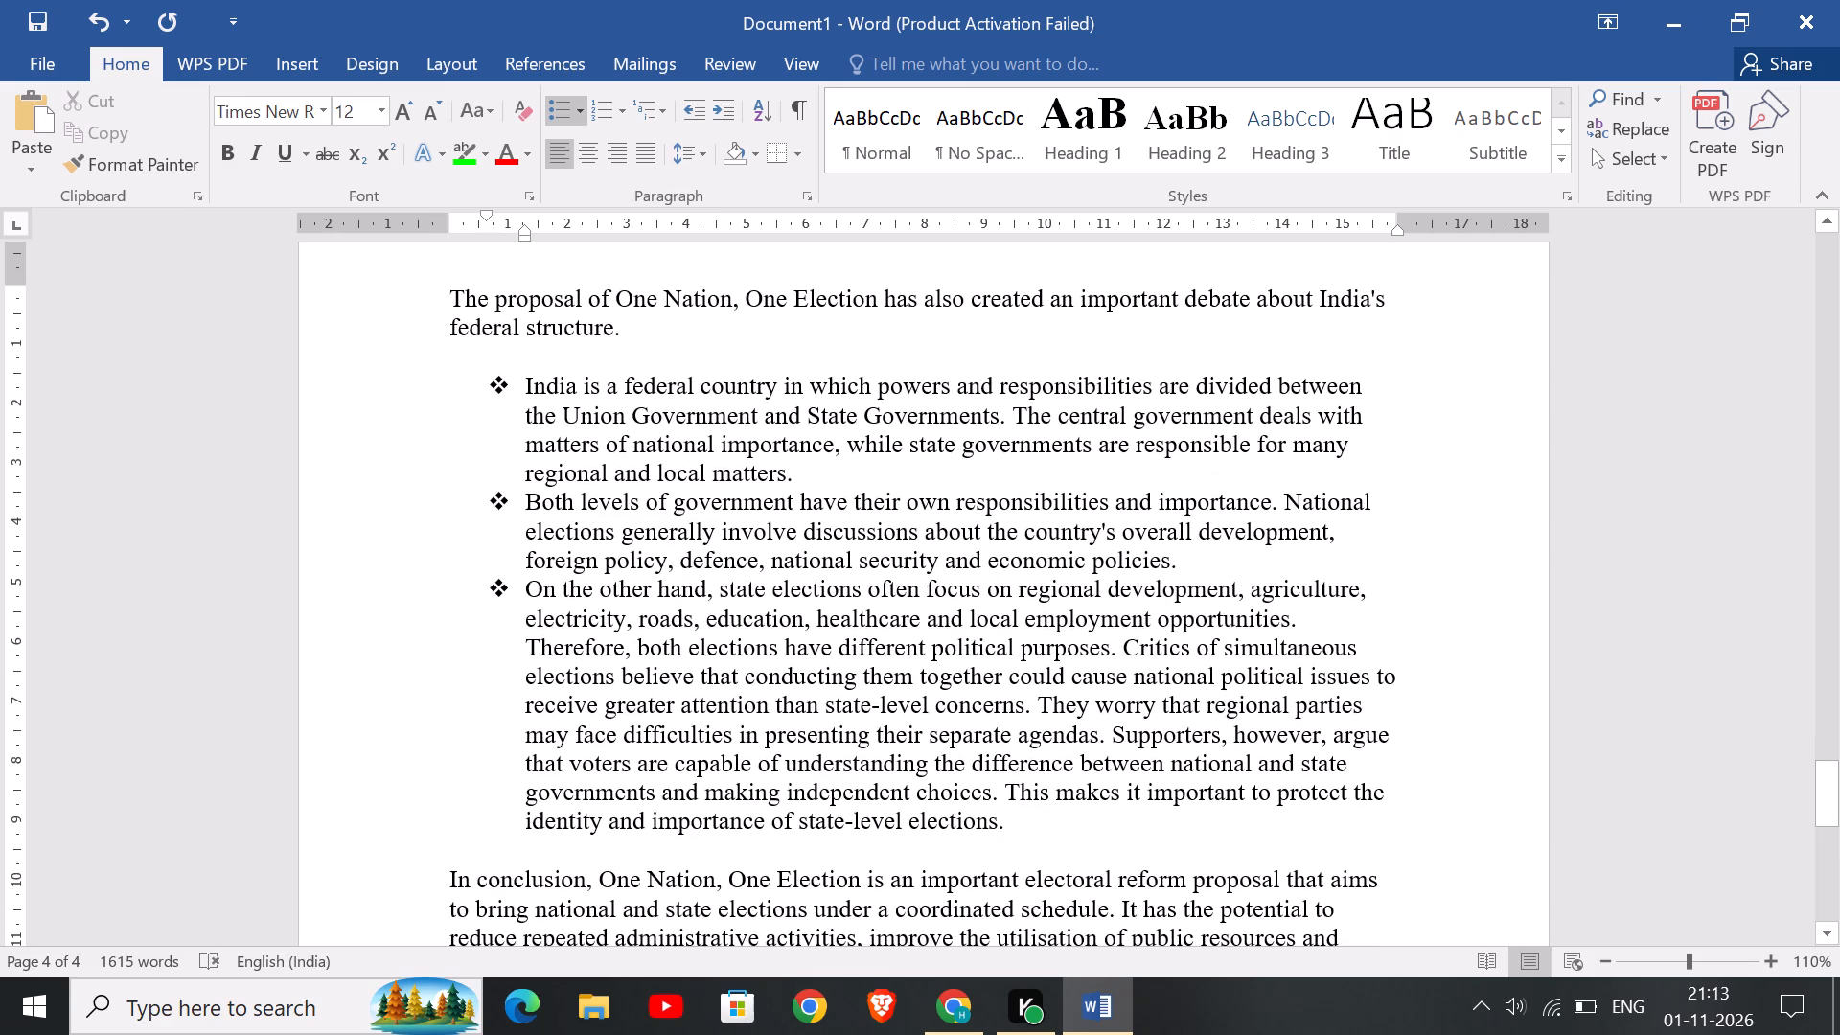
click(1124, 643)
key(backslash)
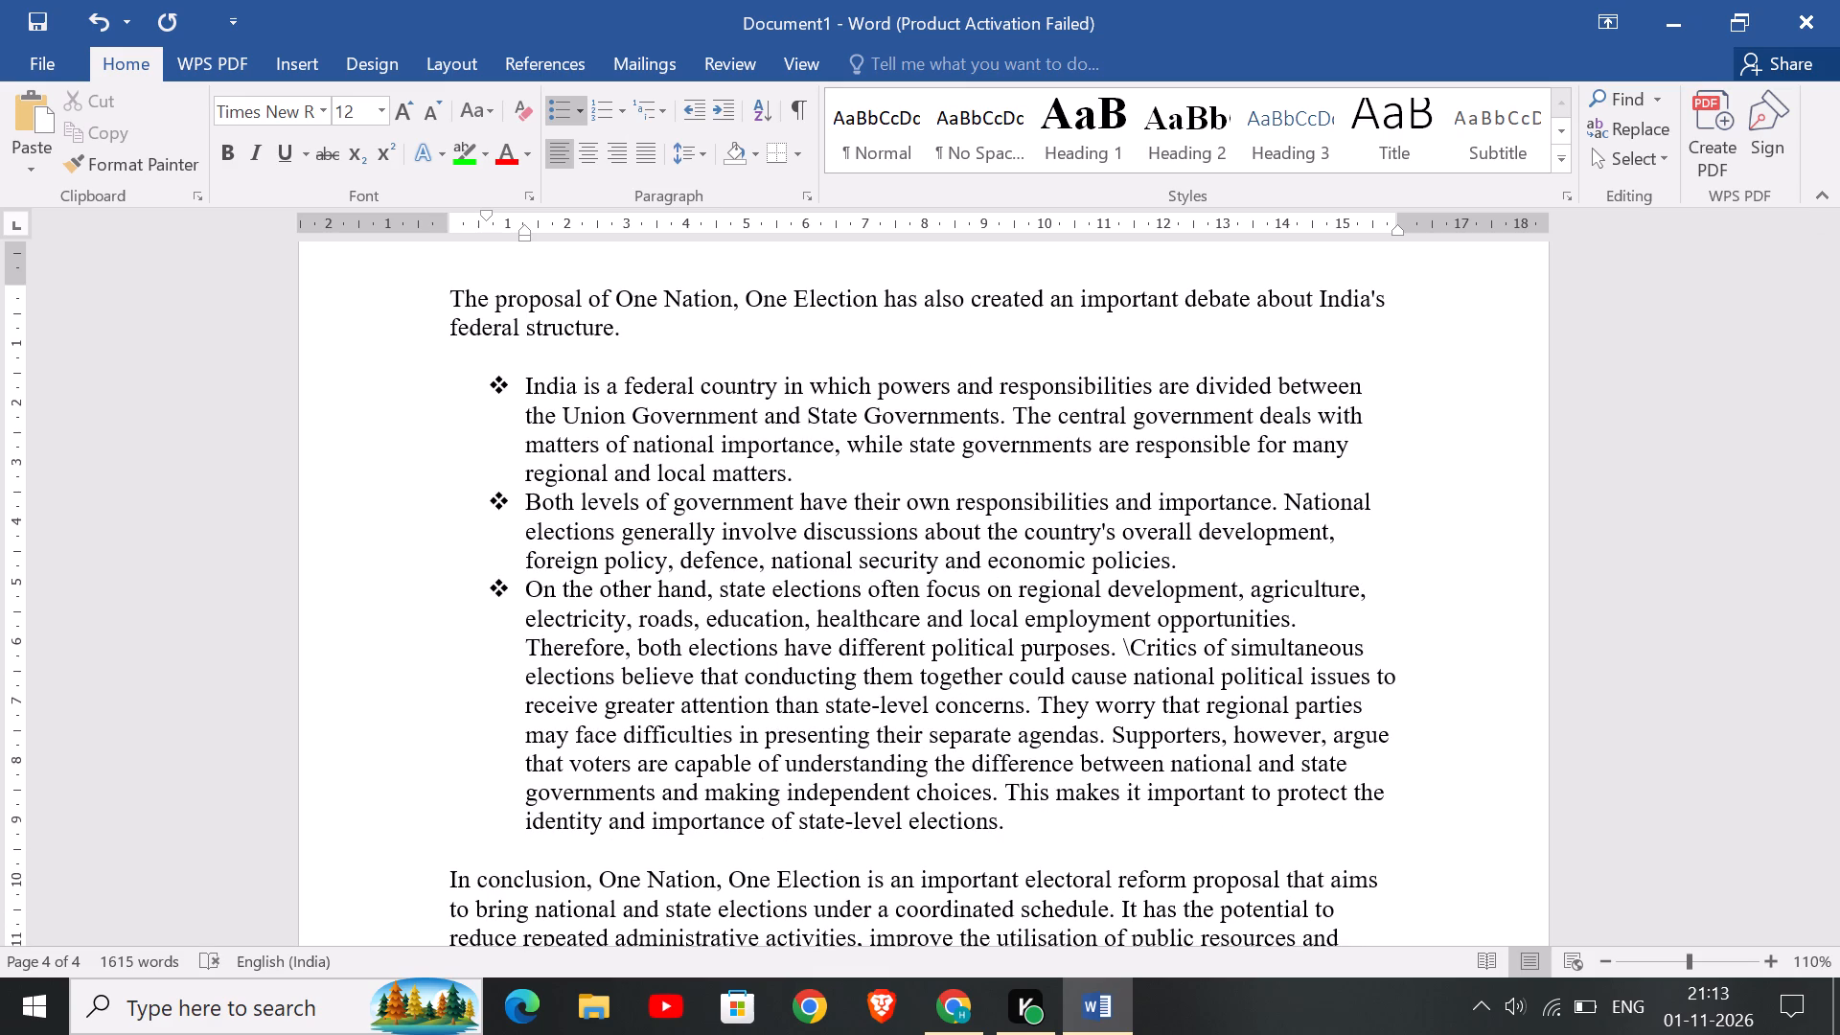
key(BackSpace)
key(Return)
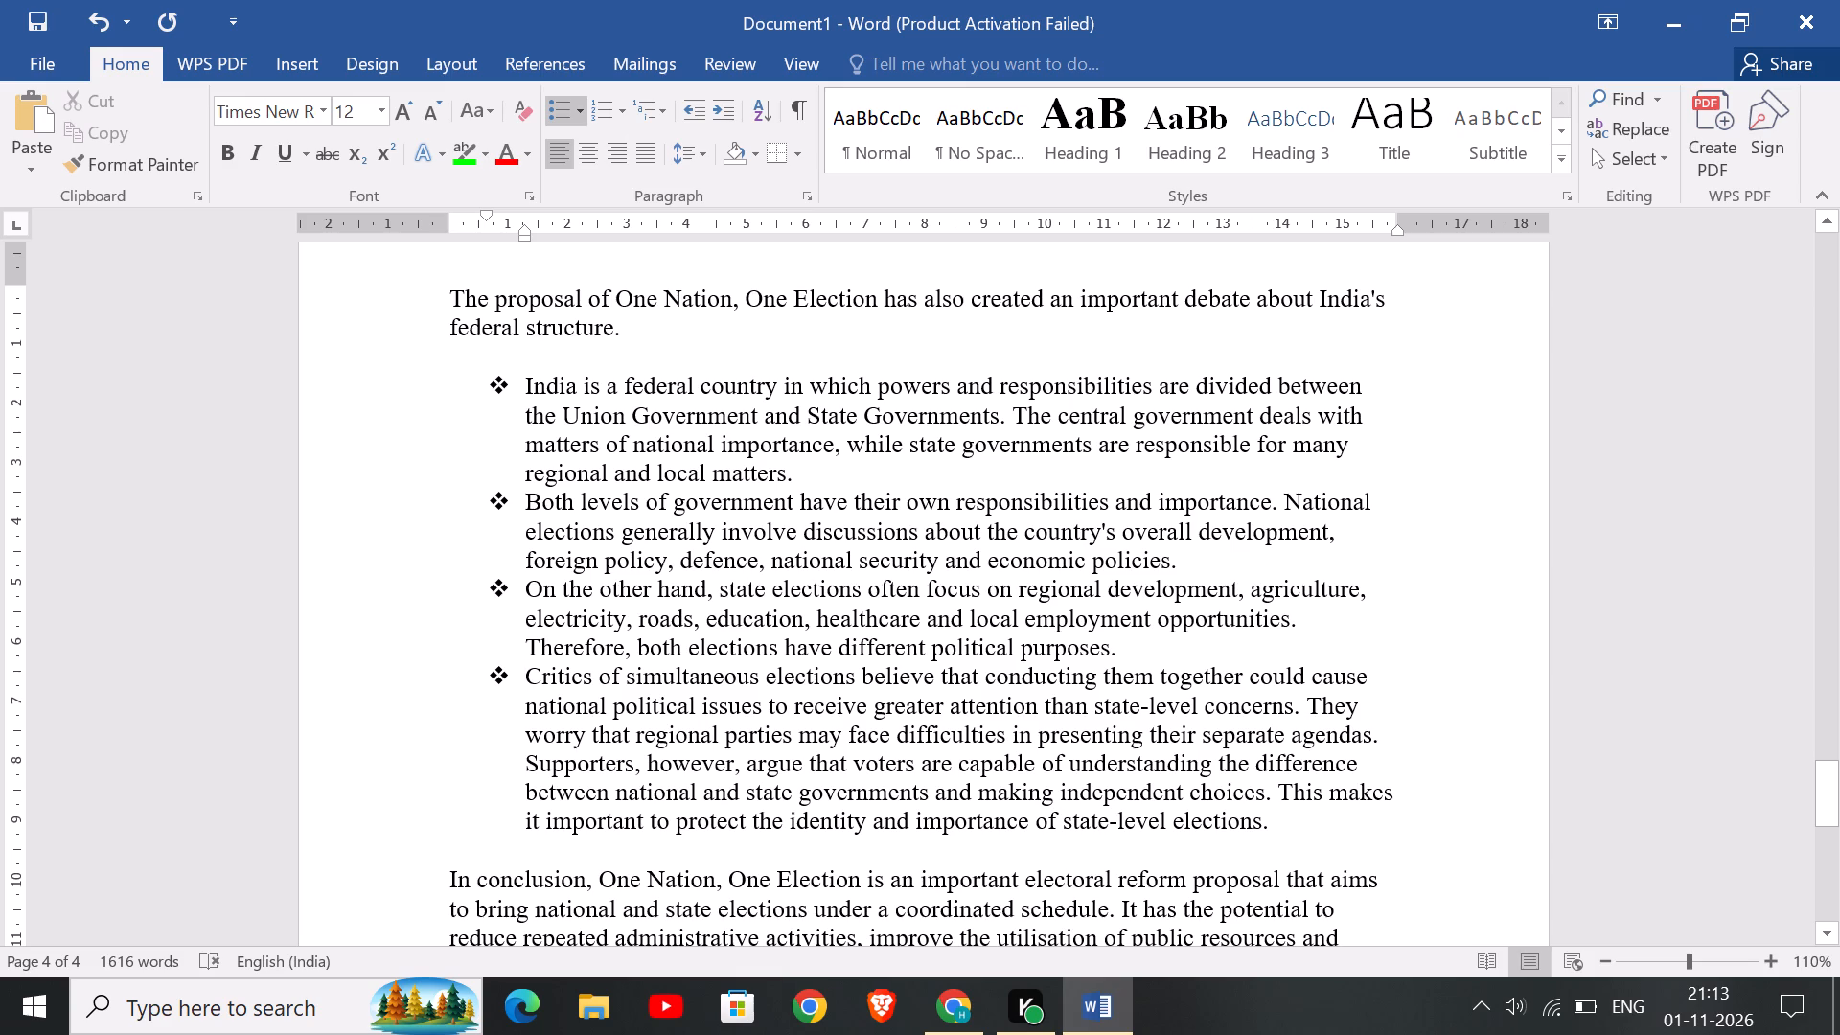
click(523, 764)
key(Return)
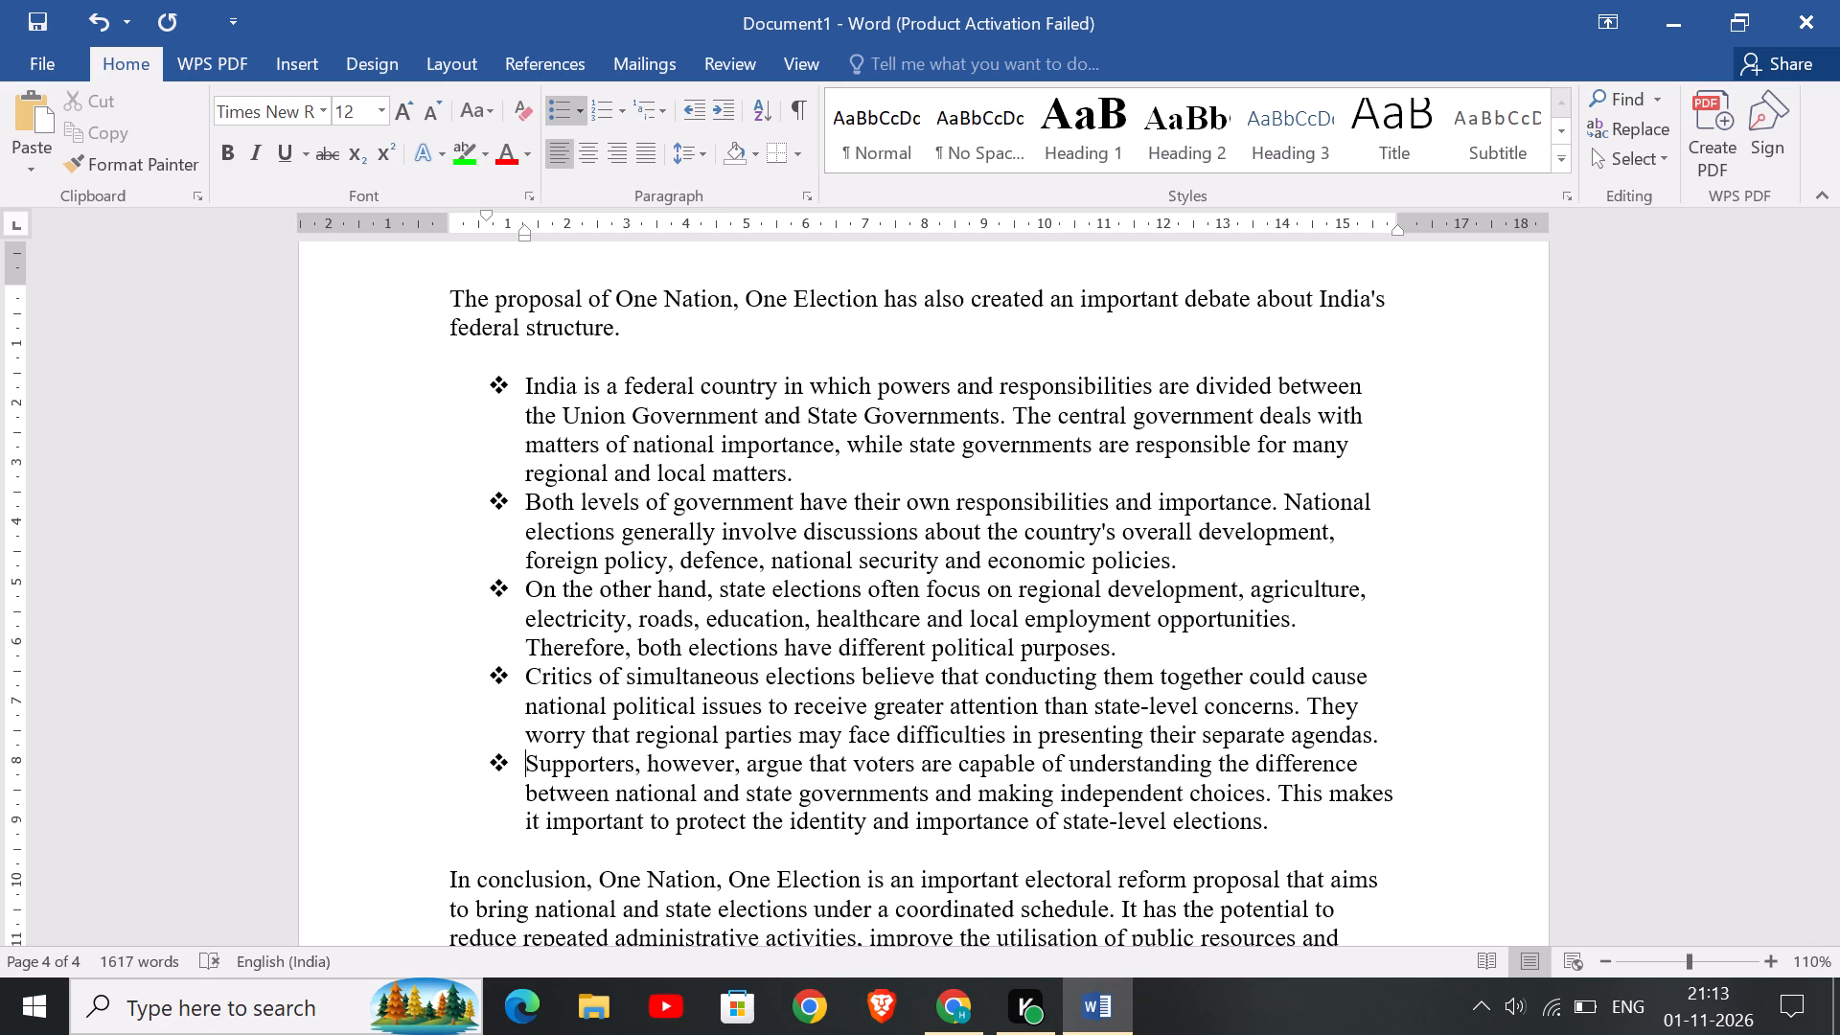
Set the font of the "The proposal of One Nation, One Election" introductory sentence above the diamond bullets to Britannic Bold.
scroll(523, 764, down, 2)
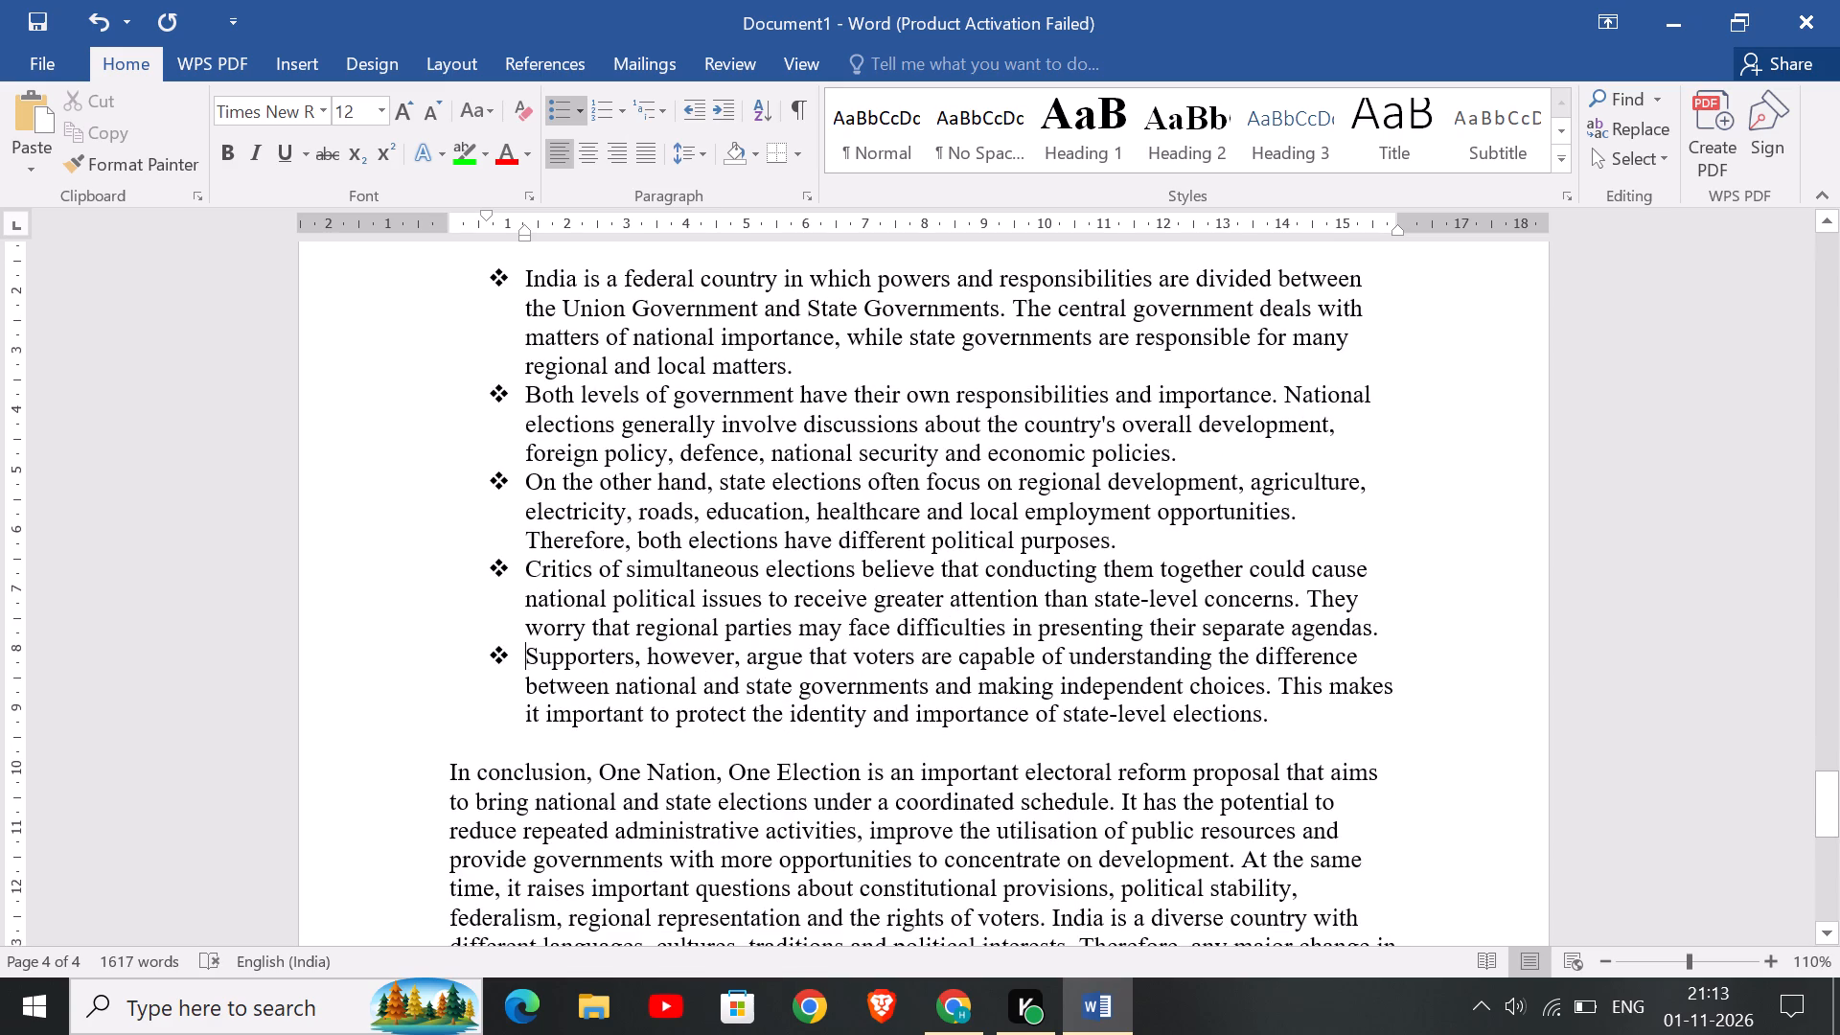
scroll(523, 764, down, 3)
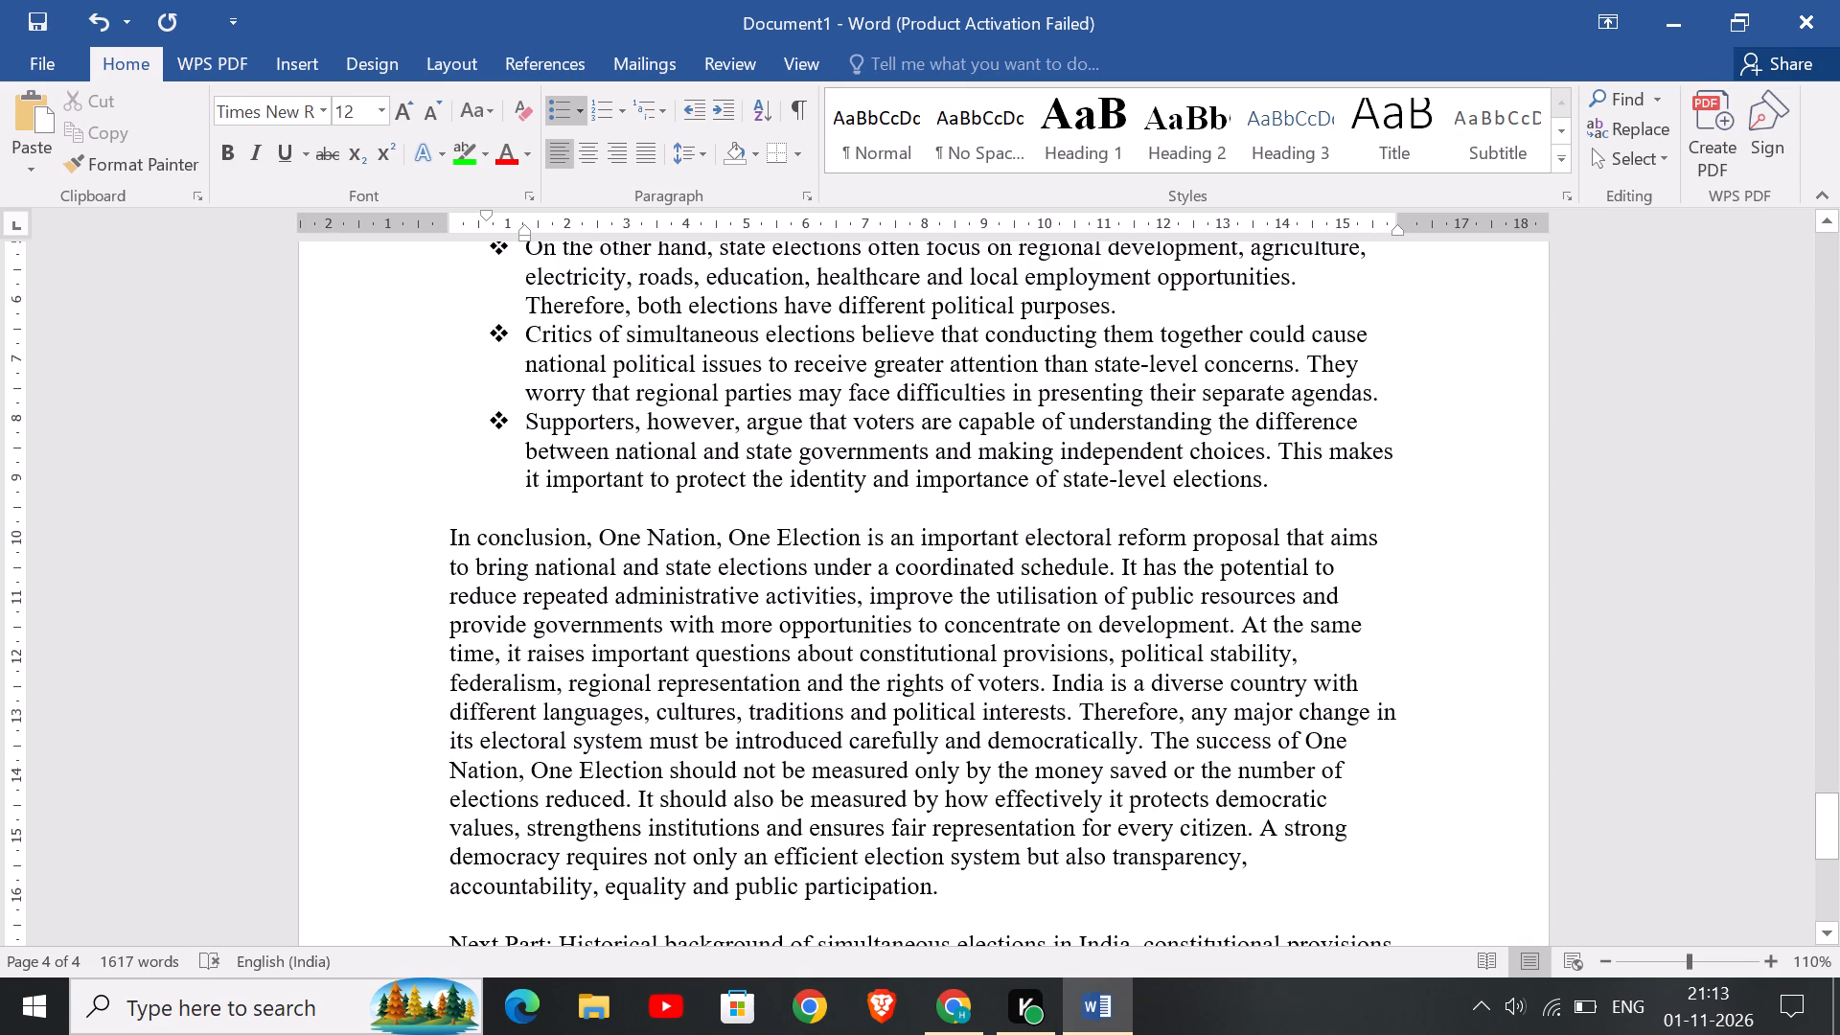
scroll(673, 720, down, 1)
scroll(673, 720, up, 3)
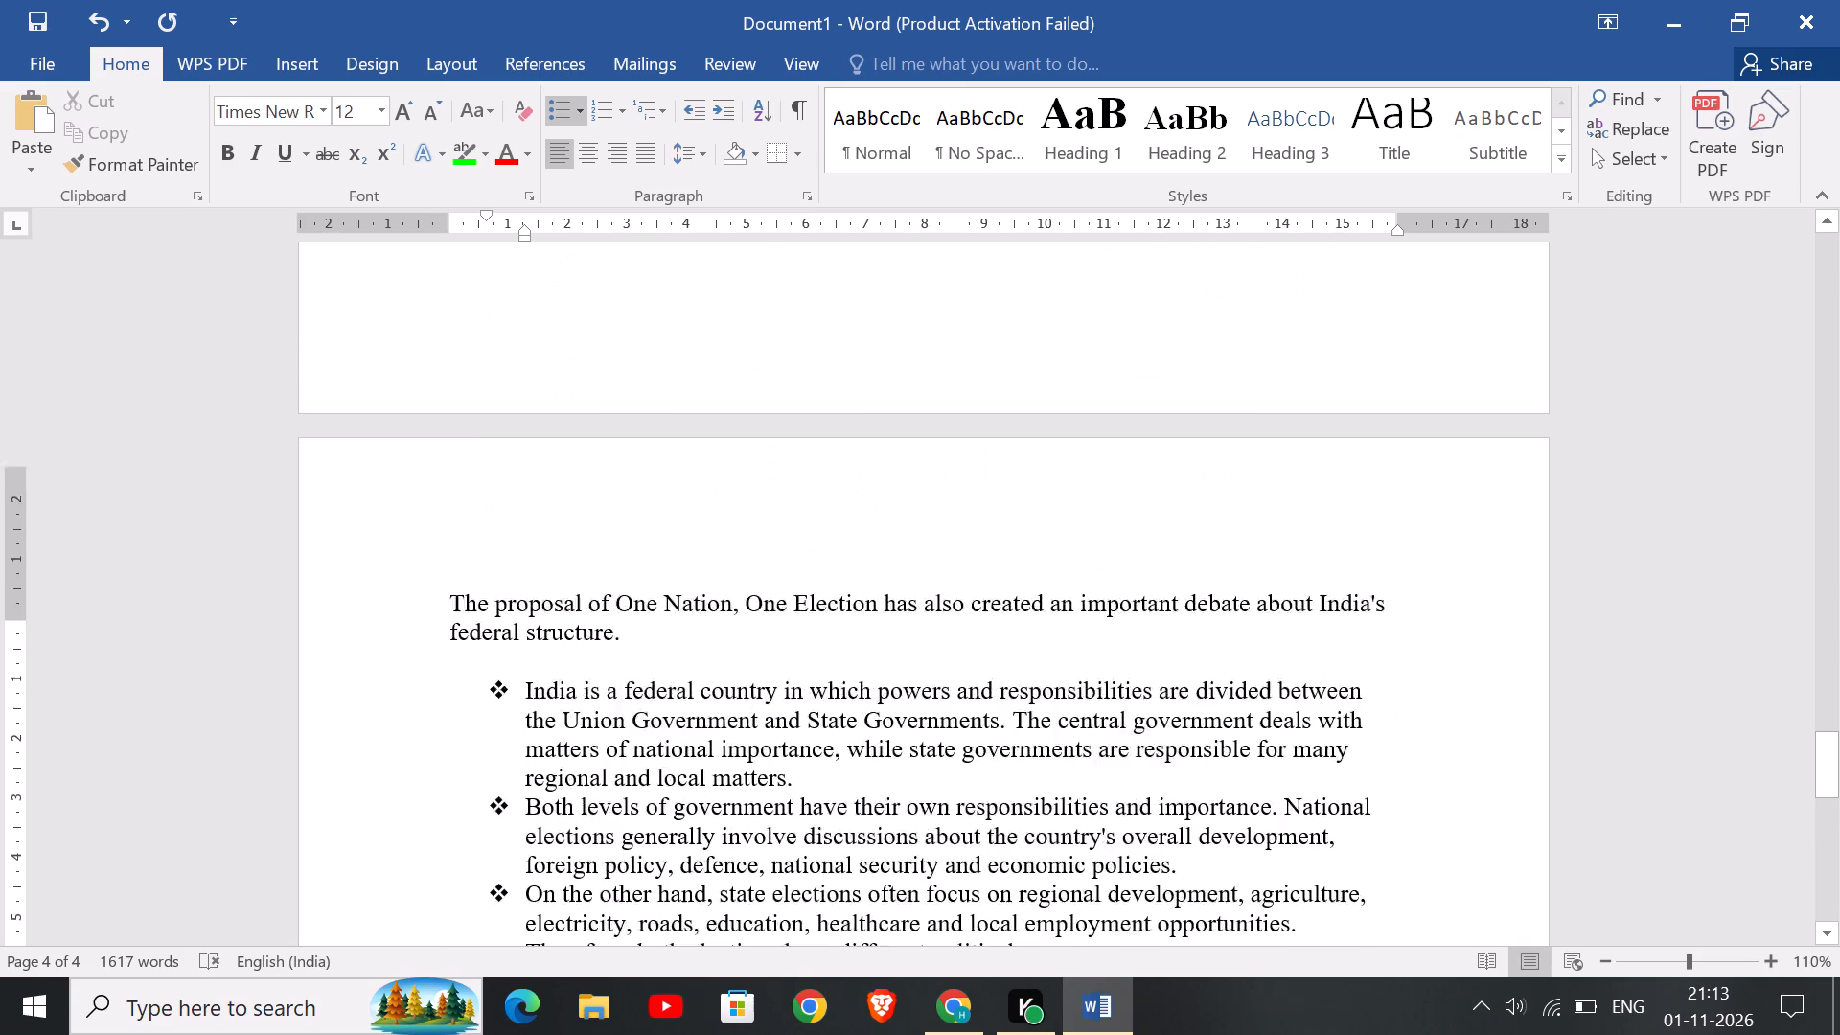
scroll(673, 720, up, 1)
drag(652, 703, 463, 657)
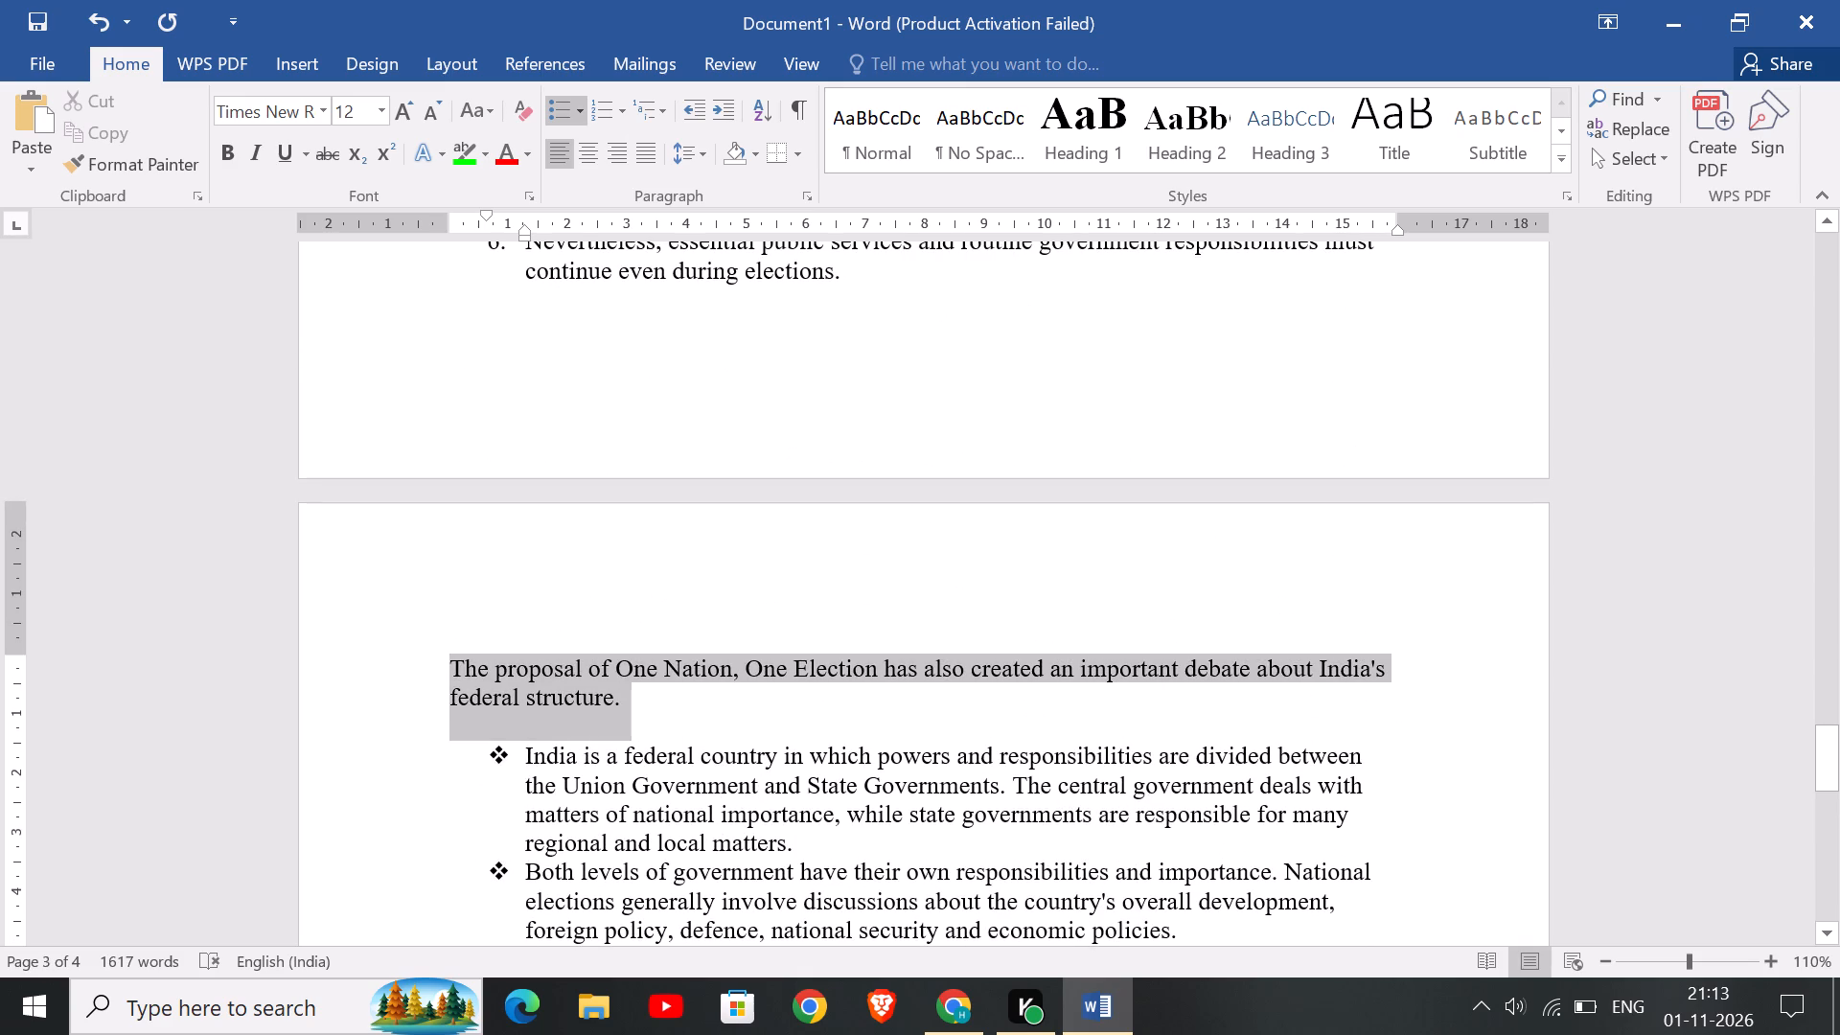
drag(463, 657, 450, 653)
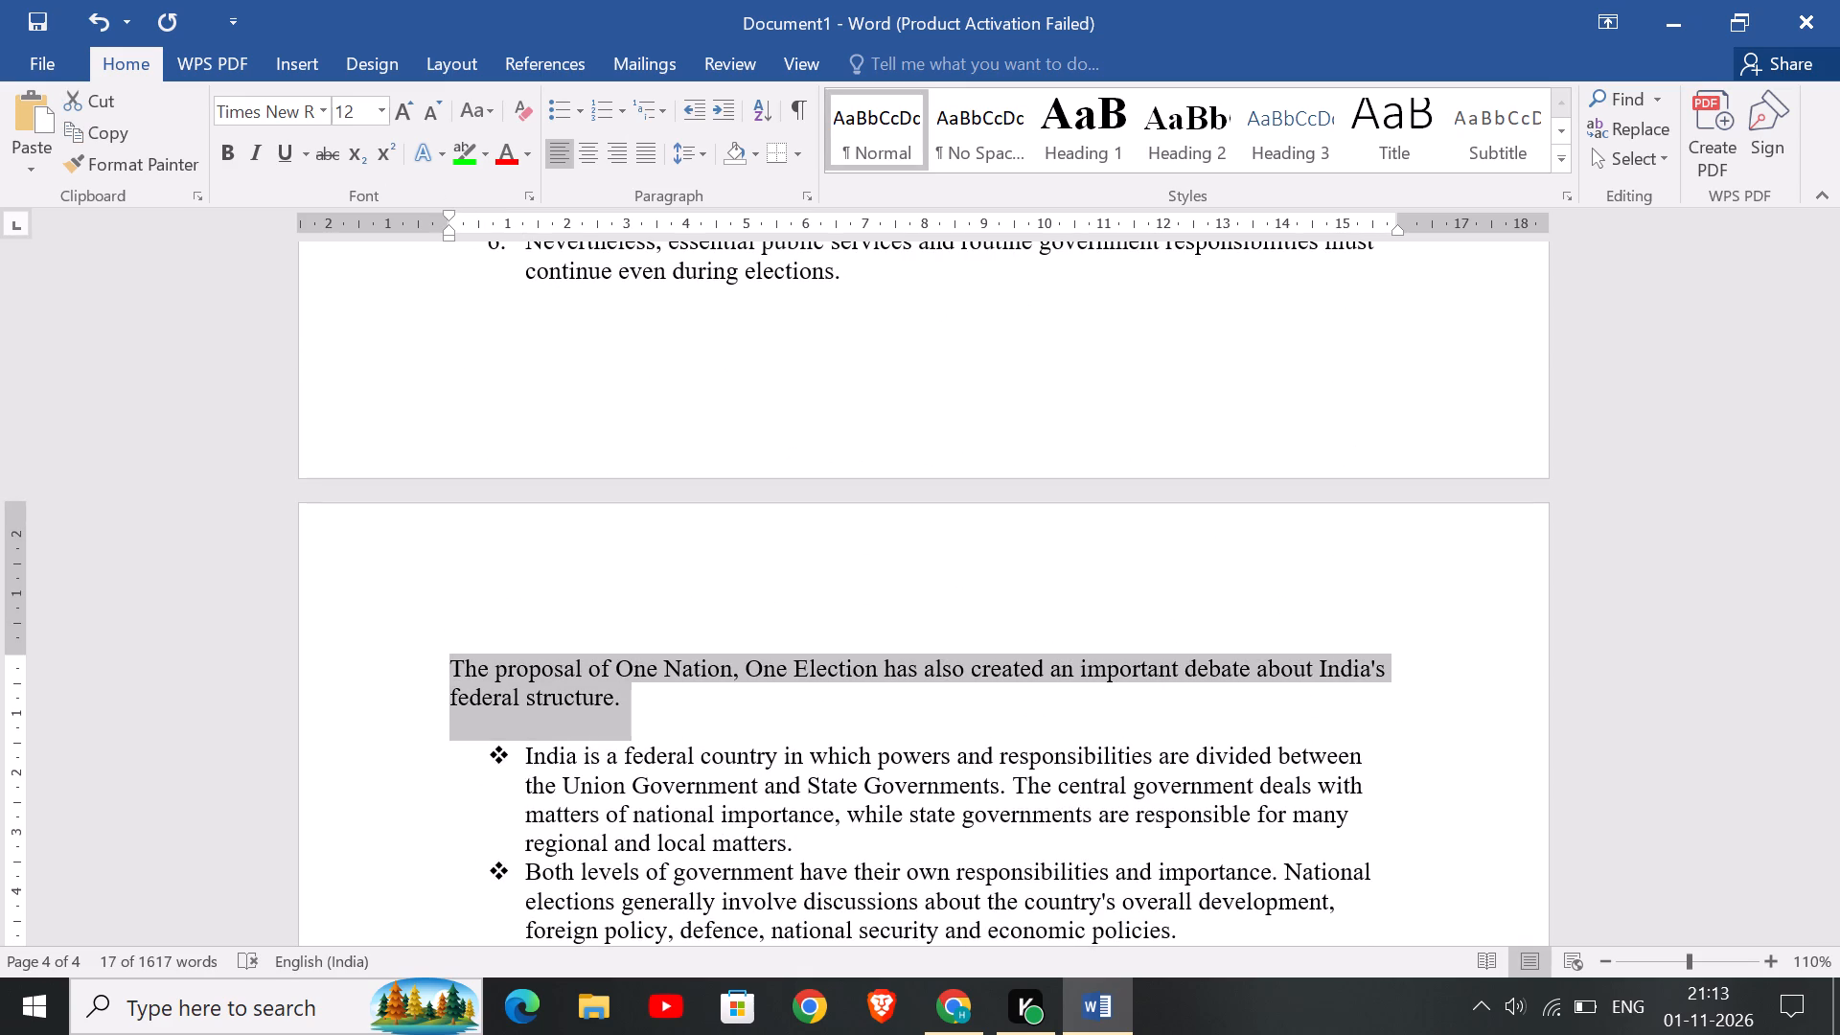
click(323, 106)
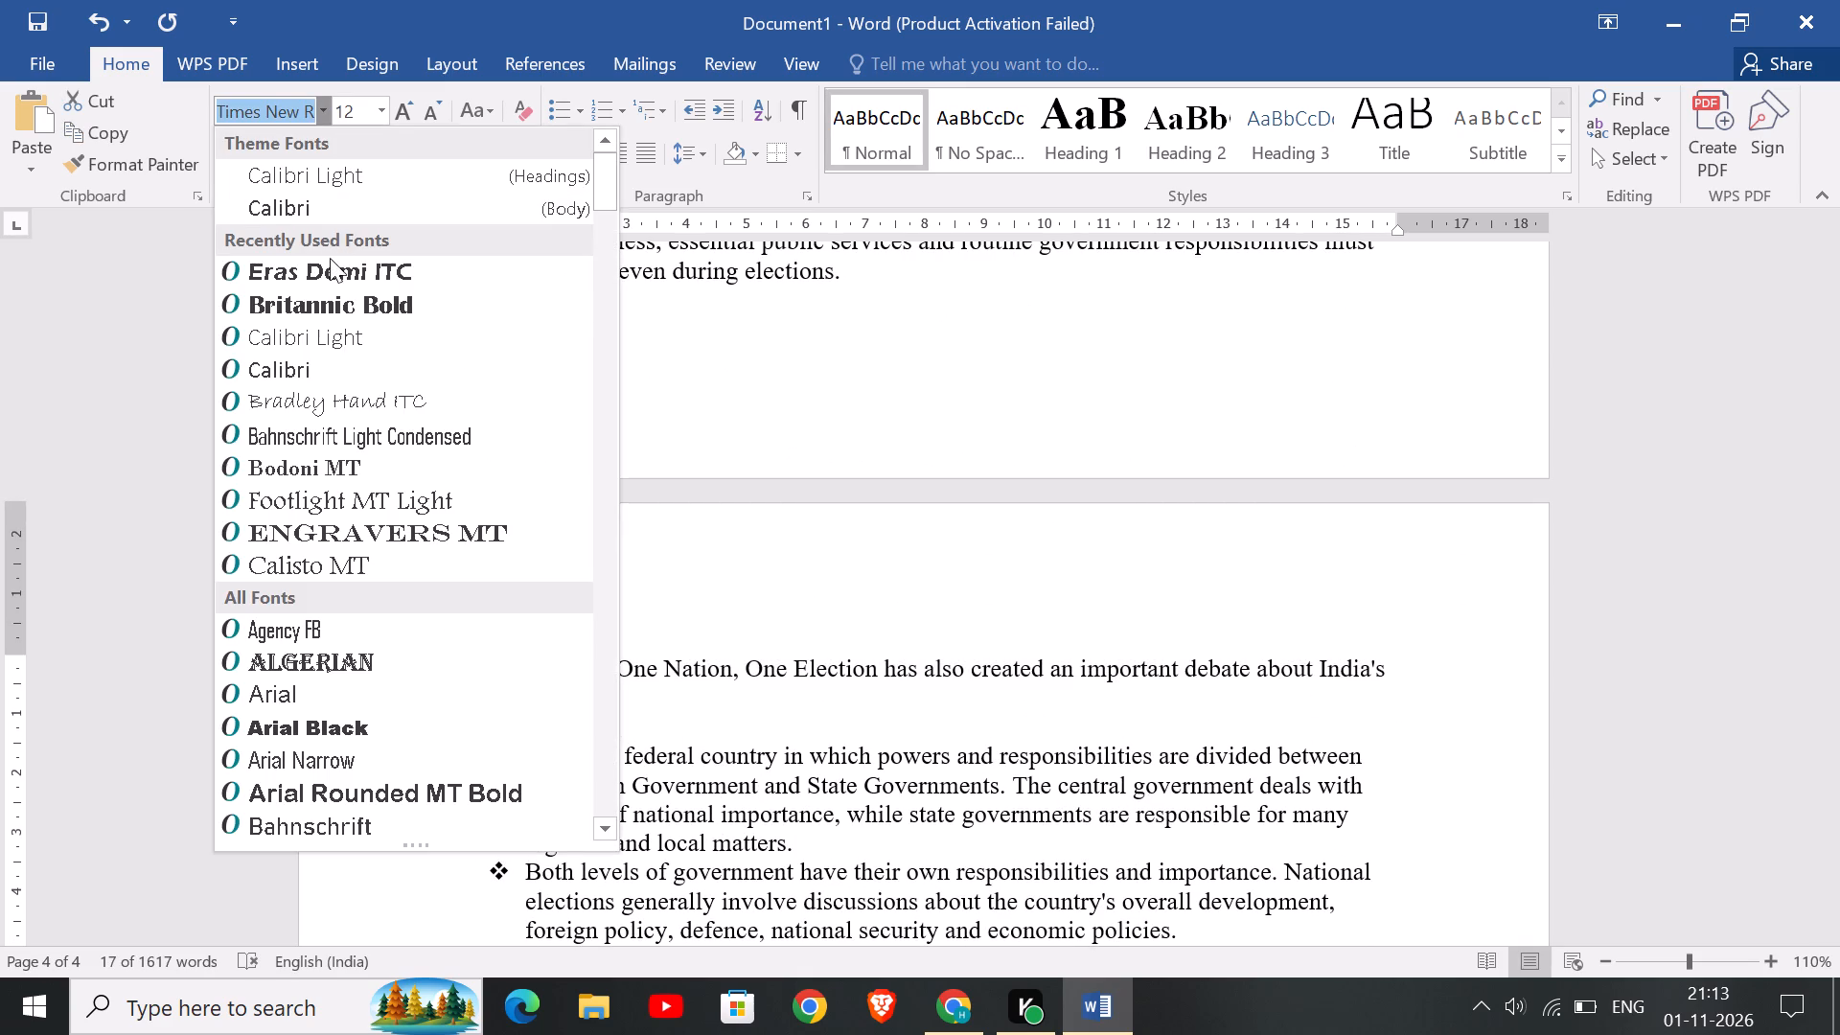
click(332, 317)
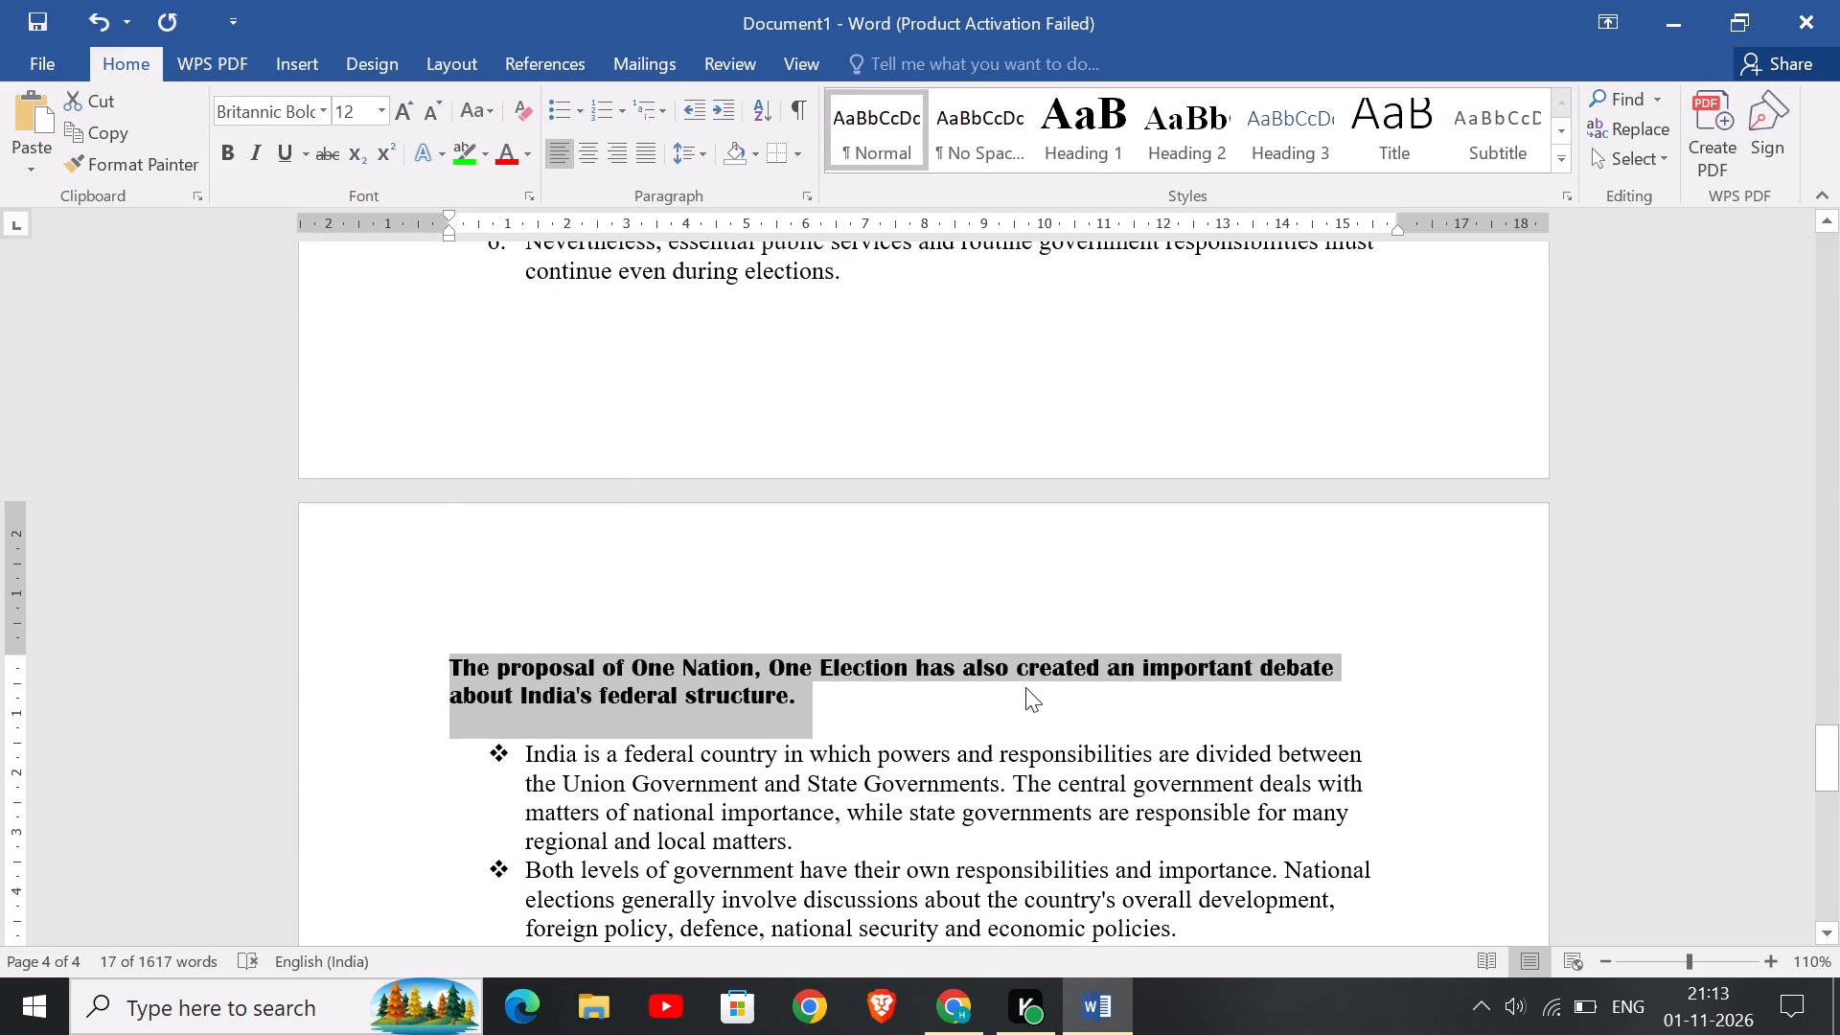
click(947, 749)
Delete the whole "Next Part: Historical background" paragraph at the end of the document, including the break before it.
scroll(947, 749, down, 3)
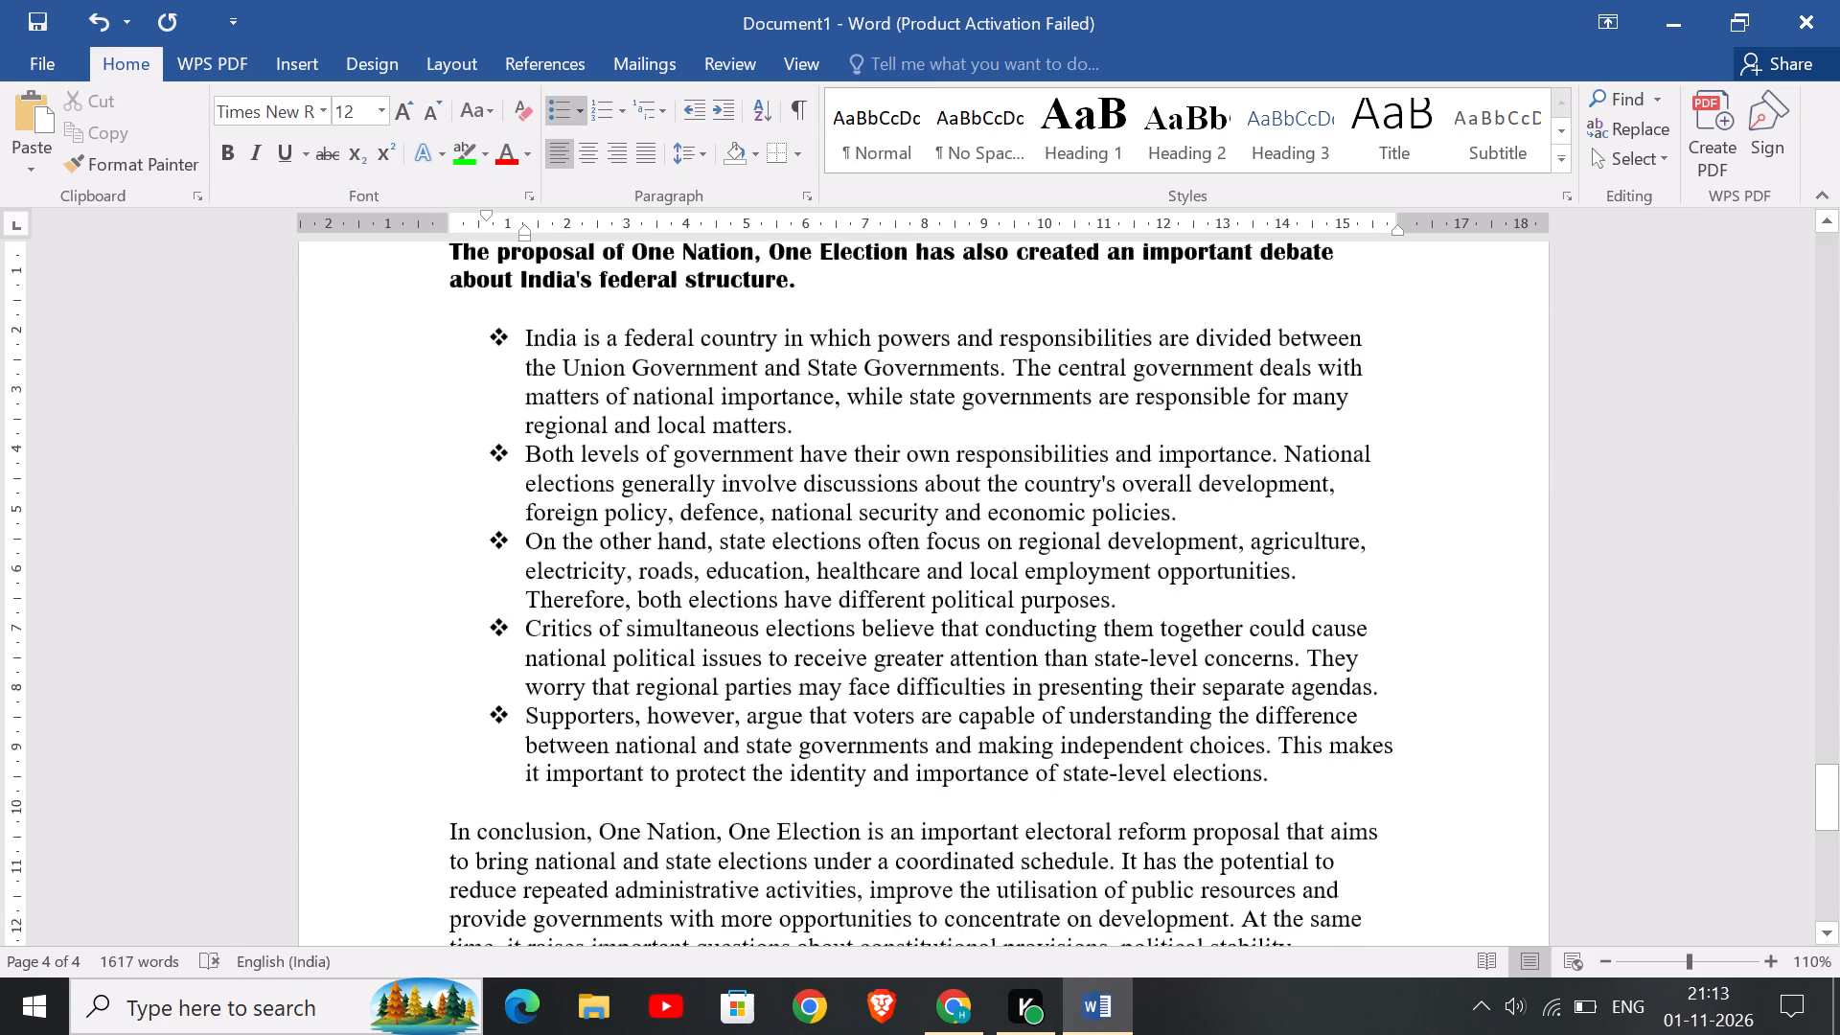
scroll(947, 749, down, 2)
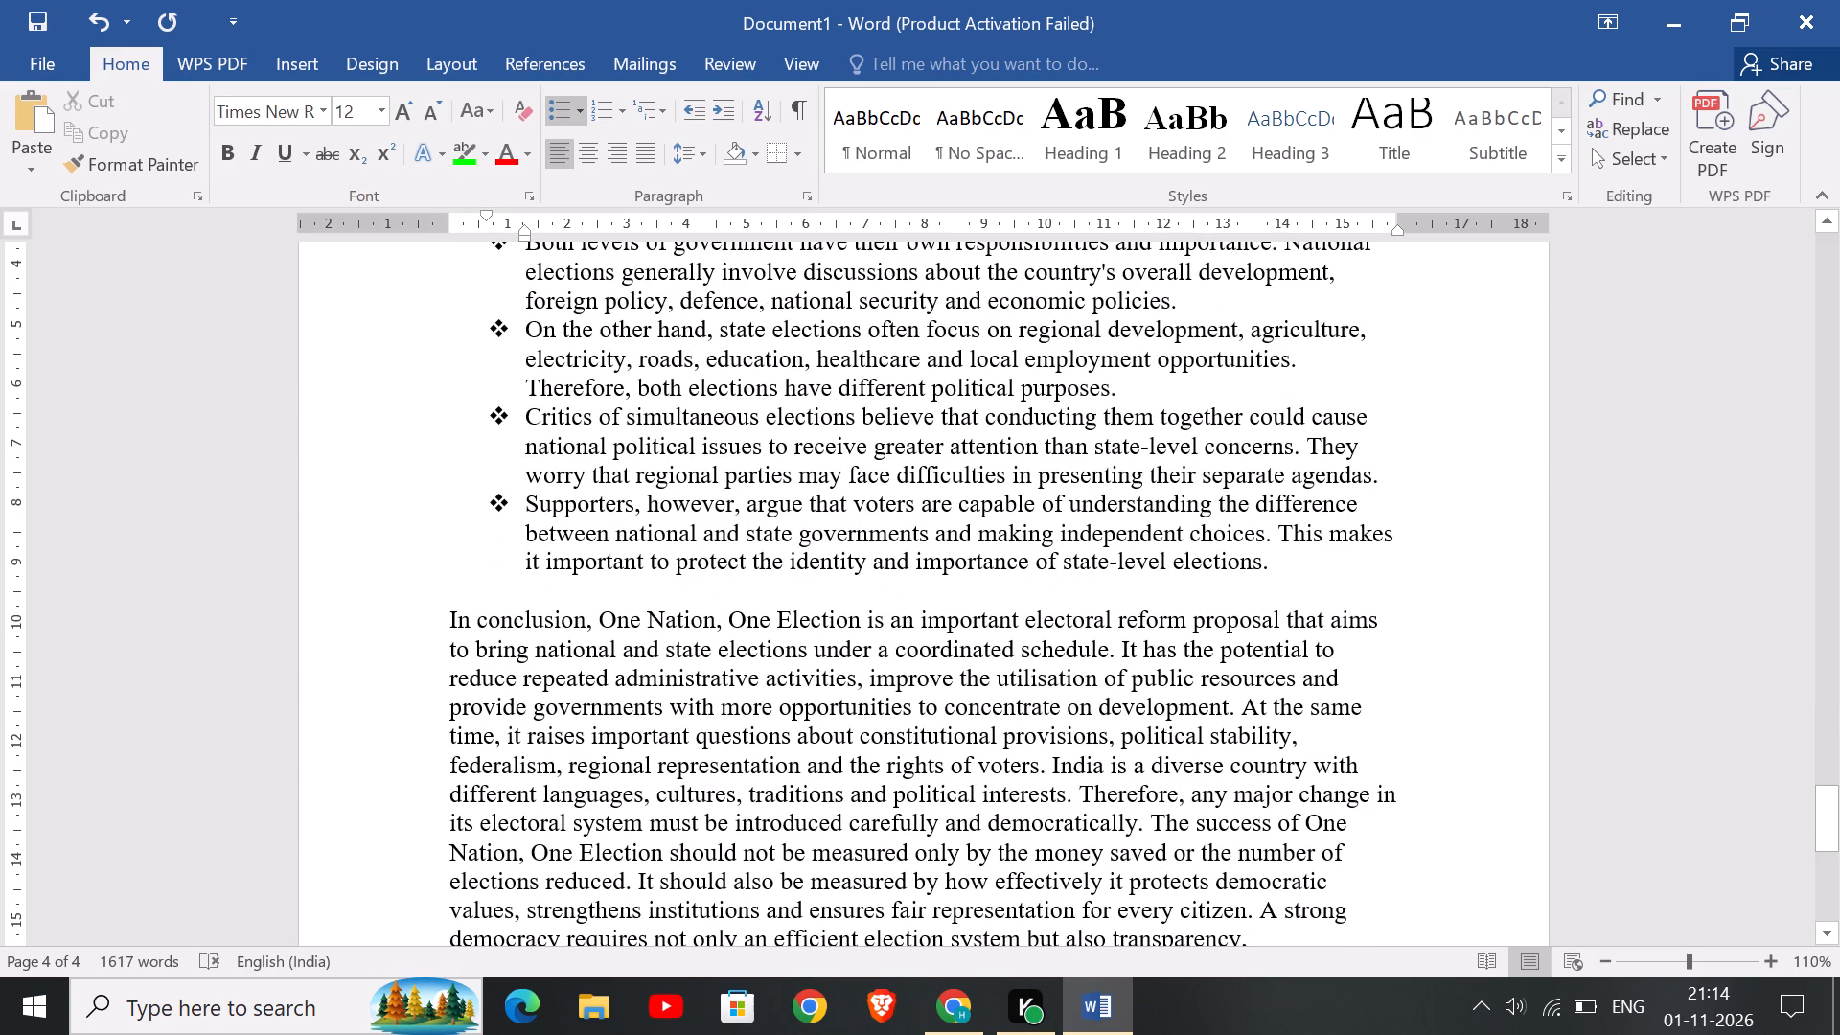
scroll(947, 749, down, 1)
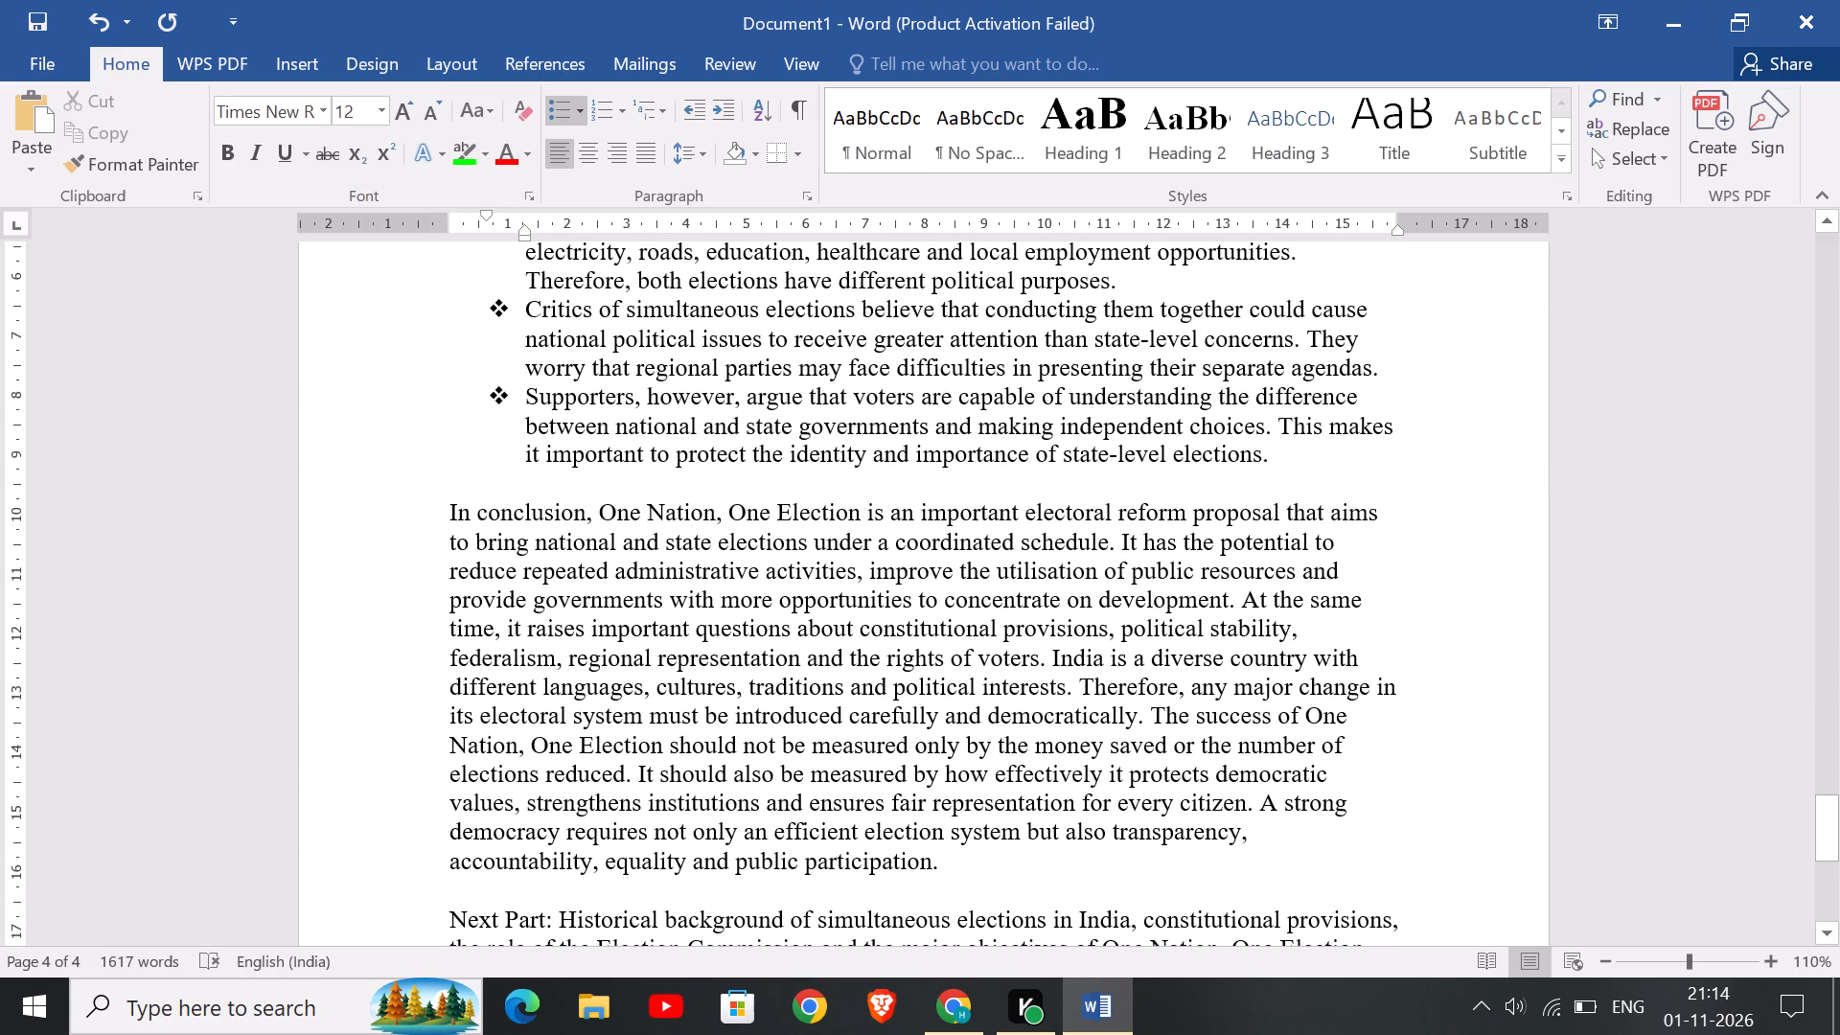
click(448, 511)
scroll(524, 563, down, 1)
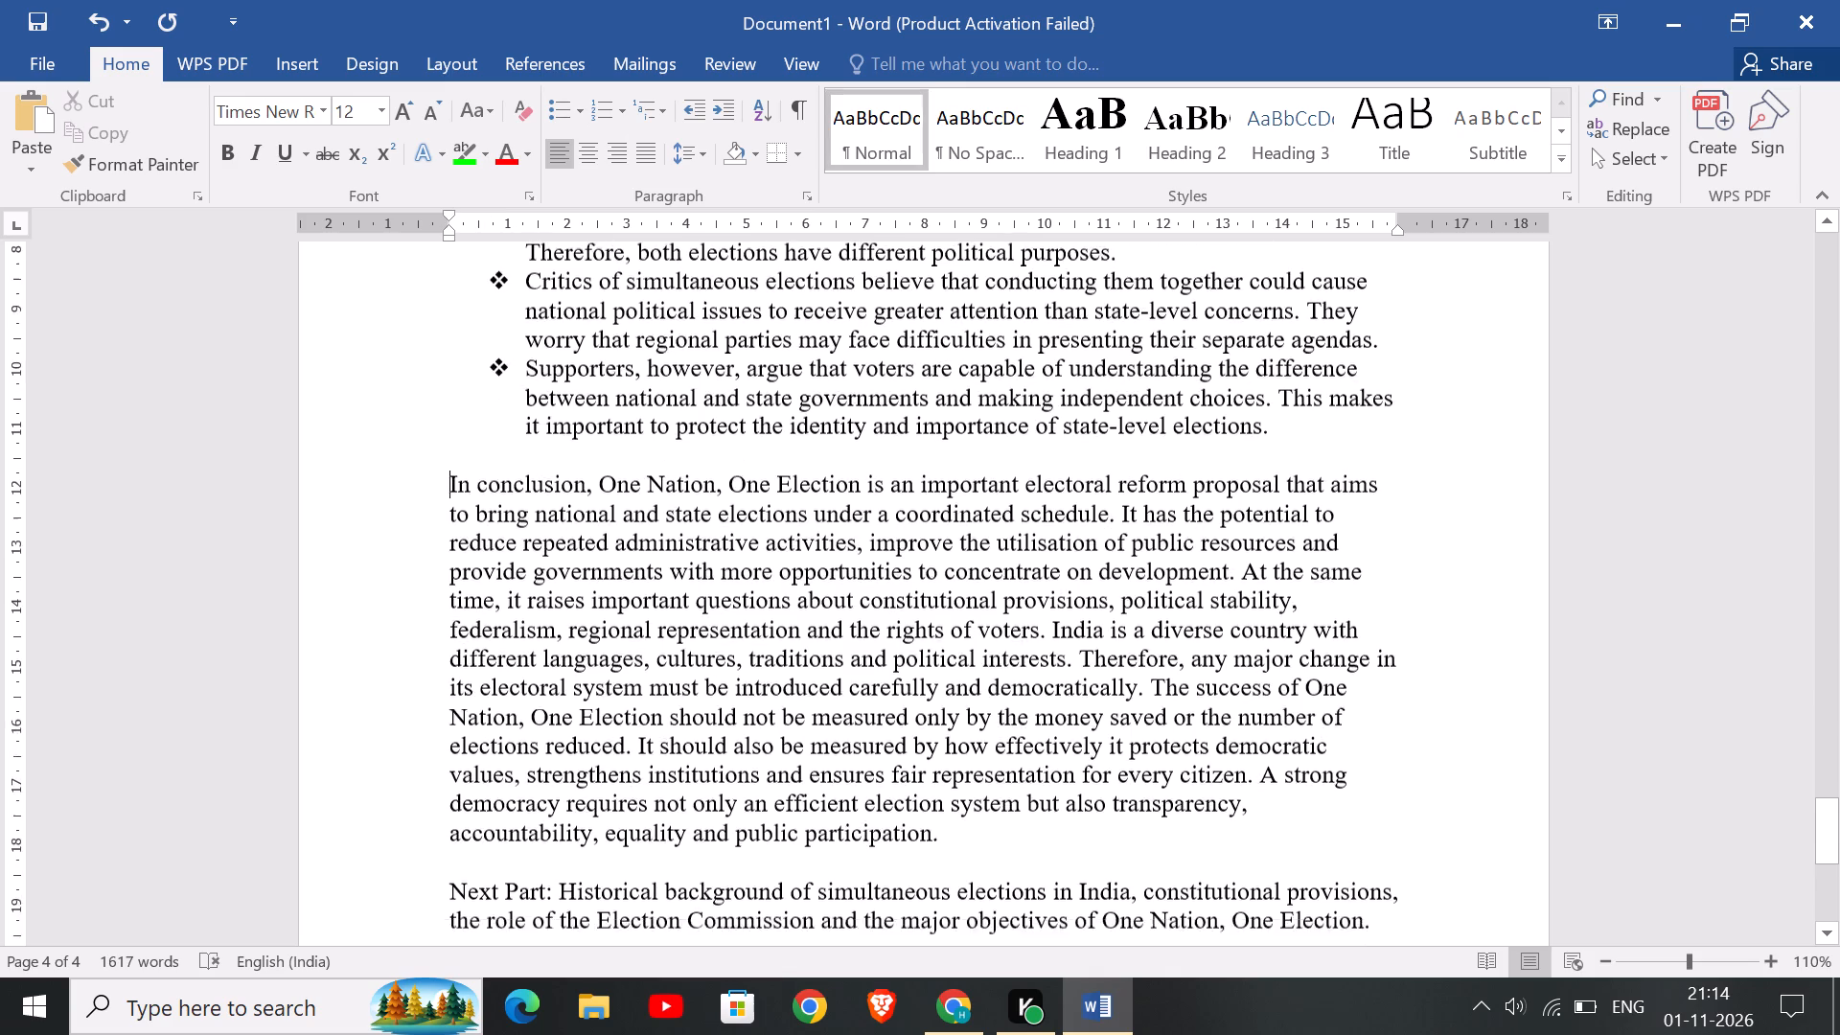
scroll(524, 563, down, 1)
drag(1388, 618, 1168, 604)
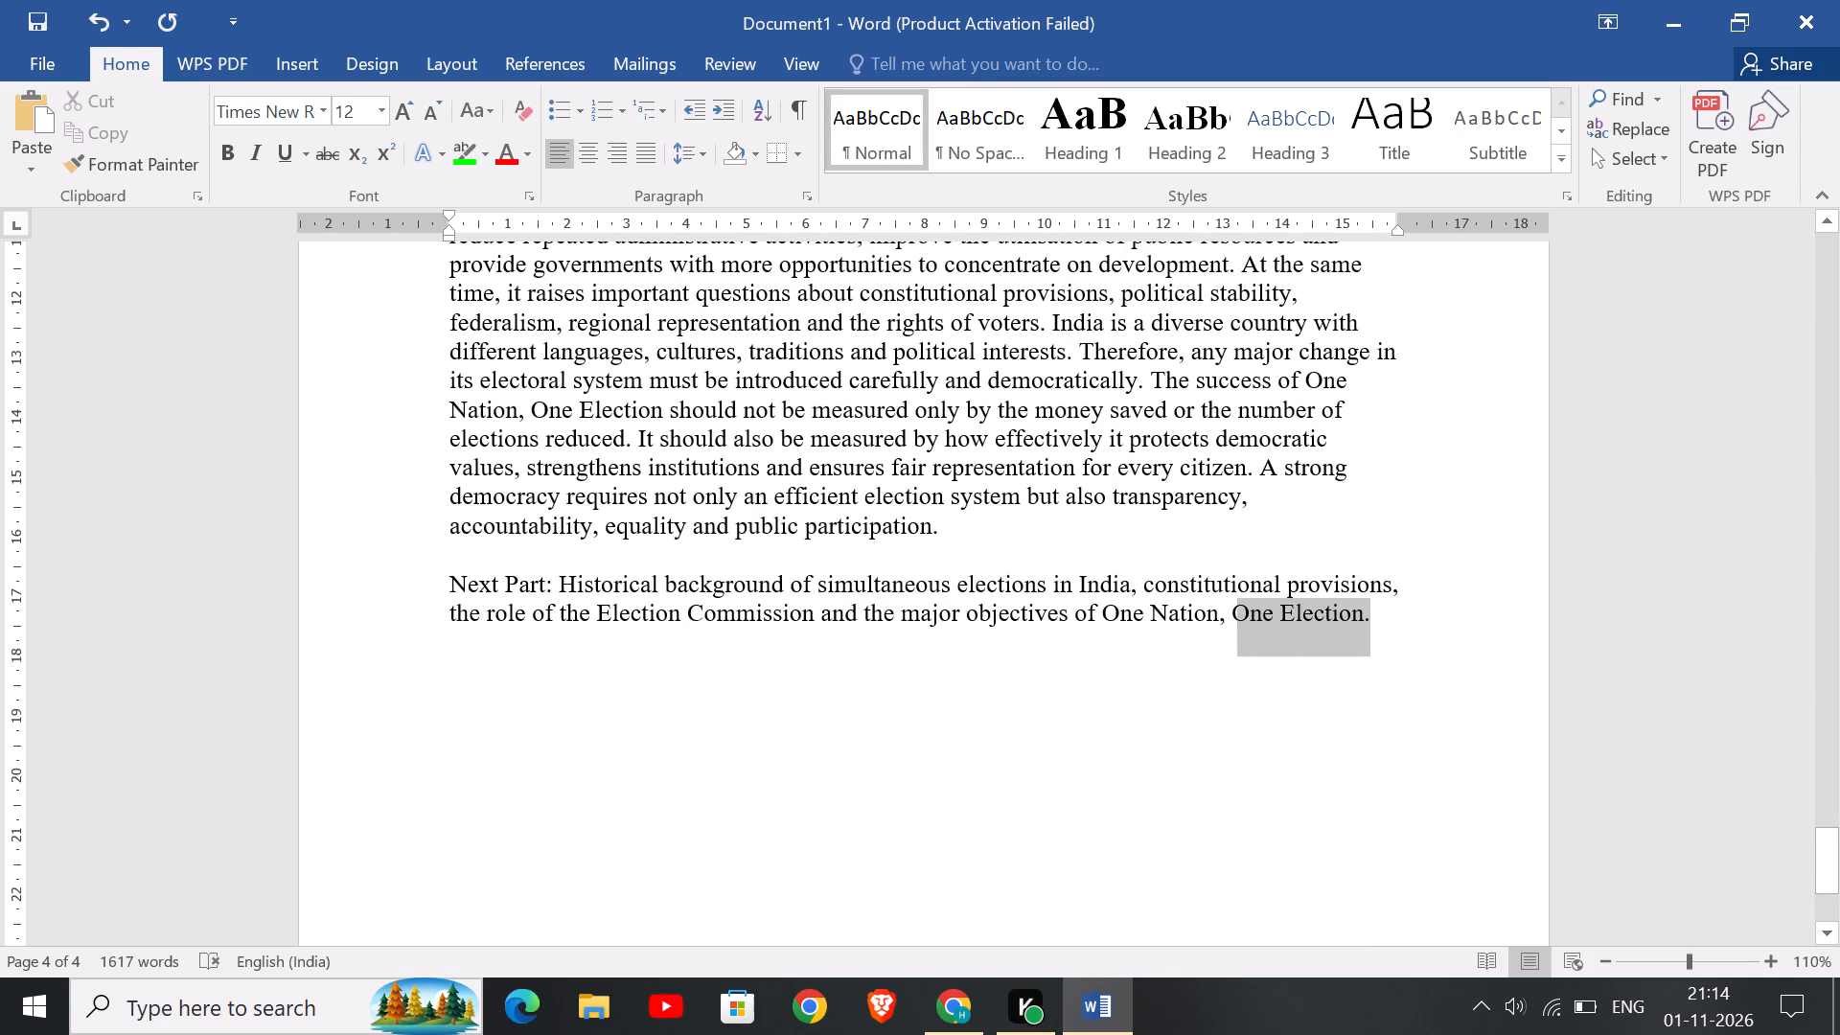
drag(1168, 604, 469, 583)
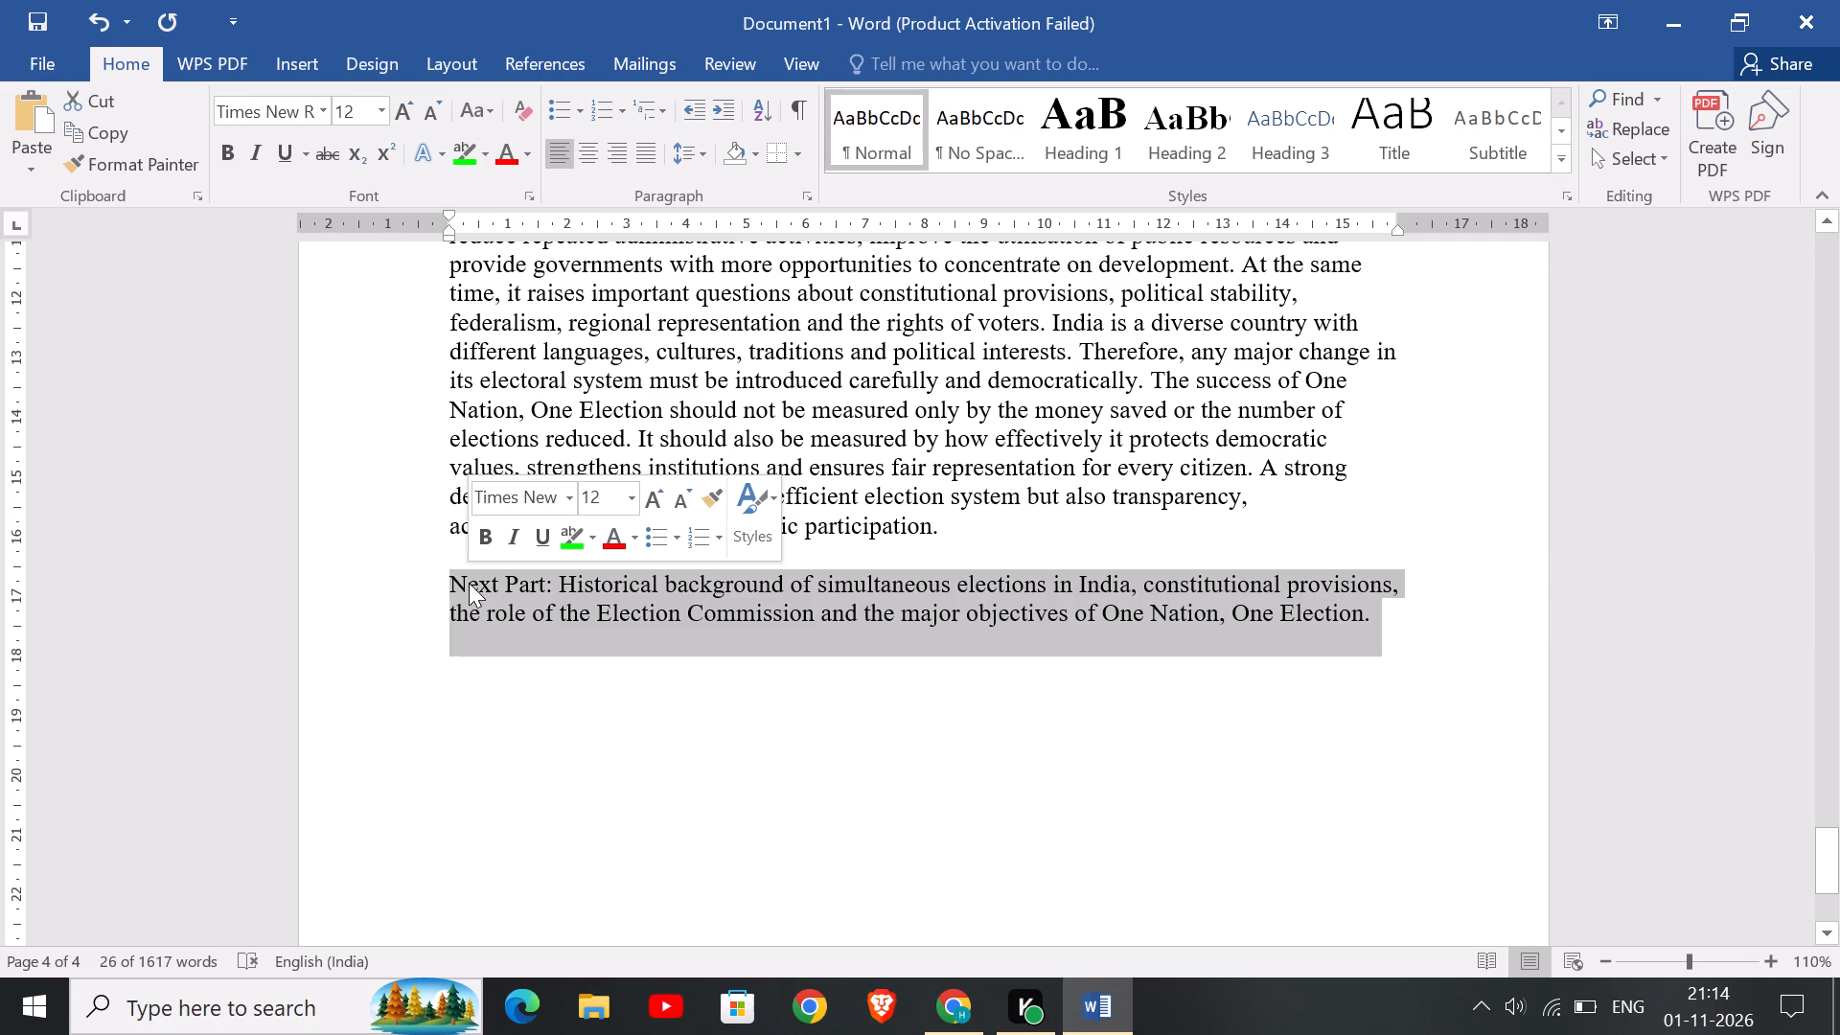
click(1328, 635)
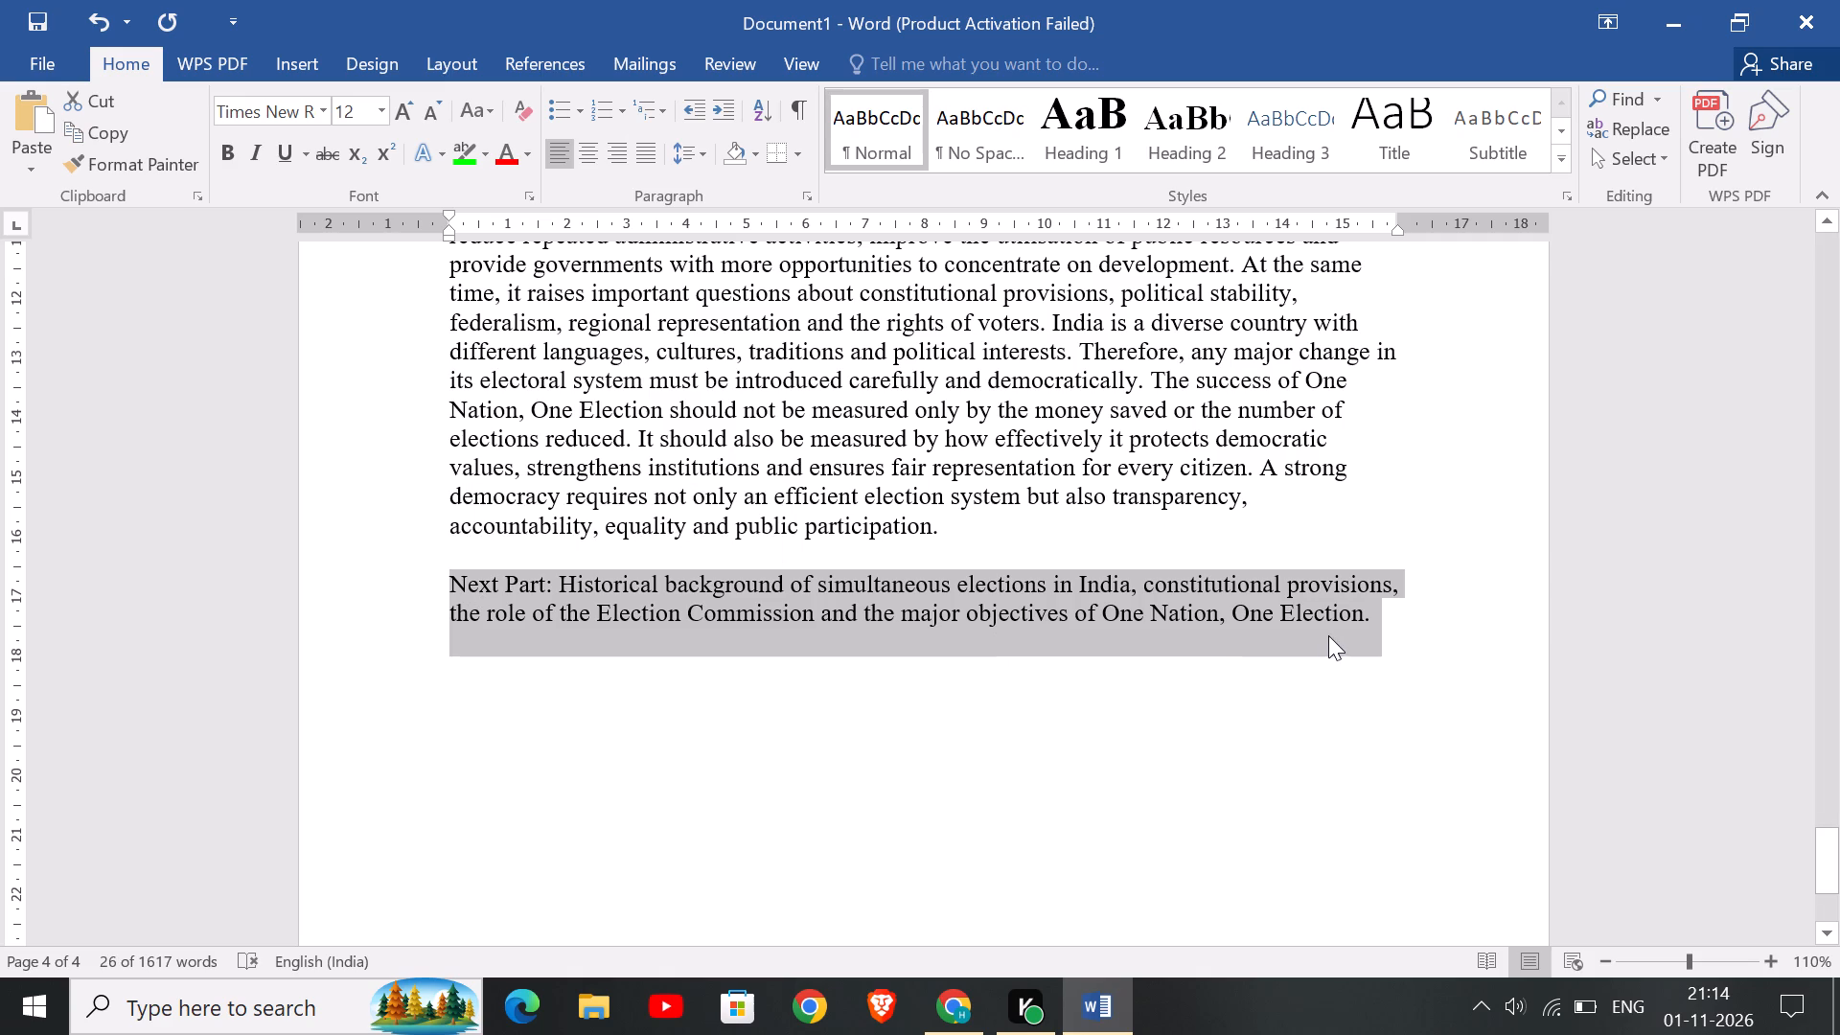
click(1374, 616)
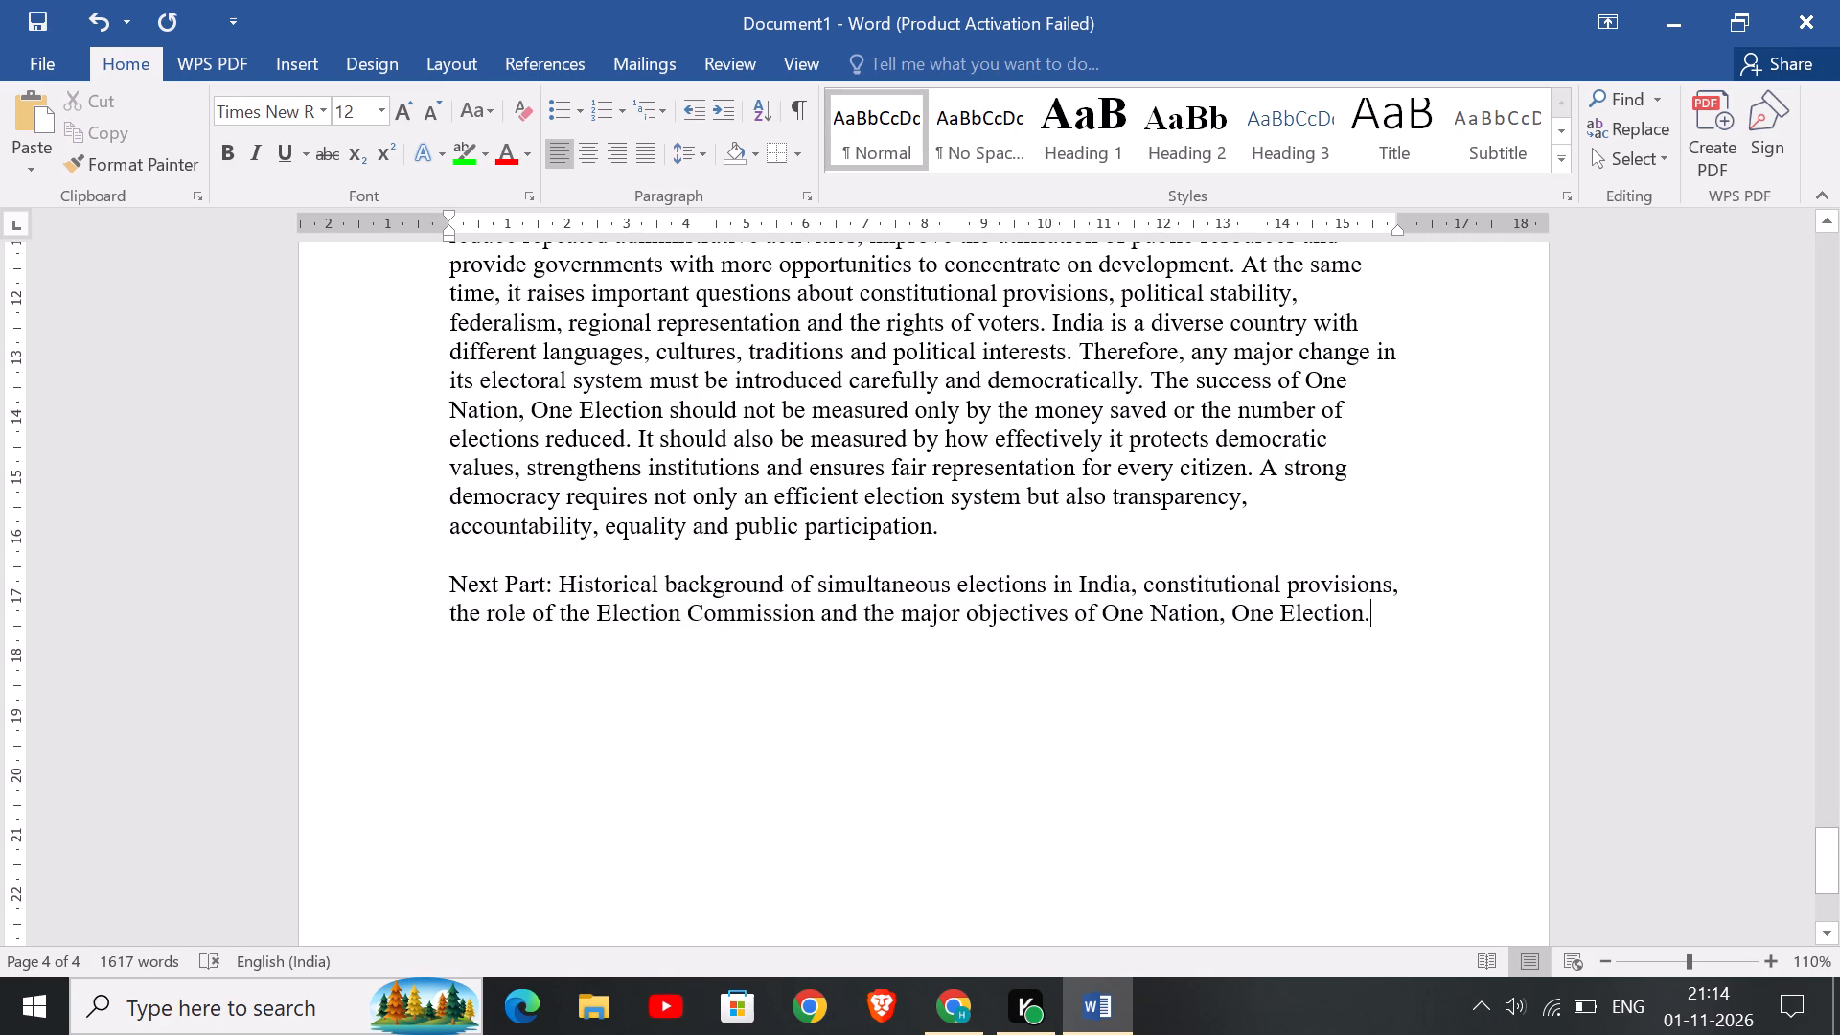
key(BackSpace)
key(BackSpace)
key(BackSpace)
key(BackSpace)
key(BackSpace)
key(BackSpace)
key(BackSpace)
key(BackSpace)
key(BackSpace)
key(BackSpace)
key(BackSpace)
key(BackSpace)
key(BackSpace)
key(BackSpace)
key(BackSpace)
key(BackSpace)
key(BackSpace)
key(BackSpace)
key(BackSpace)
key(BackSpace)
key(BackSpace)
key(BackSpace)
key(BackSpace)
key(BackSpace)
key(BackSpace)
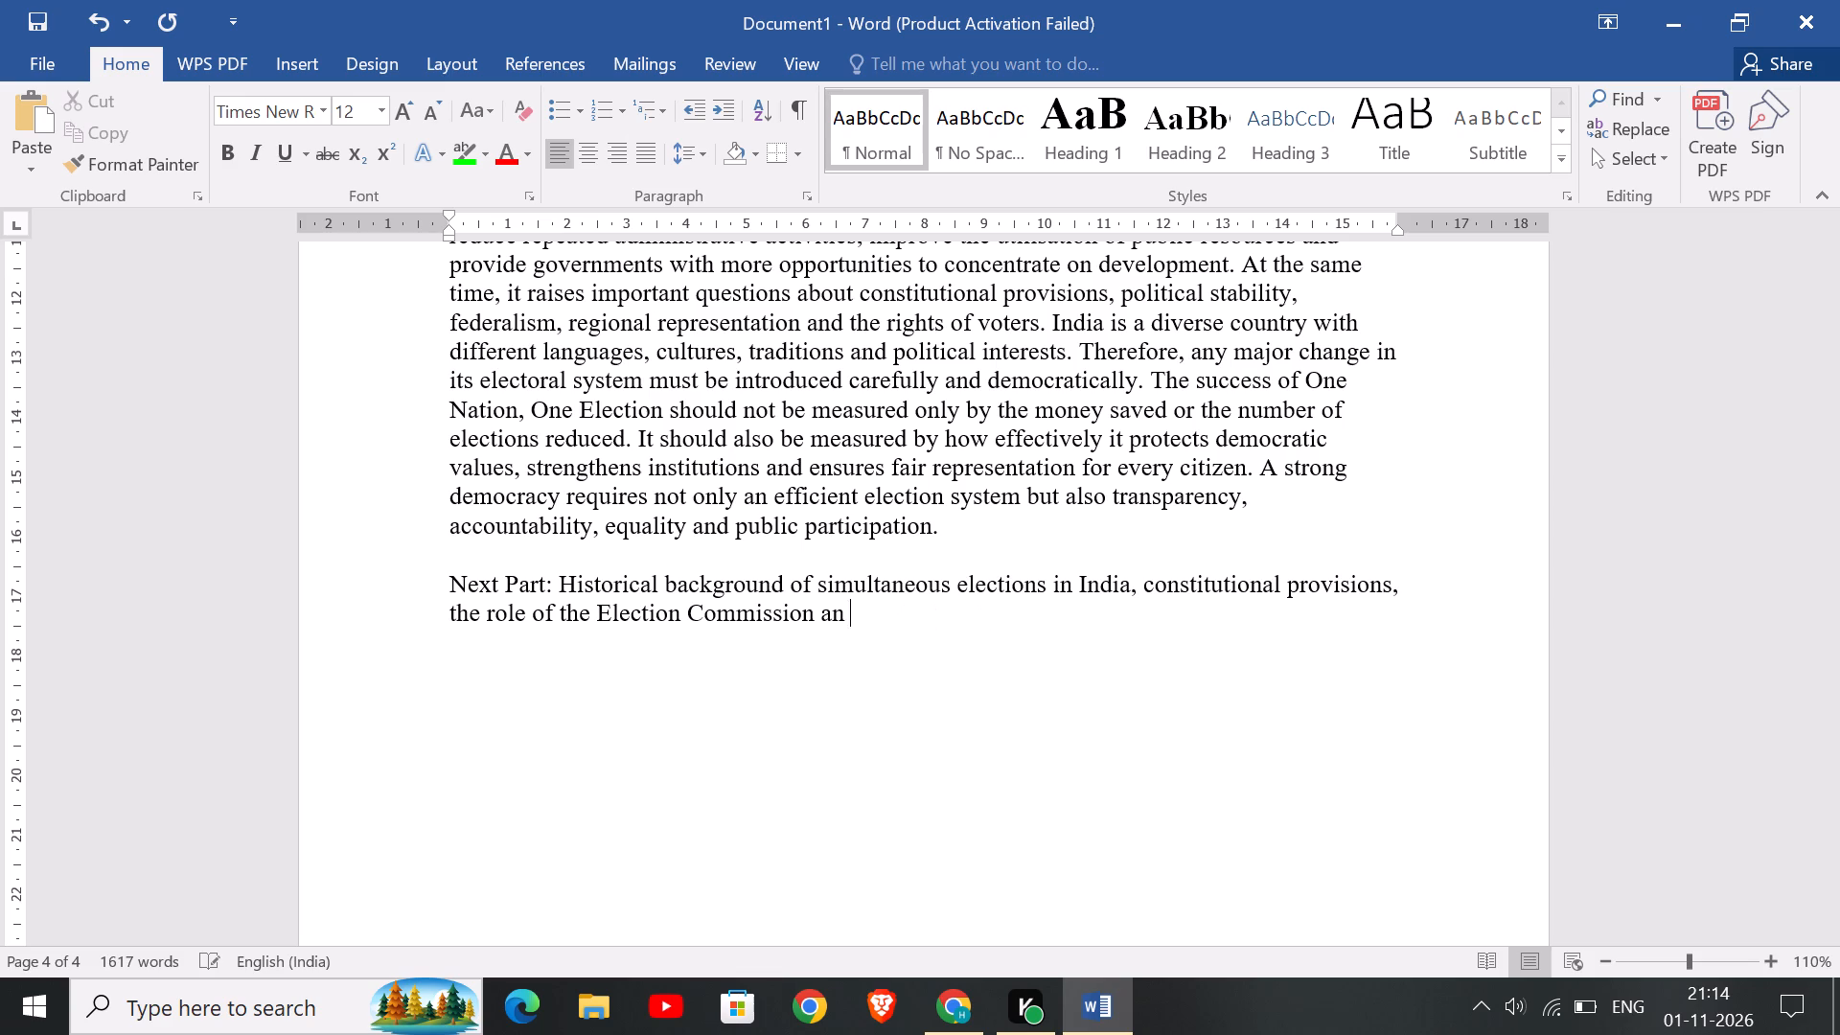
key(BackSpace)
key(BackSpace)
key(BackSpace)
key(BackSpace)
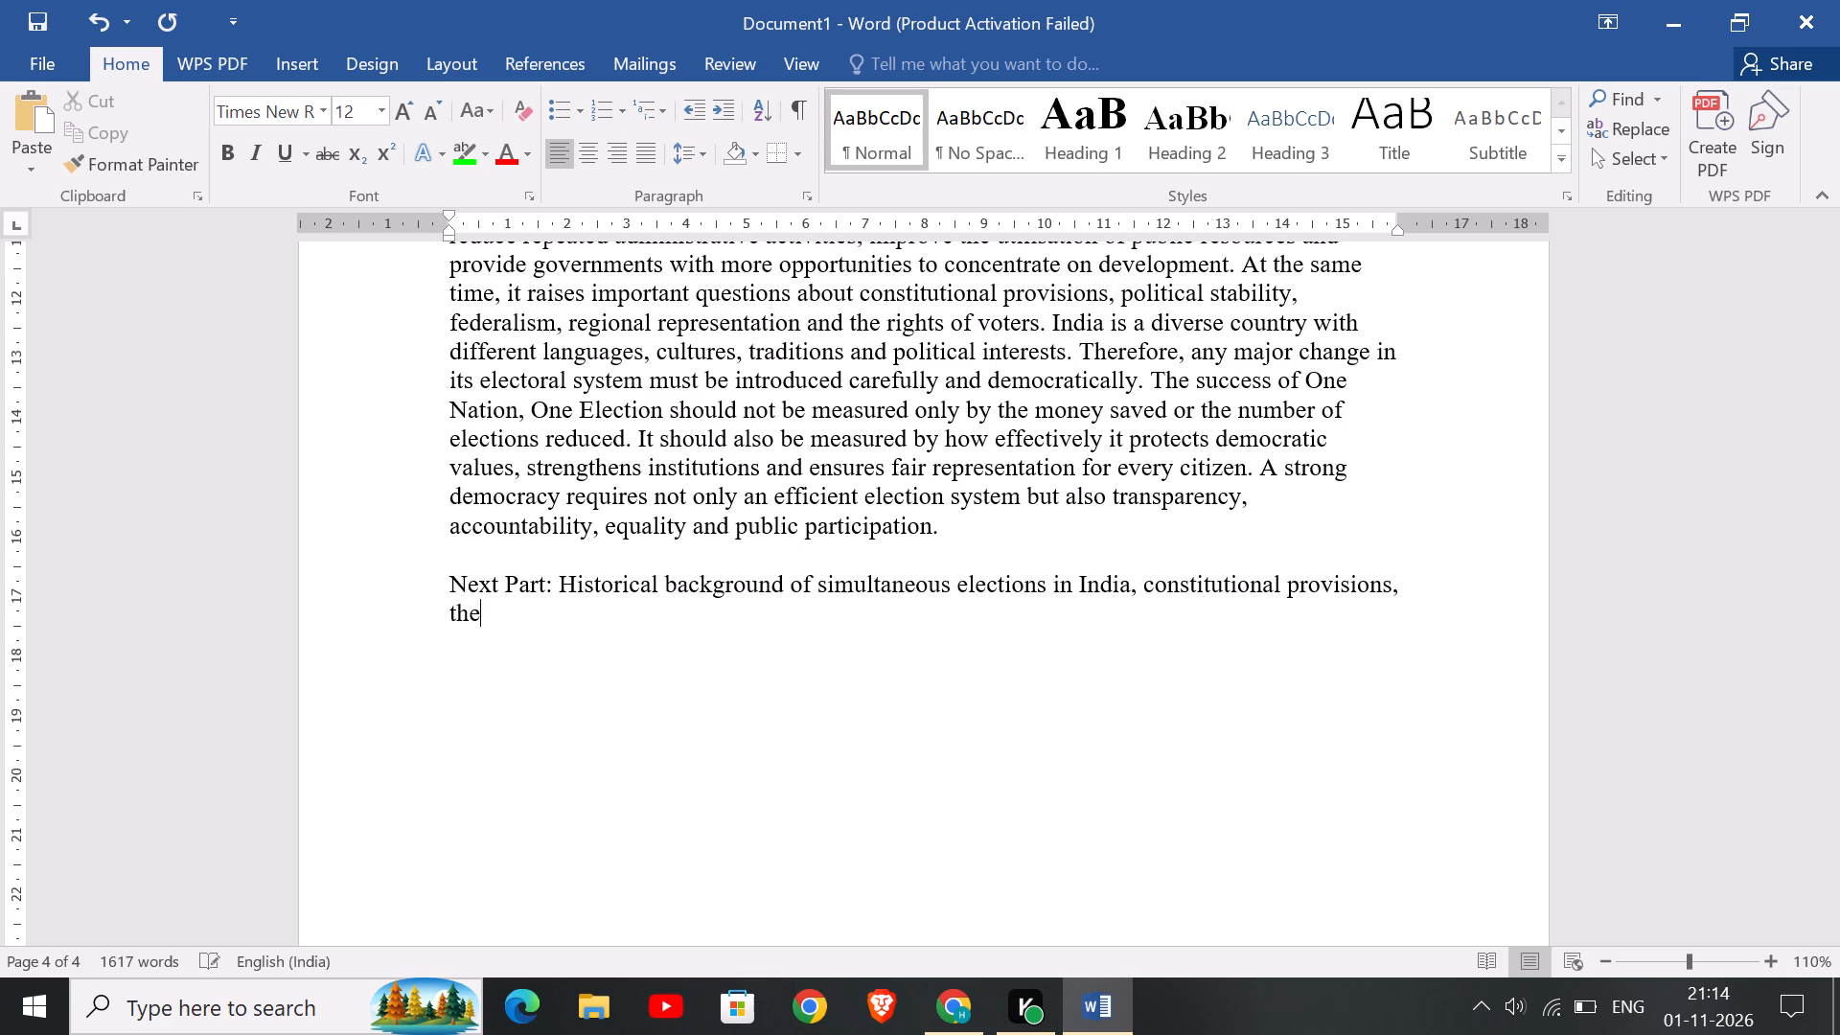
key(BackSpace)
key(BackSpace)
key(BackSpace)
key(BackSpace)
key(BackSpace)
key(BackSpace)
key(BackSpace)
key(BackSpace)
key(BackSpace)
key(BackSpace)
key(BackSpace)
key(BackSpace)
key(BackSpace)
key(BackSpace)
key(BackSpace)
key(BackSpace)
key(BackSpace)
key(BackSpace)
key(BackSpace)
key(BackSpace)
key(BackSpace)
key(BackSpace)
key(BackSpace)
key(BackSpace)
key(BackSpace)
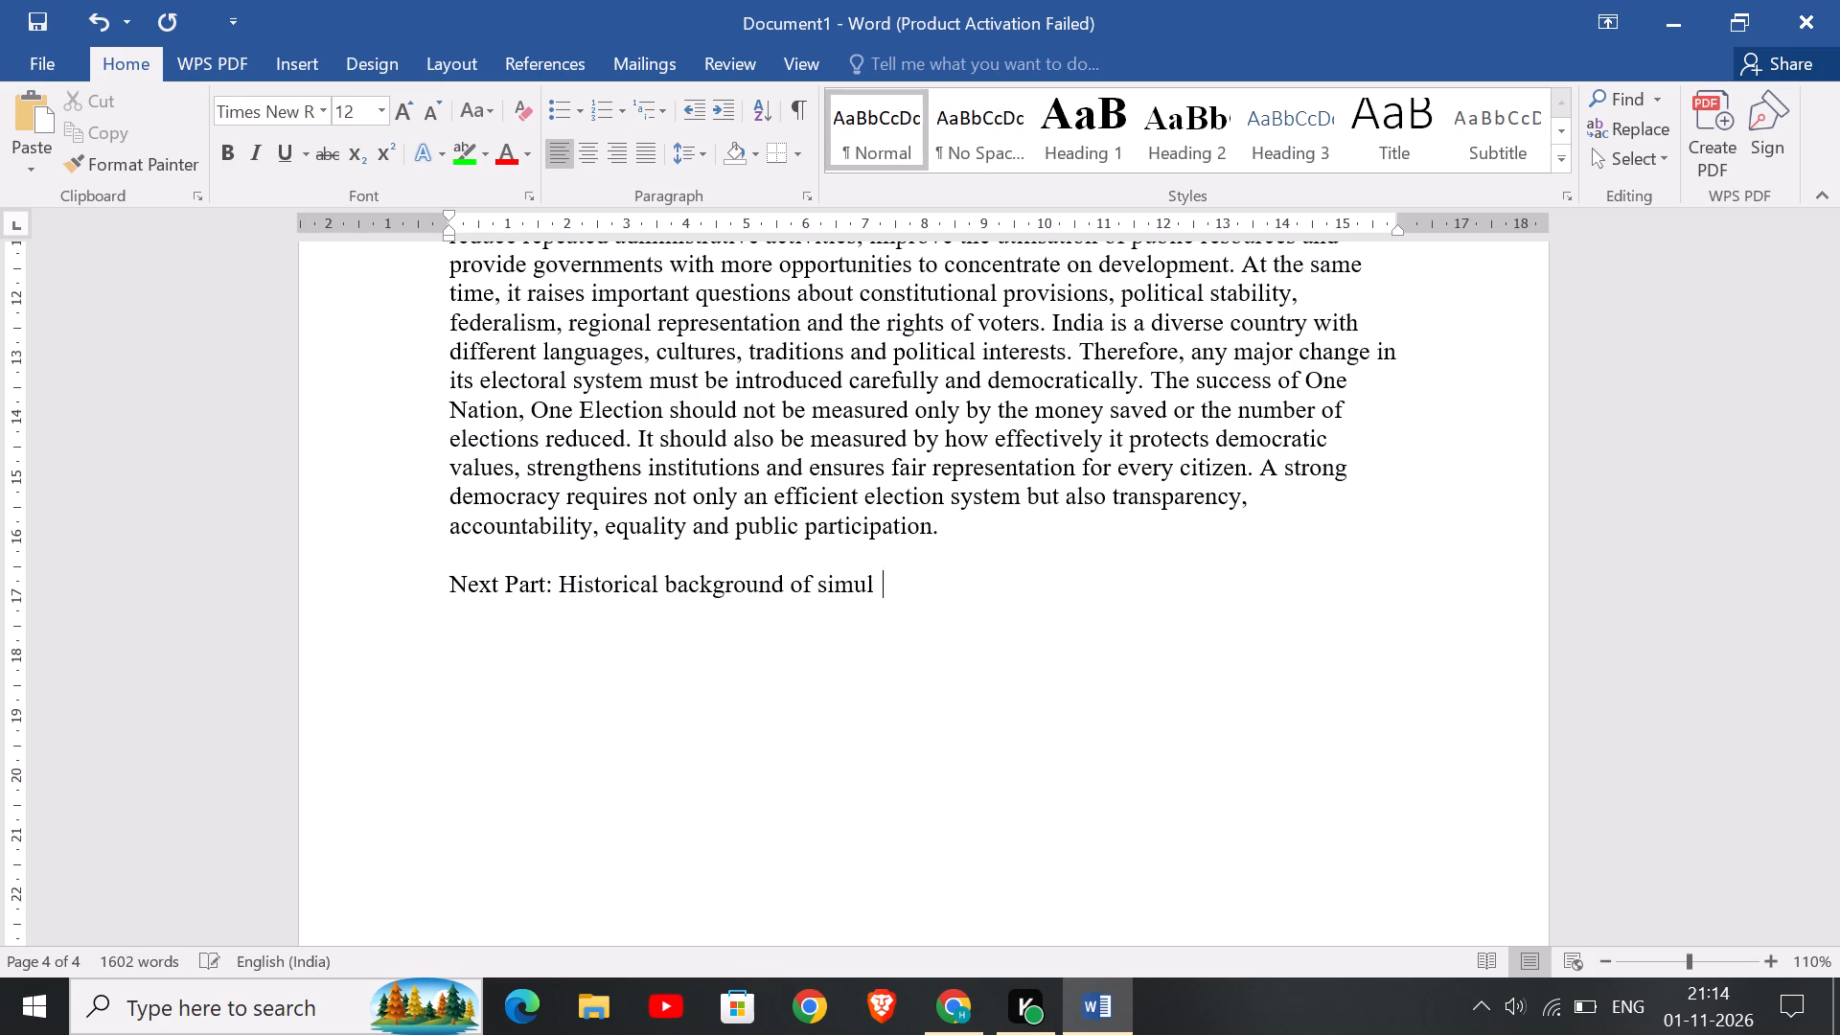
key(BackSpace)
key(BackSpace)
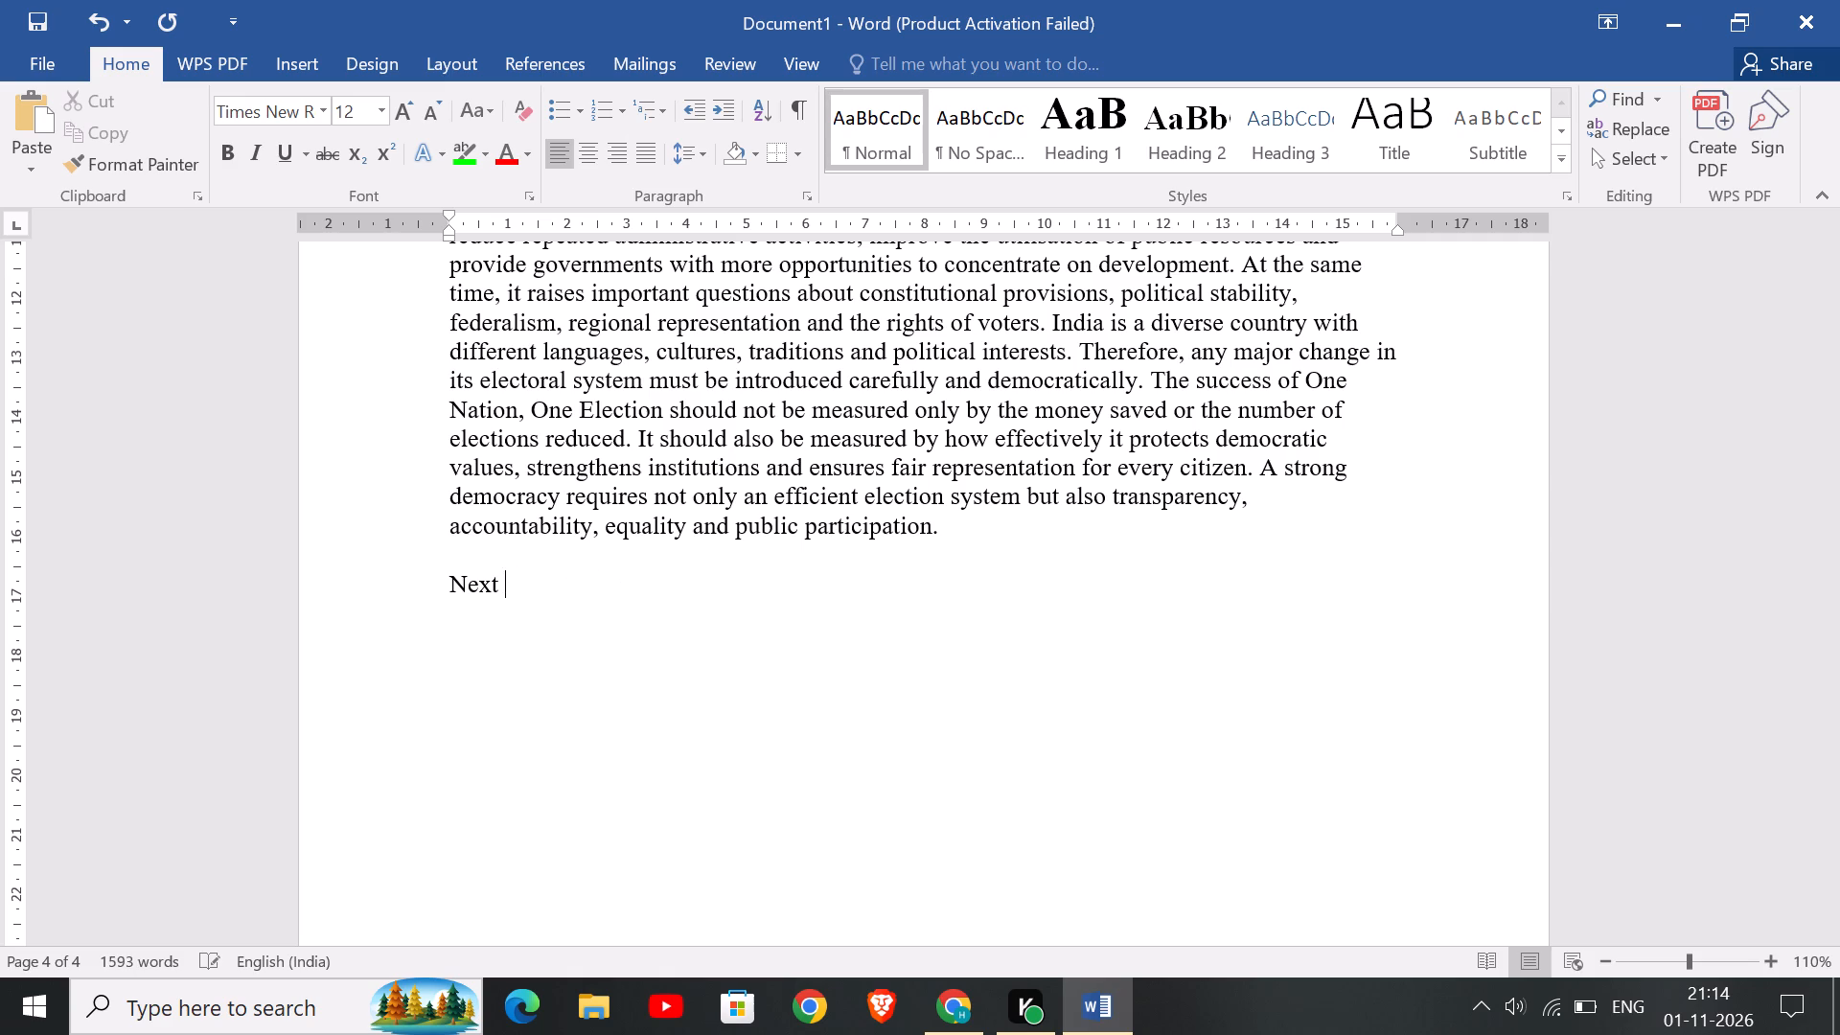
key(BackSpace)
key(BackSpace)
key(BackSpace)
key(BackSpace)
key(BackSpace)
Split the conclusion after its first sentence so "It has the potential" starts a new paragraph.
scroll(1374, 616, up, 1)
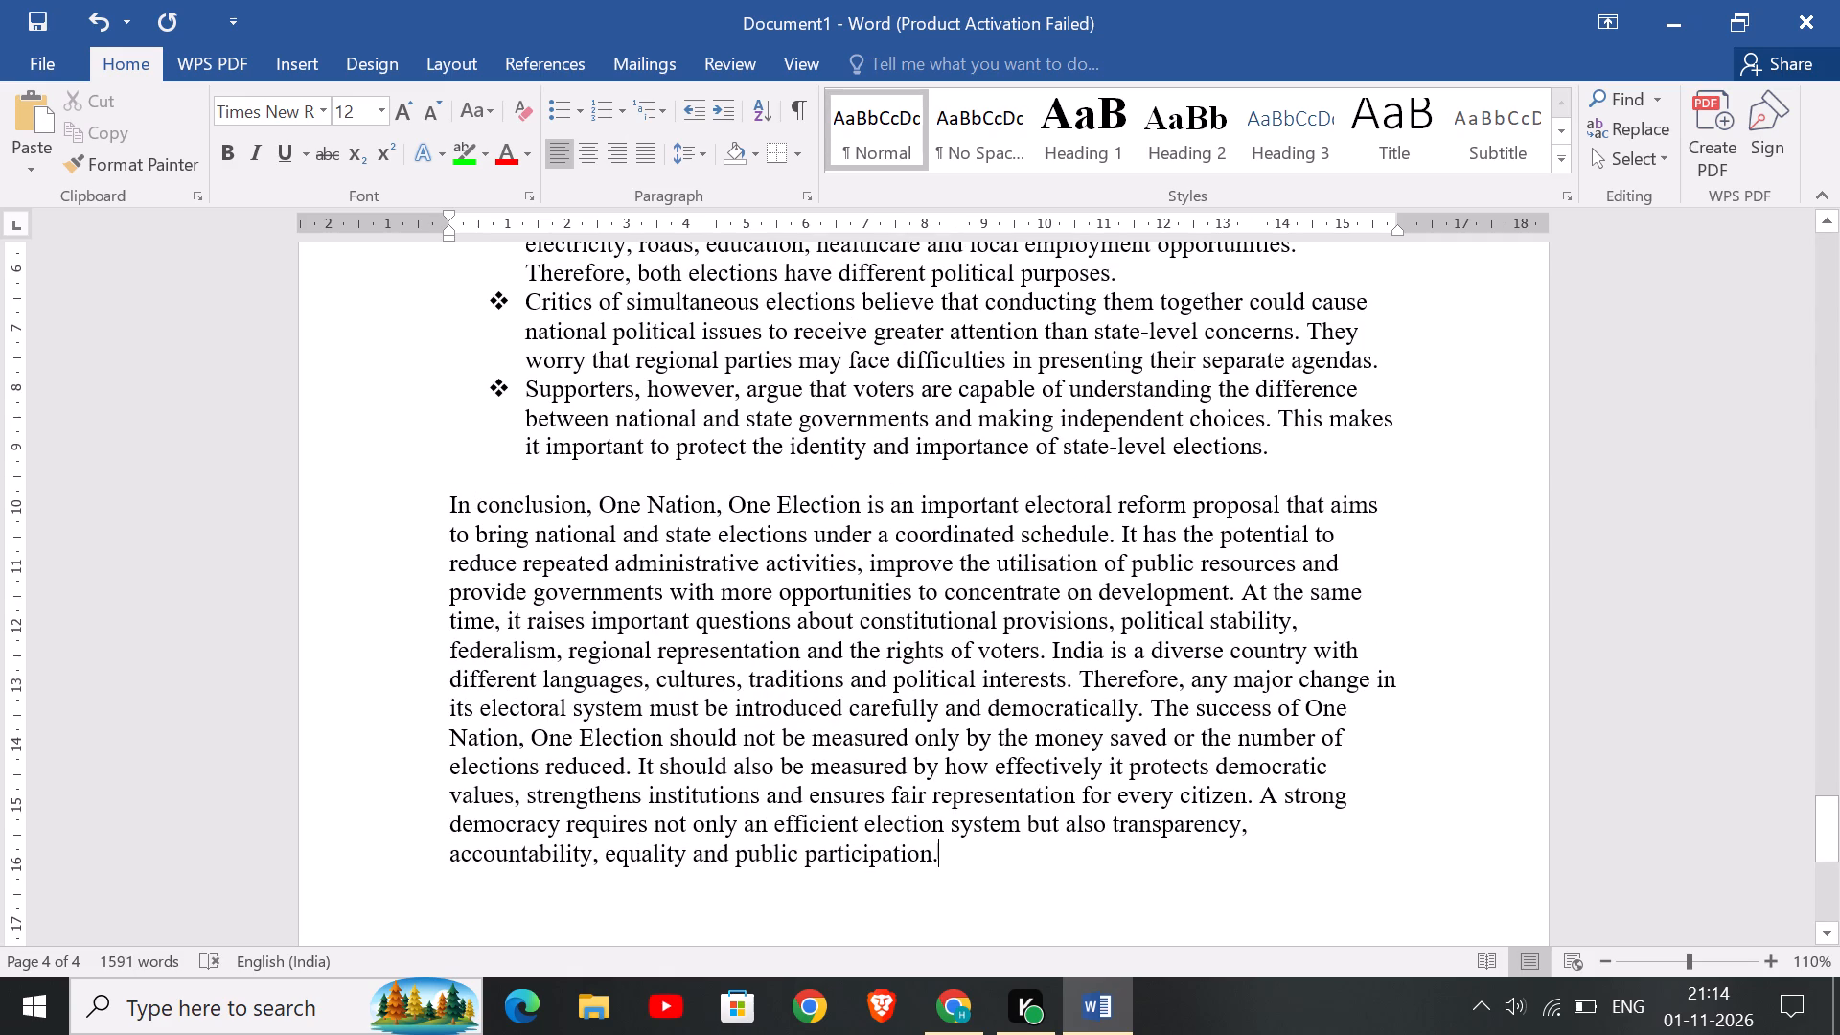
click(1119, 532)
key(Return)
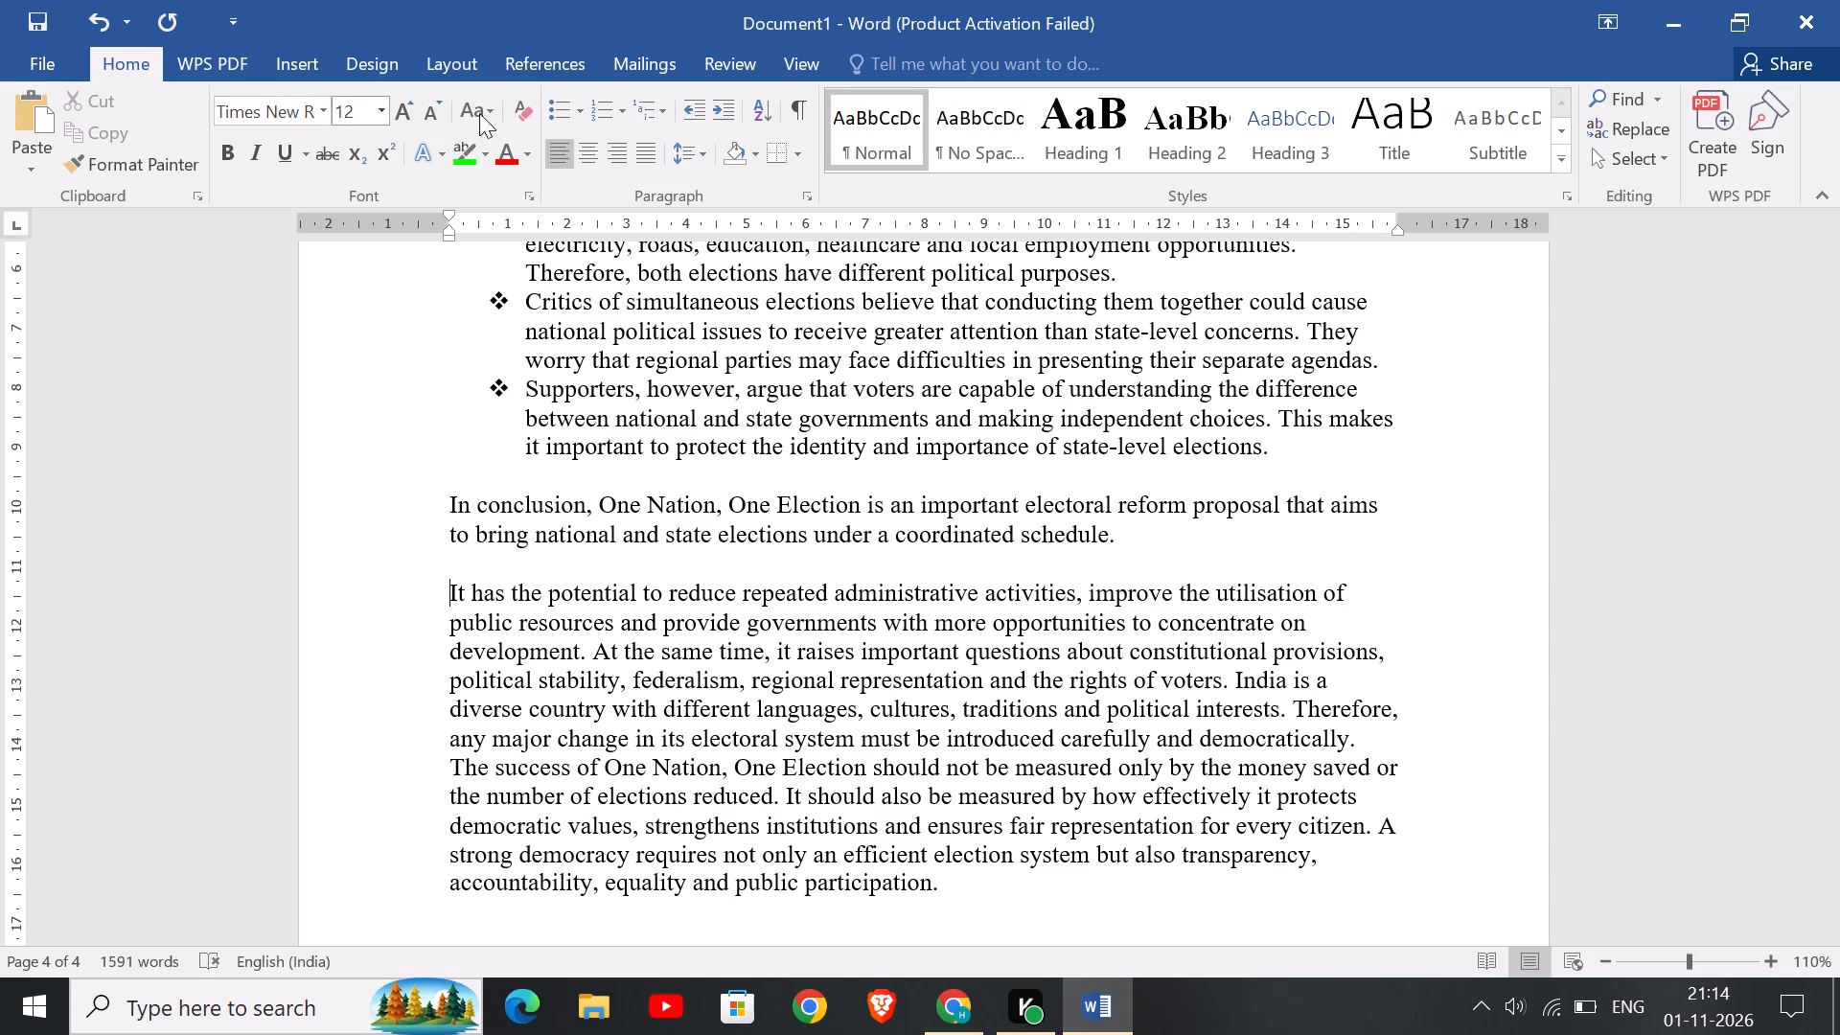
Turn the "It has the potential" paragraph of the conclusion into a checkmark bullet.
click(586, 113)
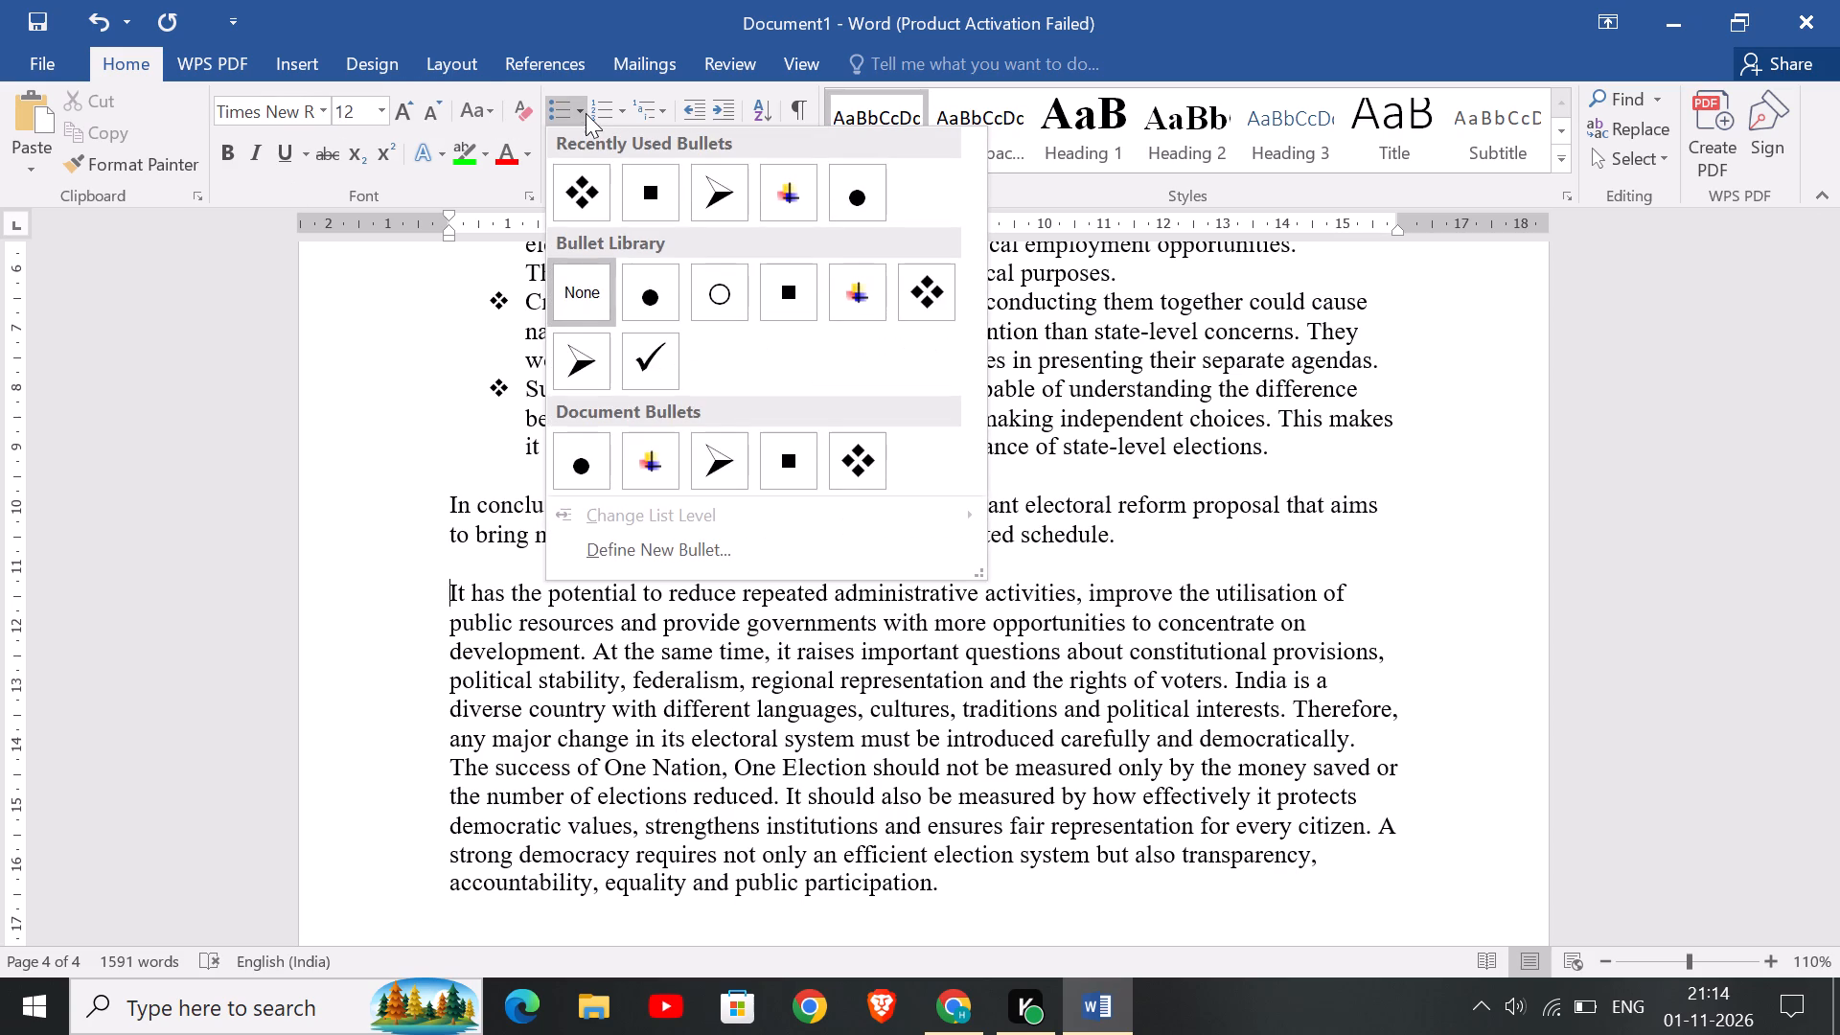
click(652, 356)
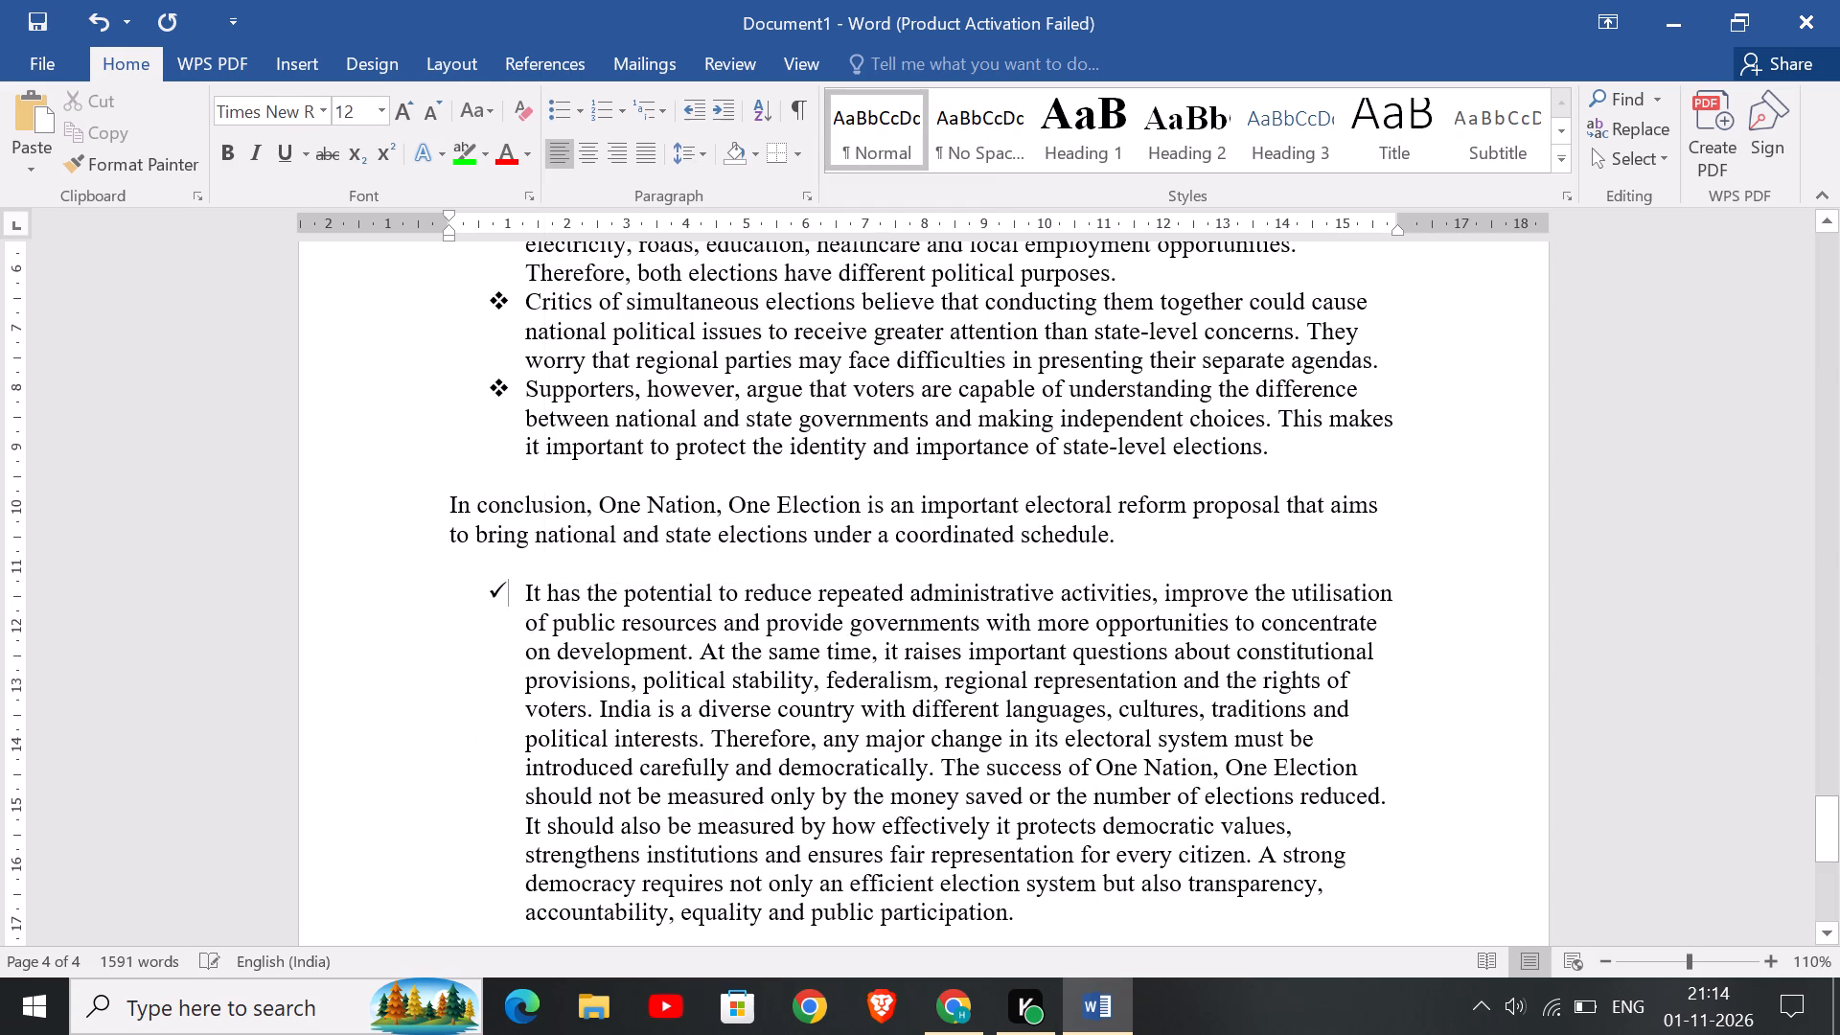
Split the checkmark bullet into further bullets starting at "At the same time", "Therefore, any major change", "It should also be measured" and "A strong democracy".
scroll(821, 658, down, 1)
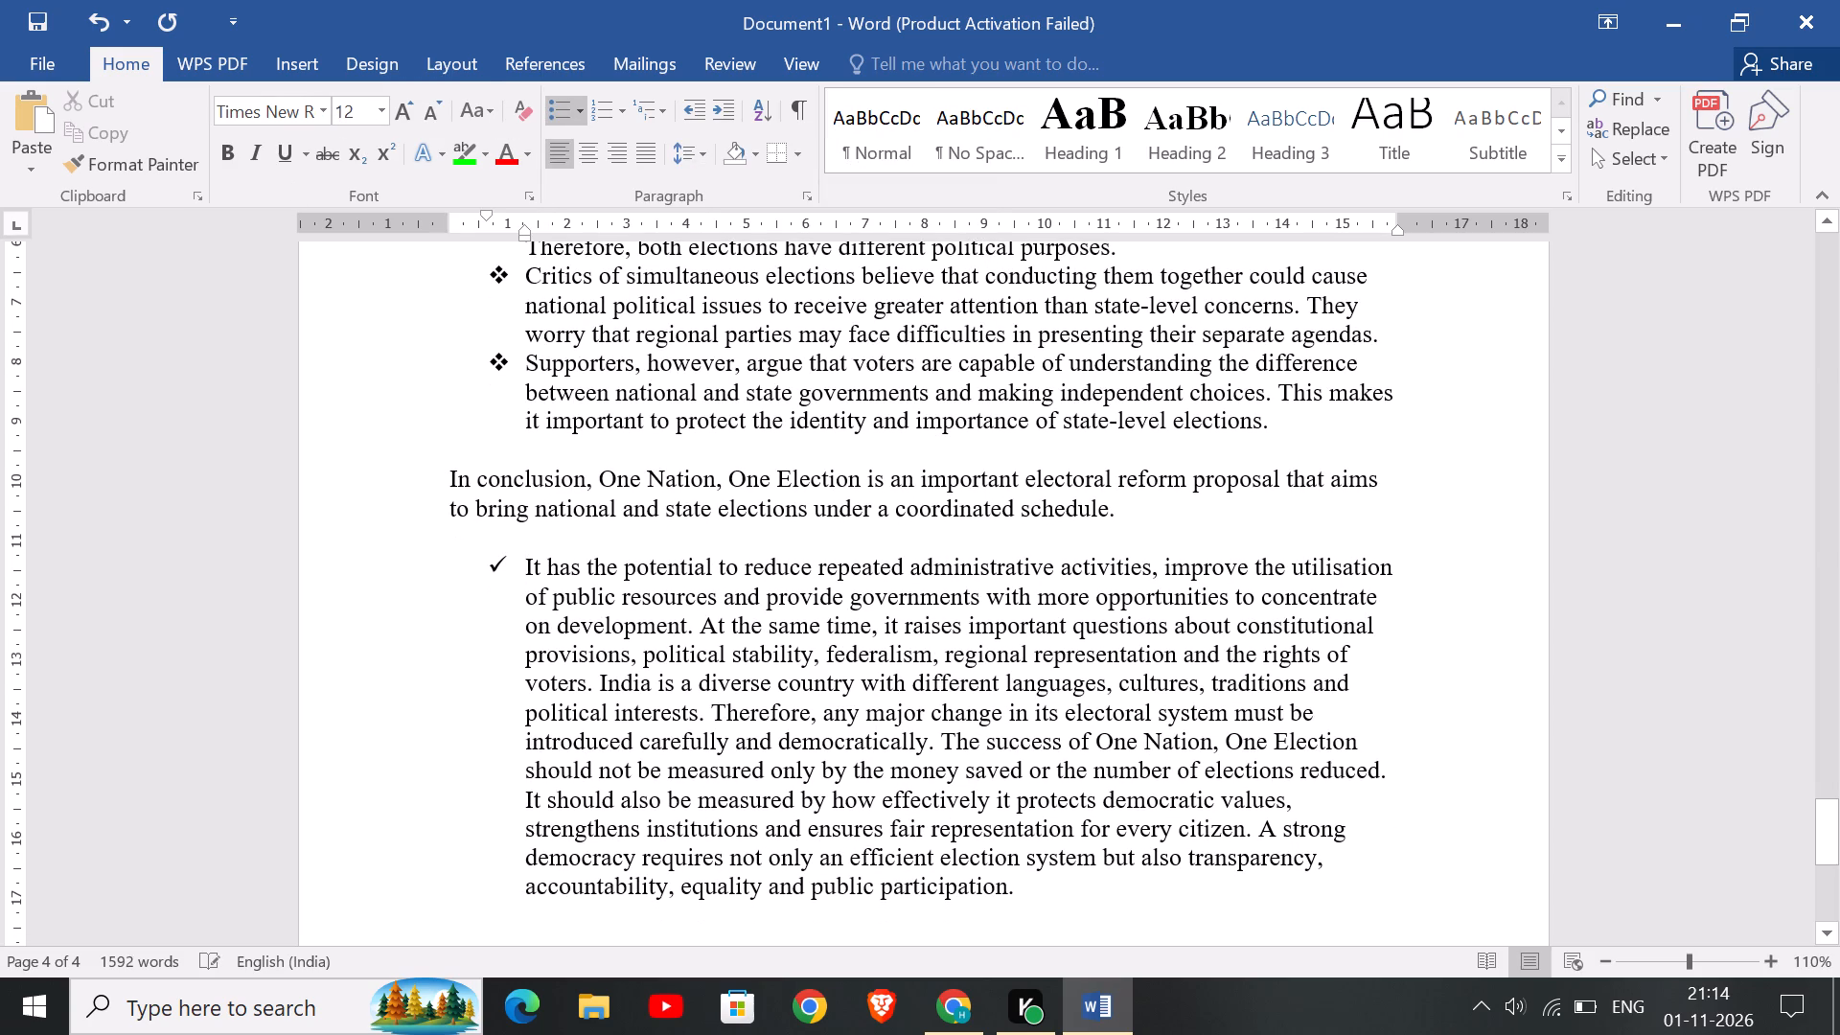
click(701, 627)
key(Return)
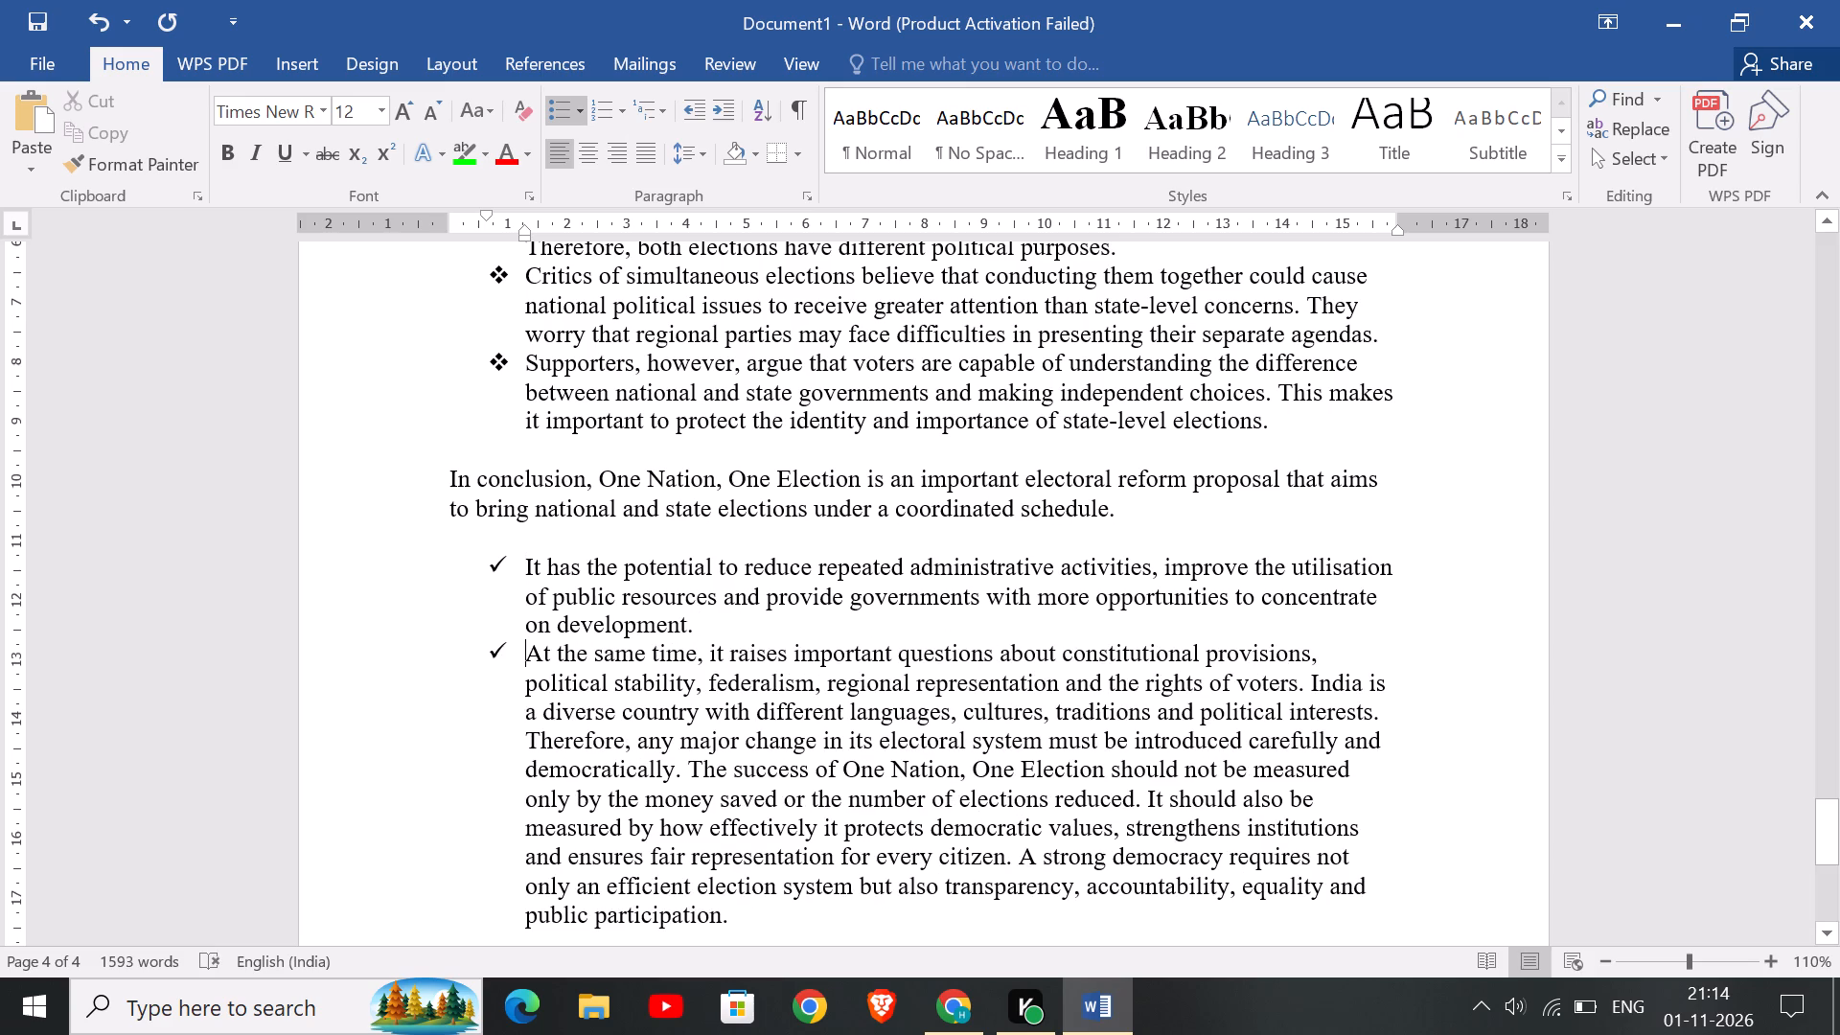
click(527, 735)
key(Return)
scroll(527, 735, down, 1)
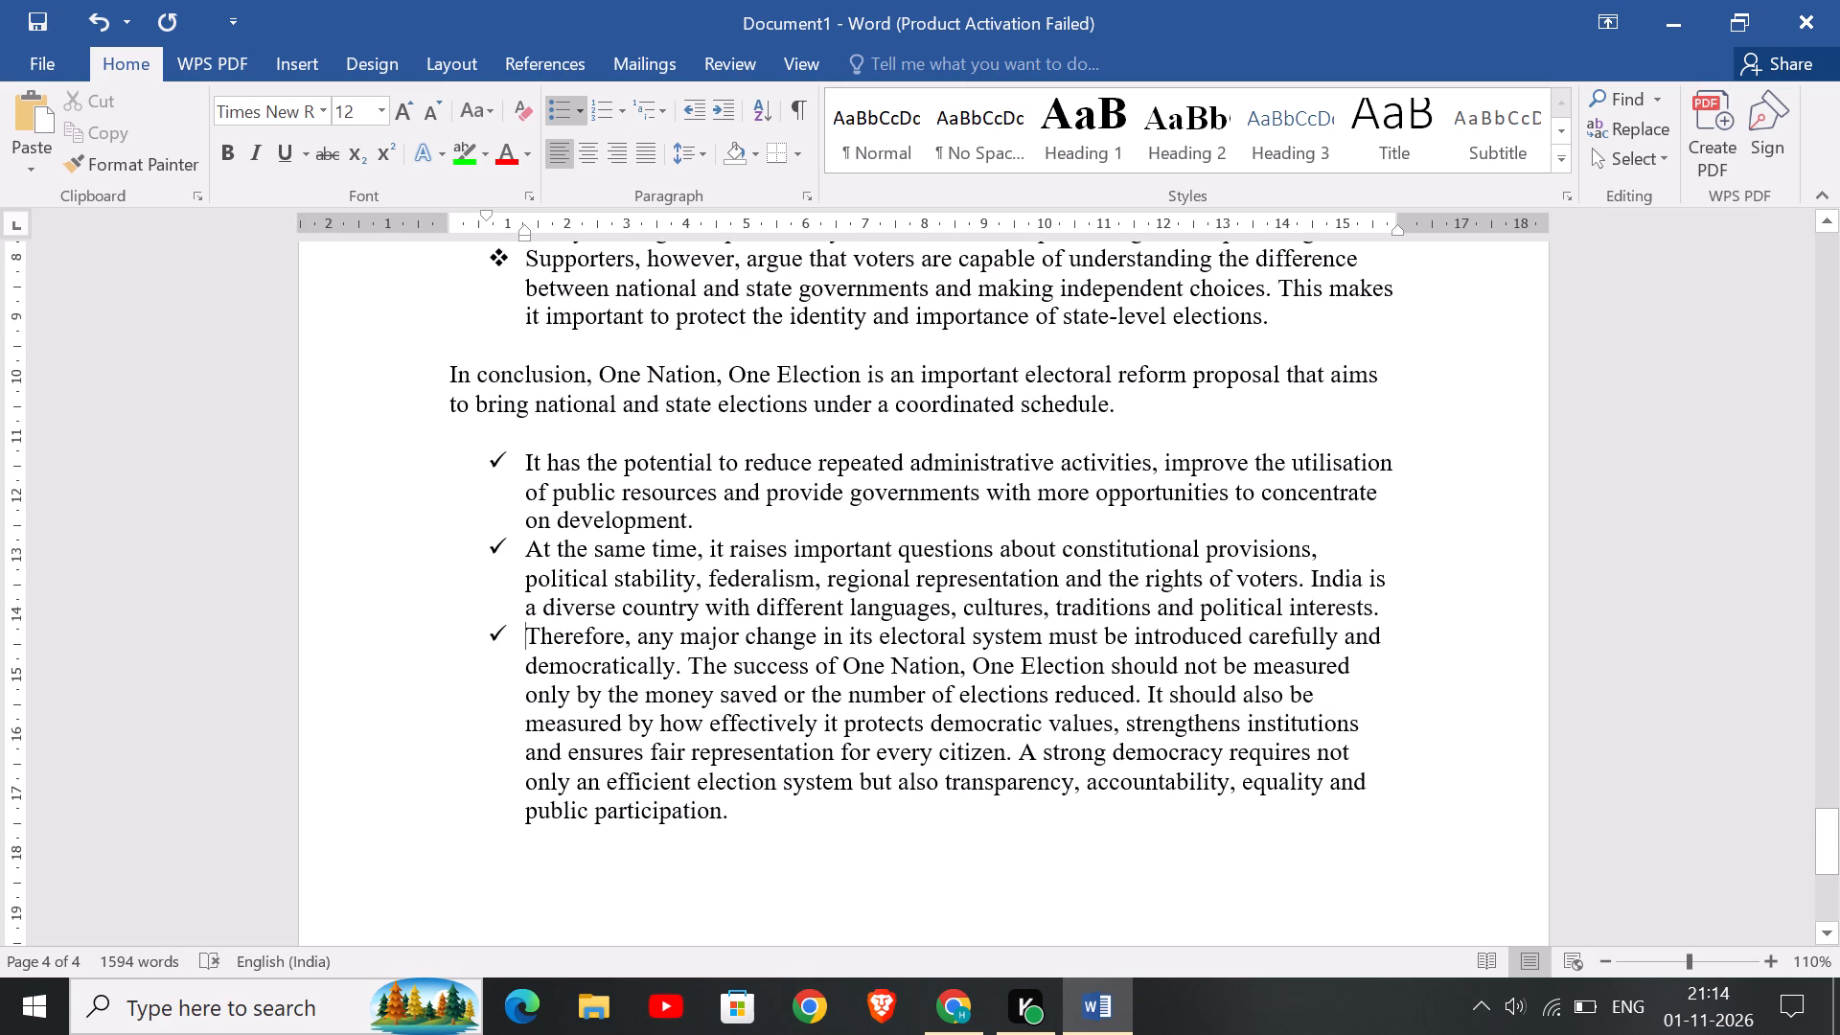
click(1145, 691)
key(Return)
scroll(1145, 691, down, 1)
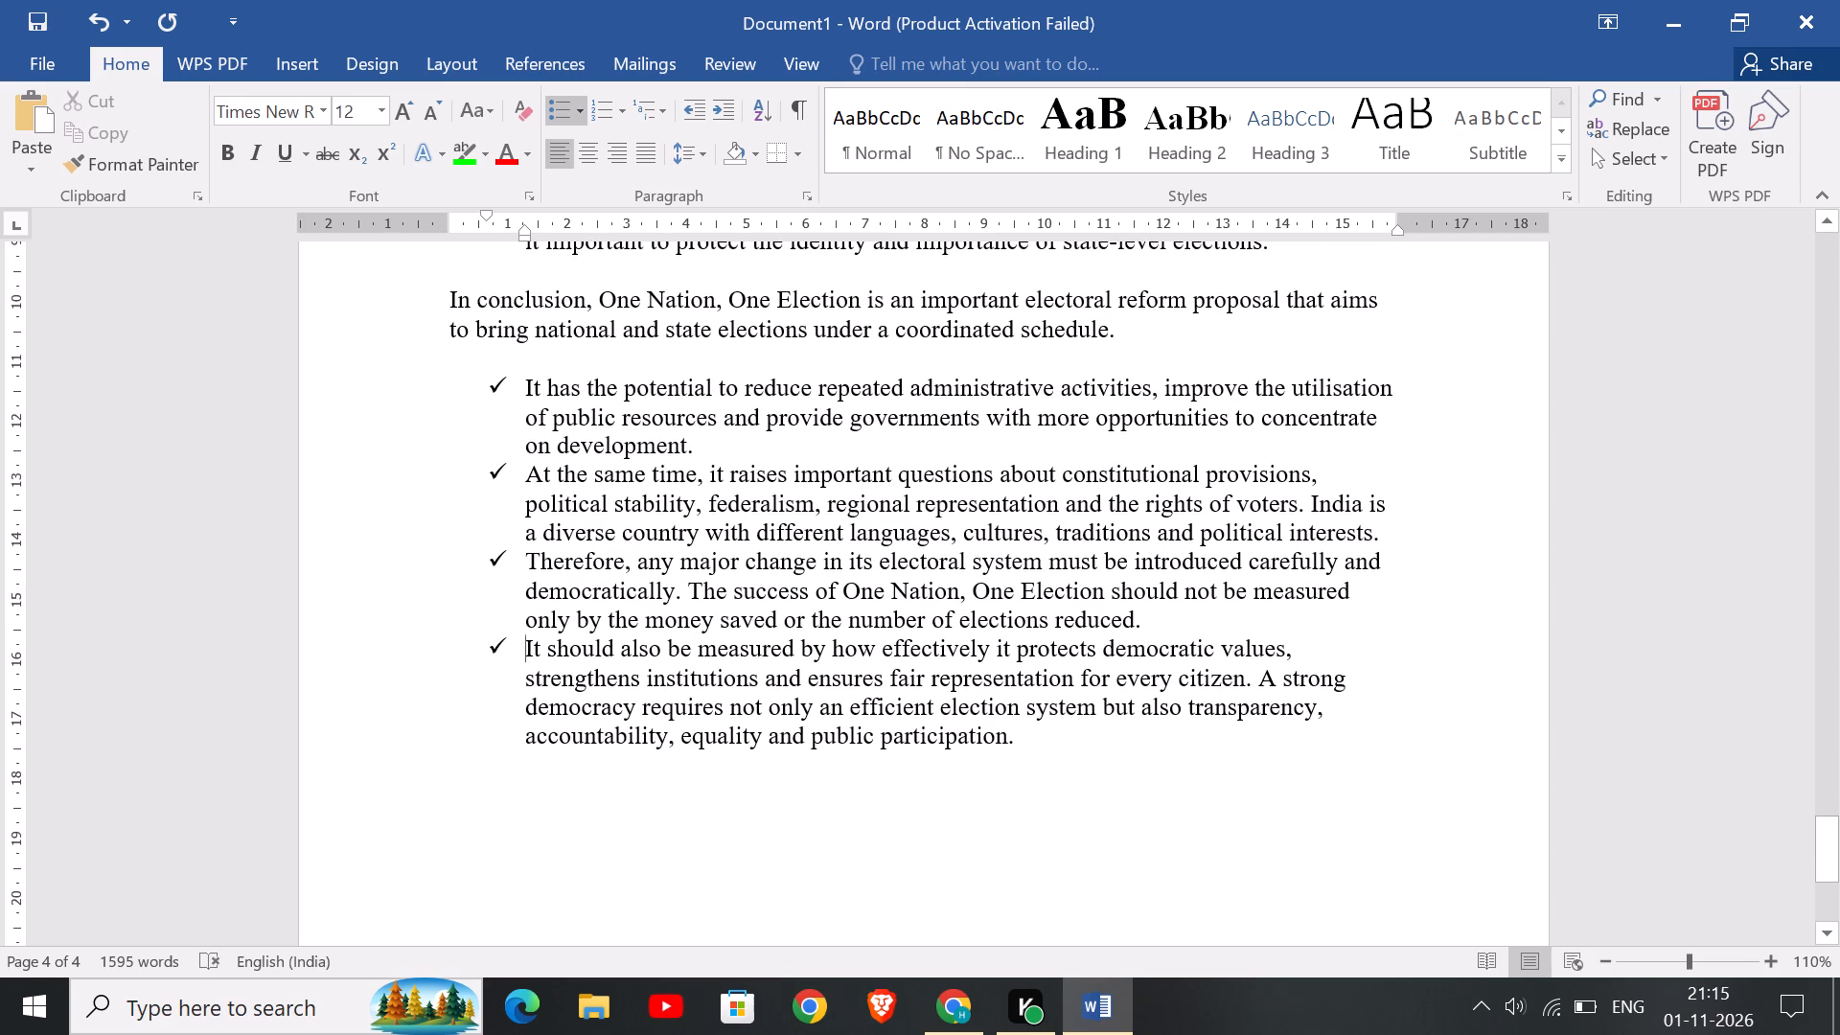
scroll(1263, 677, right, 1)
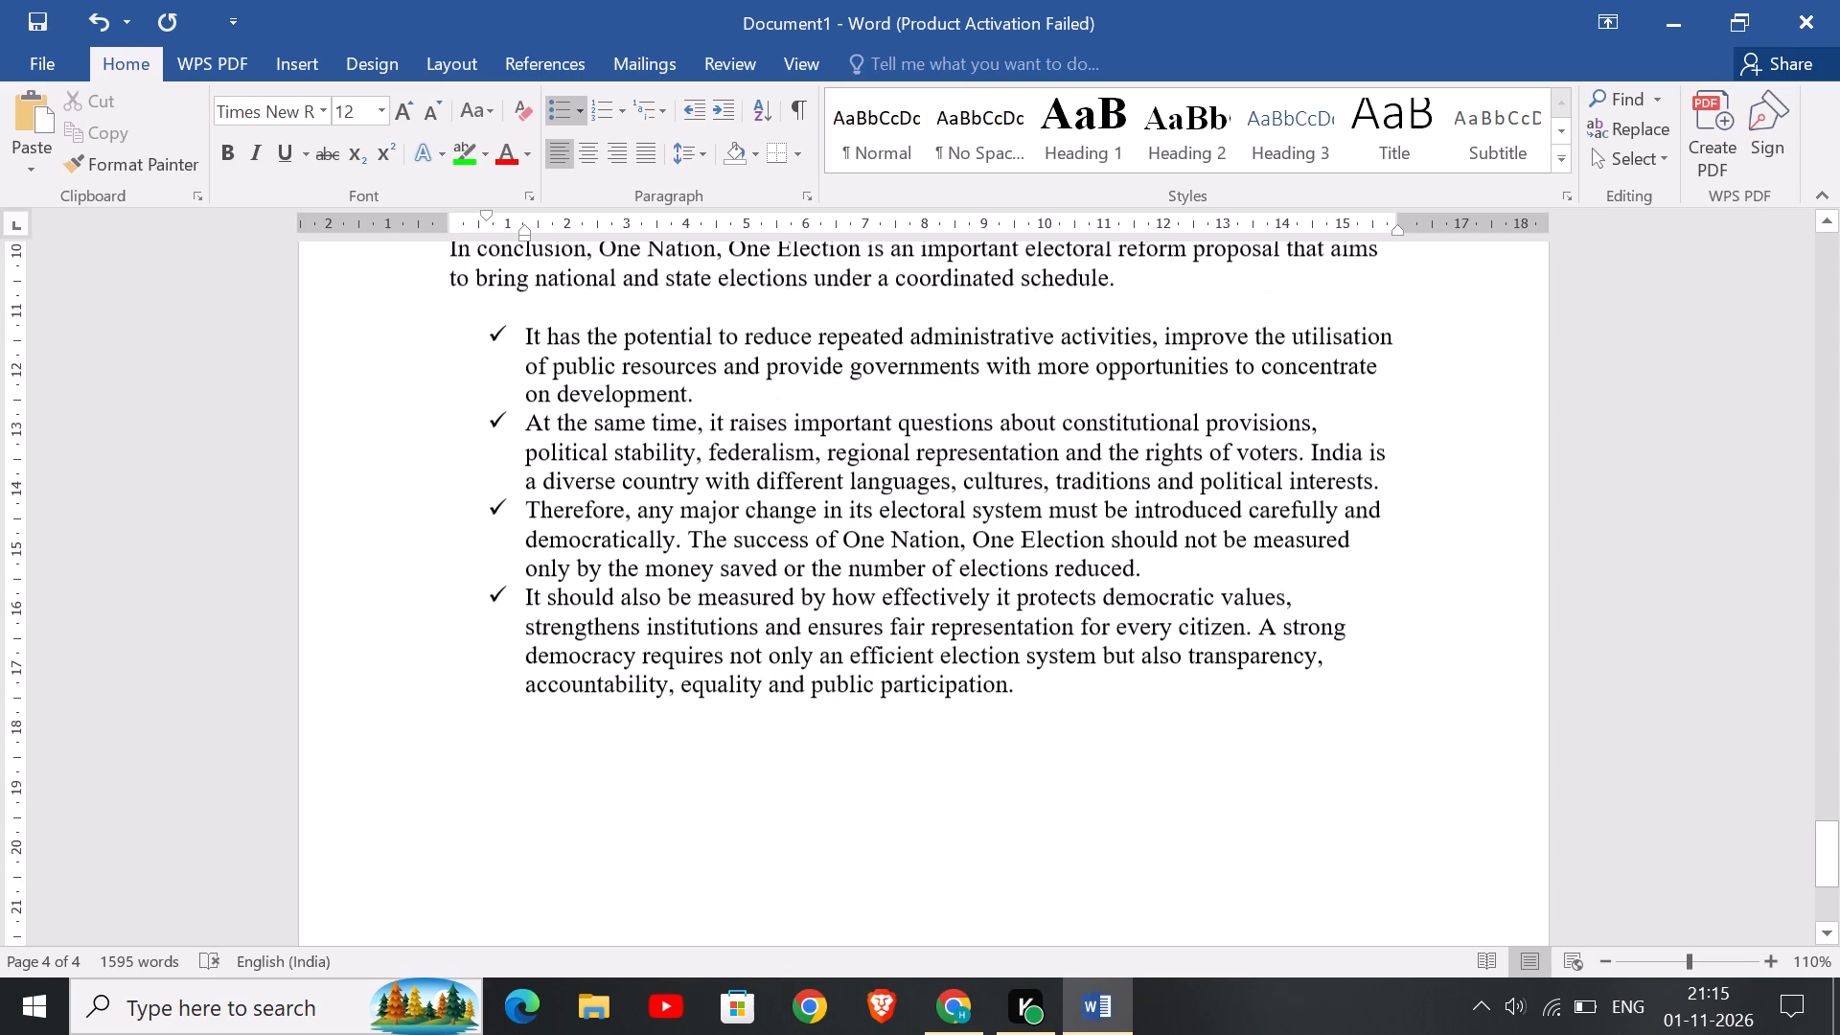
click(1259, 626)
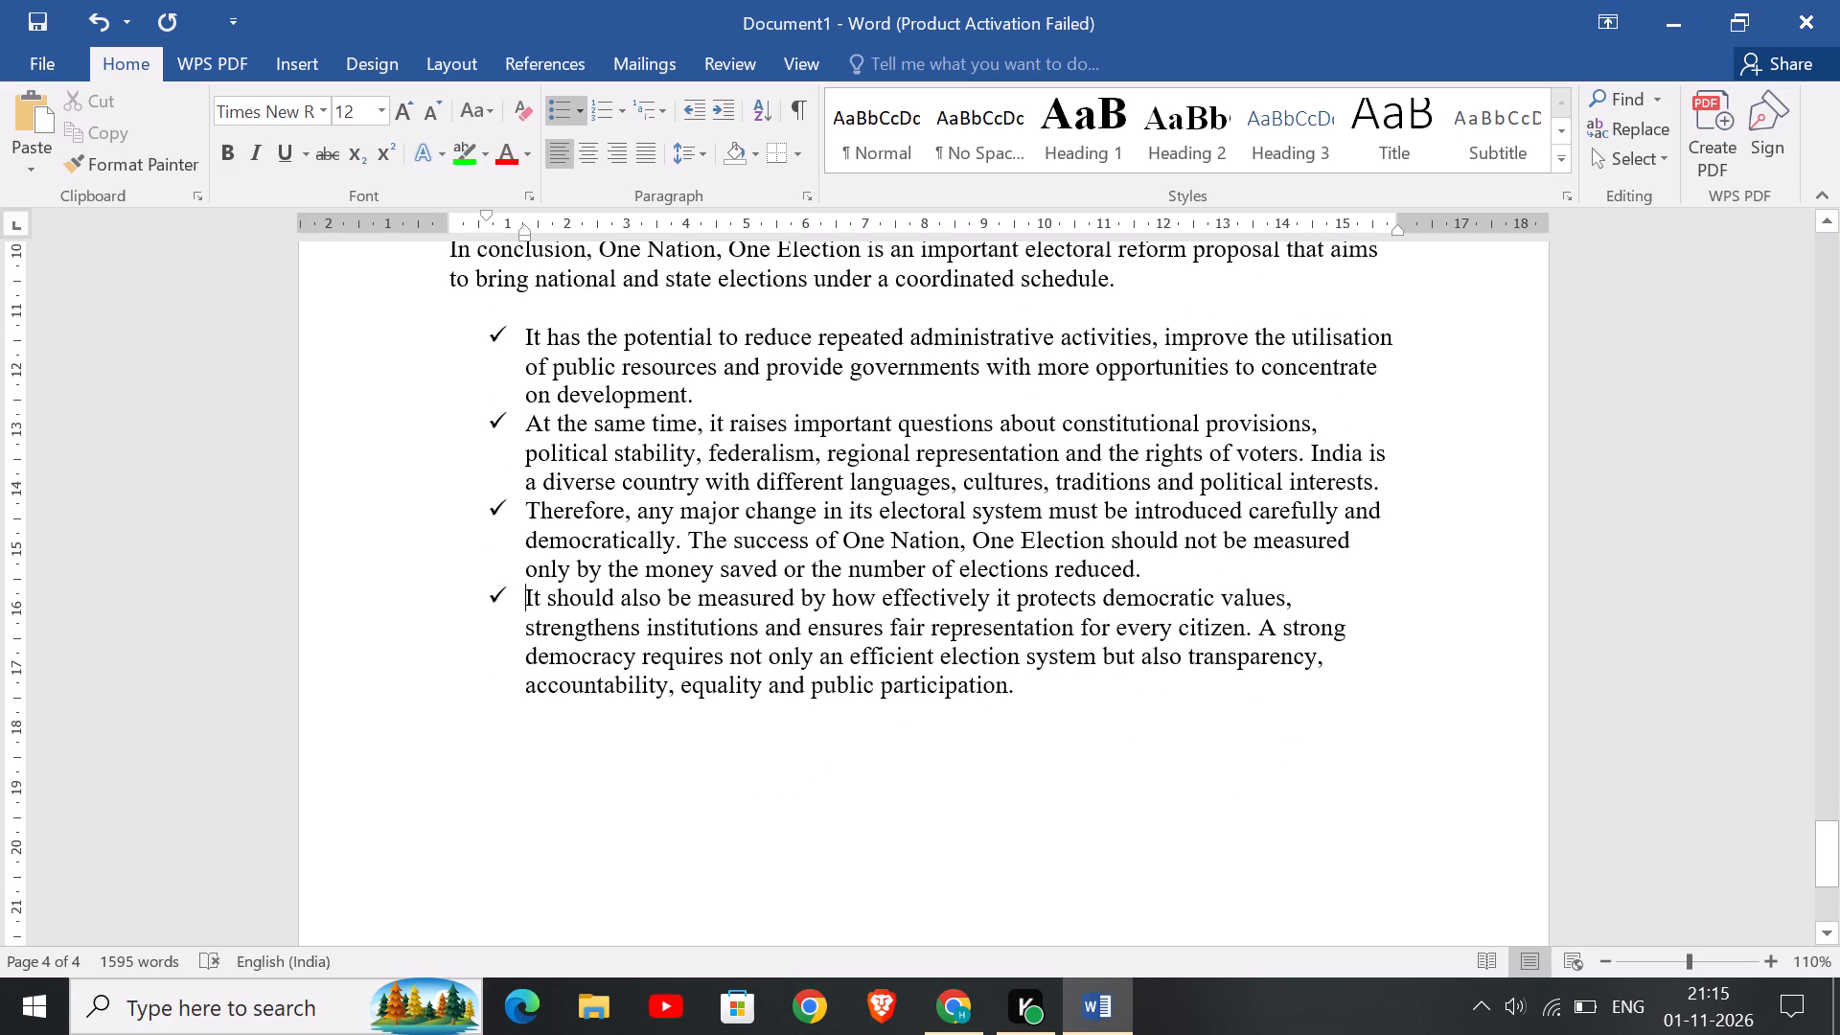
key(Return)
scroll(1259, 626, down, 1)
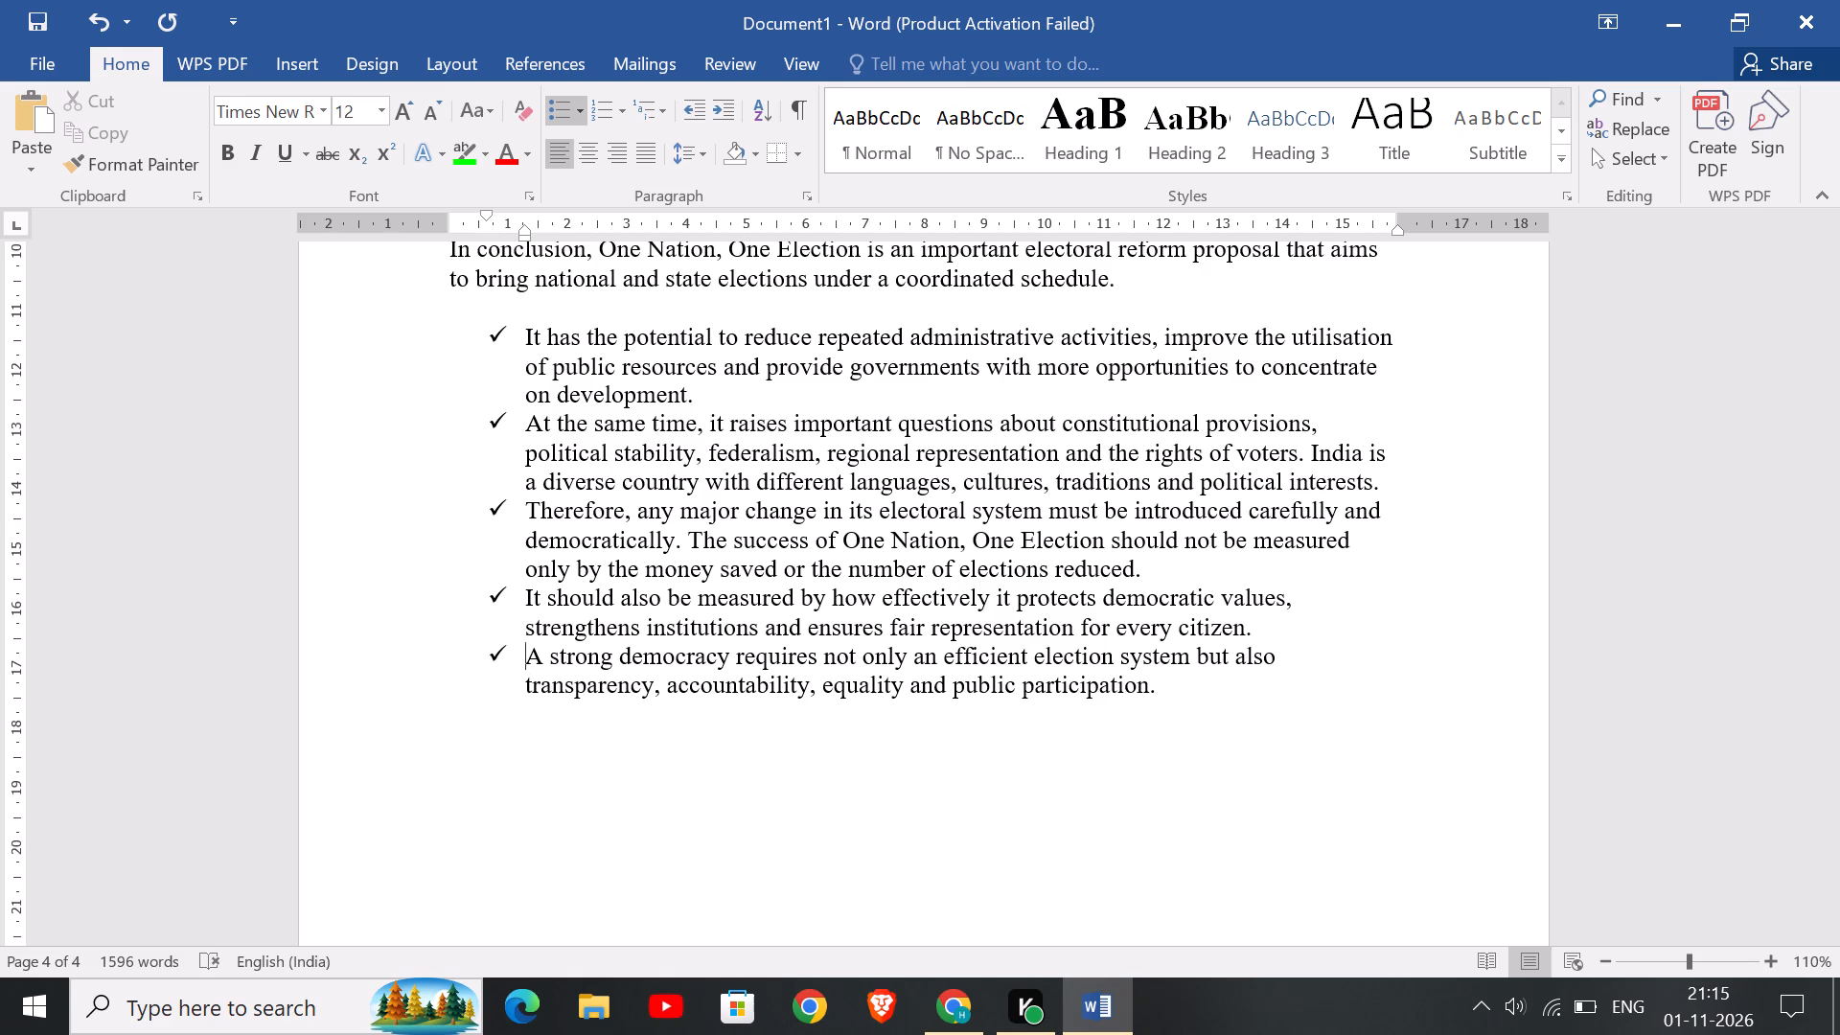
Review the reformatted essay from the conclusion's checkmark bullets back up to the title on the first page.
scroll(832, 708, down, 1)
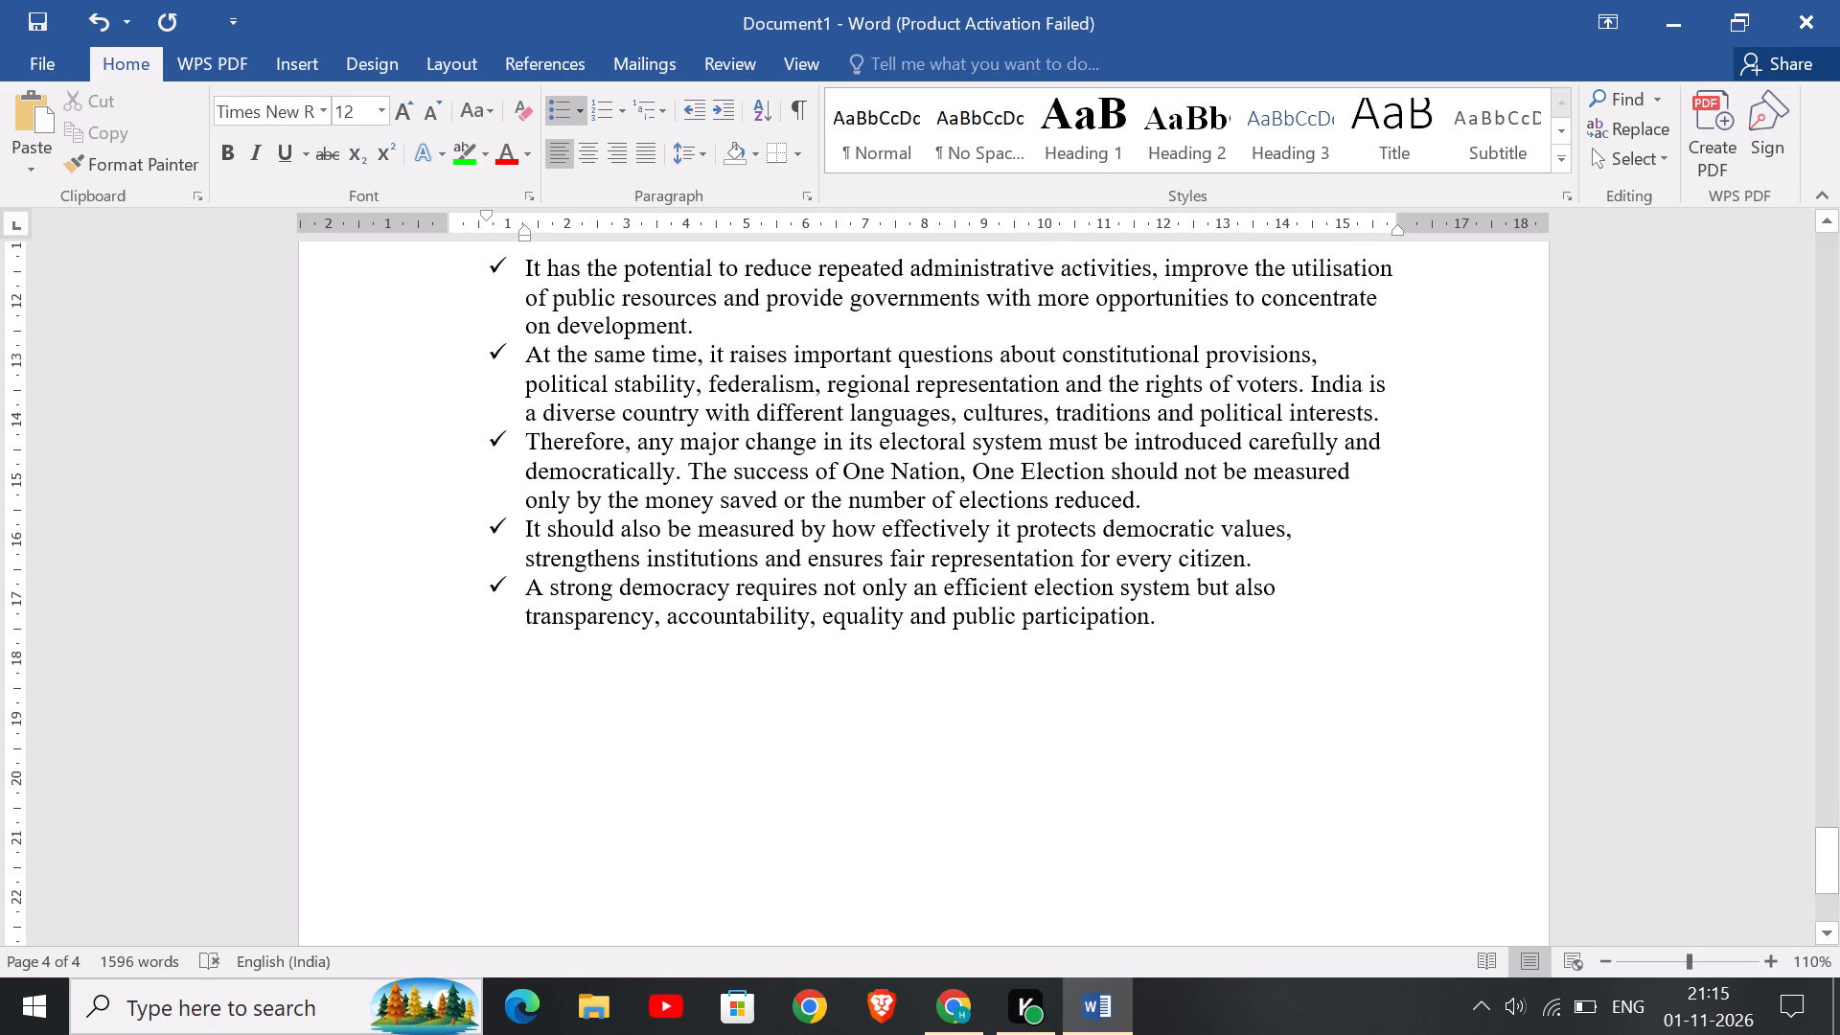
scroll(832, 708, up, 2)
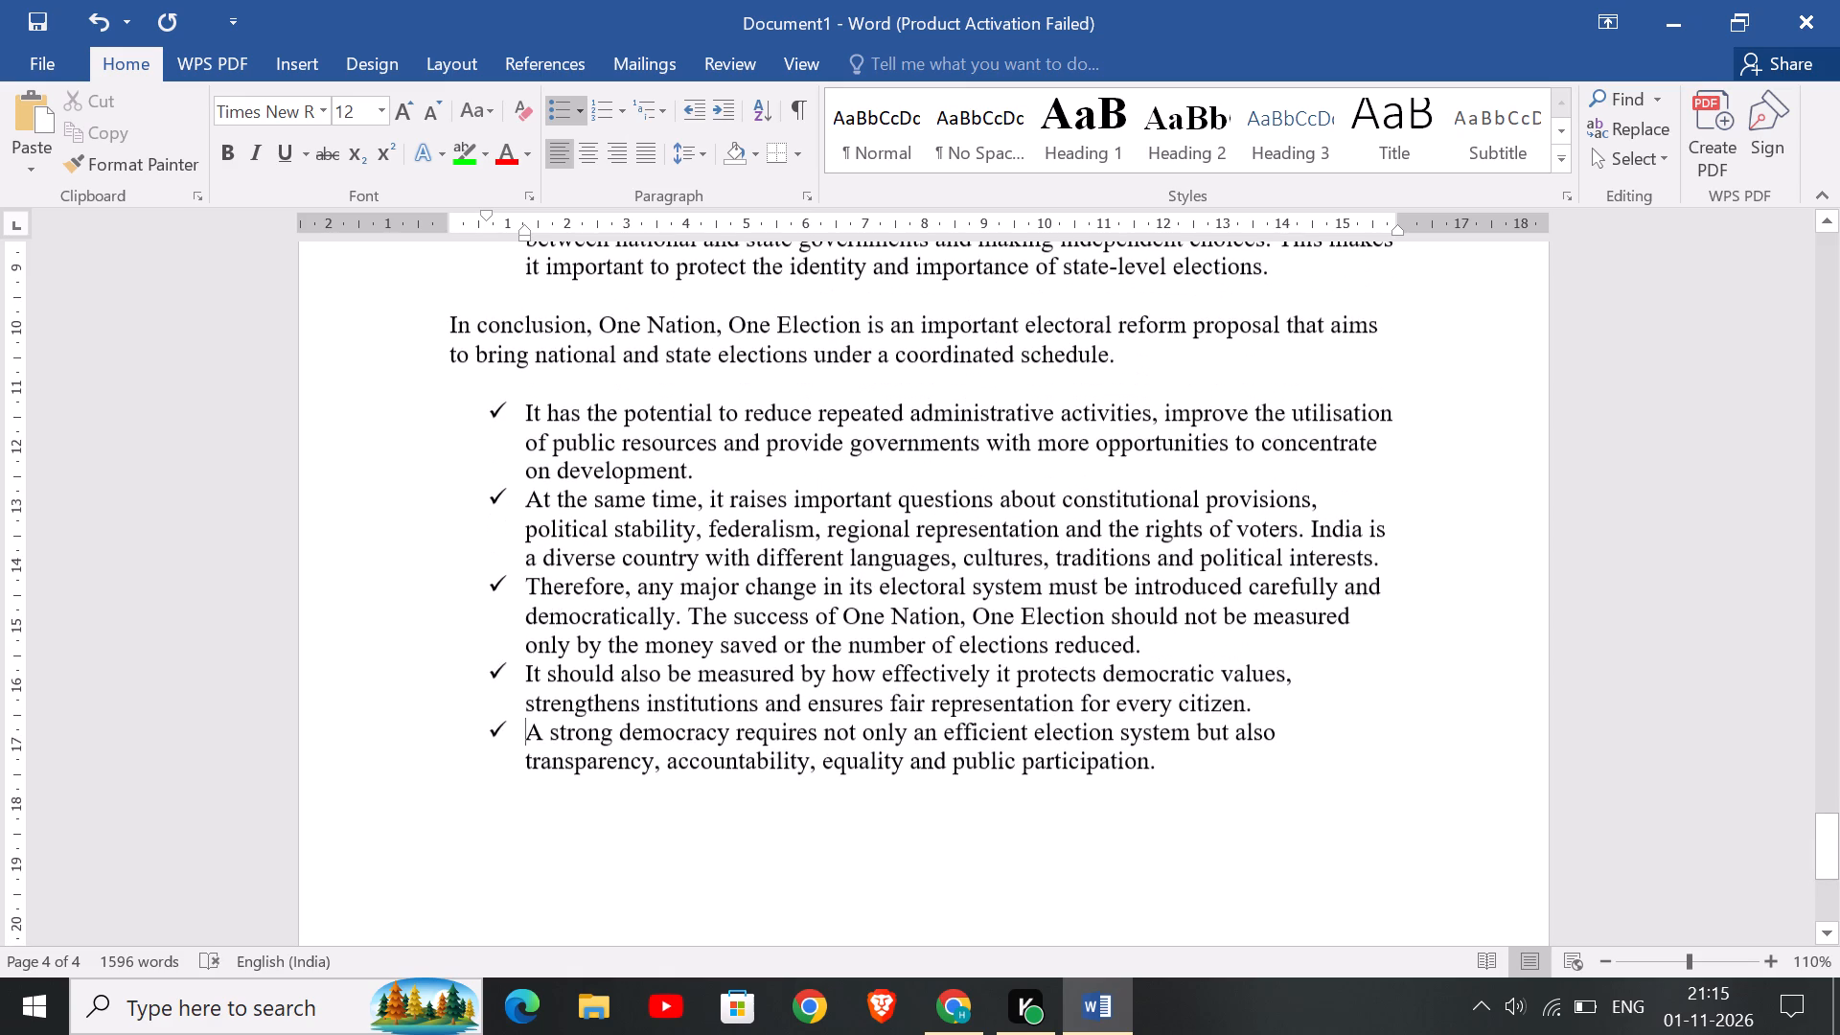
scroll(818, 756, up, 3)
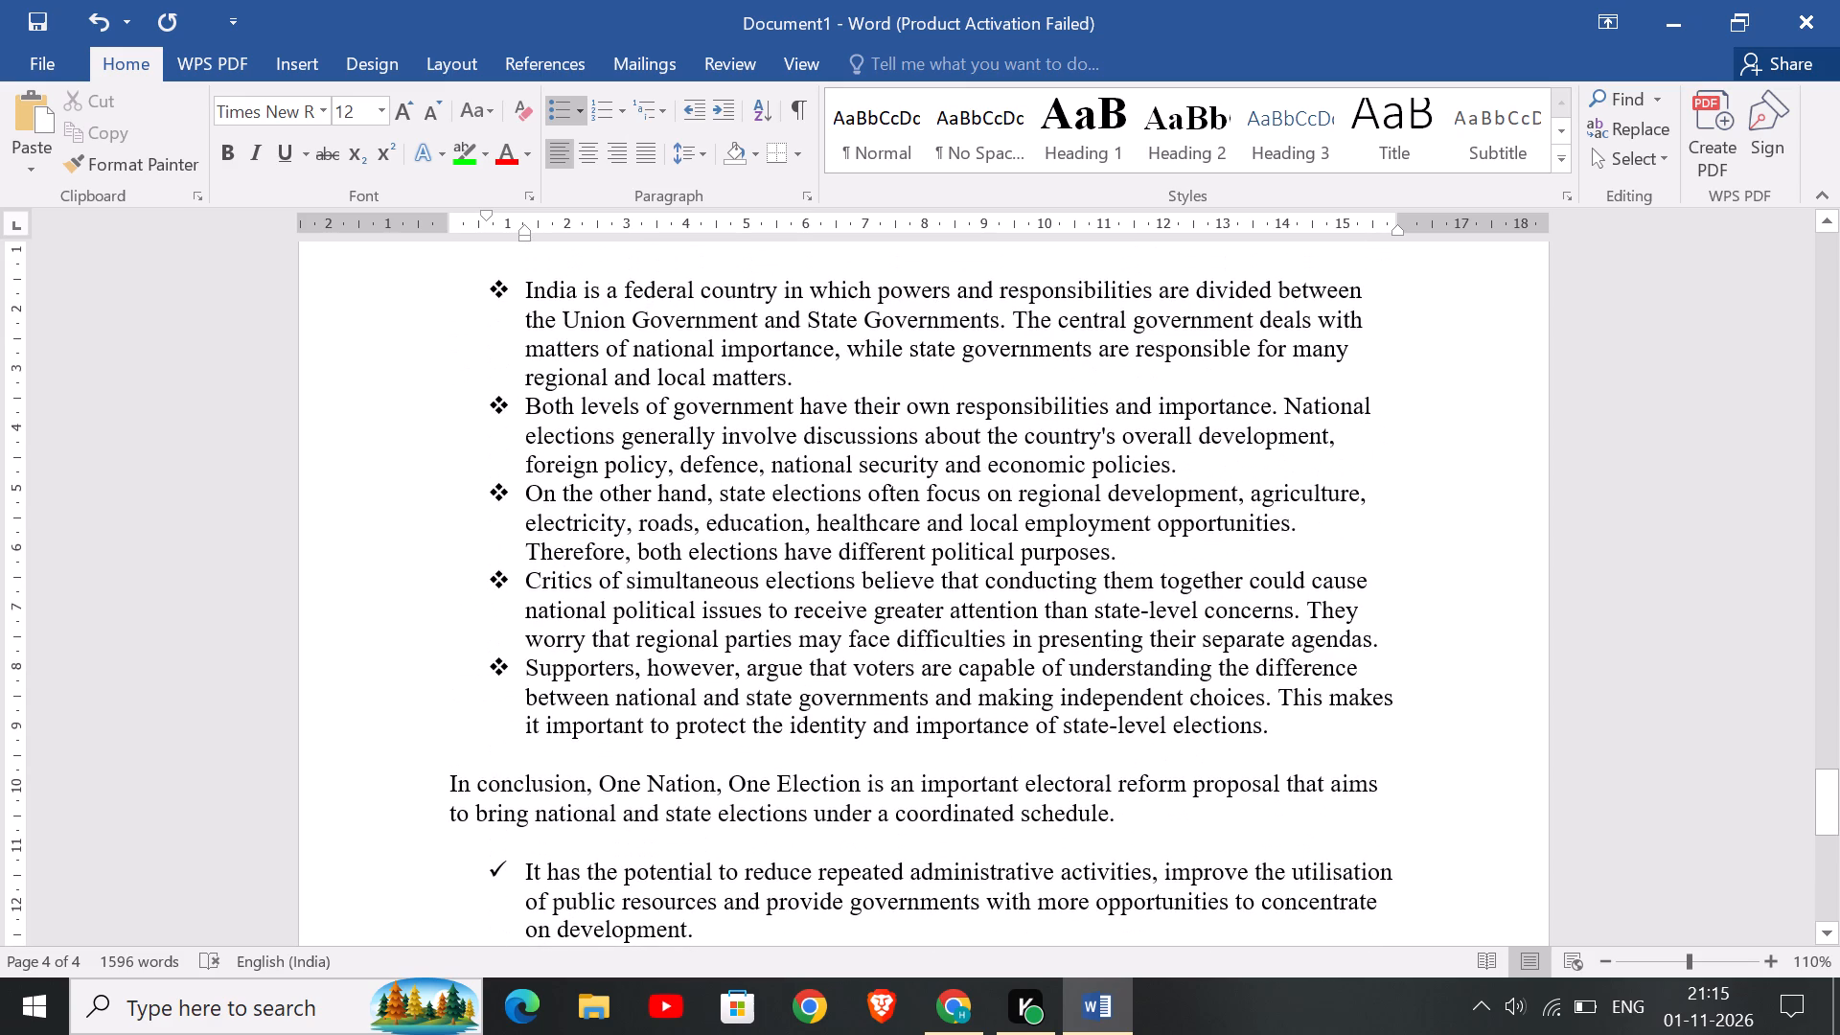
click(547, 767)
click(657, 710)
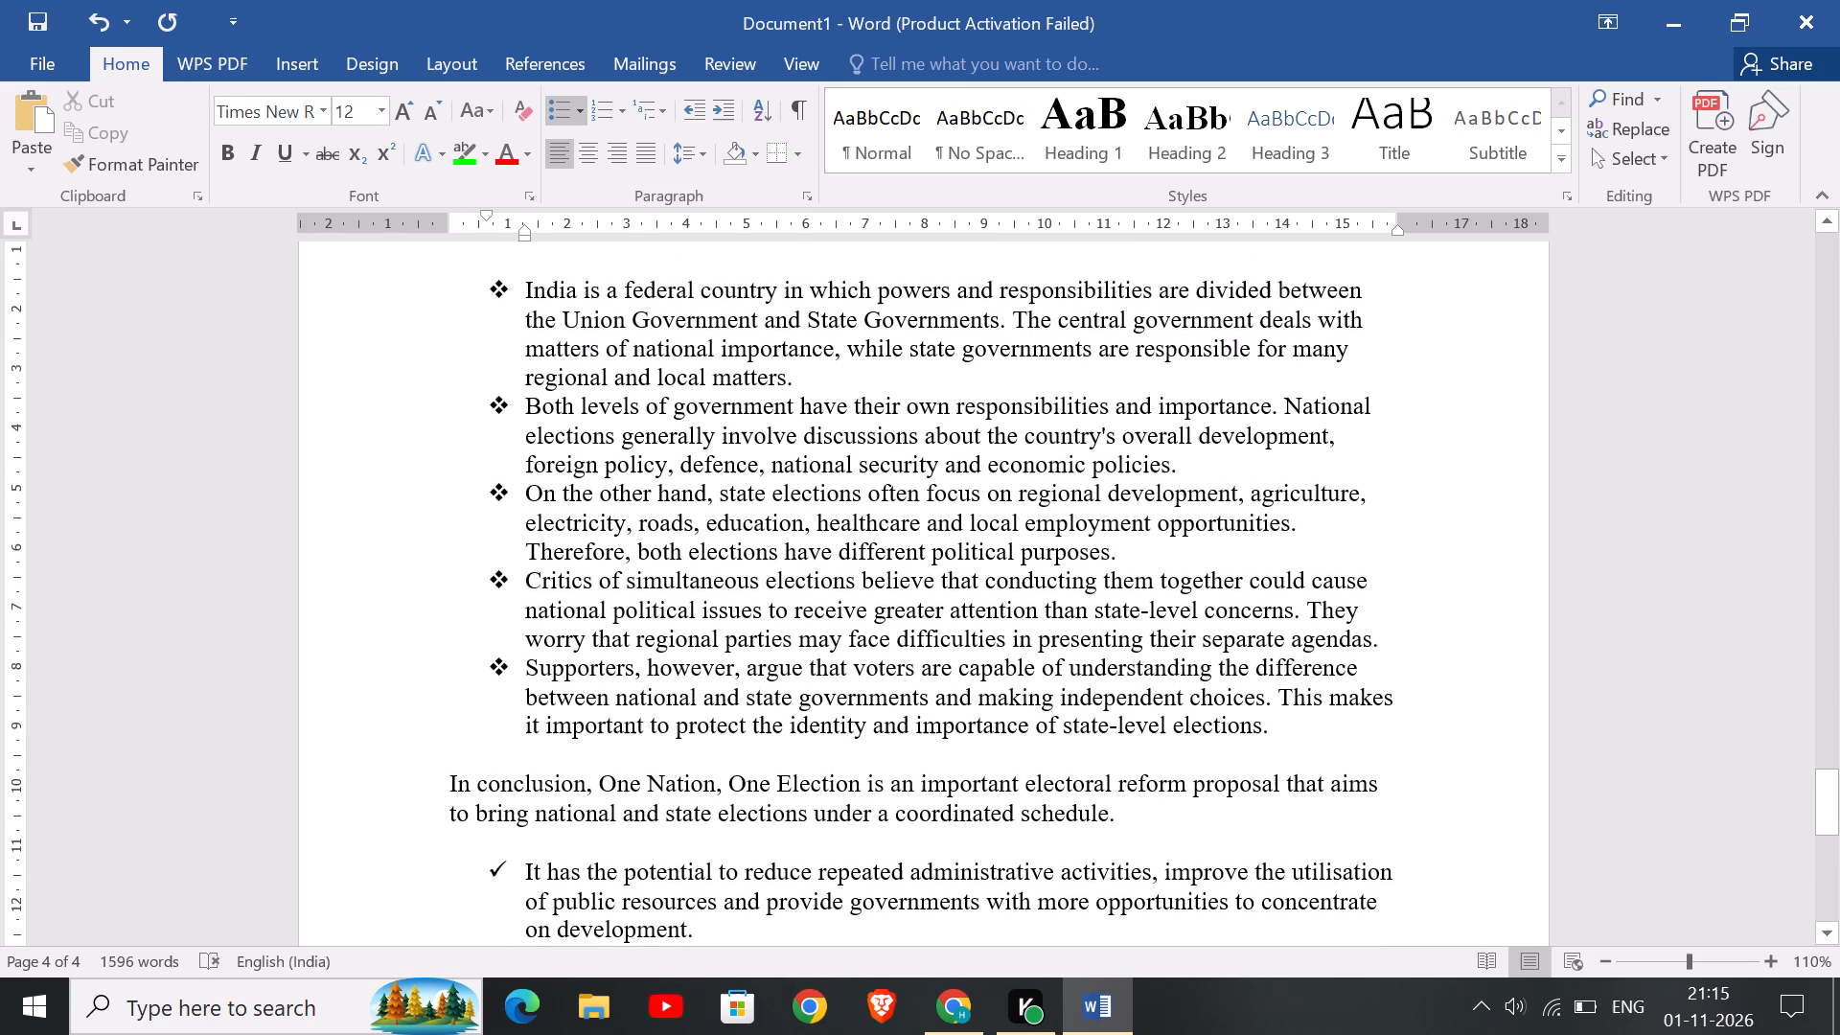
click(718, 639)
click(742, 591)
click(797, 494)
click(840, 452)
click(857, 418)
click(910, 359)
scroll(910, 359, up, 1)
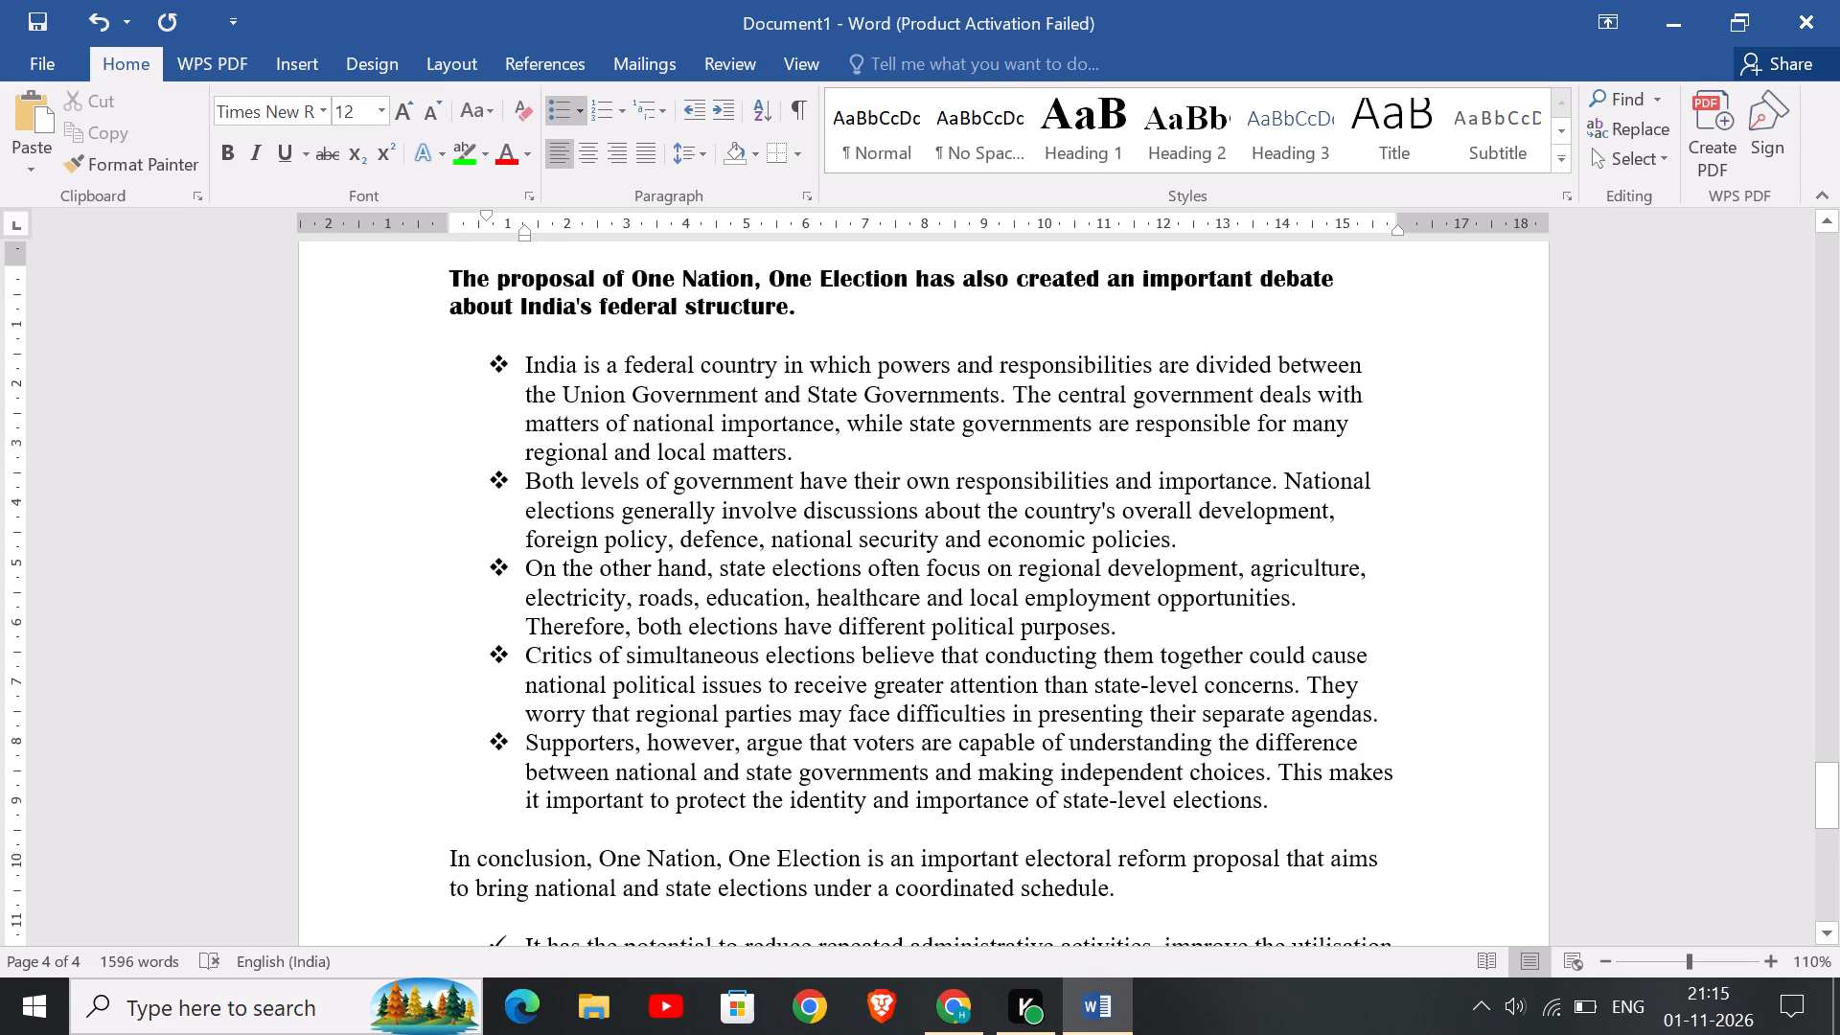
click(908, 400)
click(952, 361)
scroll(952, 361, up, 1)
click(910, 407)
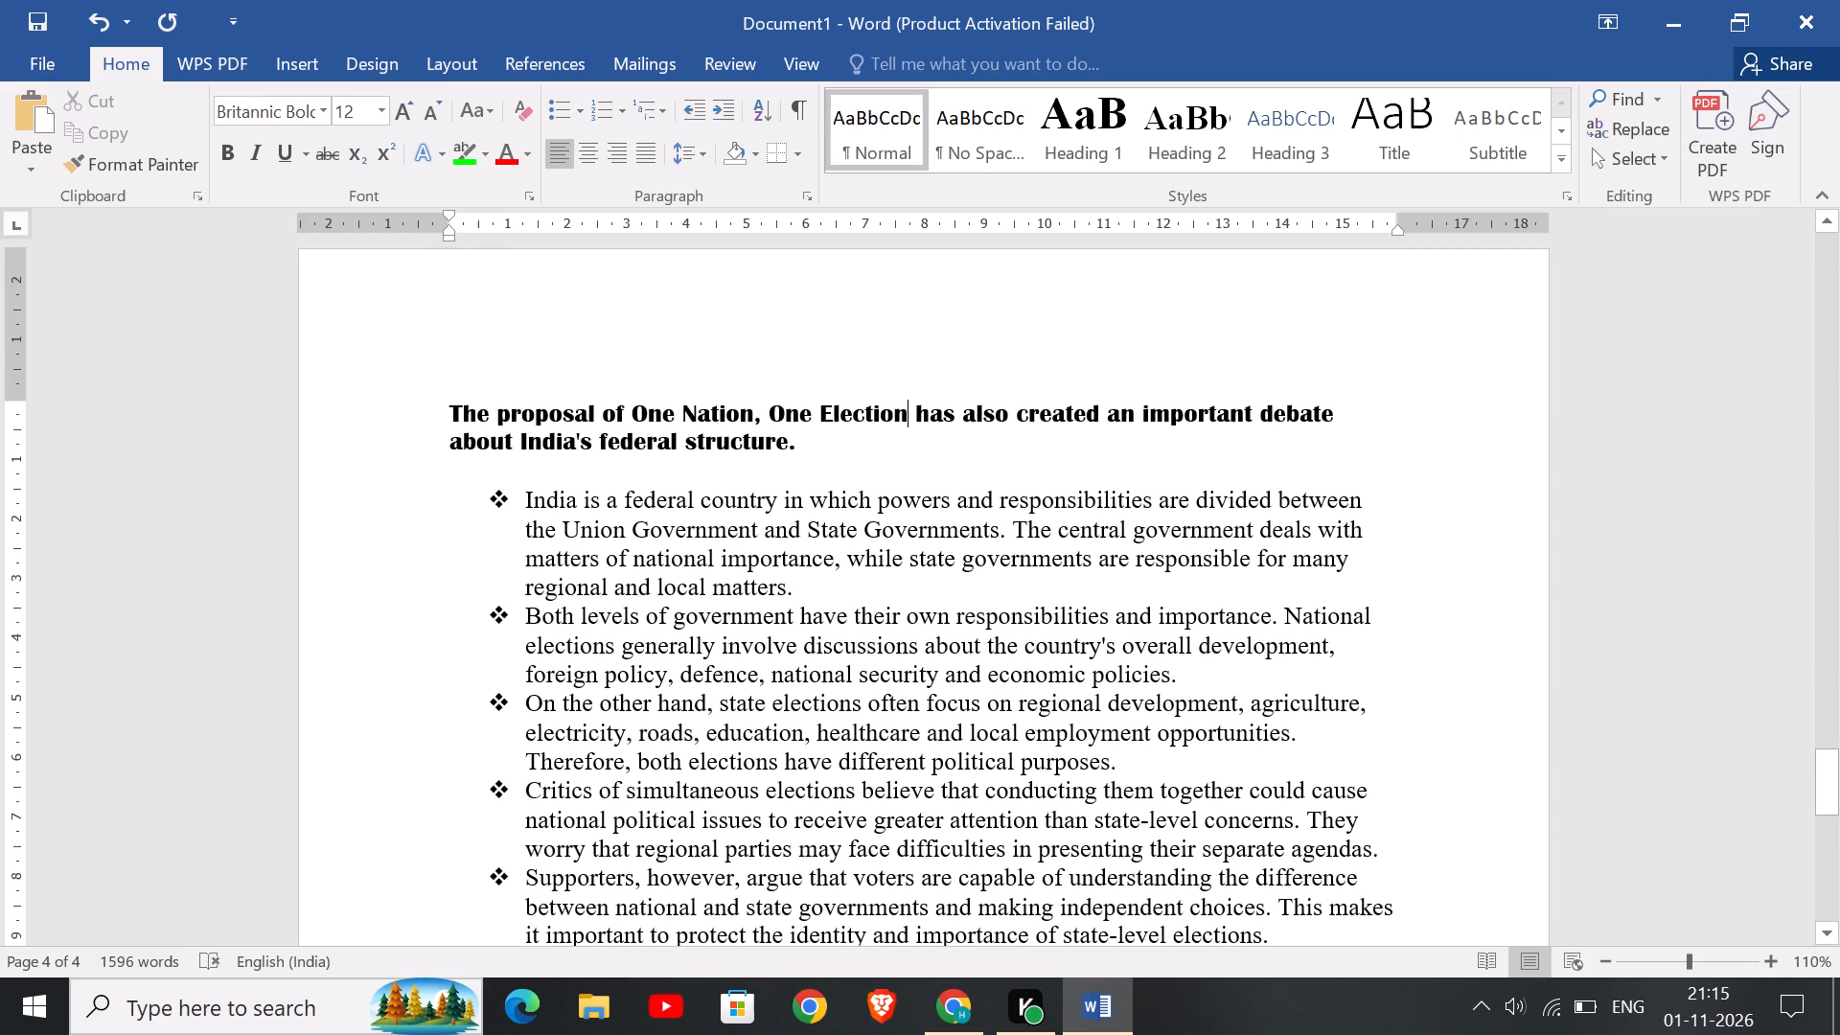
scroll(910, 407, up, 3)
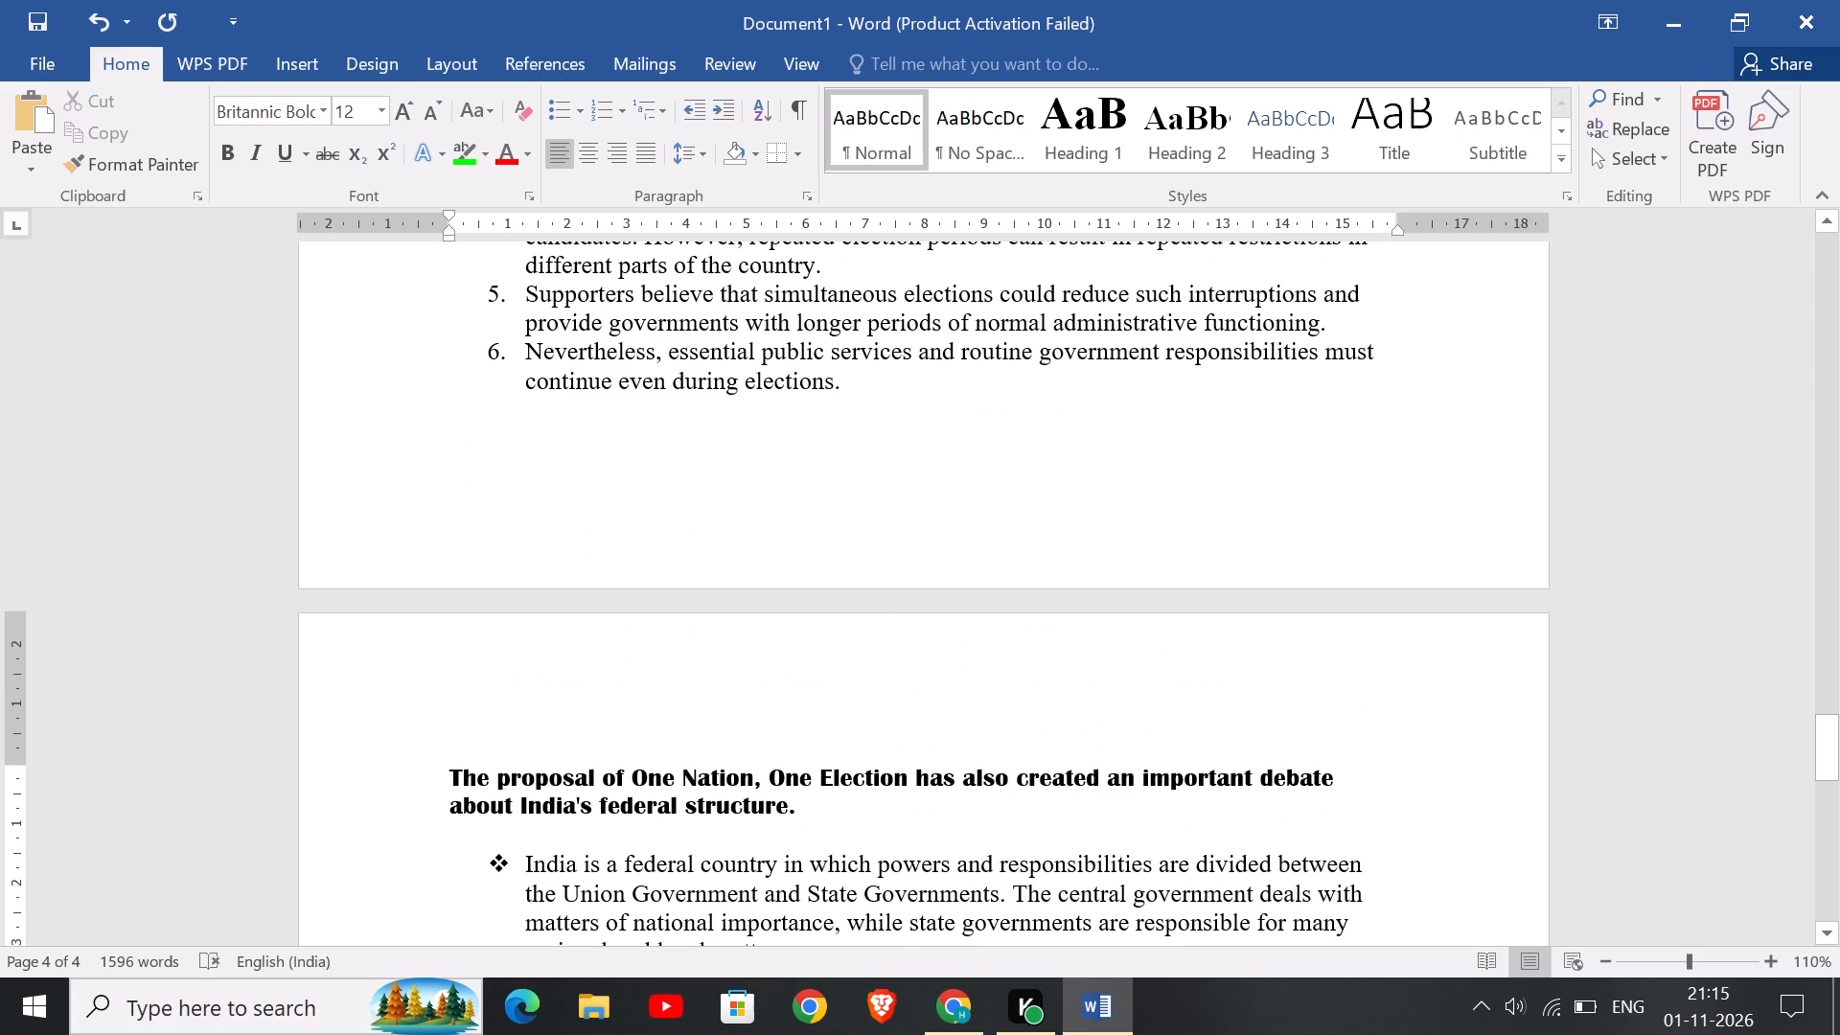
click(819, 386)
click(778, 343)
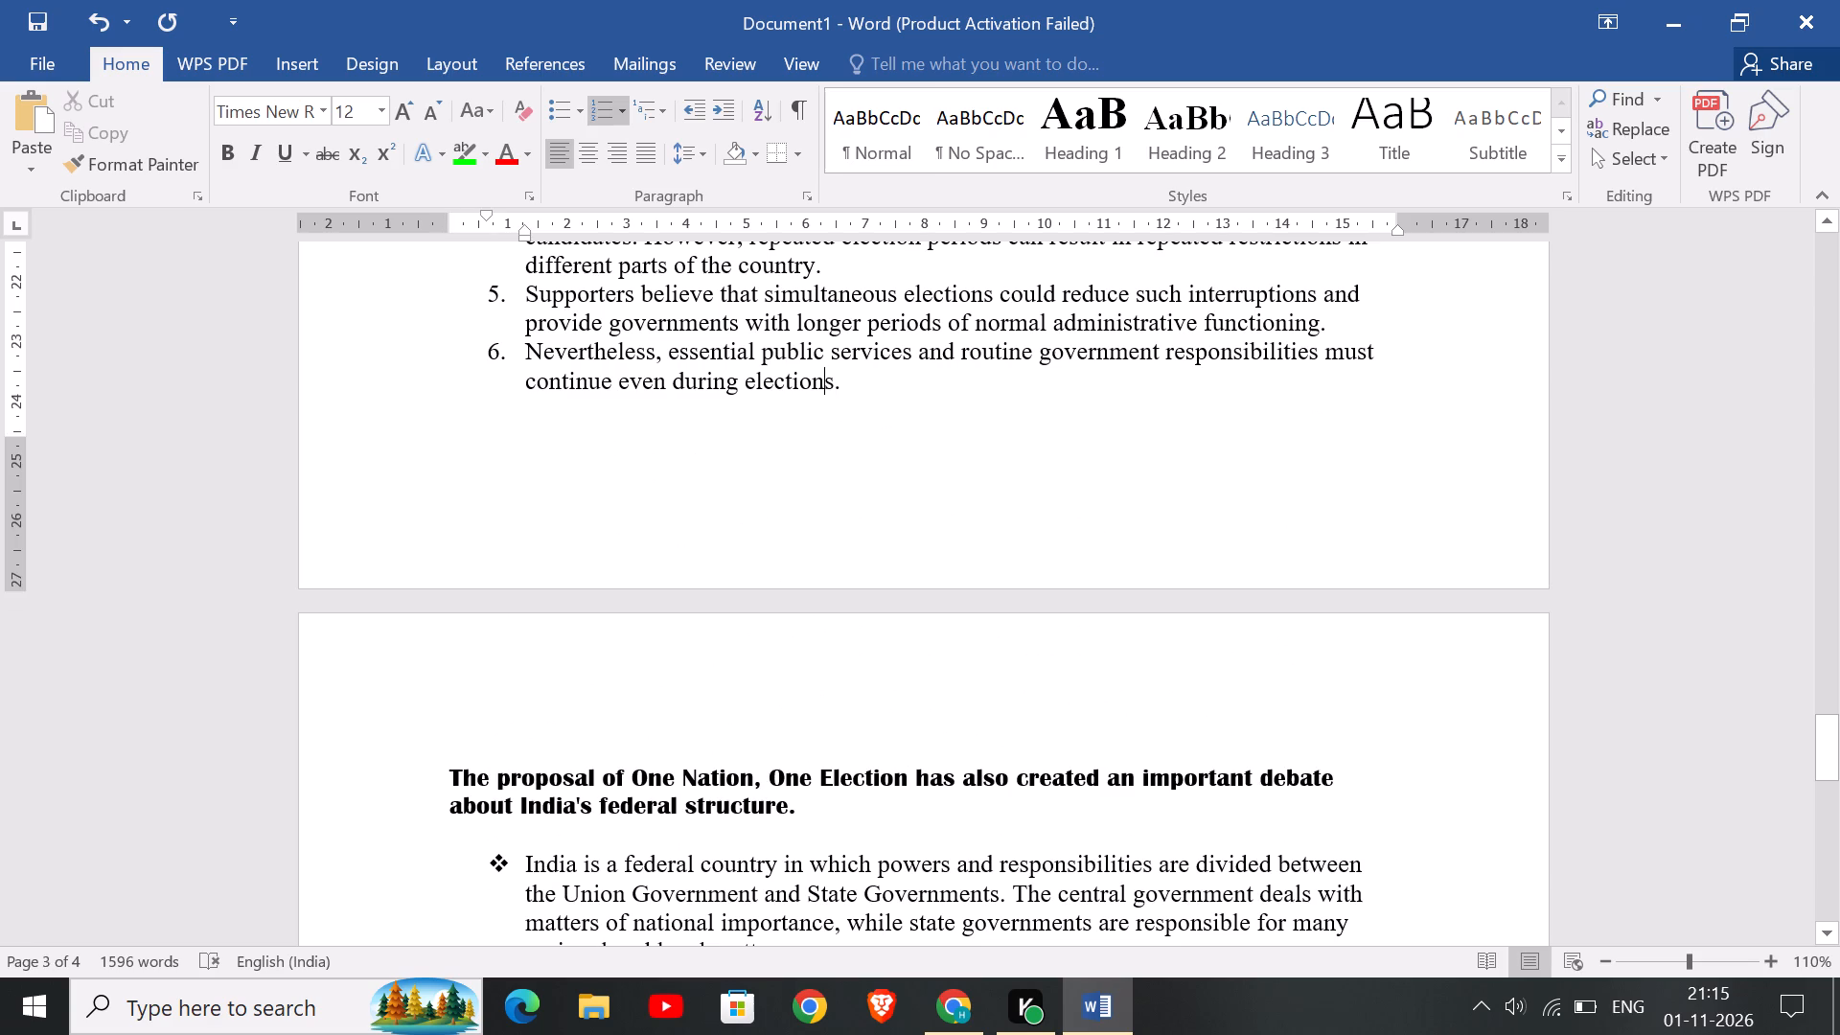
click(781, 314)
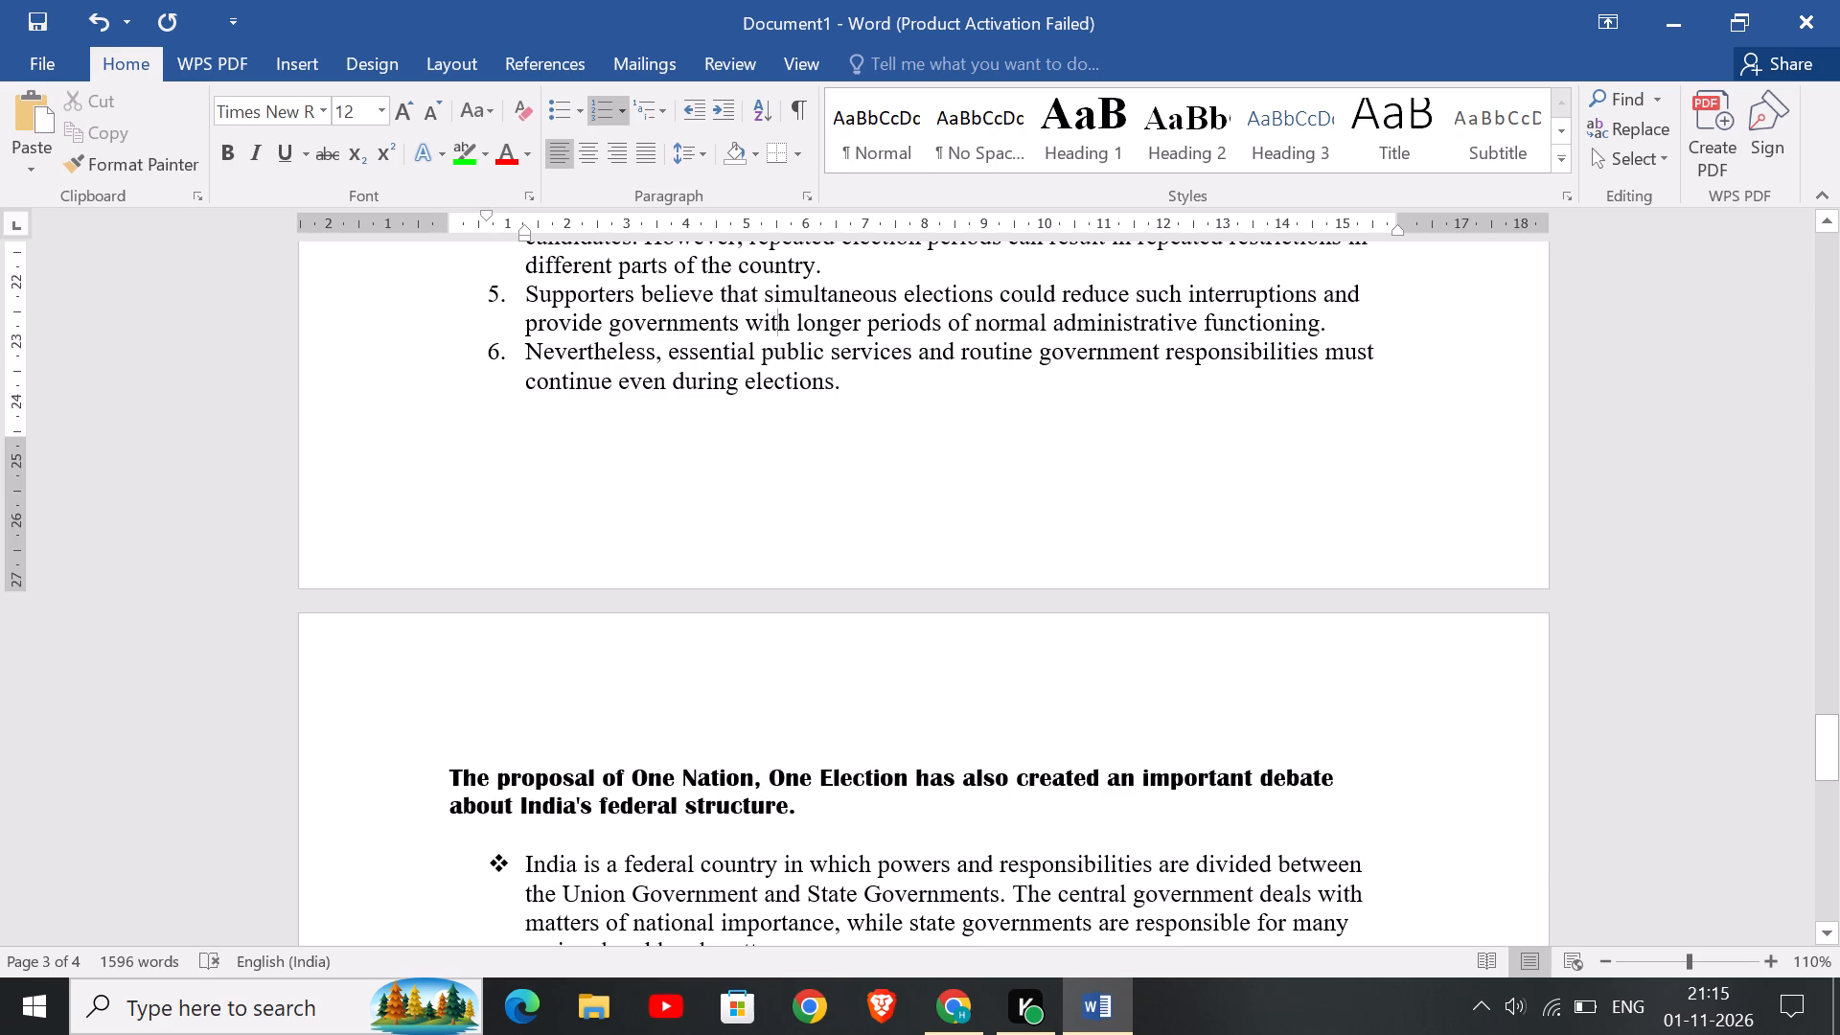
click(901, 305)
scroll(901, 305, up, 6)
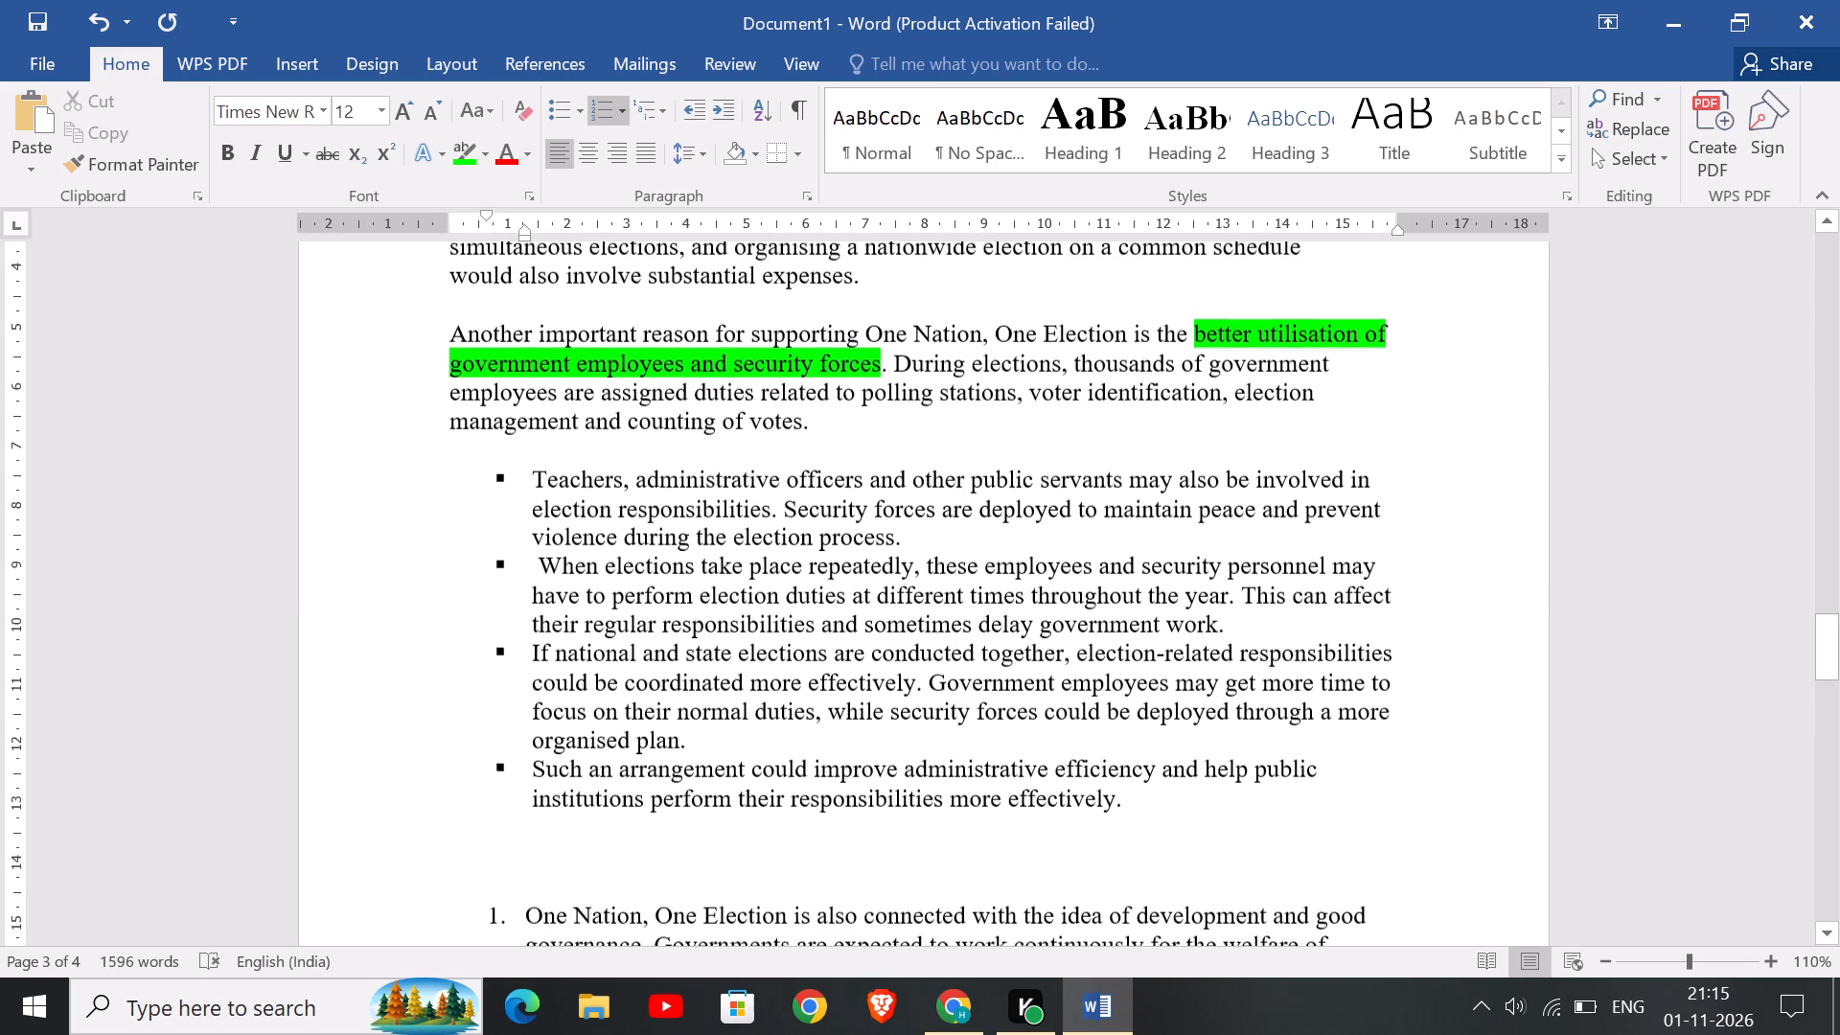
scroll(901, 305, up, 17)
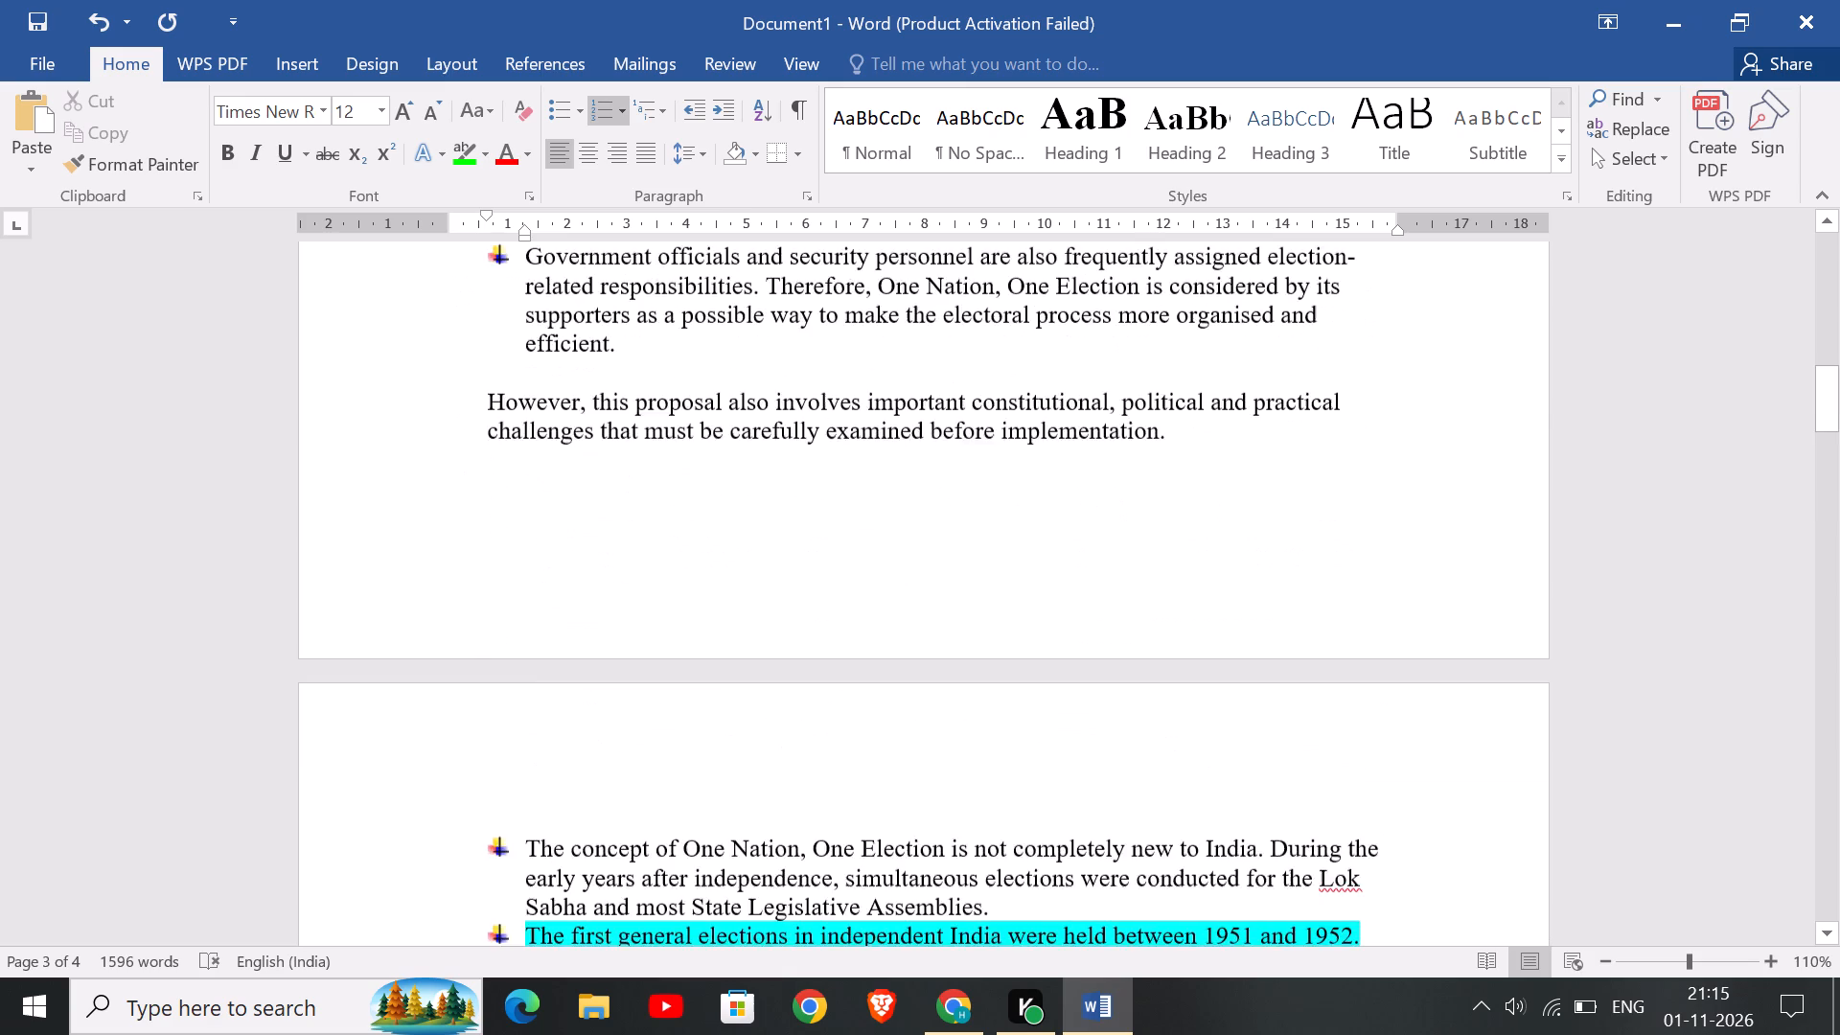
scroll(901, 305, up, 11)
Change the font of the "Part 1 – Introduction and Meaning of One Nation, One Election" heading to Bahnschrift SemiBold Condensed.
scroll(901, 305, down, 1)
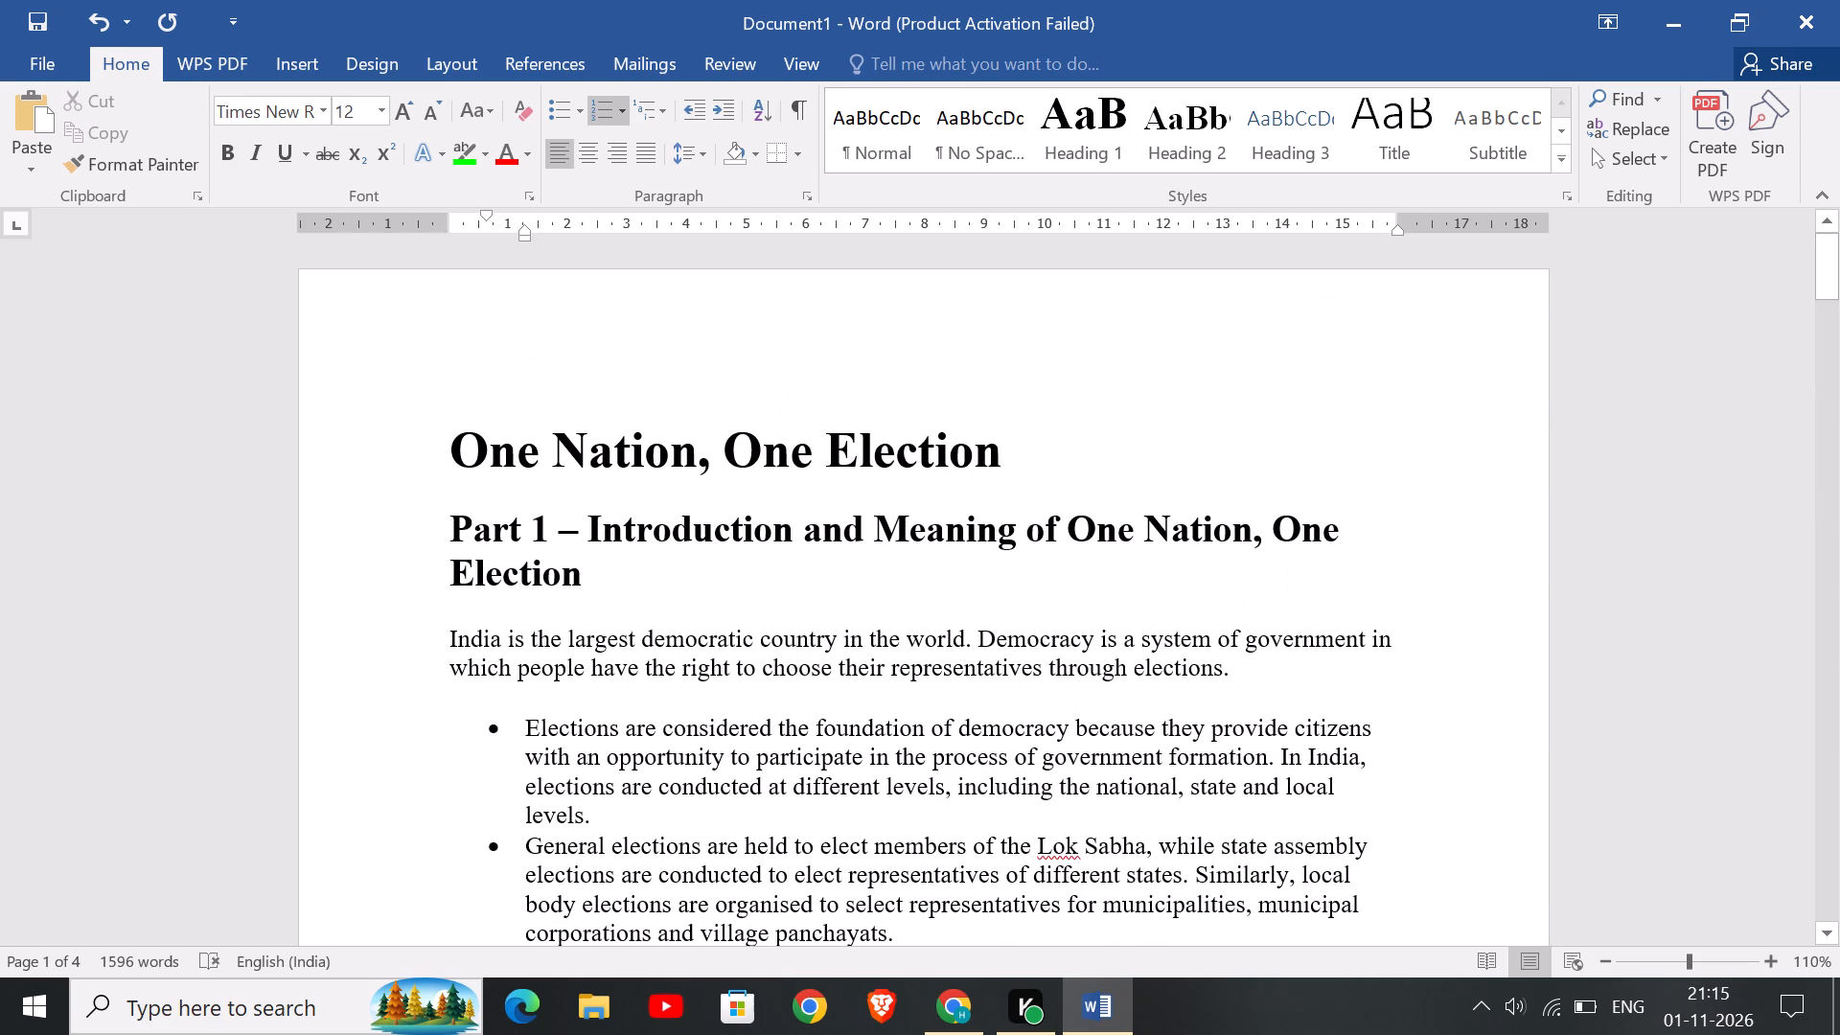
scroll(901, 305, down, 1)
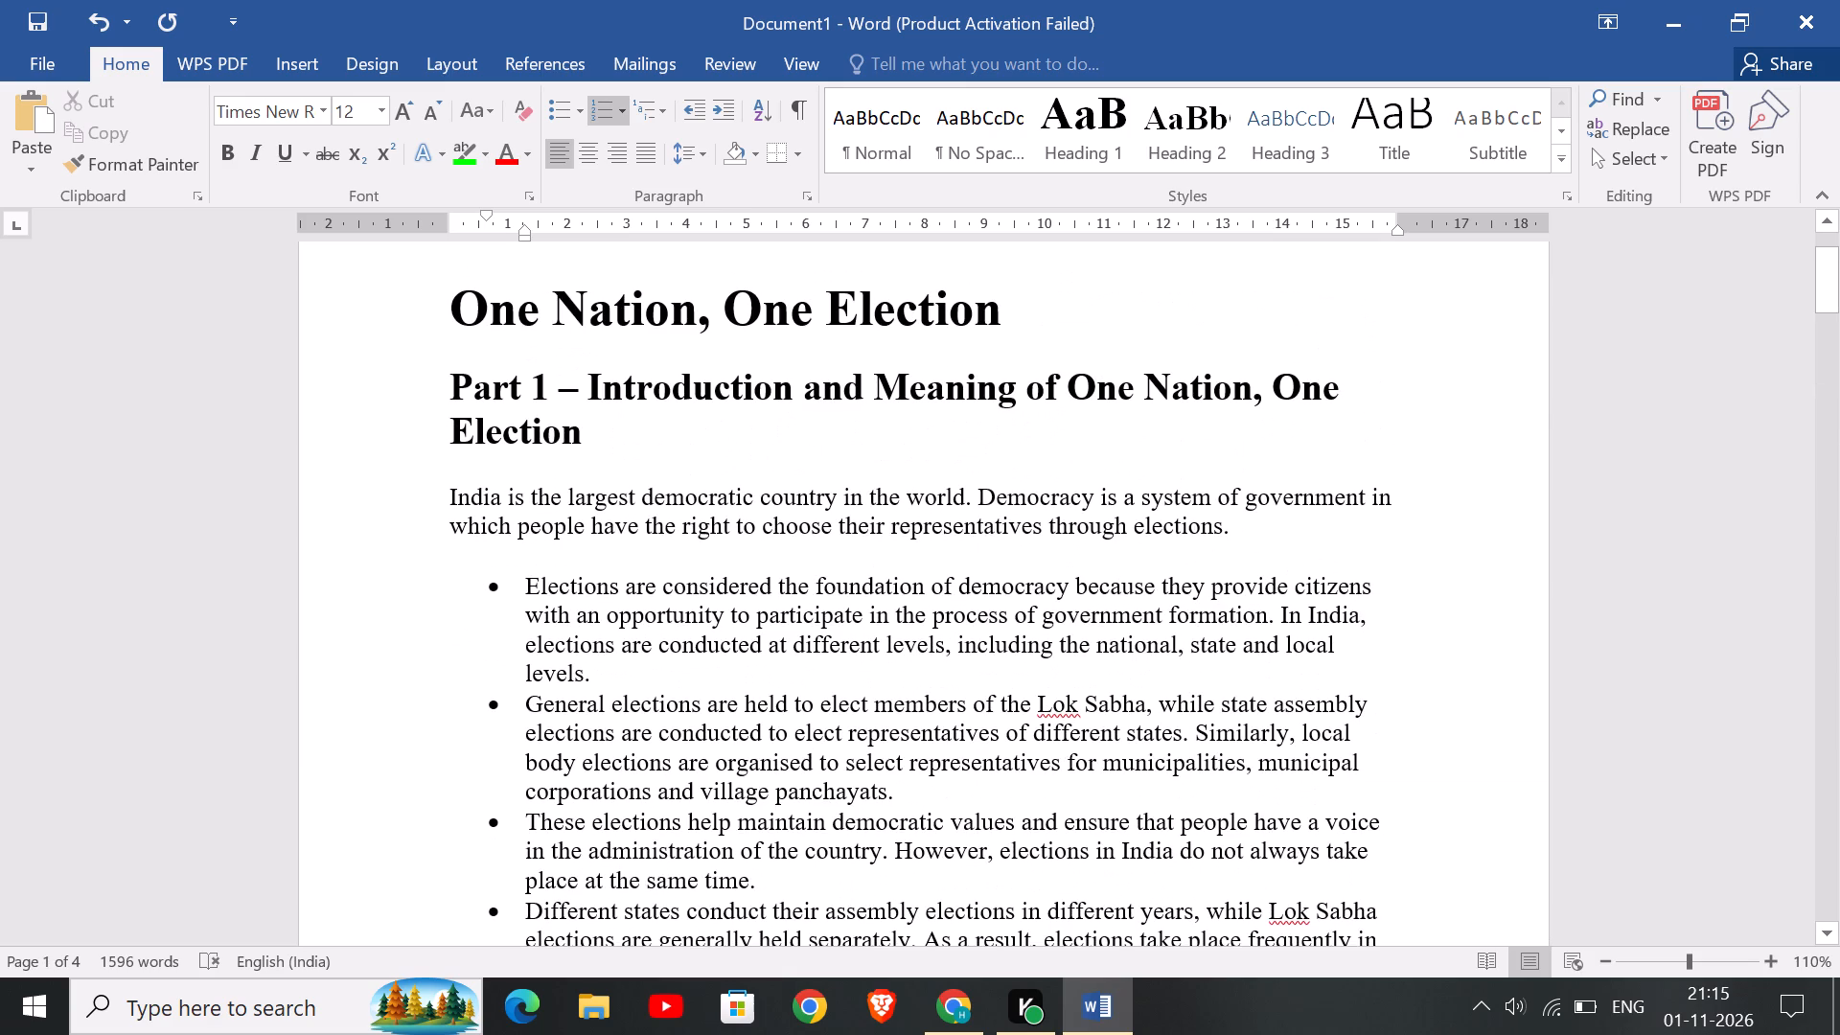
scroll(908, 295, up, 1)
scroll(807, 423, right, 1)
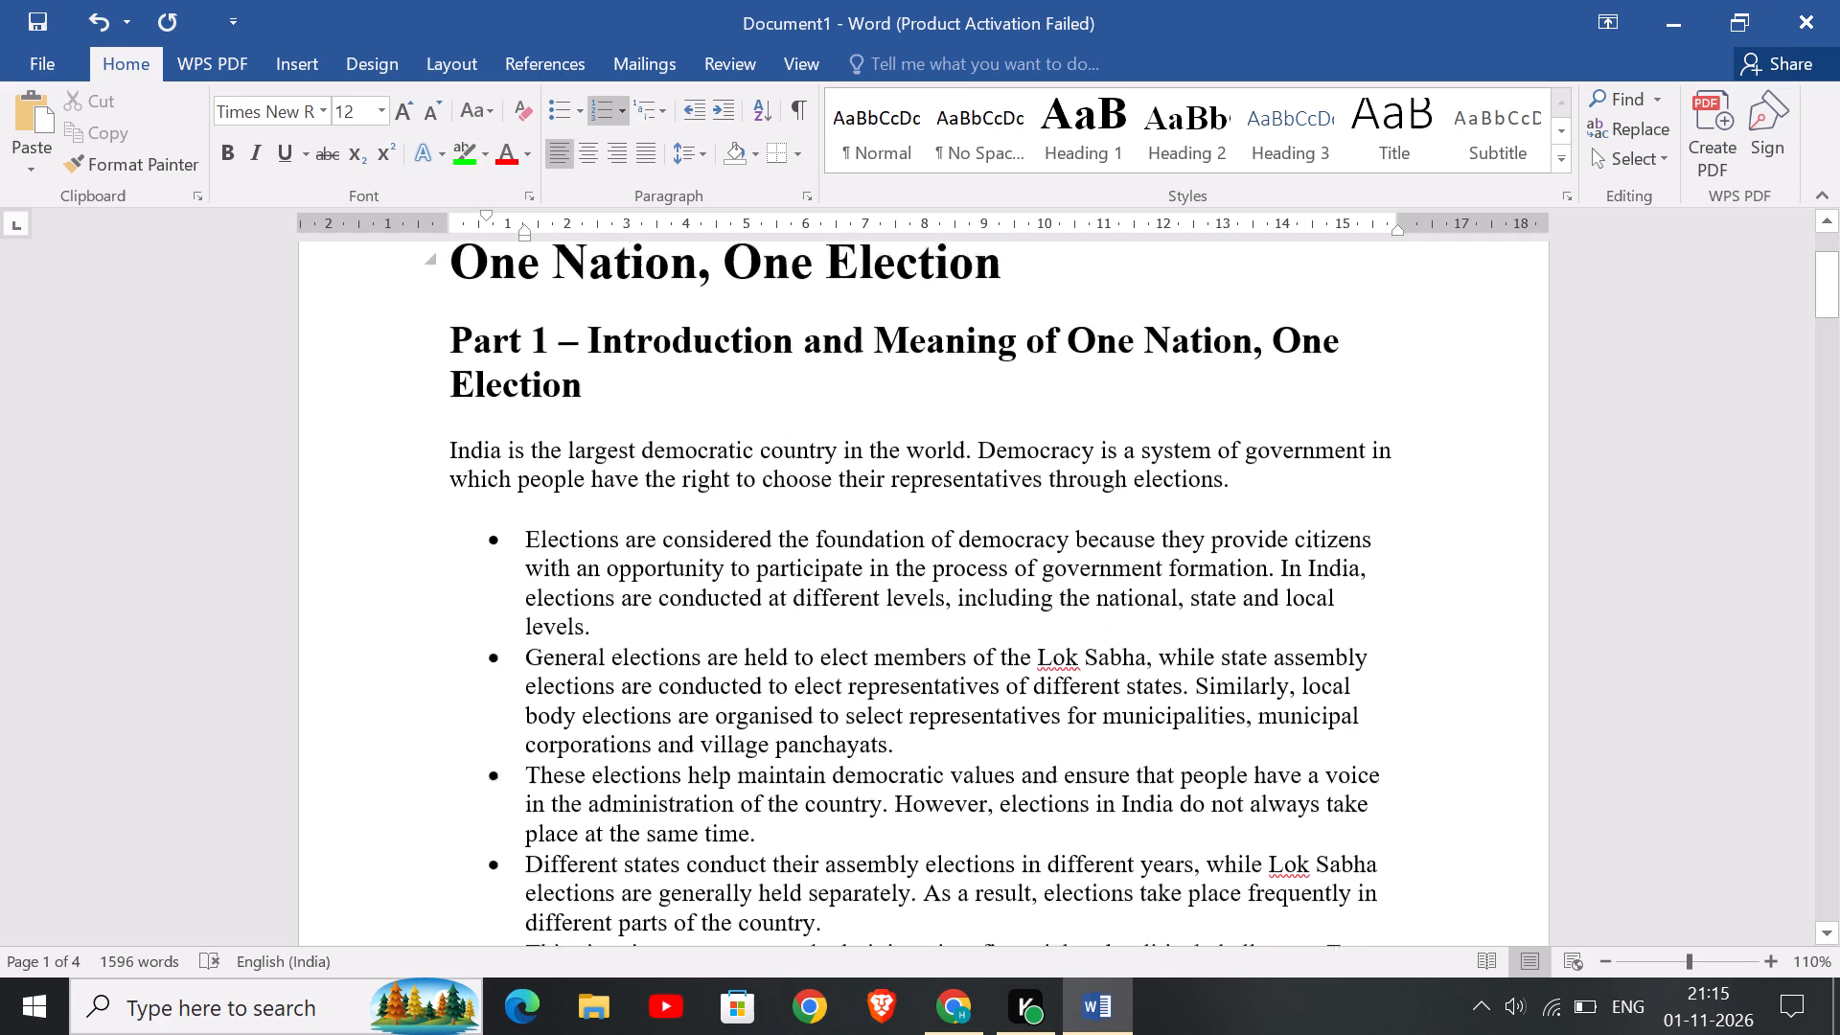
scroll(807, 423, right, 2)
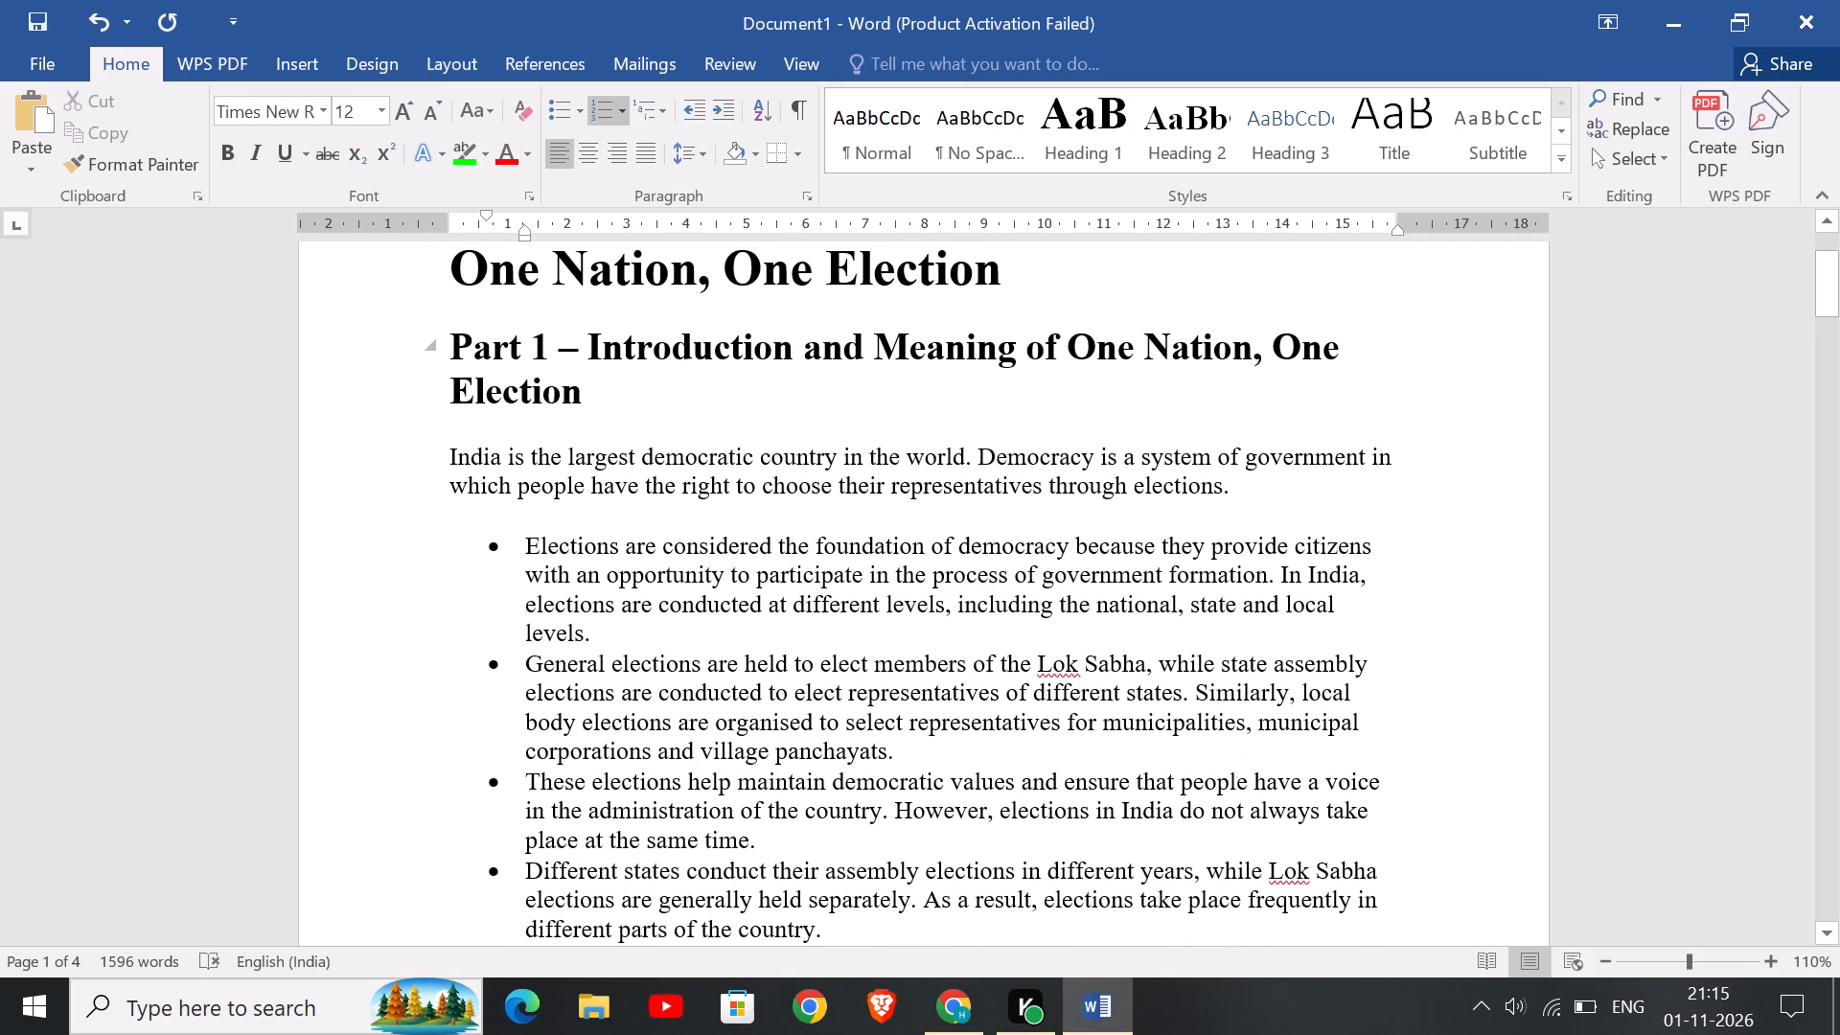
scroll(1015, 442, down, 1)
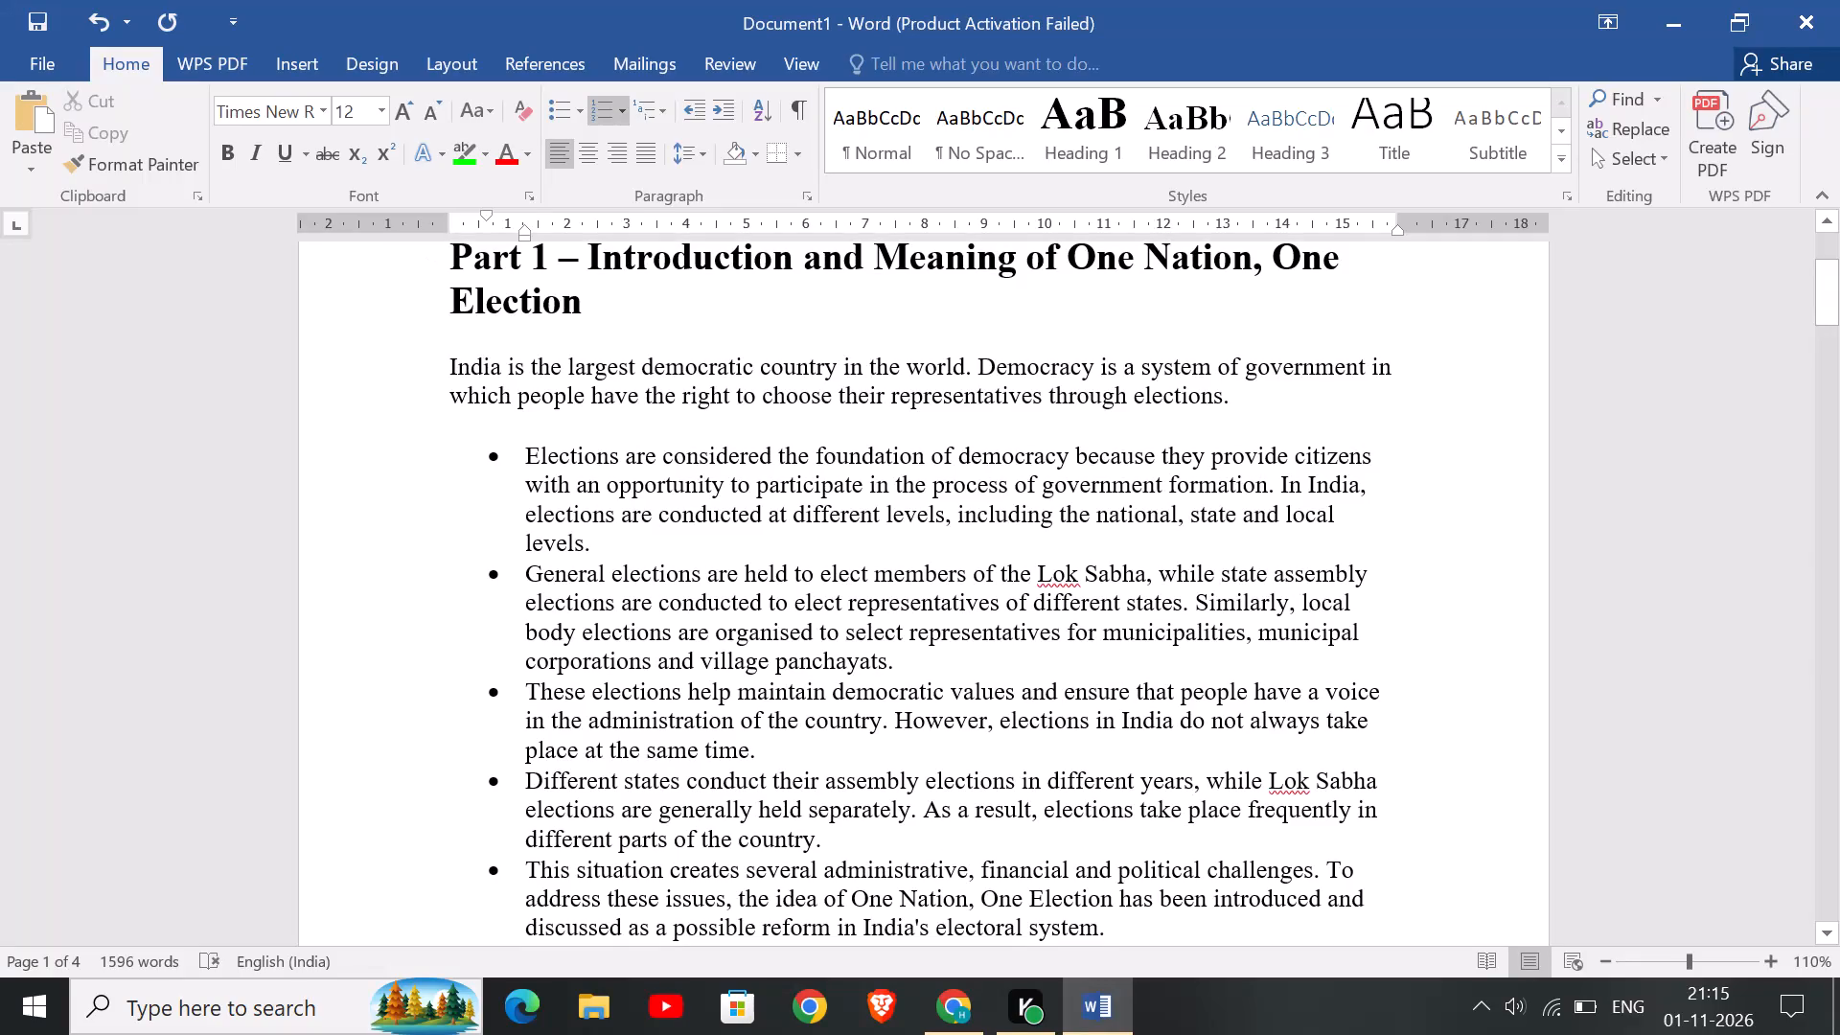
scroll(455, 352, up, 1)
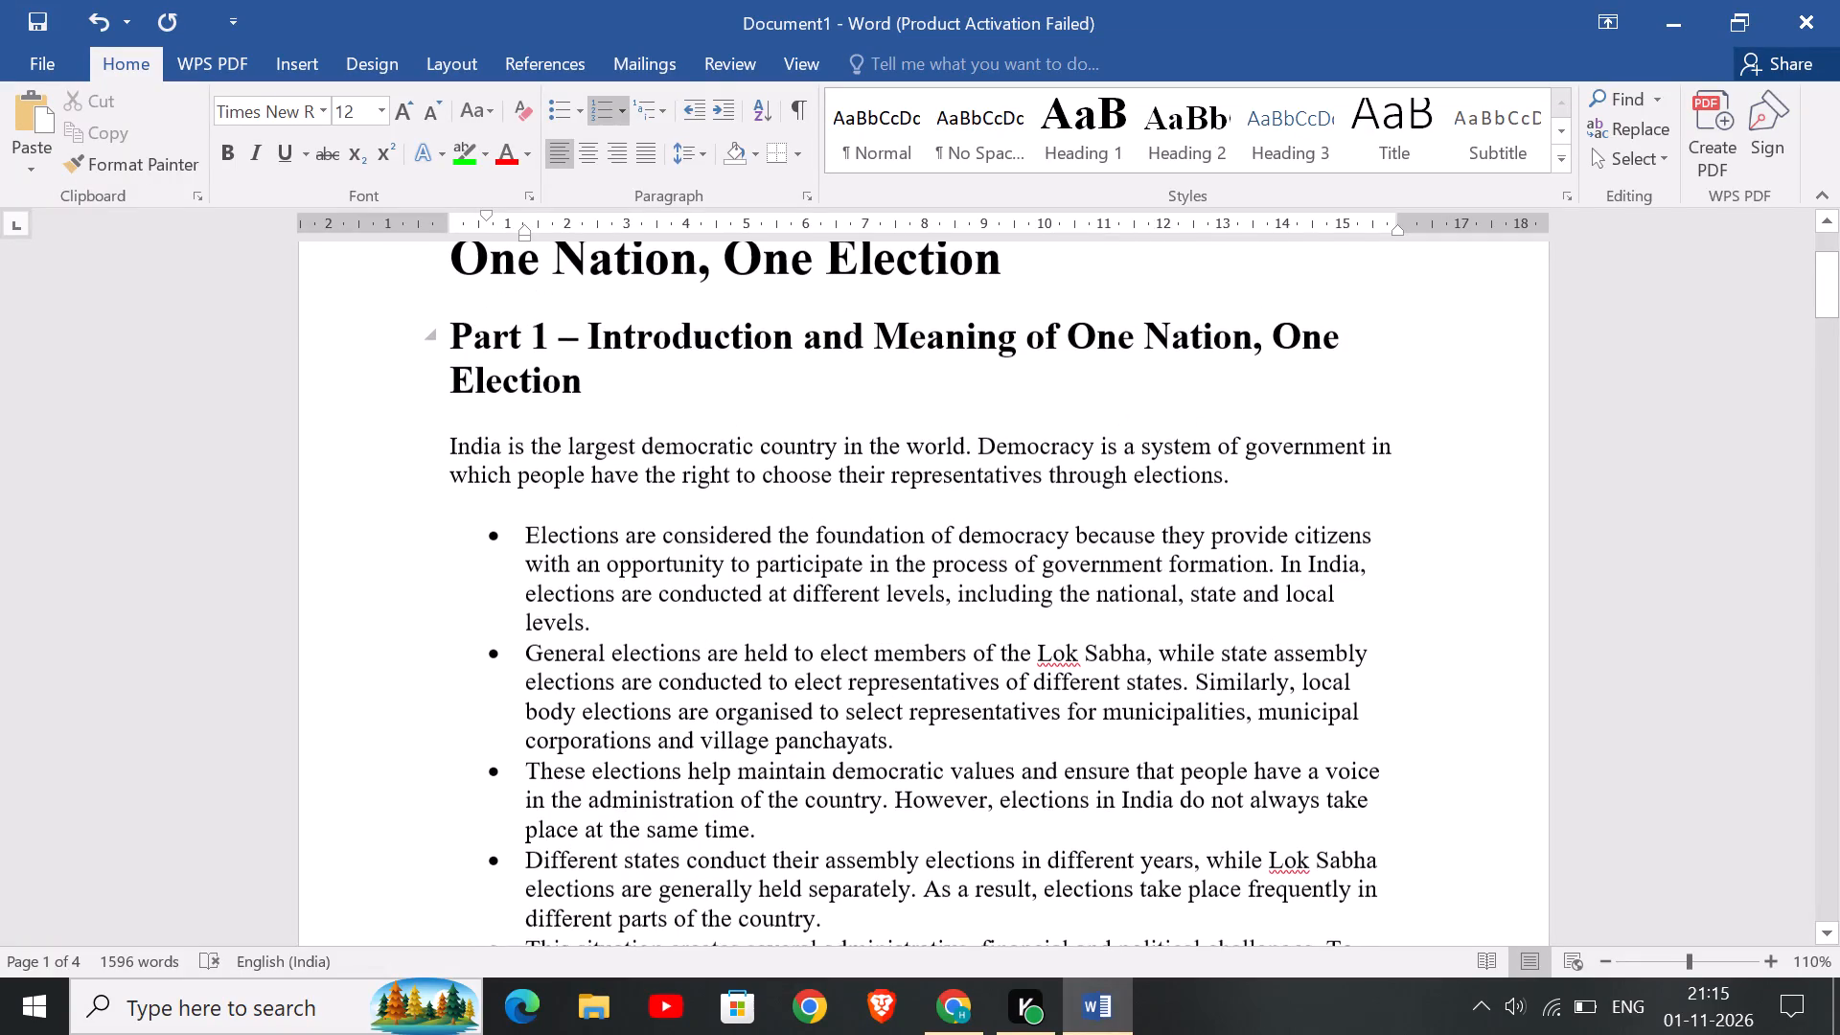
drag(379, 313, 372, 349)
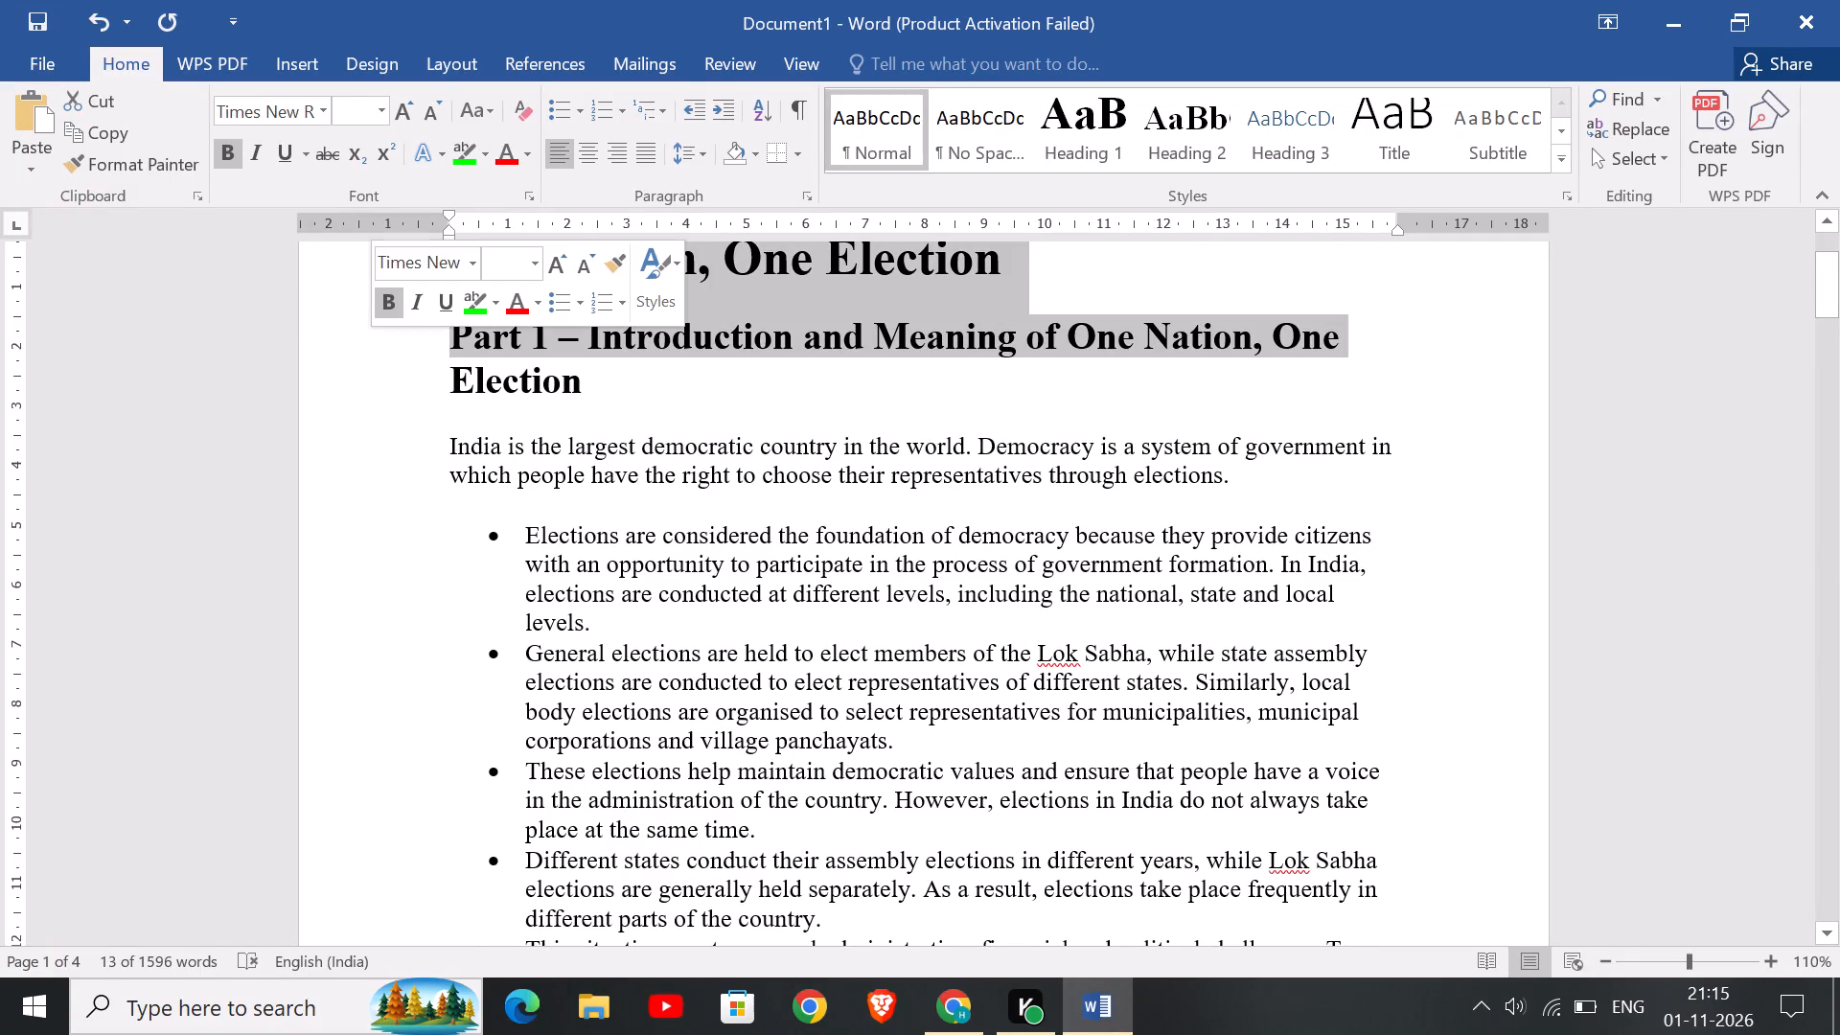
double_click(368, 318)
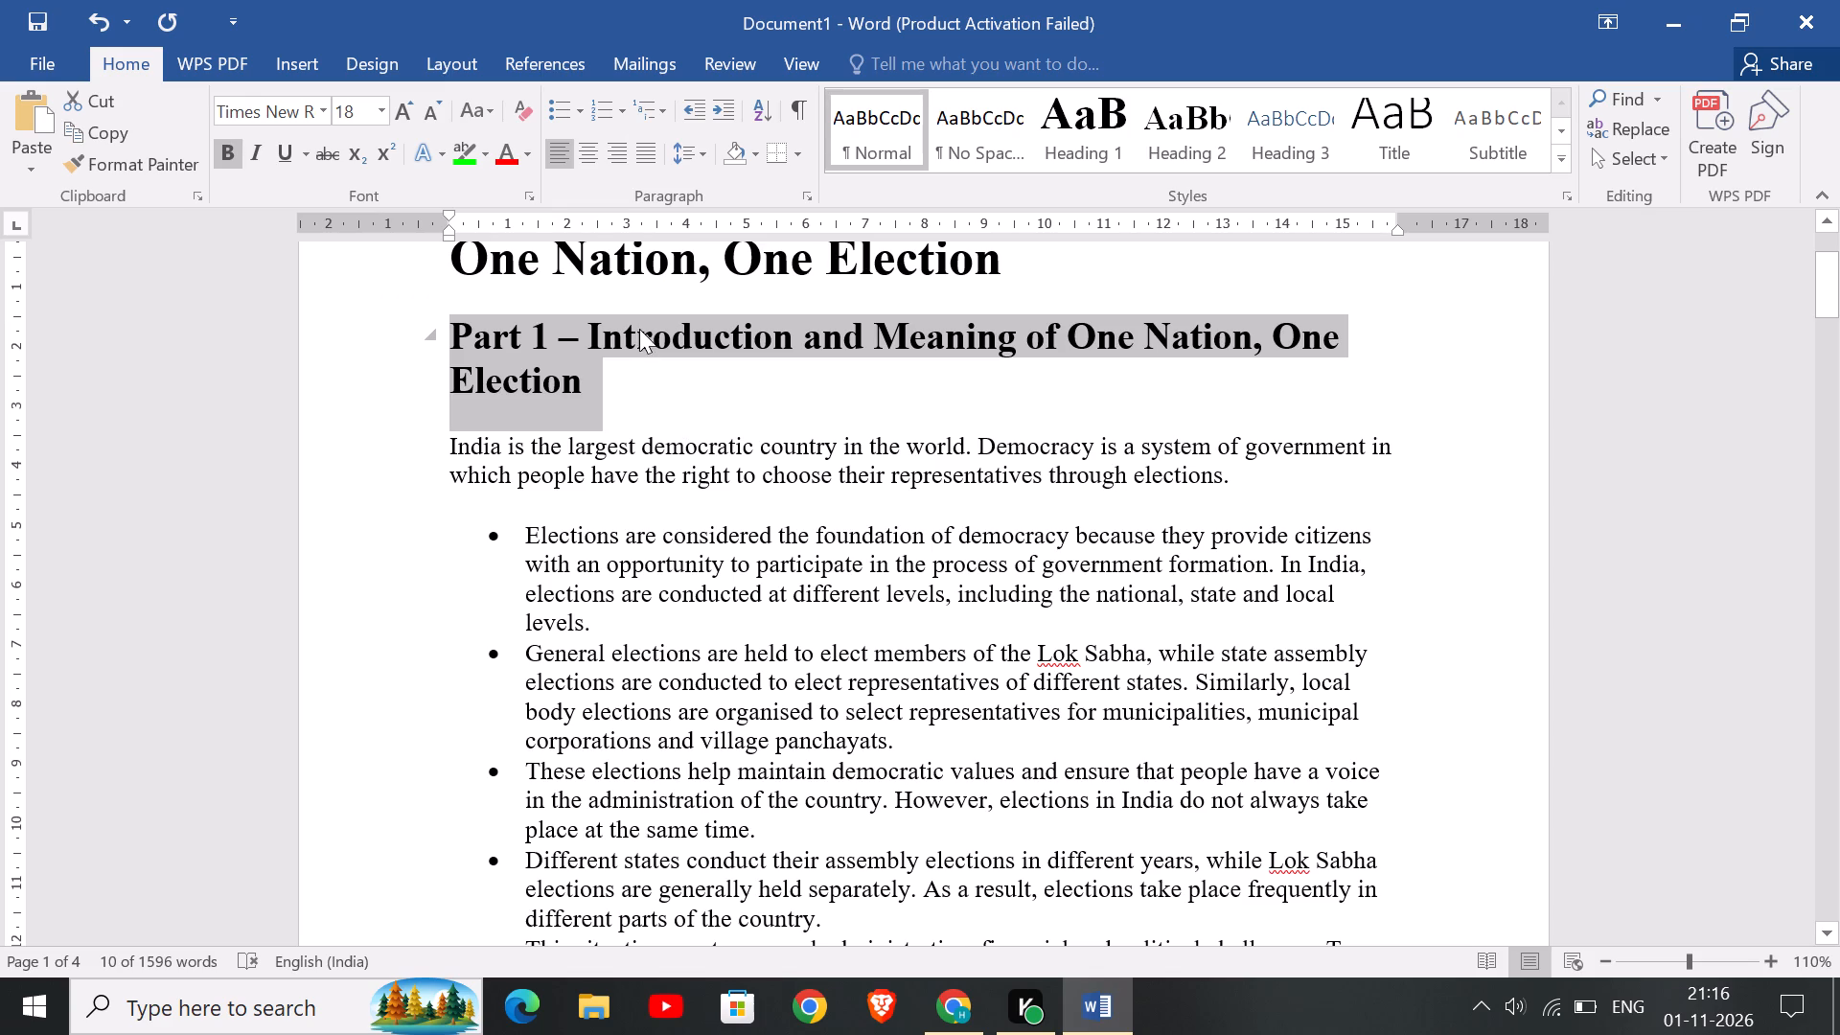
click(322, 103)
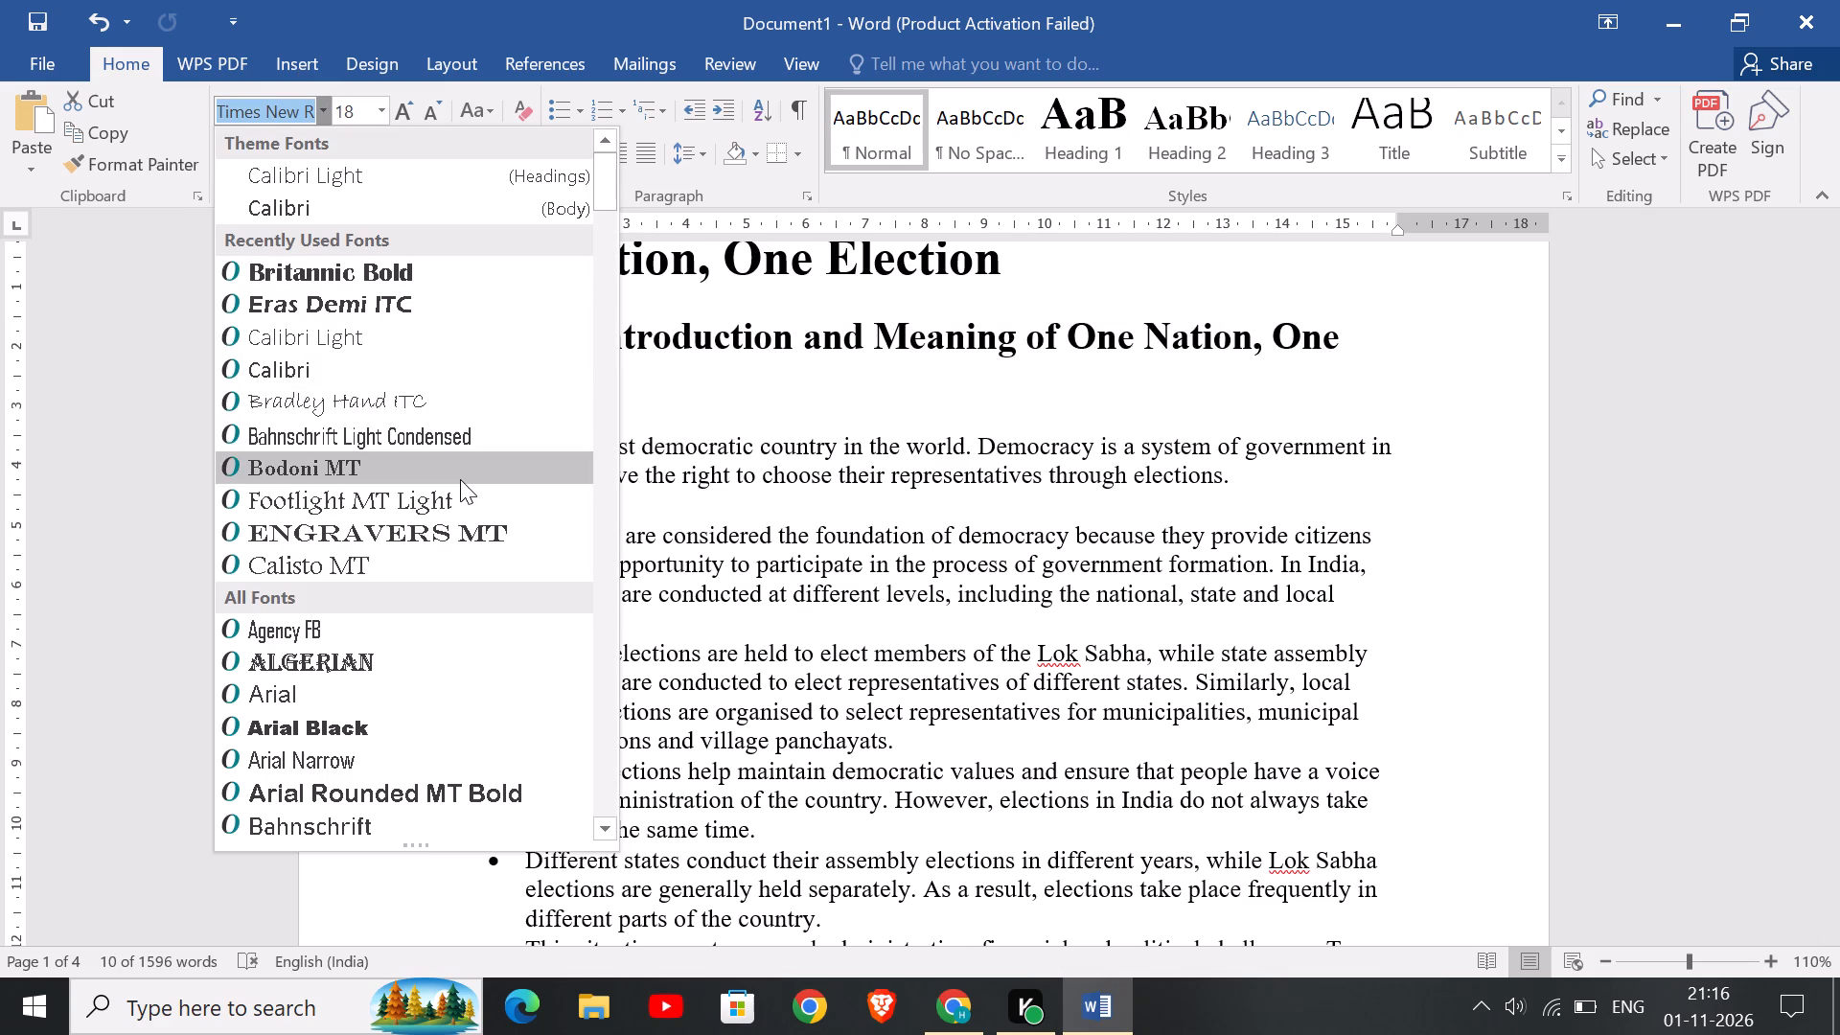
scroll(460, 479, down, 3)
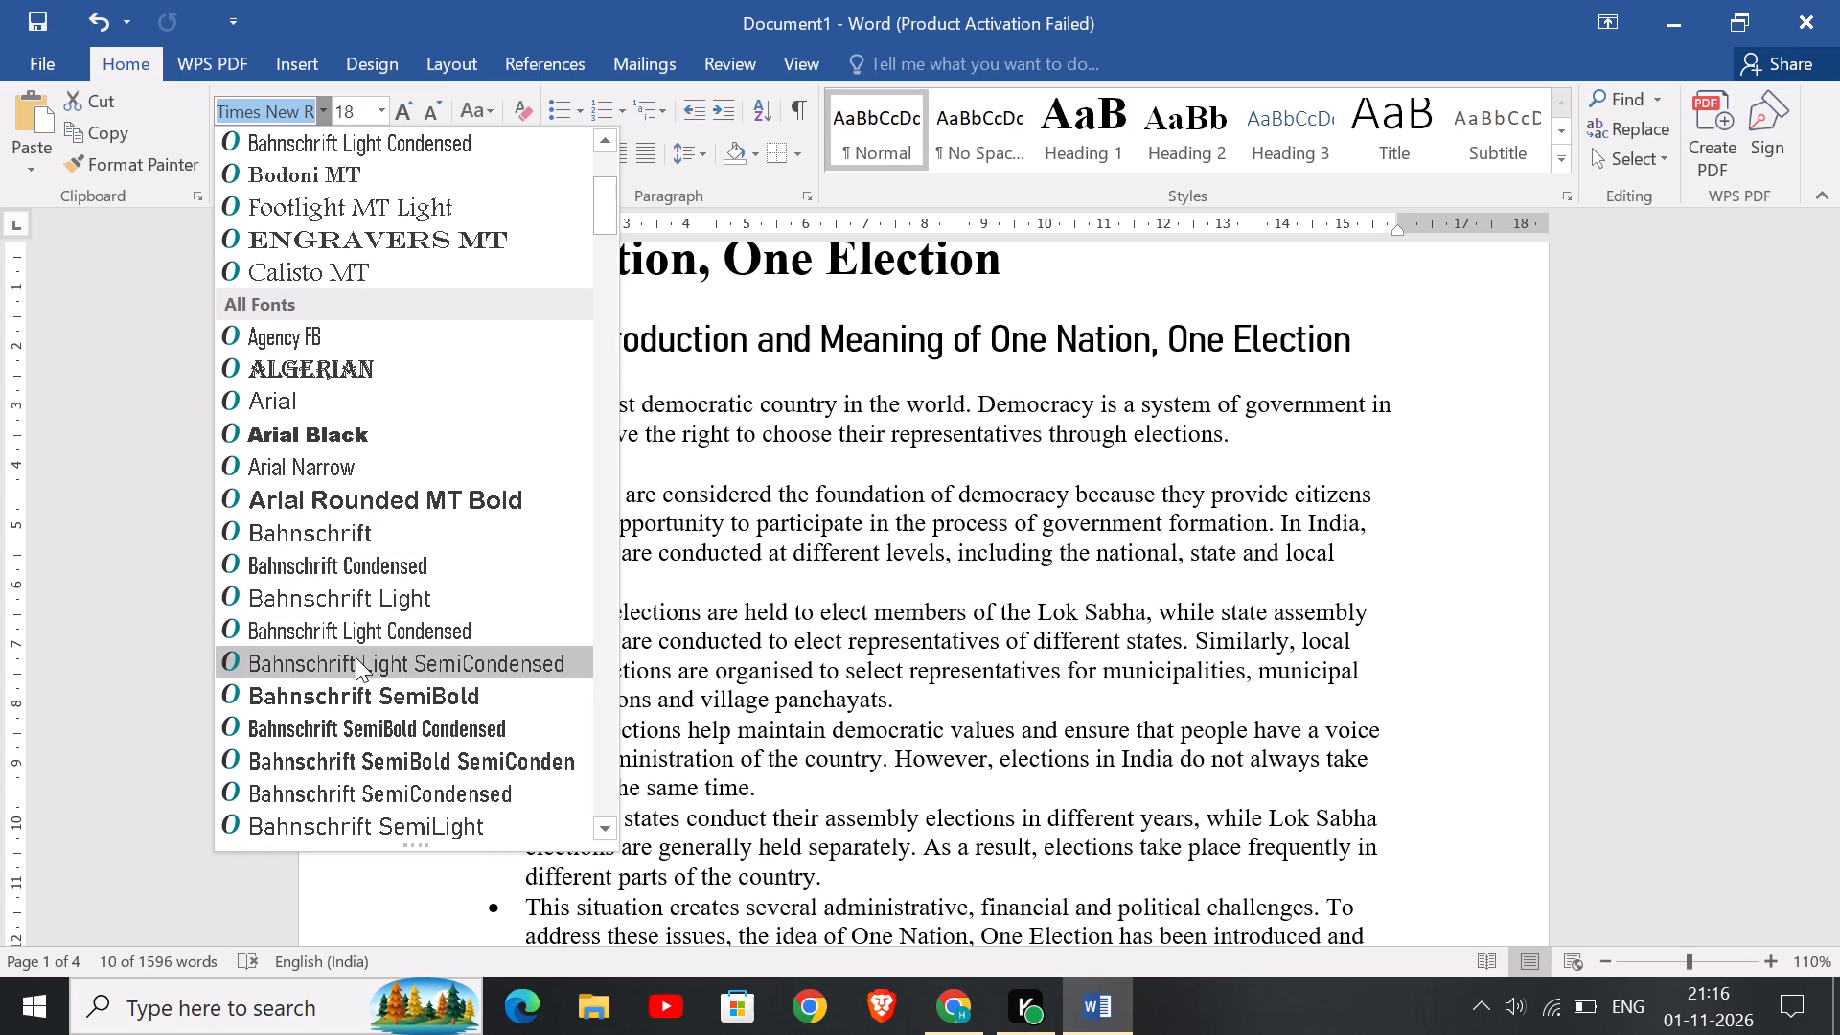
click(352, 718)
click(841, 411)
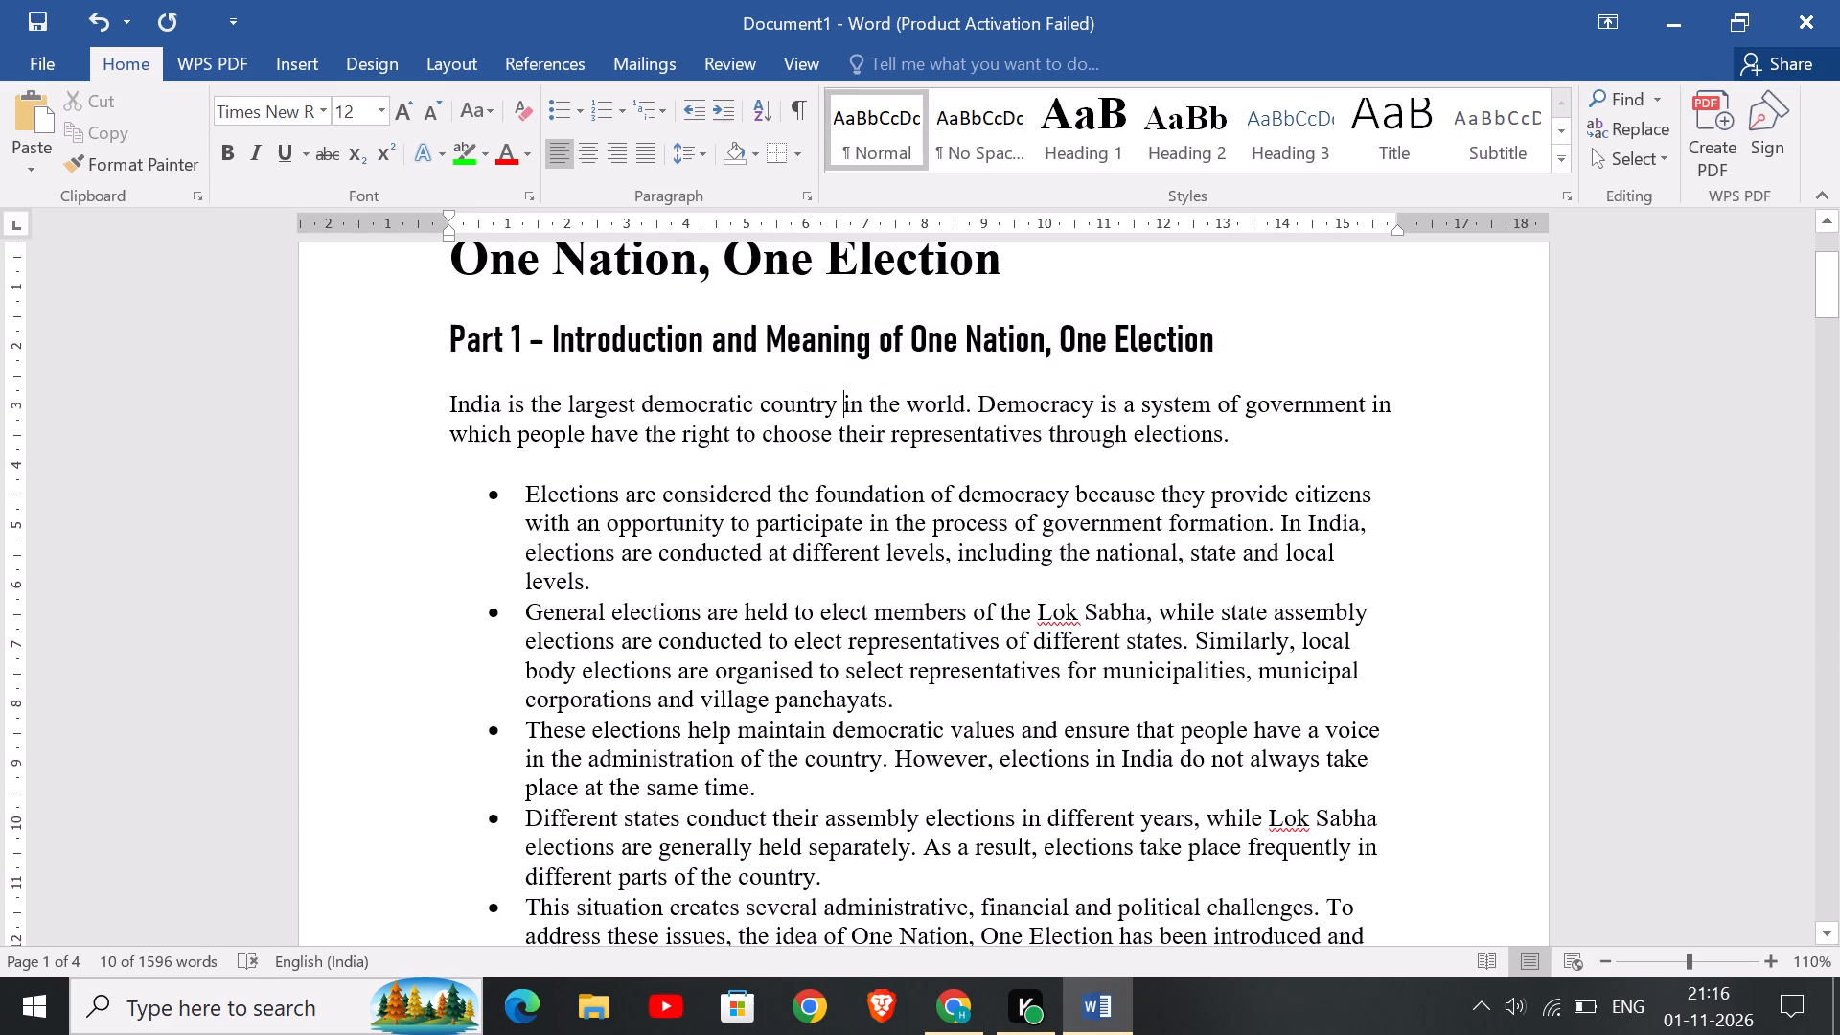
Italicise the opening paragraph under the Part 1 heading, beginning "India is the largest democratic country".
drag(1248, 431, 595, 392)
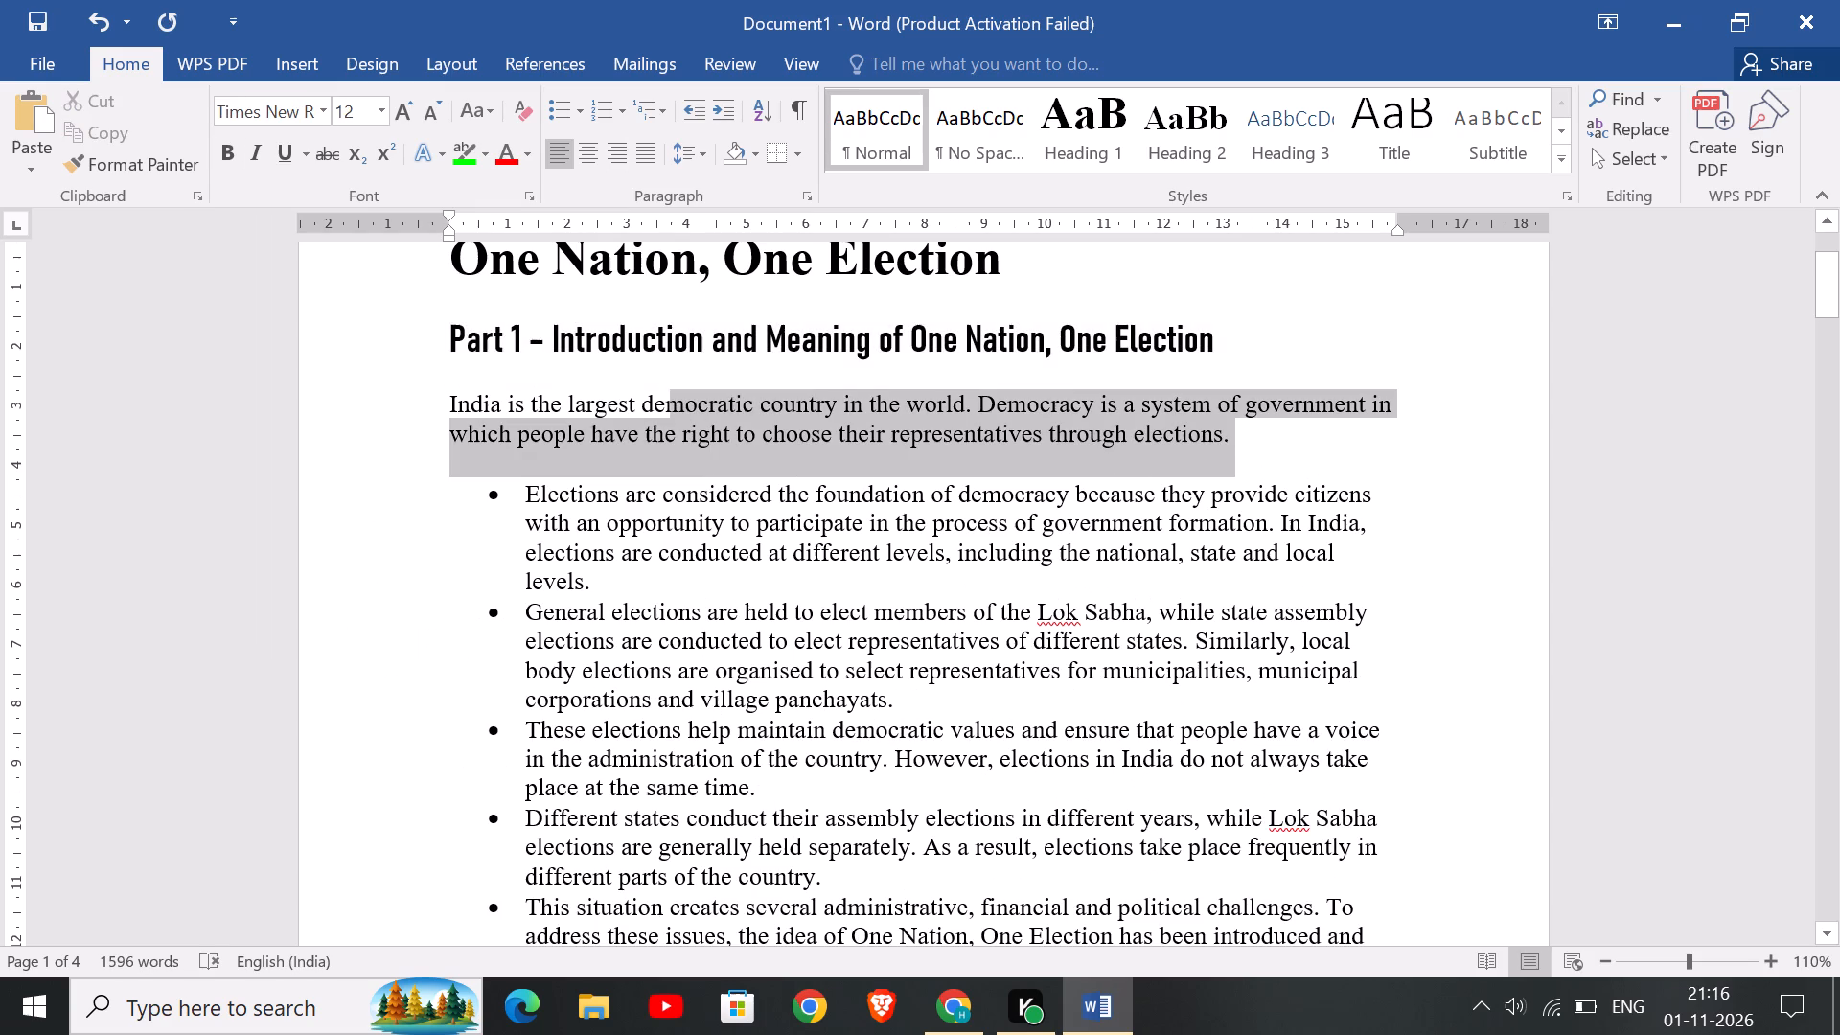
drag(595, 392, 445, 409)
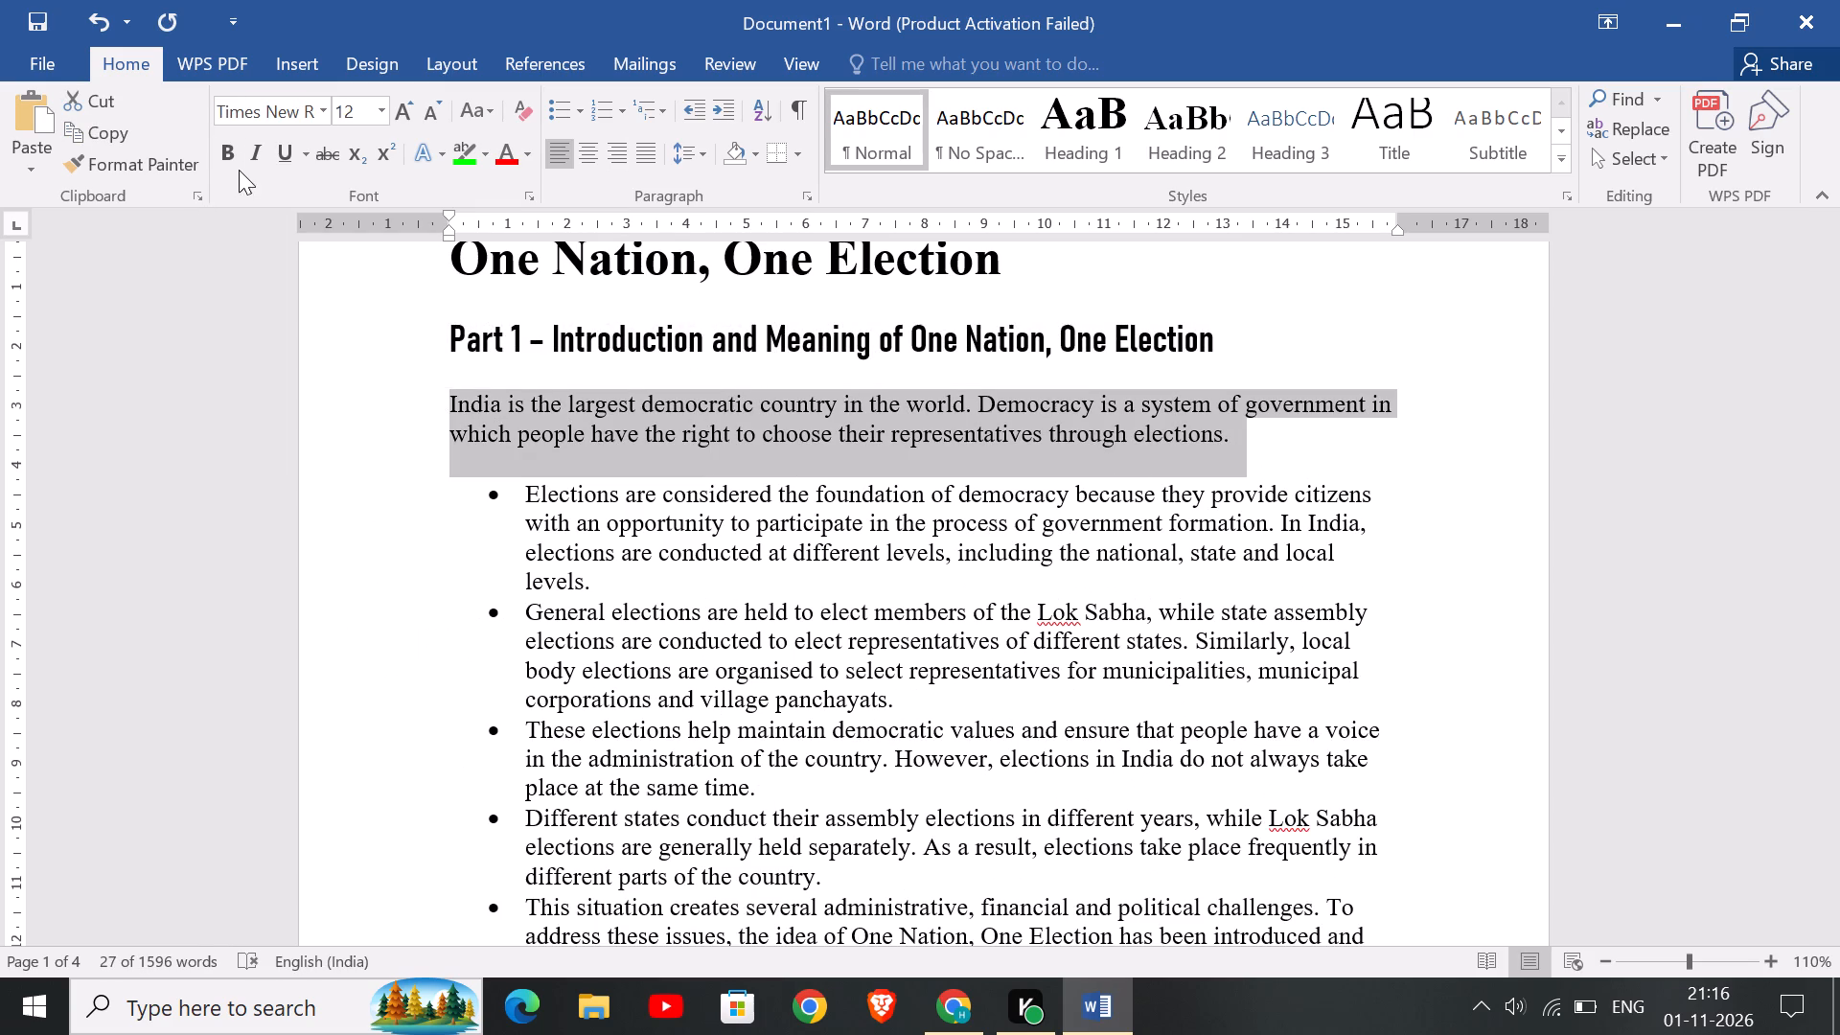
click(252, 159)
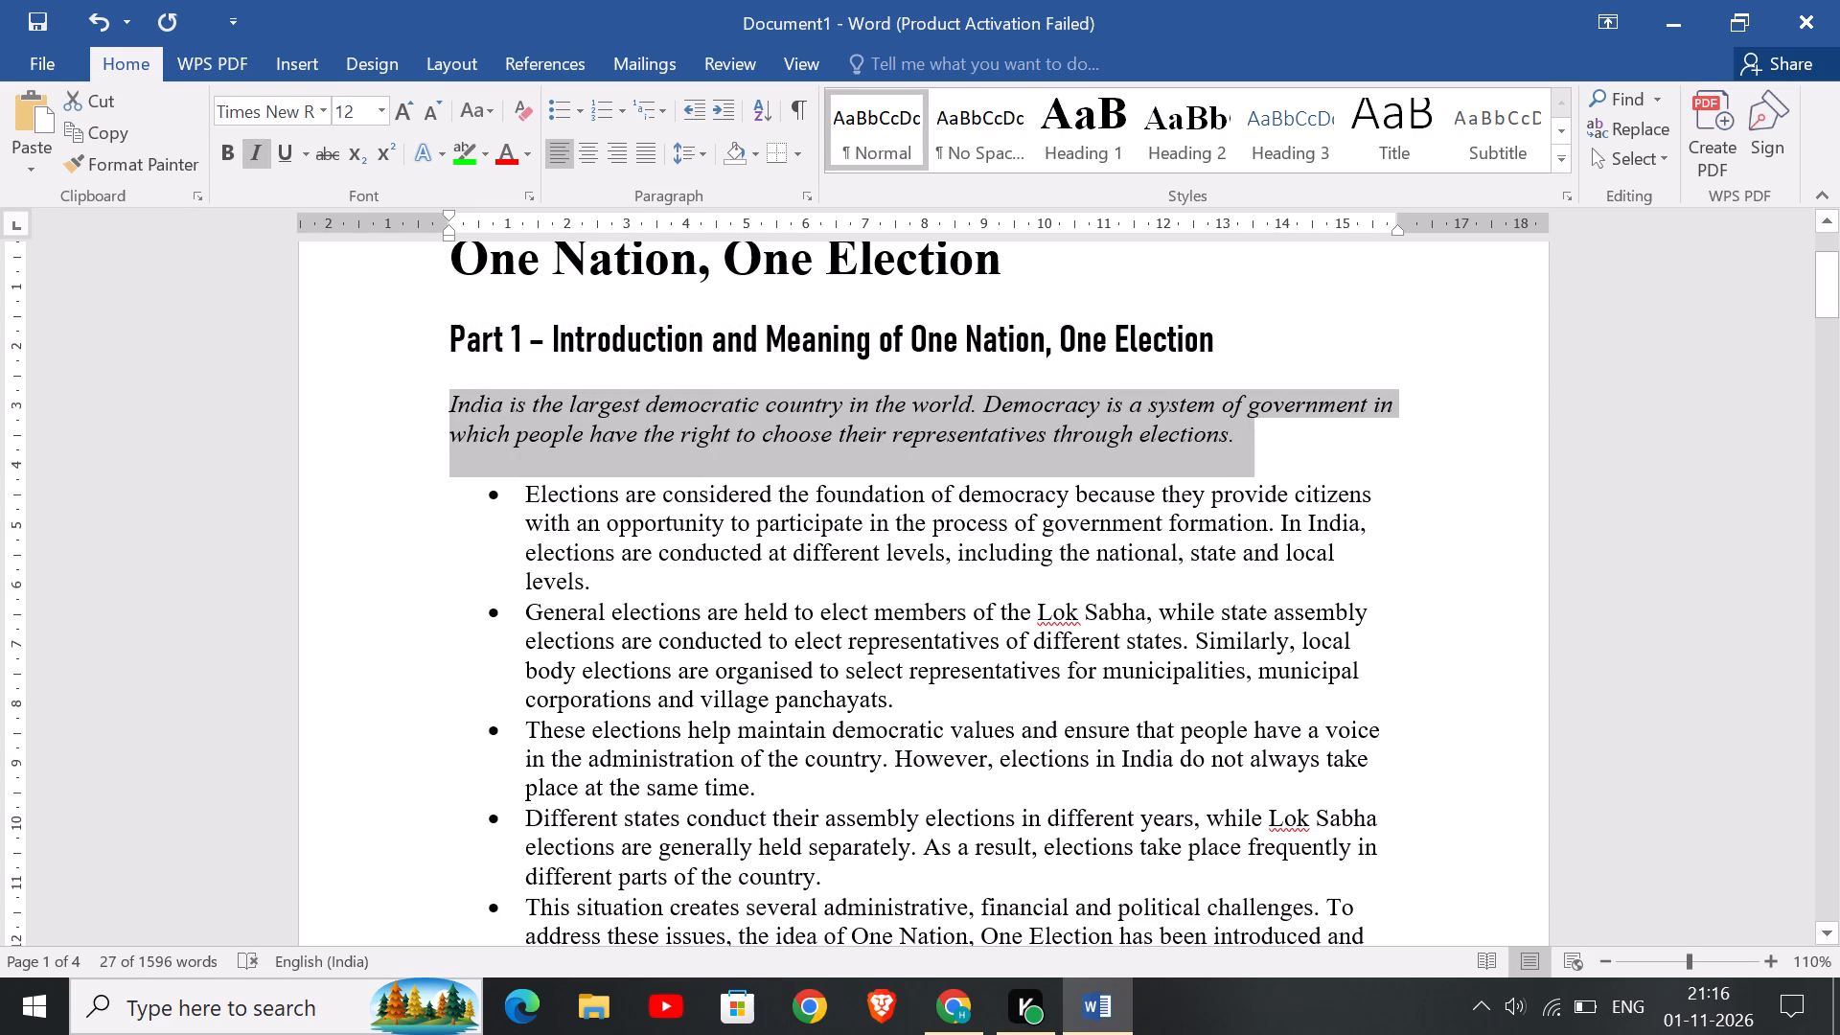
click(875, 566)
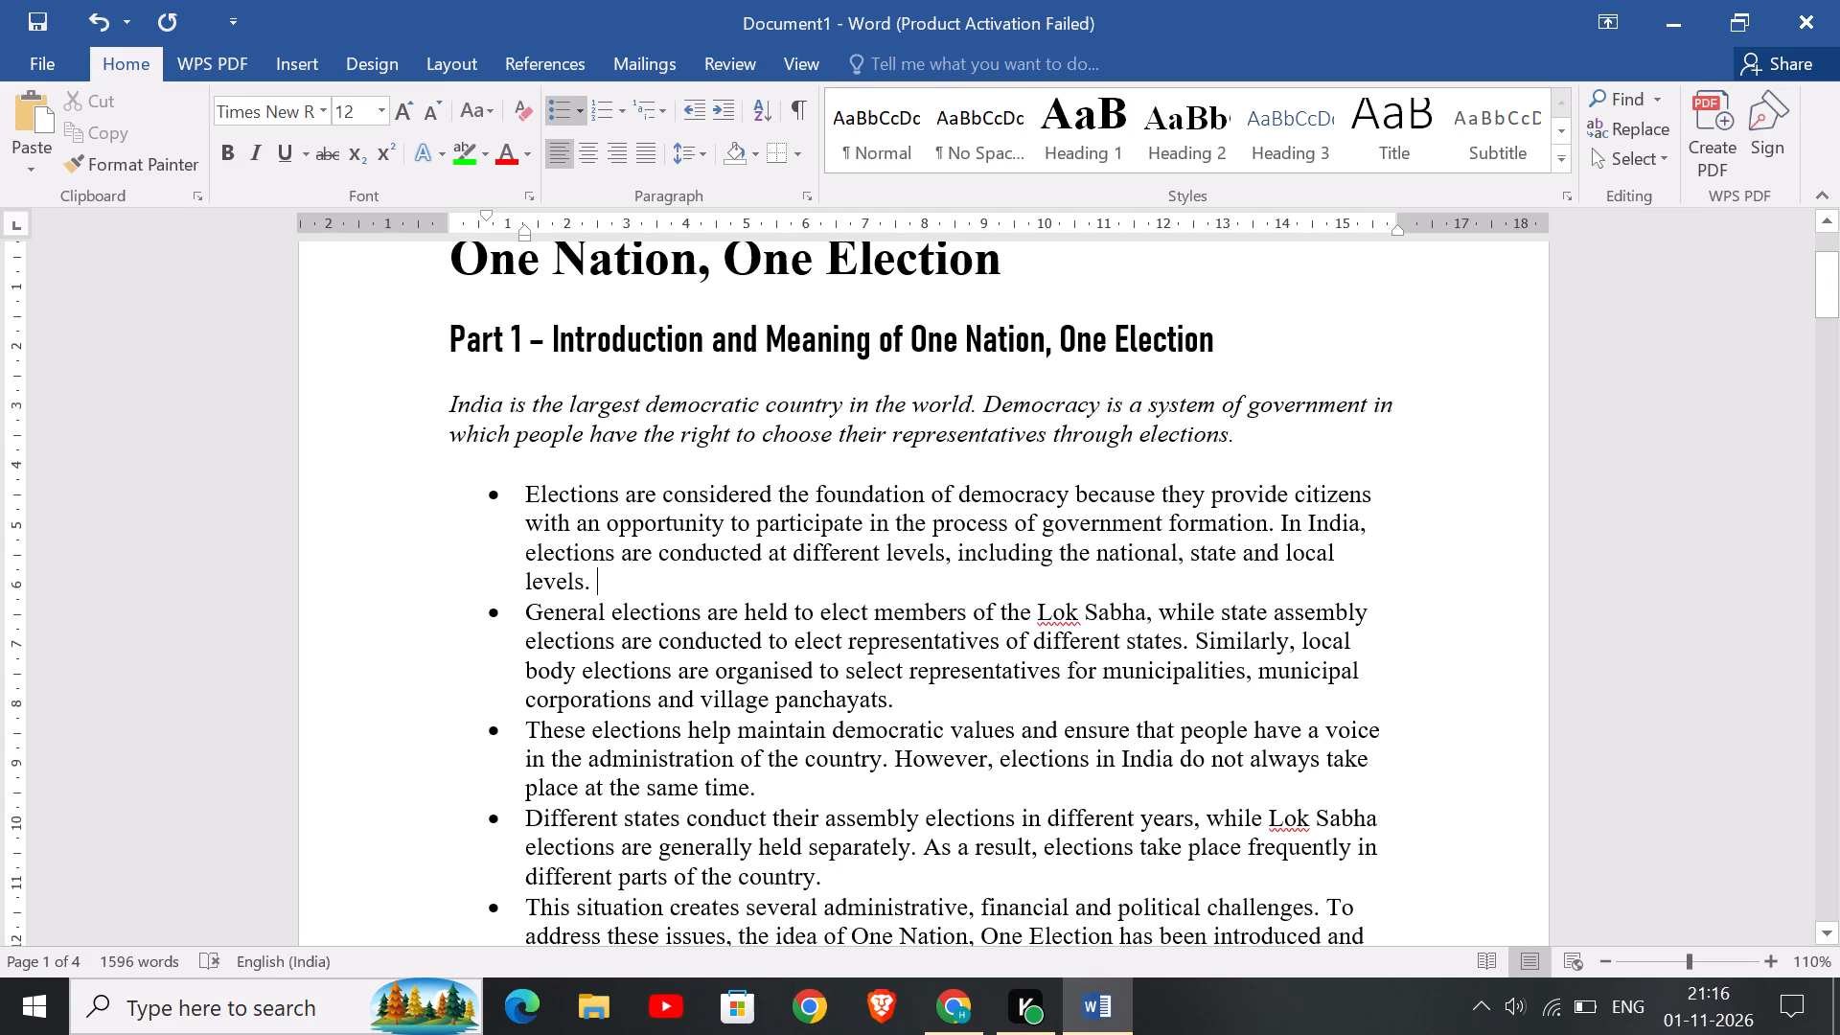
Highlight "Elections are considered the foundation of democracy" in teal in the first bullet of Part 1.
scroll(1125, 573, down, 2)
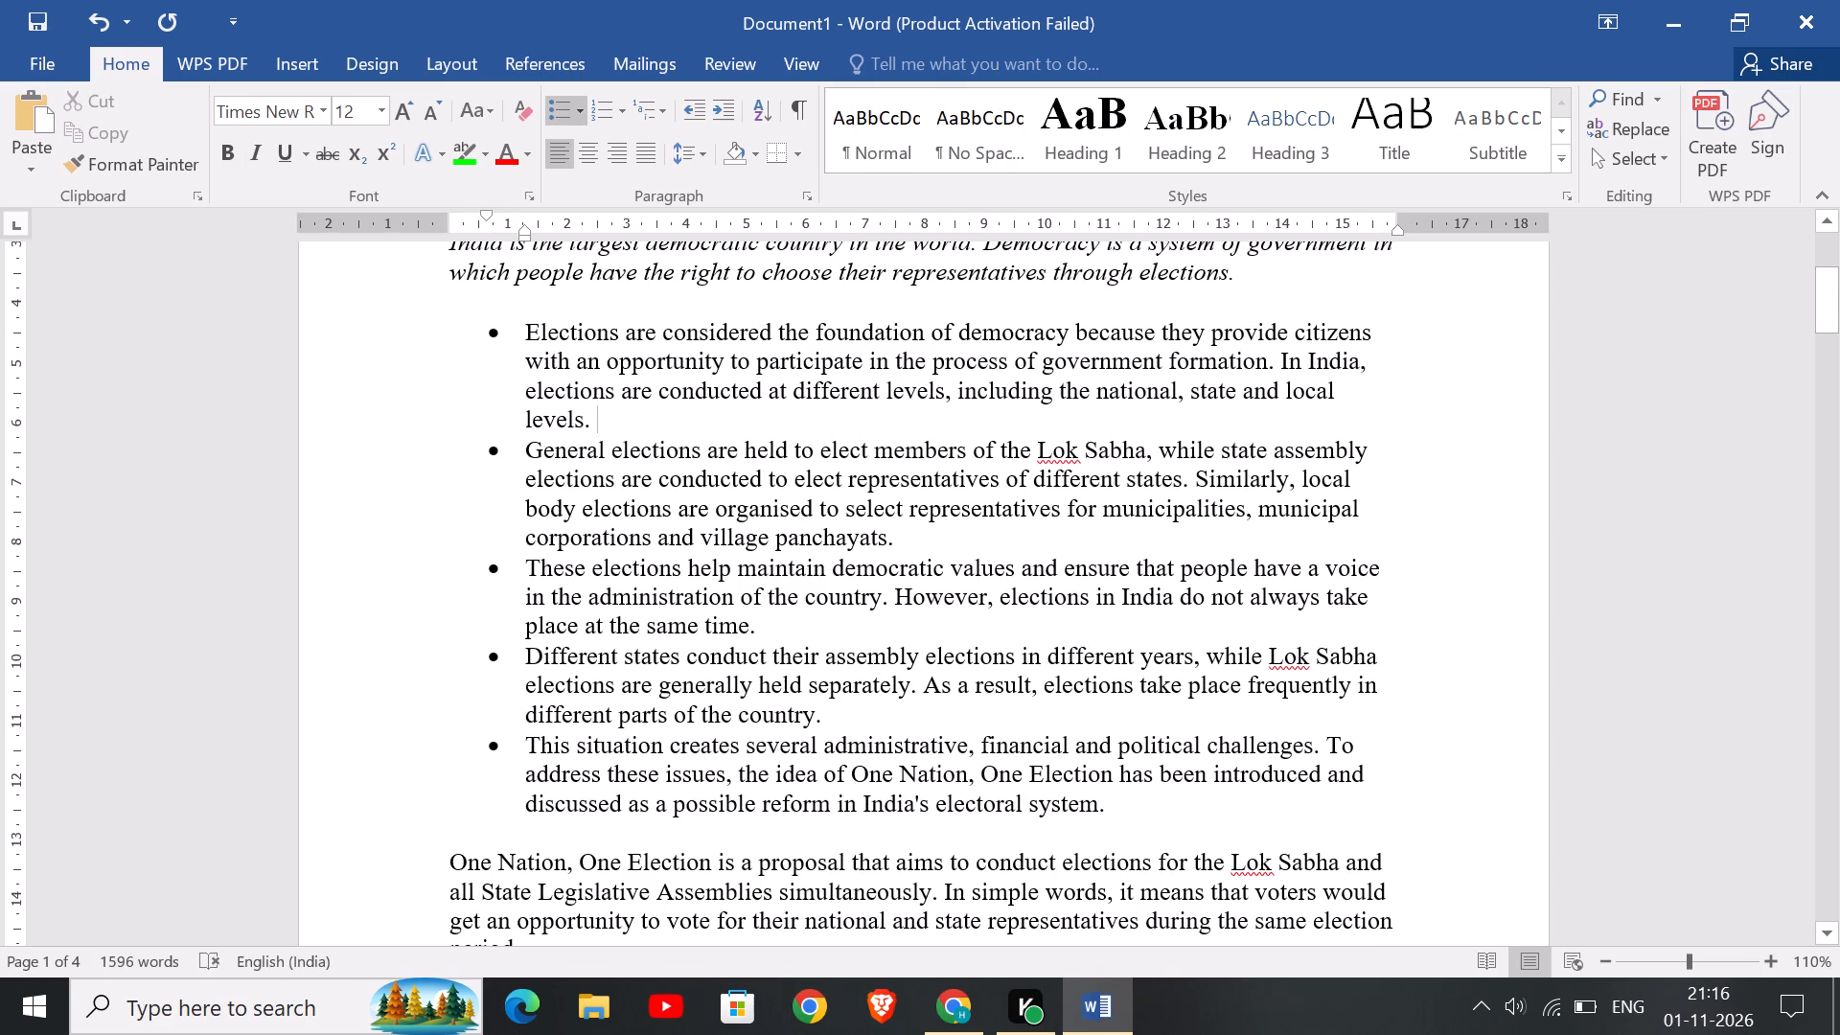
drag(521, 326, 537, 330)
click(481, 318)
click(477, 255)
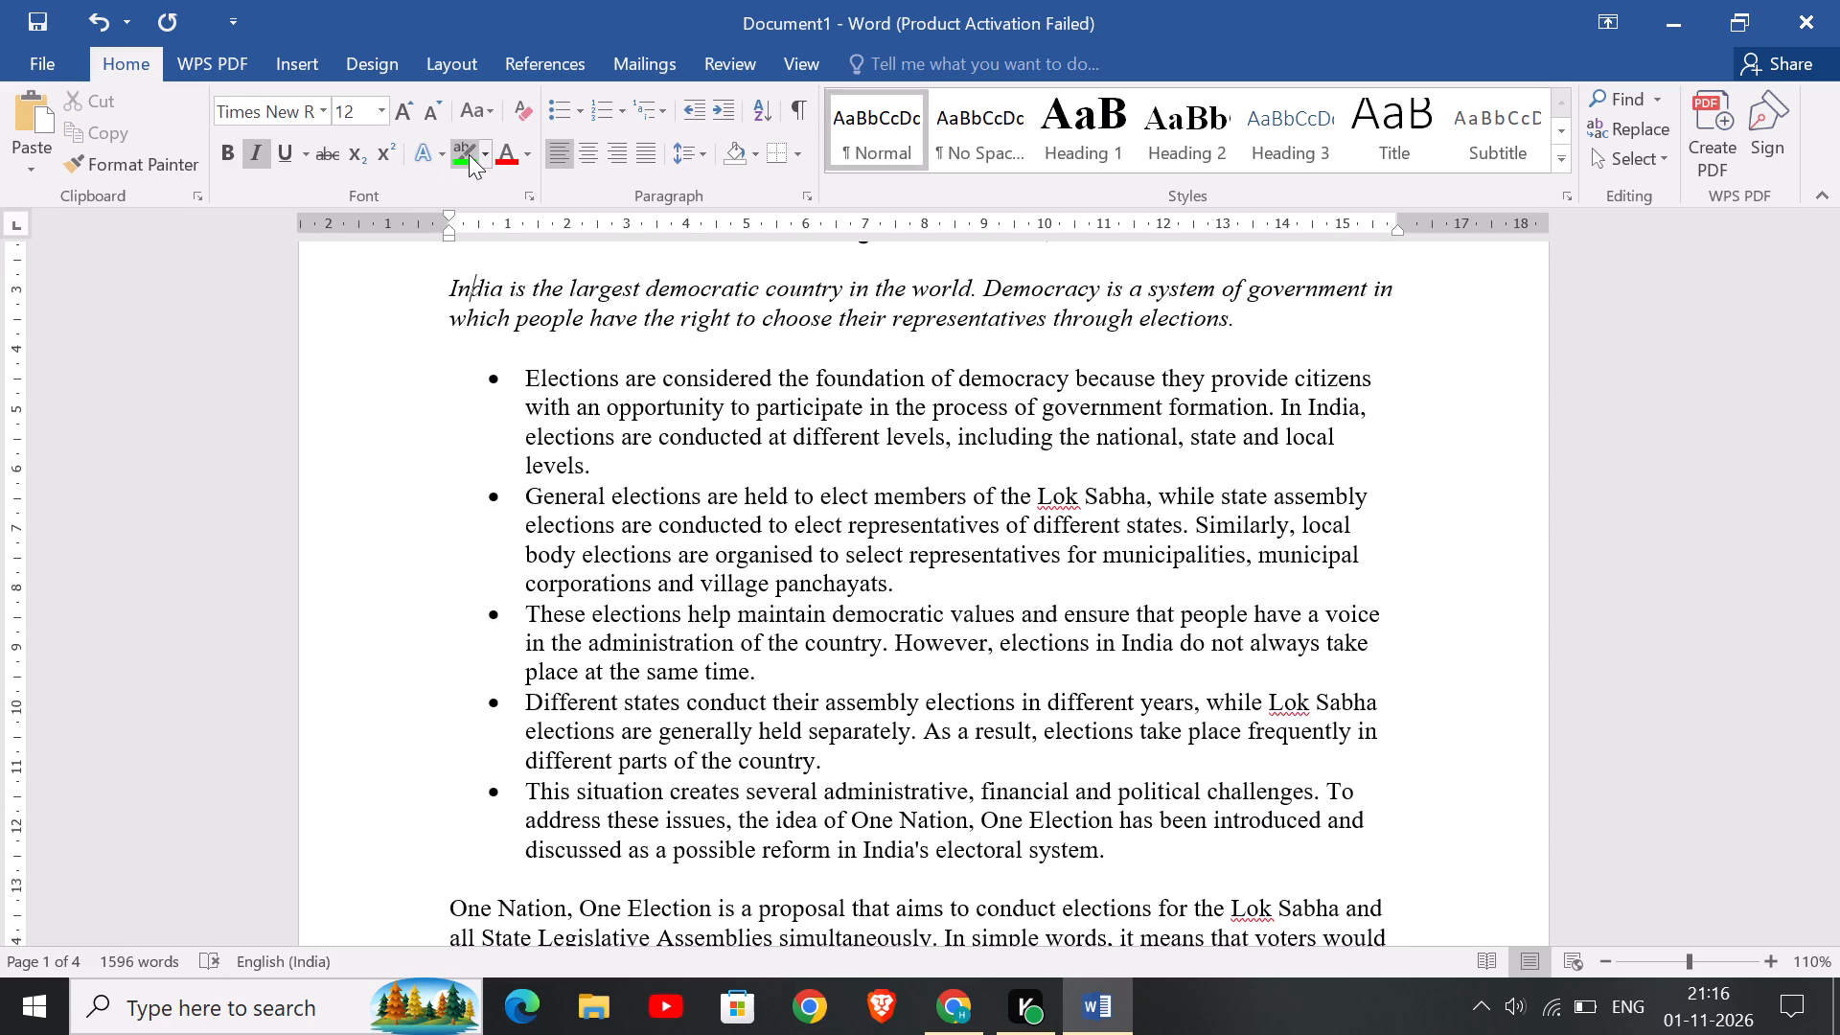
click(490, 154)
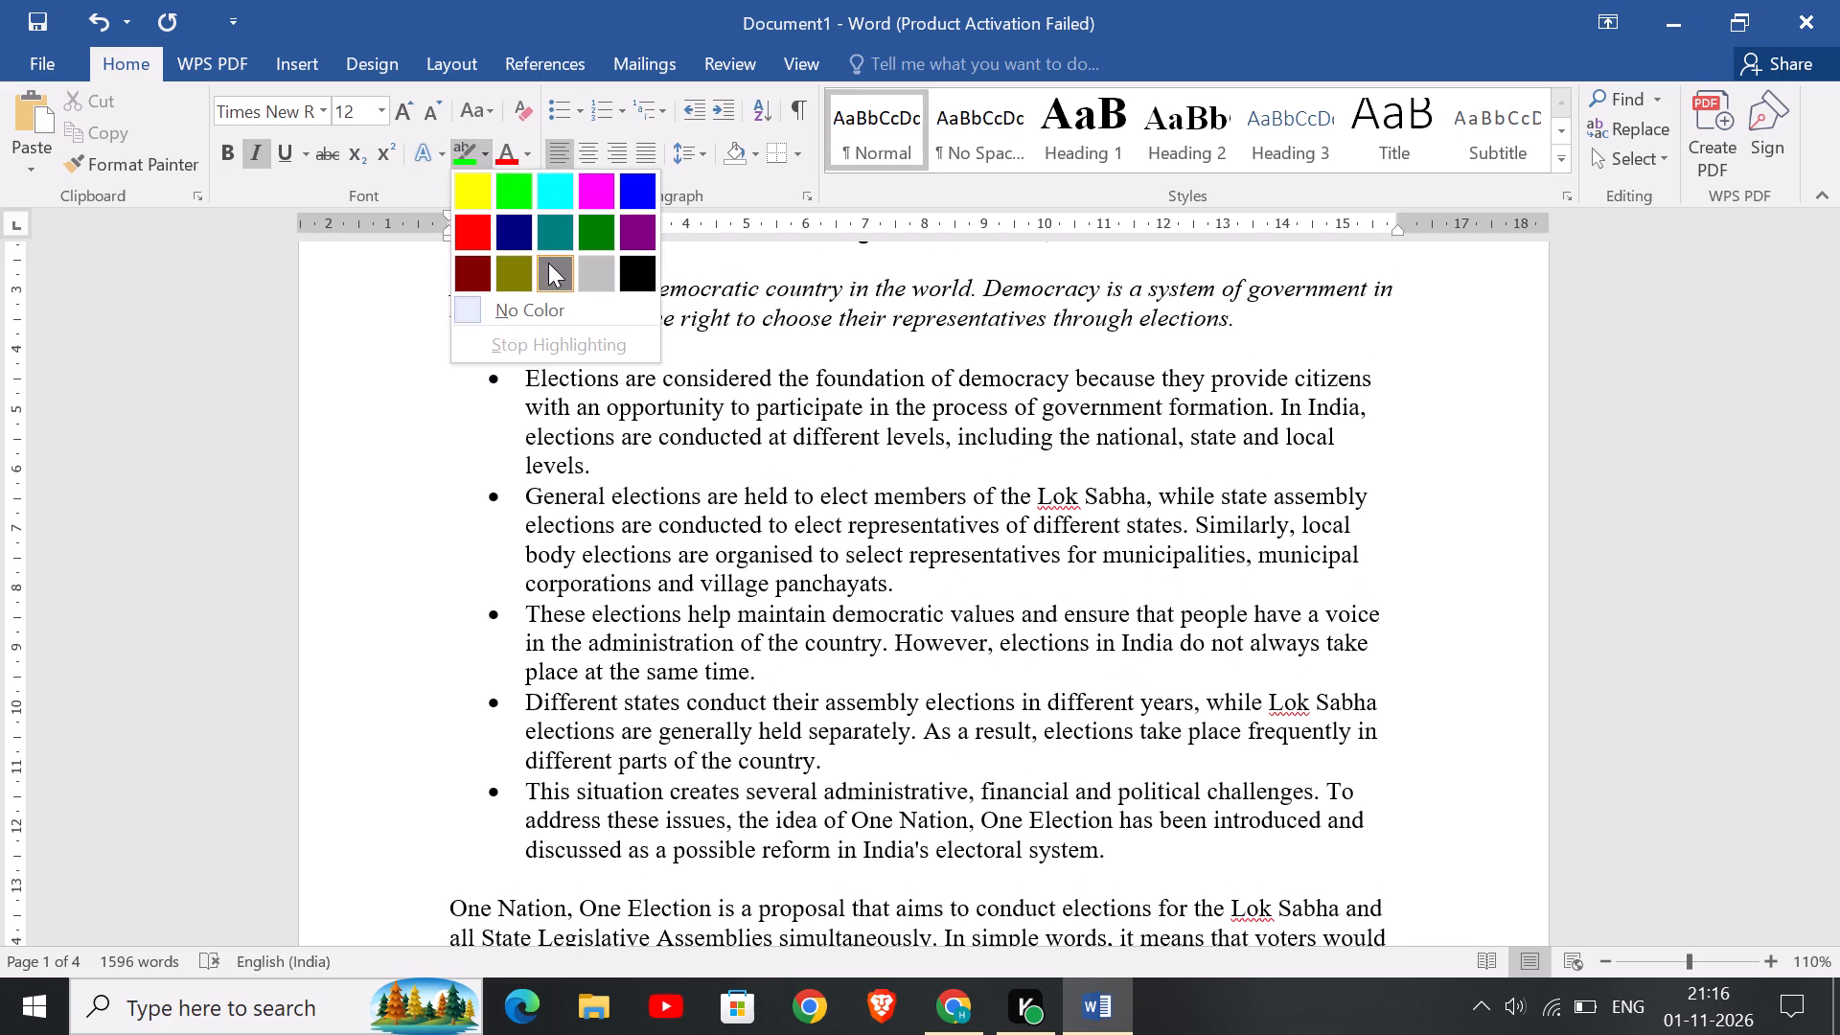
click(574, 222)
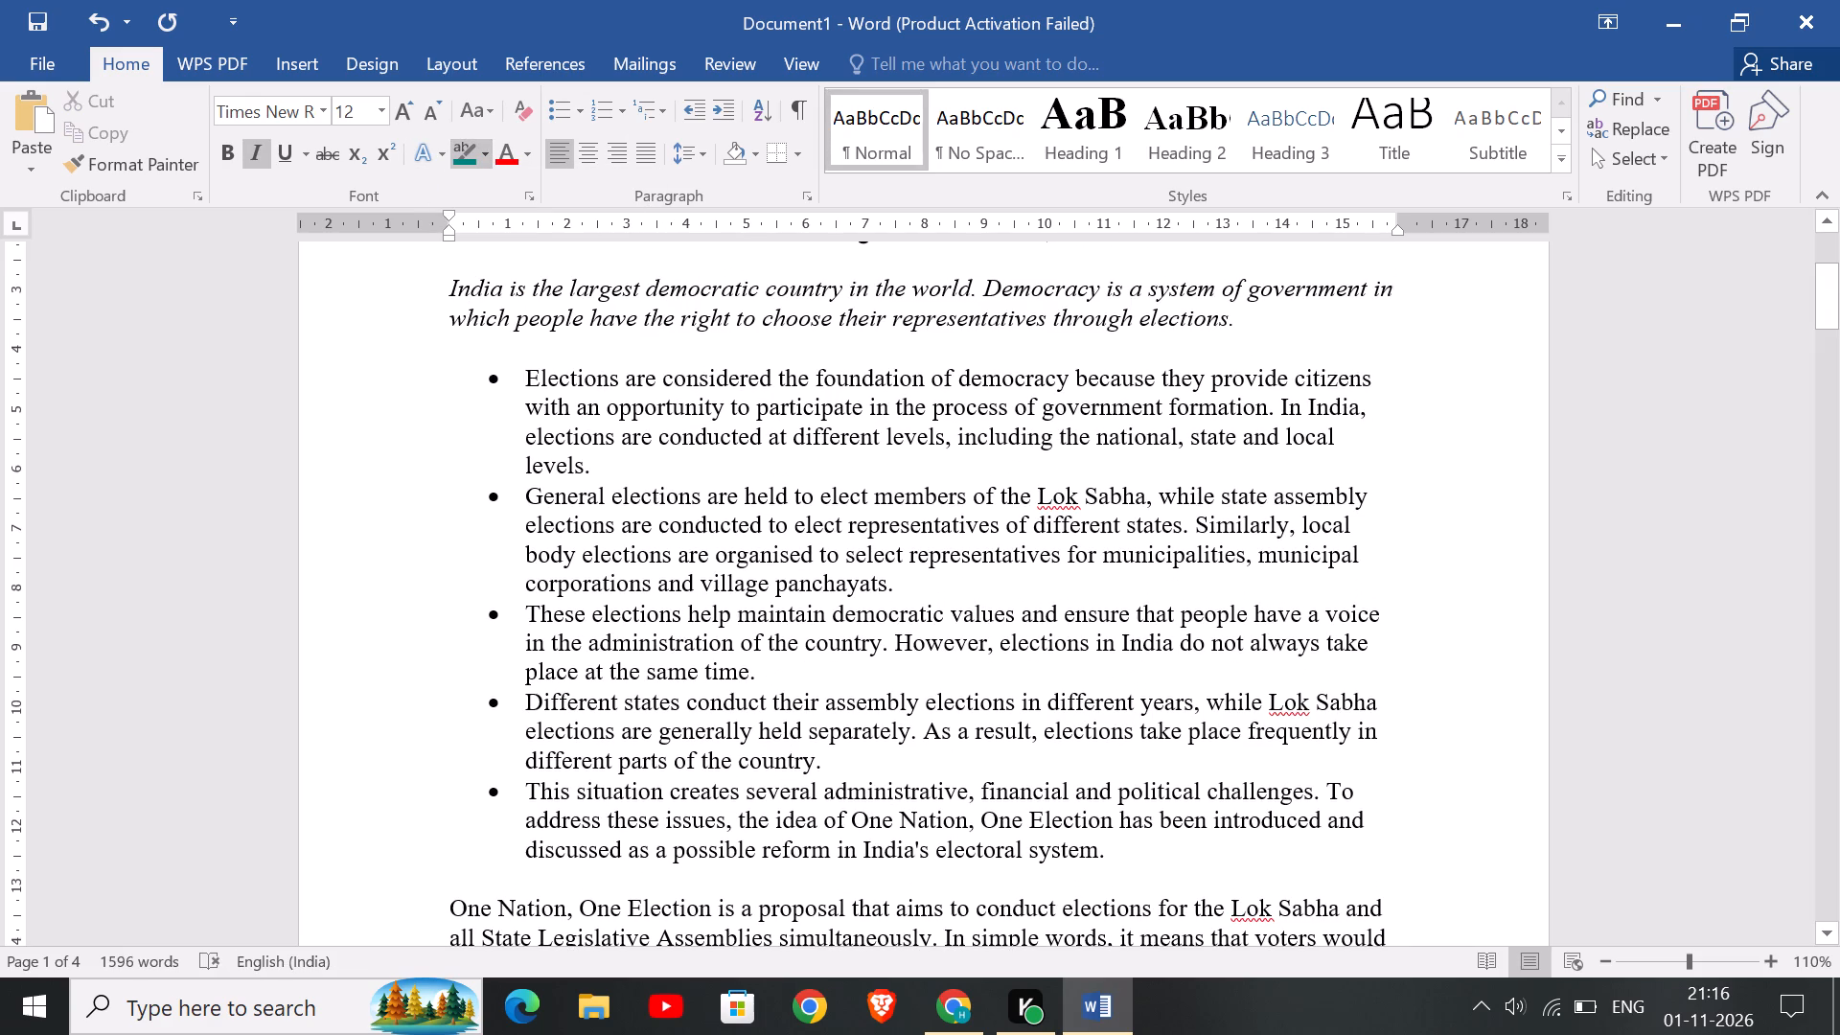
drag(523, 379, 705, 379)
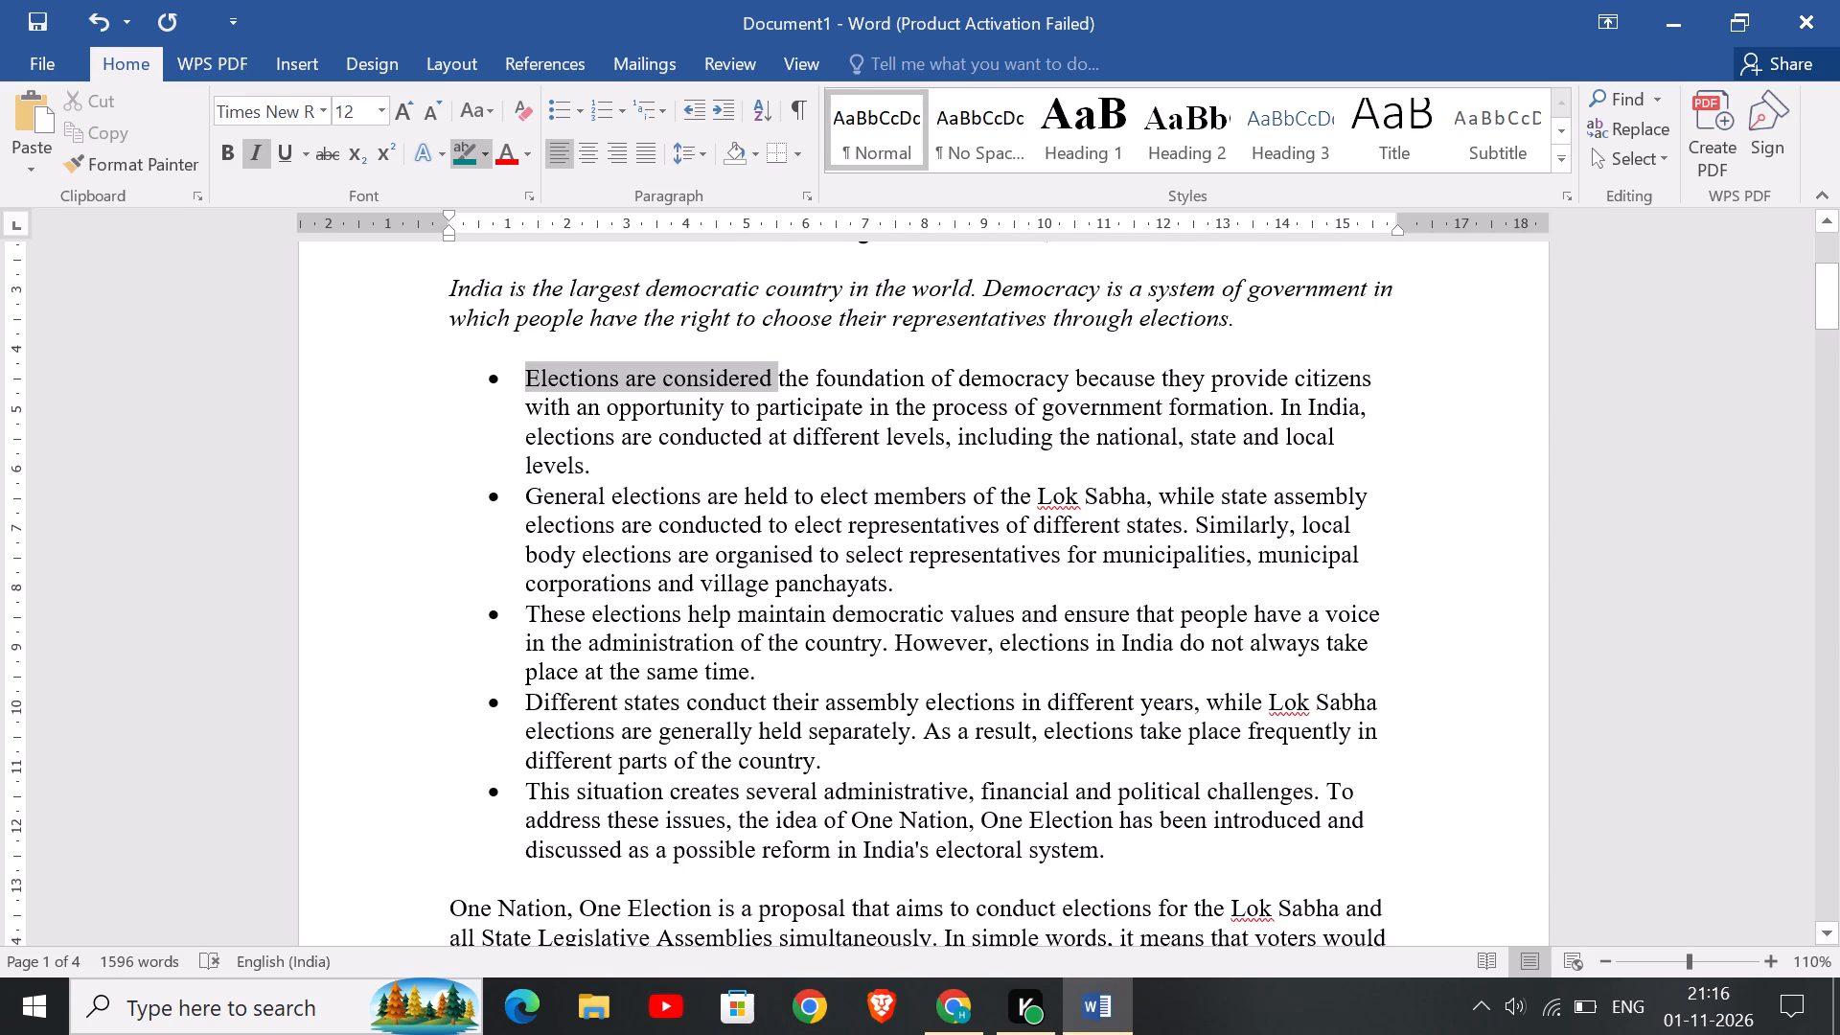
drag(705, 379, 1058, 377)
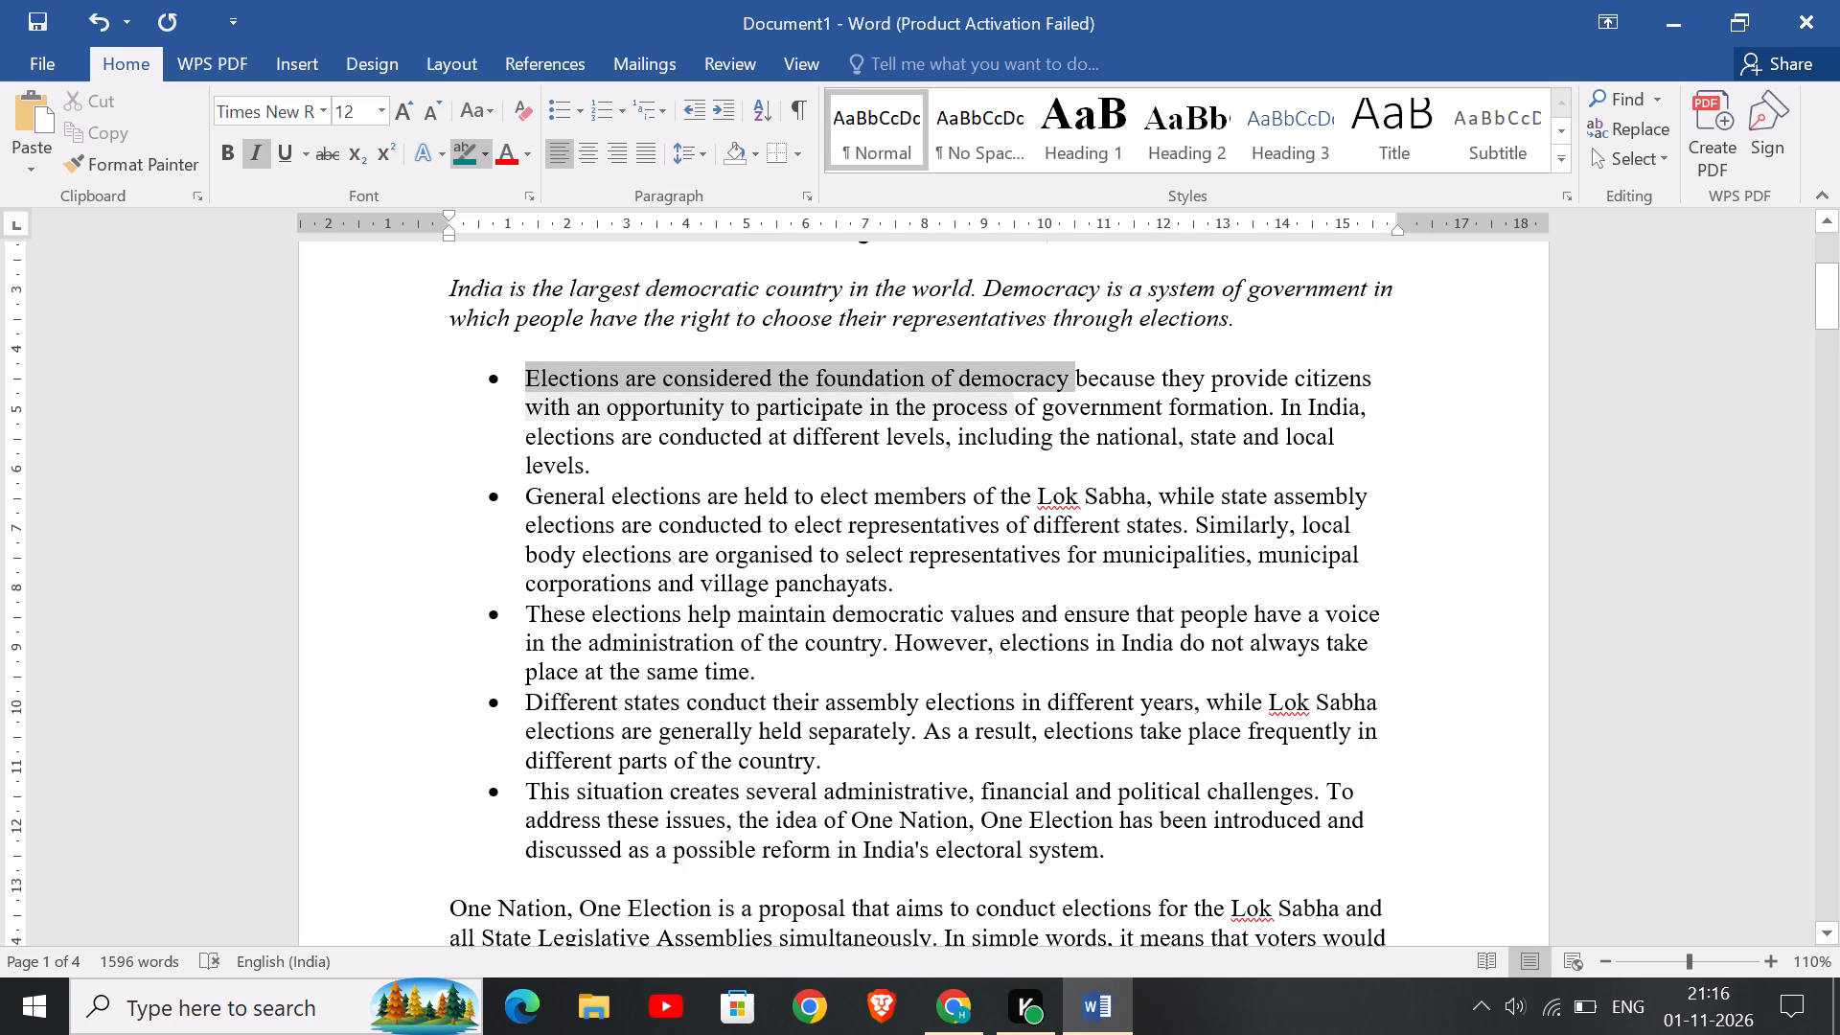
drag(1058, 377, 1069, 377)
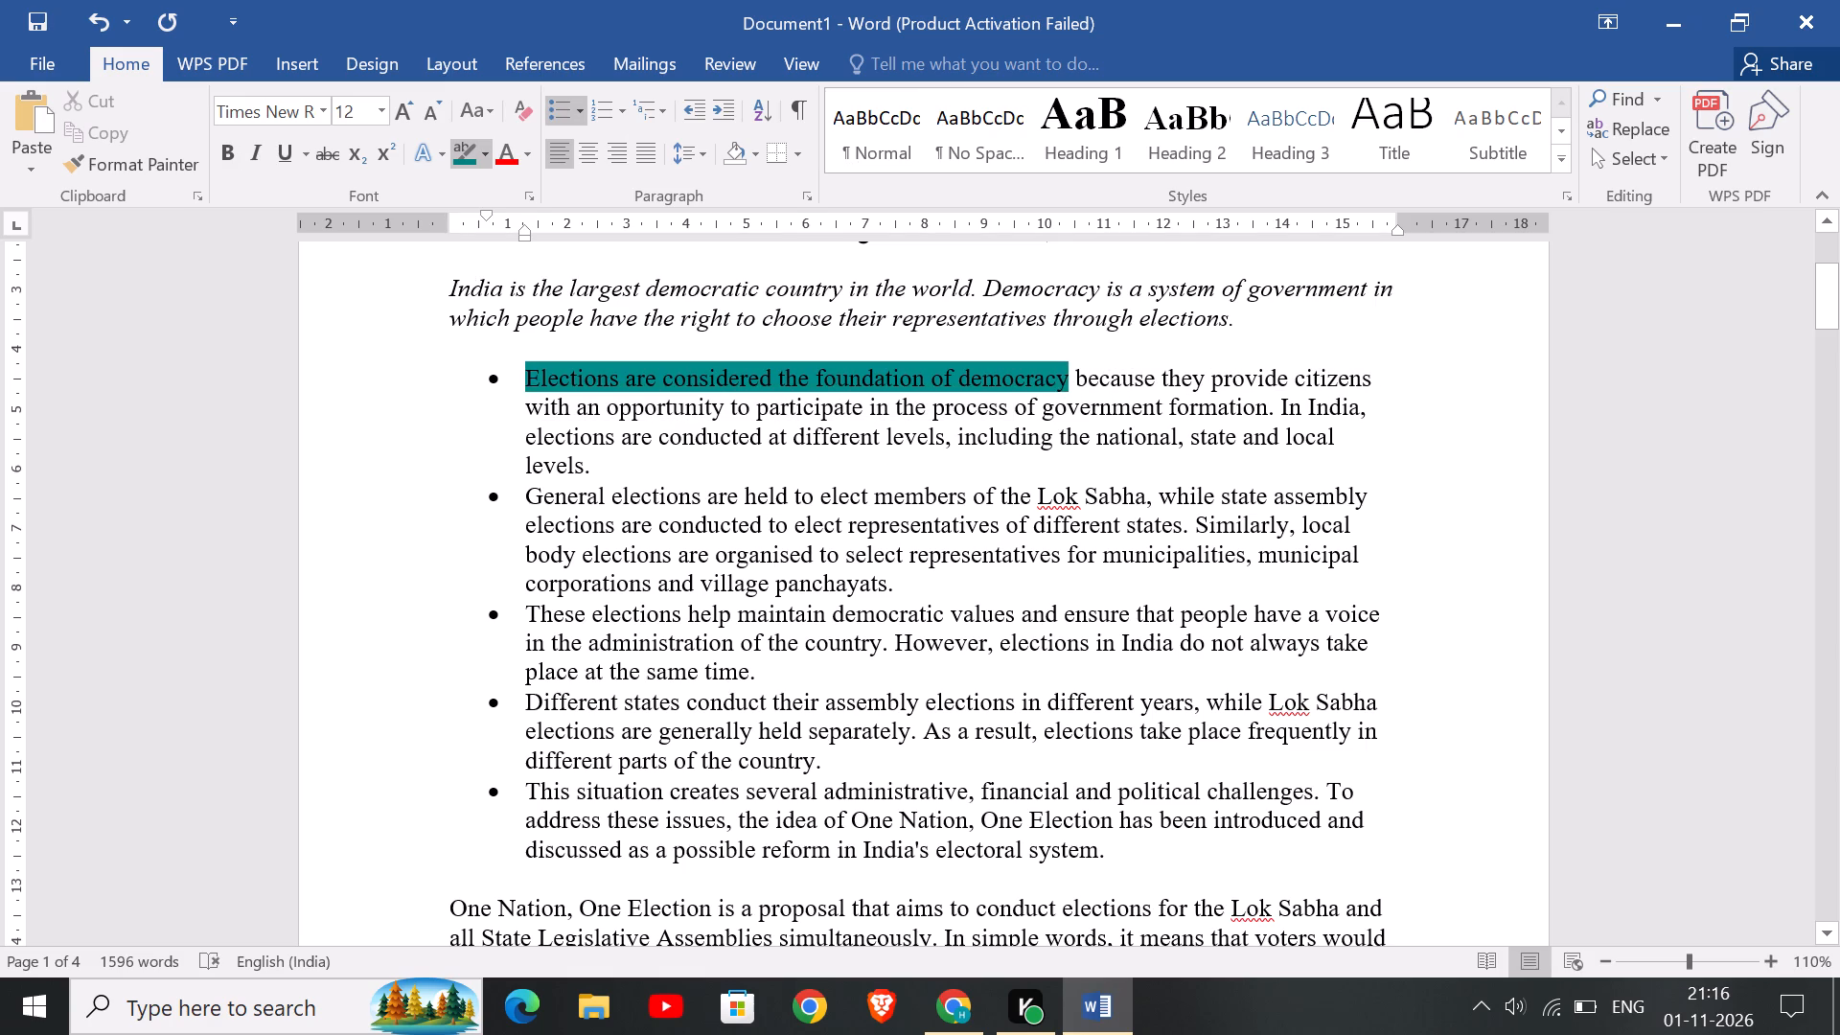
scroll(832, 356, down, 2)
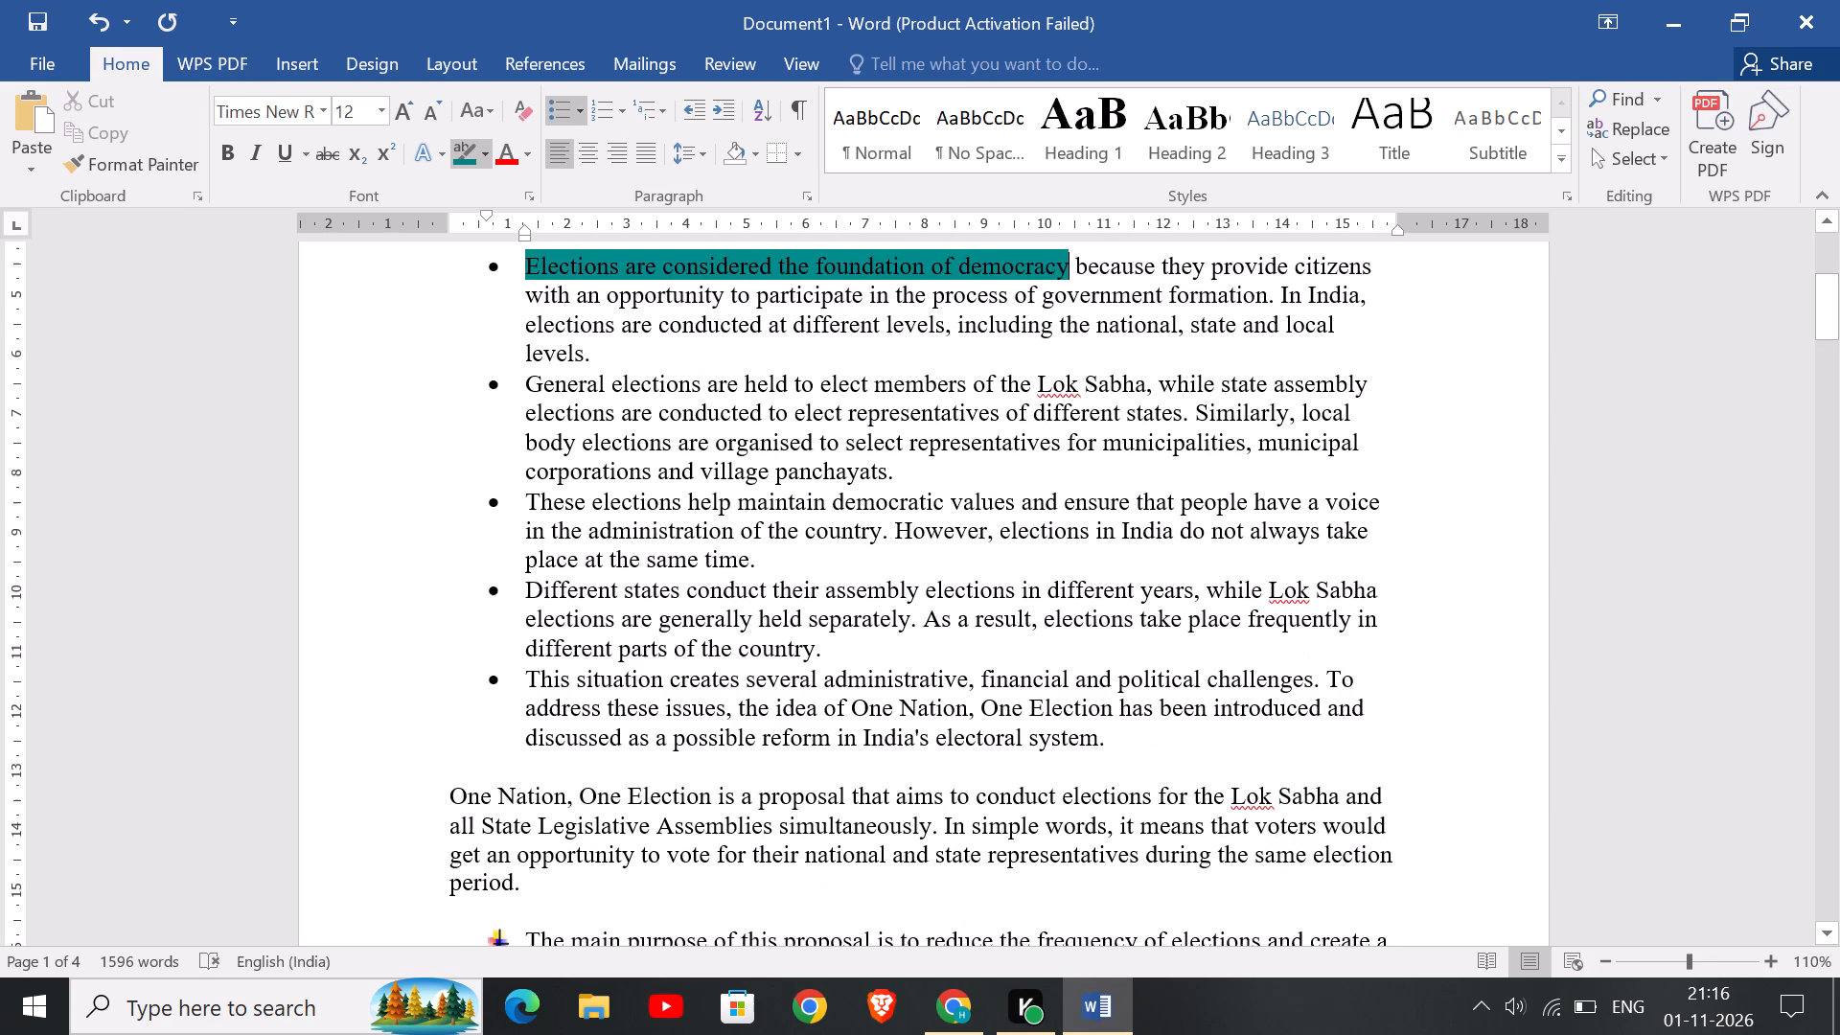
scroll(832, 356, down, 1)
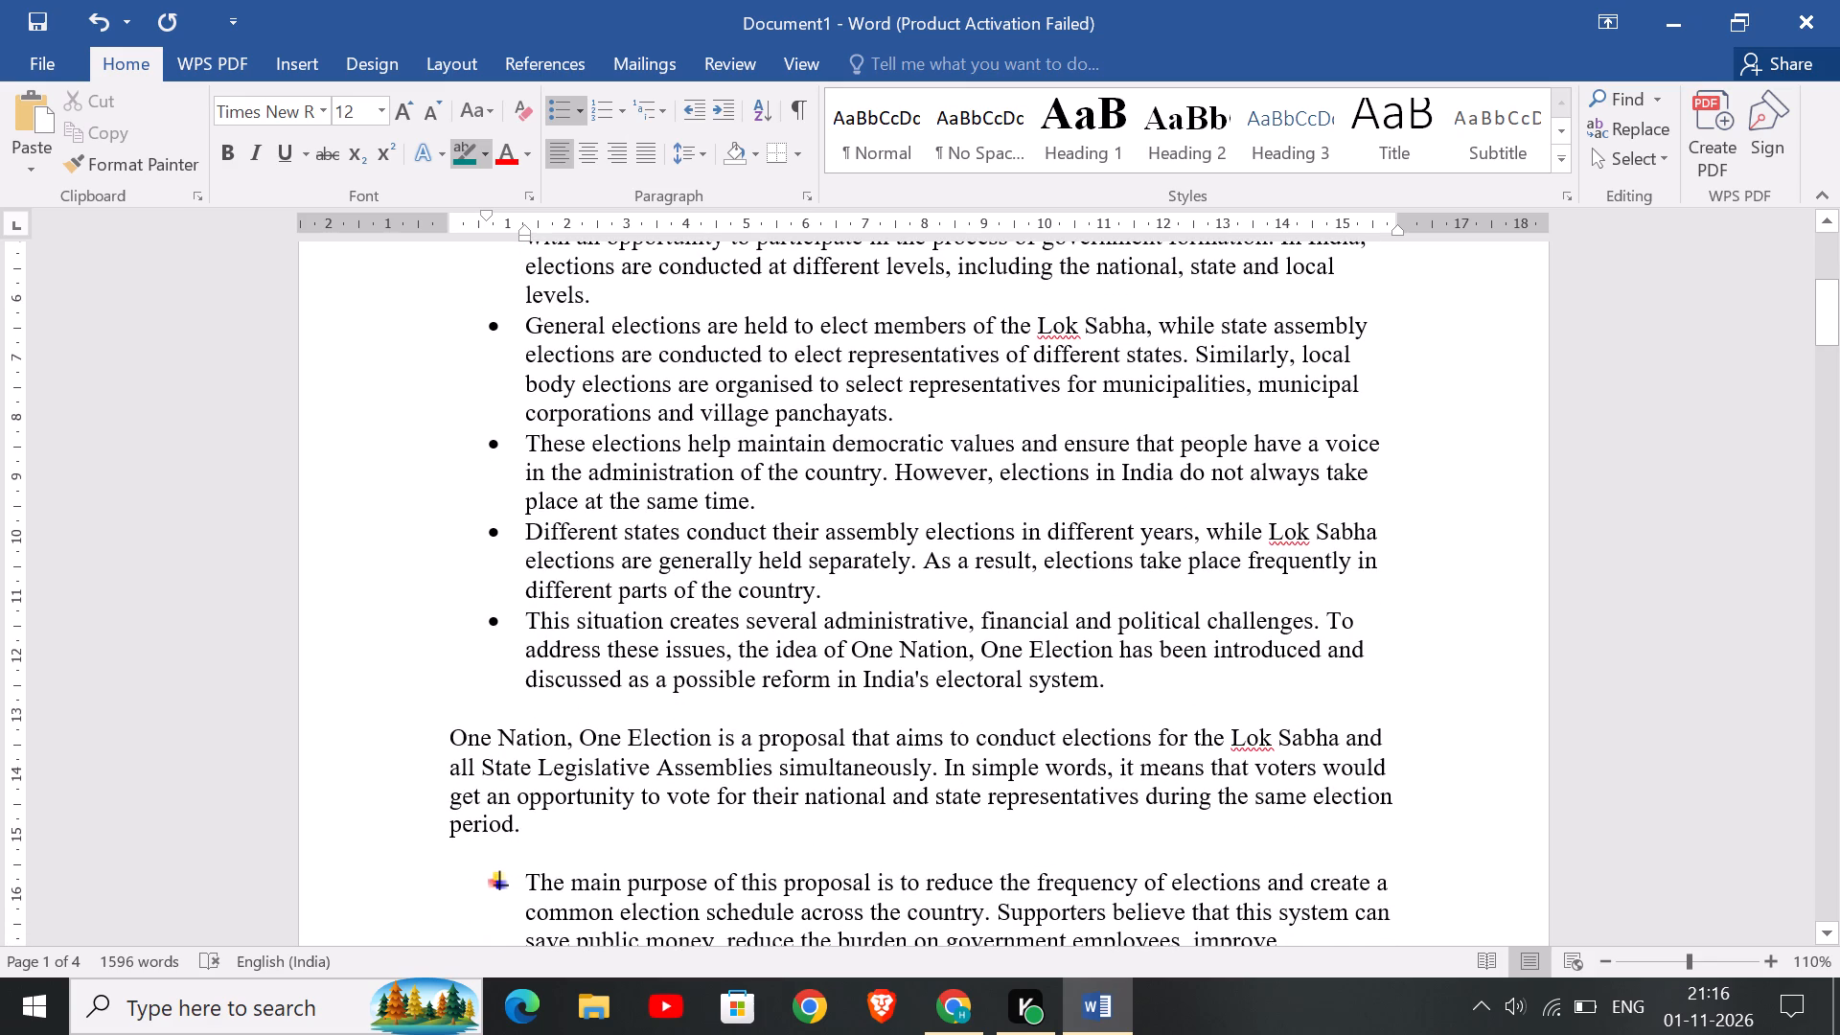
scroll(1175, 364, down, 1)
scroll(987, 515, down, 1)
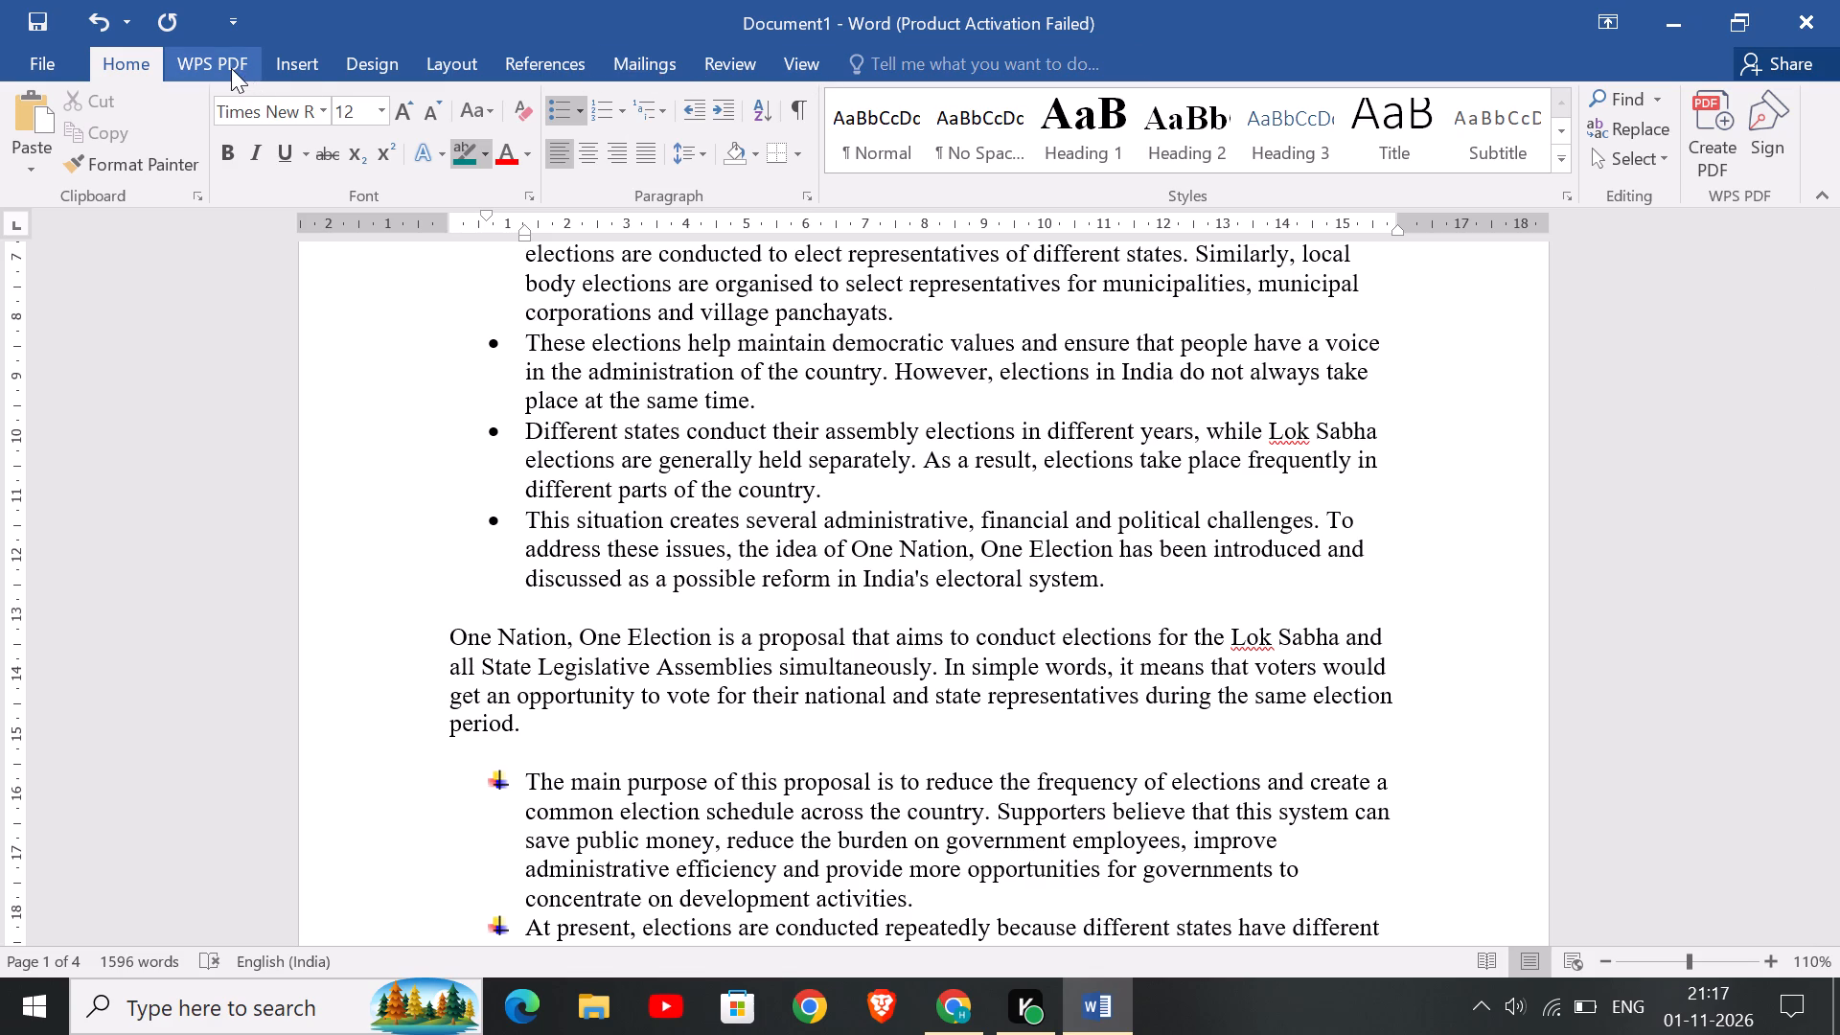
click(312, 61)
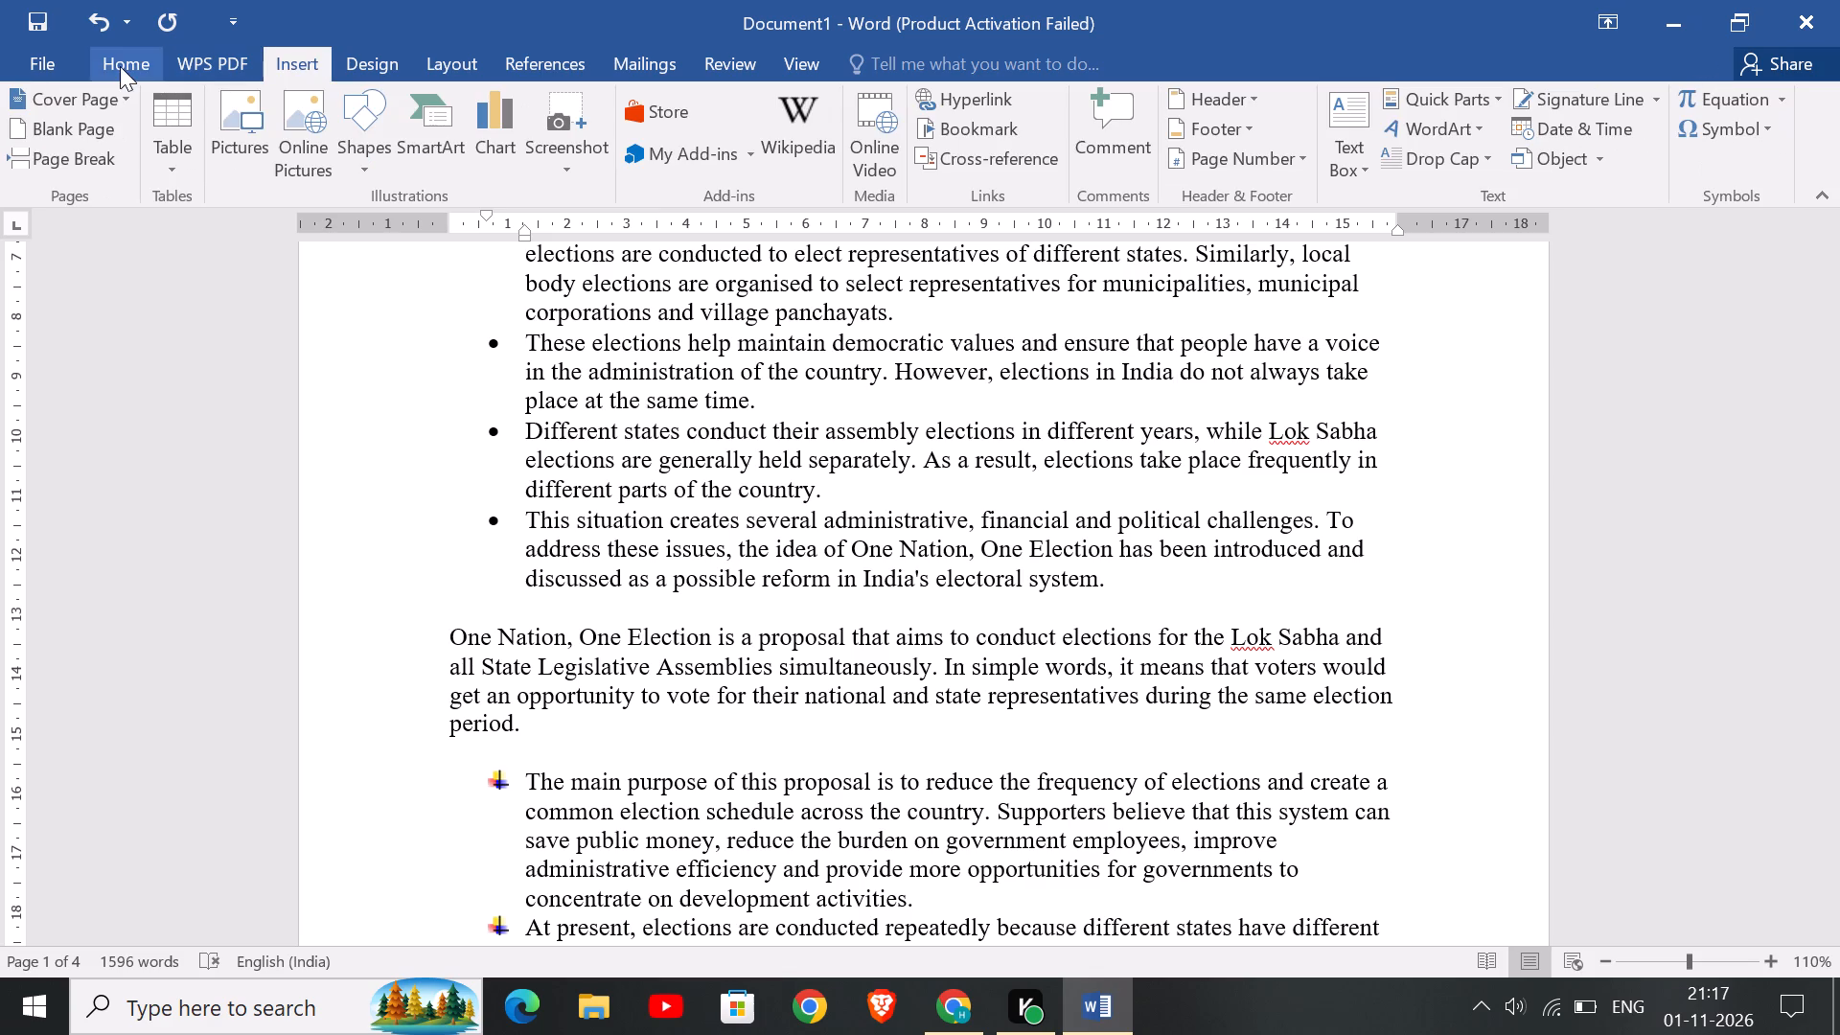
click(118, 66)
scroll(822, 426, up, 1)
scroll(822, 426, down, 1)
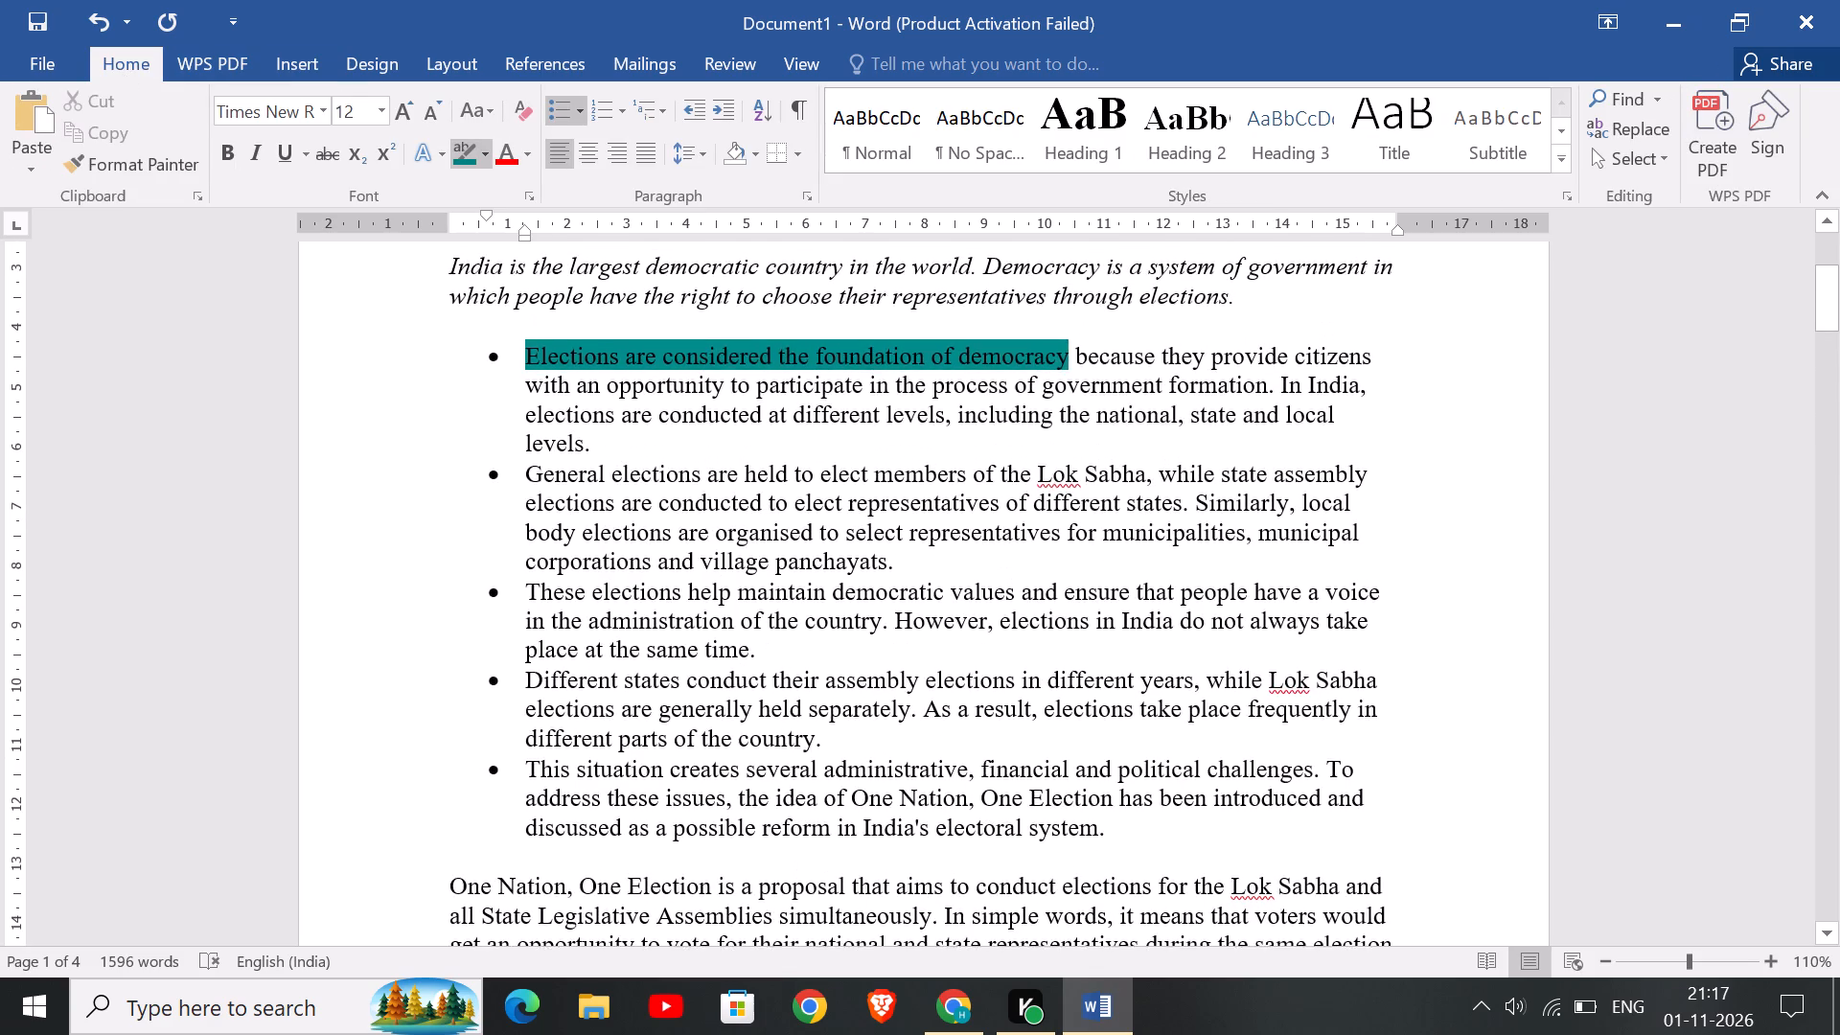
Change the font of the paragraph beginning "One Nation, One Election is a proposal" to Comic Sans MS.
scroll(822, 426, down, 1)
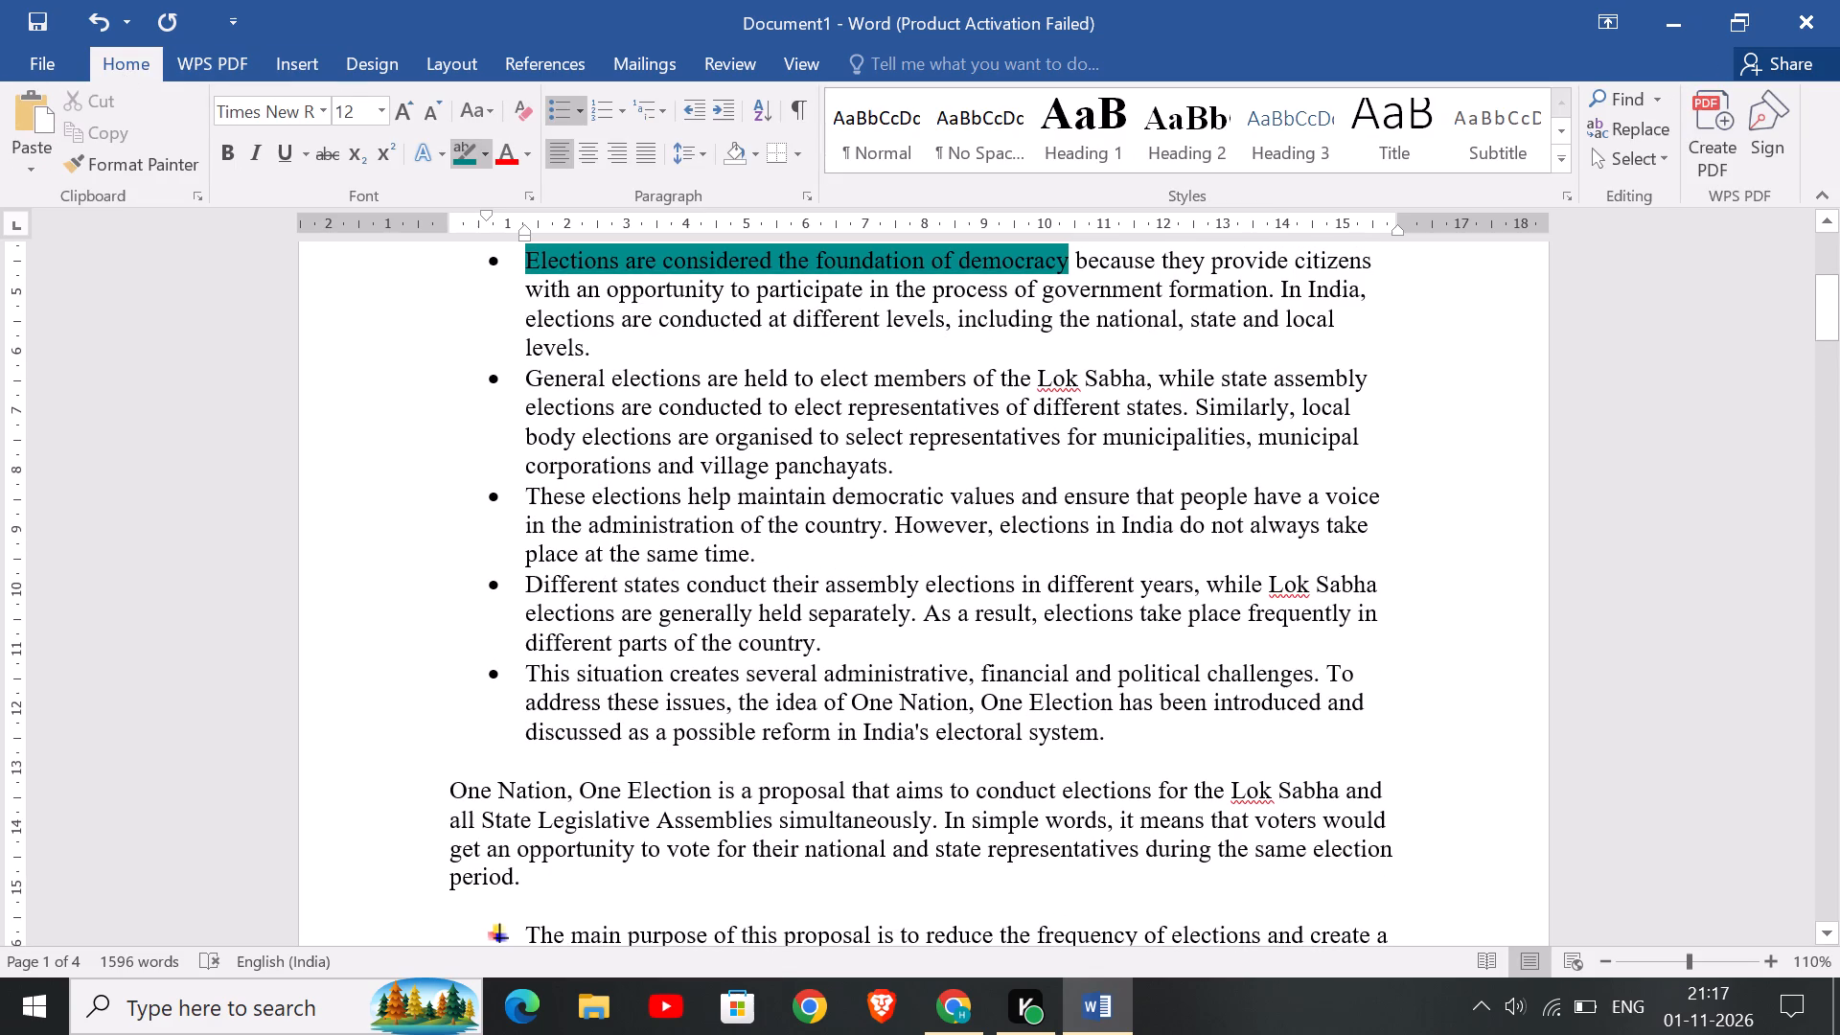
scroll(752, 547, down, 2)
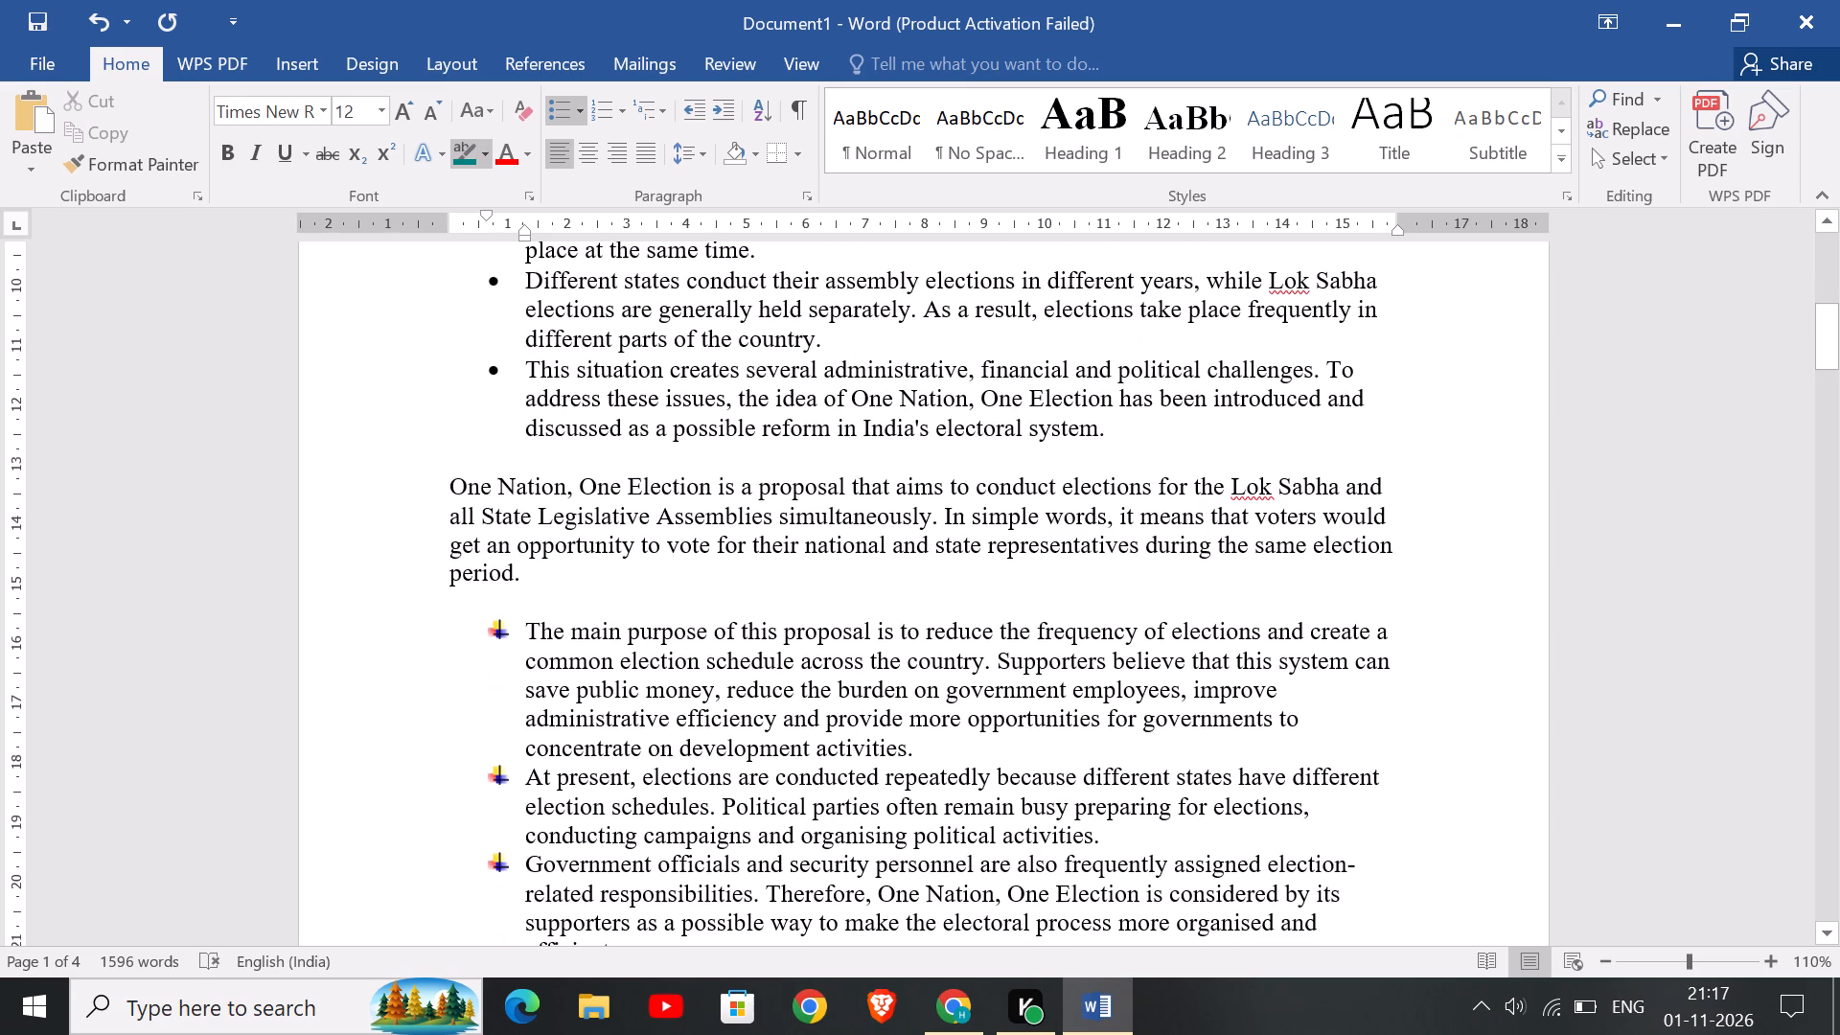
click(471, 146)
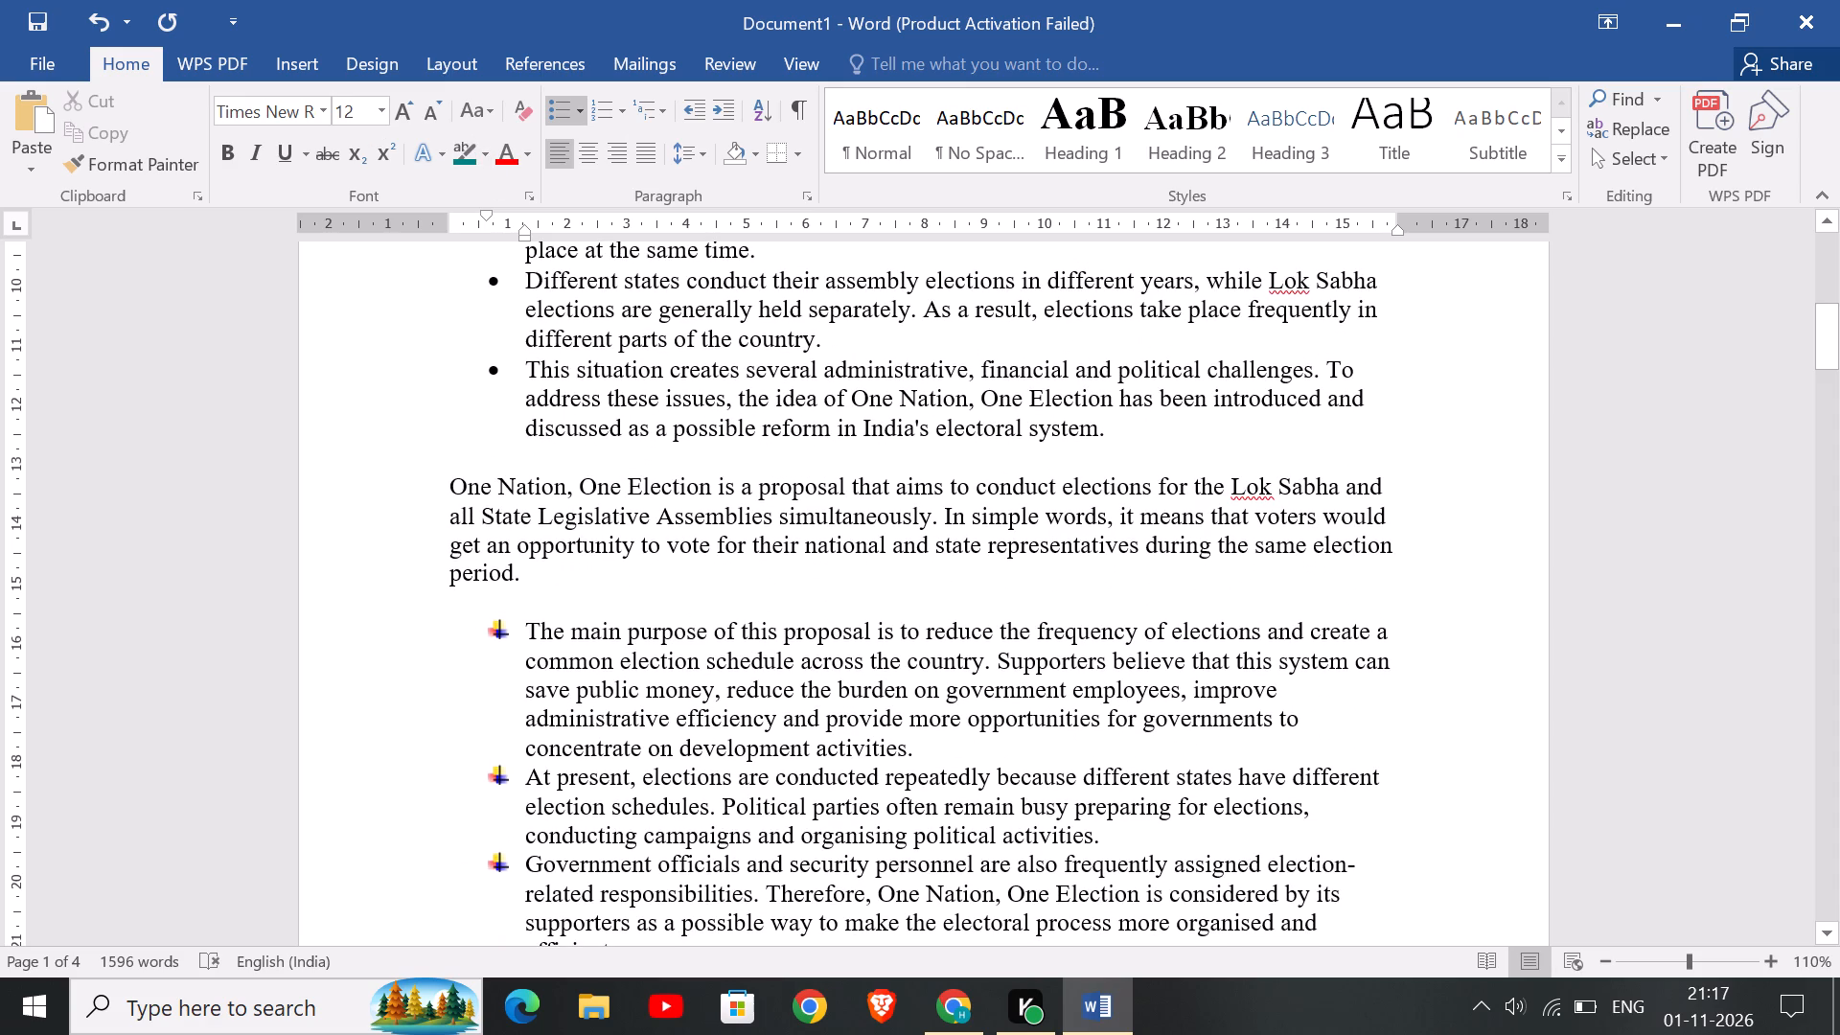
drag(538, 579, 470, 480)
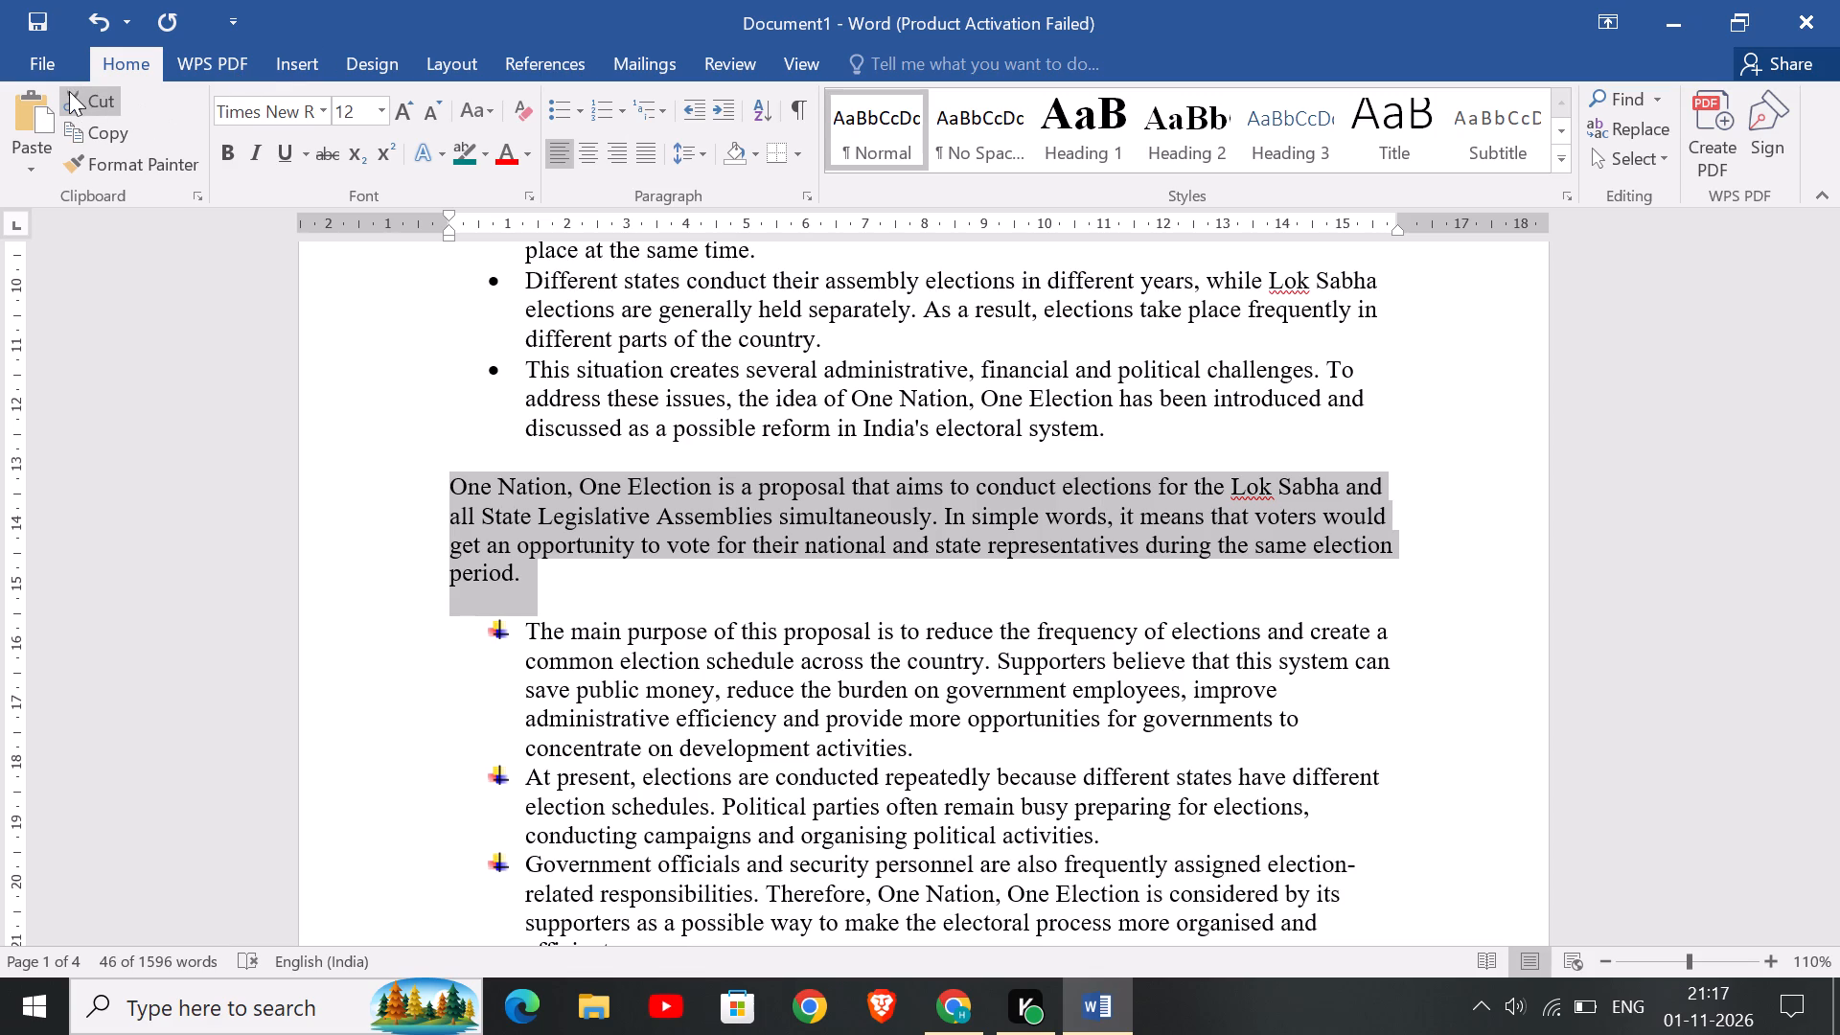
click(324, 116)
scroll(377, 501, down, 4)
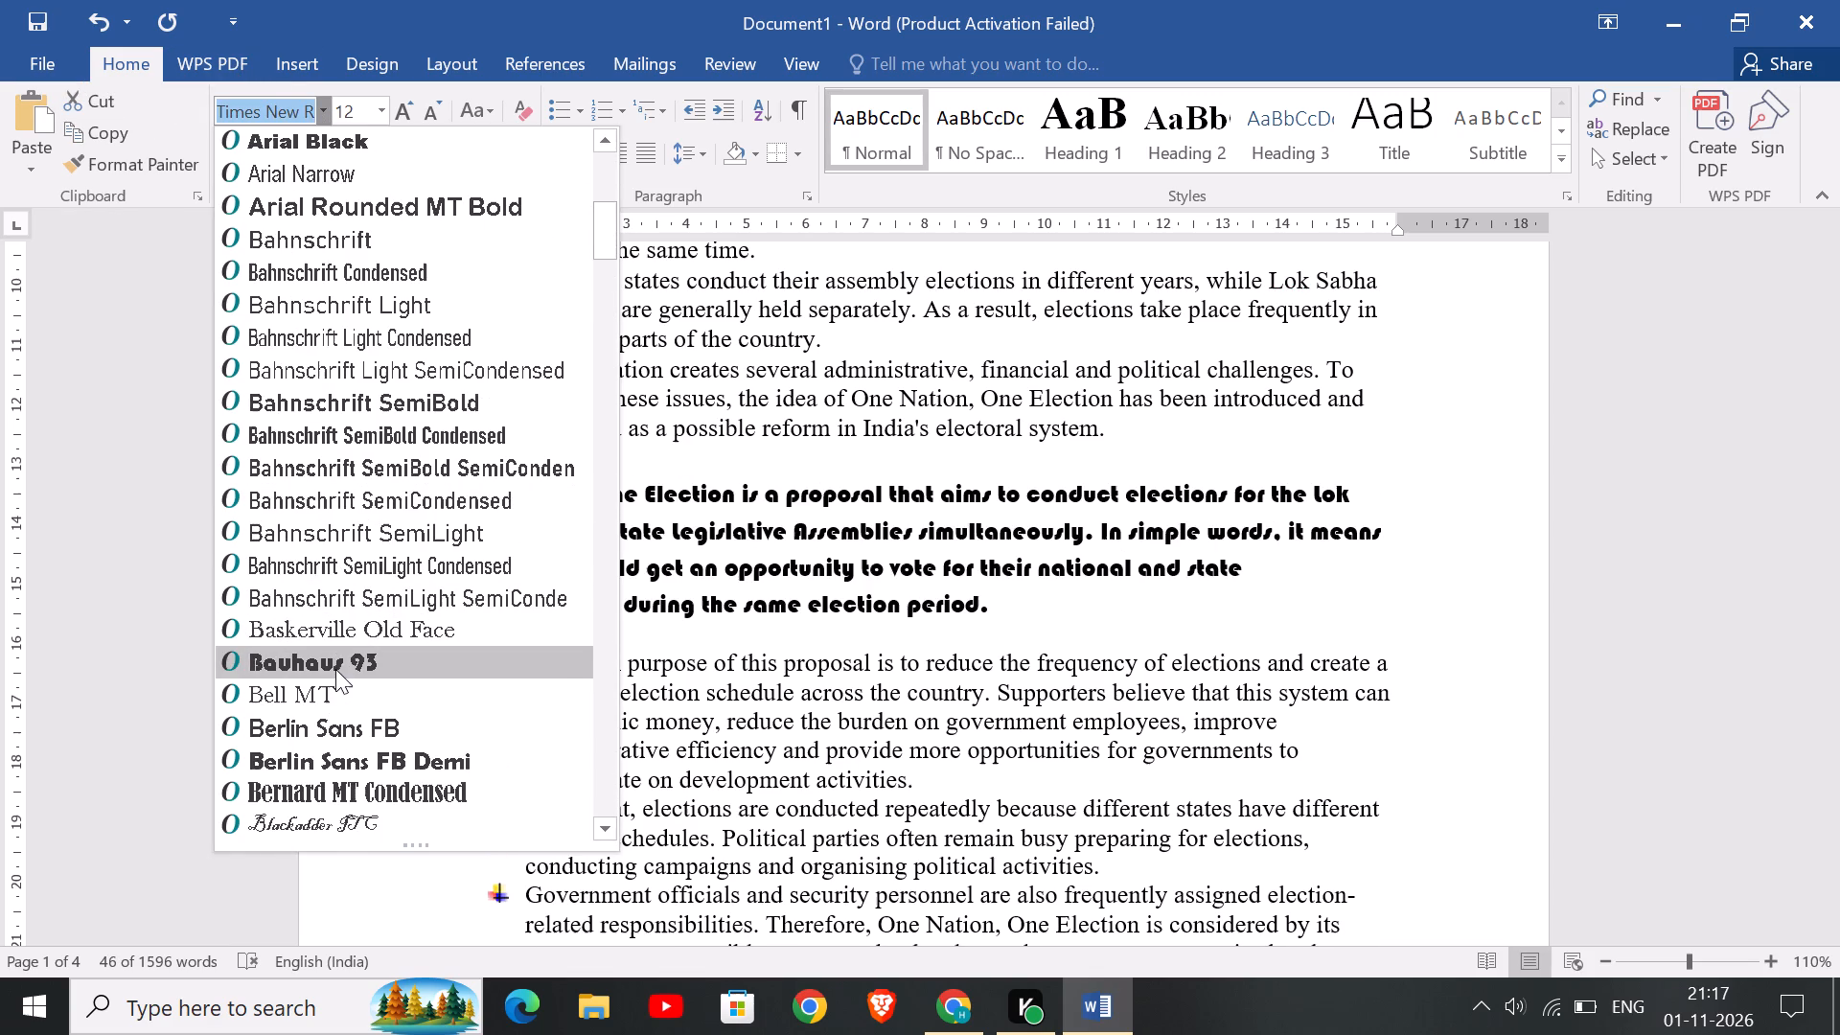
scroll(334, 738, down, 2)
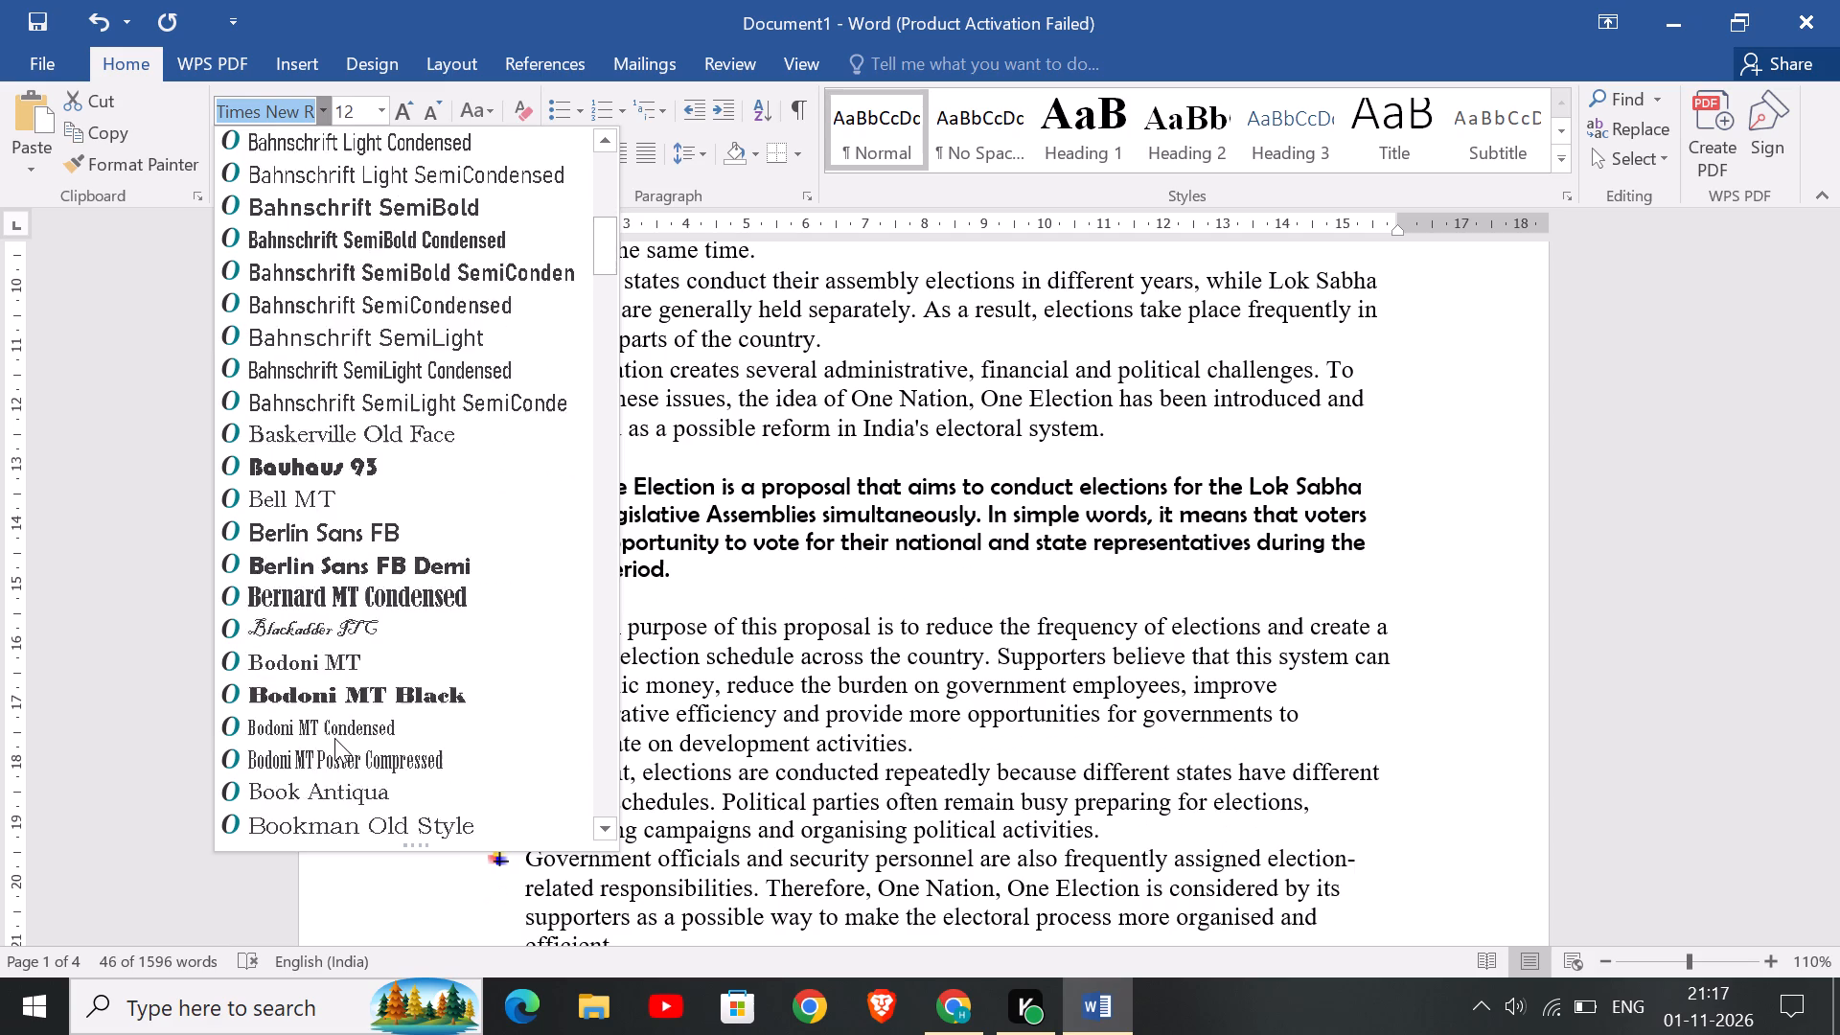
scroll(334, 738, down, 1)
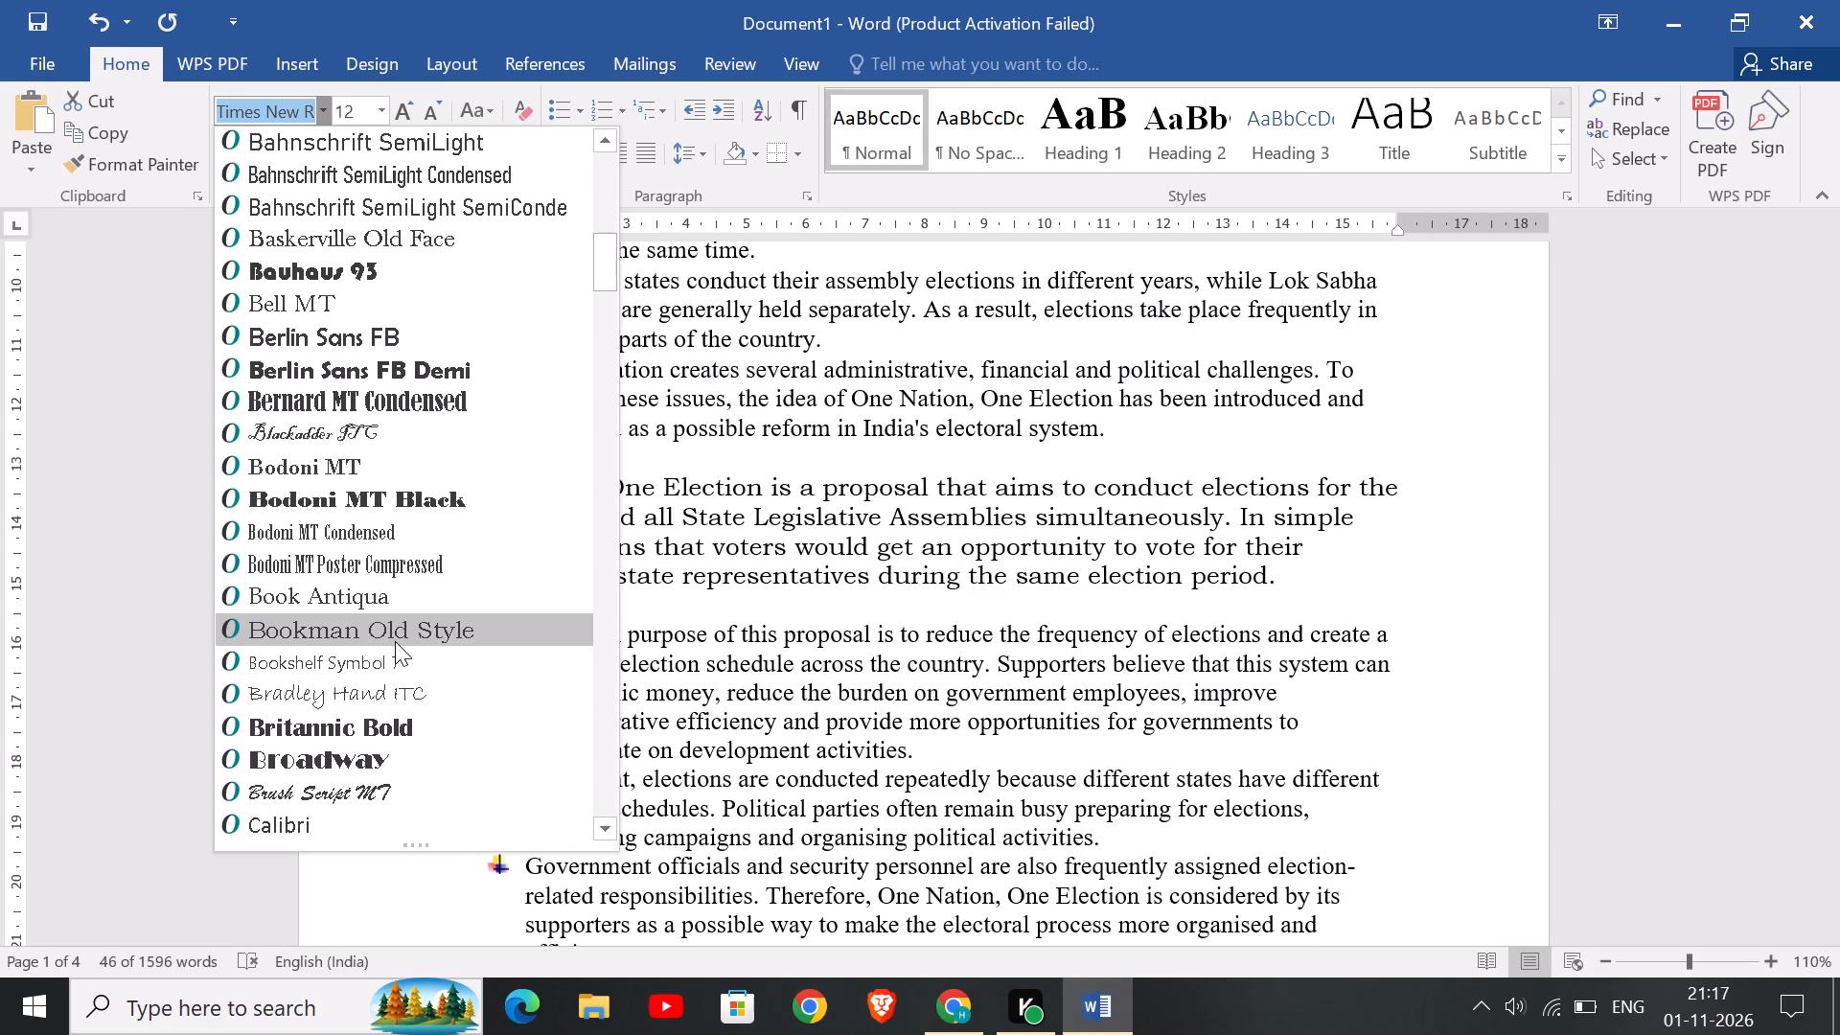
scroll(380, 695, down, 1)
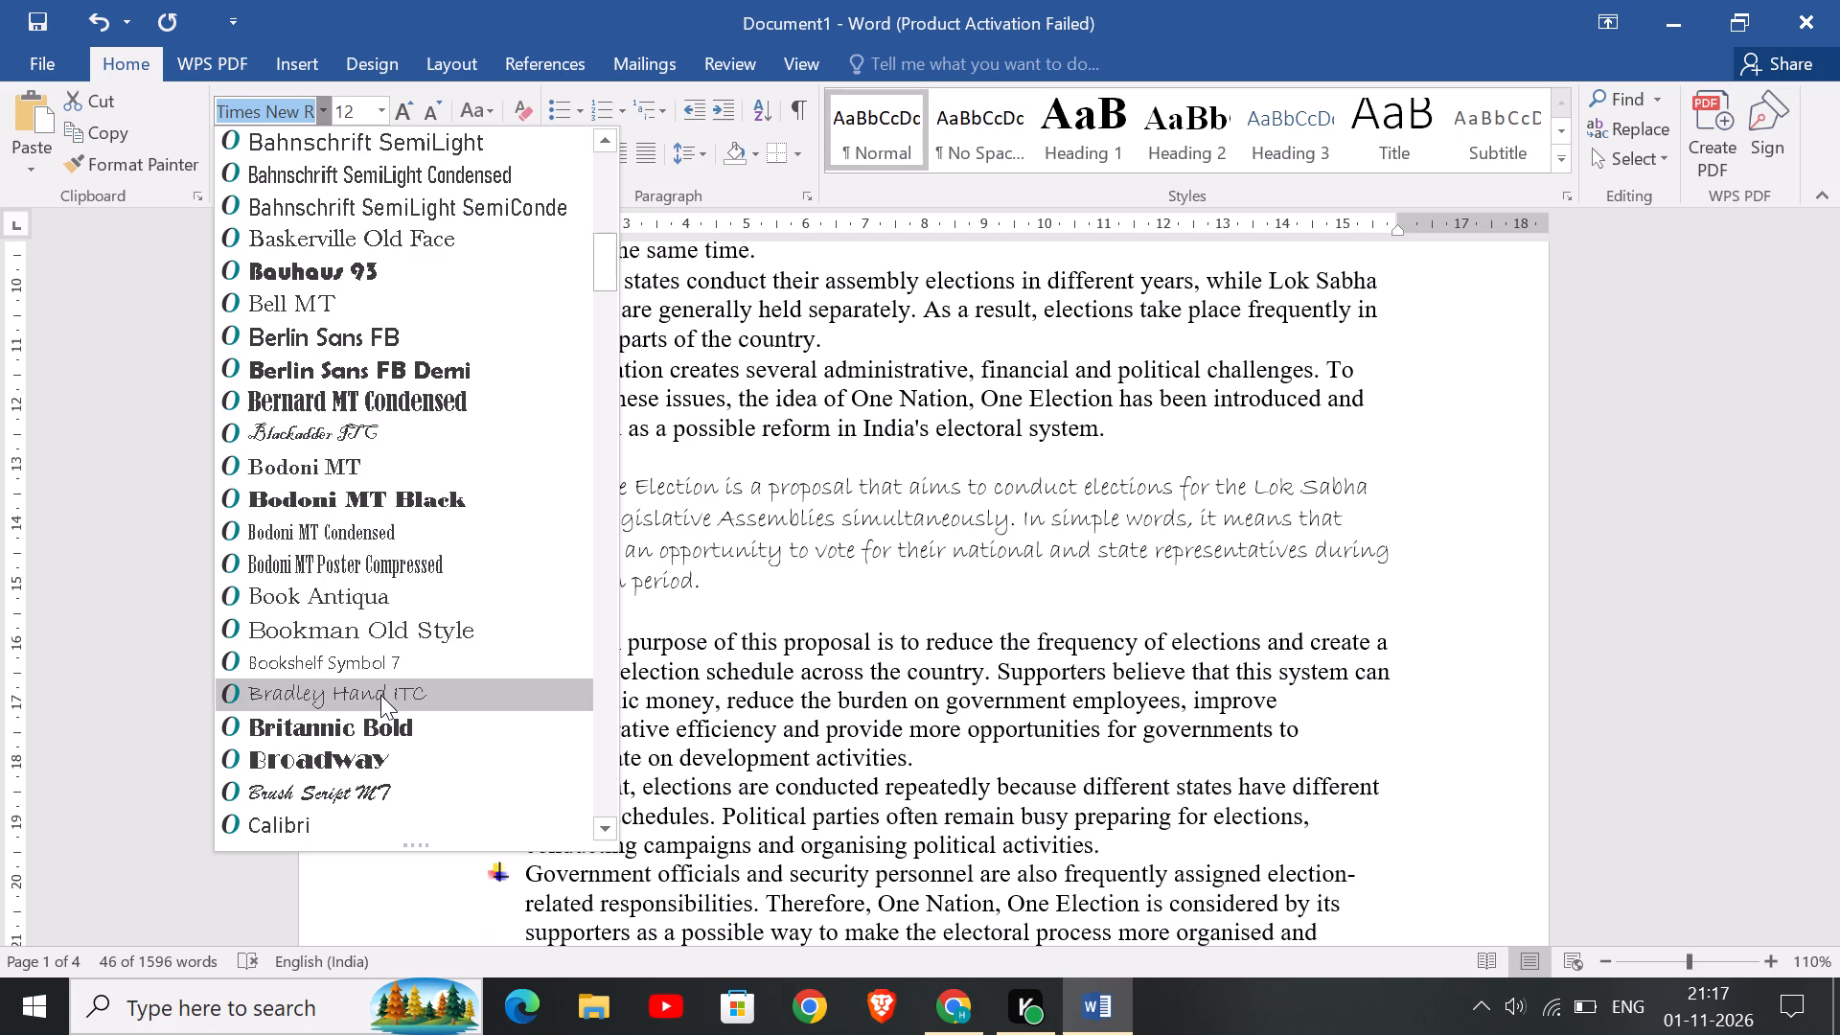
scroll(380, 695, down, 1)
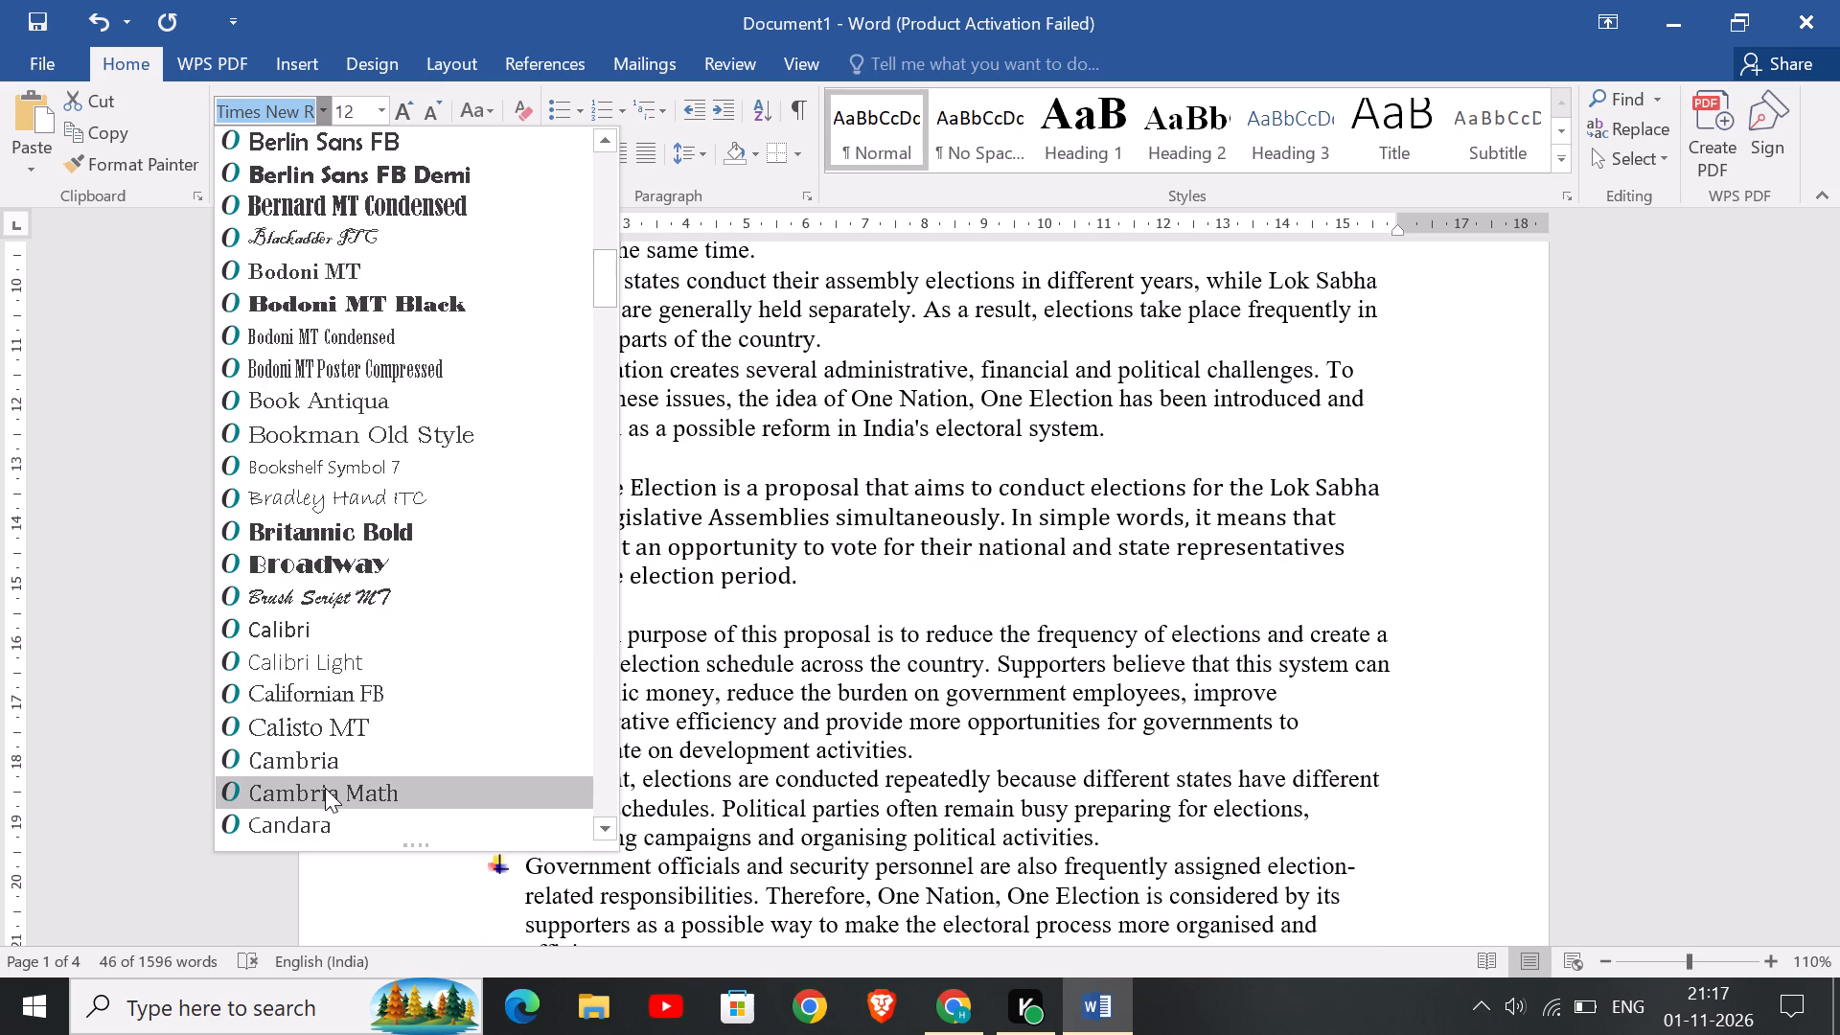
scroll(309, 820, down, 1)
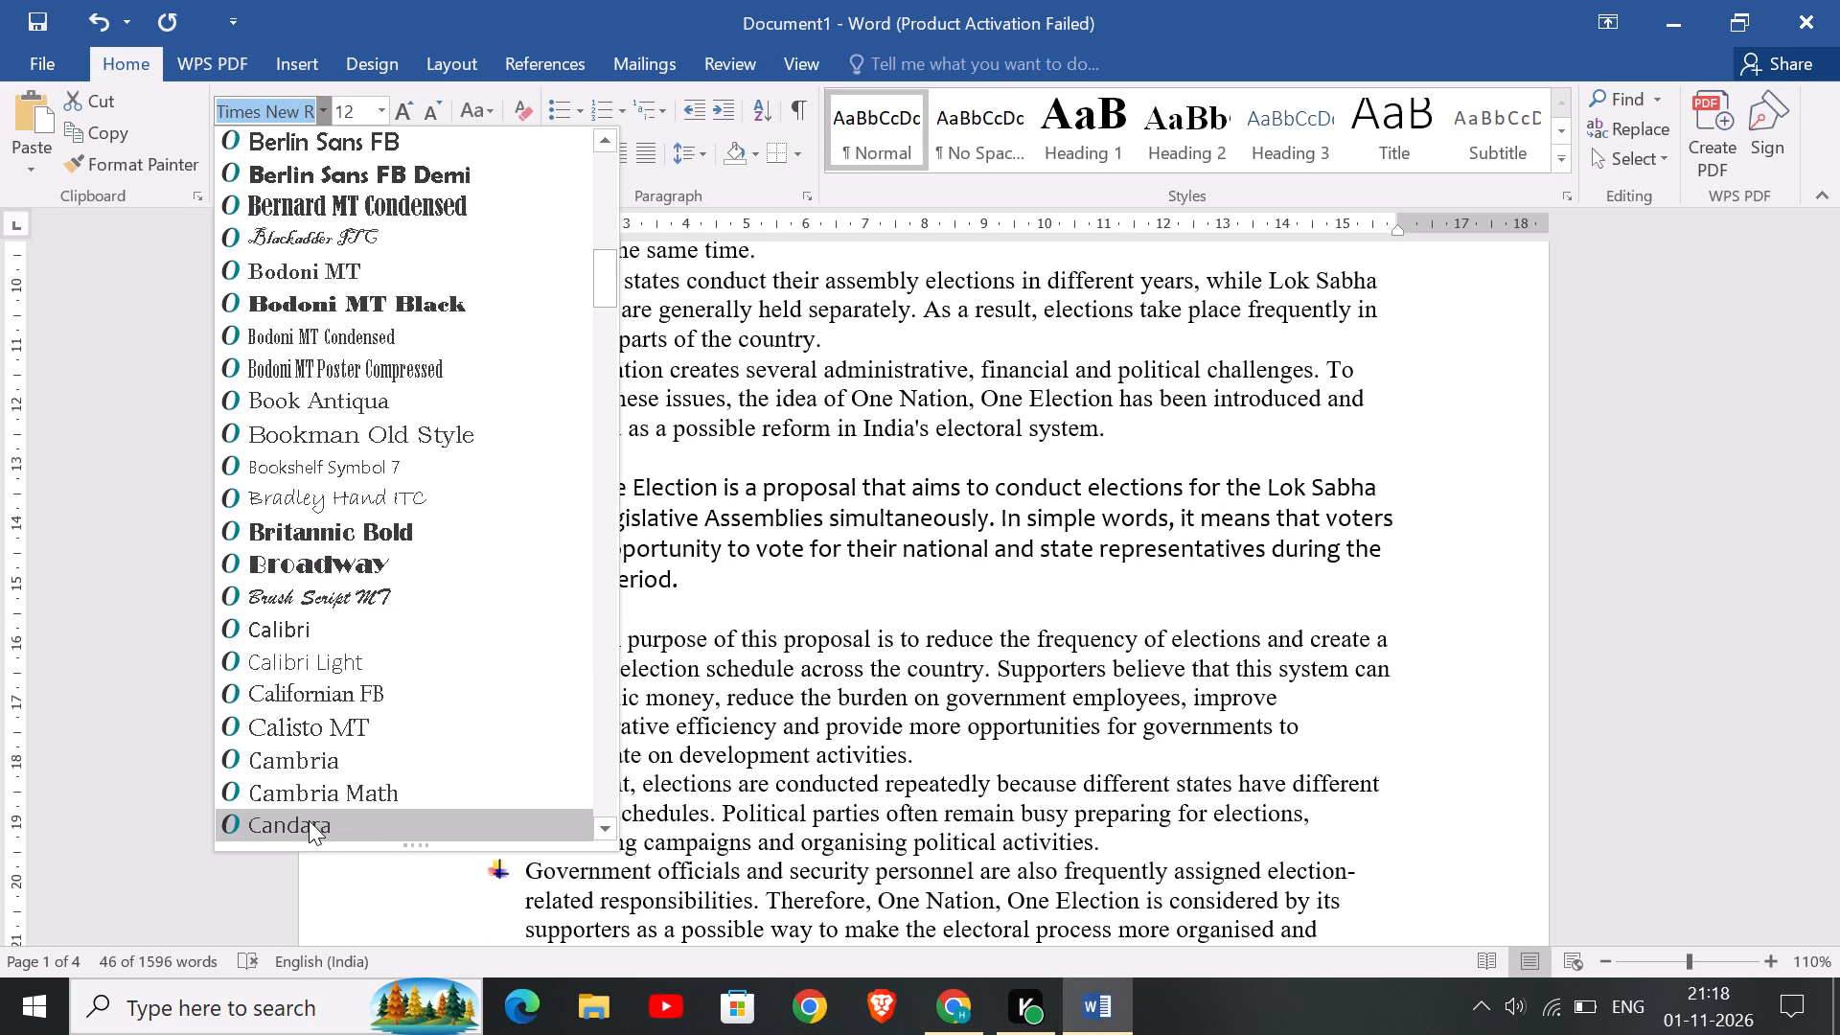
scroll(309, 820, down, 1)
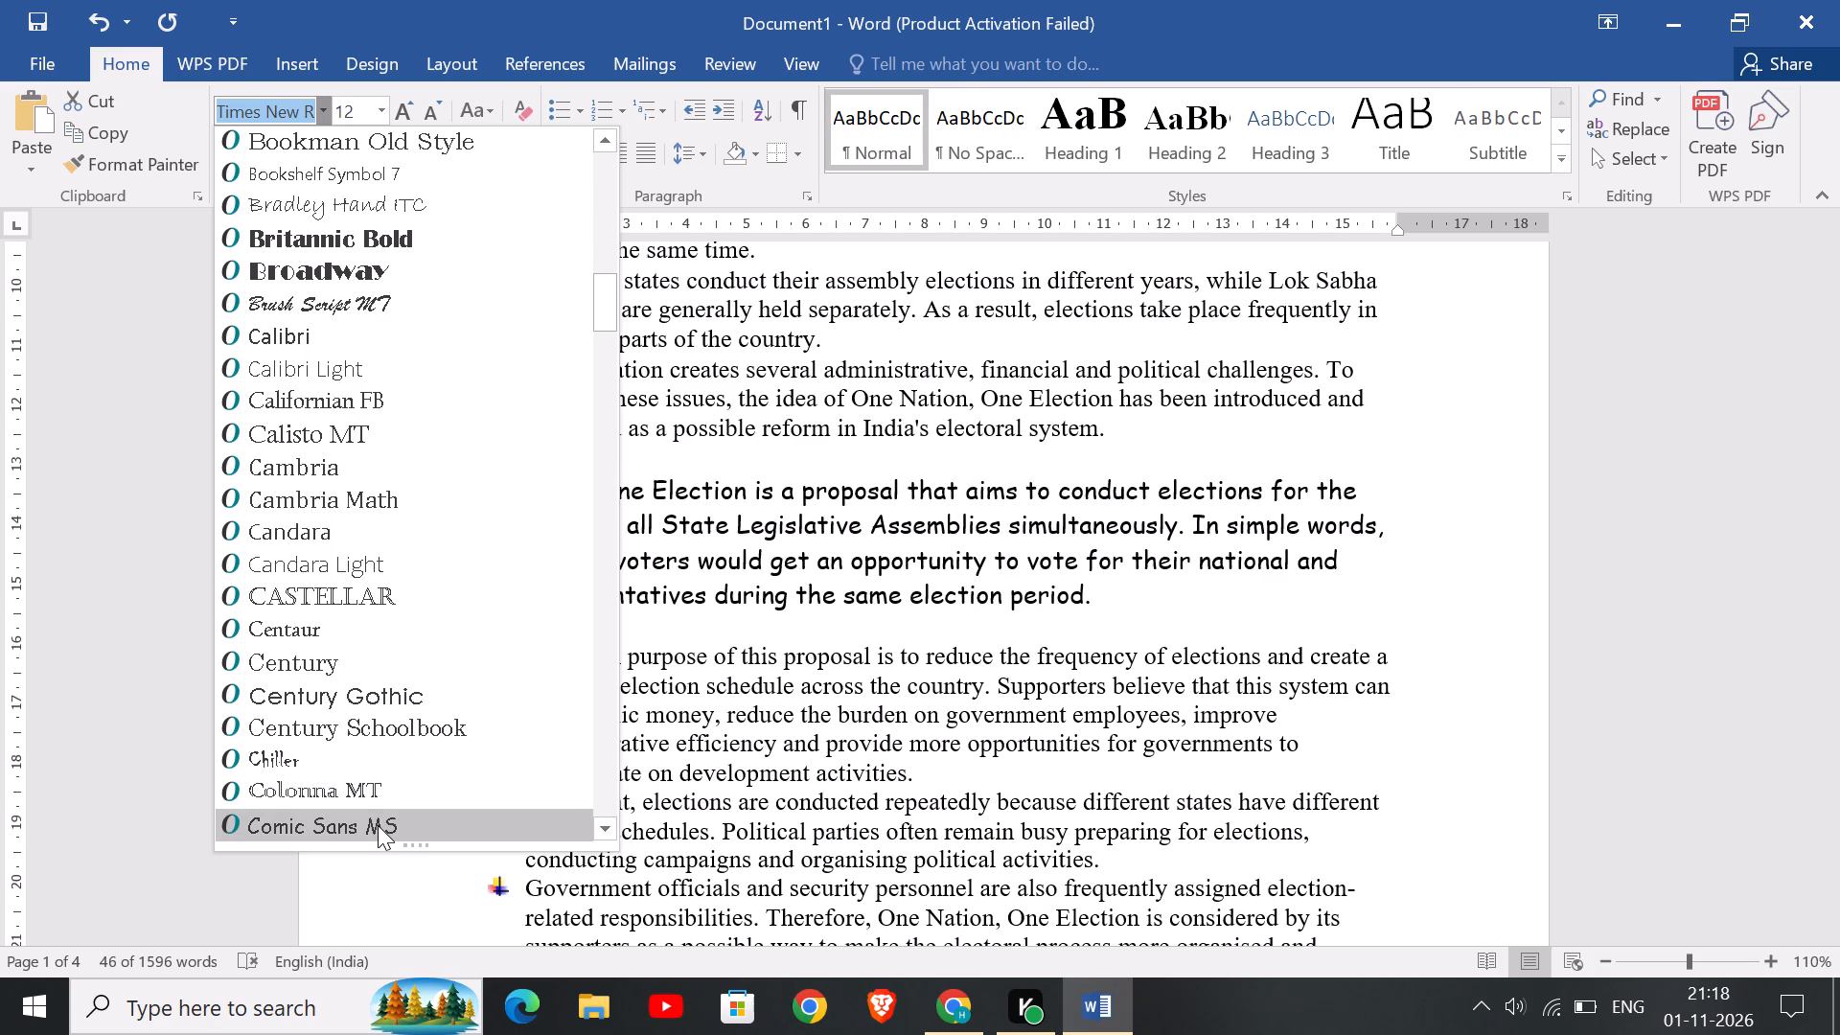
click(378, 825)
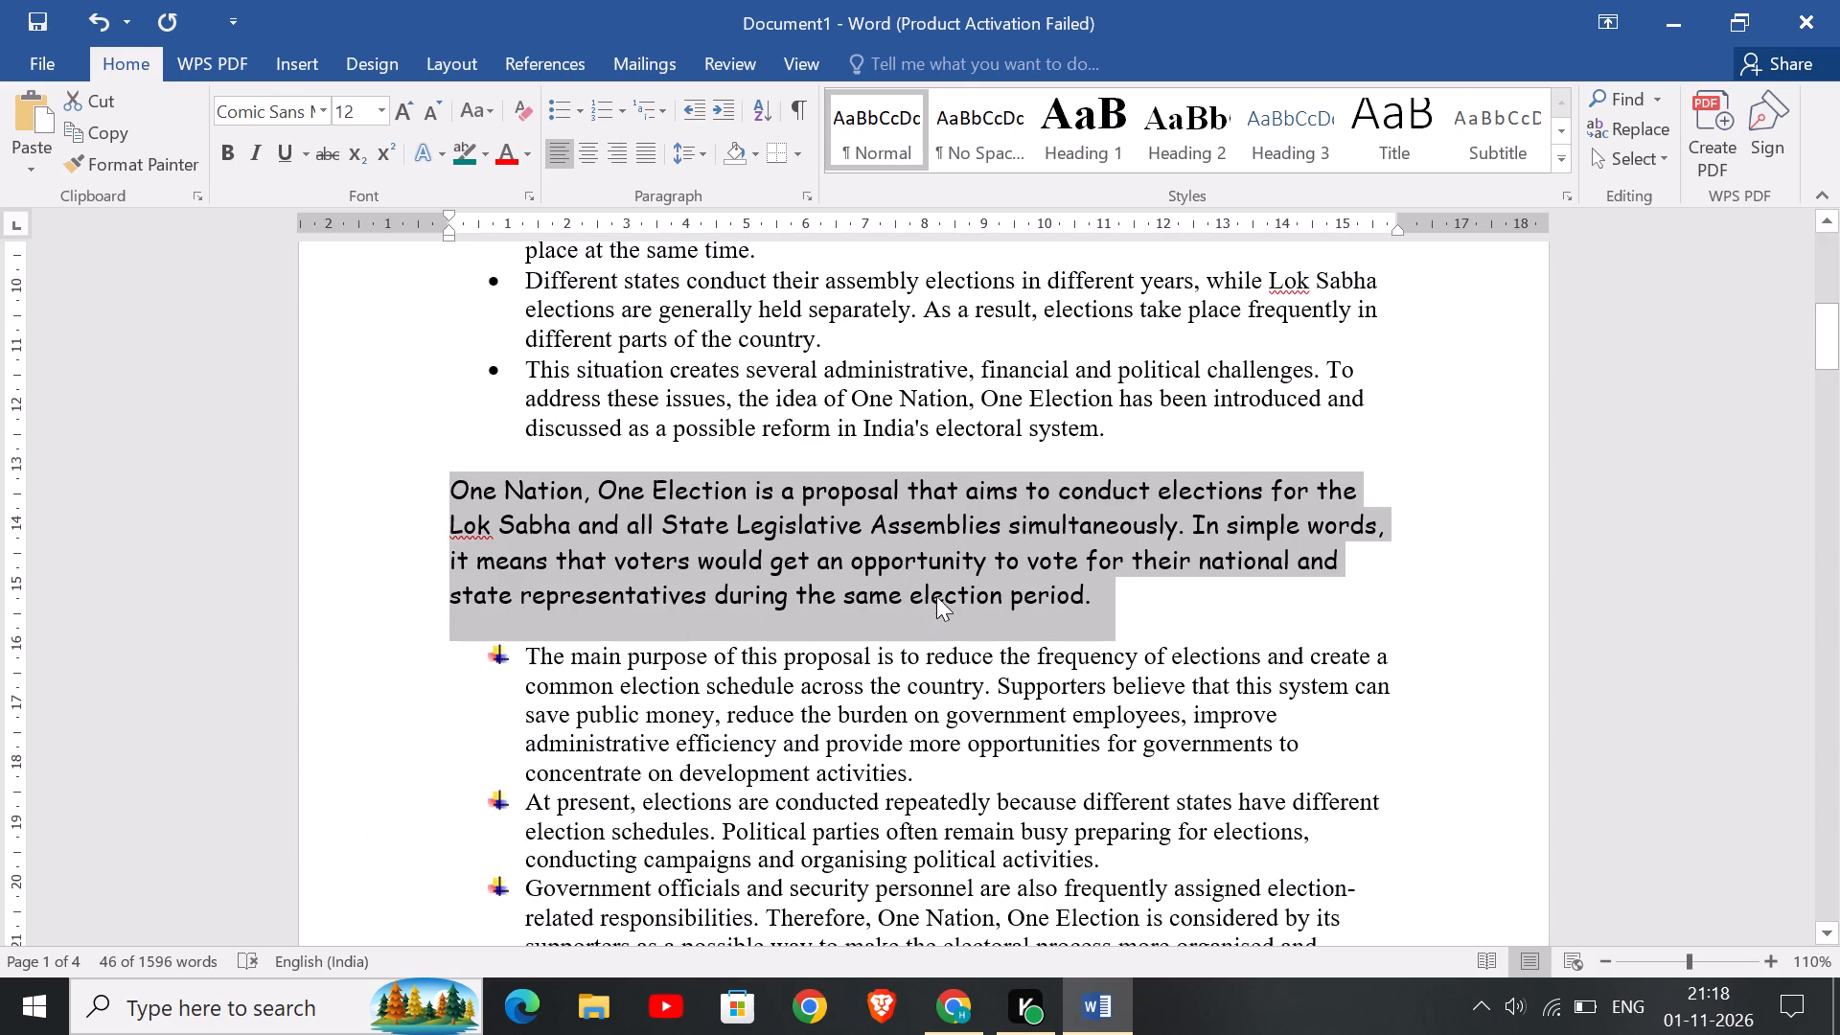
click(939, 595)
Highlight the text from "it means that voters would get an opportunity" to "same election period." in turquoise.
scroll(1074, 607, down, 2)
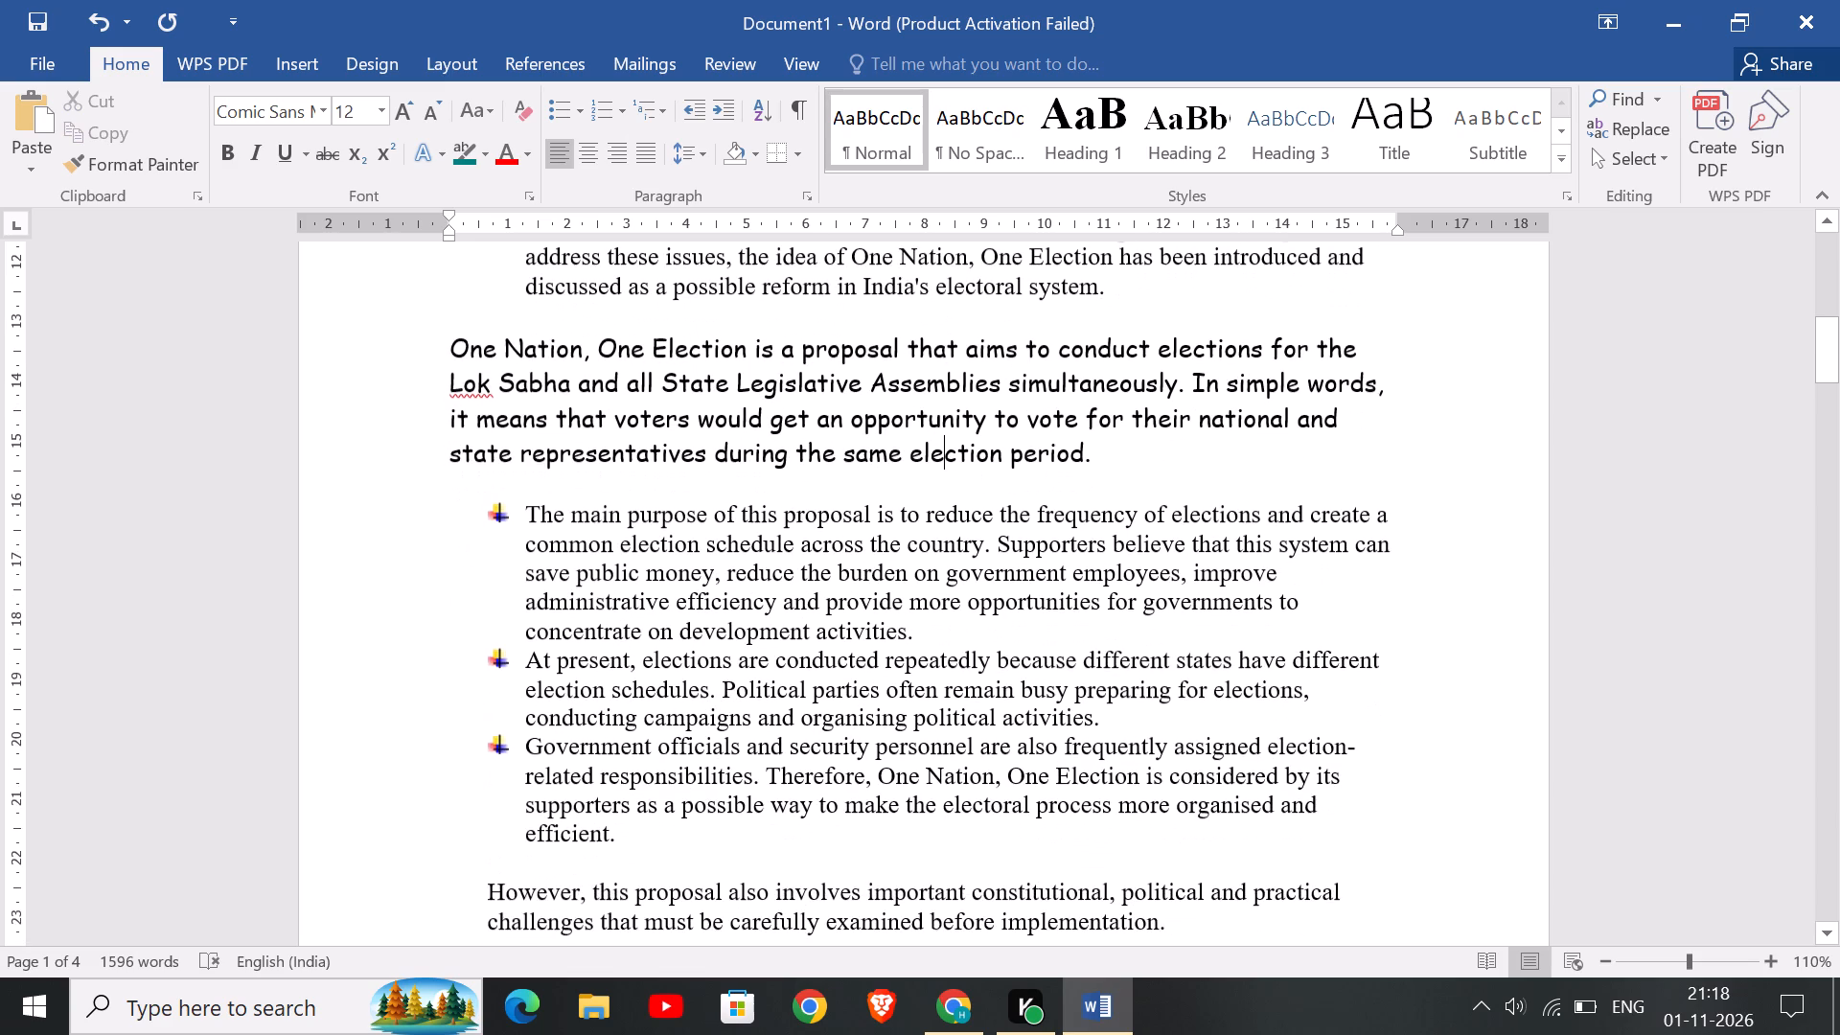
scroll(1074, 607, down, 2)
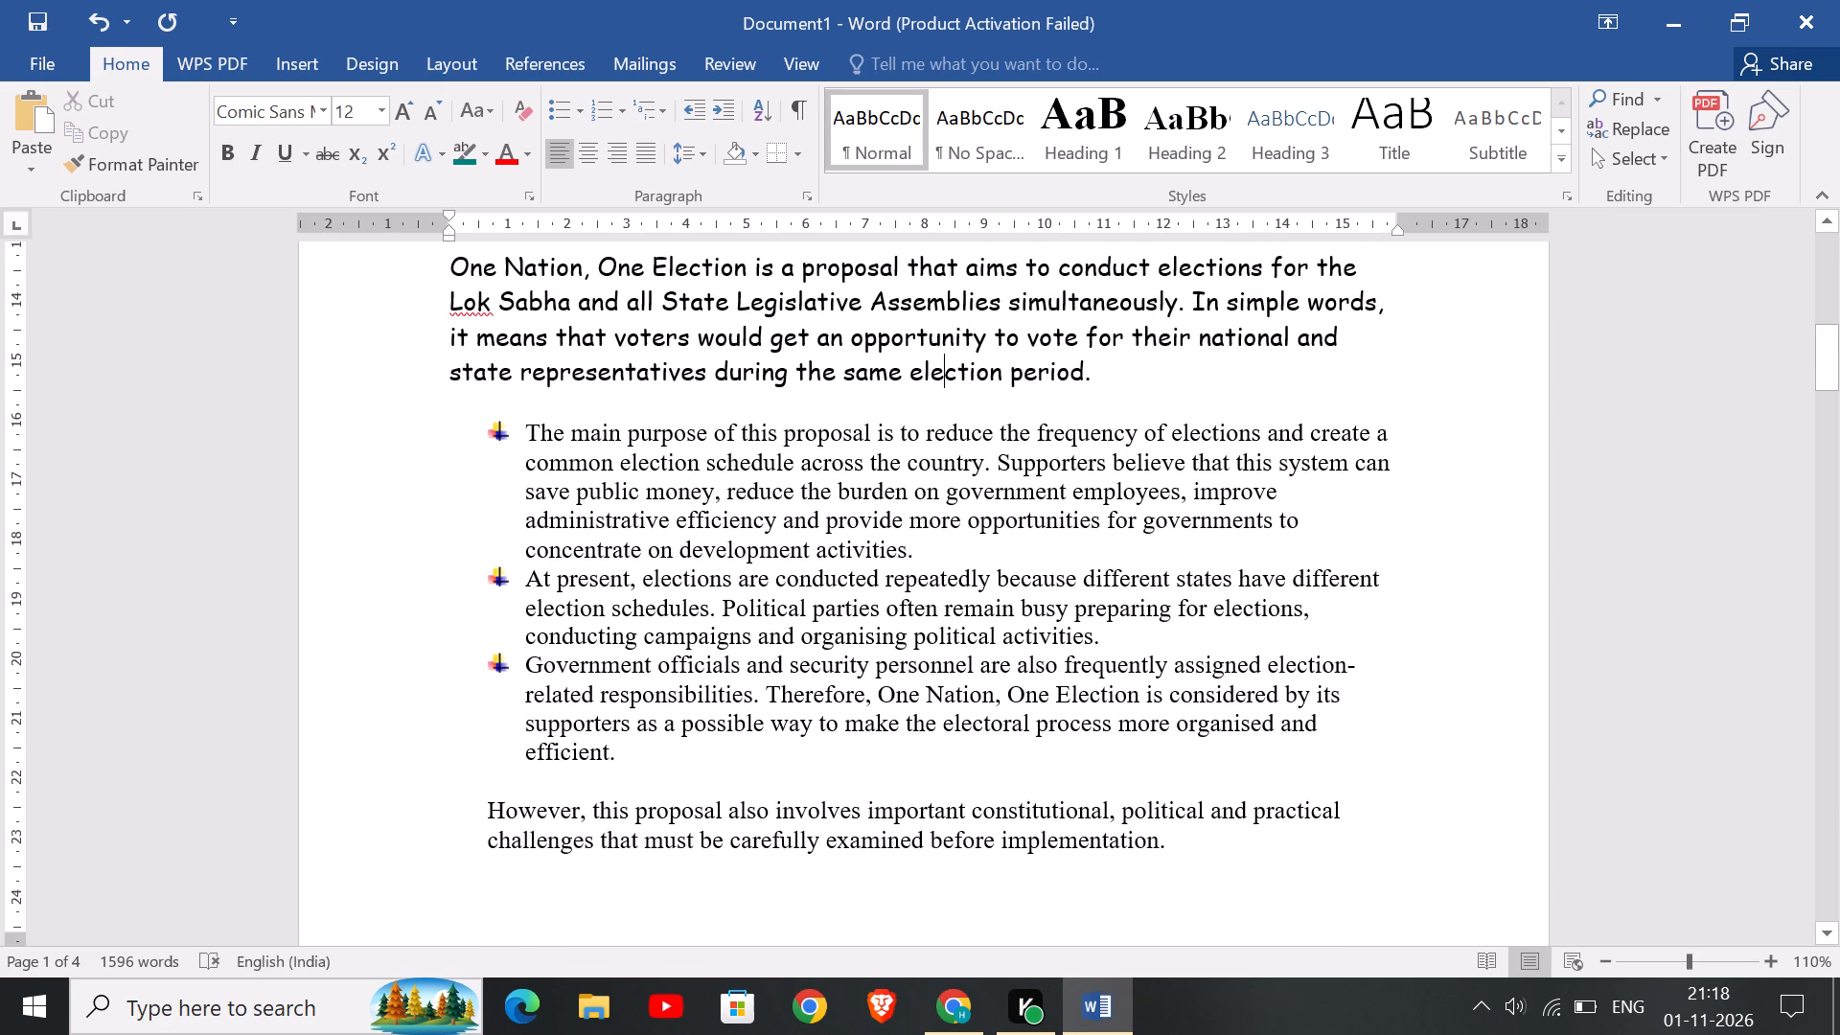
scroll(810, 397, up, 2)
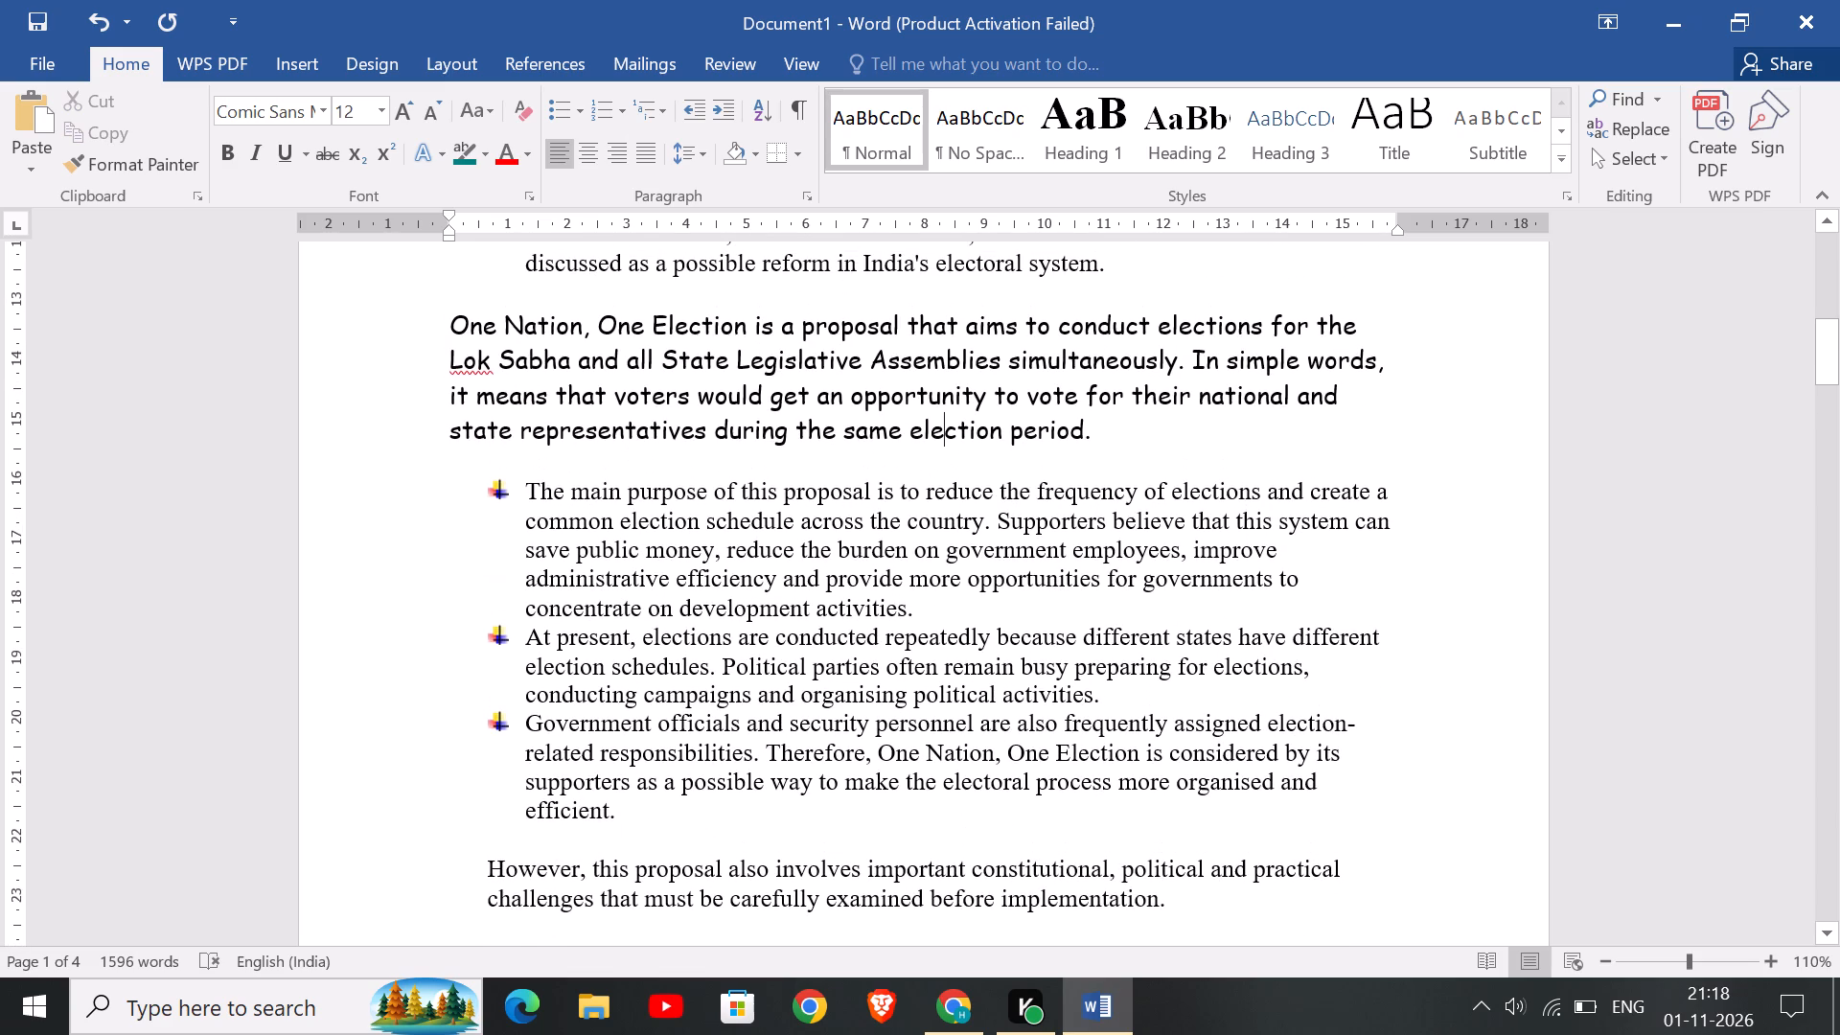
scroll(810, 397, right, 2)
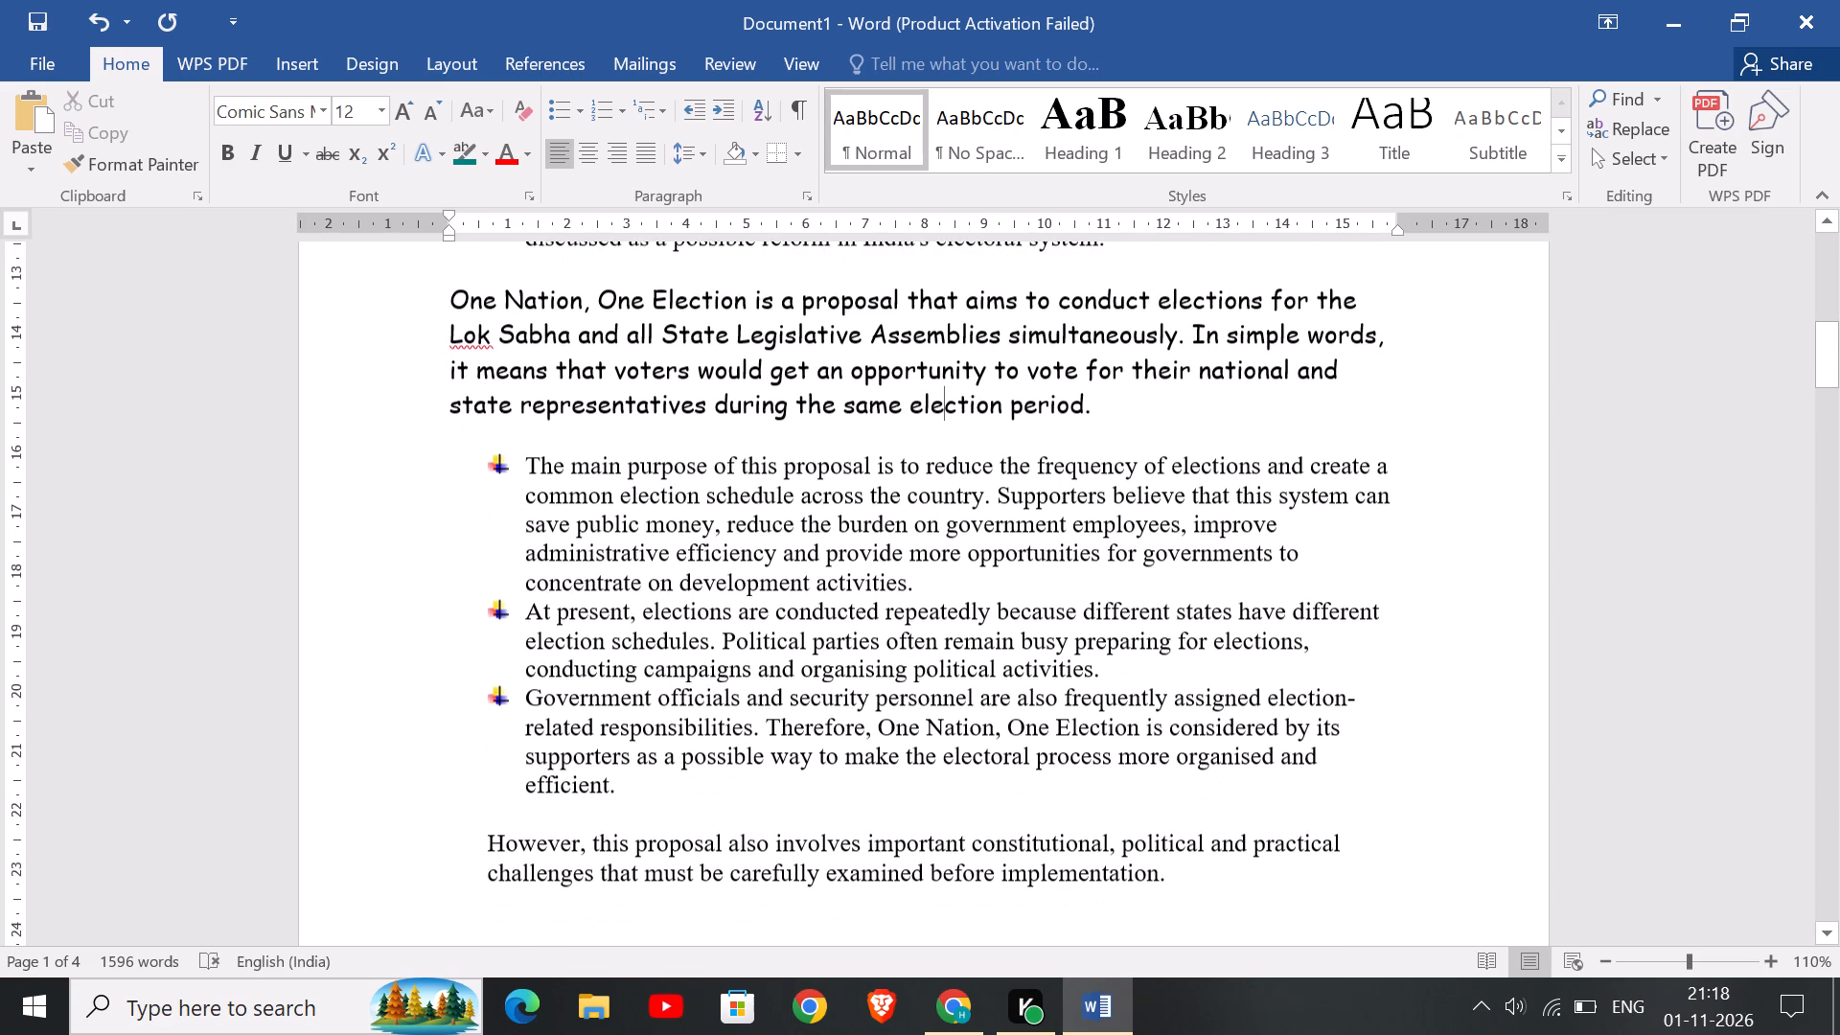
scroll(810, 397, right, 2)
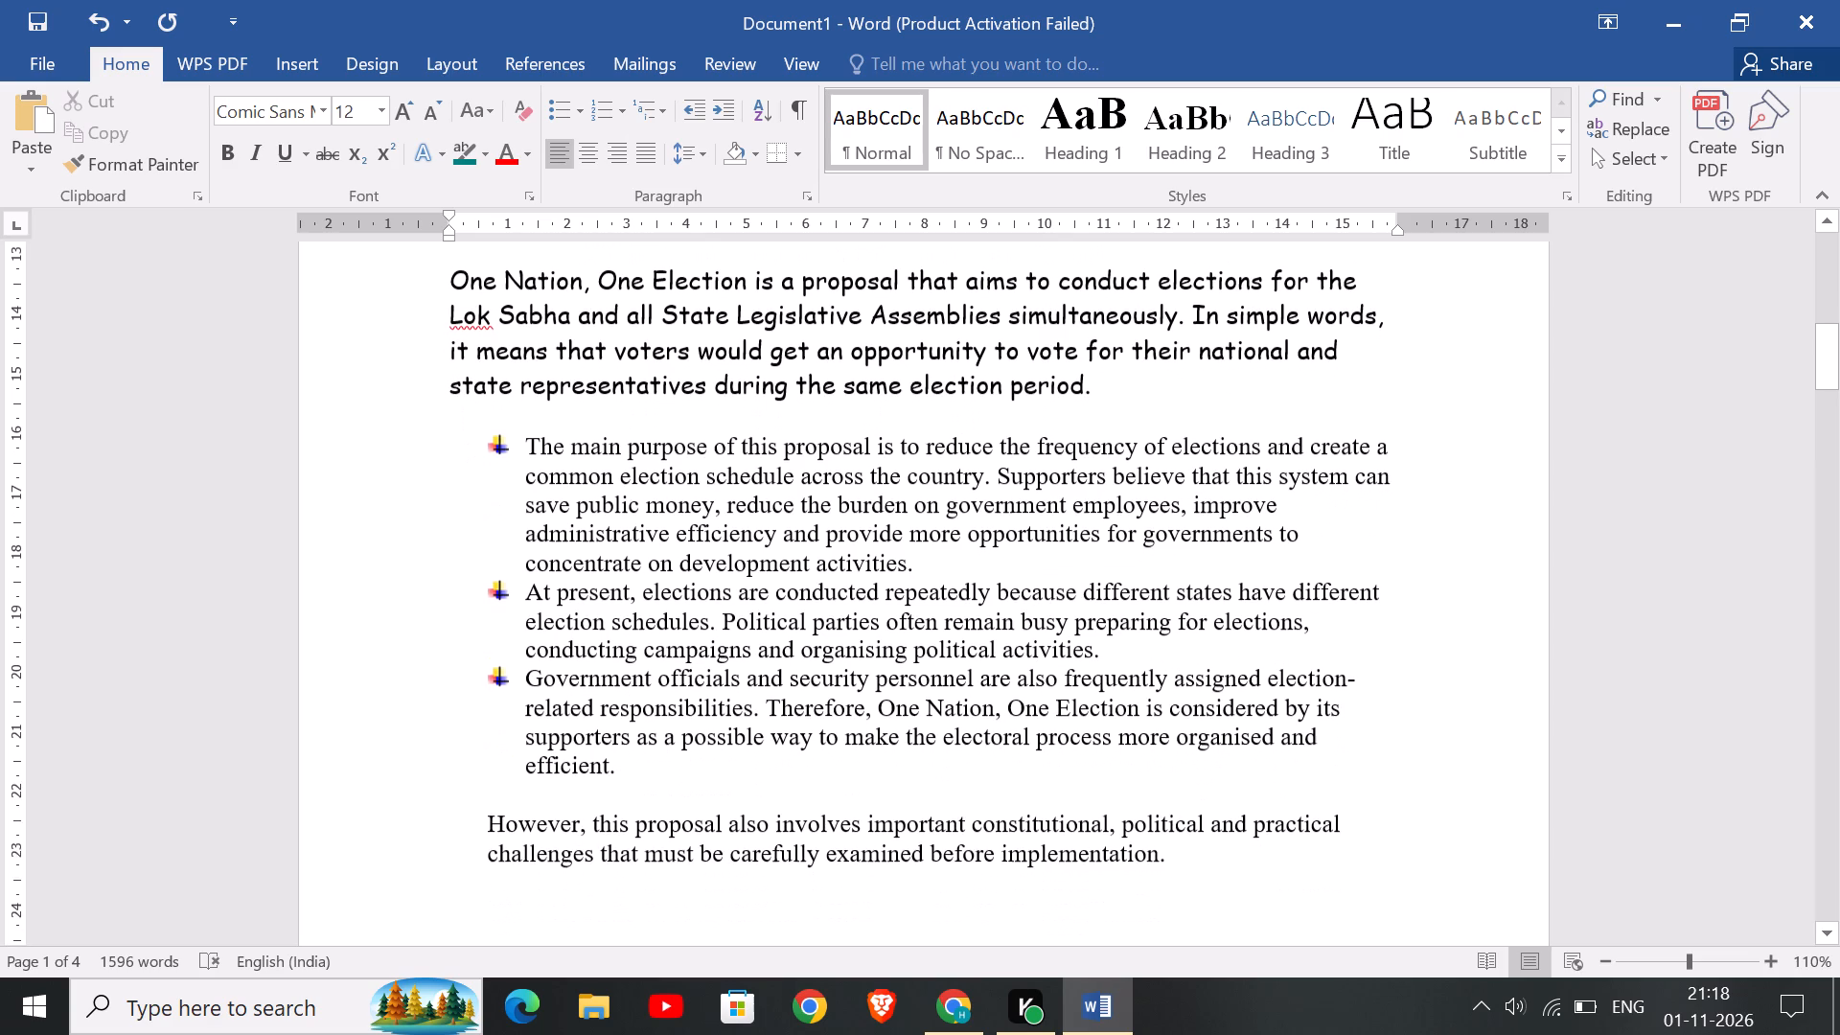
scroll(810, 397, right, 1)
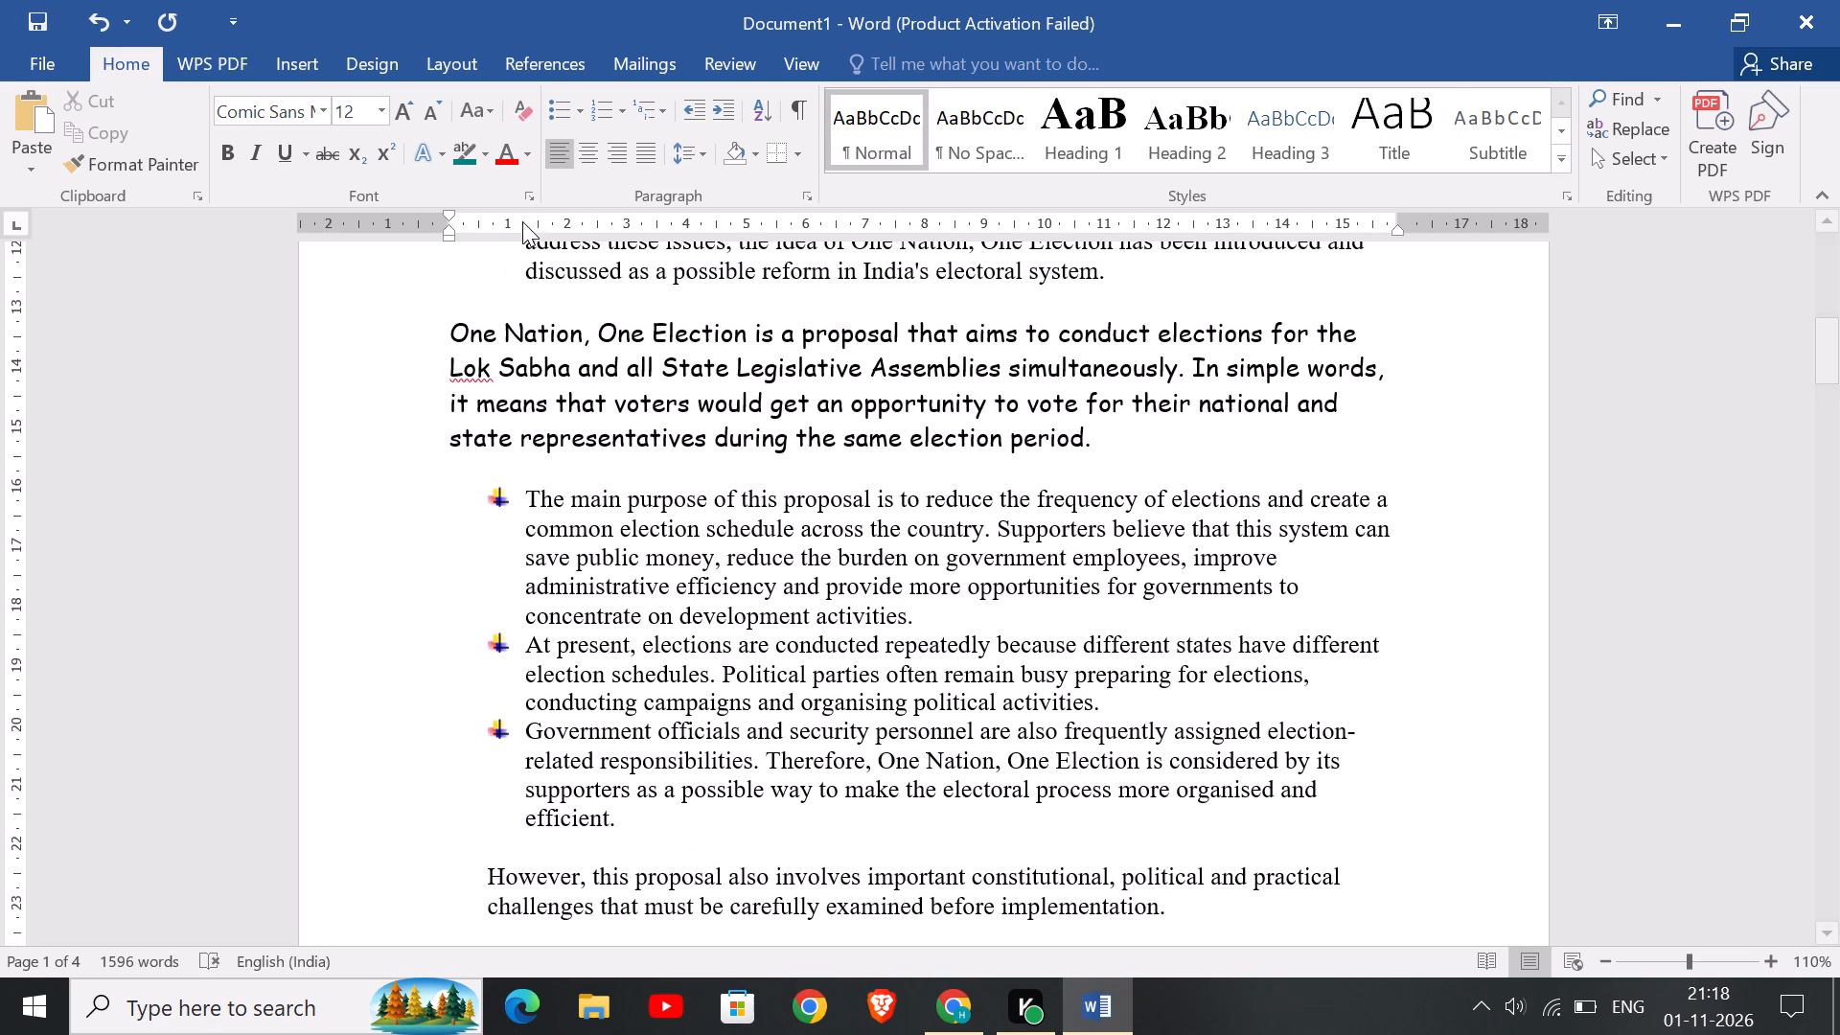
click(482, 153)
click(558, 198)
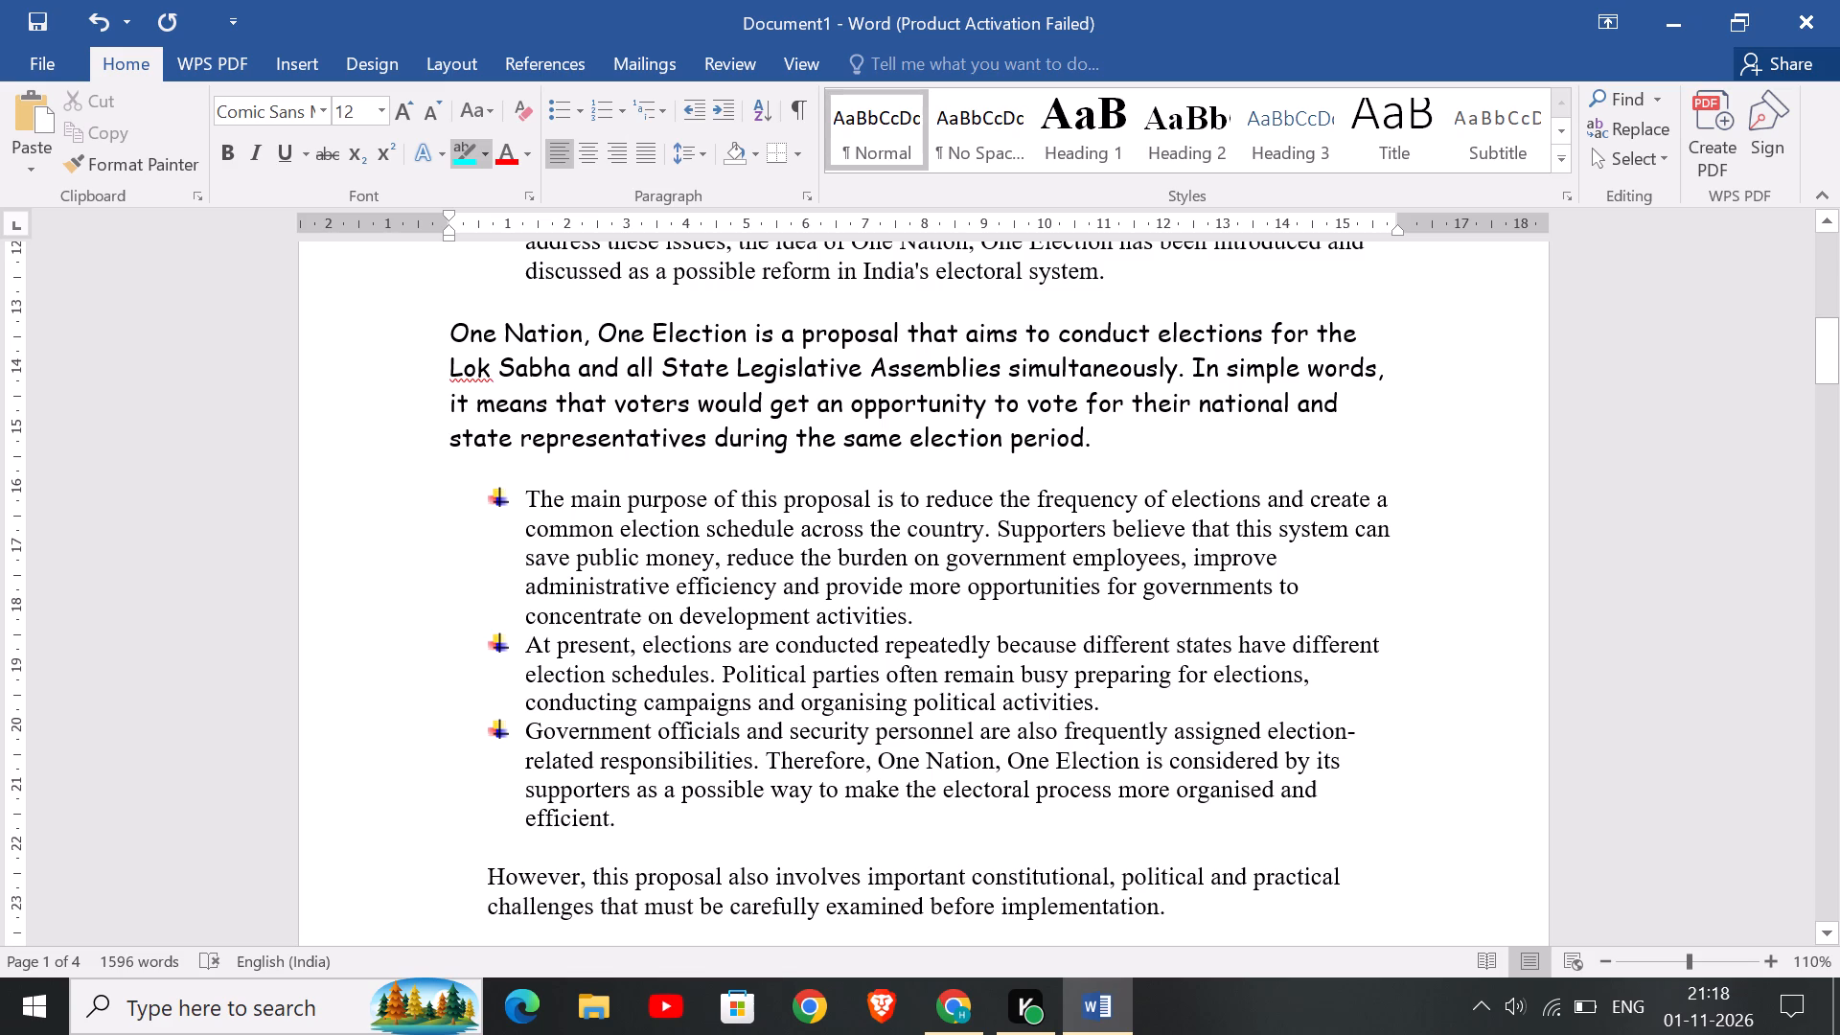
drag(445, 405, 1082, 436)
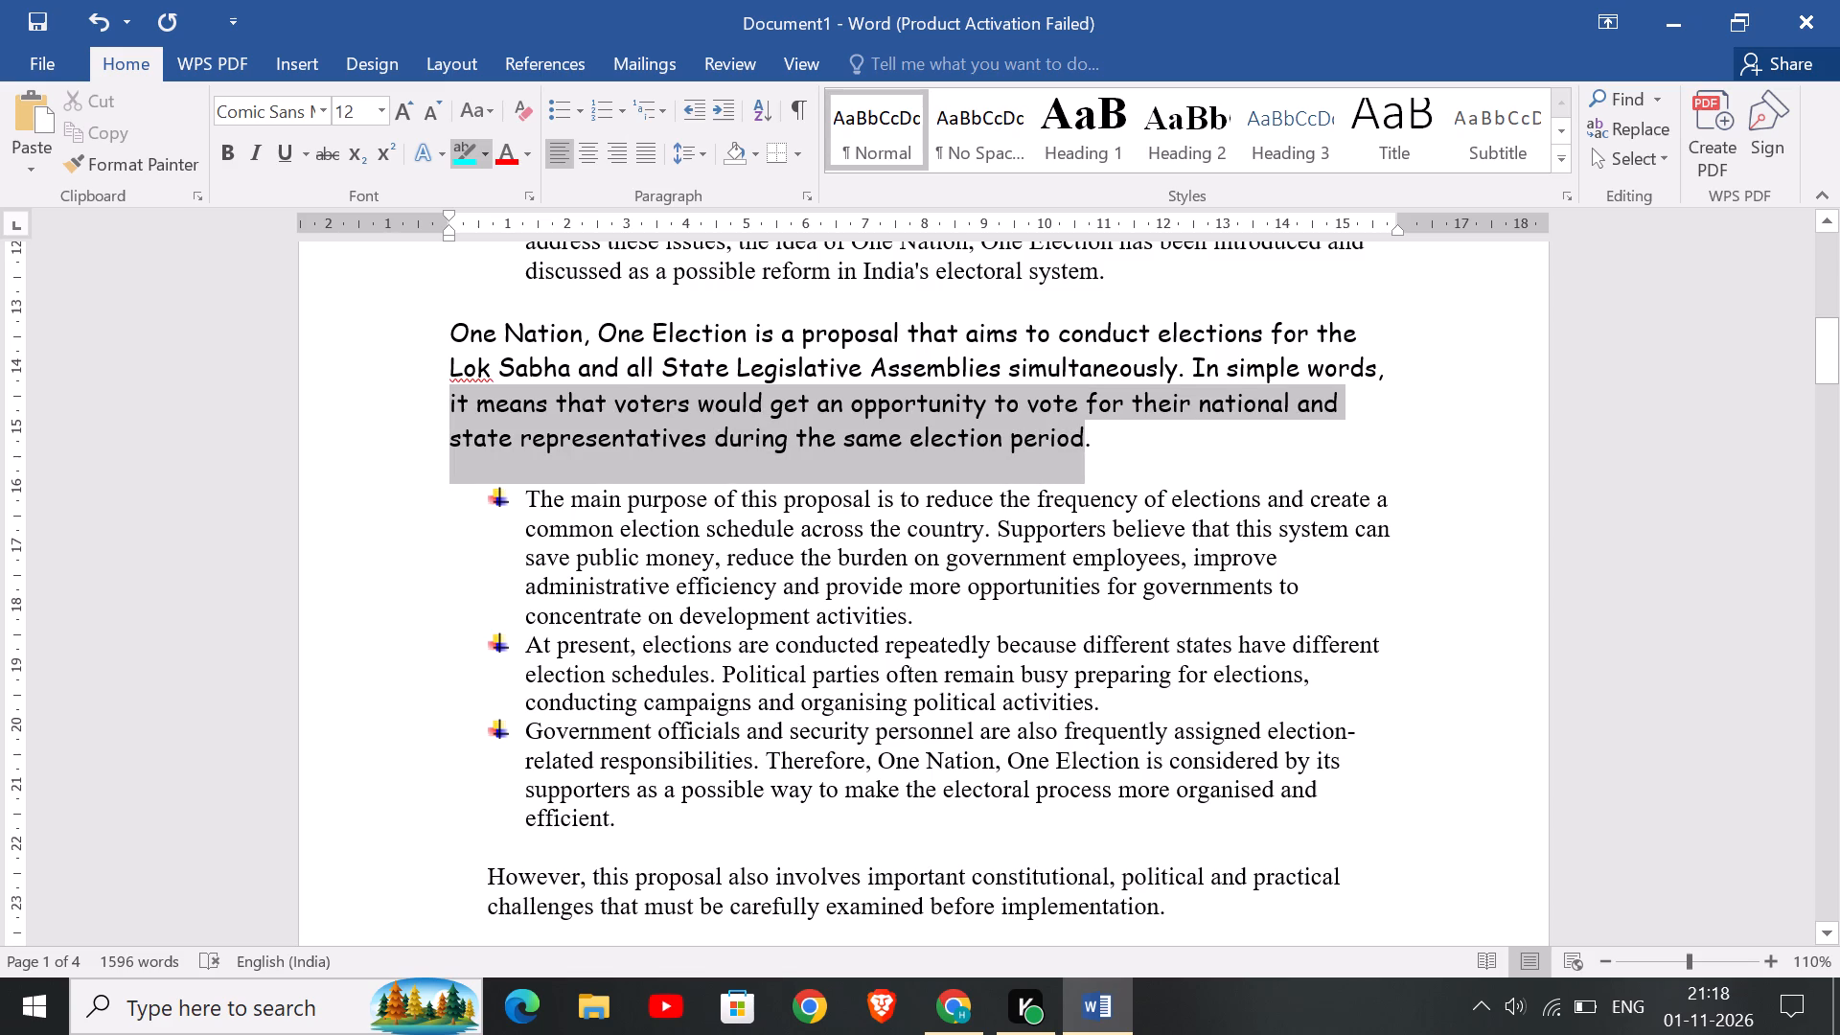
drag(1082, 436, 1093, 439)
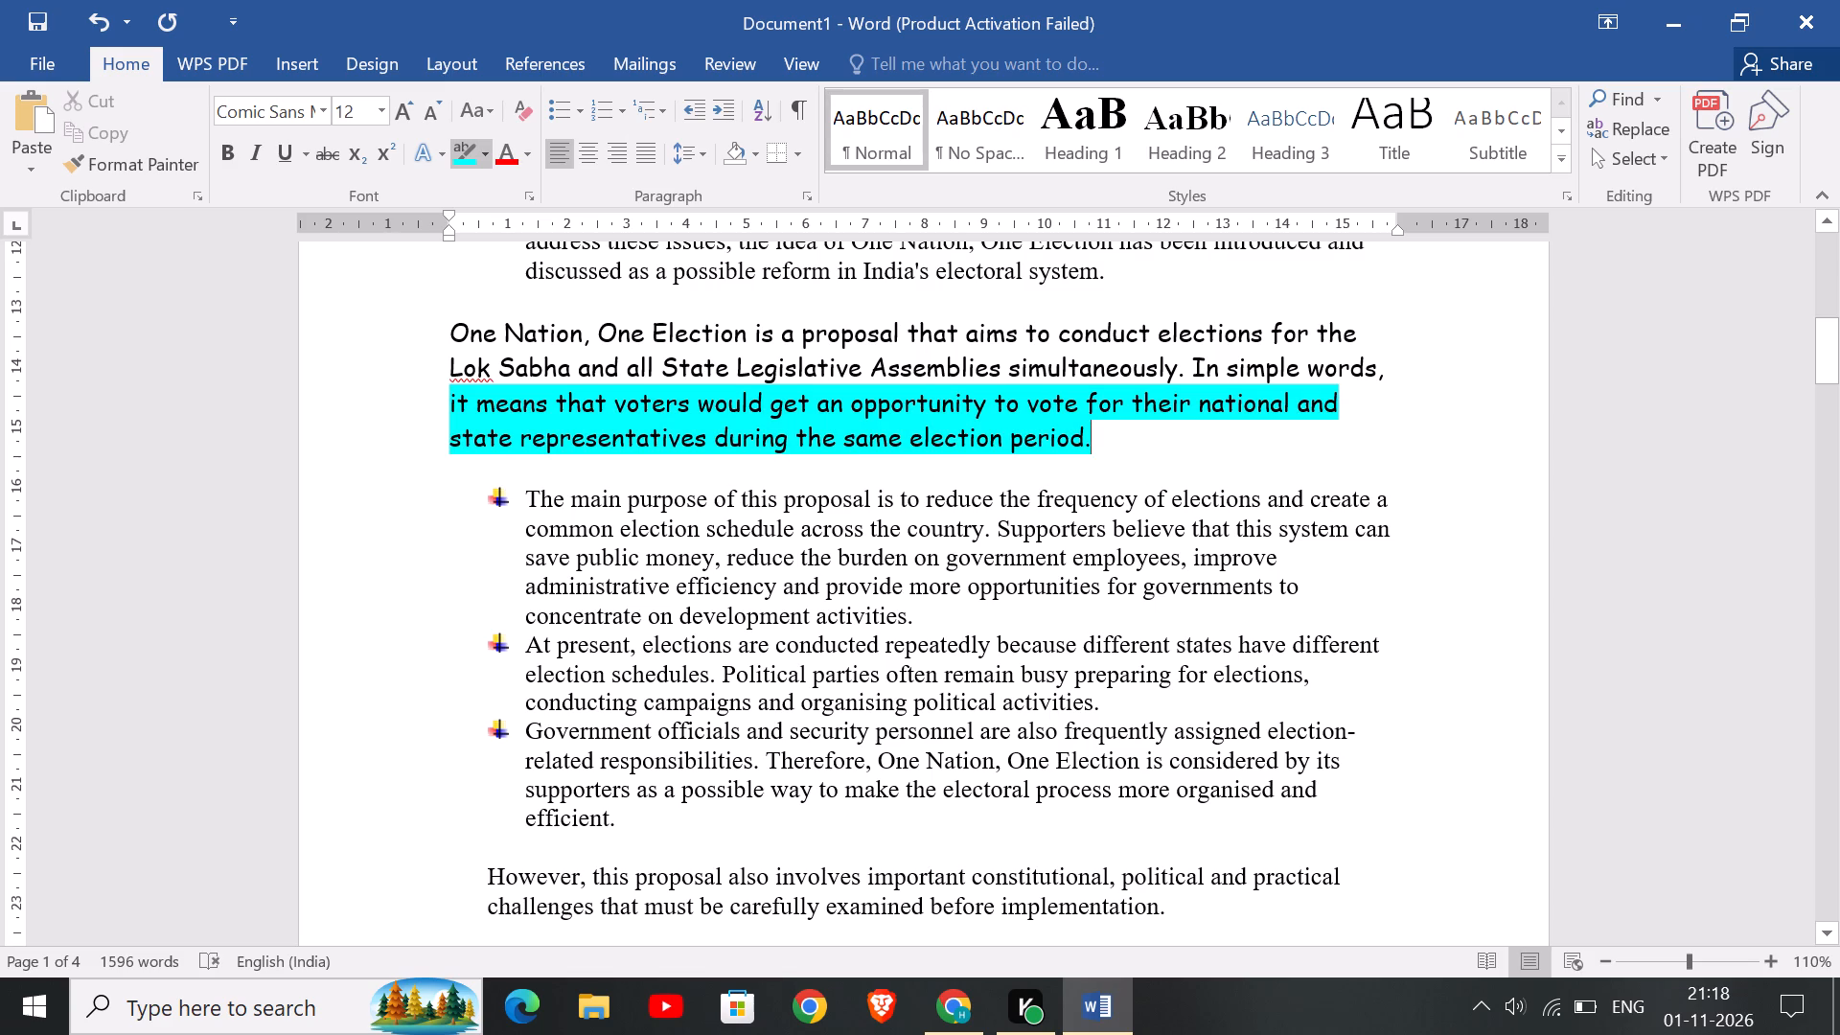
click(466, 164)
Add "The period can be extended from weeks to around 3-4 months period" unhighlighted after "same election period." in the proposal paragraph.
key(space)
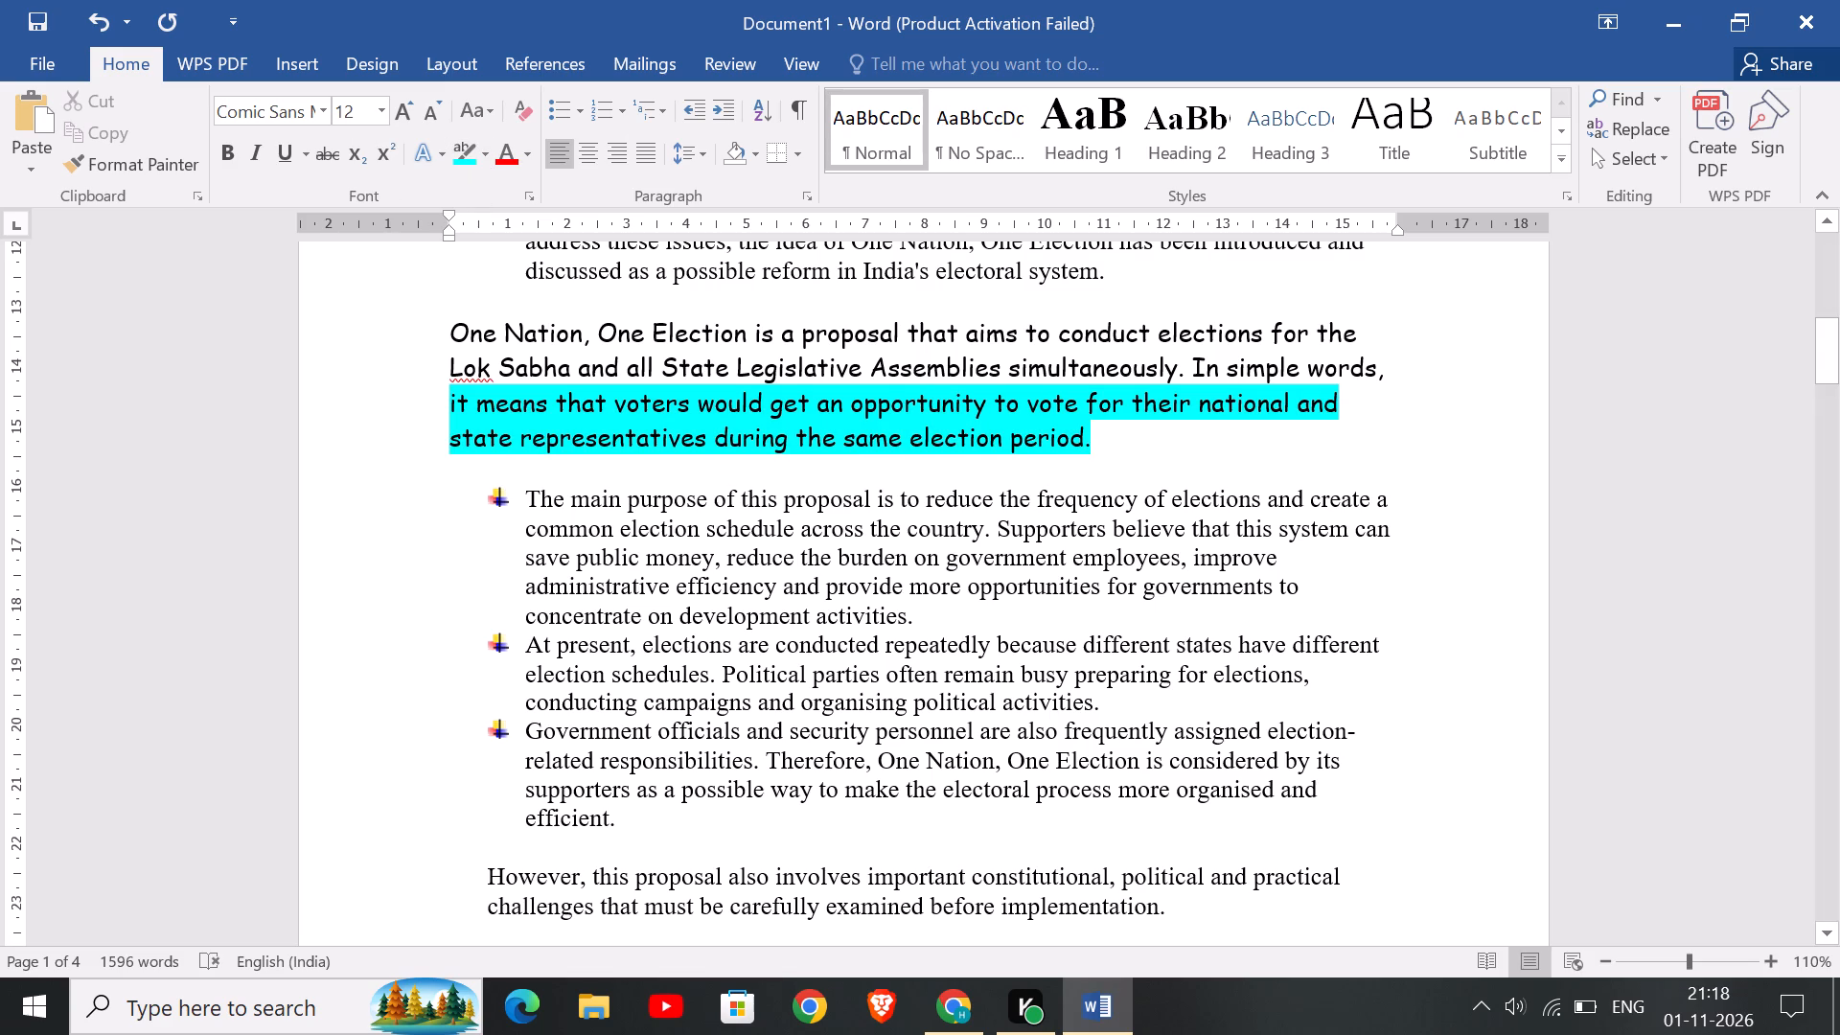
text(THe)
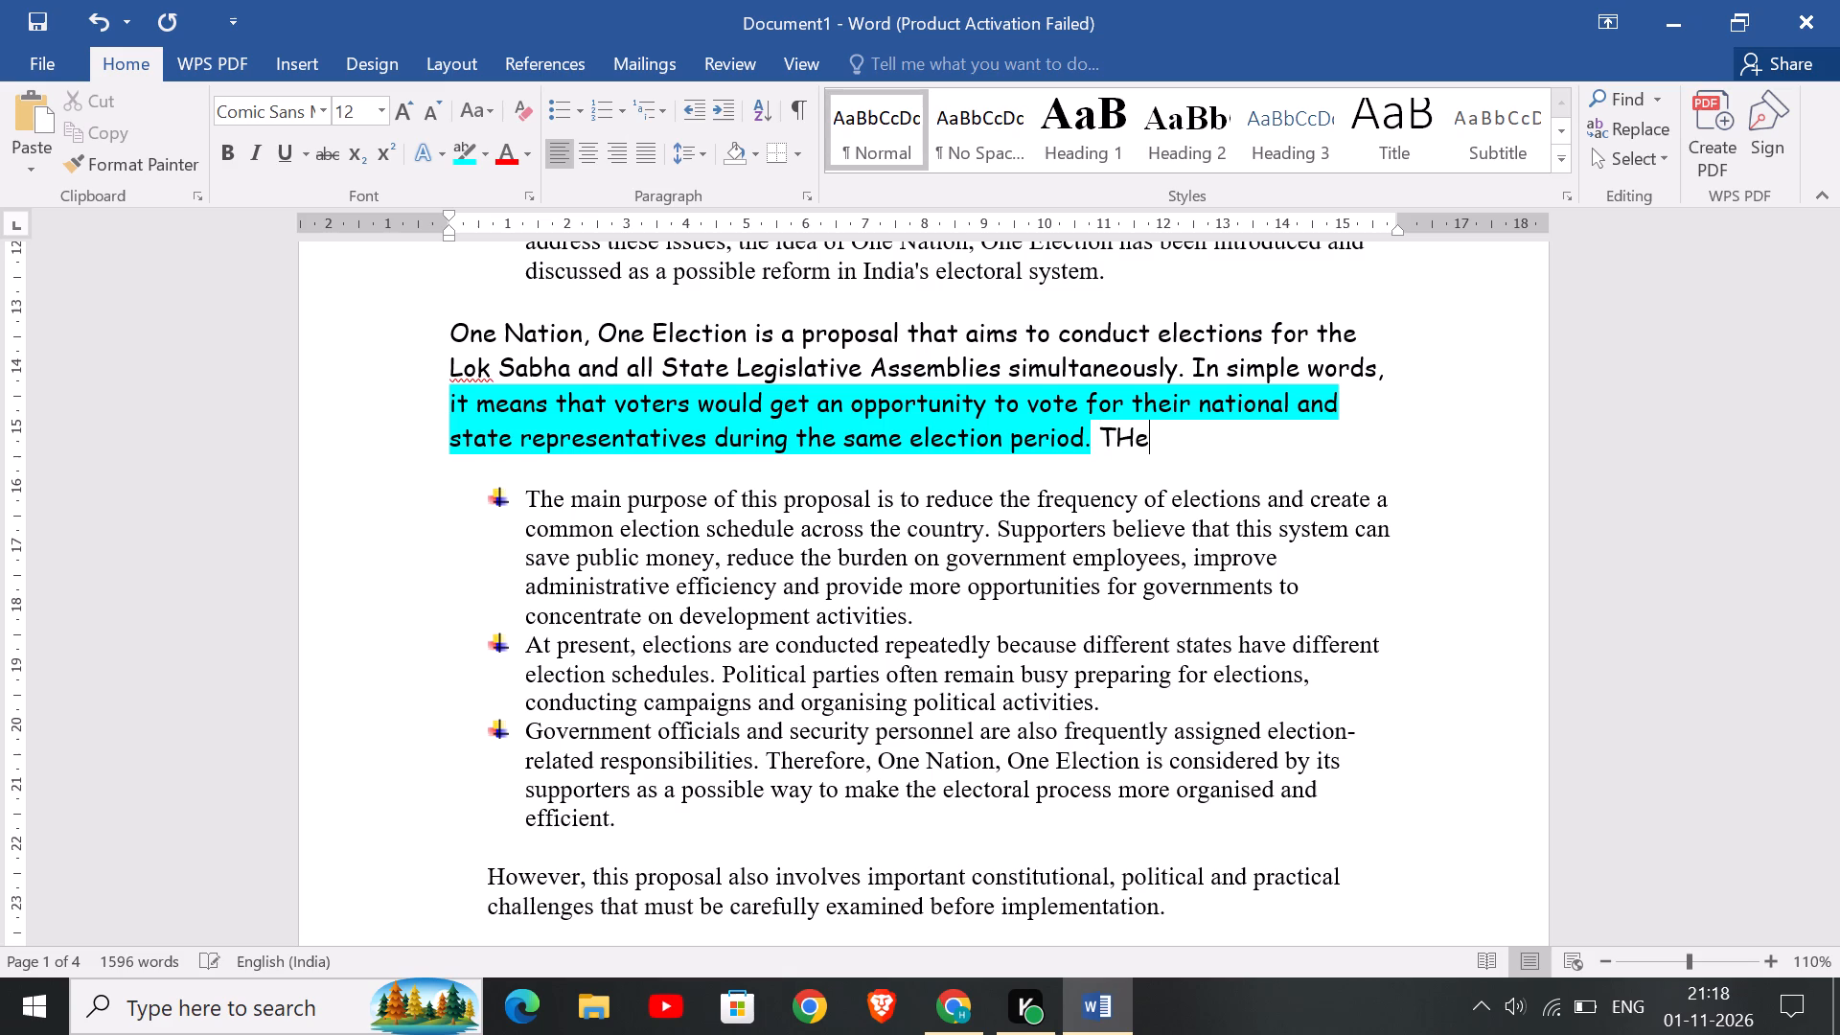
key(space)
key(BackSpace)
key(BackSpace)
key(BackSpace)
text(he)
key(space)
text(periof=d)
key(space)
key(BackSpace)
key(BackSpace)
key(BackSpace)
key(BackSpace)
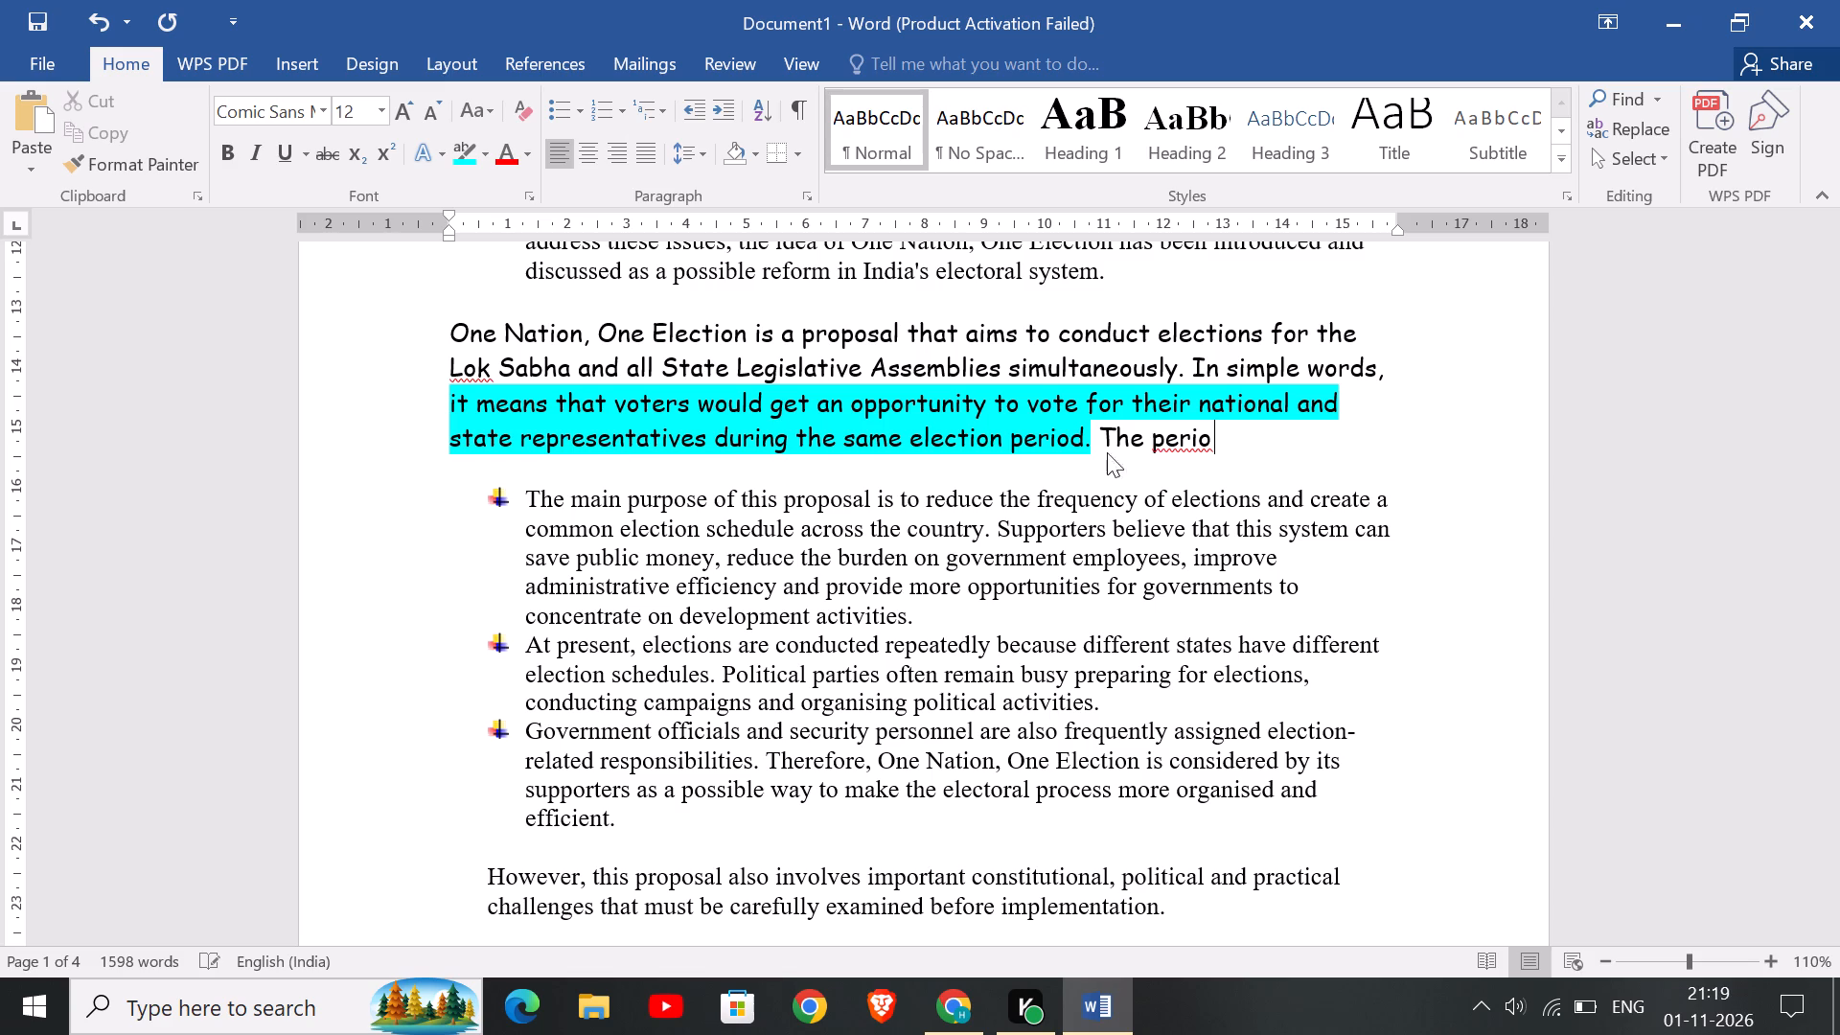
text(d can)
key(space)
text(be)
key(space)
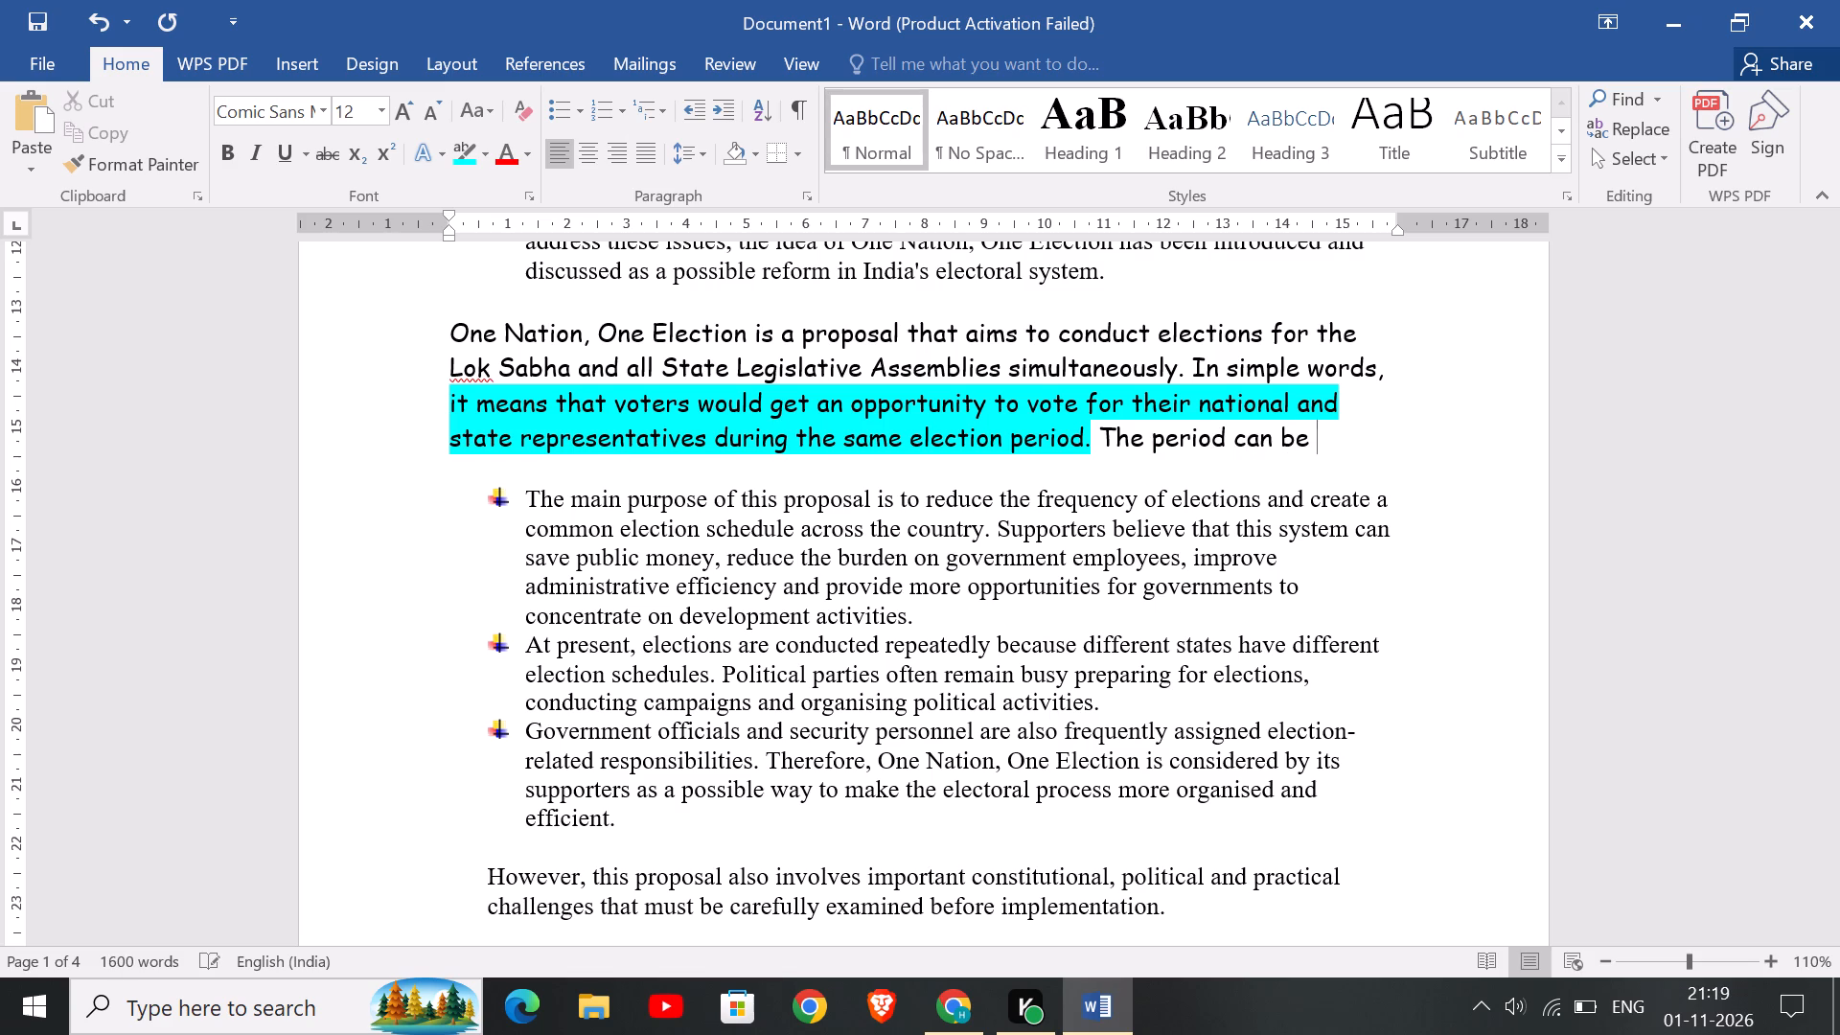
text(exten)
text(de)
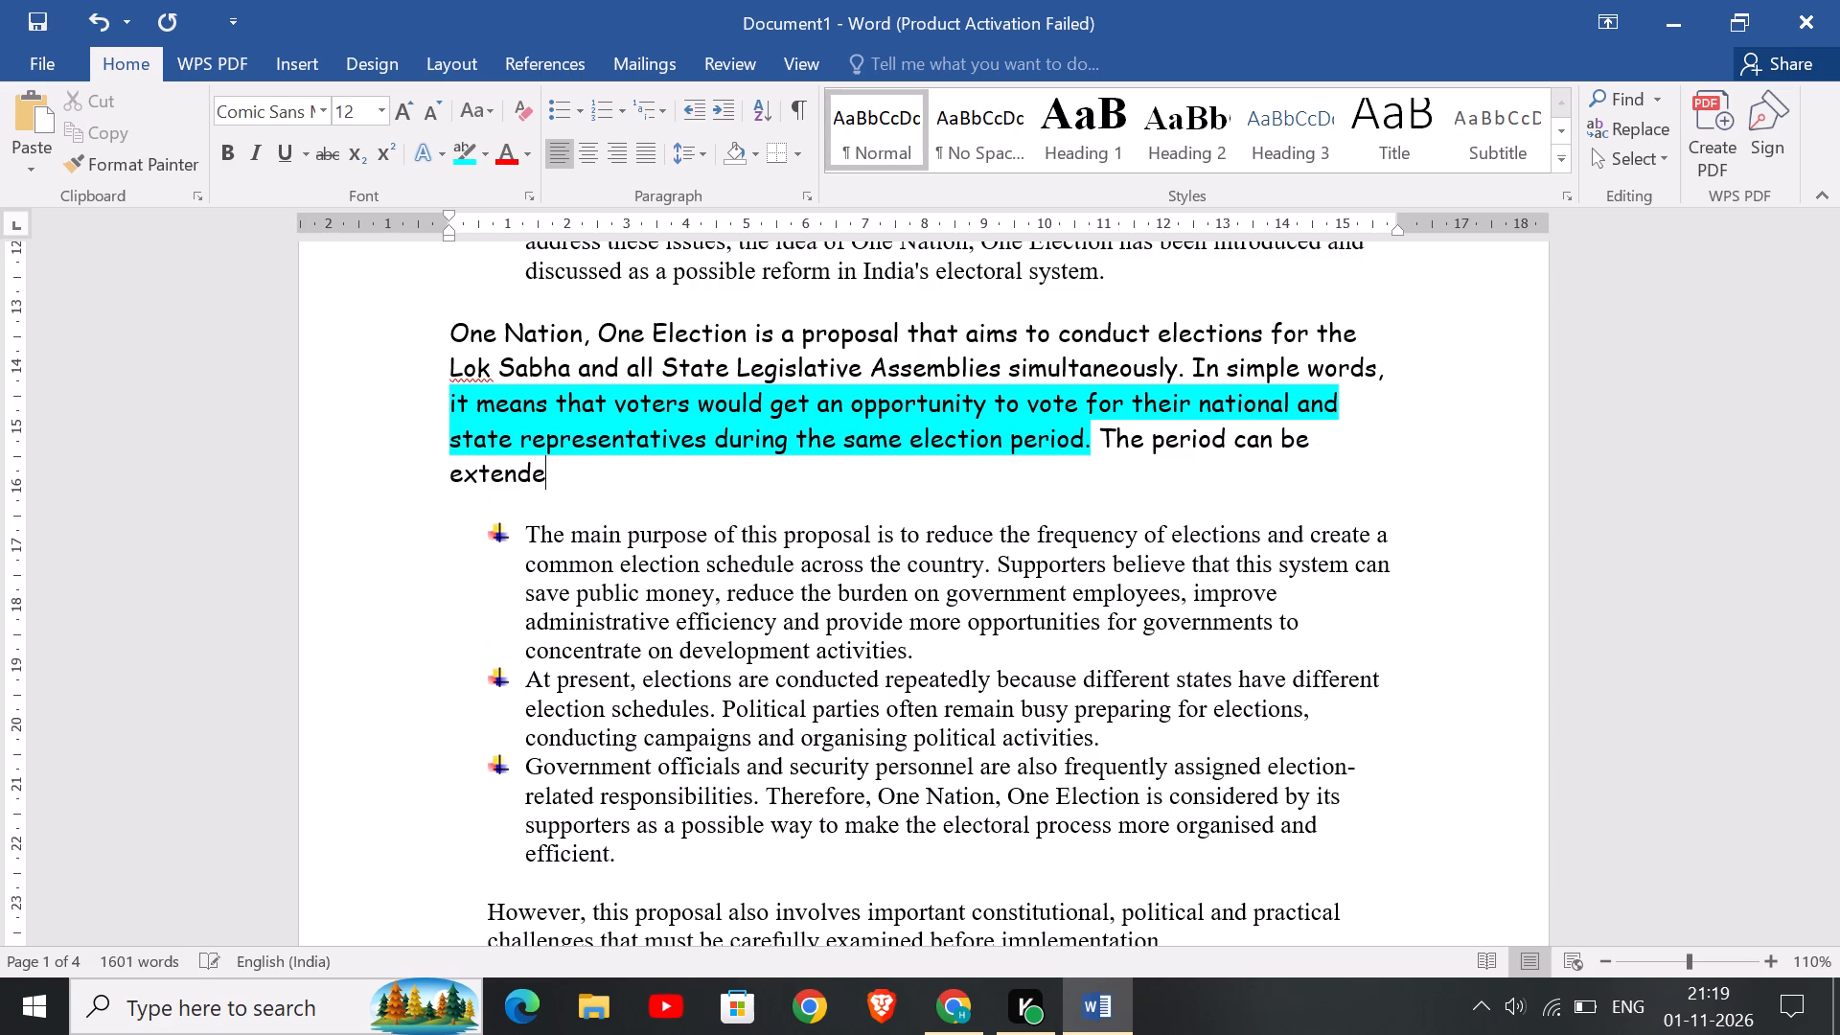
text(d)
key(space)
text(from)
key(space)
text(week)
text(s)
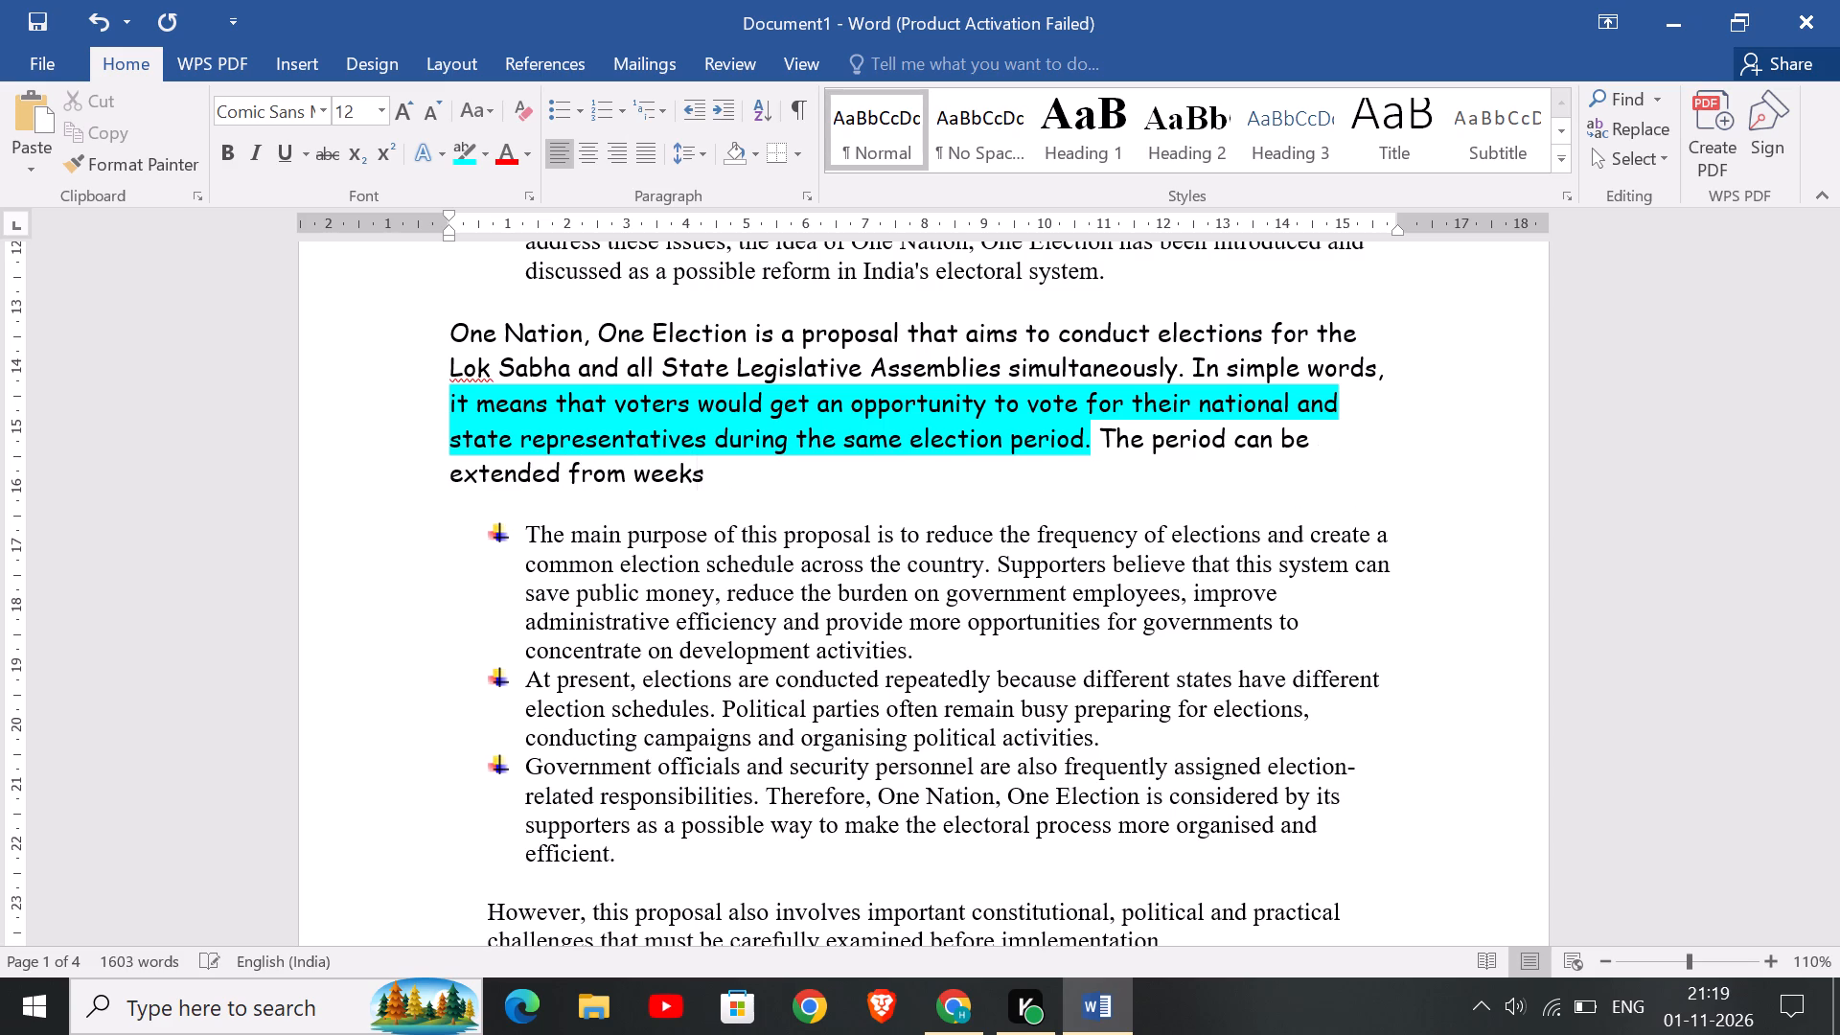
key(space)
text(to a)
text(roun)
text(d 3)
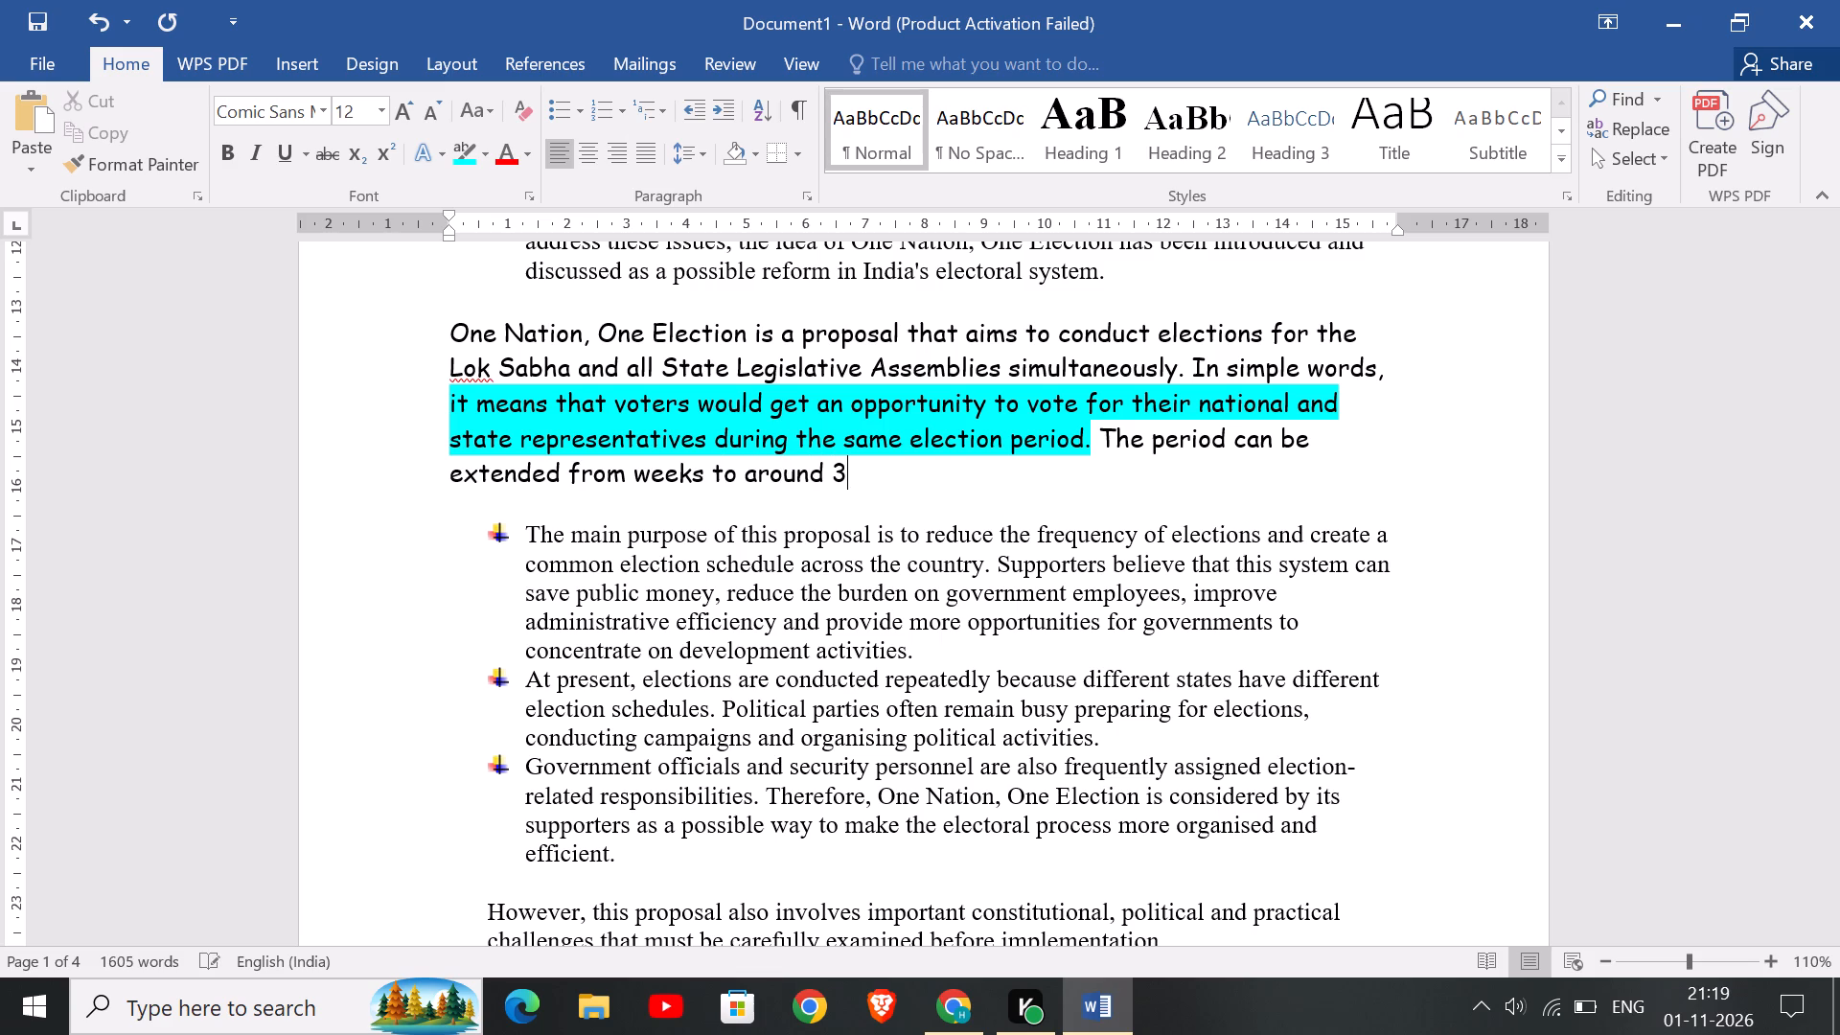
text(-4)
key(space)
text(months period)
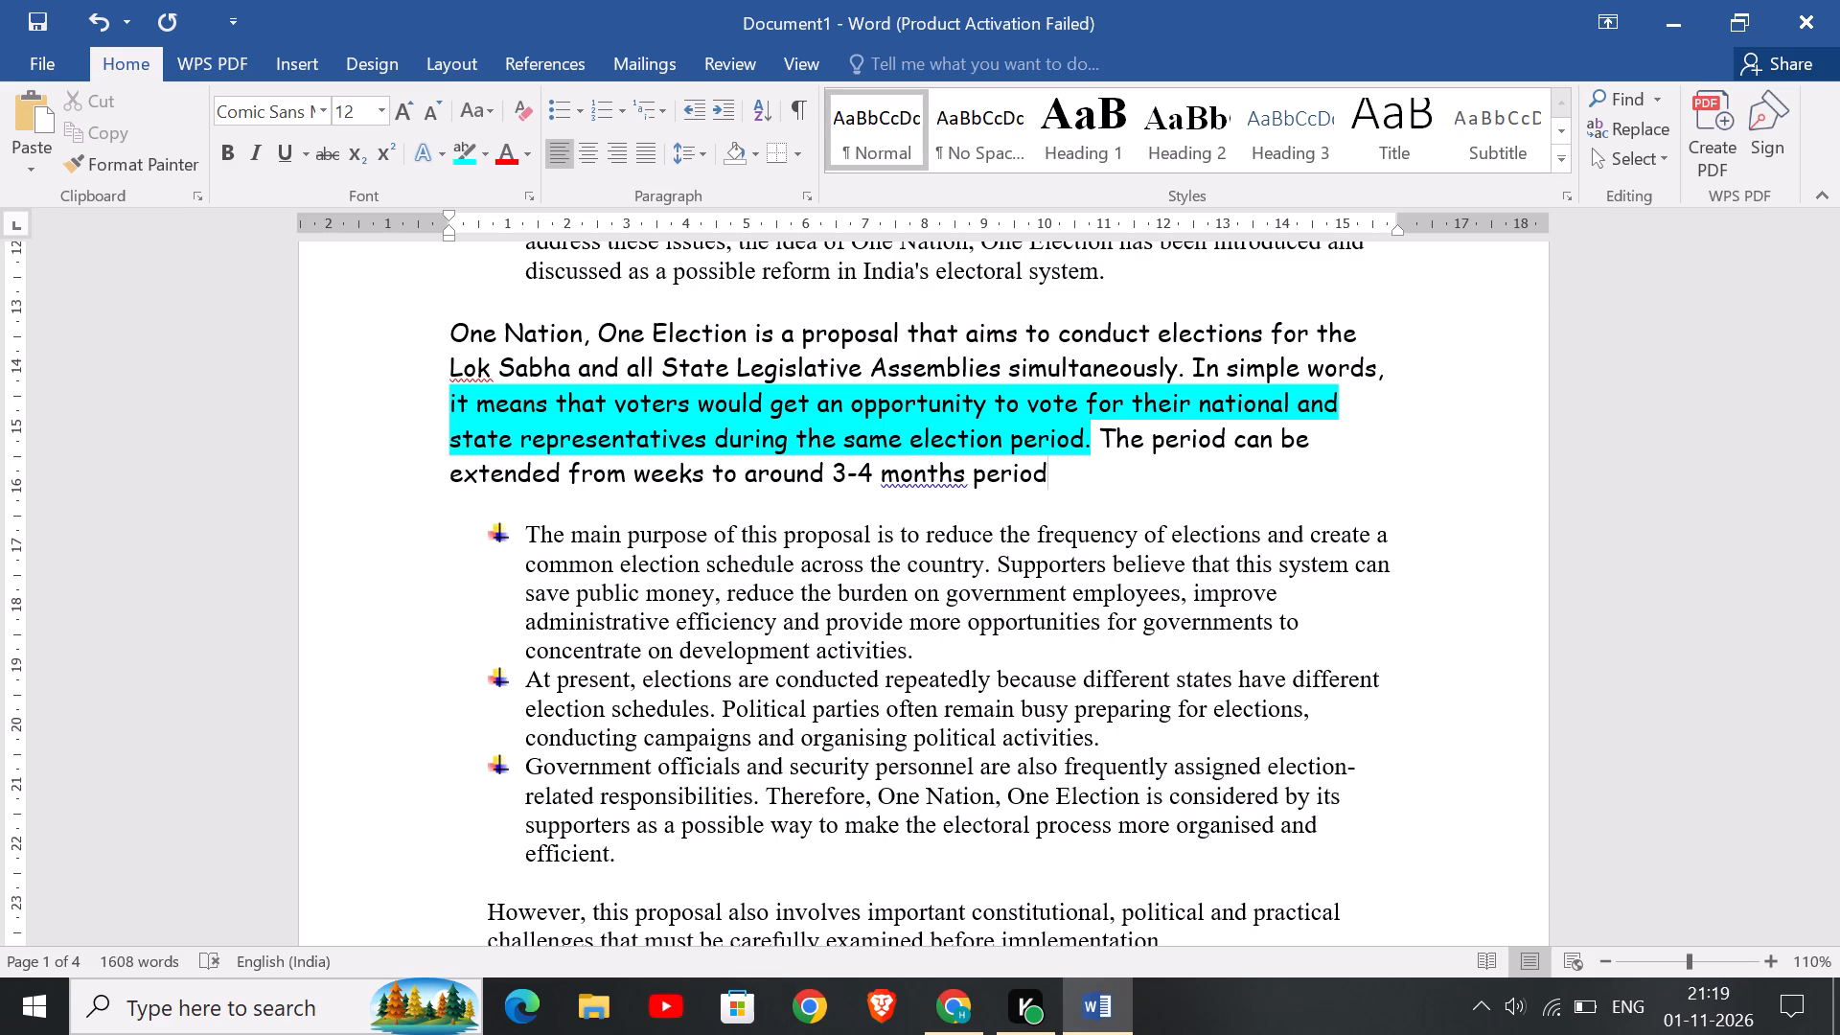
End the added sentence about the 3-4 months period with a full stop.
key(period)
Run the spelling and grammar check, ignoring the flagged "months" and every flagged "Lok".
click(941, 478)
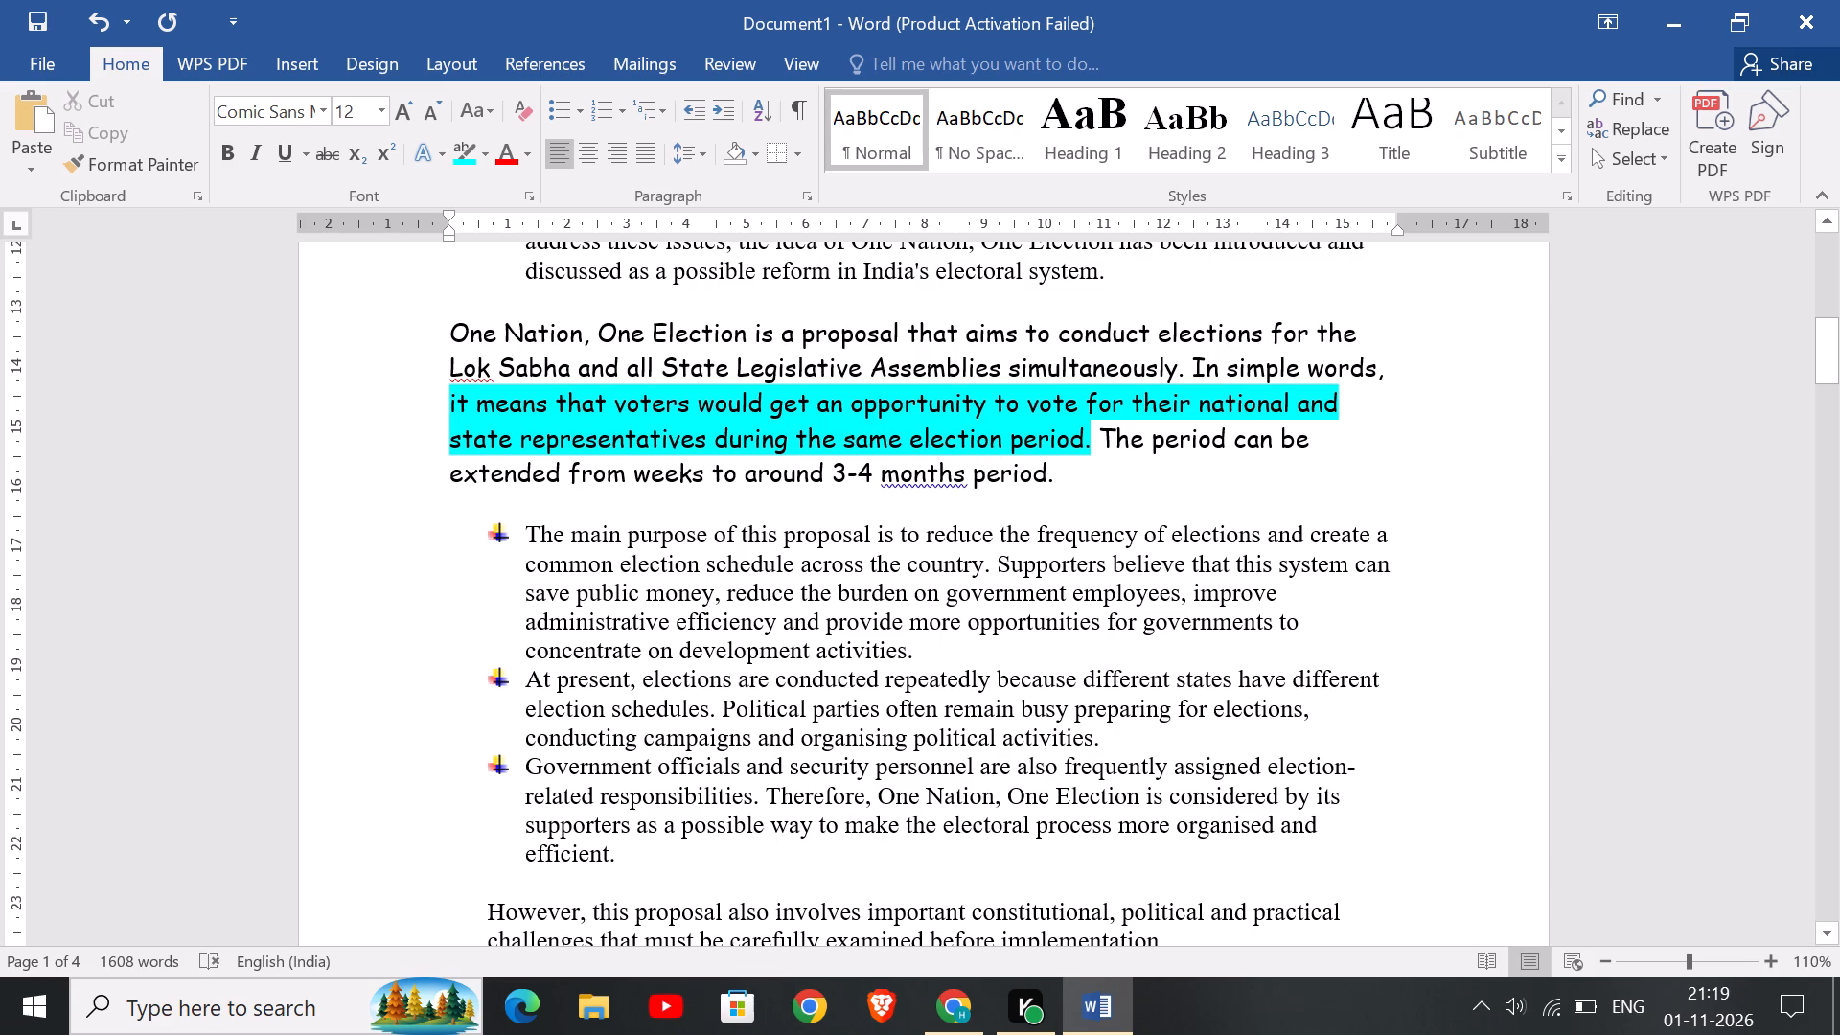
drag(969, 475, 958, 475)
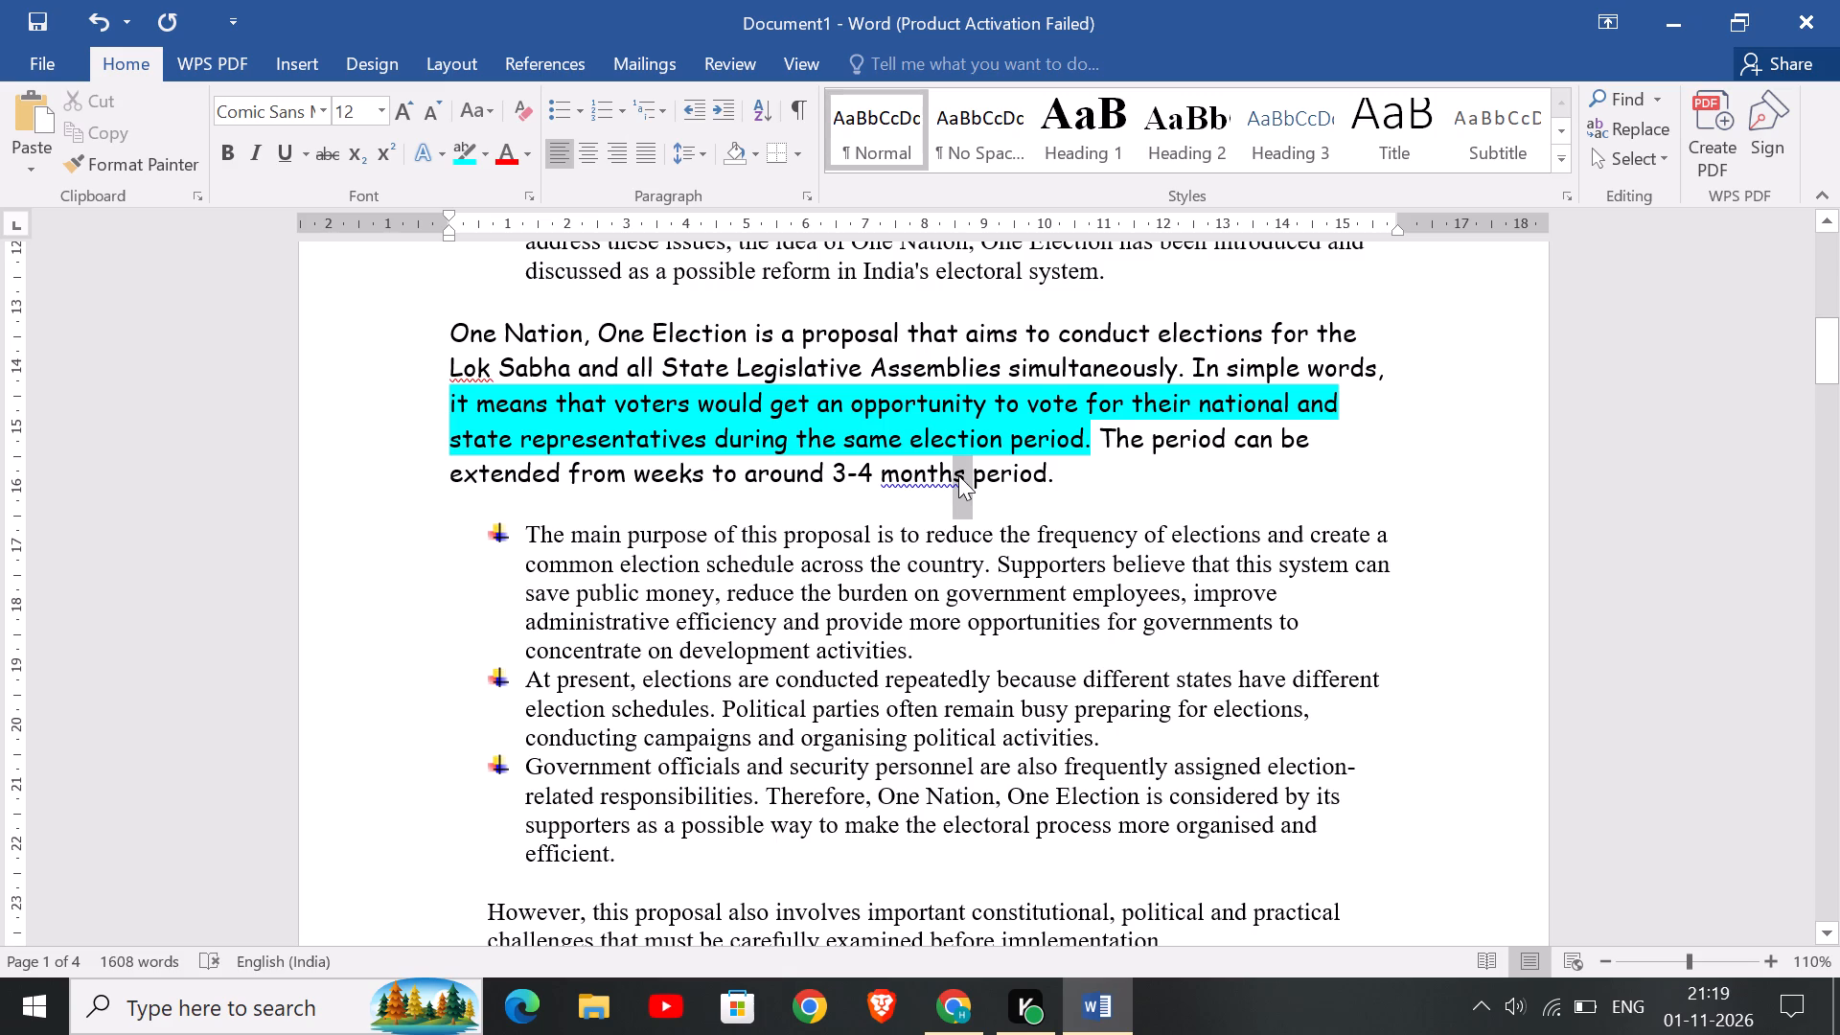
click(958, 475)
click(958, 475)
click(219, 953)
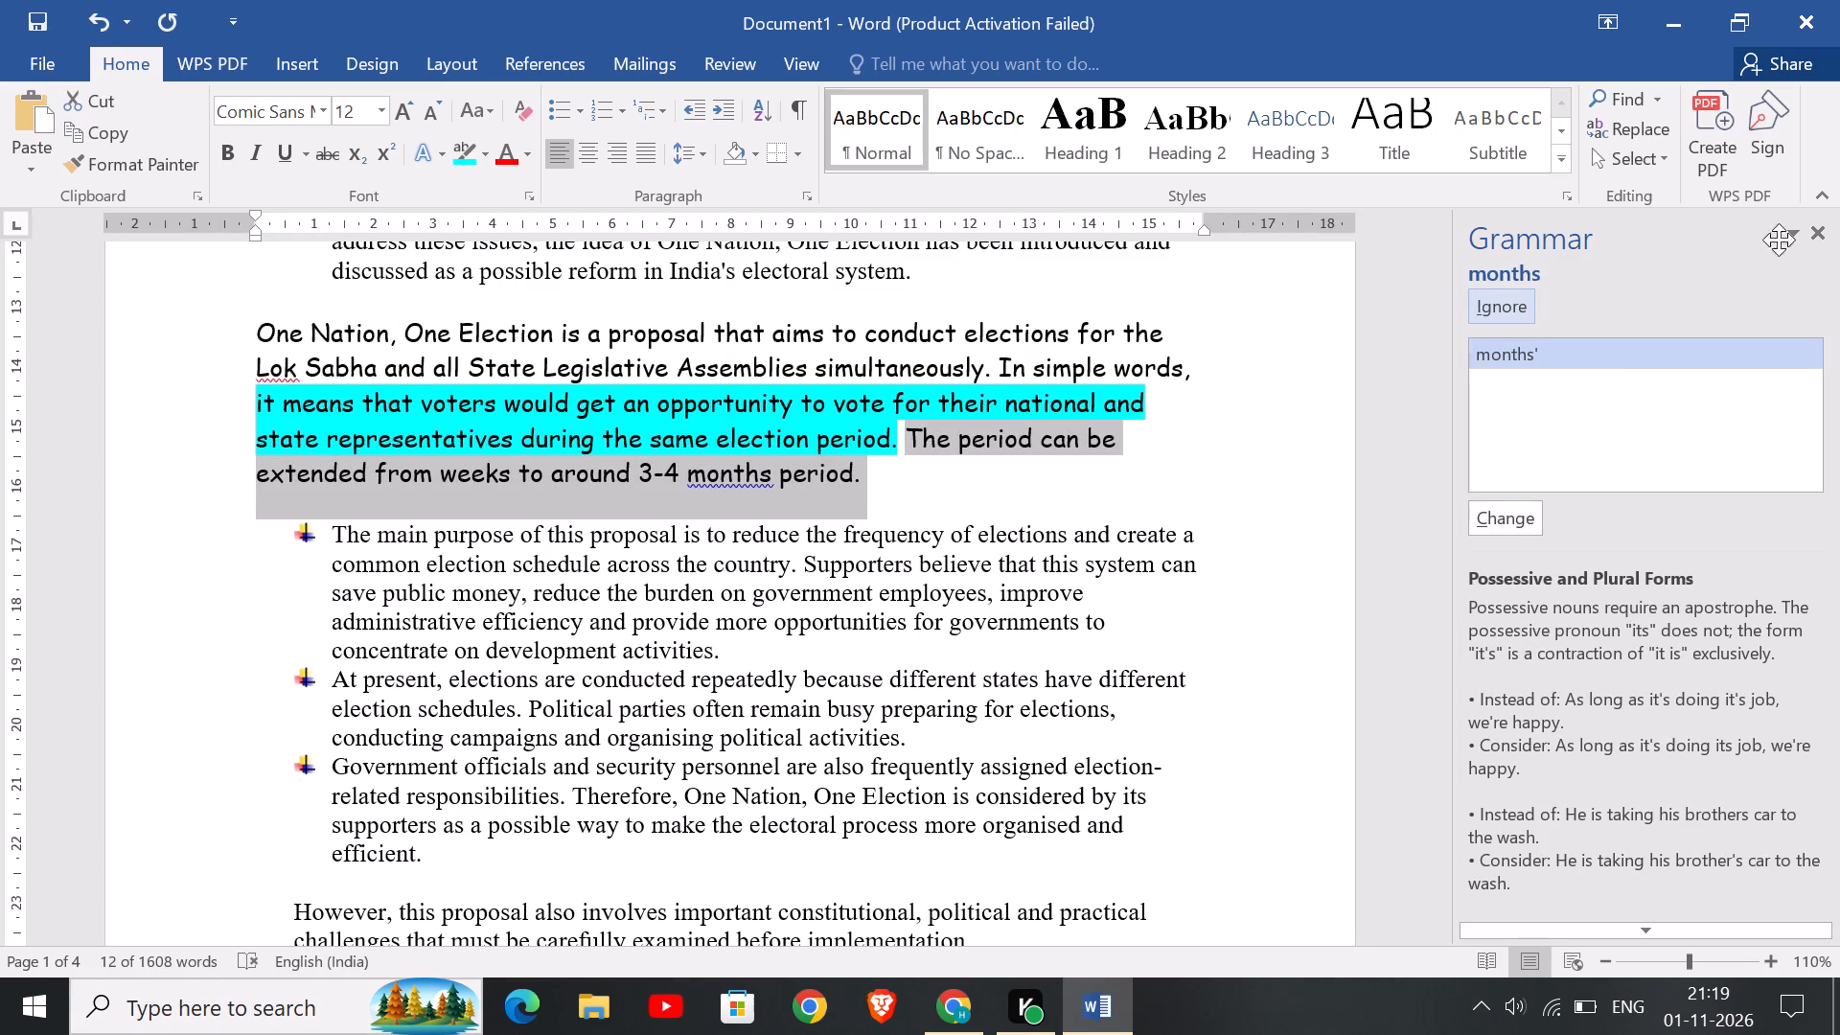
click(1823, 226)
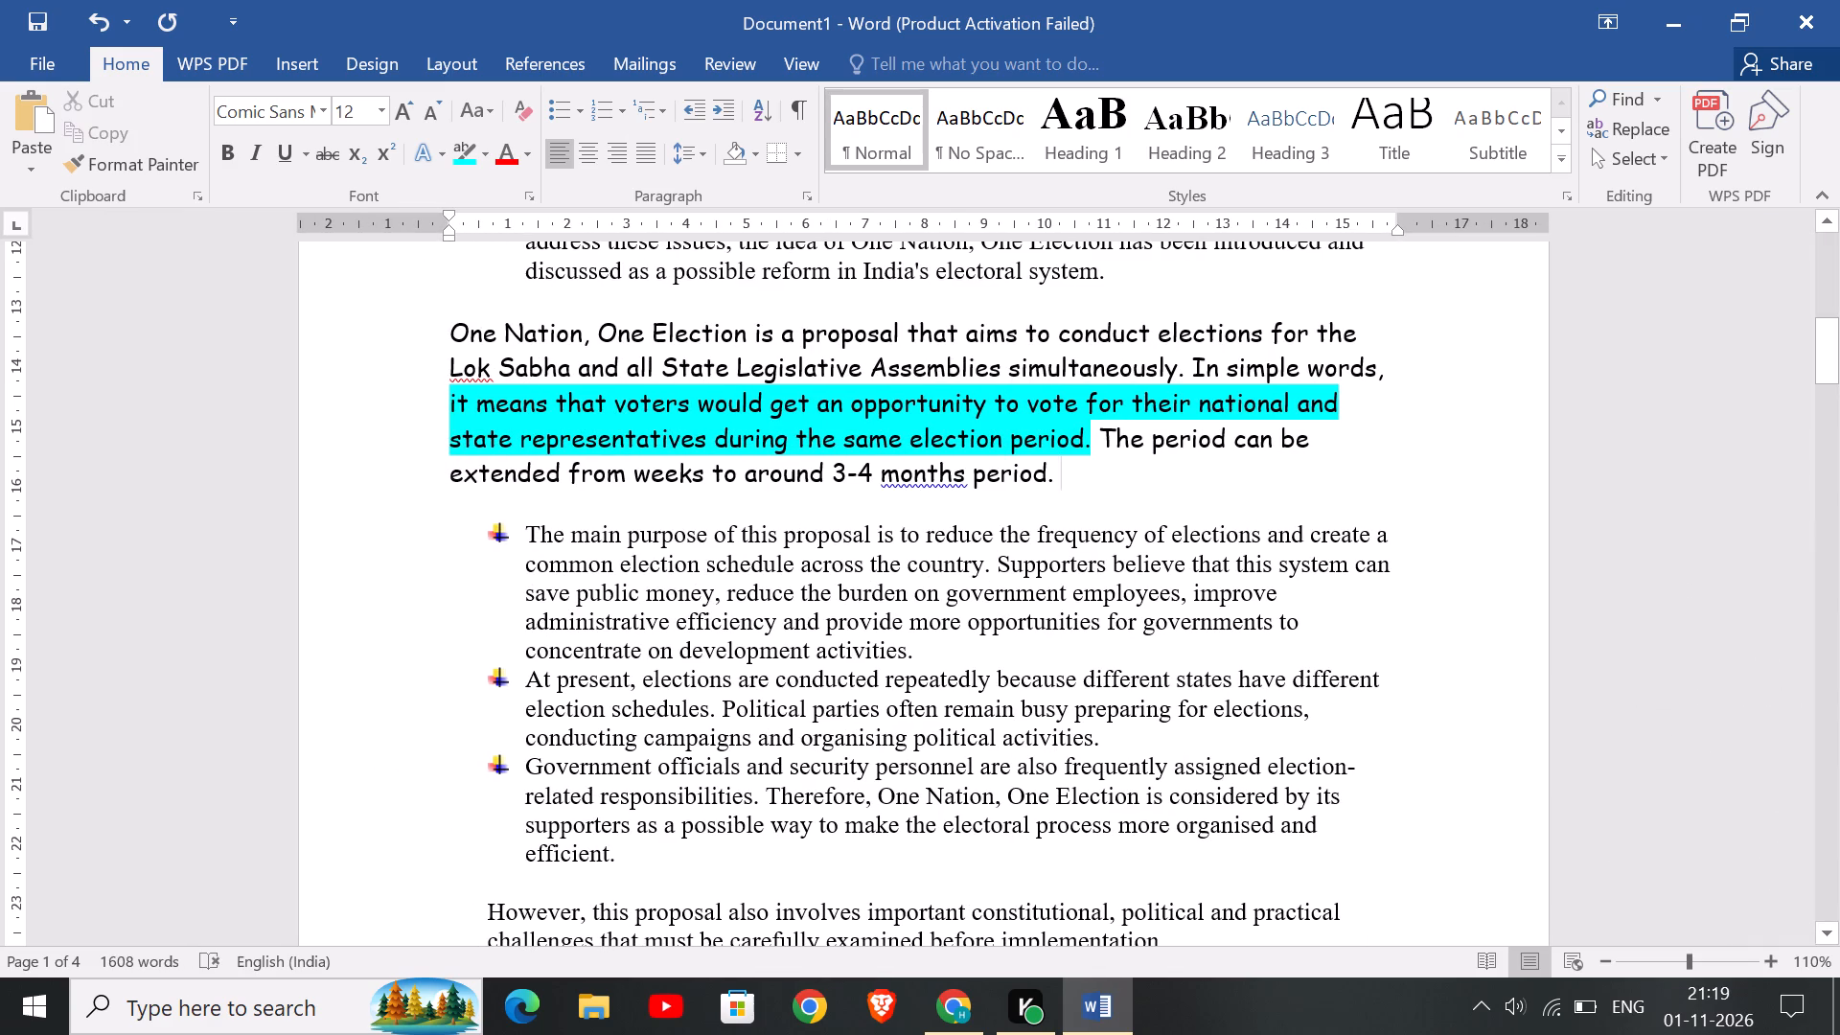
click(209, 965)
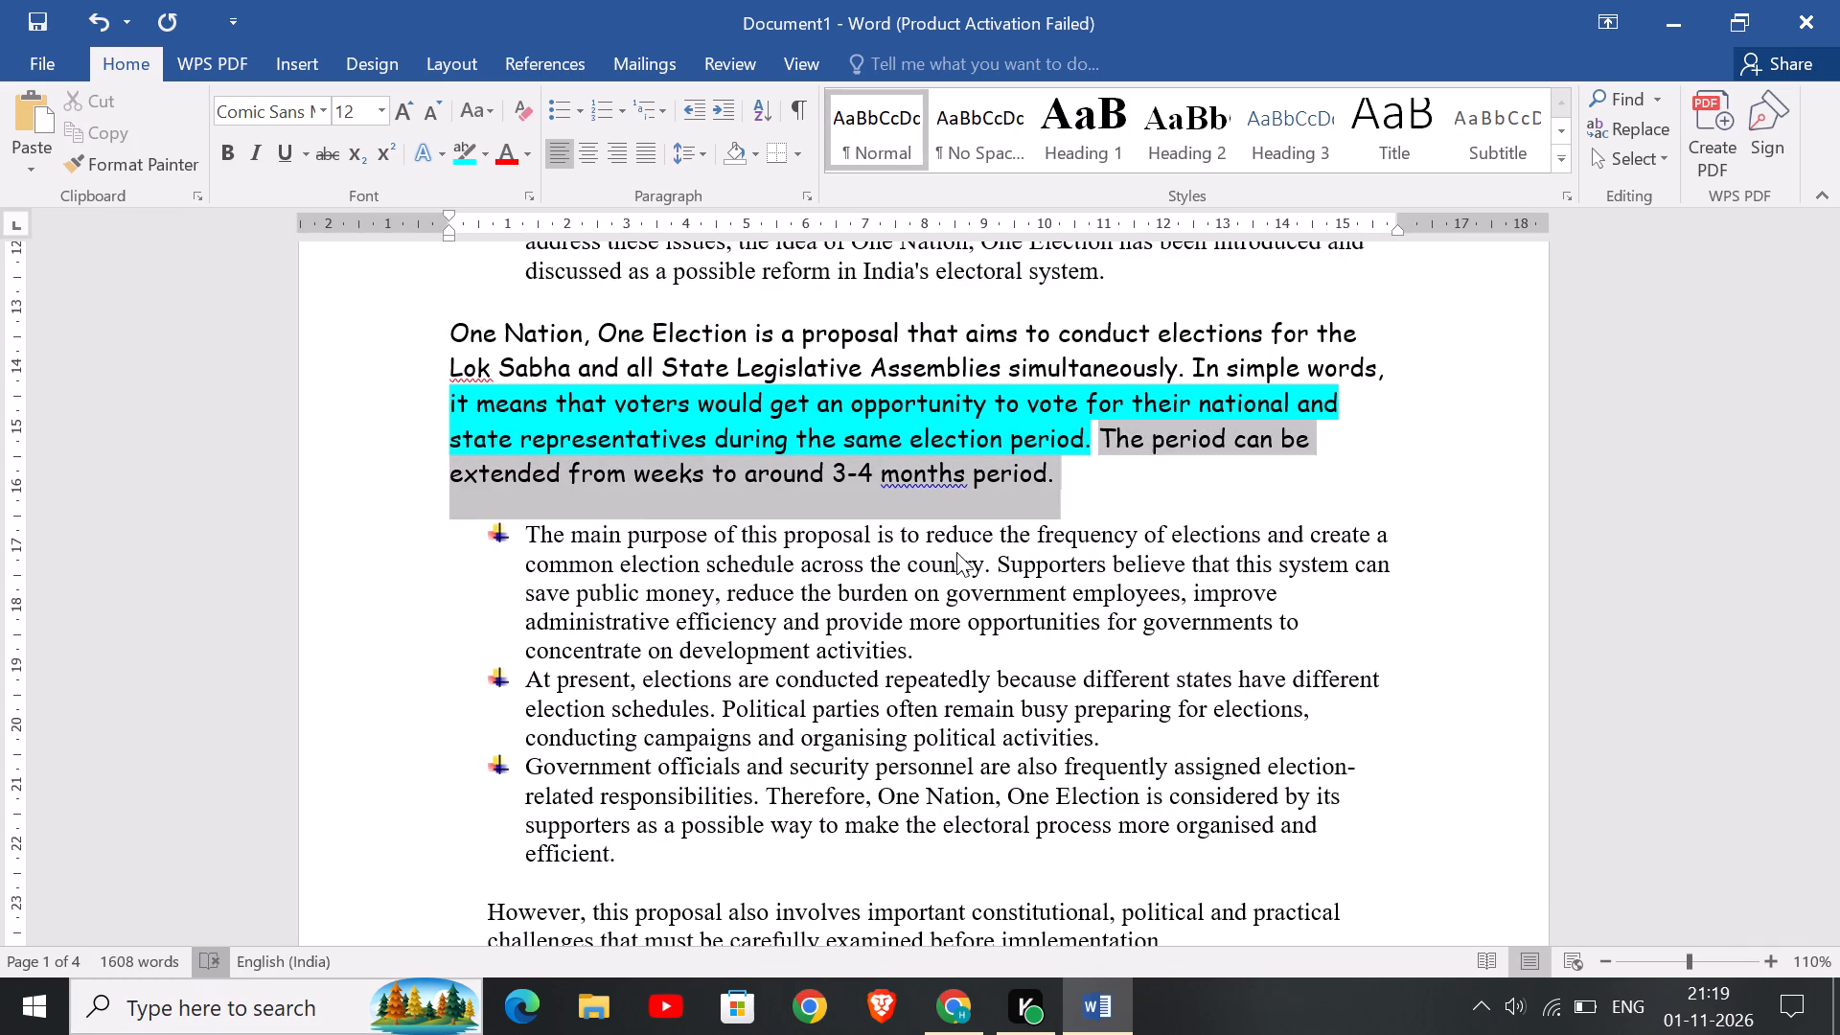
click(1501, 311)
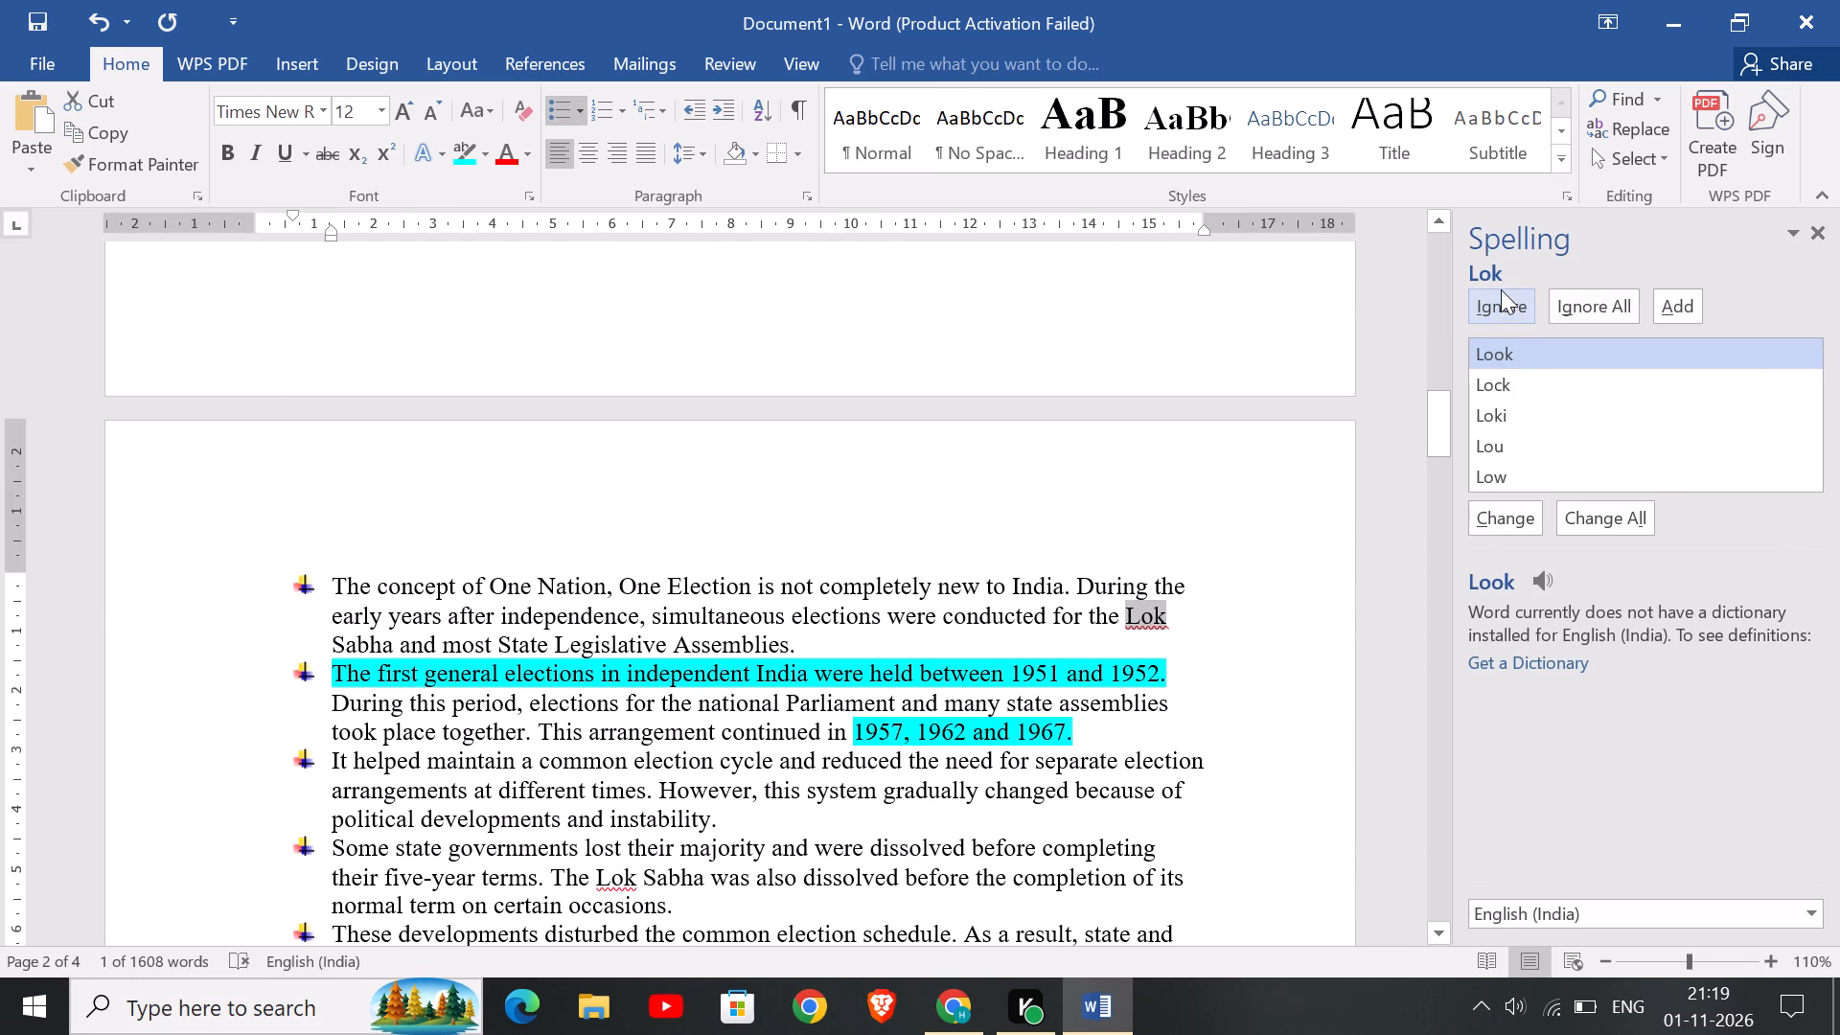
click(1514, 313)
click(1514, 313)
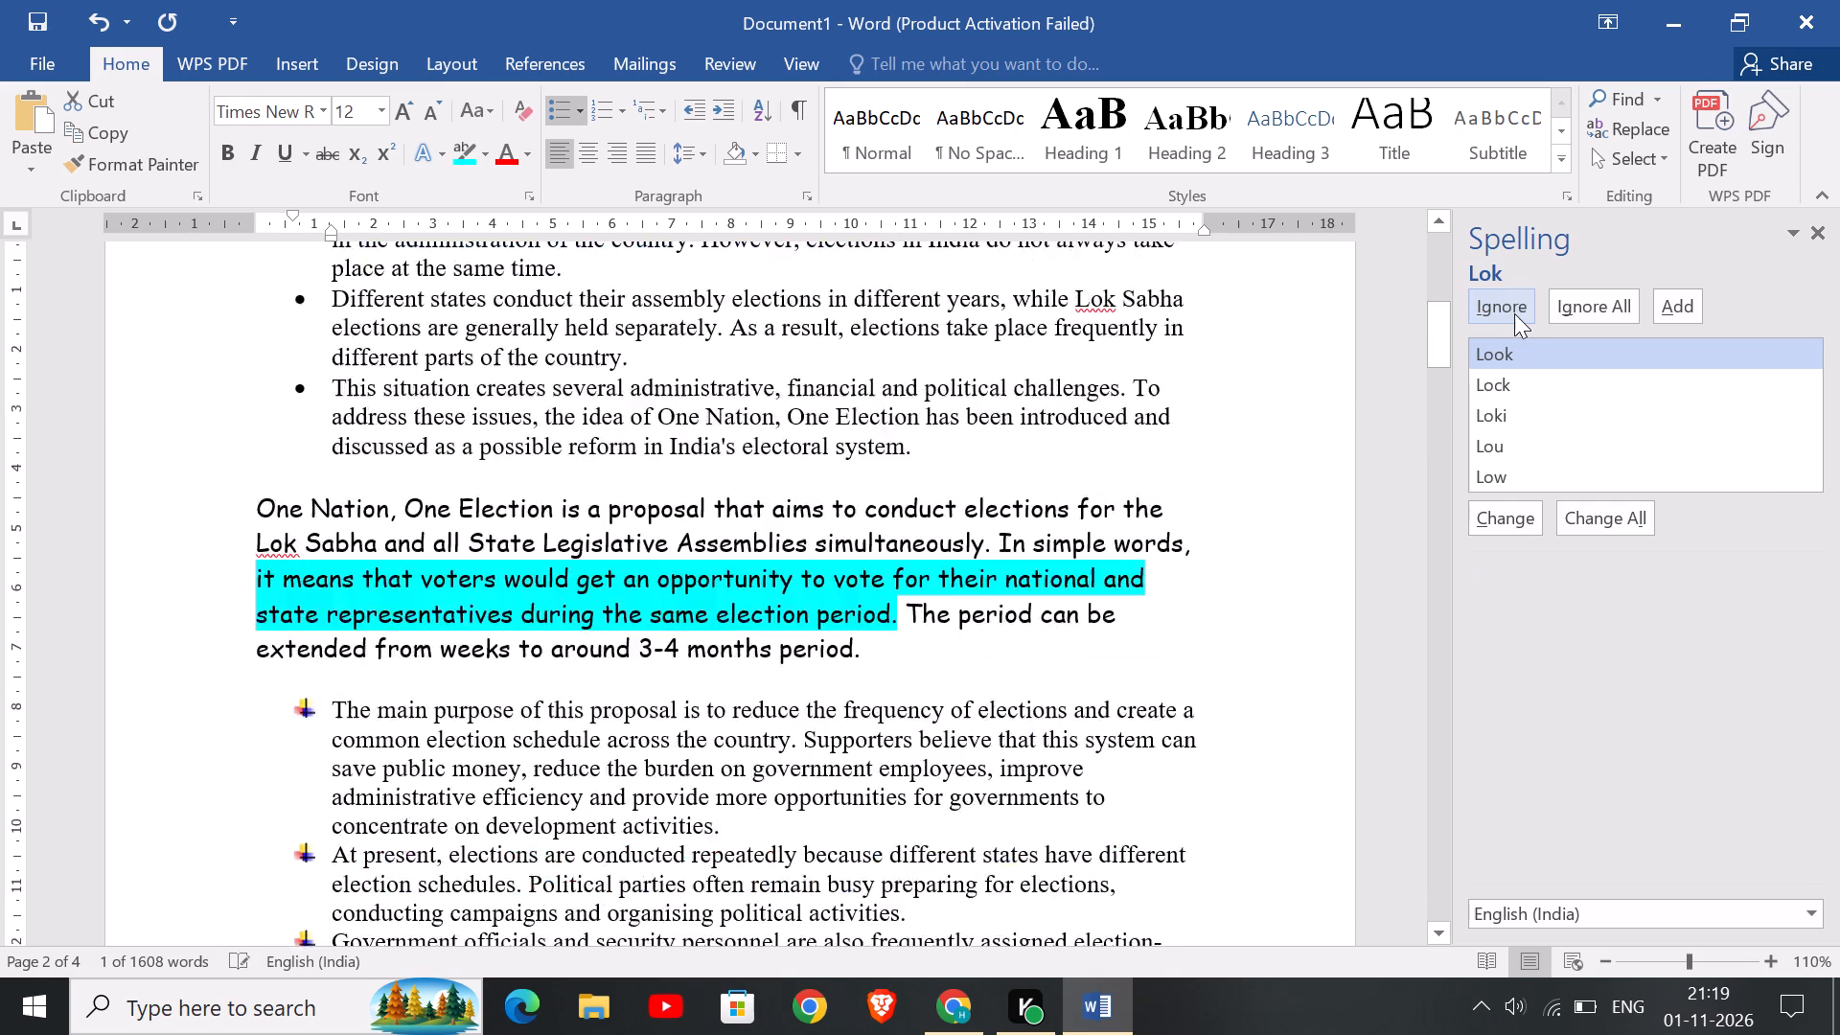
click(1514, 313)
click(1514, 313)
click(1514, 313)
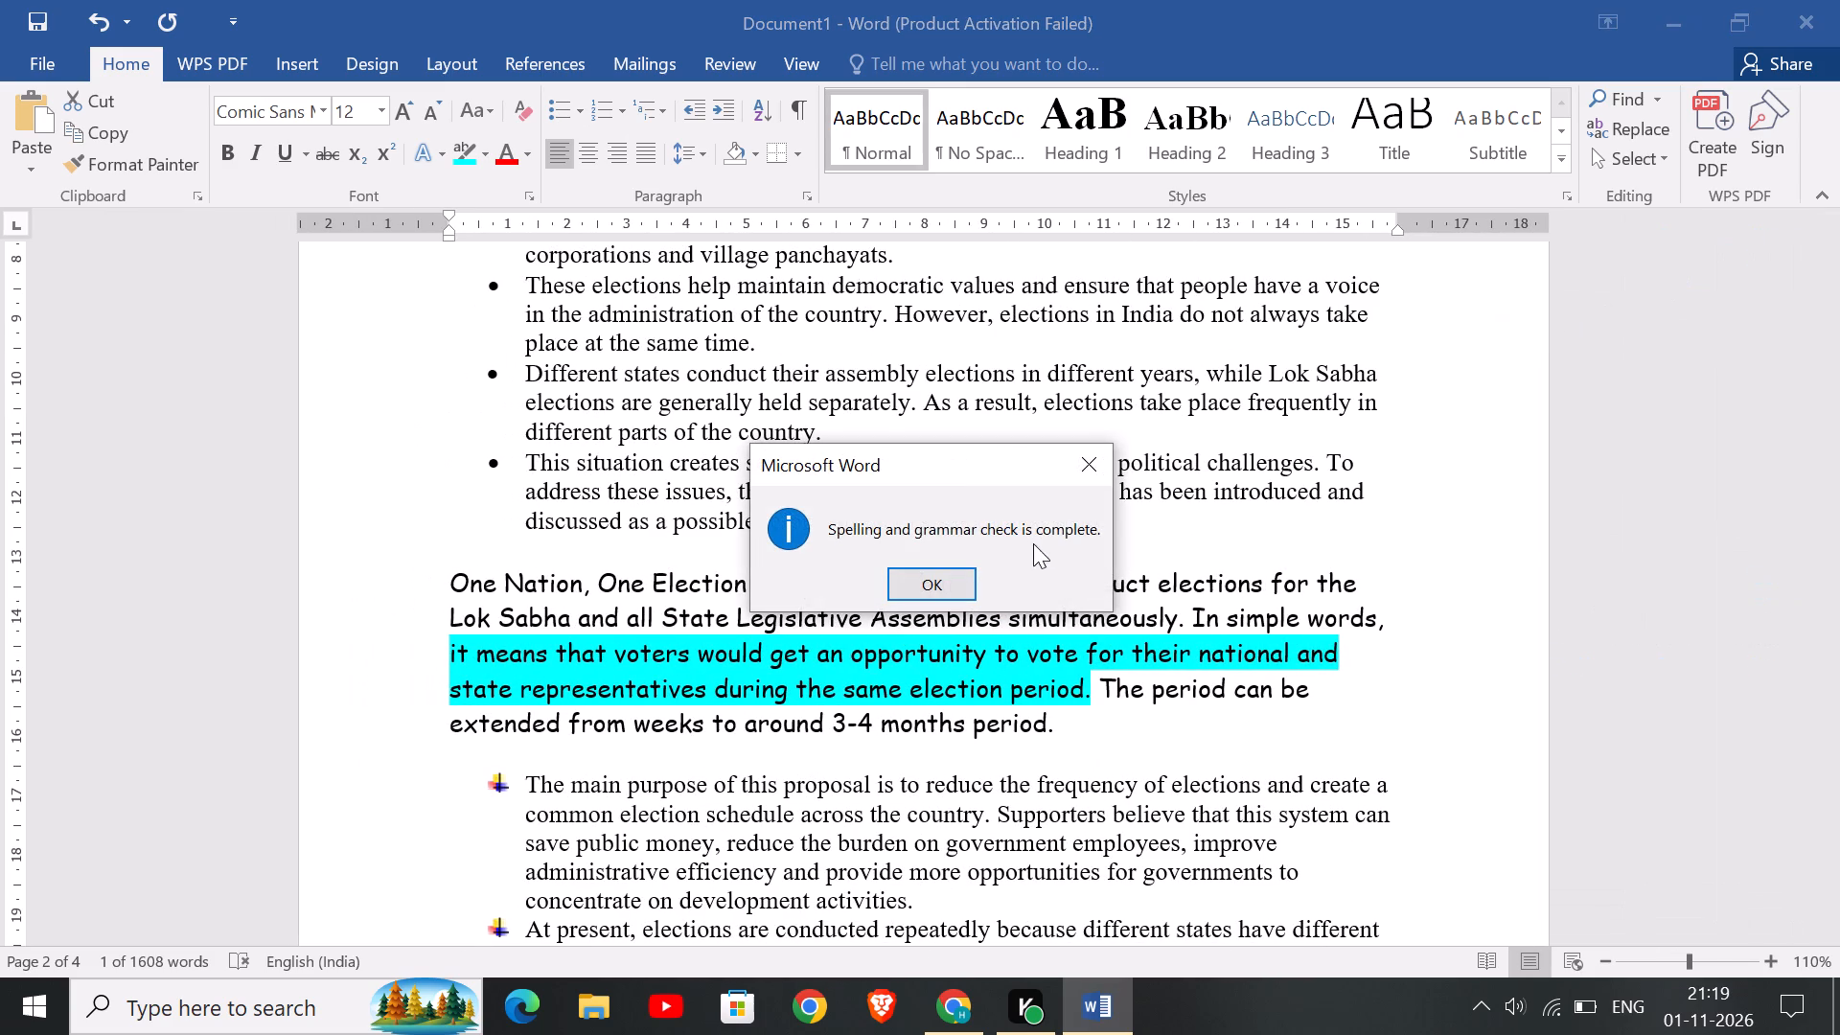
click(949, 583)
Underline the sentence "The main purpose of this proposal is to reduce the frequency of elections and create a common election schedule across the country.".
scroll(949, 584, down, 1)
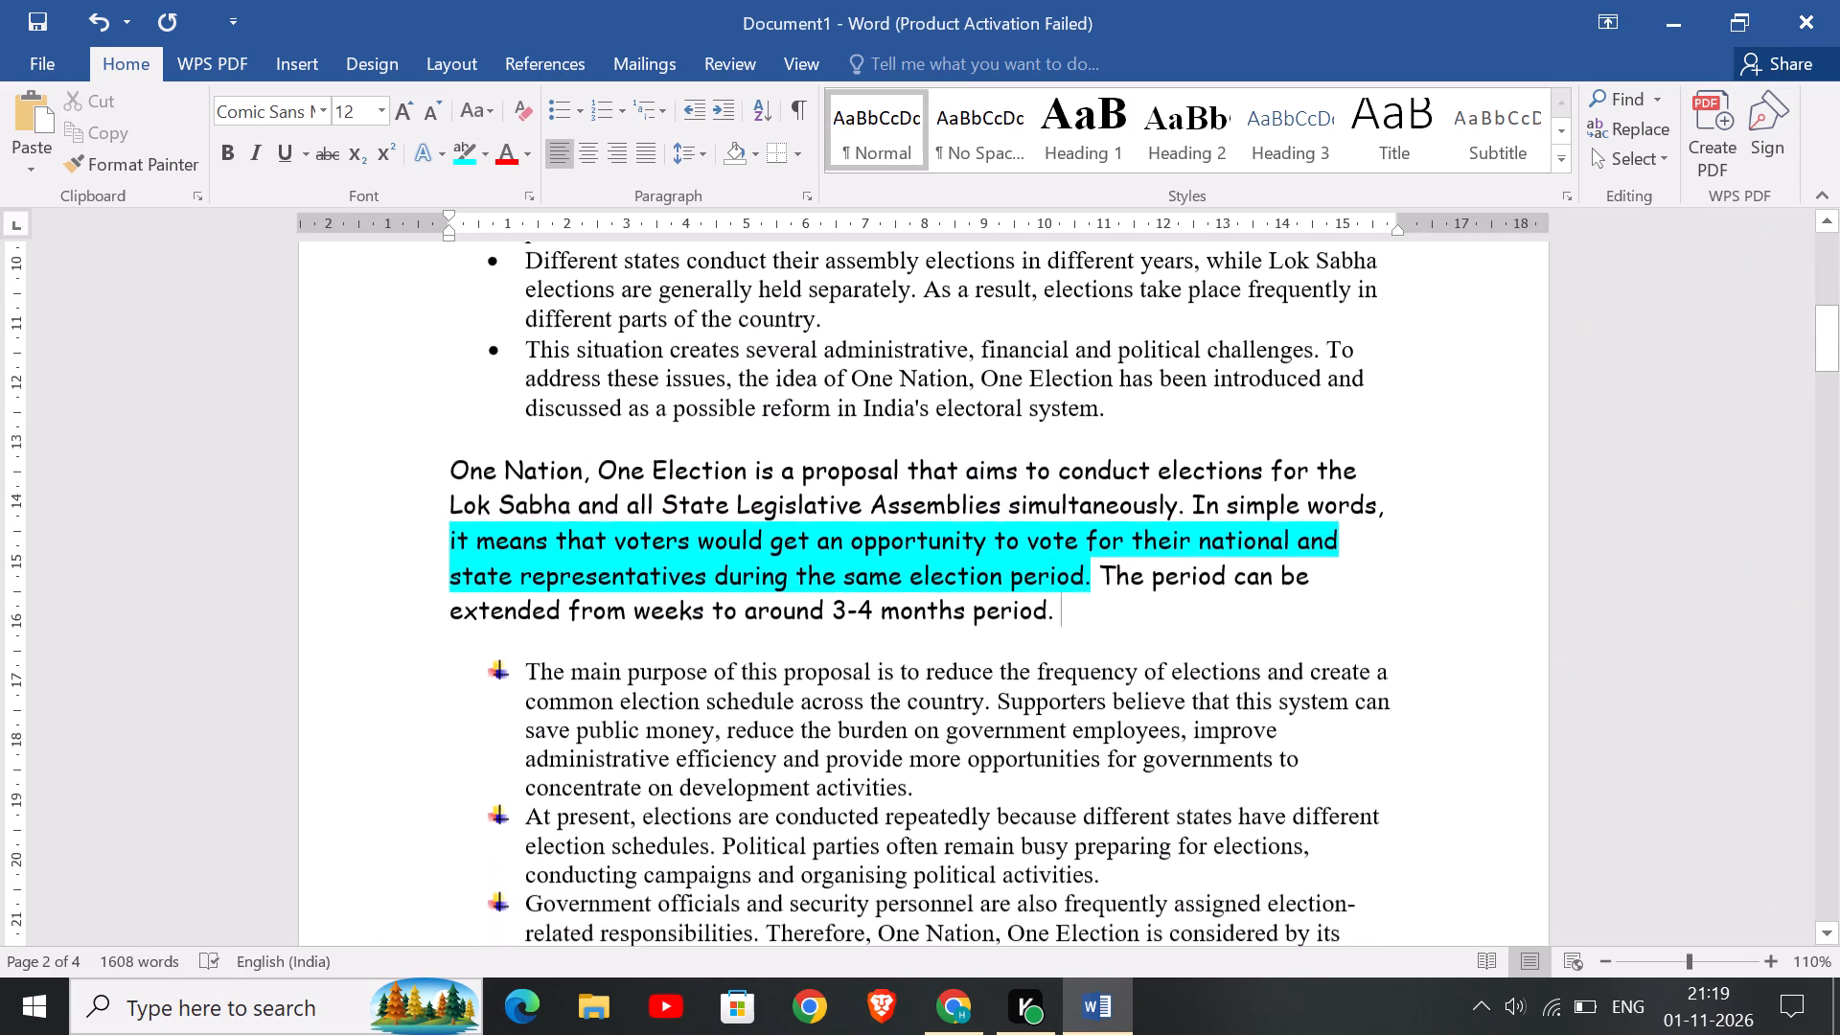
scroll(949, 584, down, 1)
click(956, 576)
scroll(957, 576, down, 2)
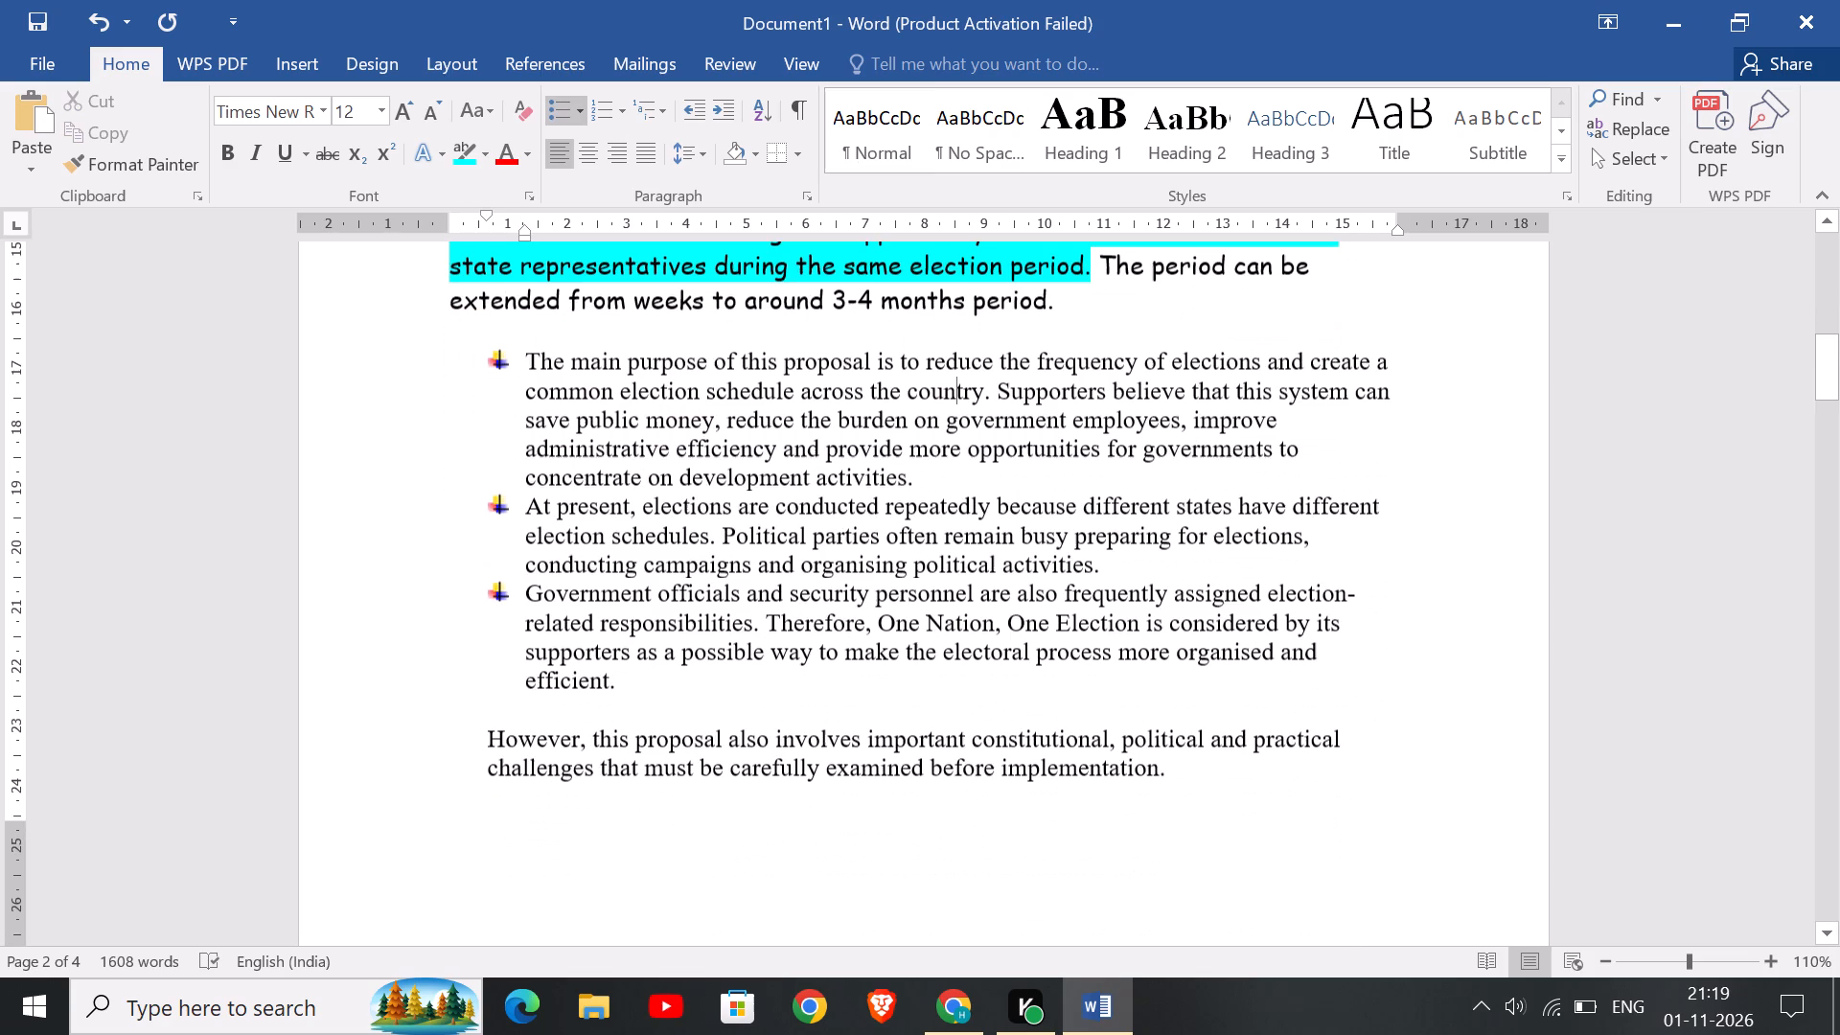
scroll(921, 479, up, 2)
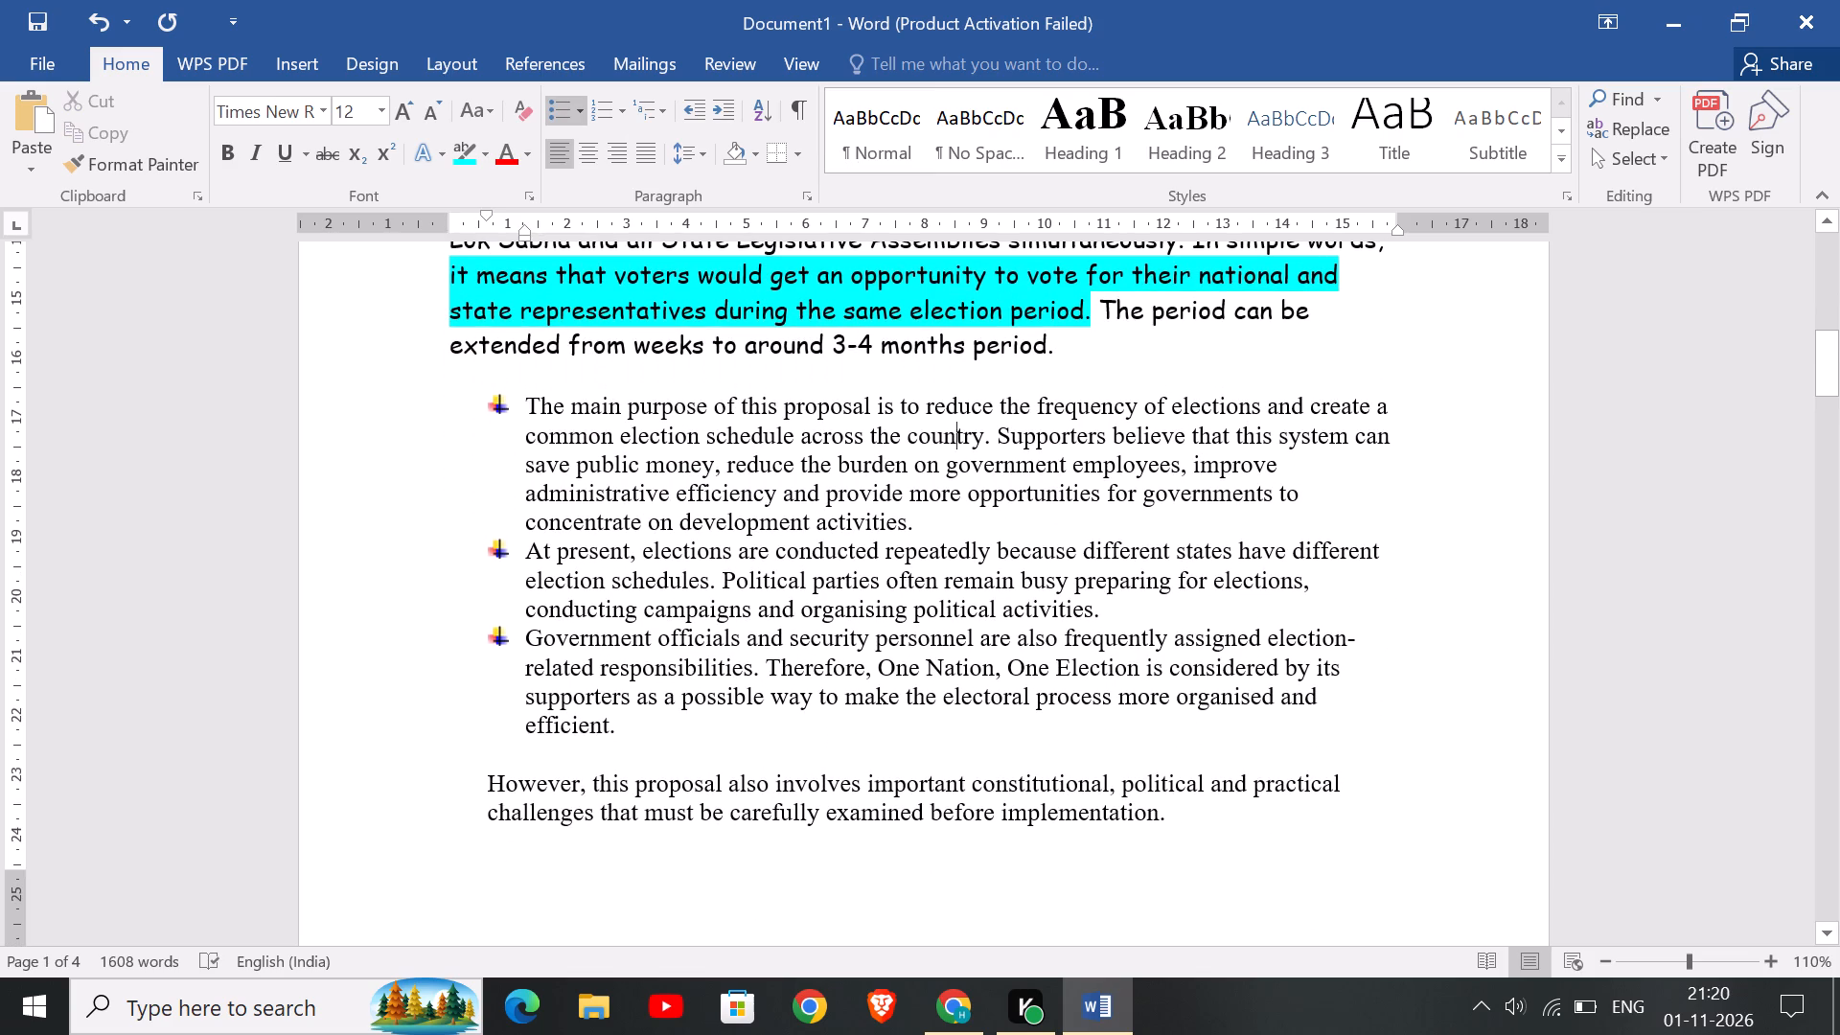
scroll(911, 530, up, 1)
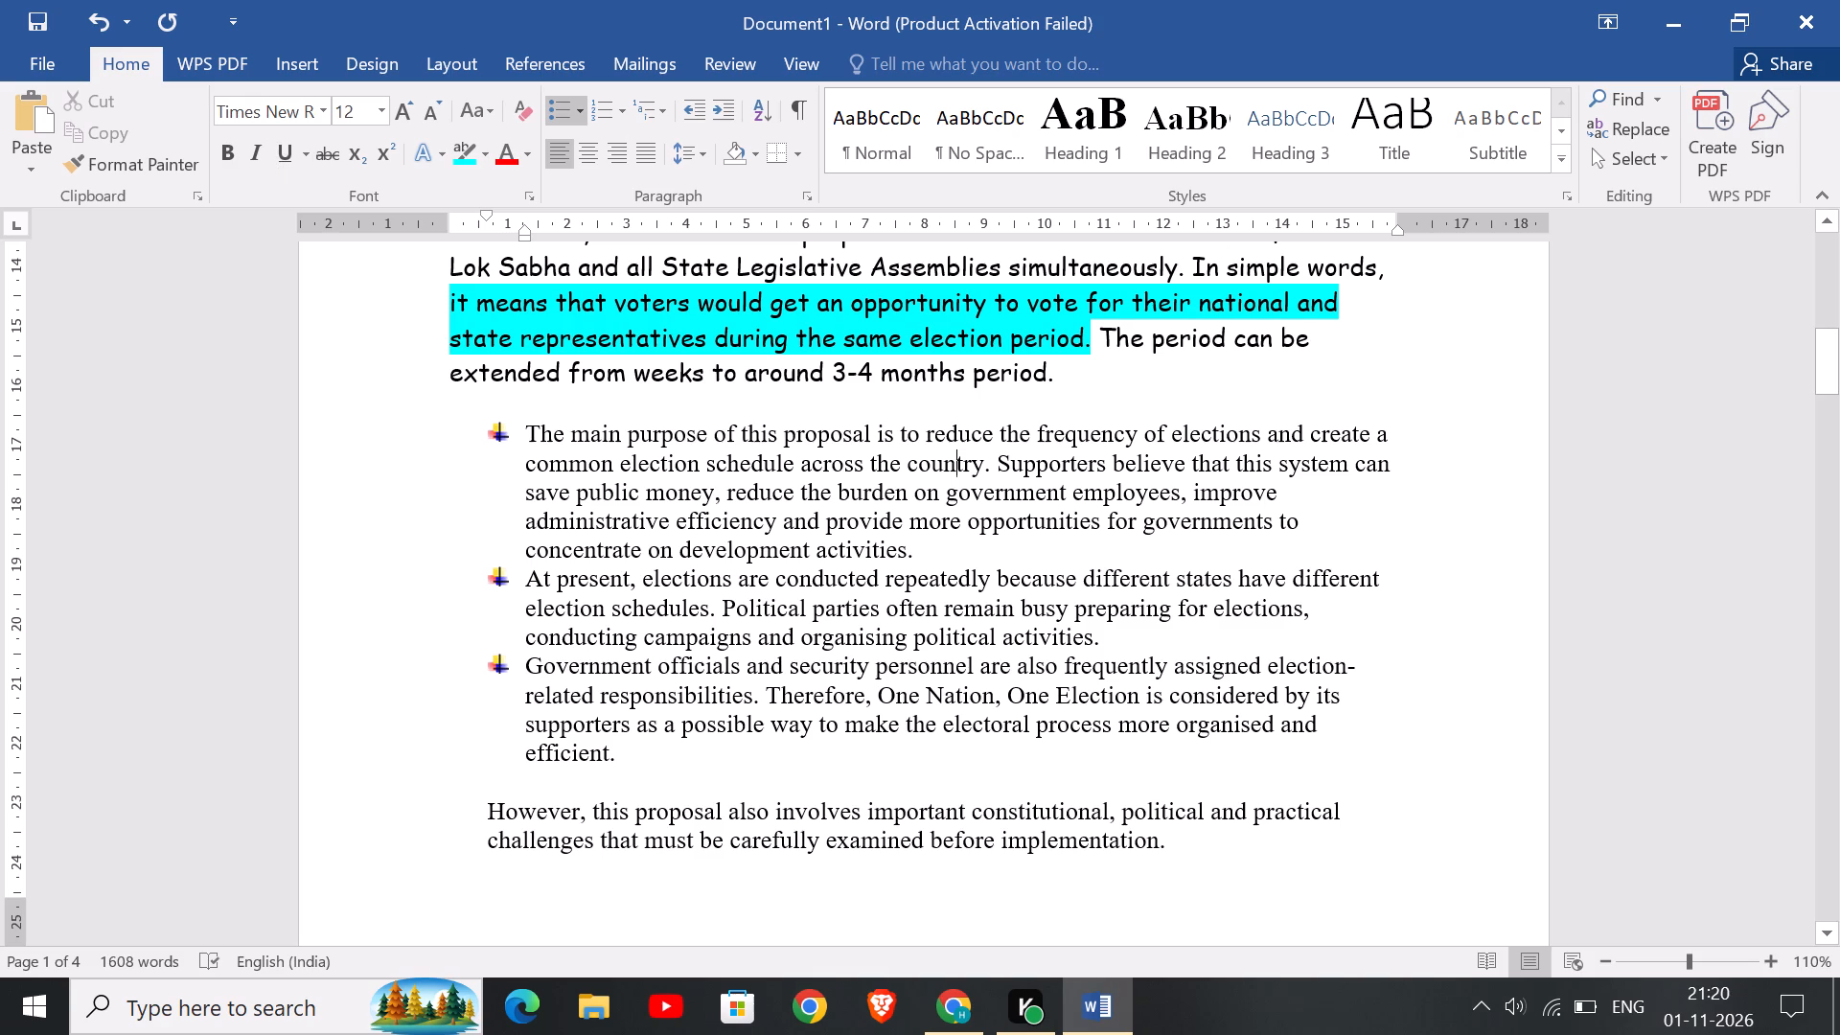
drag(526, 431, 938, 465)
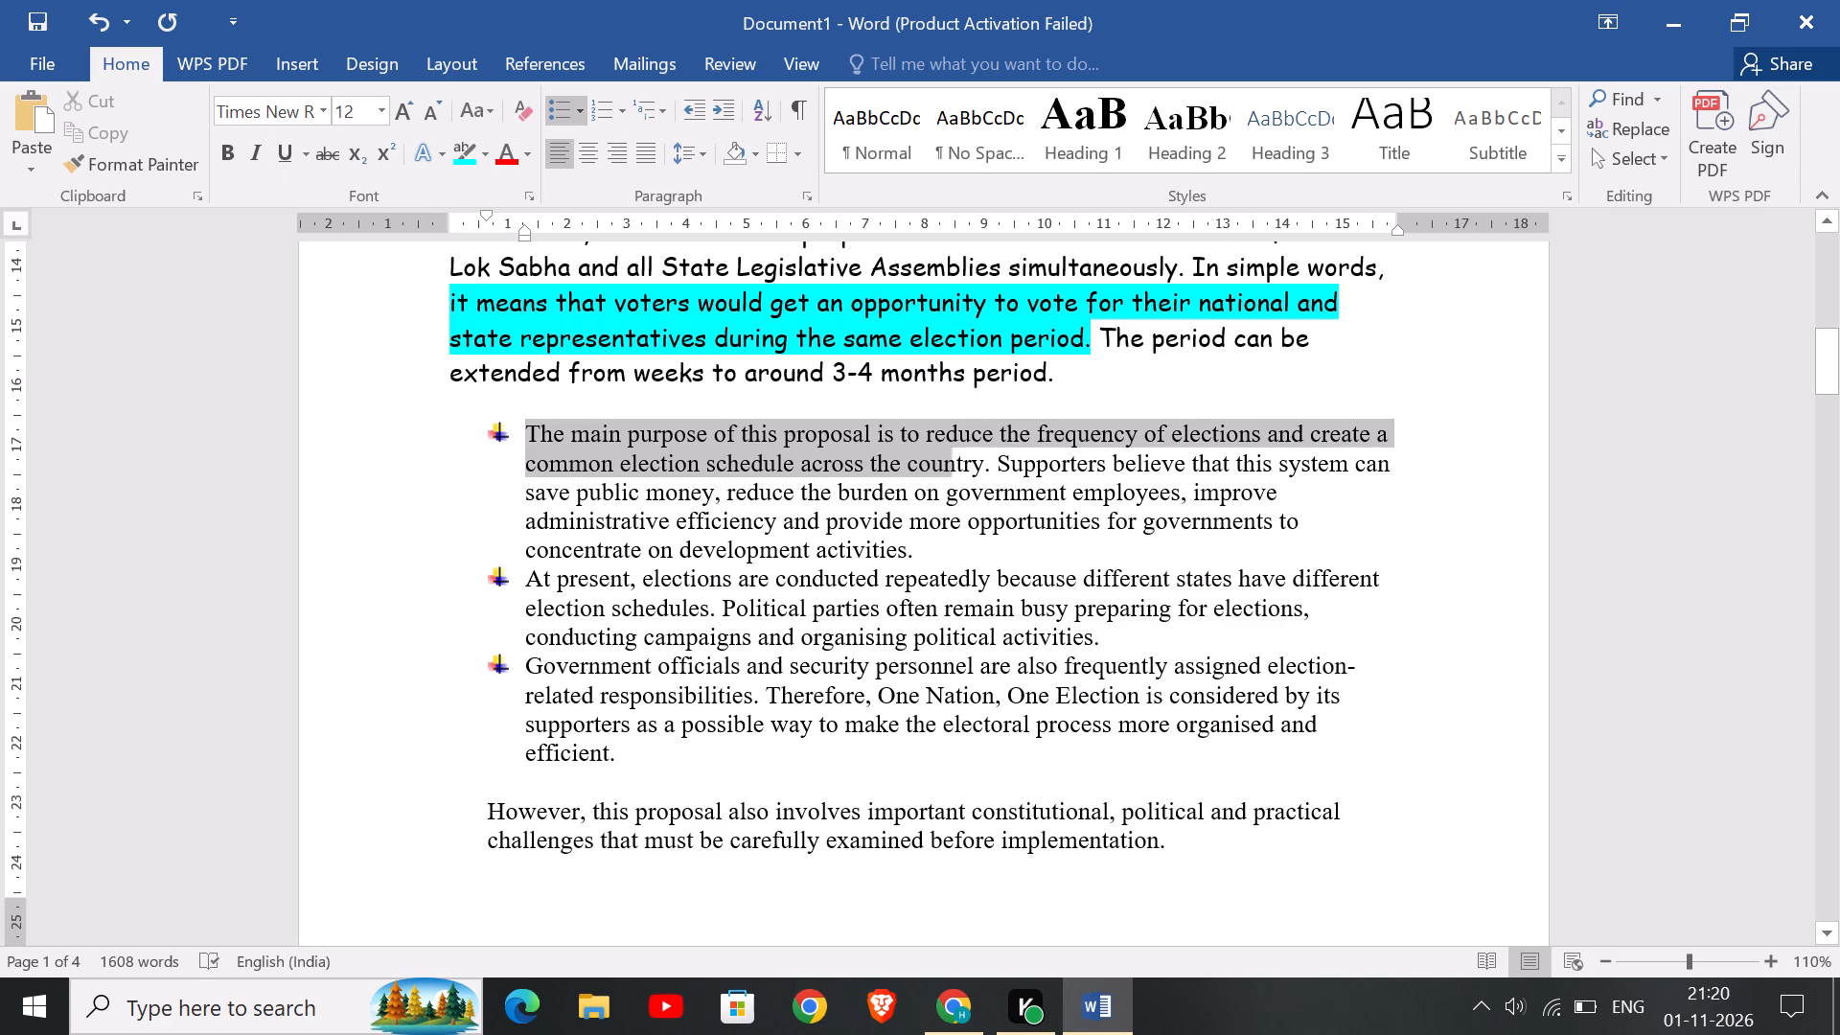
drag(938, 465, 990, 458)
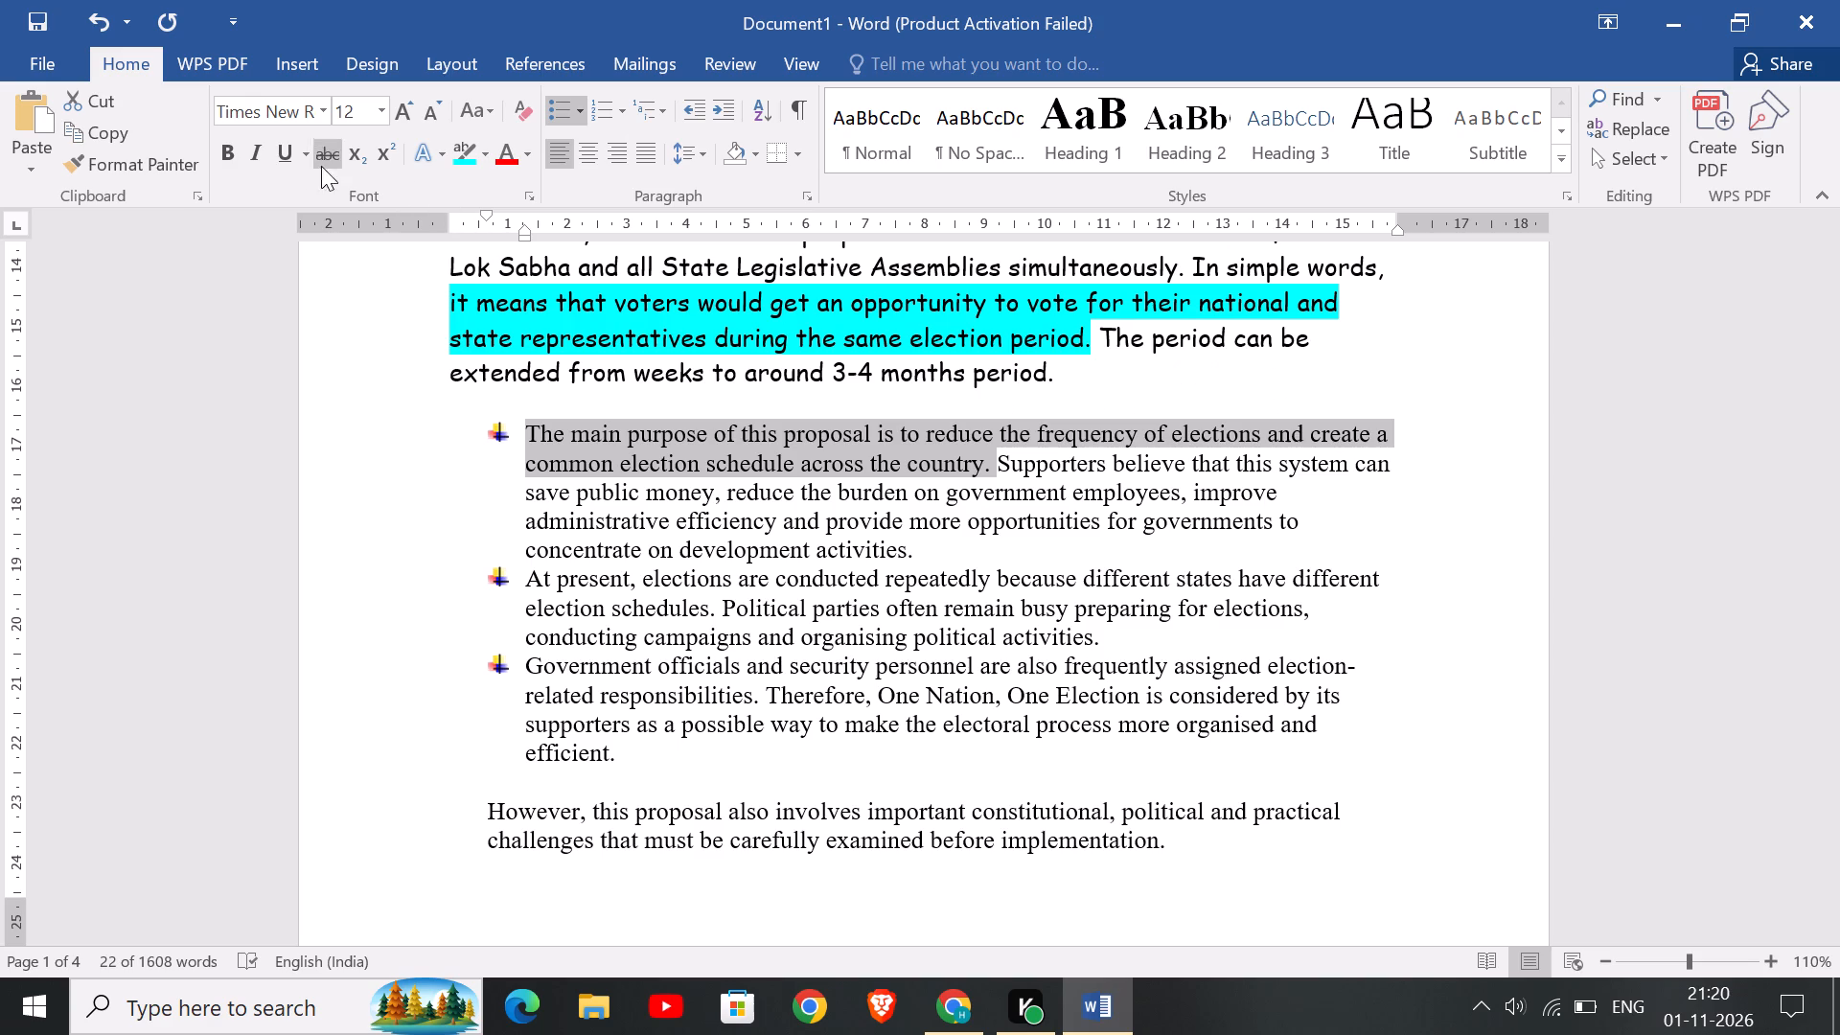
click(287, 163)
click(1124, 473)
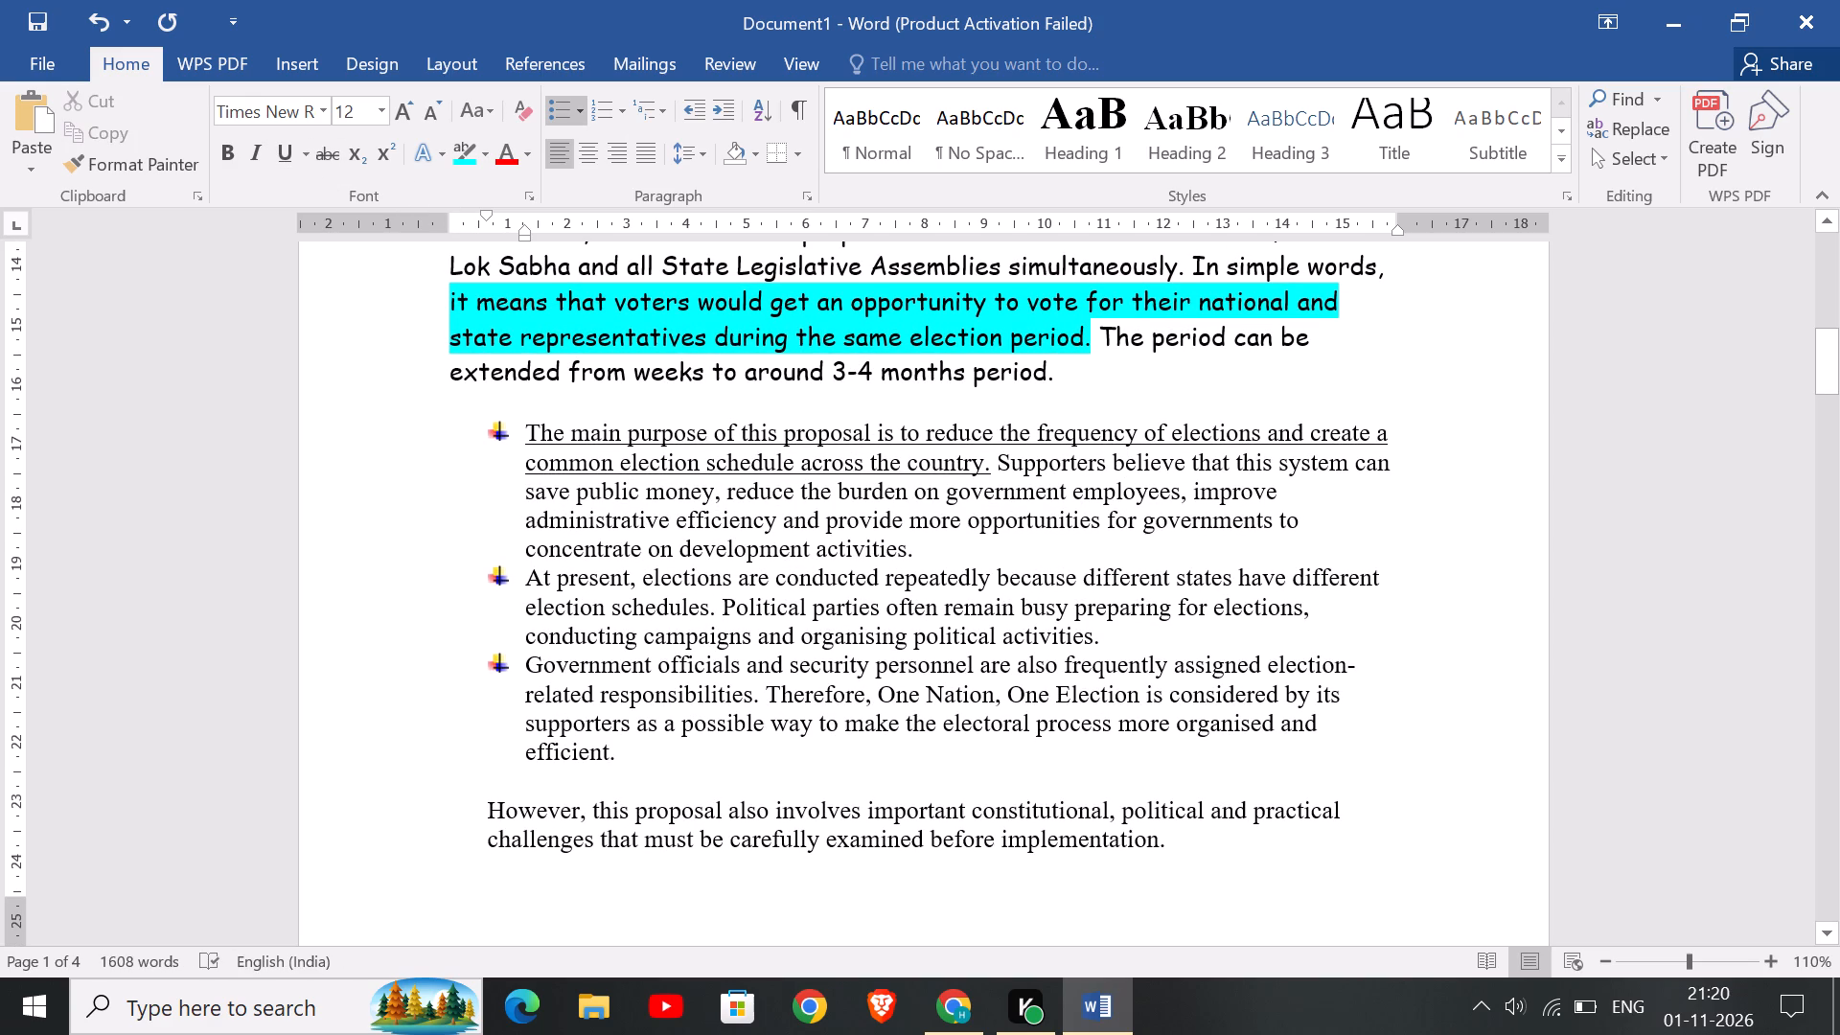
Review the closing paragraph of page 1 and the election history and importance of elections sections on page 2.
scroll(1004, 527, down, 2)
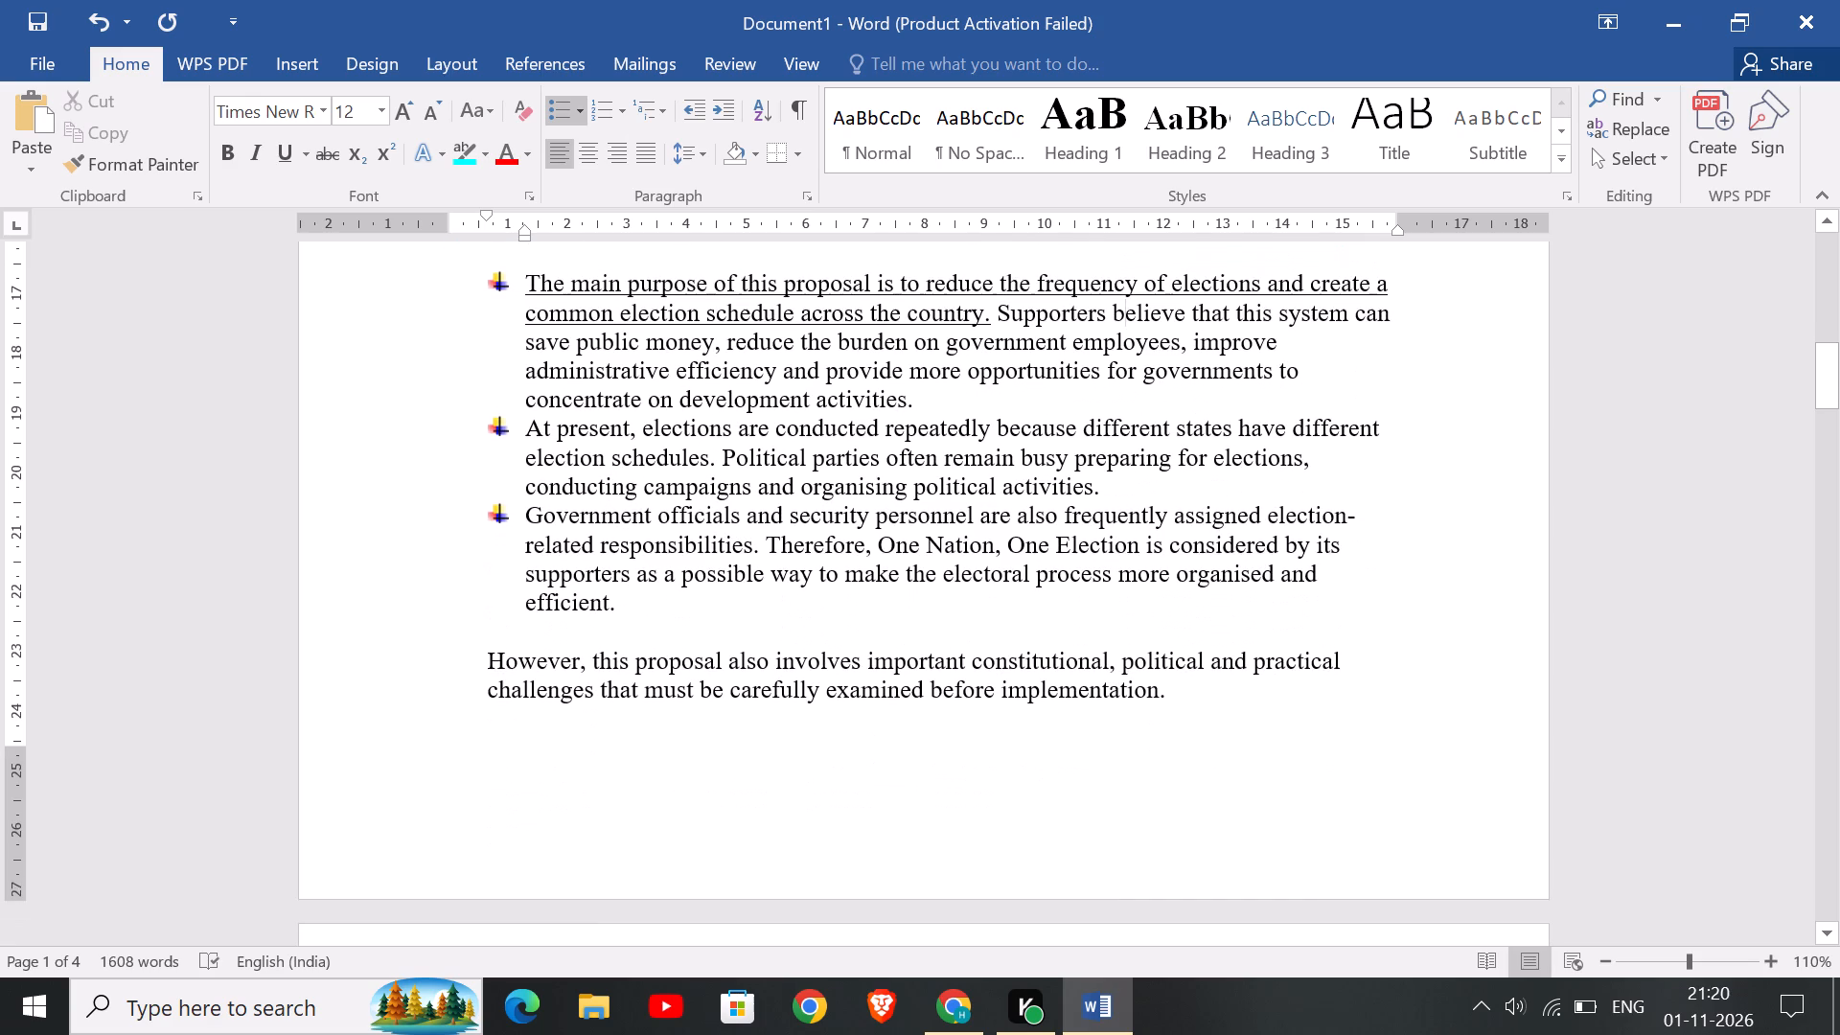
scroll(1004, 527, down, 2)
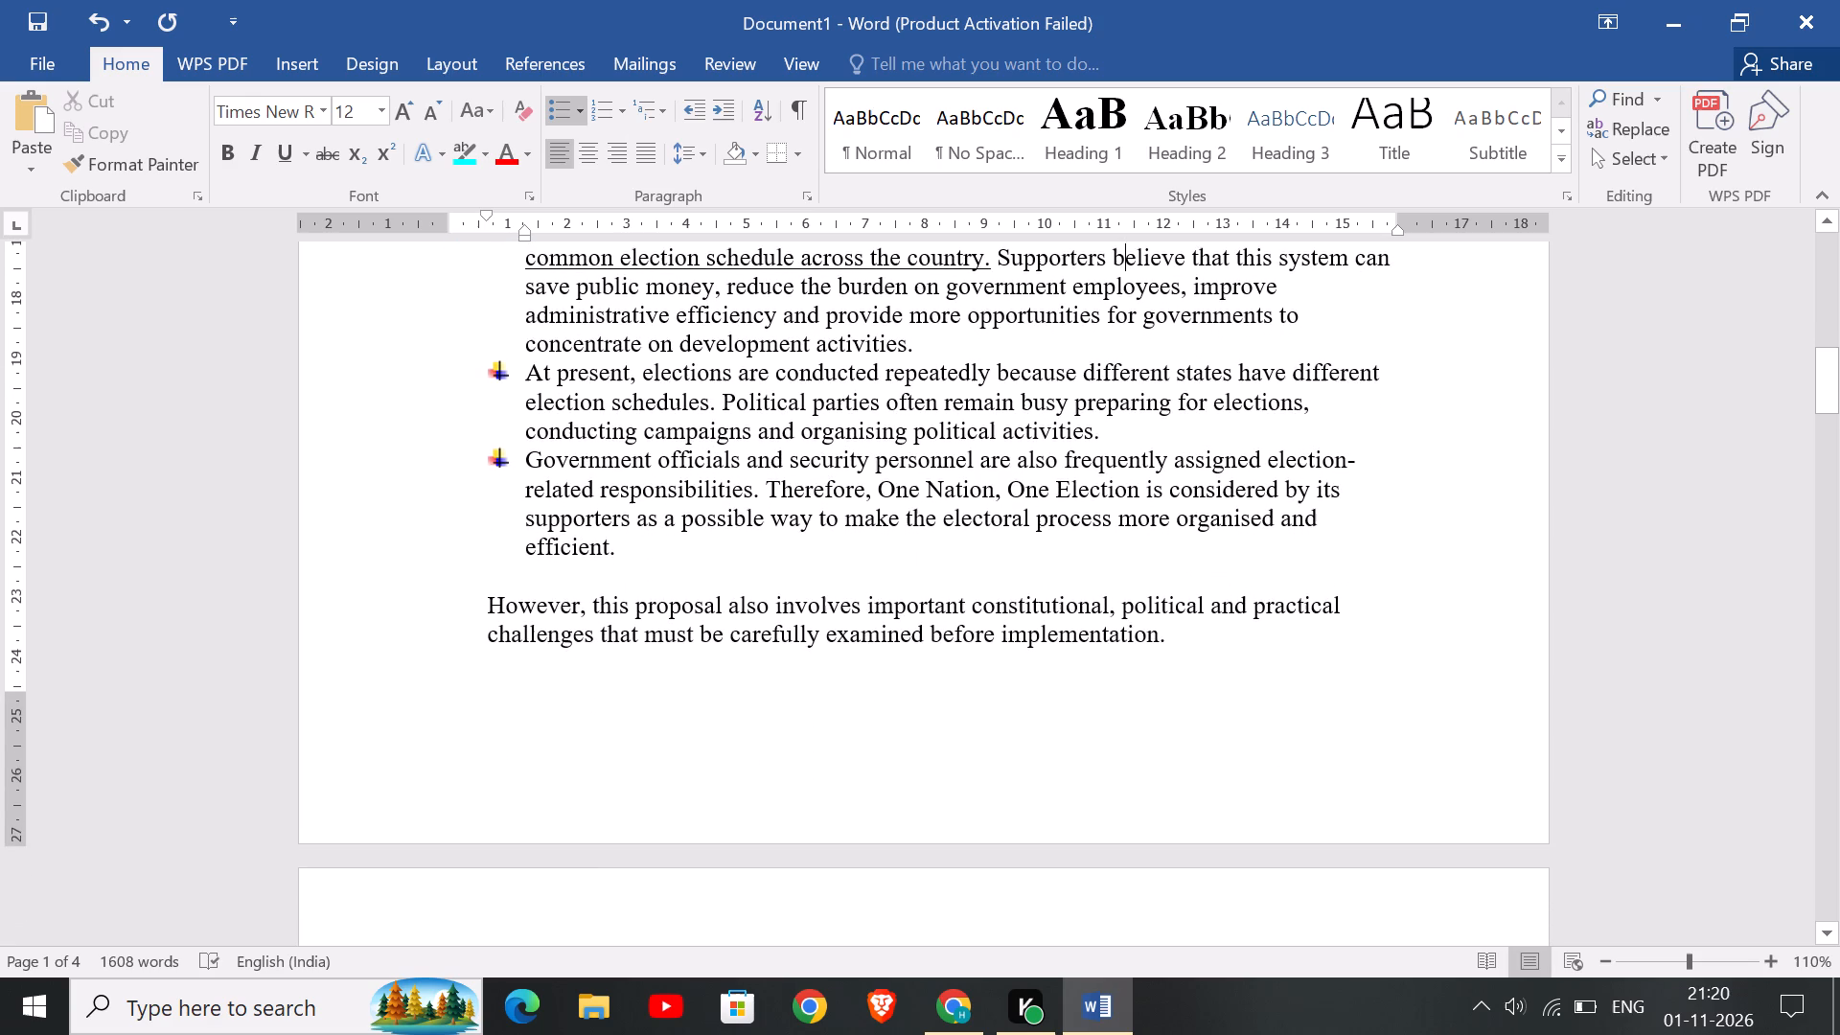
scroll(1004, 527, down, 3)
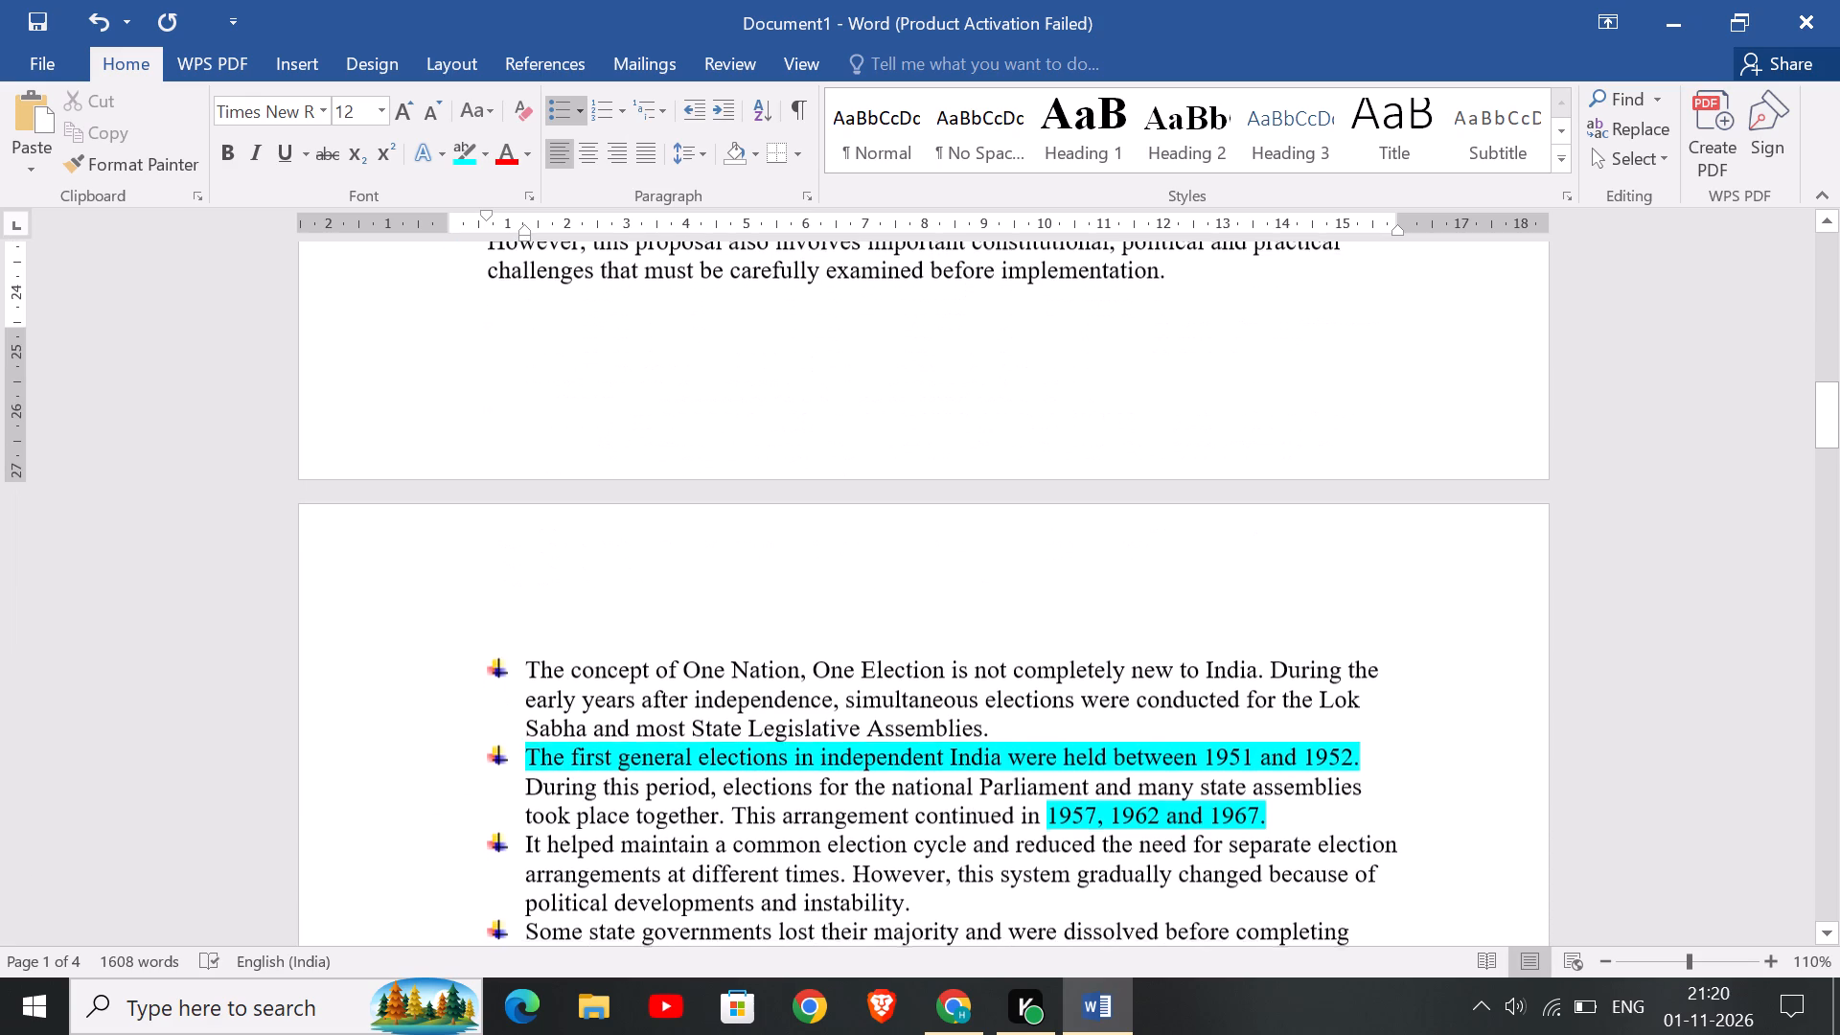
scroll(1004, 527, down, 1)
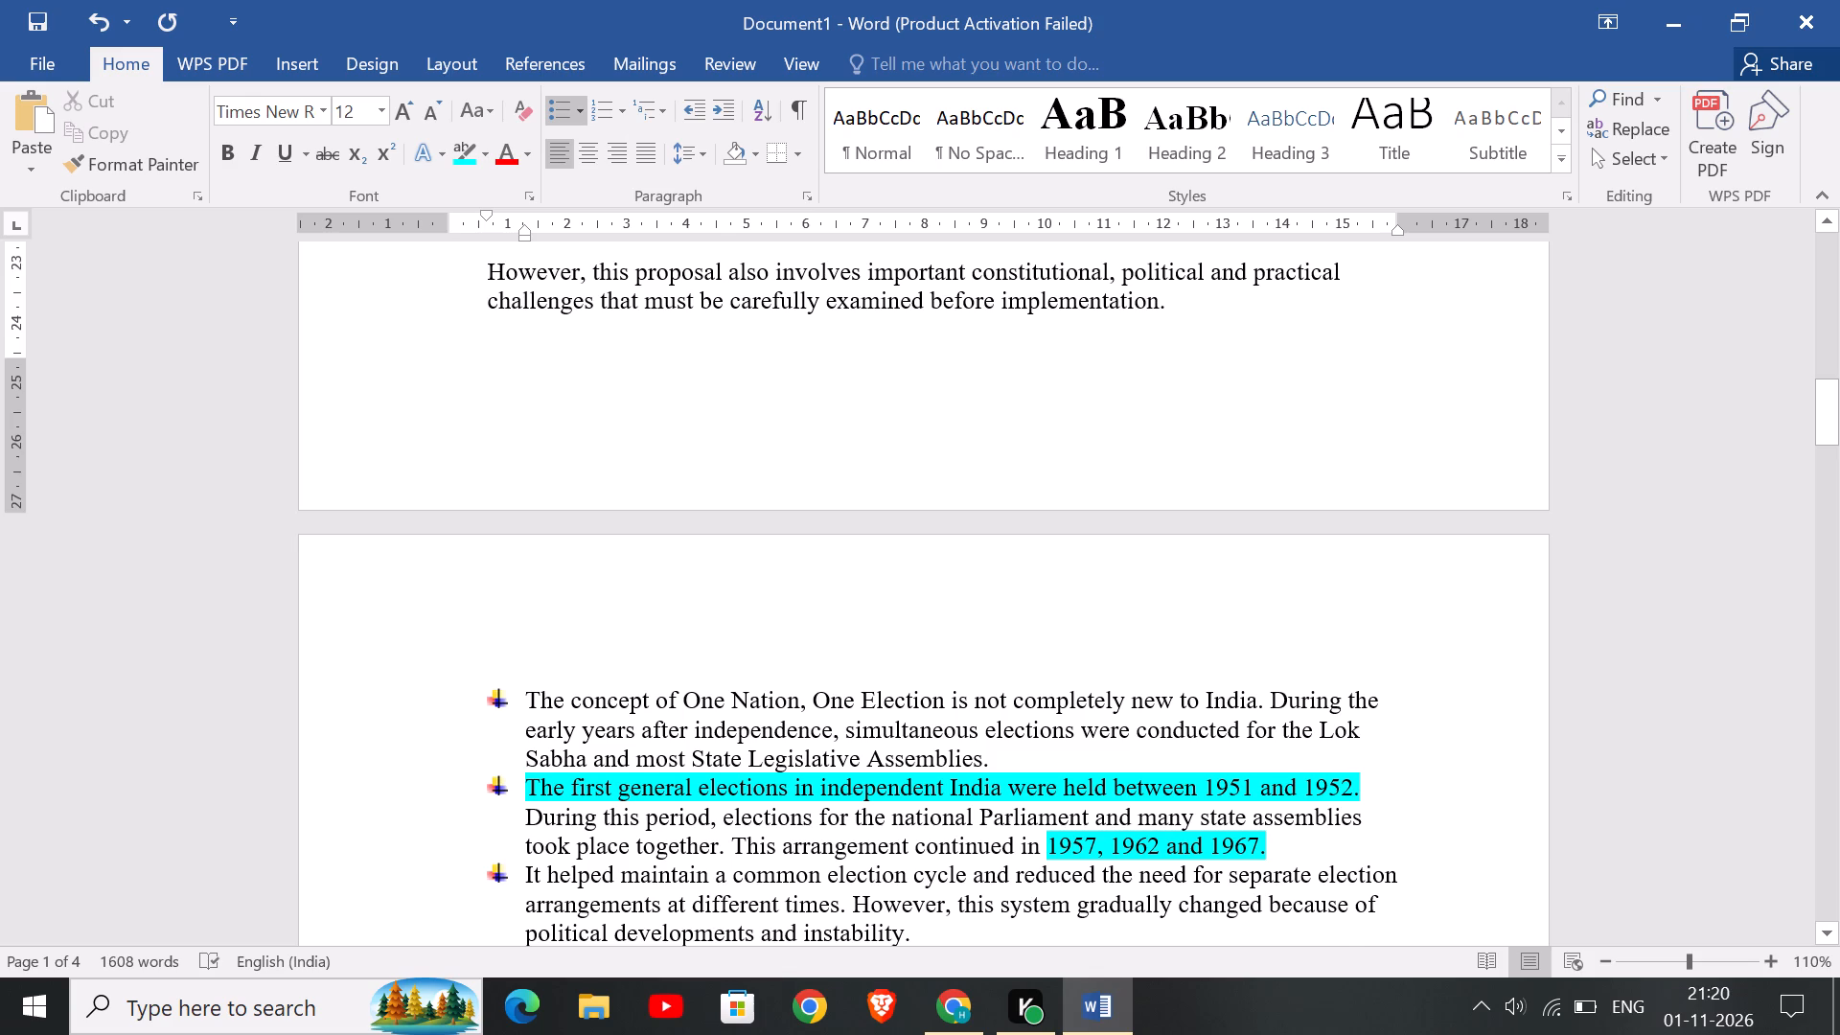
scroll(1004, 527, down, 3)
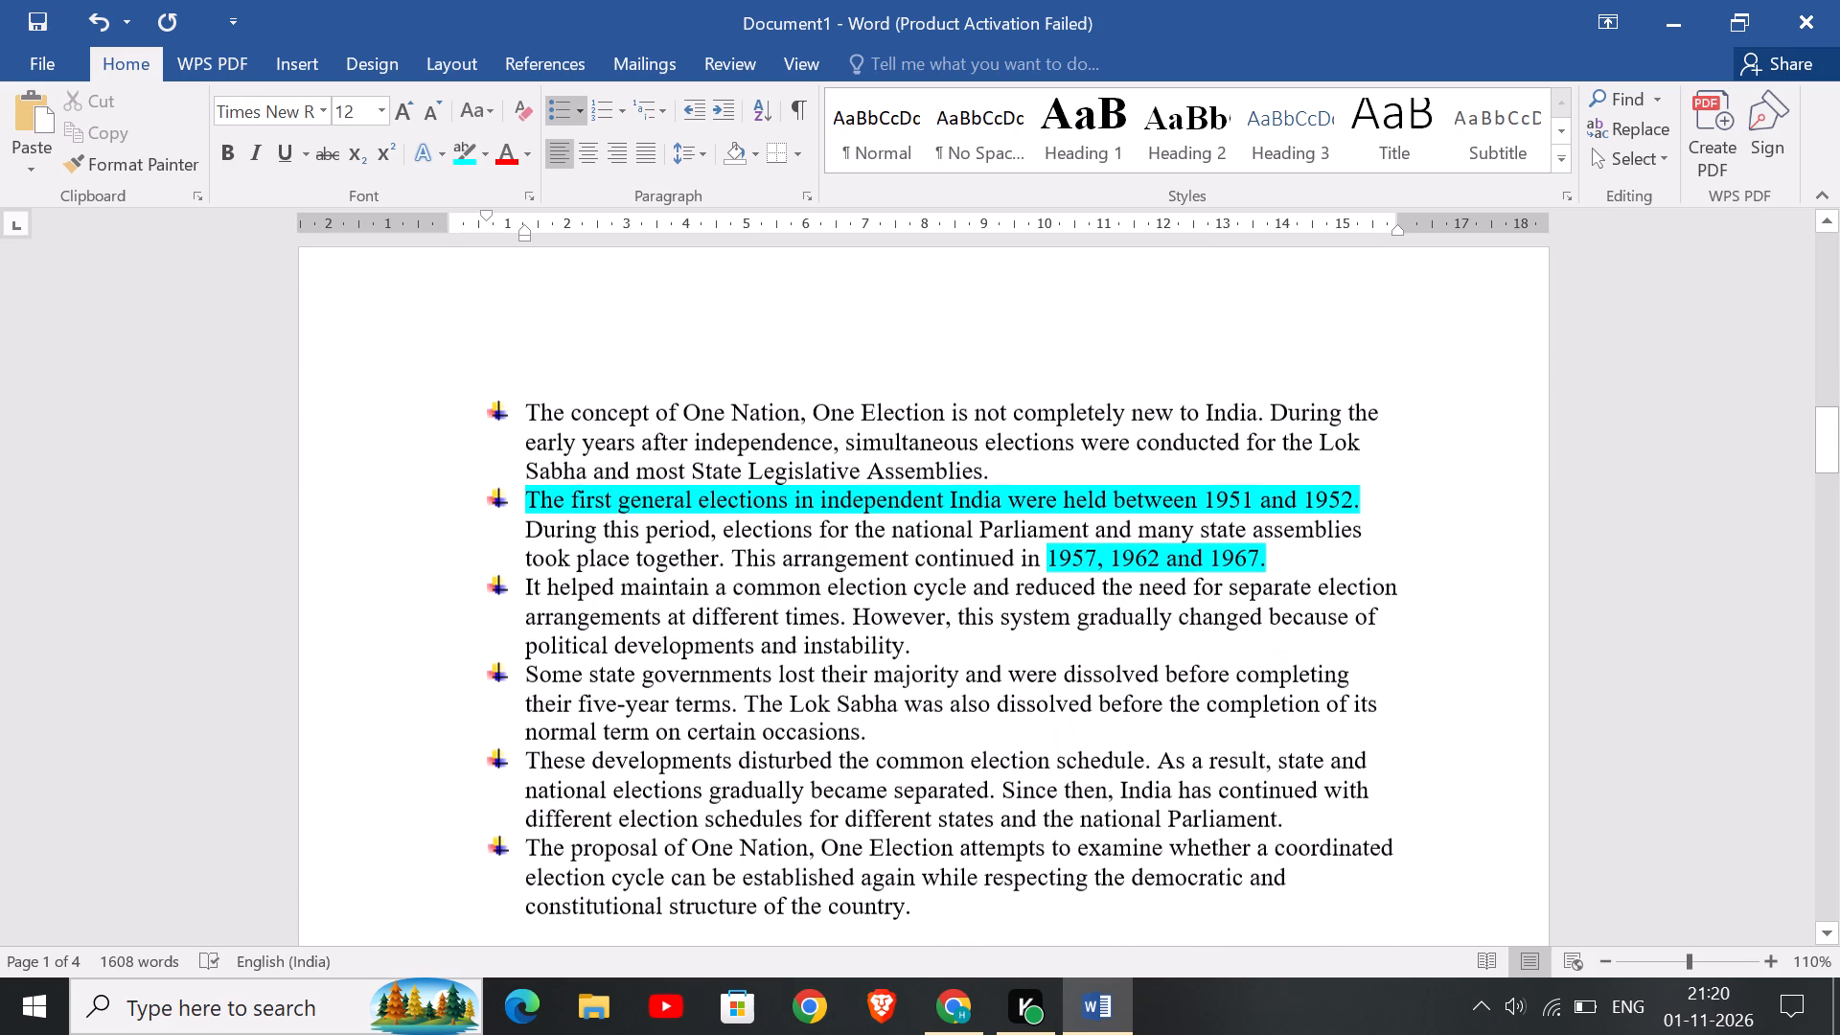
scroll(1004, 527, down, 2)
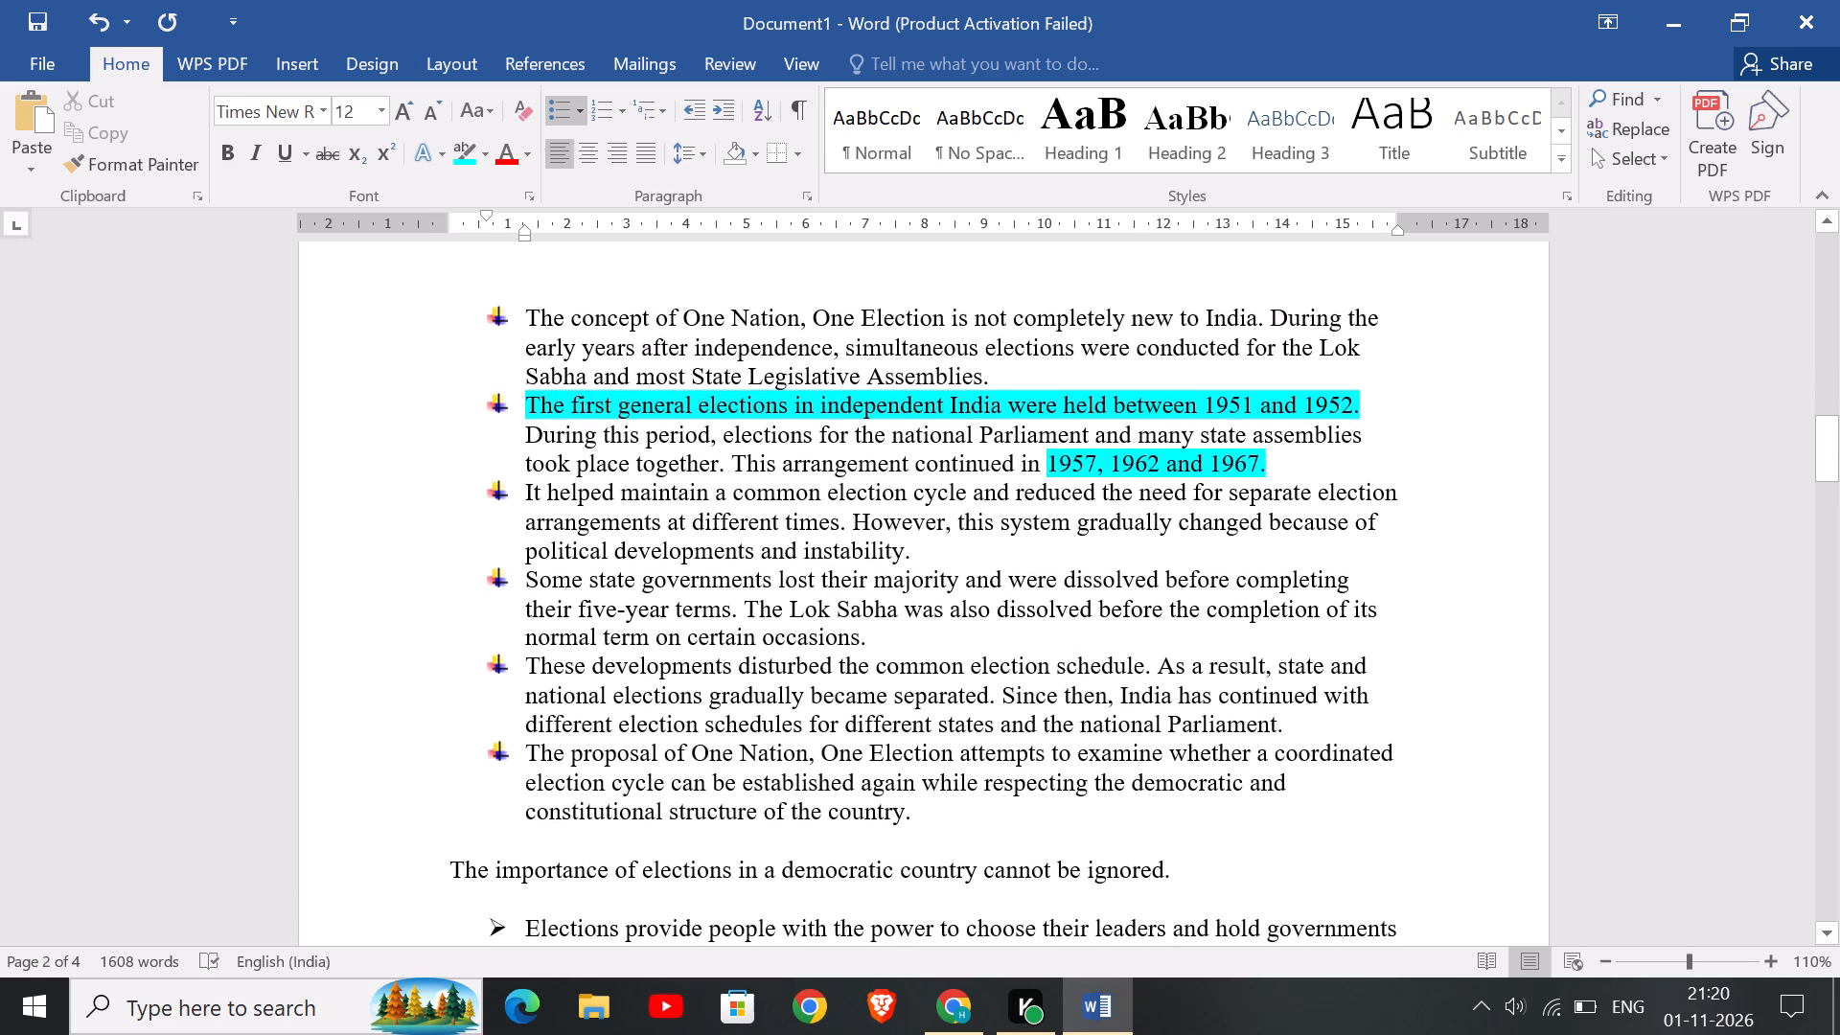
scroll(1004, 527, down, 2)
scroll(1004, 527, up, 1)
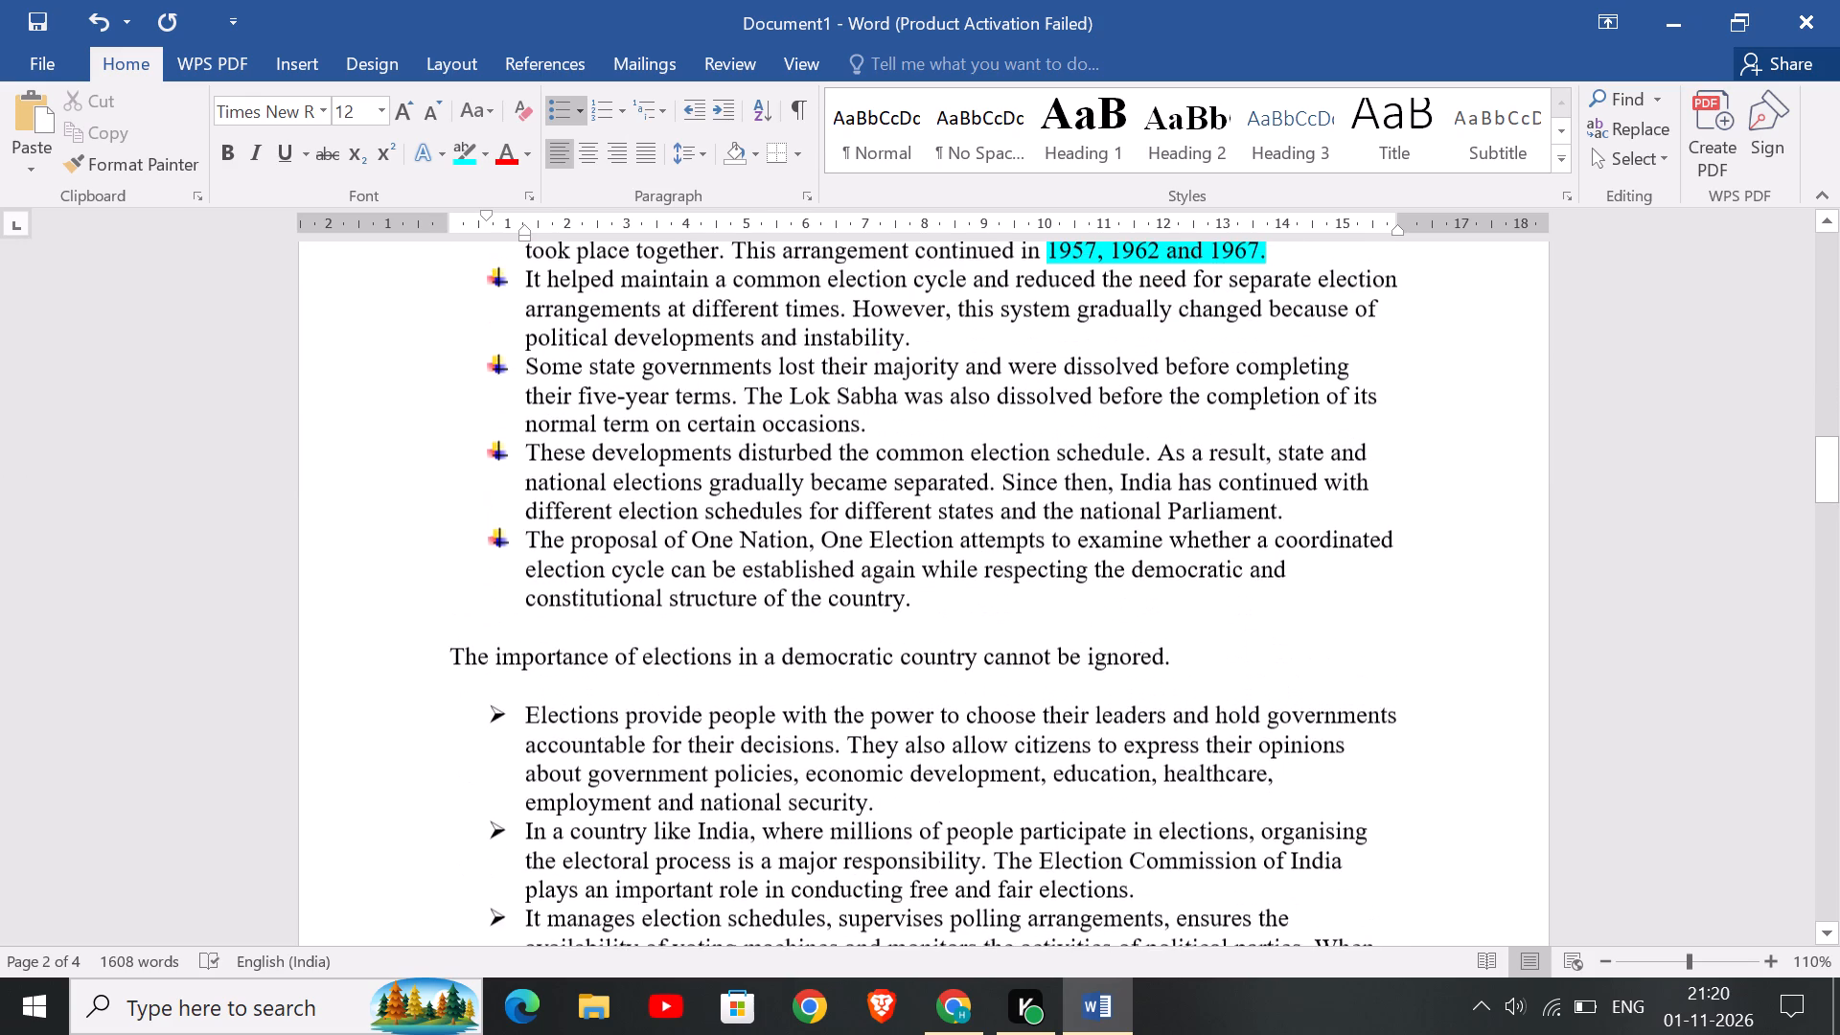
scroll(1004, 527, up, 1)
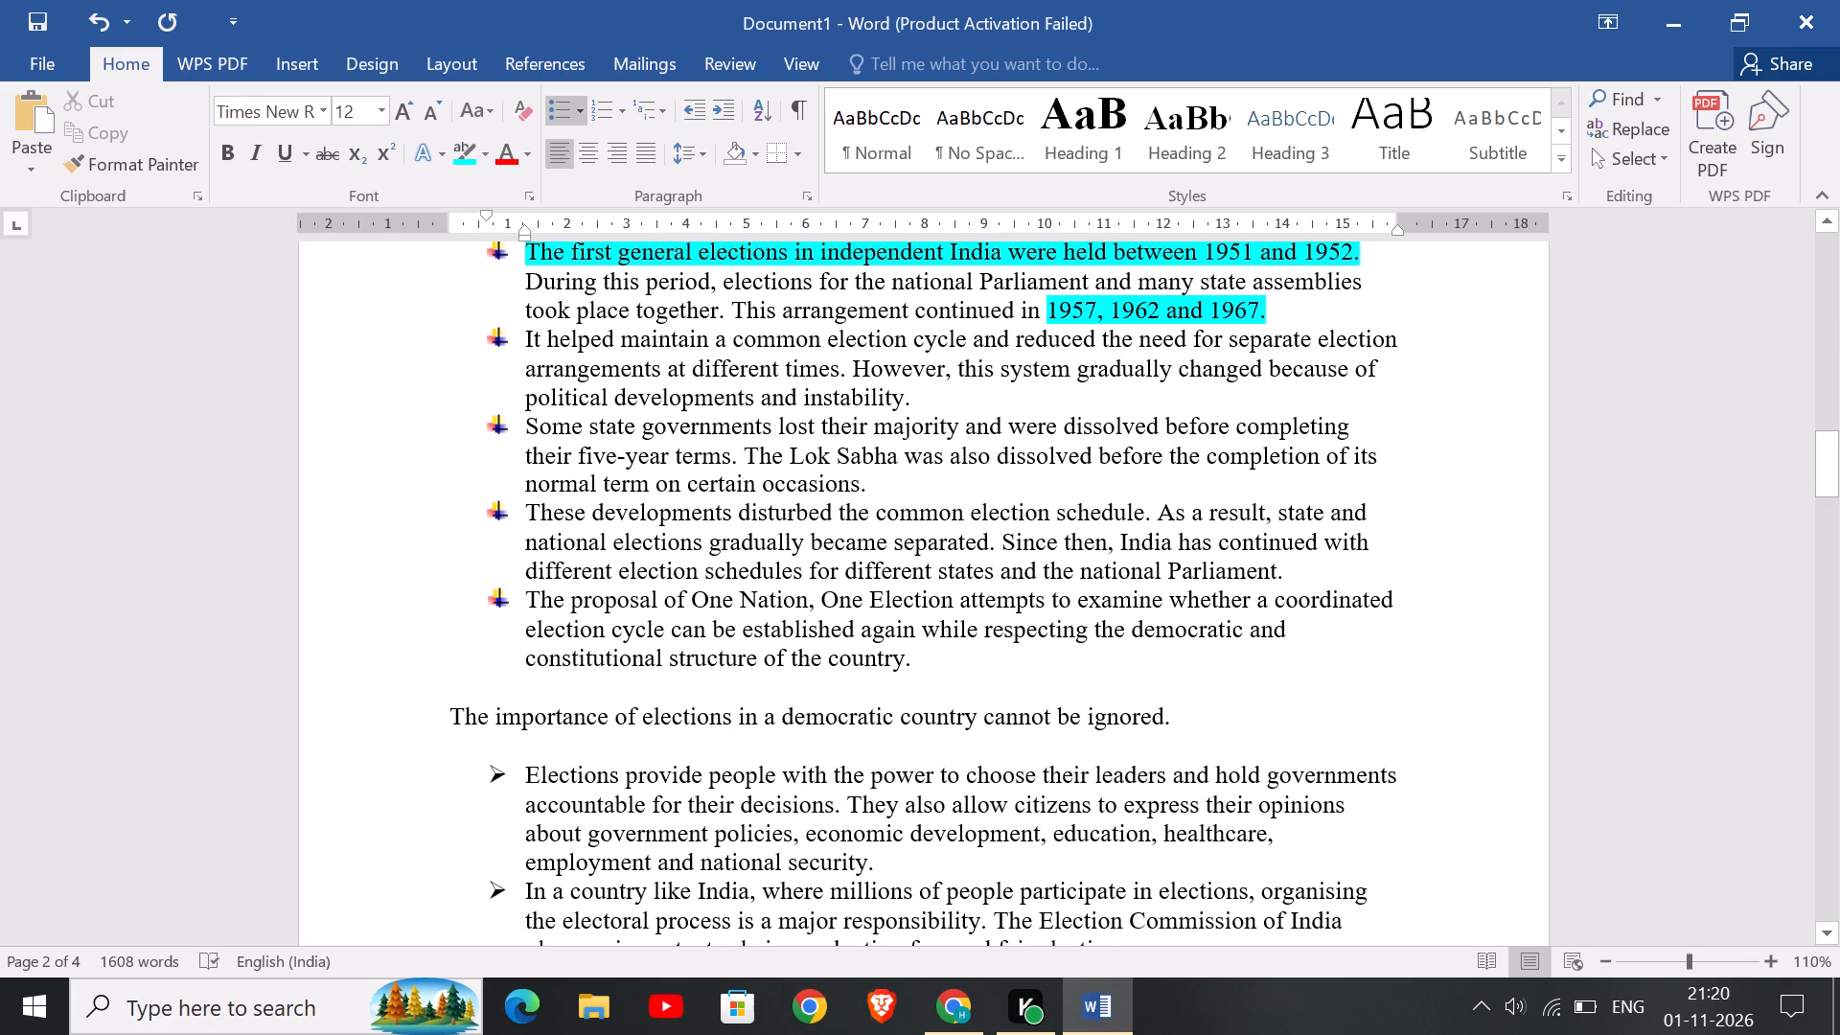
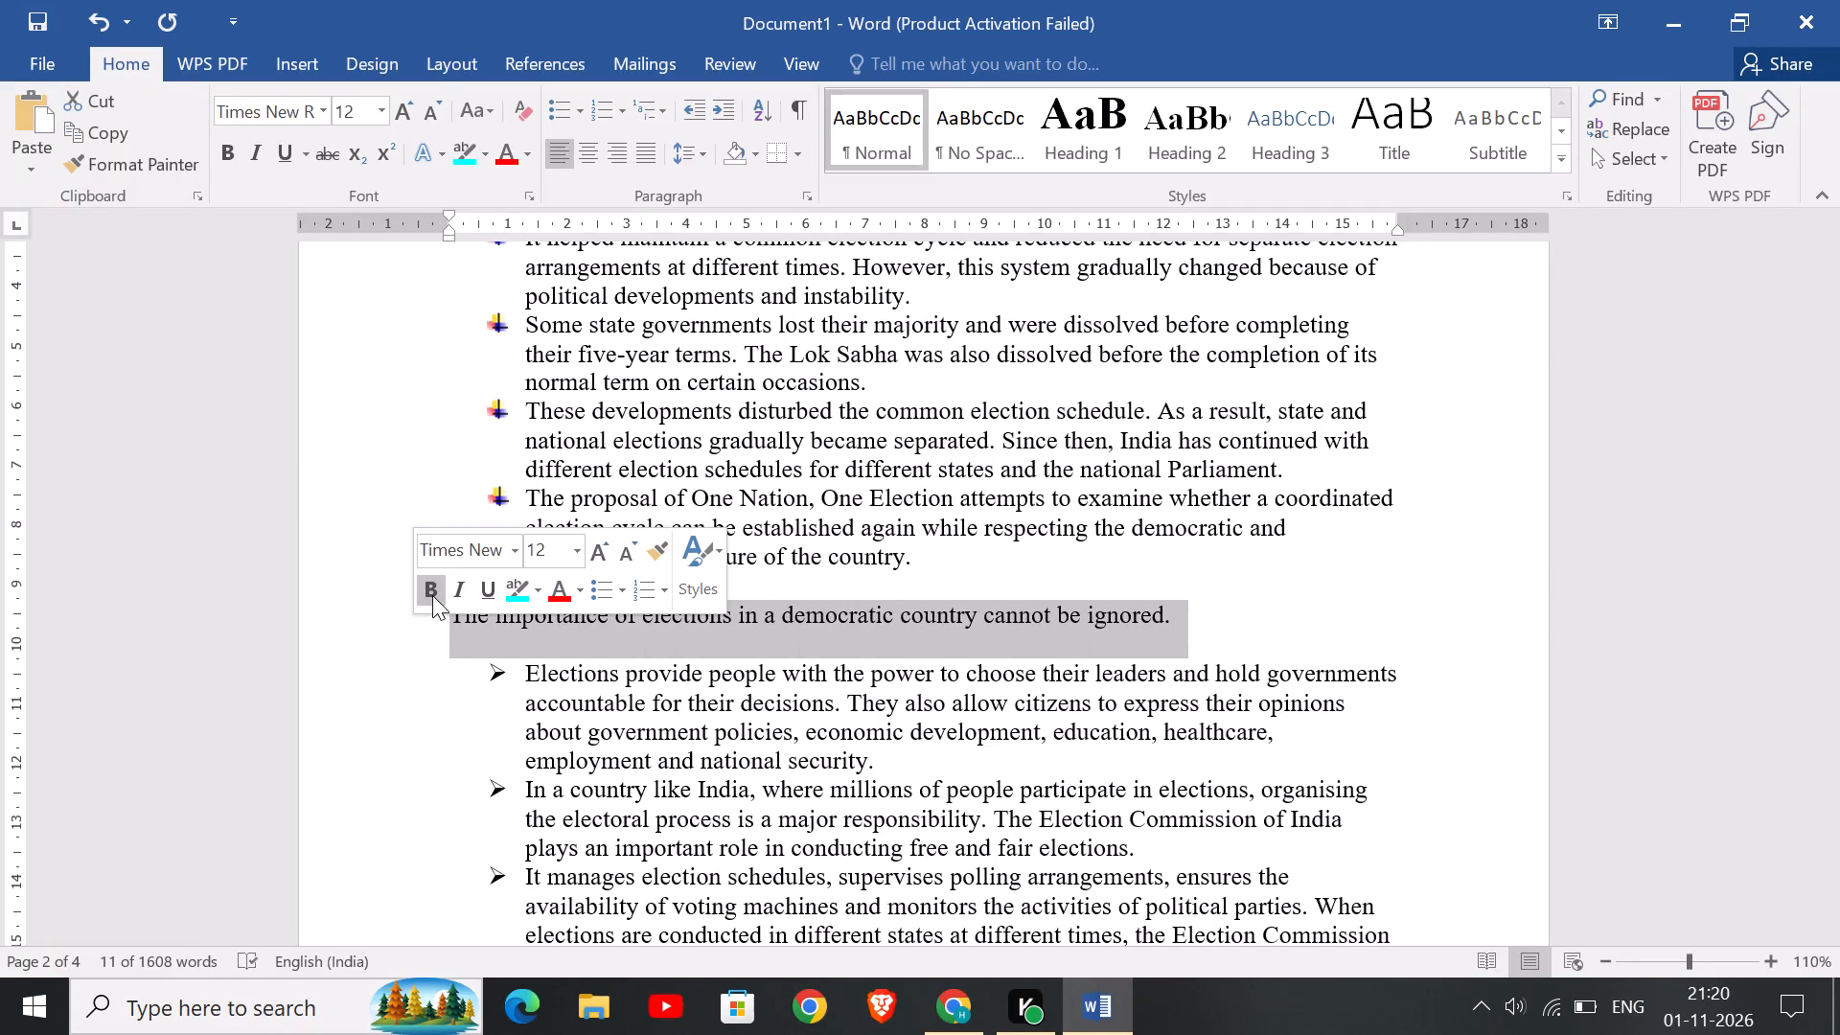
Format the line "The importance of elections in a democratic country cannot be ignored." as bold Gabriola at 16 pt.
click(432, 595)
click(516, 560)
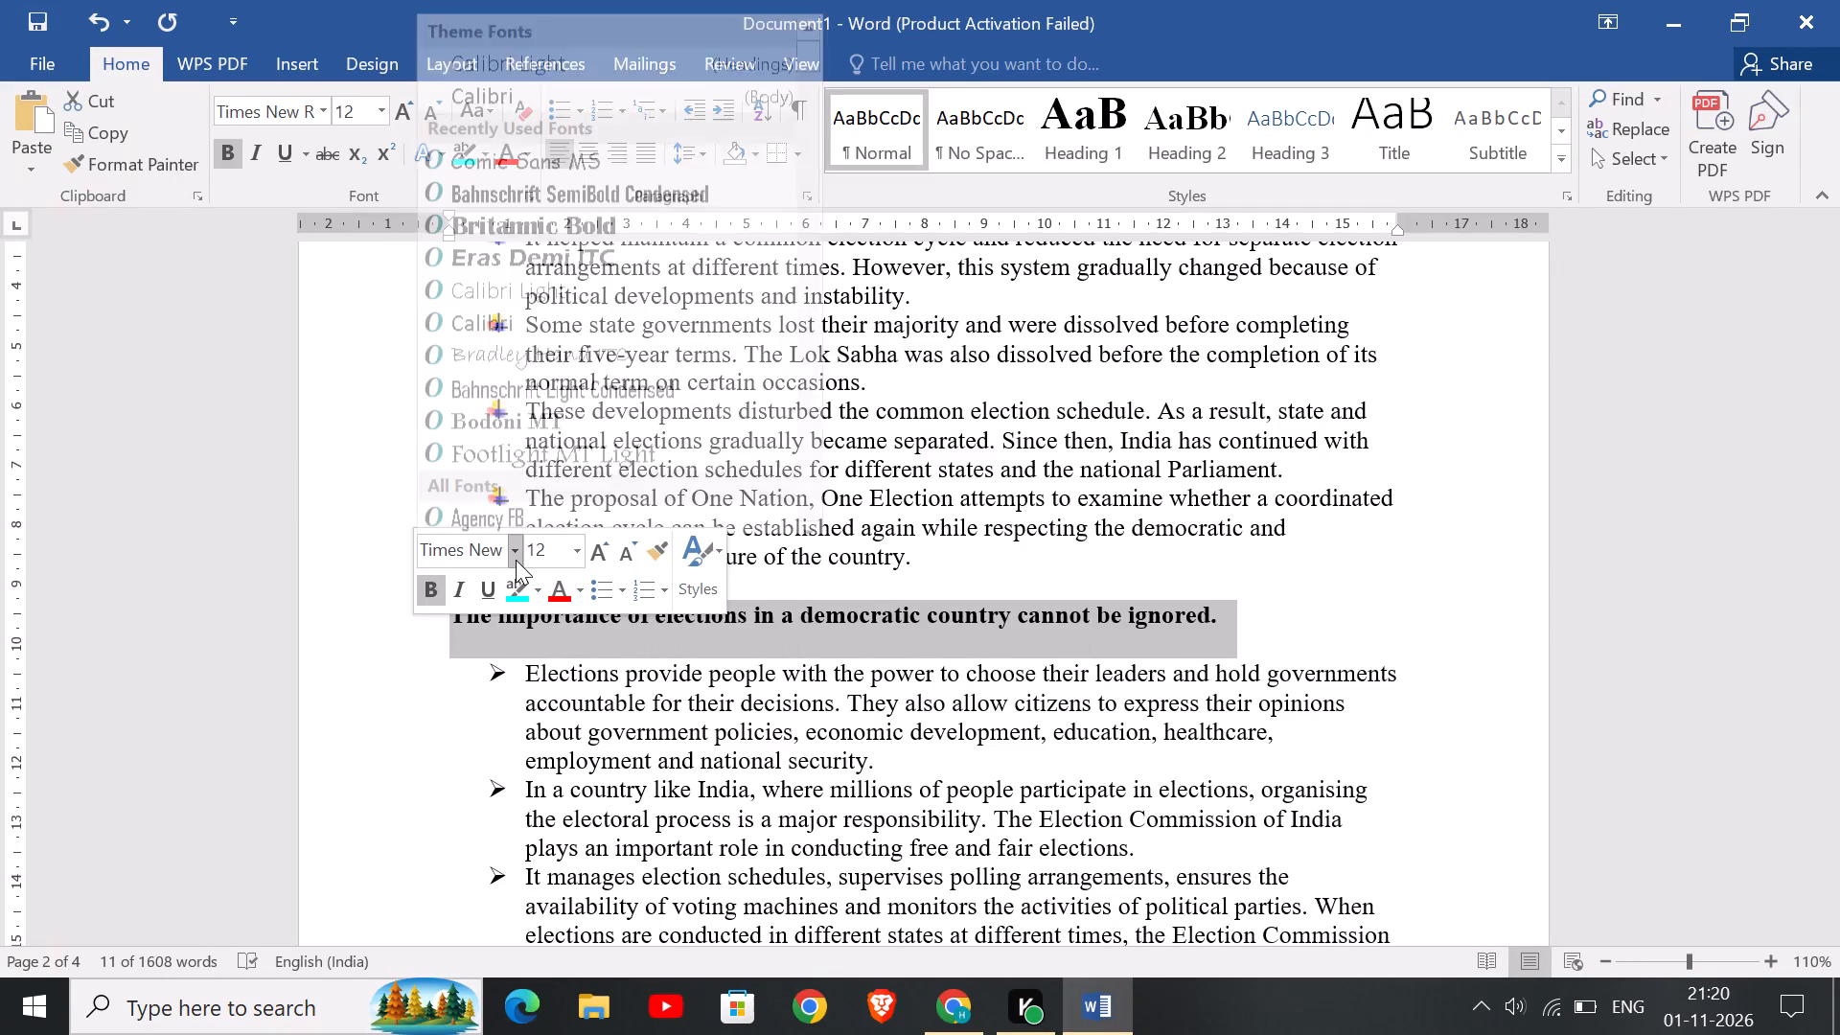
scroll(592, 356, down, 4)
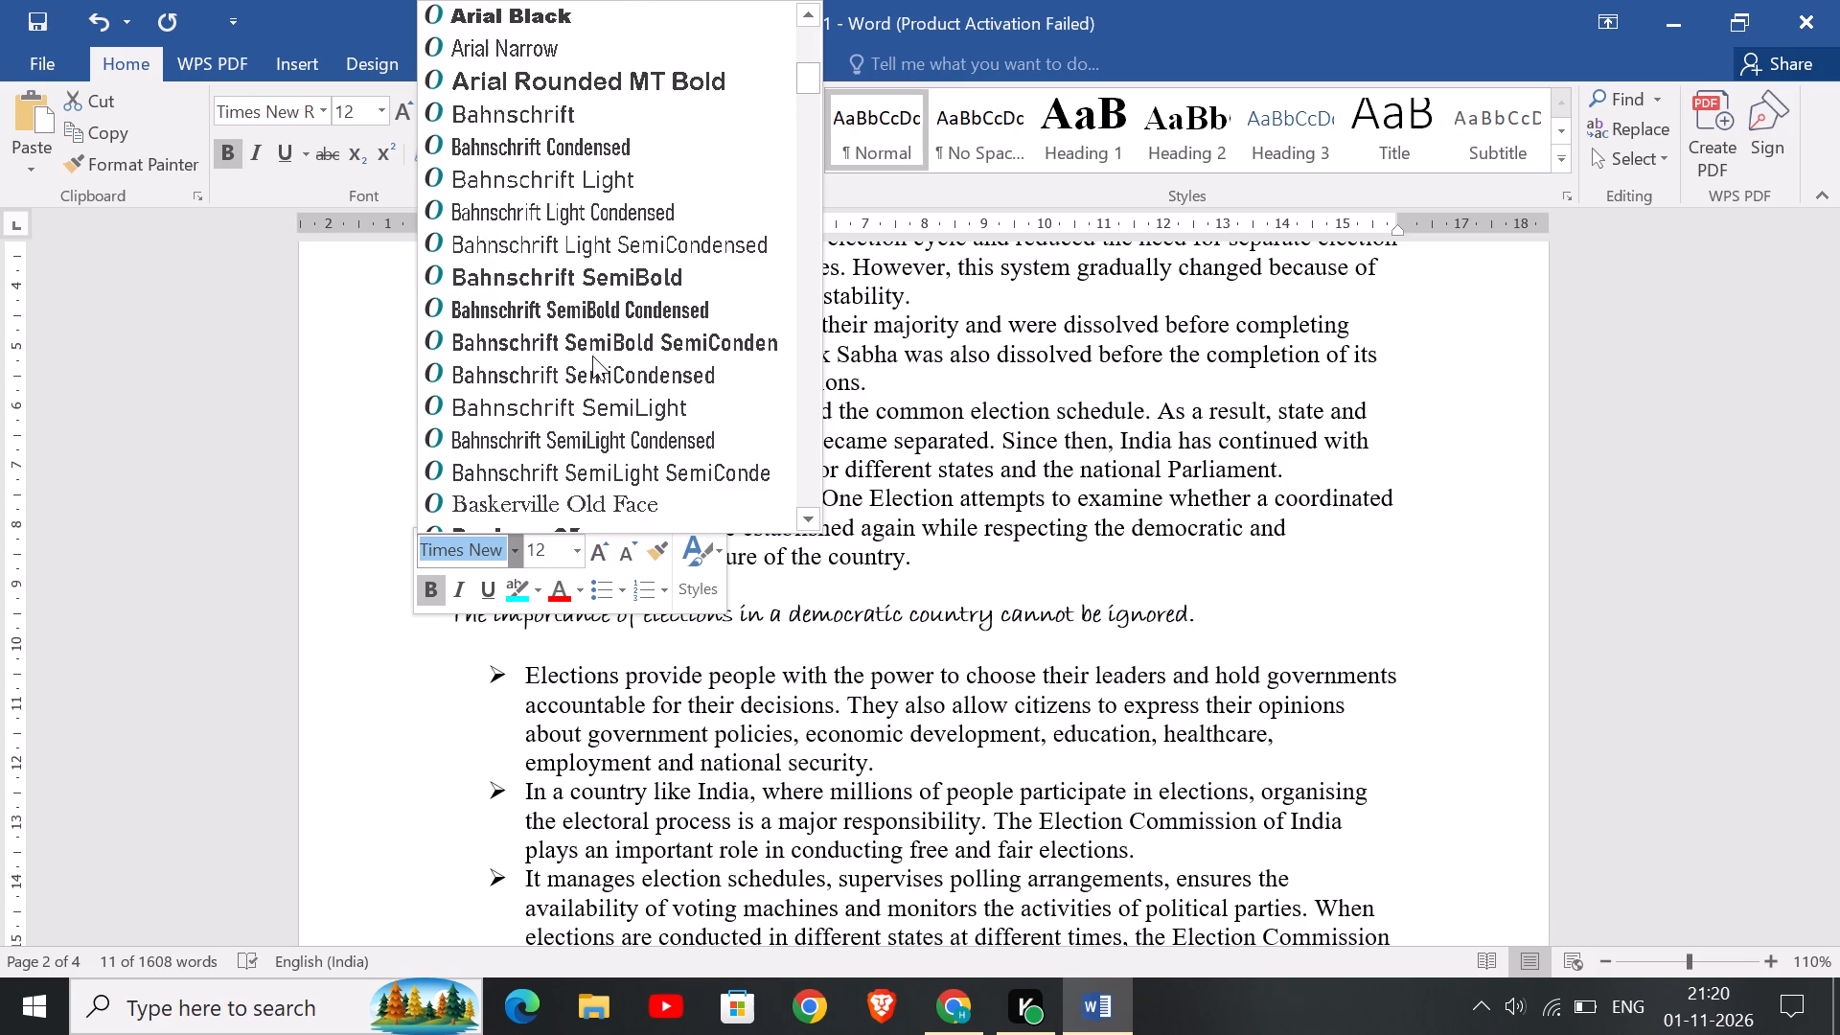
scroll(592, 356, down, 4)
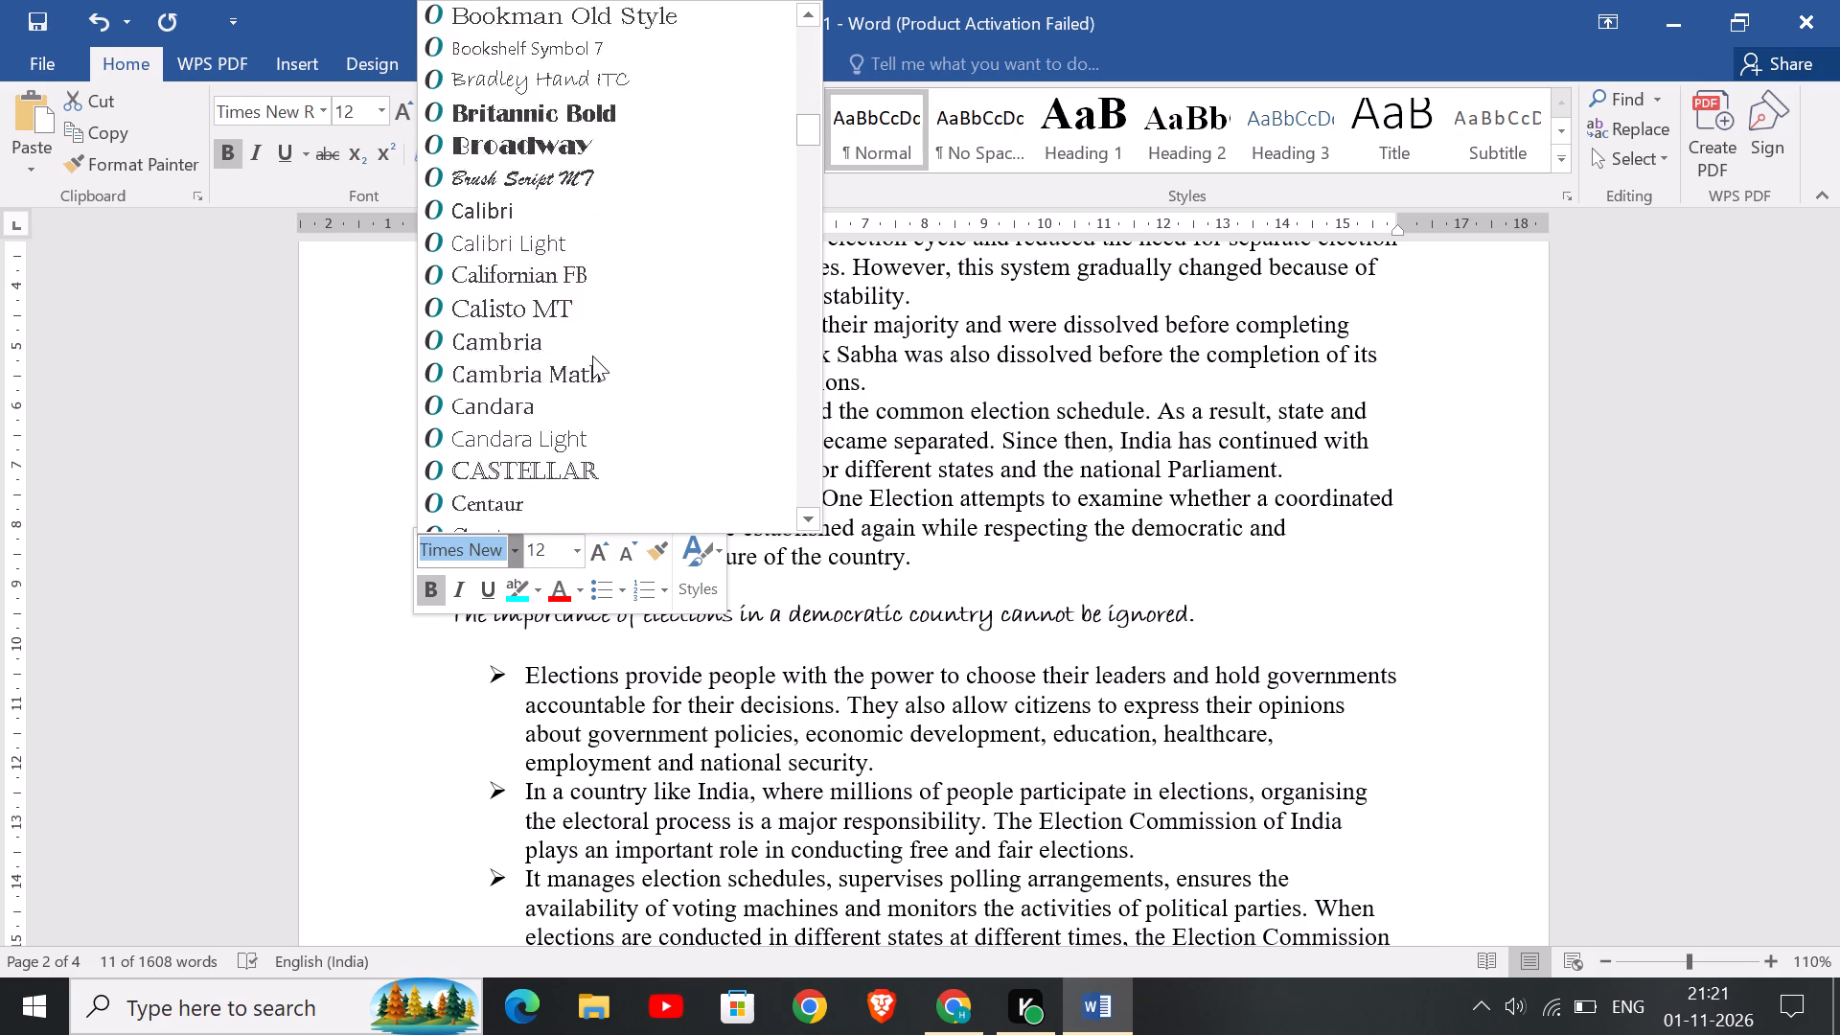
scroll(592, 356, down, 4)
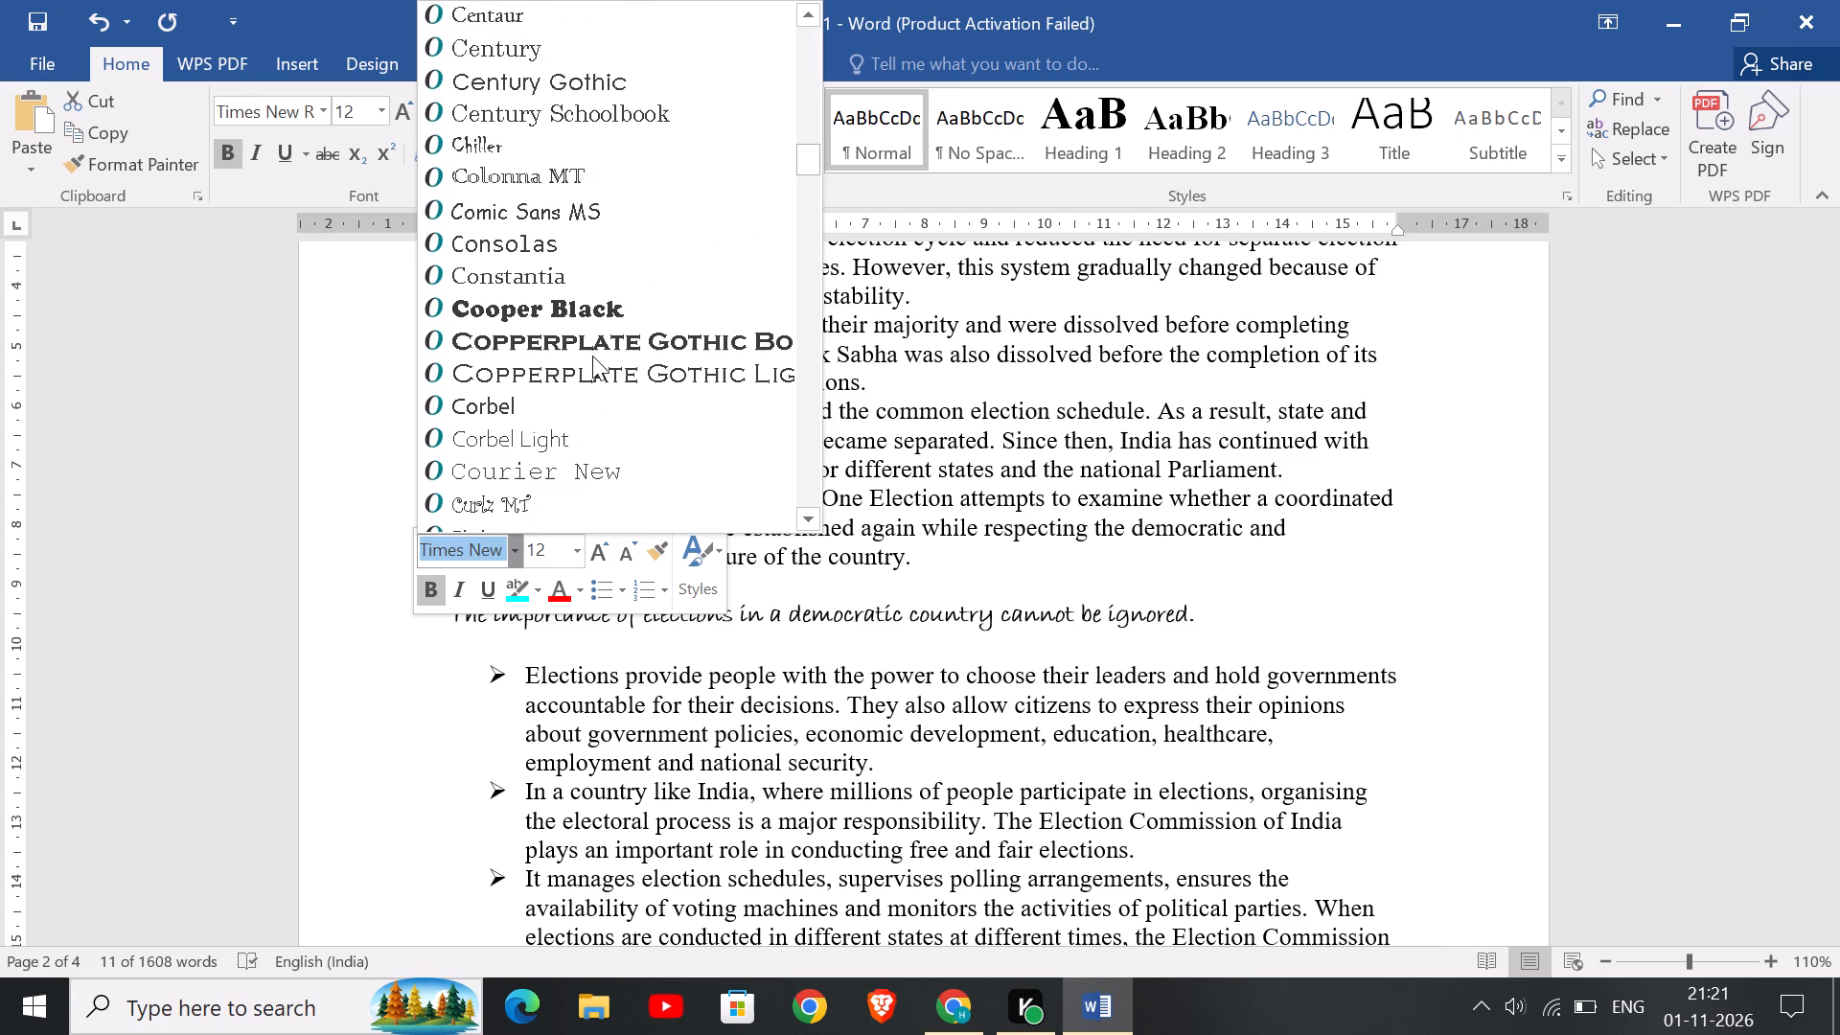
scroll(592, 356, down, 4)
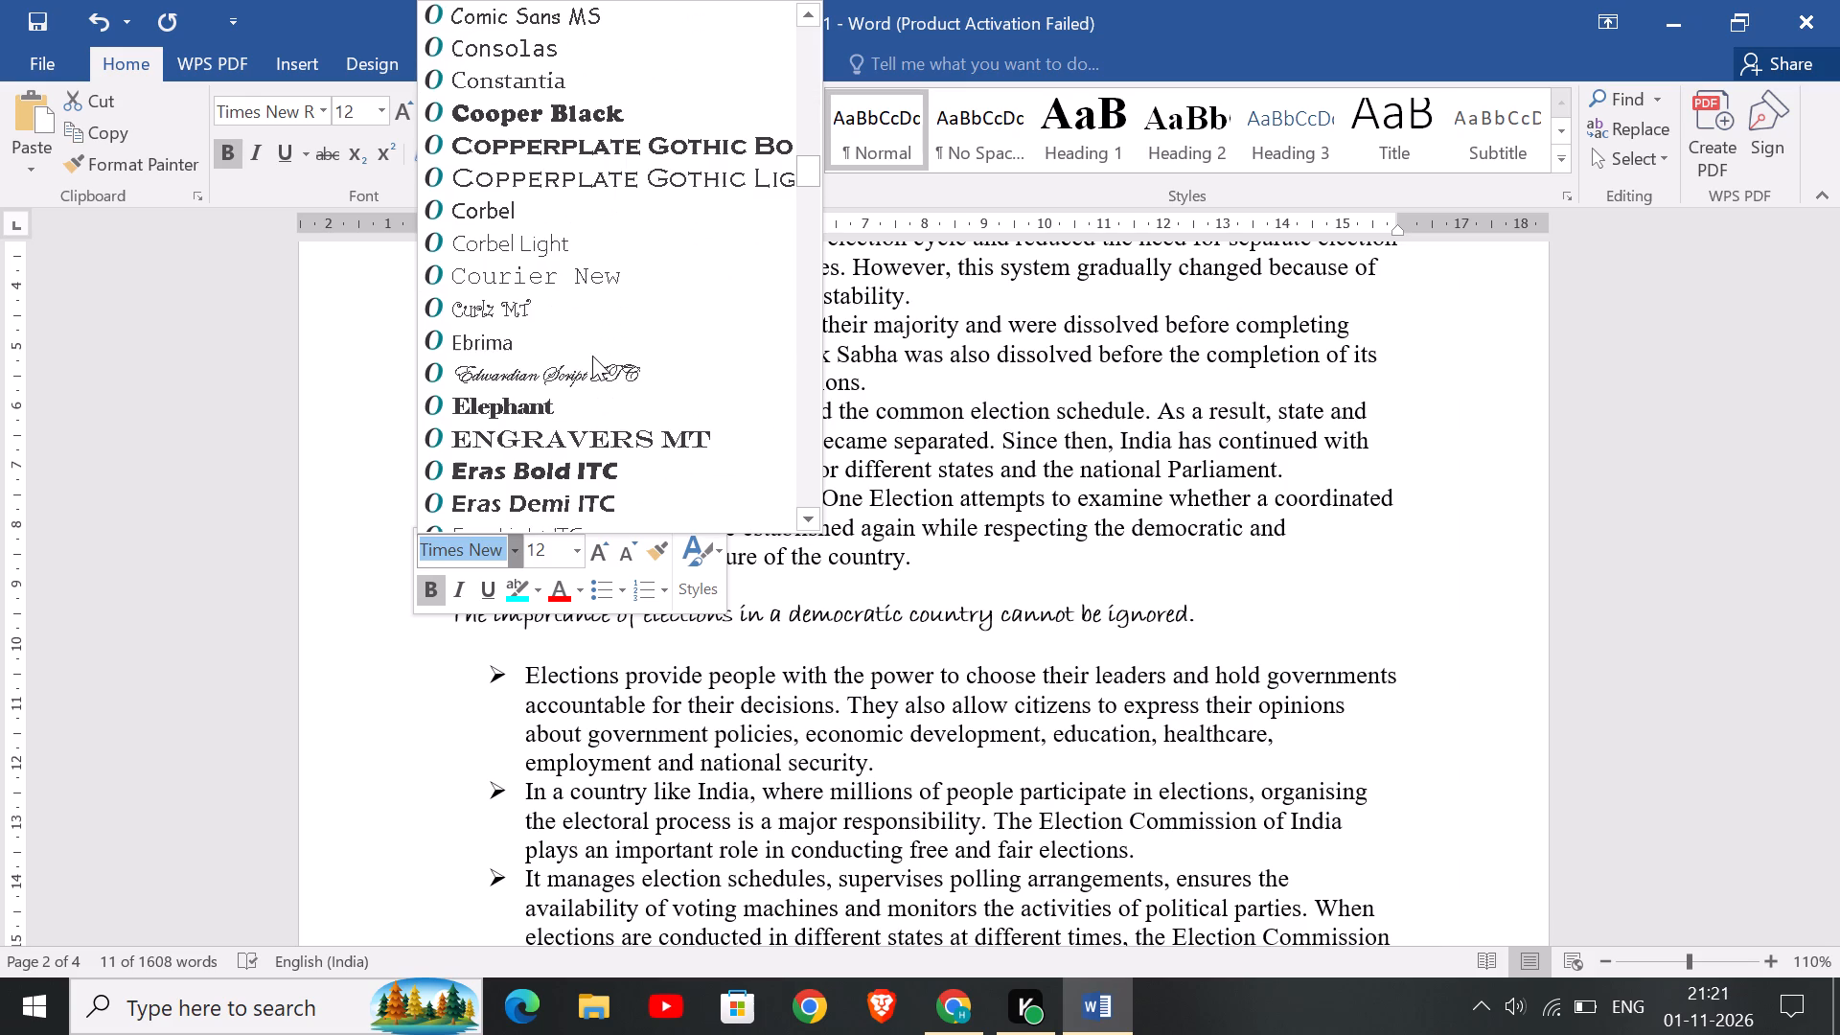
scroll(592, 356, down, 3)
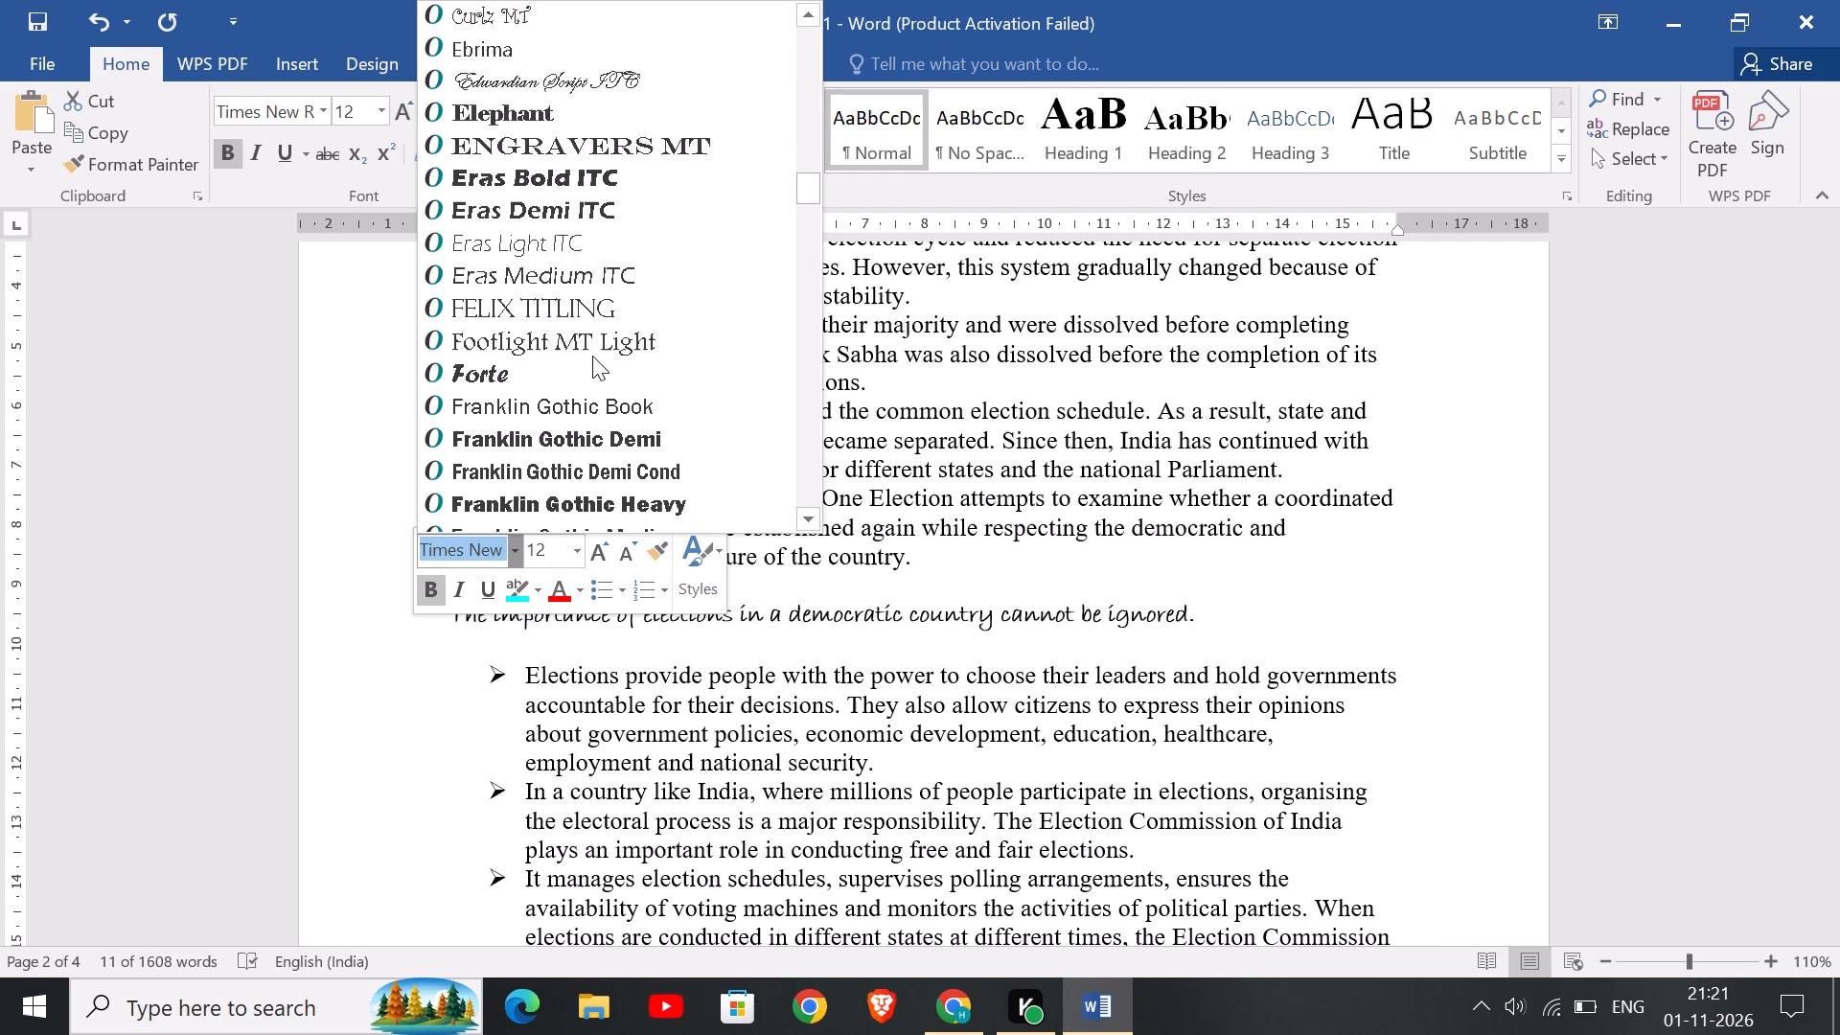
scroll(592, 356, down, 2)
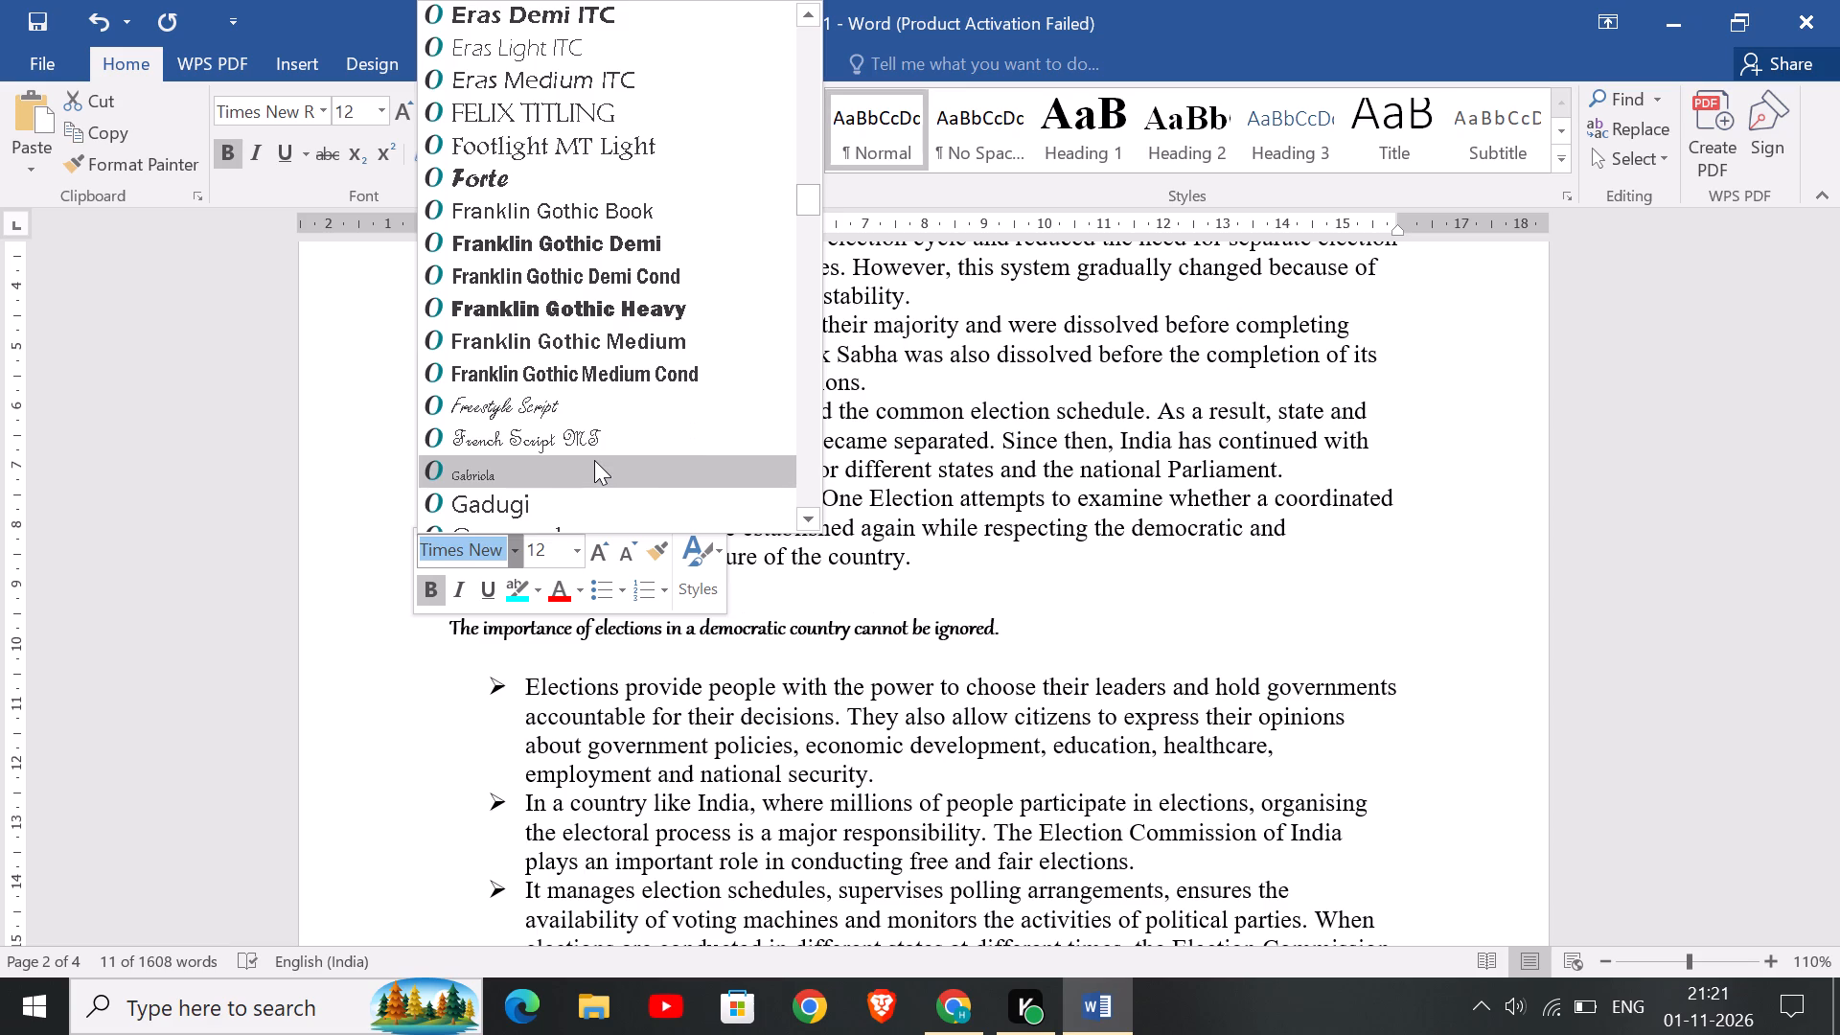
click(594, 460)
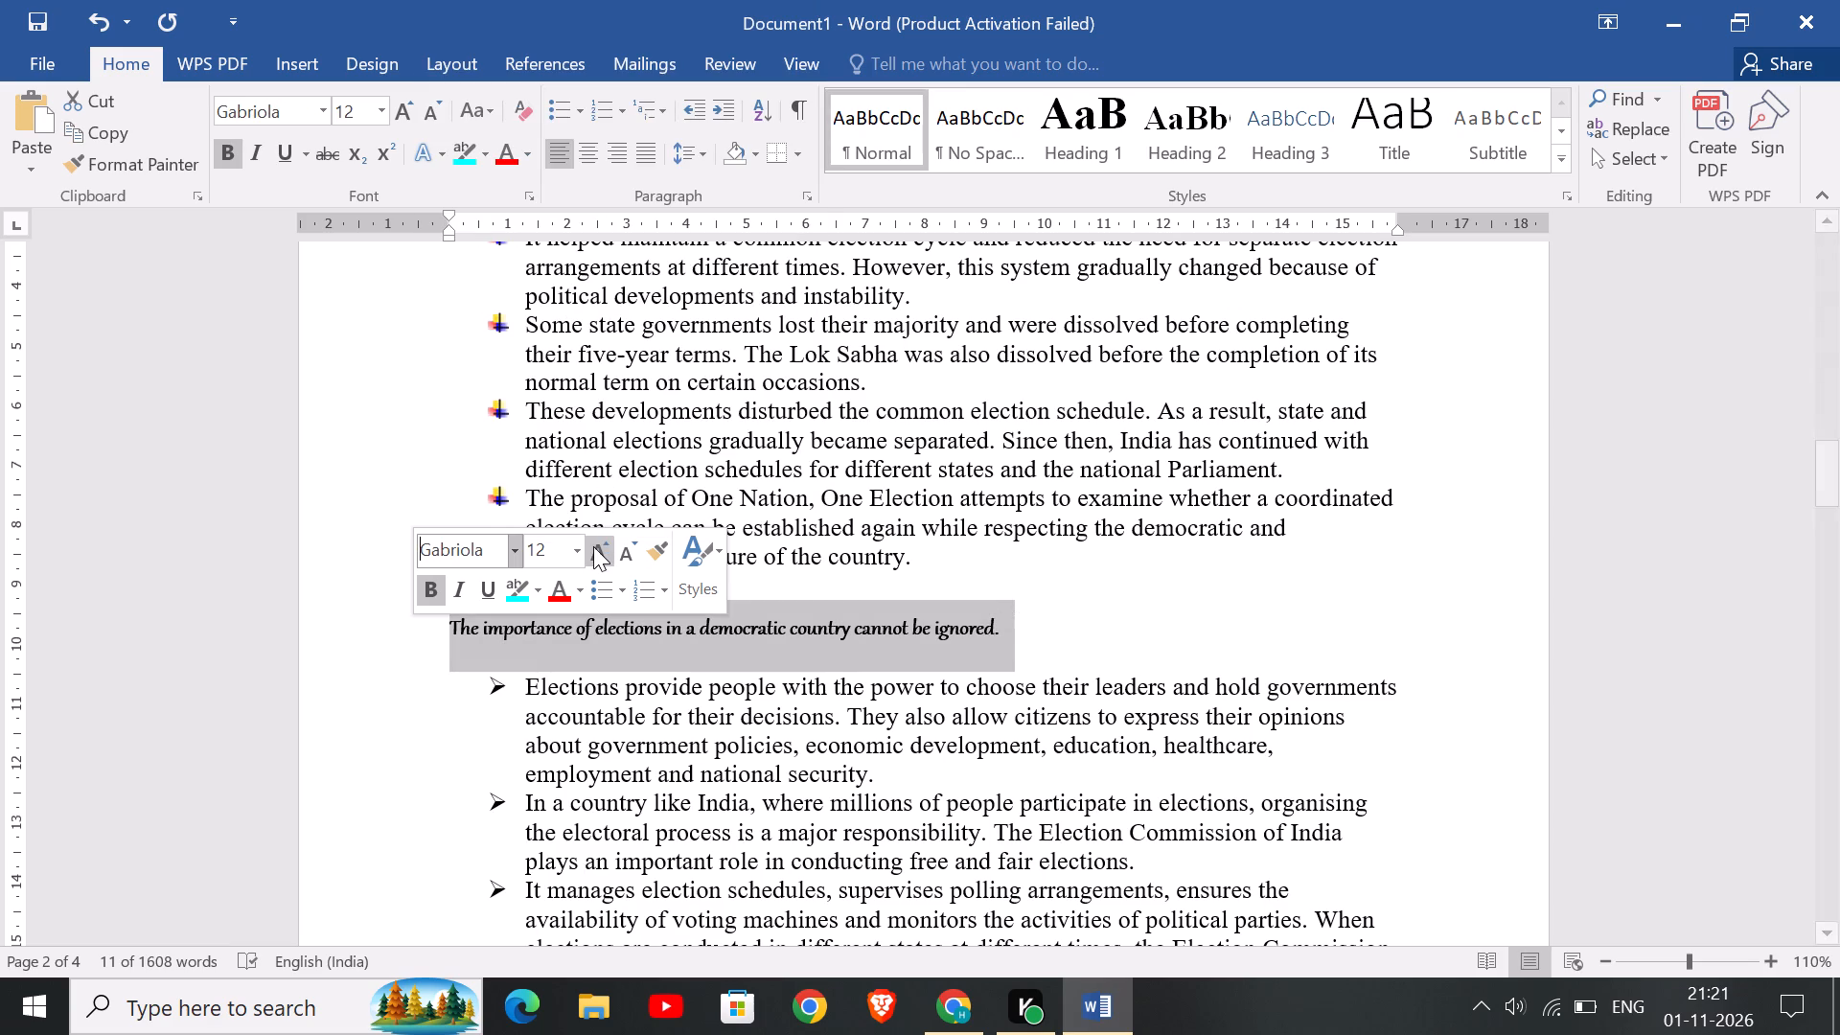
click(593, 548)
click(593, 548)
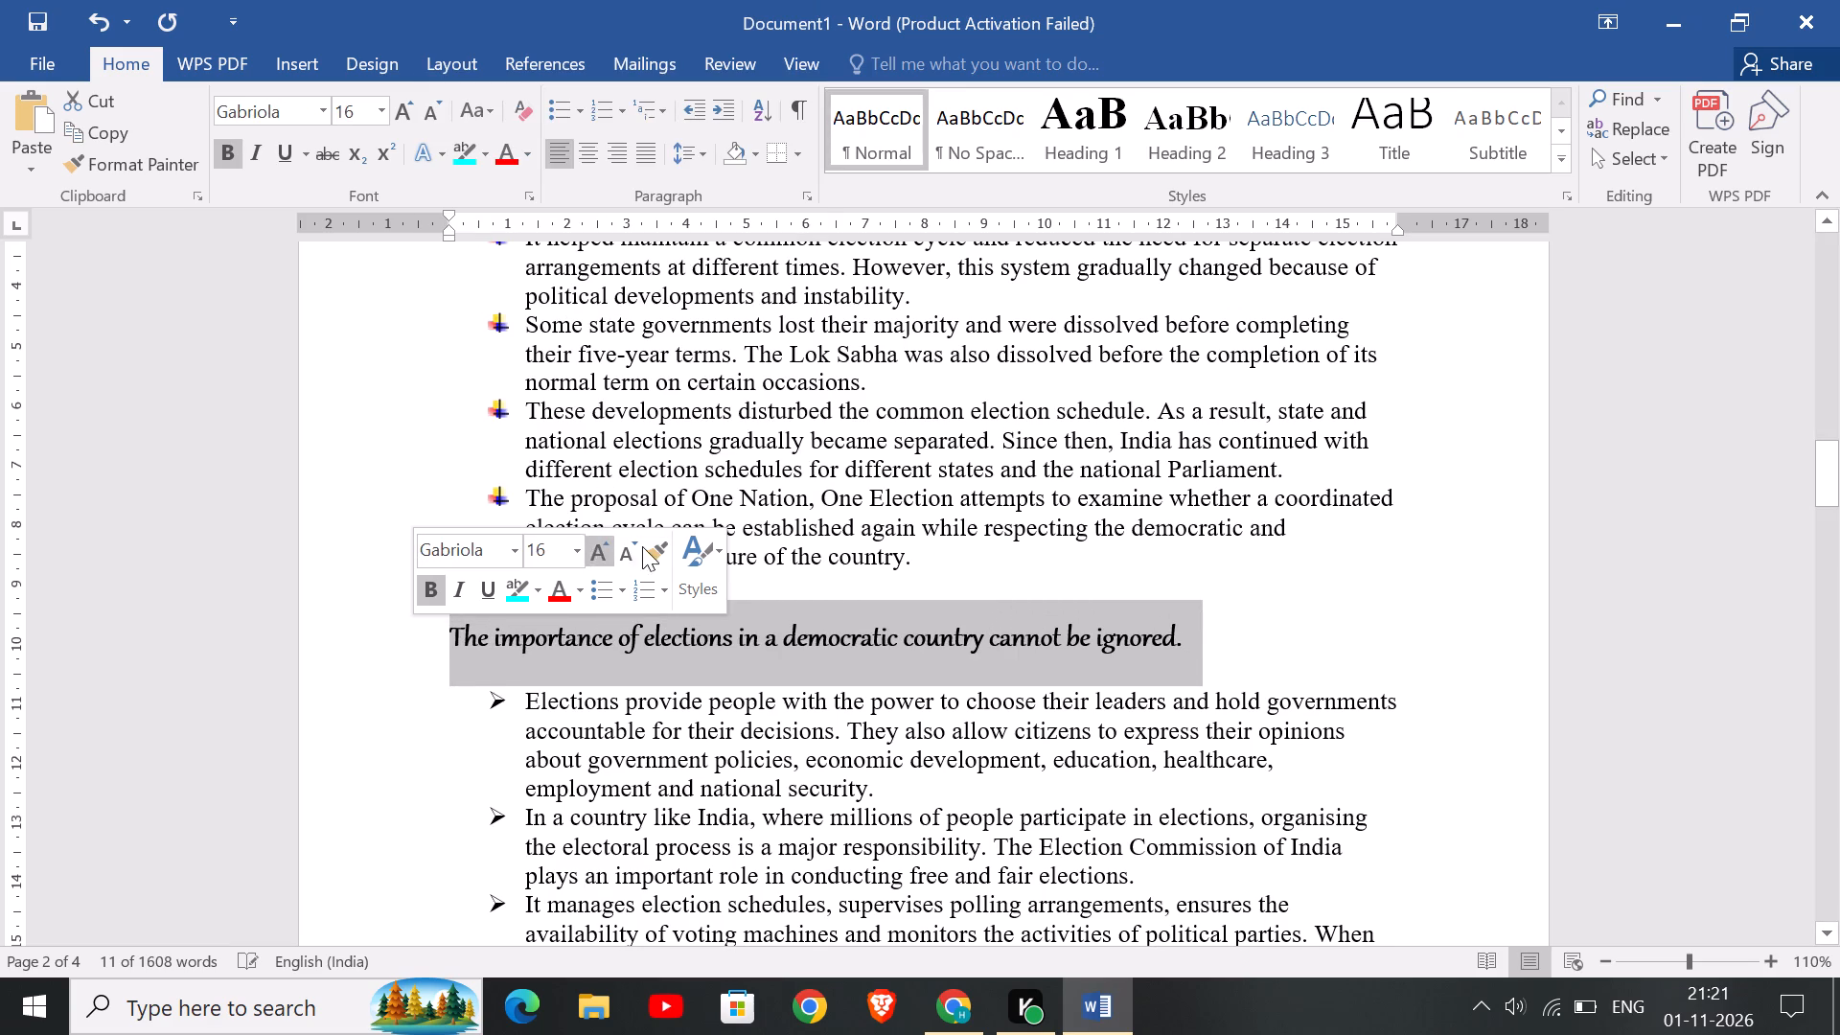
click(911, 552)
Review the bullets under the importance of elections heading, including the one on the Election Commission's administrative arrangements.
scroll(911, 552, down, 2)
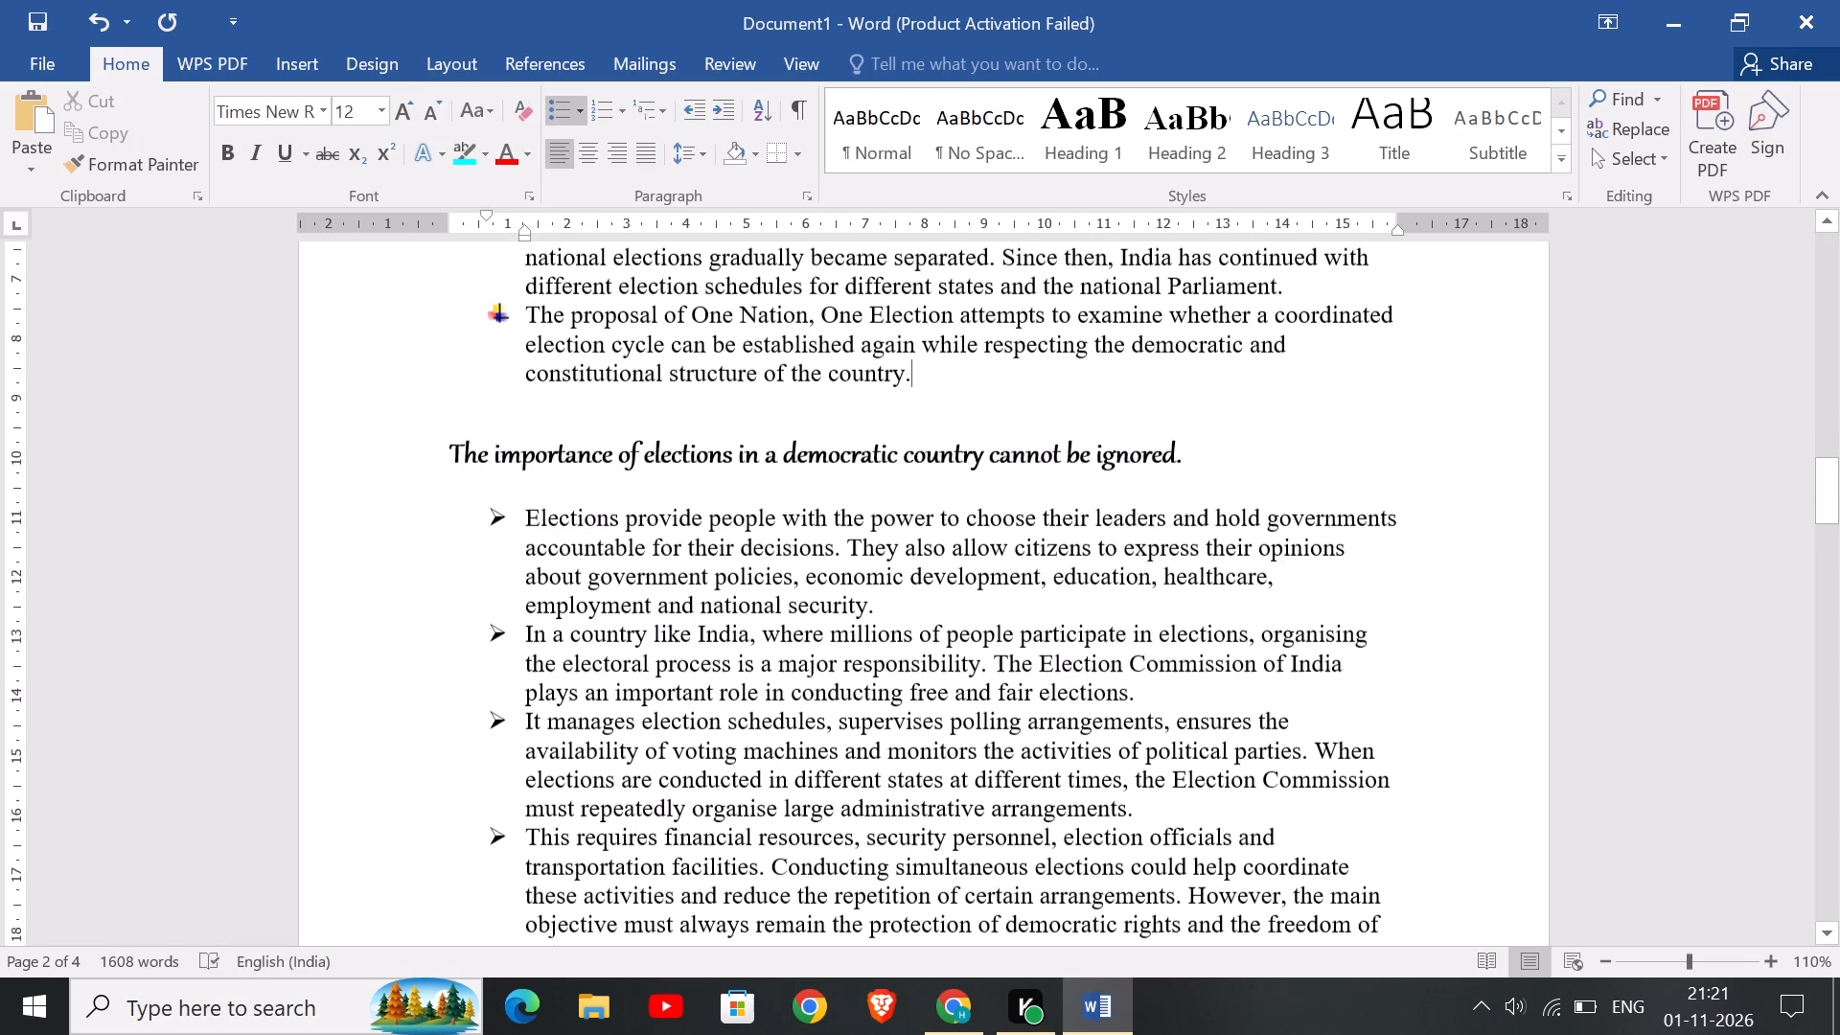
scroll(911, 552, down, 2)
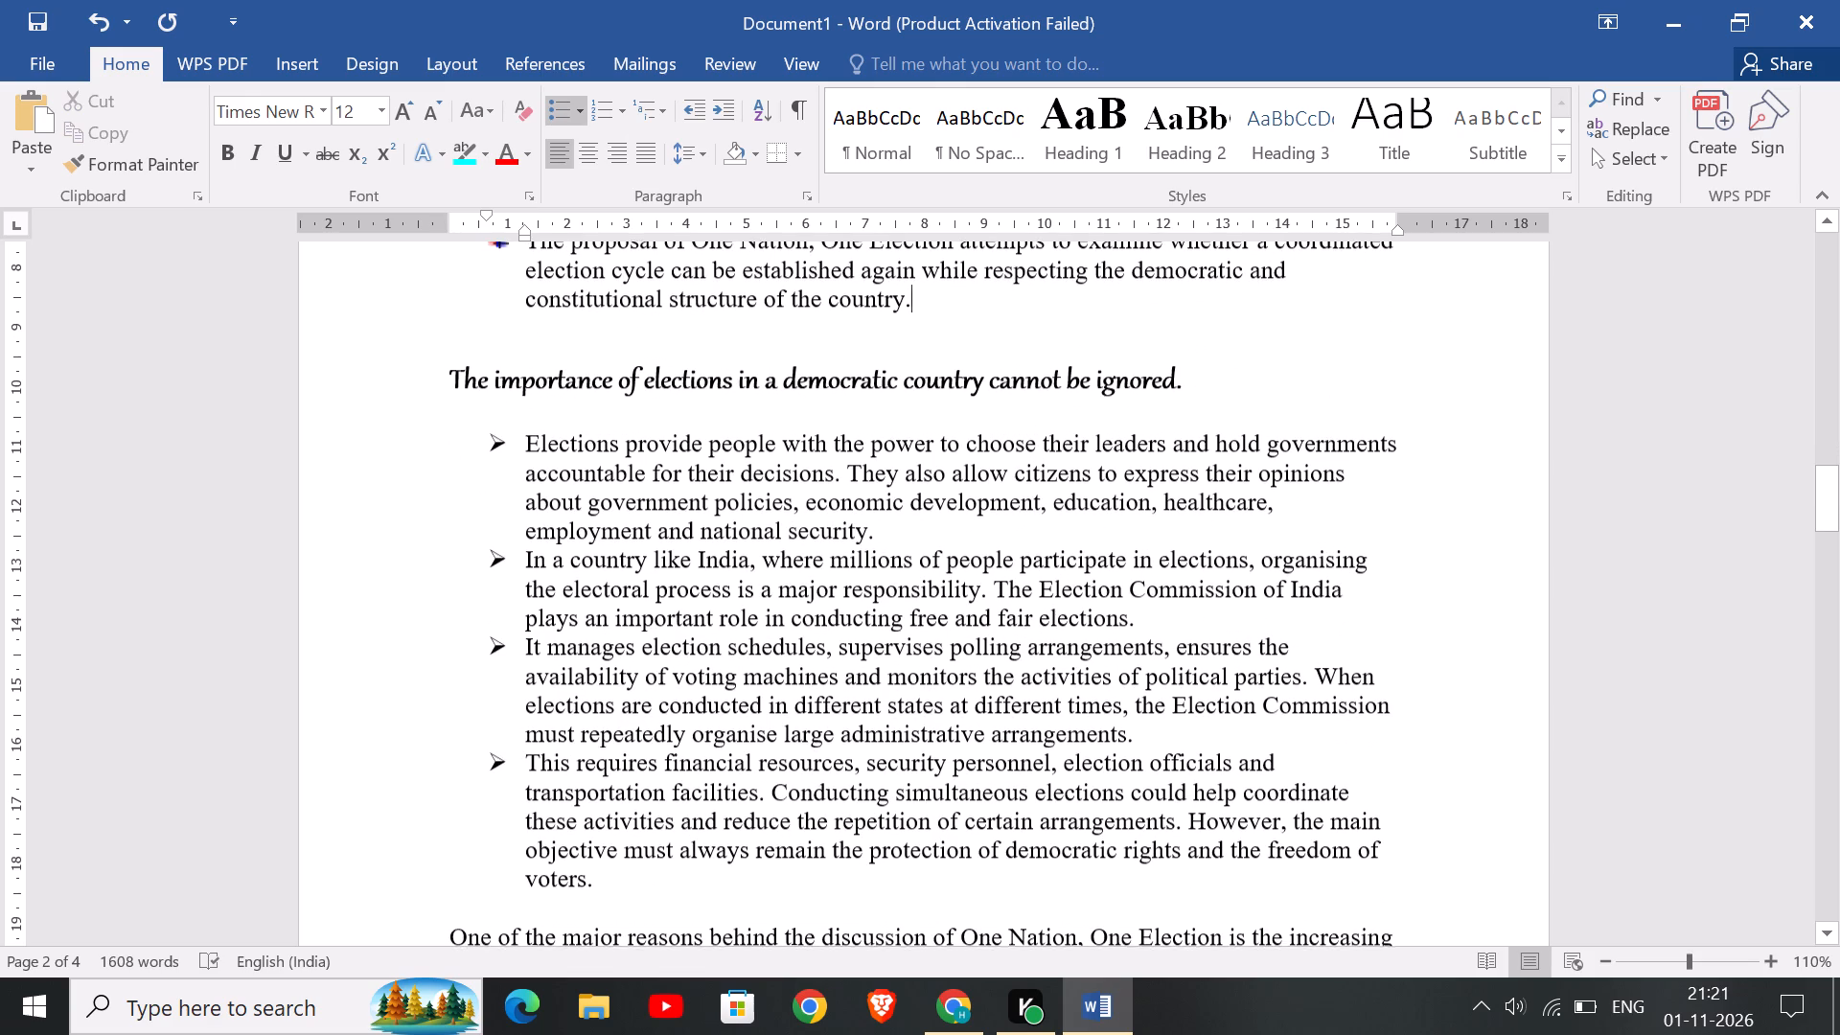
scroll(911, 552, down, 2)
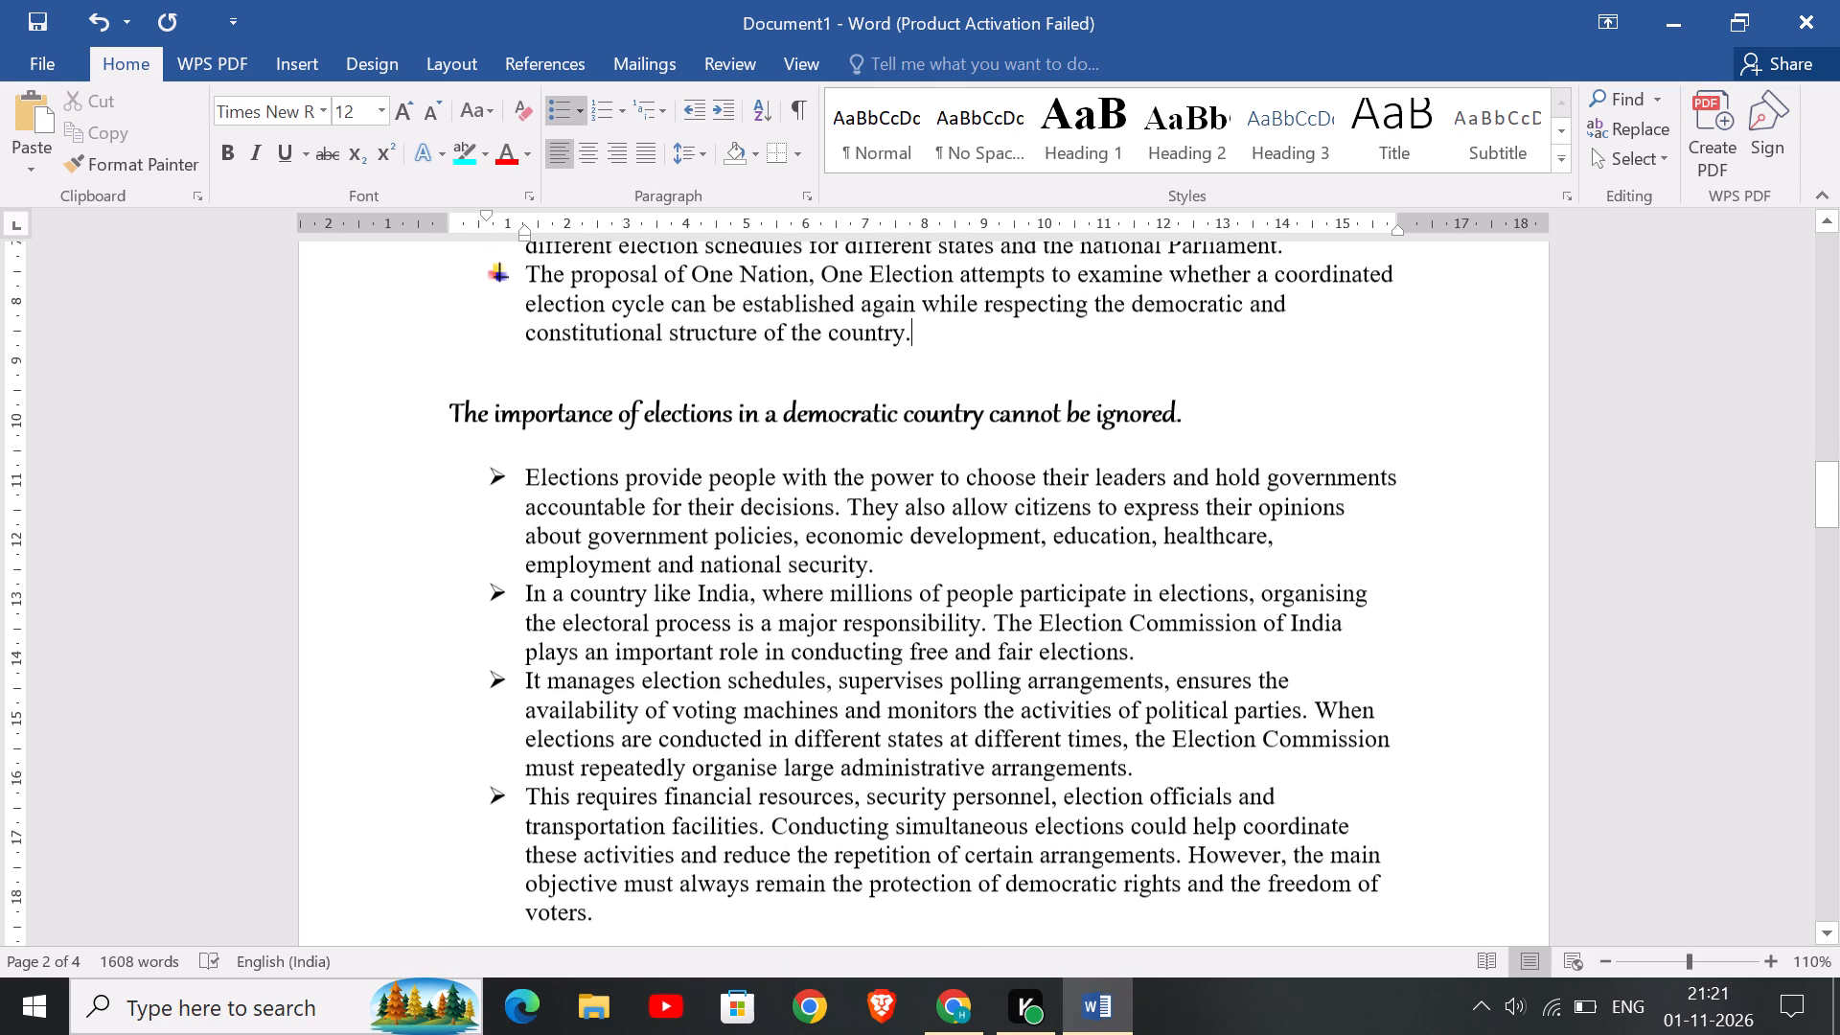
scroll(911, 552, down, 2)
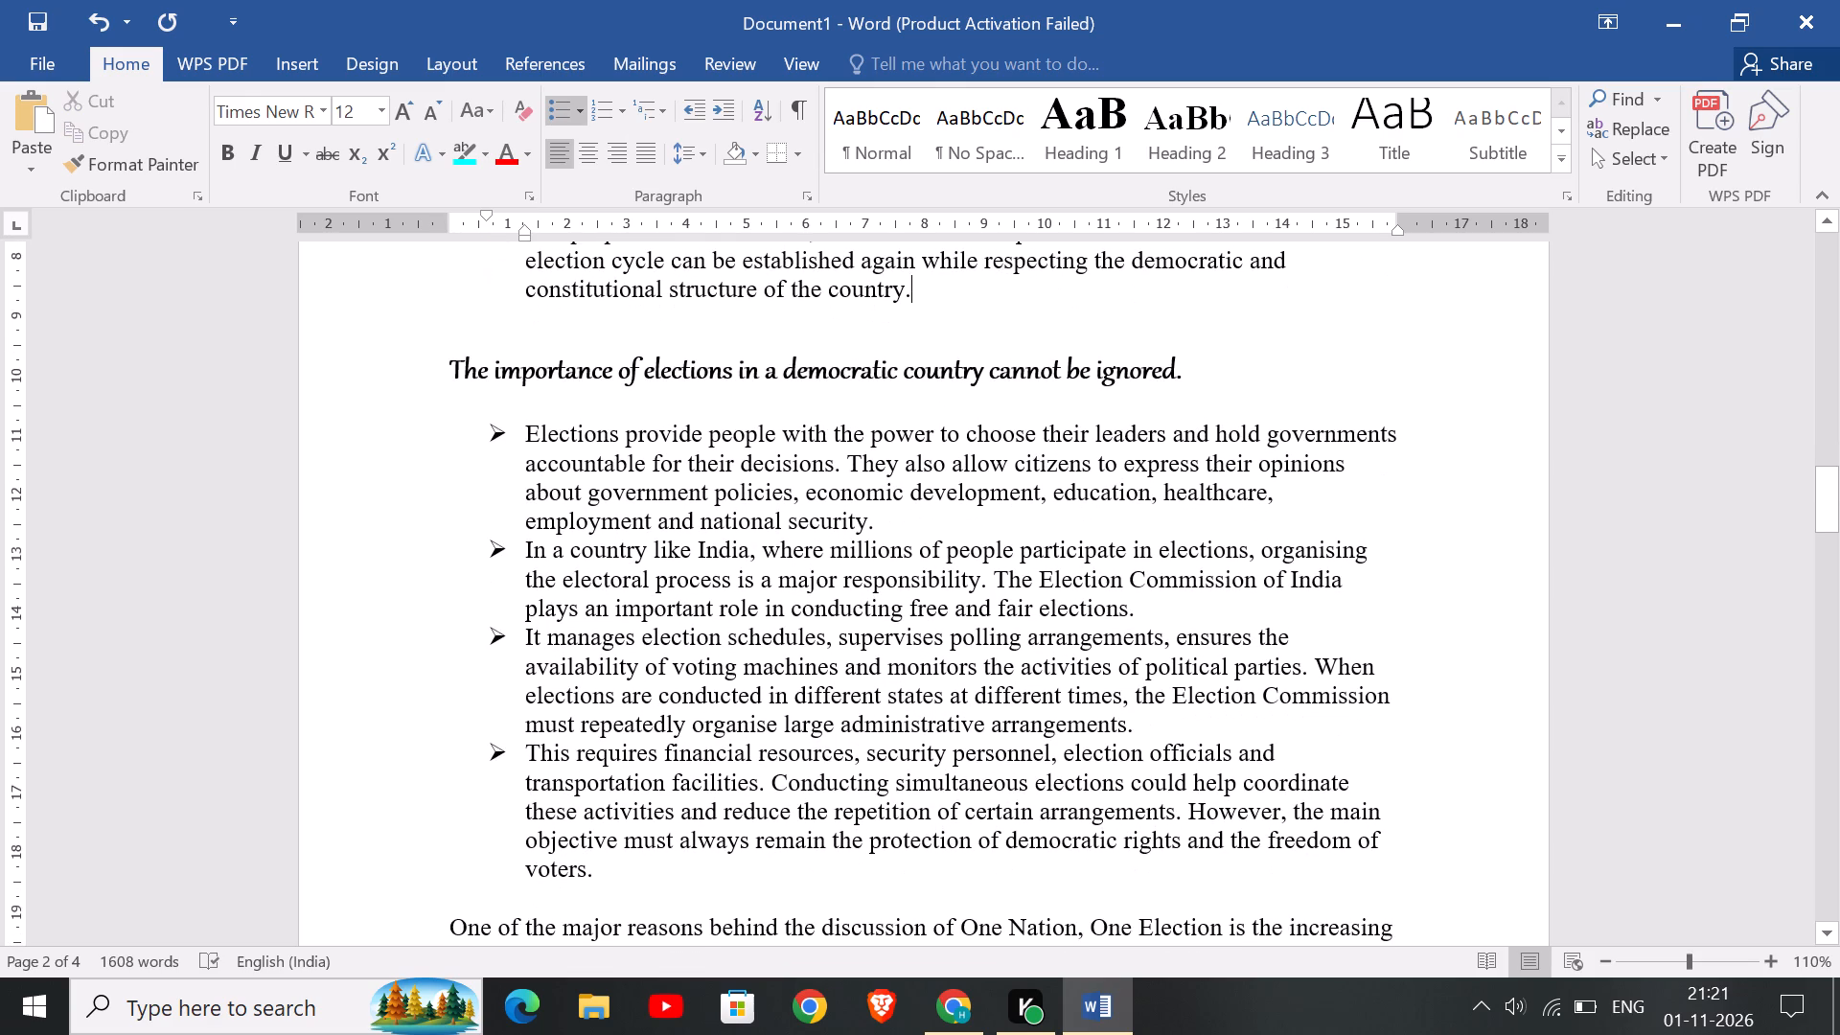
scroll(911, 552, down, 2)
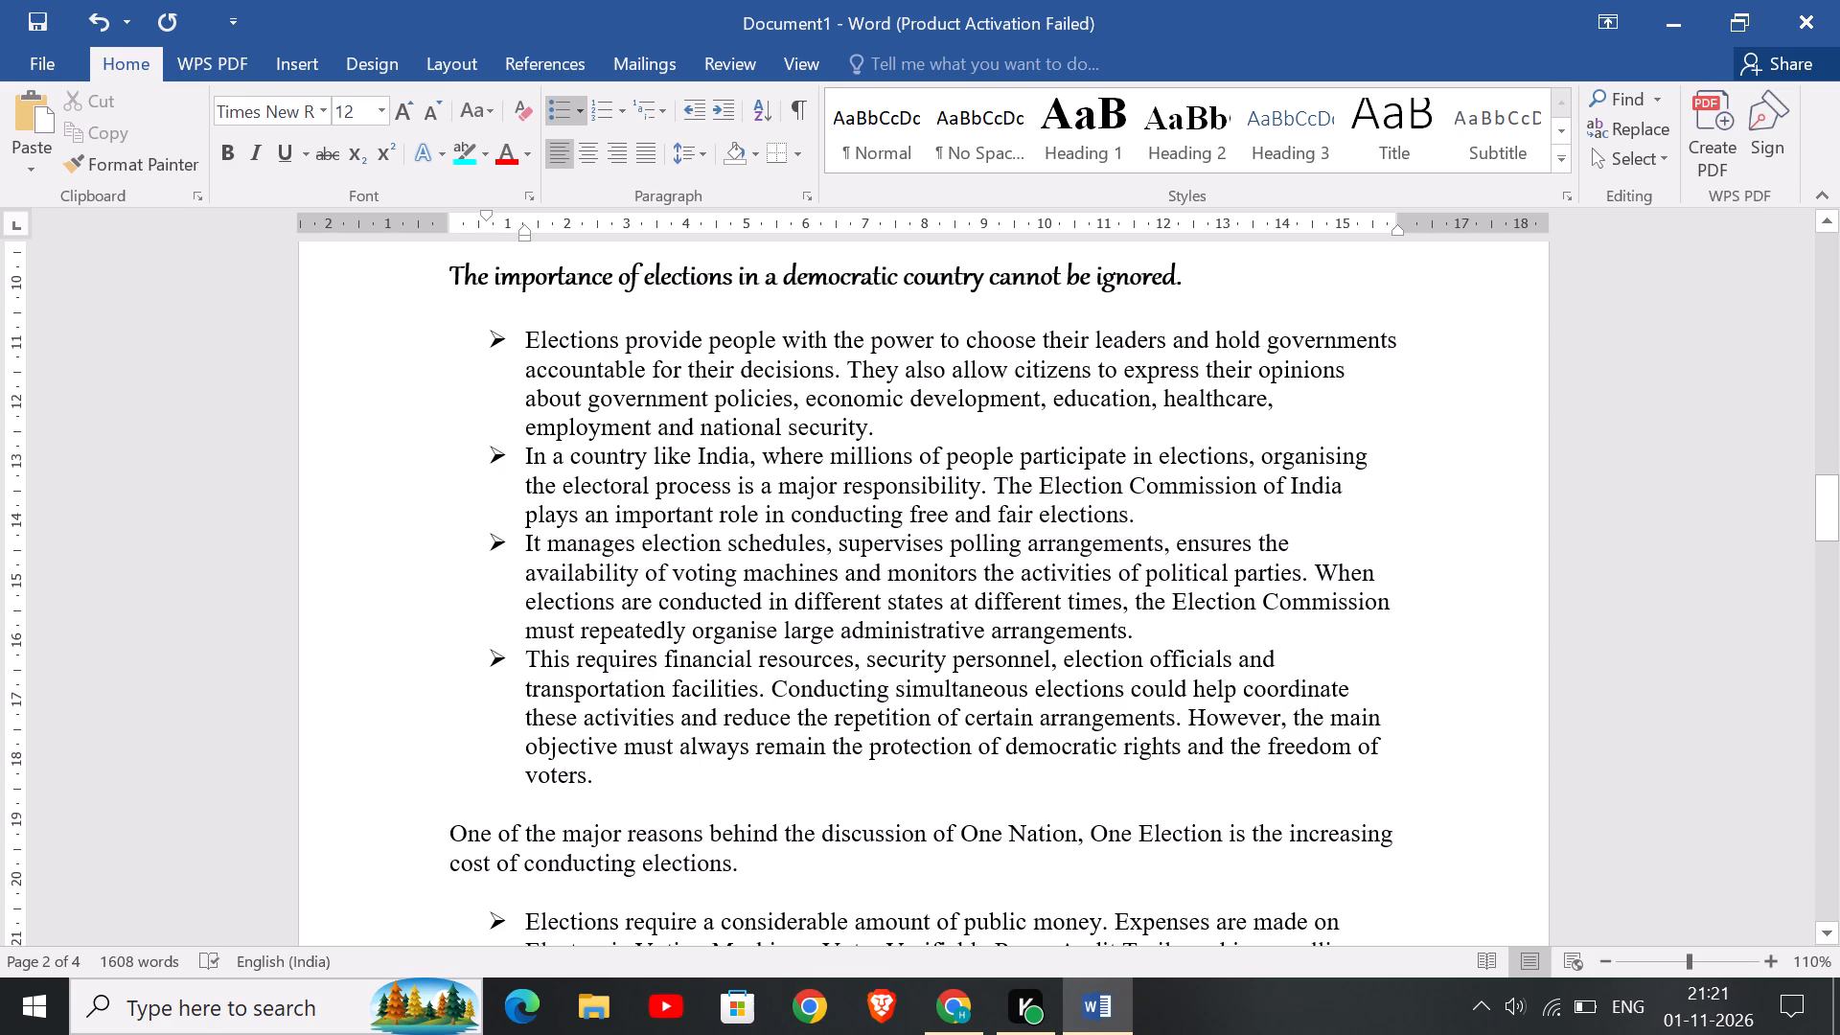
scroll(844, 482, down, 1)
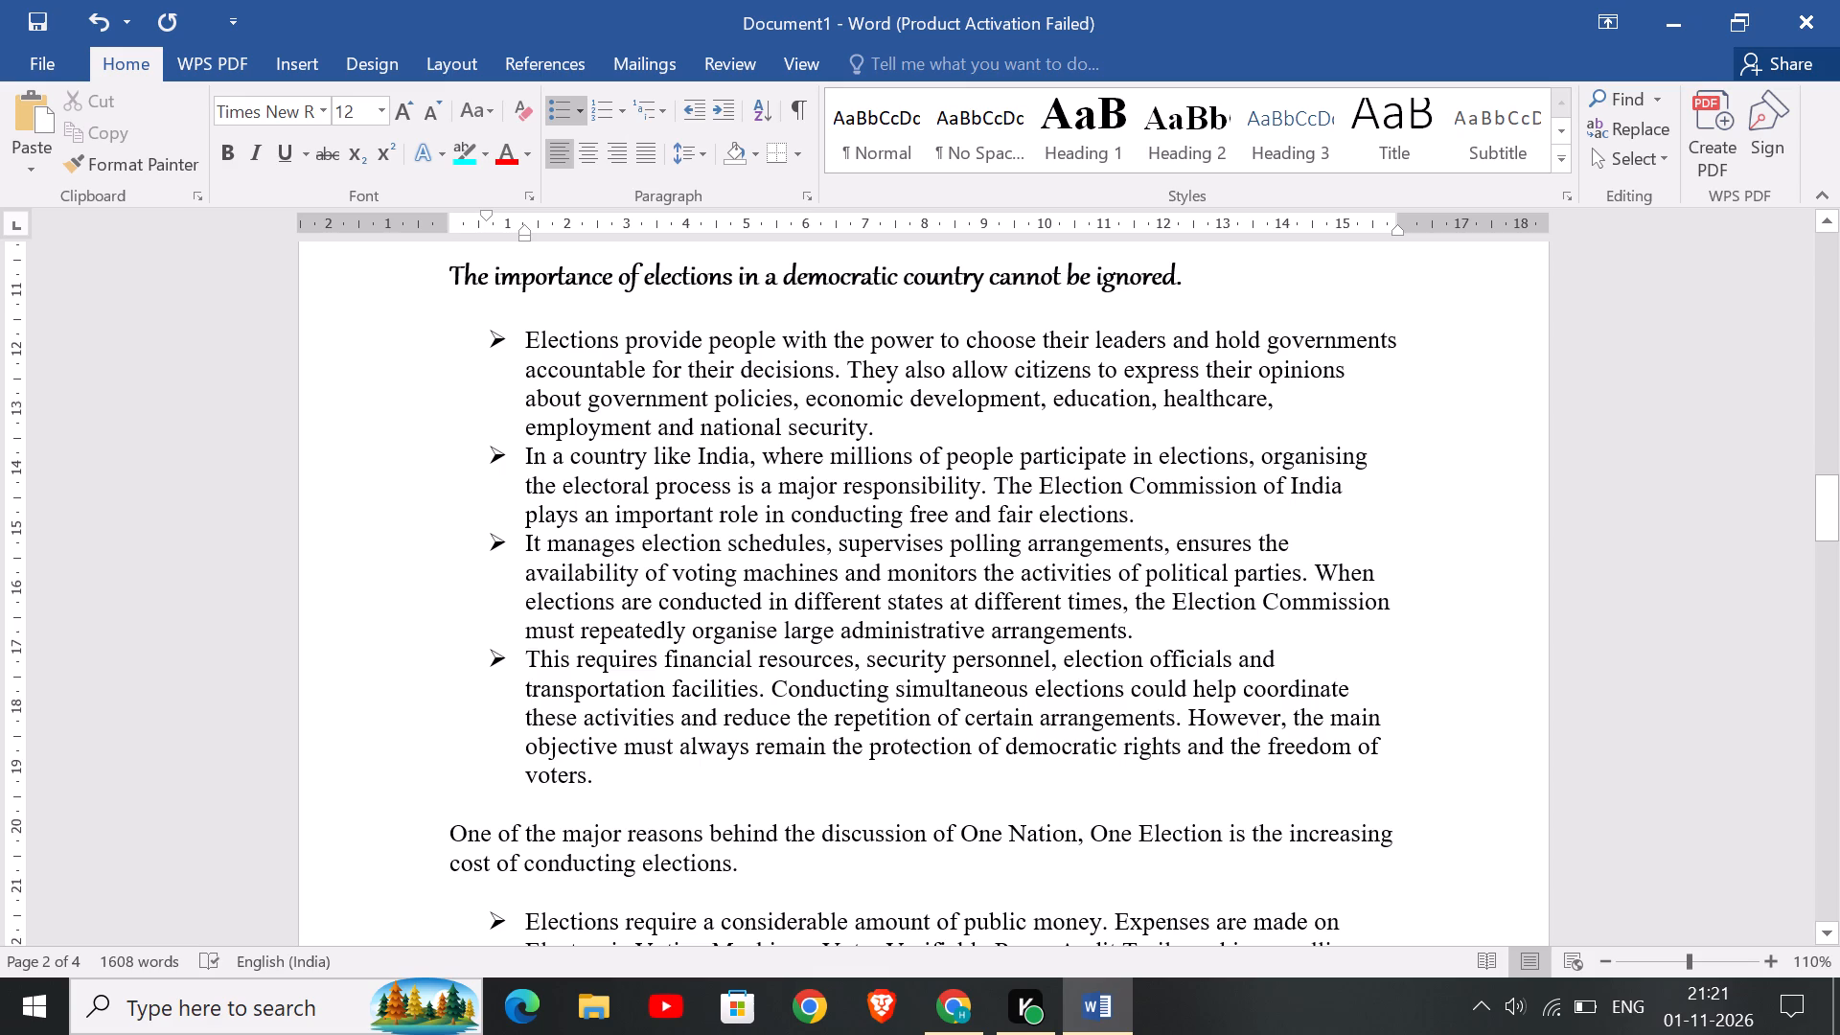
scroll(844, 482, down, 2)
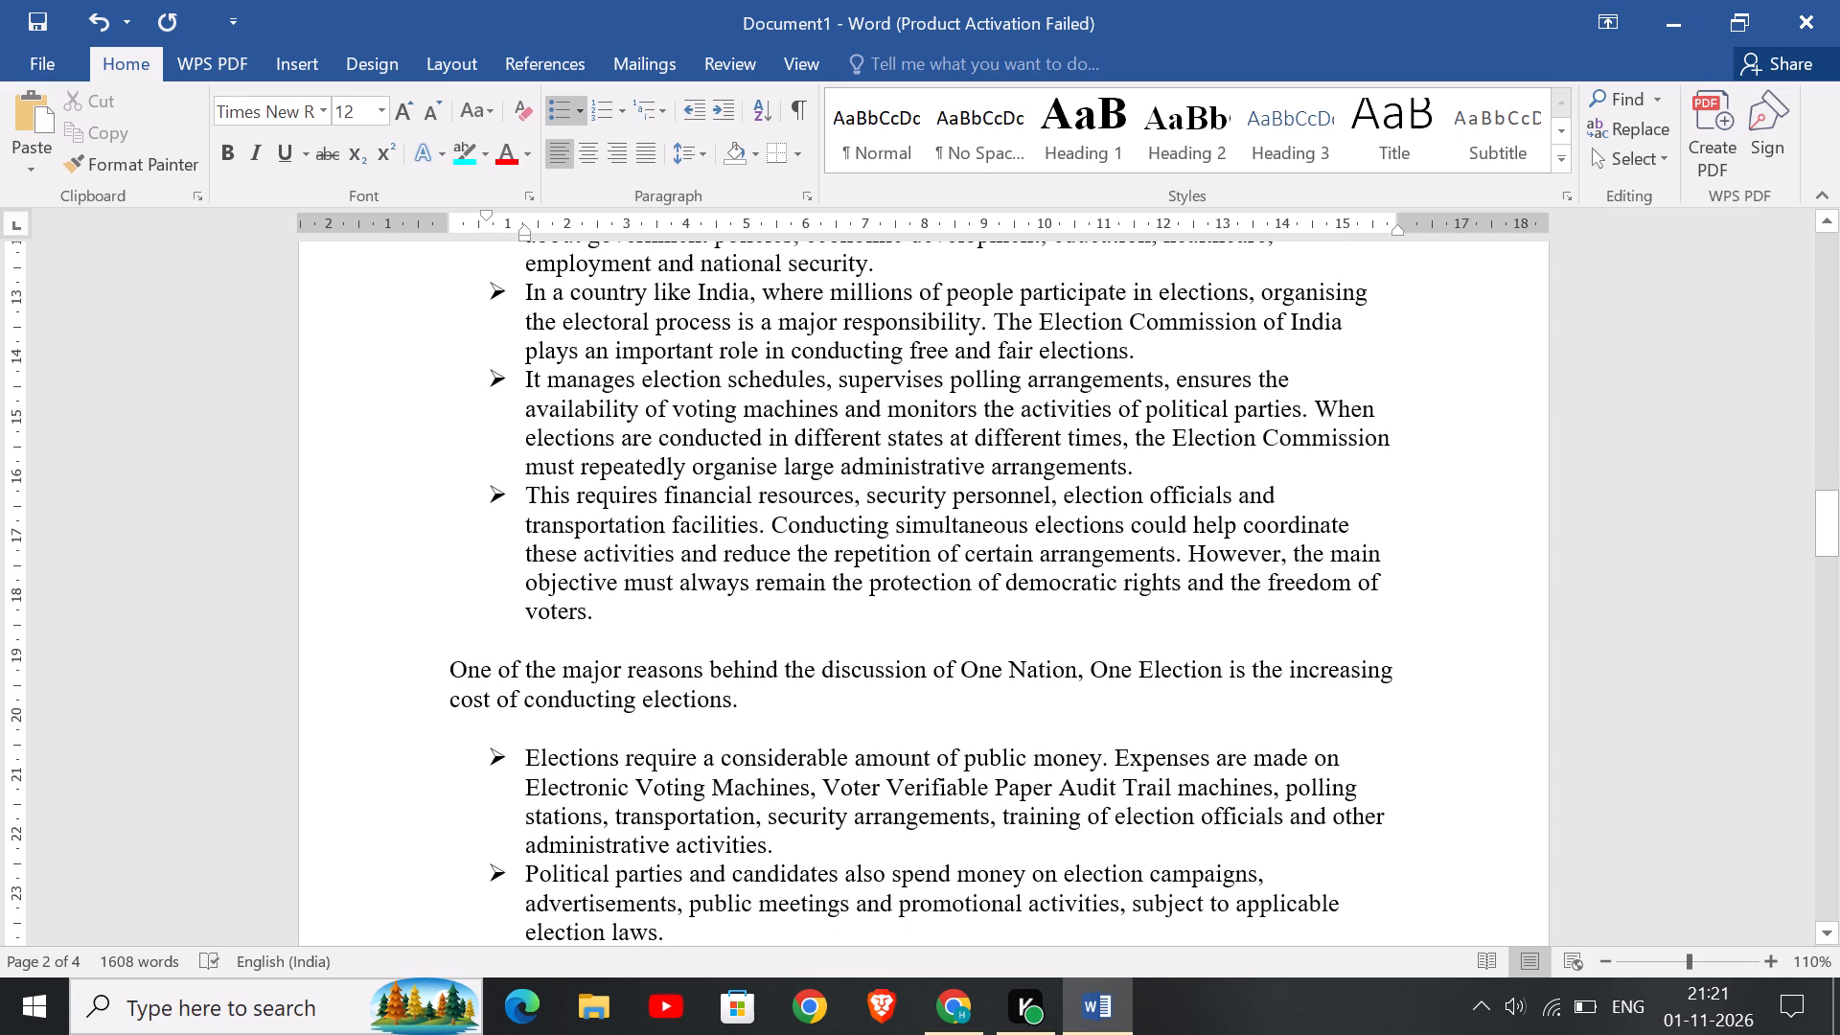
scroll(844, 482, down, 2)
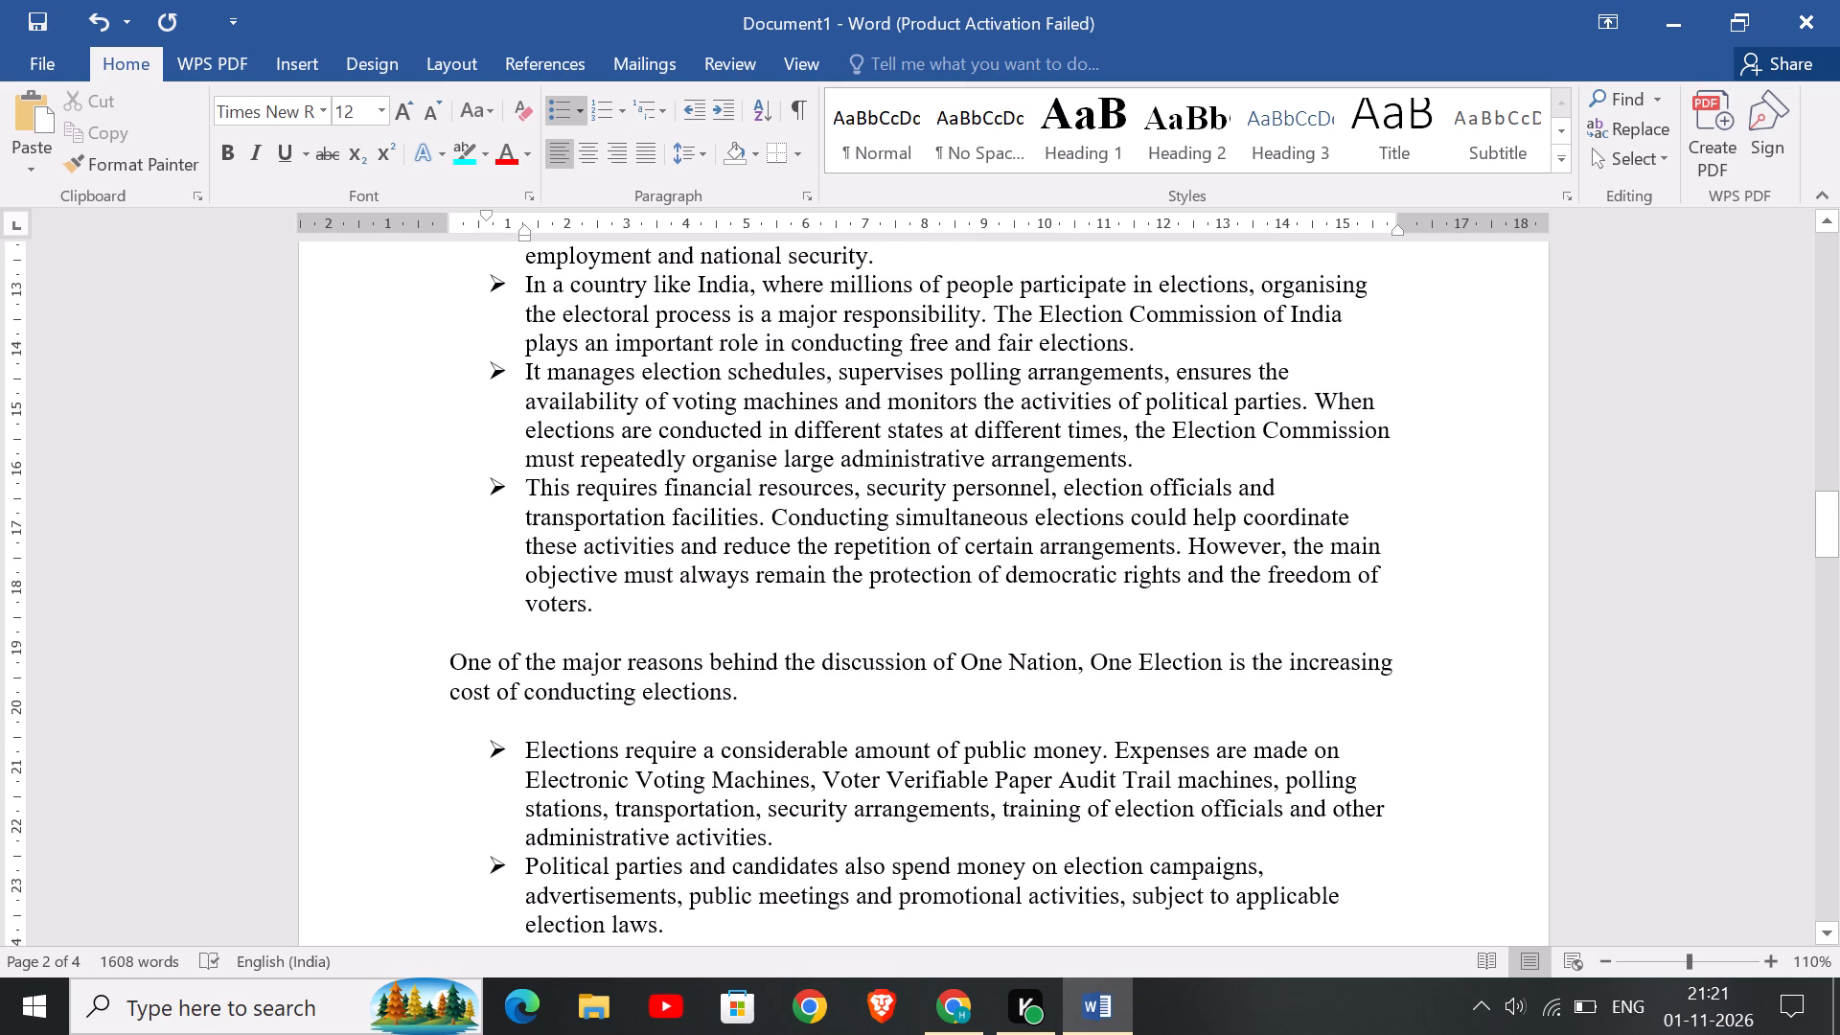
scroll(844, 482, down, 2)
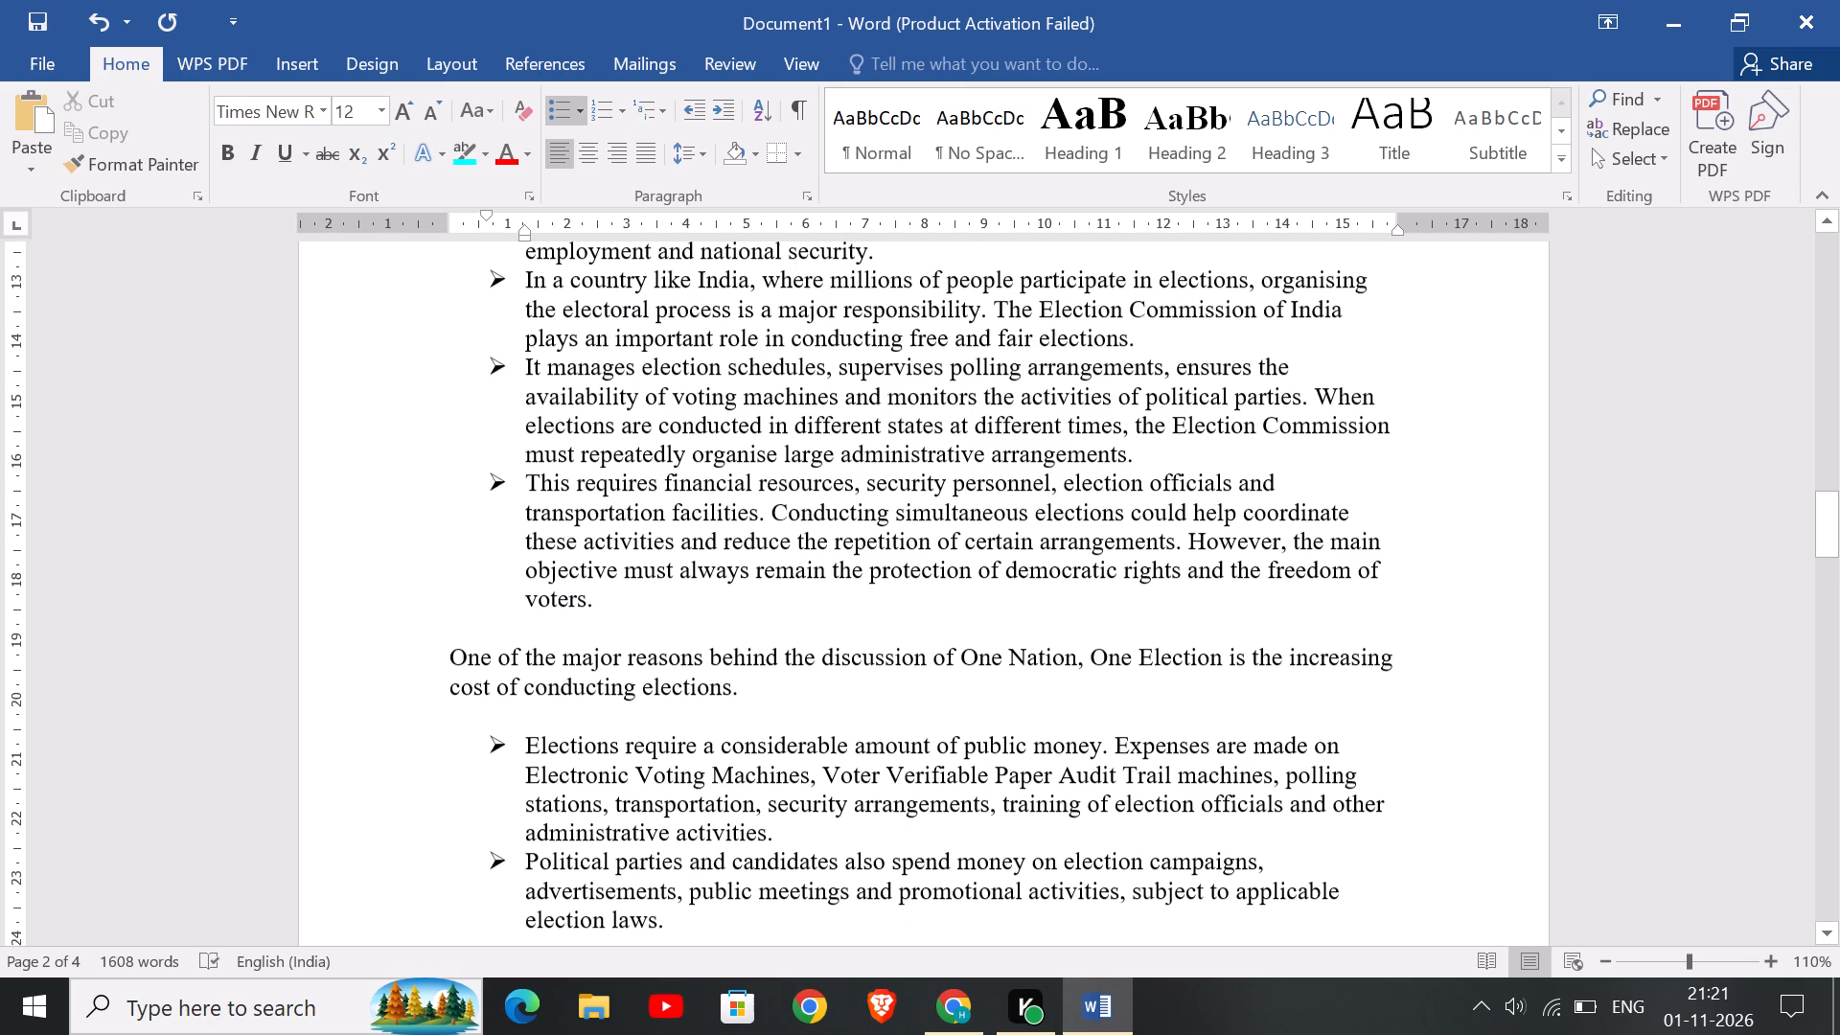
scroll(844, 482, down, 3)
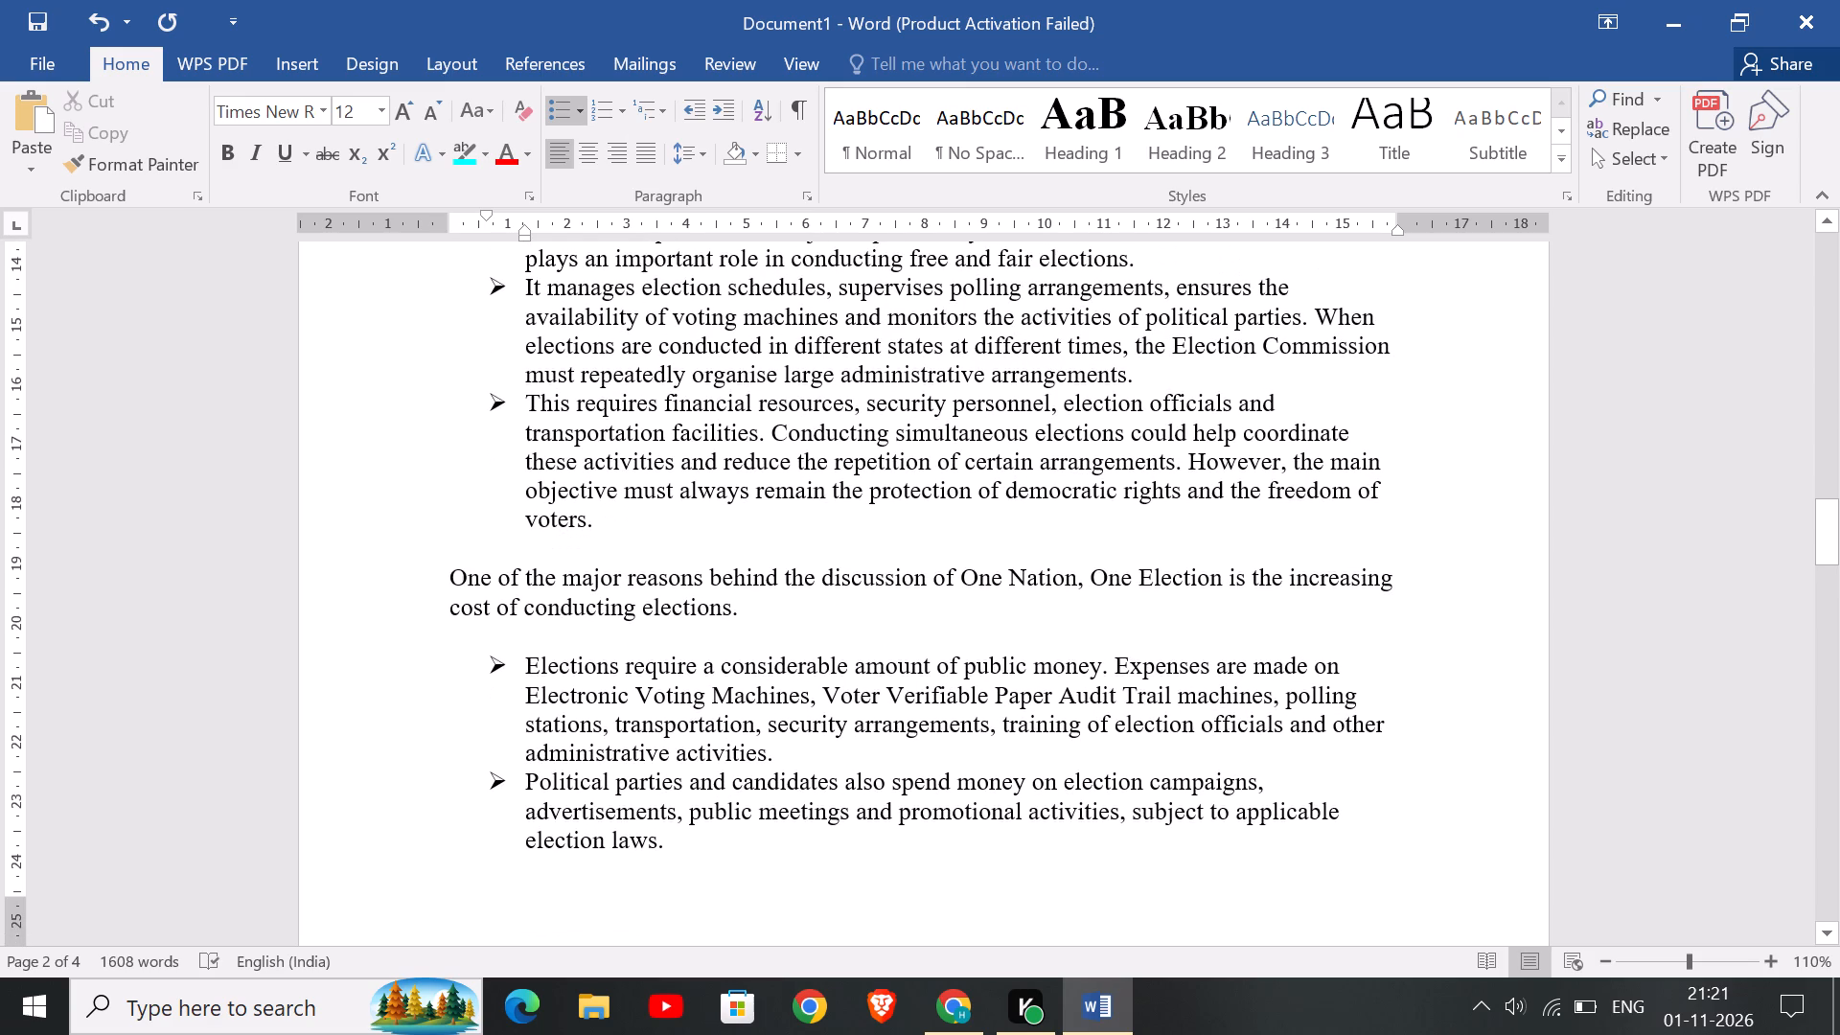
scroll(844, 482, down, 1)
scroll(844, 482, up, 1)
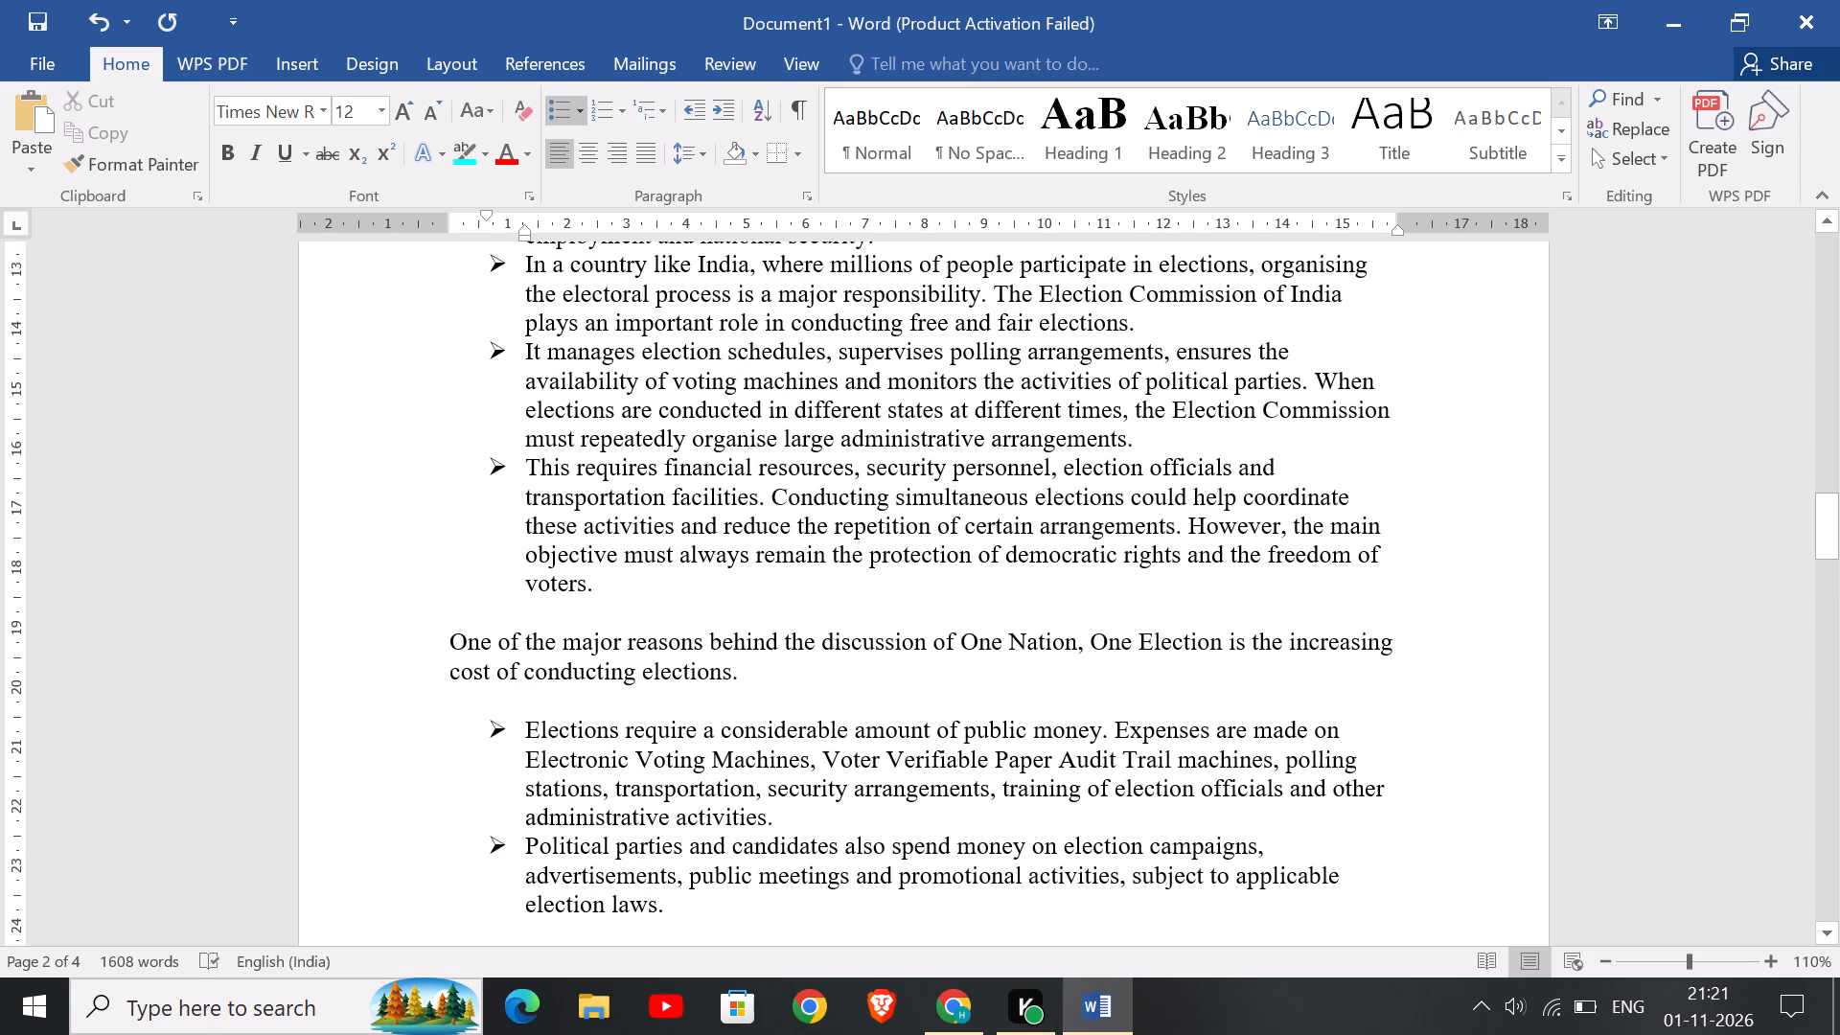
drag(1138, 440, 1115, 431)
drag(1115, 431, 1154, 432)
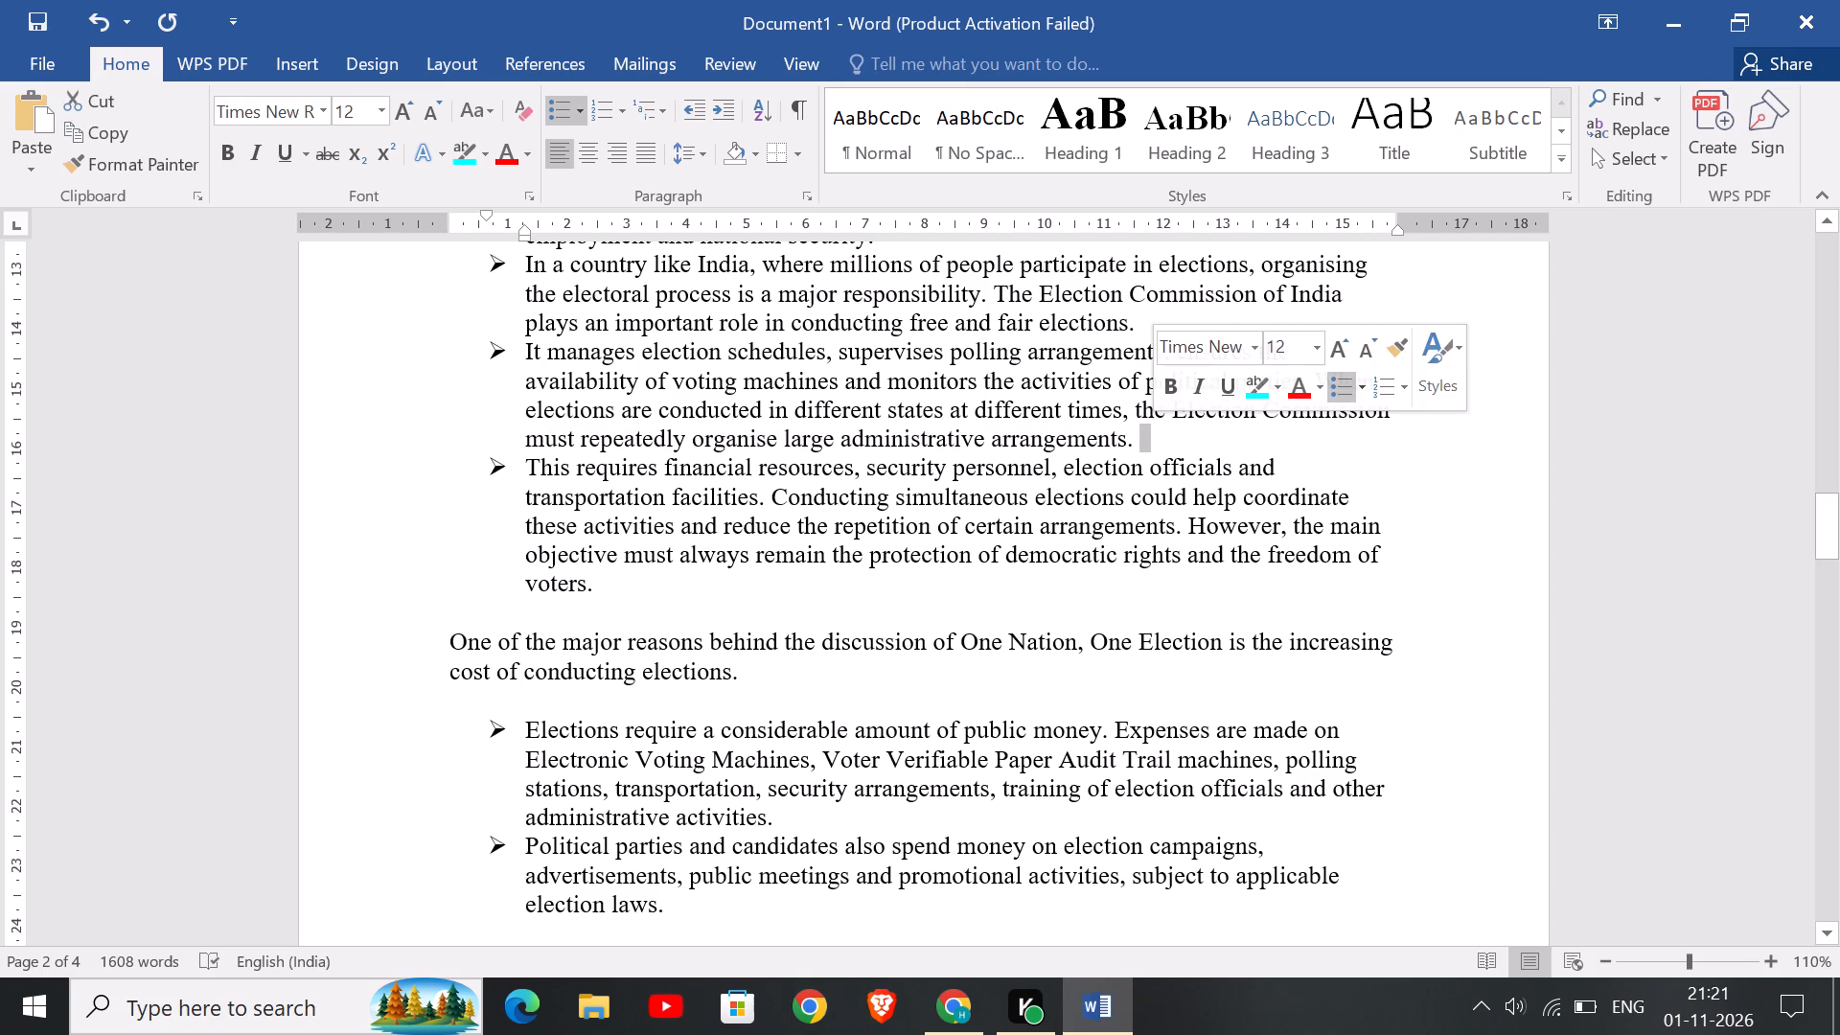
click(1036, 423)
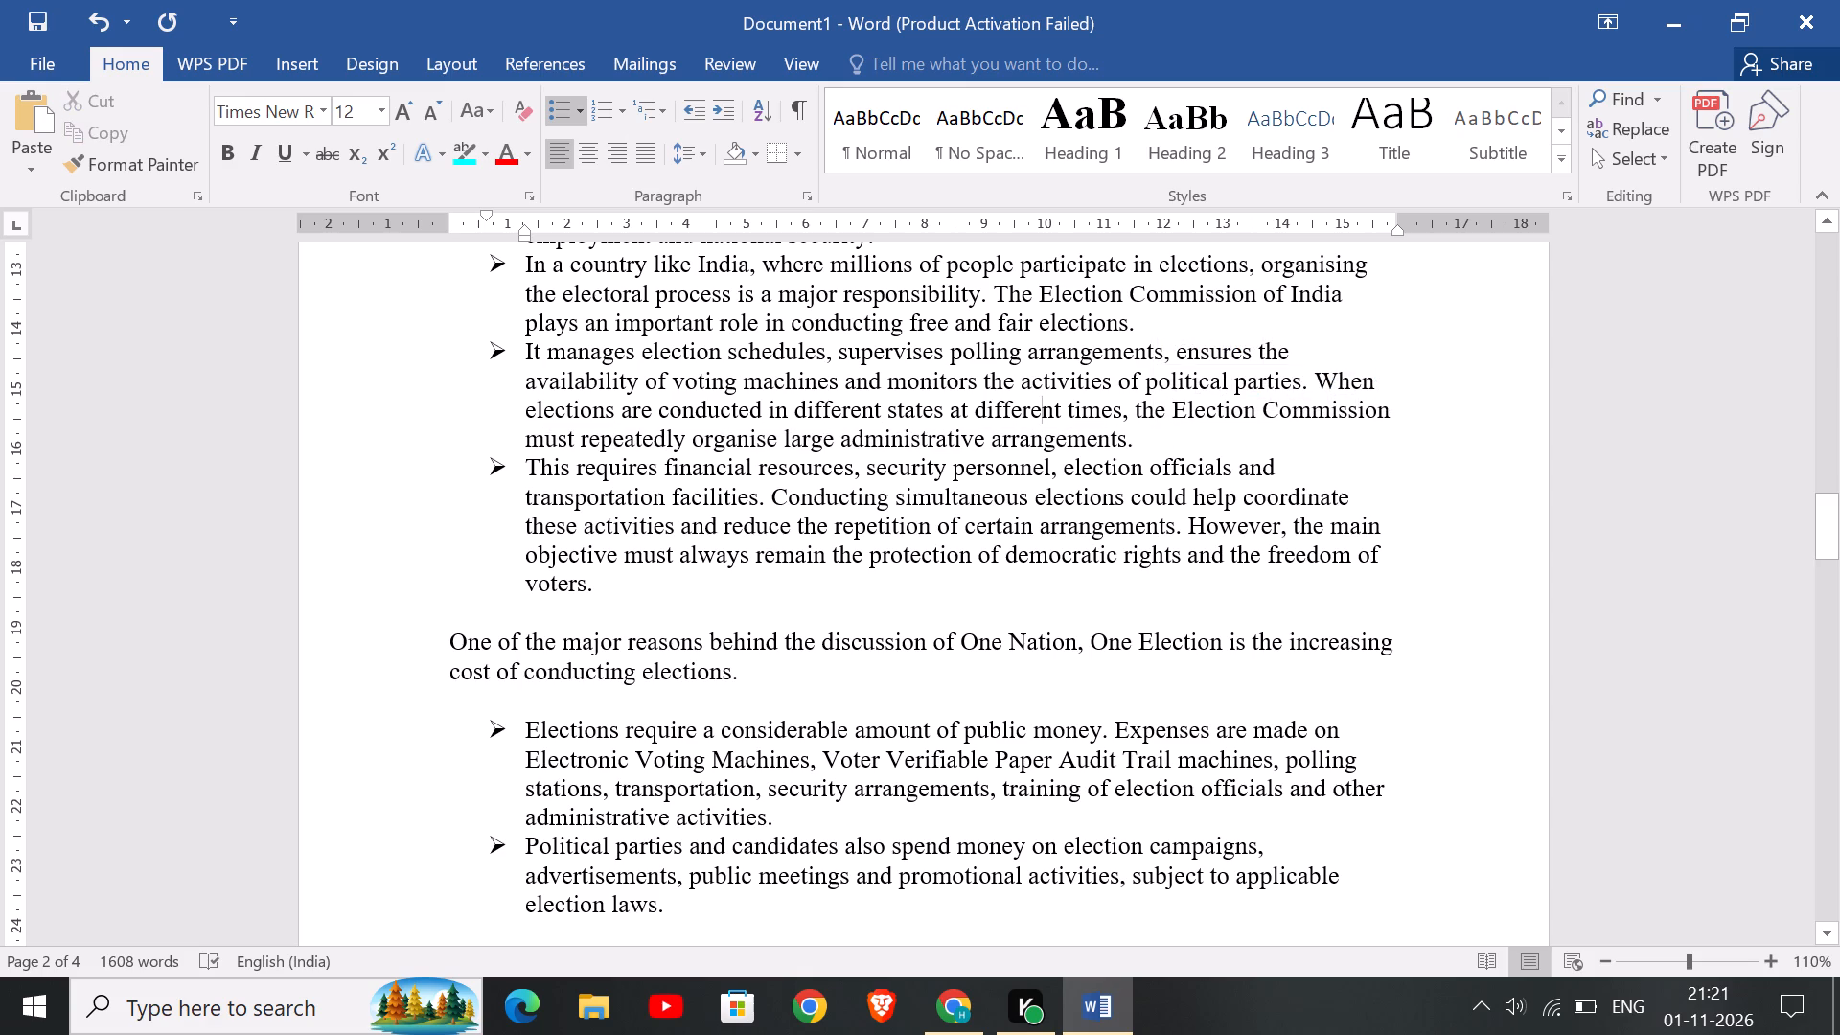
Review the section on the increasing cost of conducting elections, including its bullet on public money and election expenses.
scroll(994, 464, down, 2)
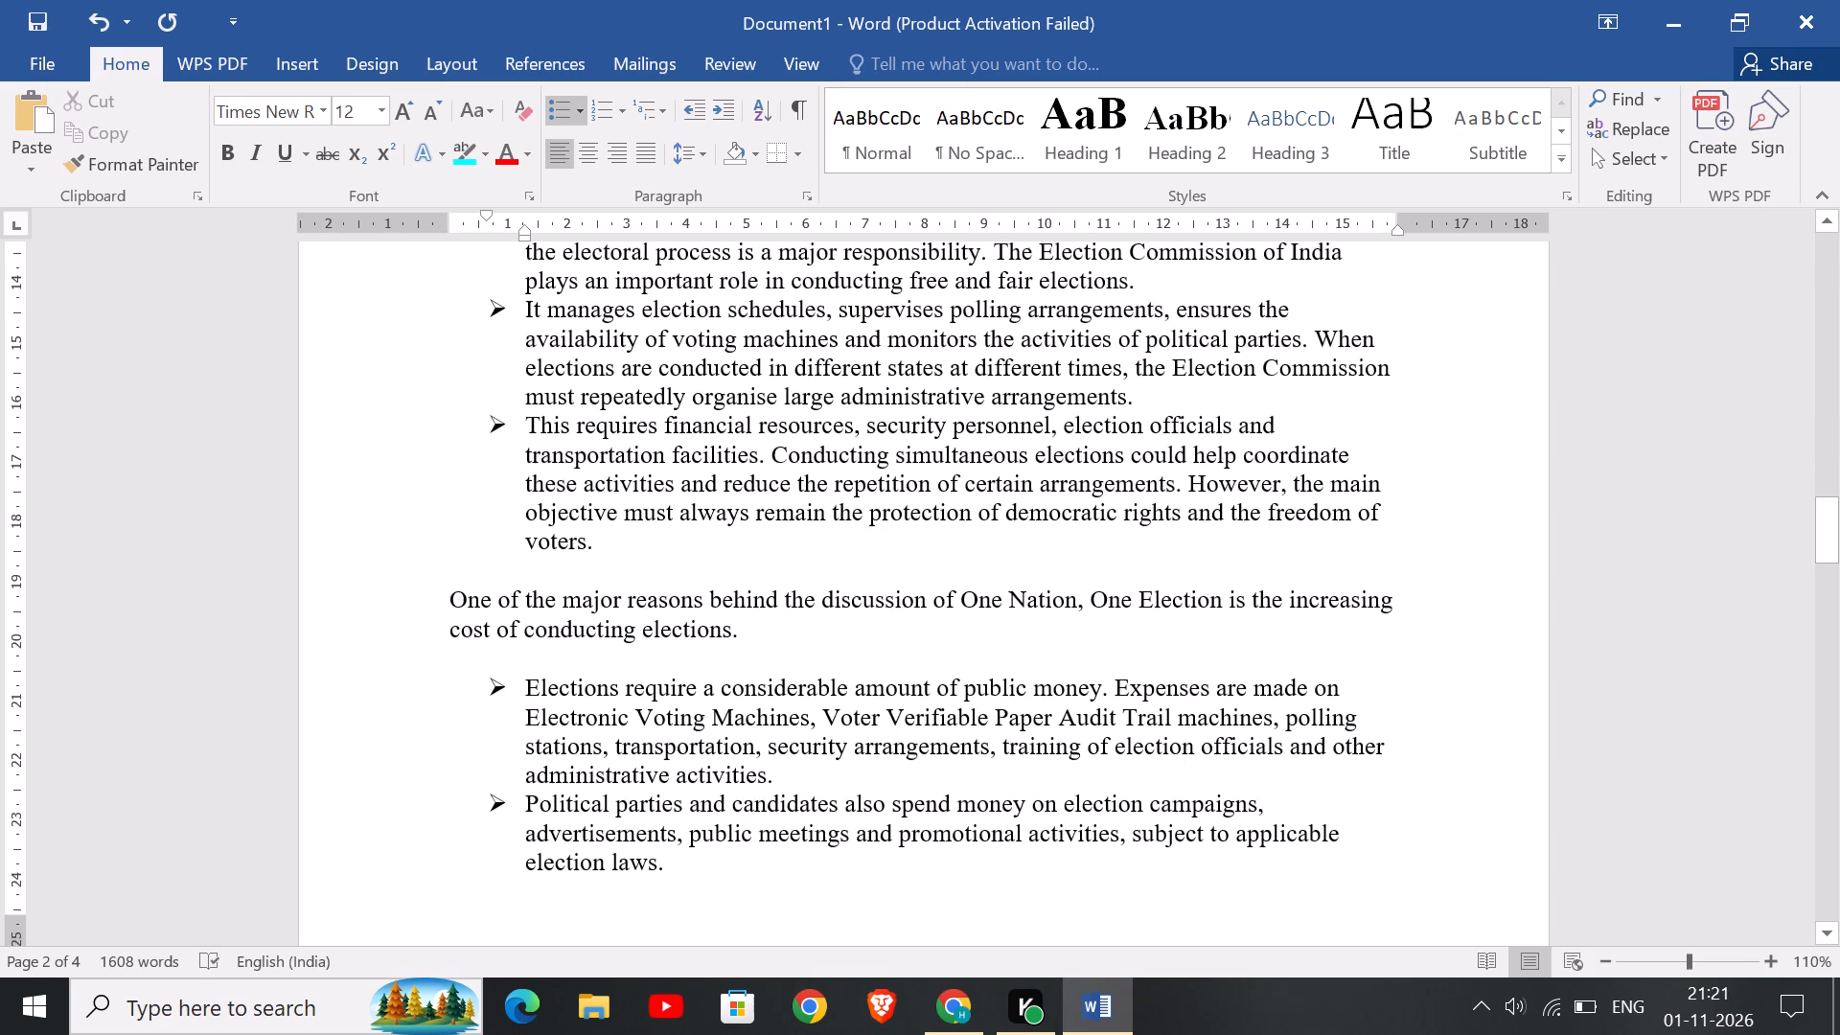
scroll(994, 464, down, 1)
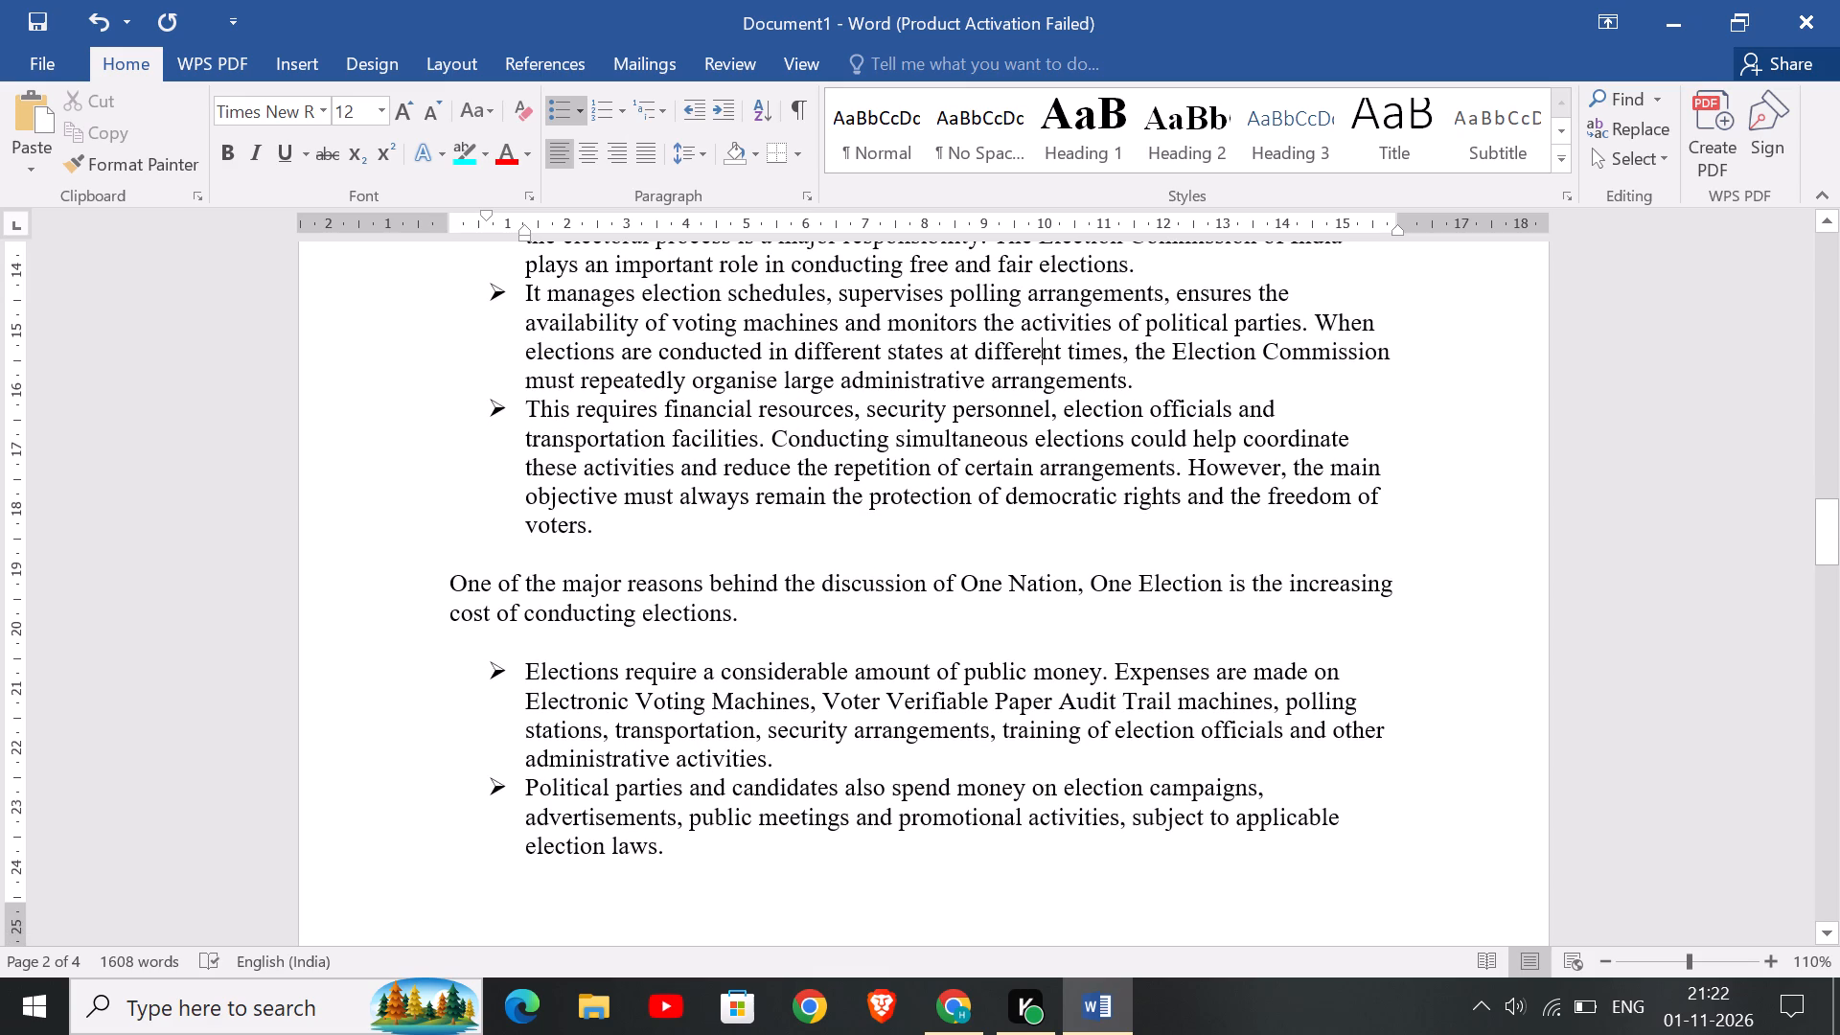
scroll(624, 559, down, 1)
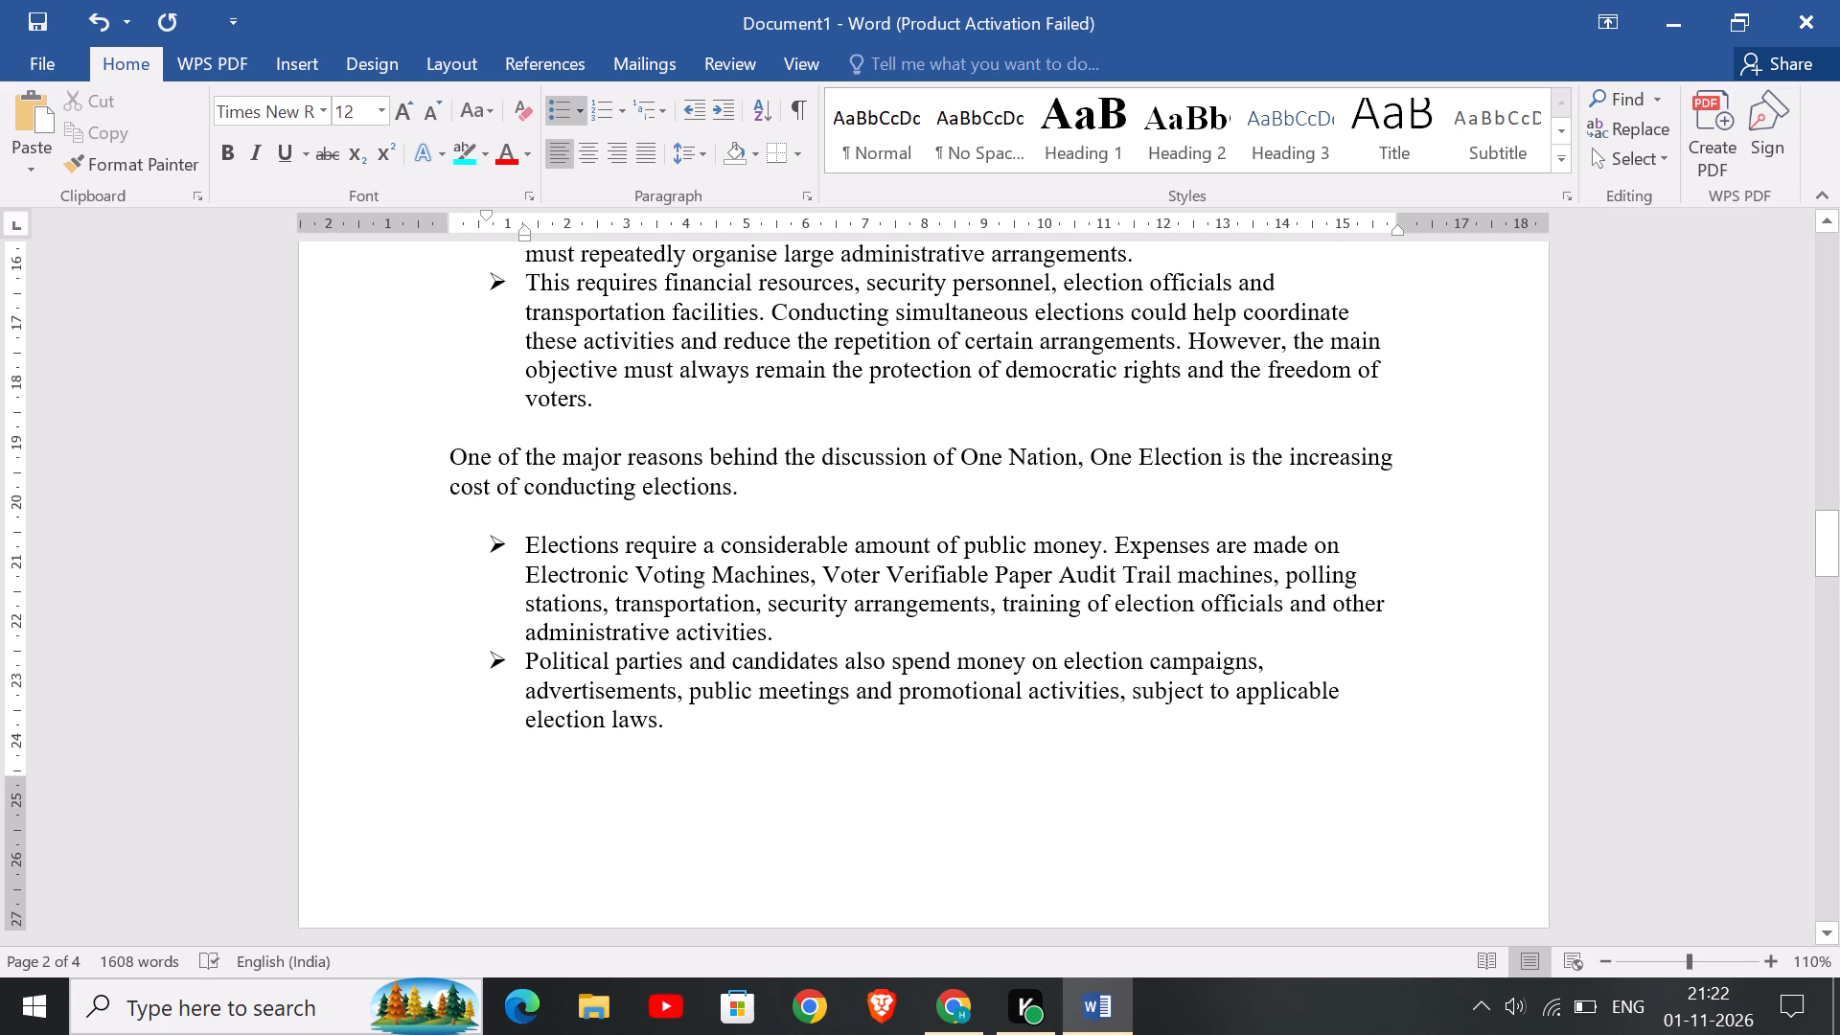
scroll(737, 493, down, 2)
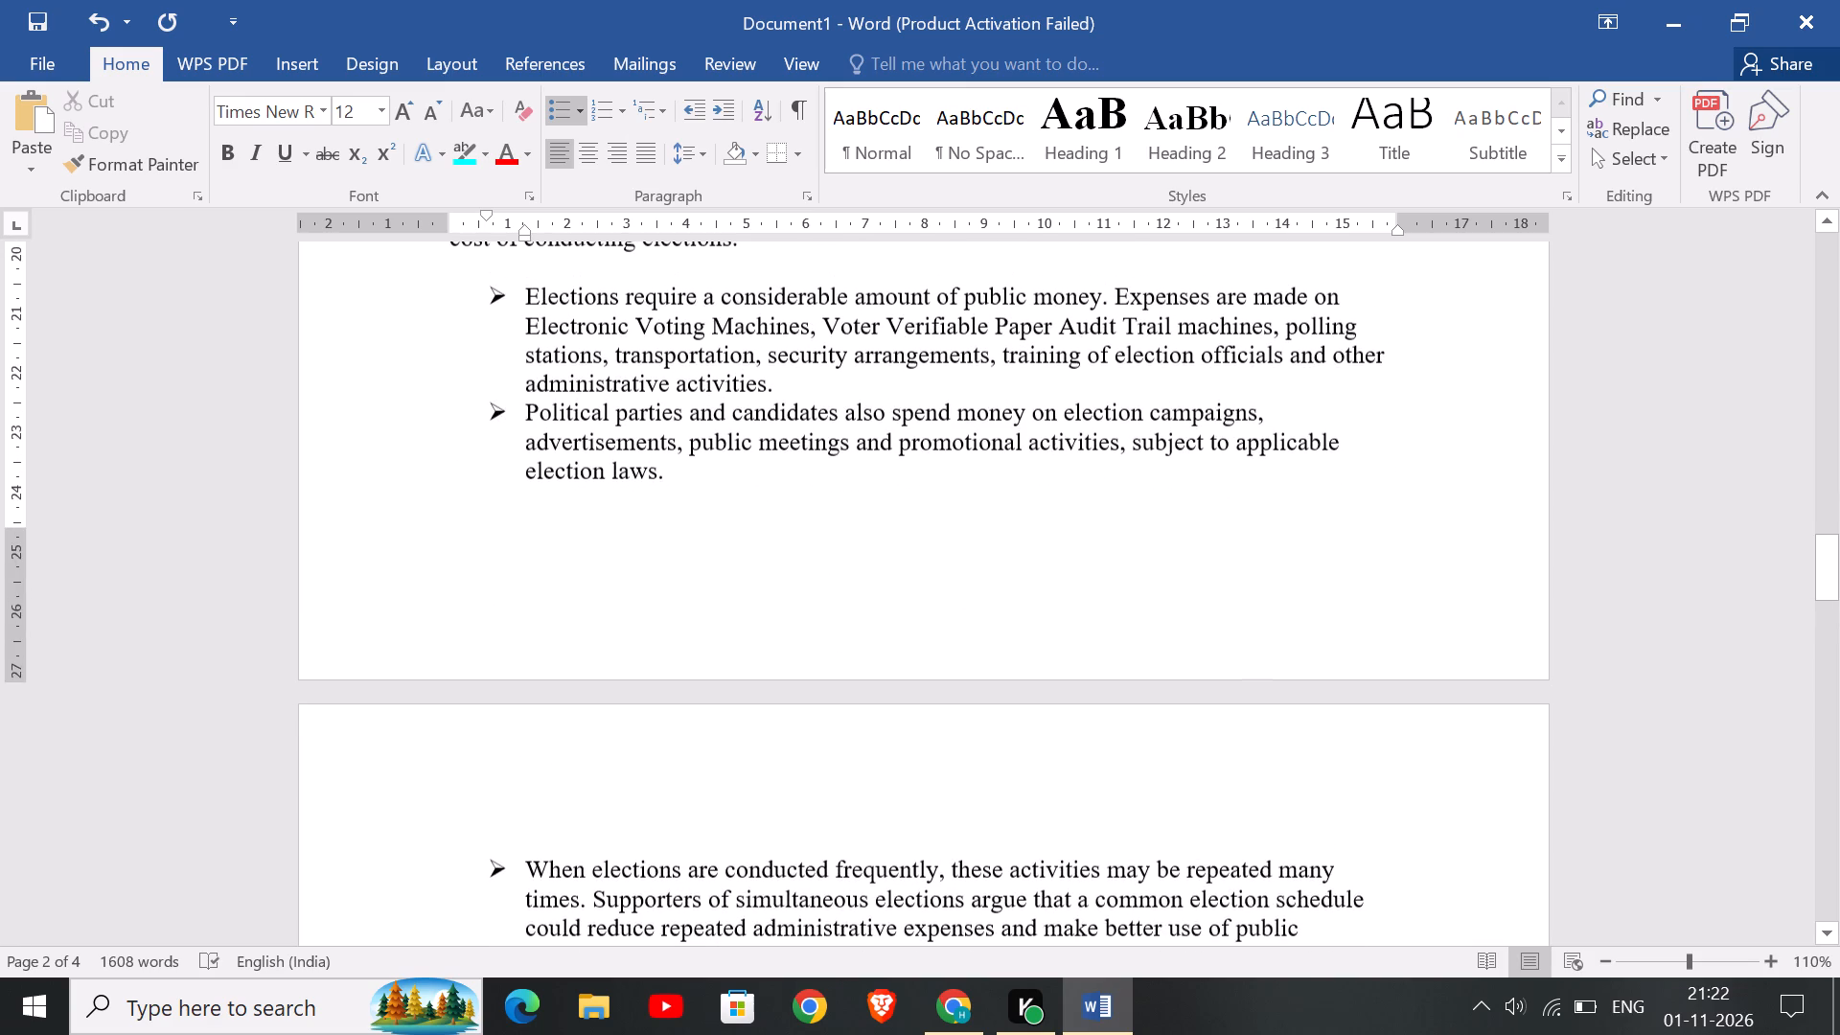
scroll(737, 493, up, 1)
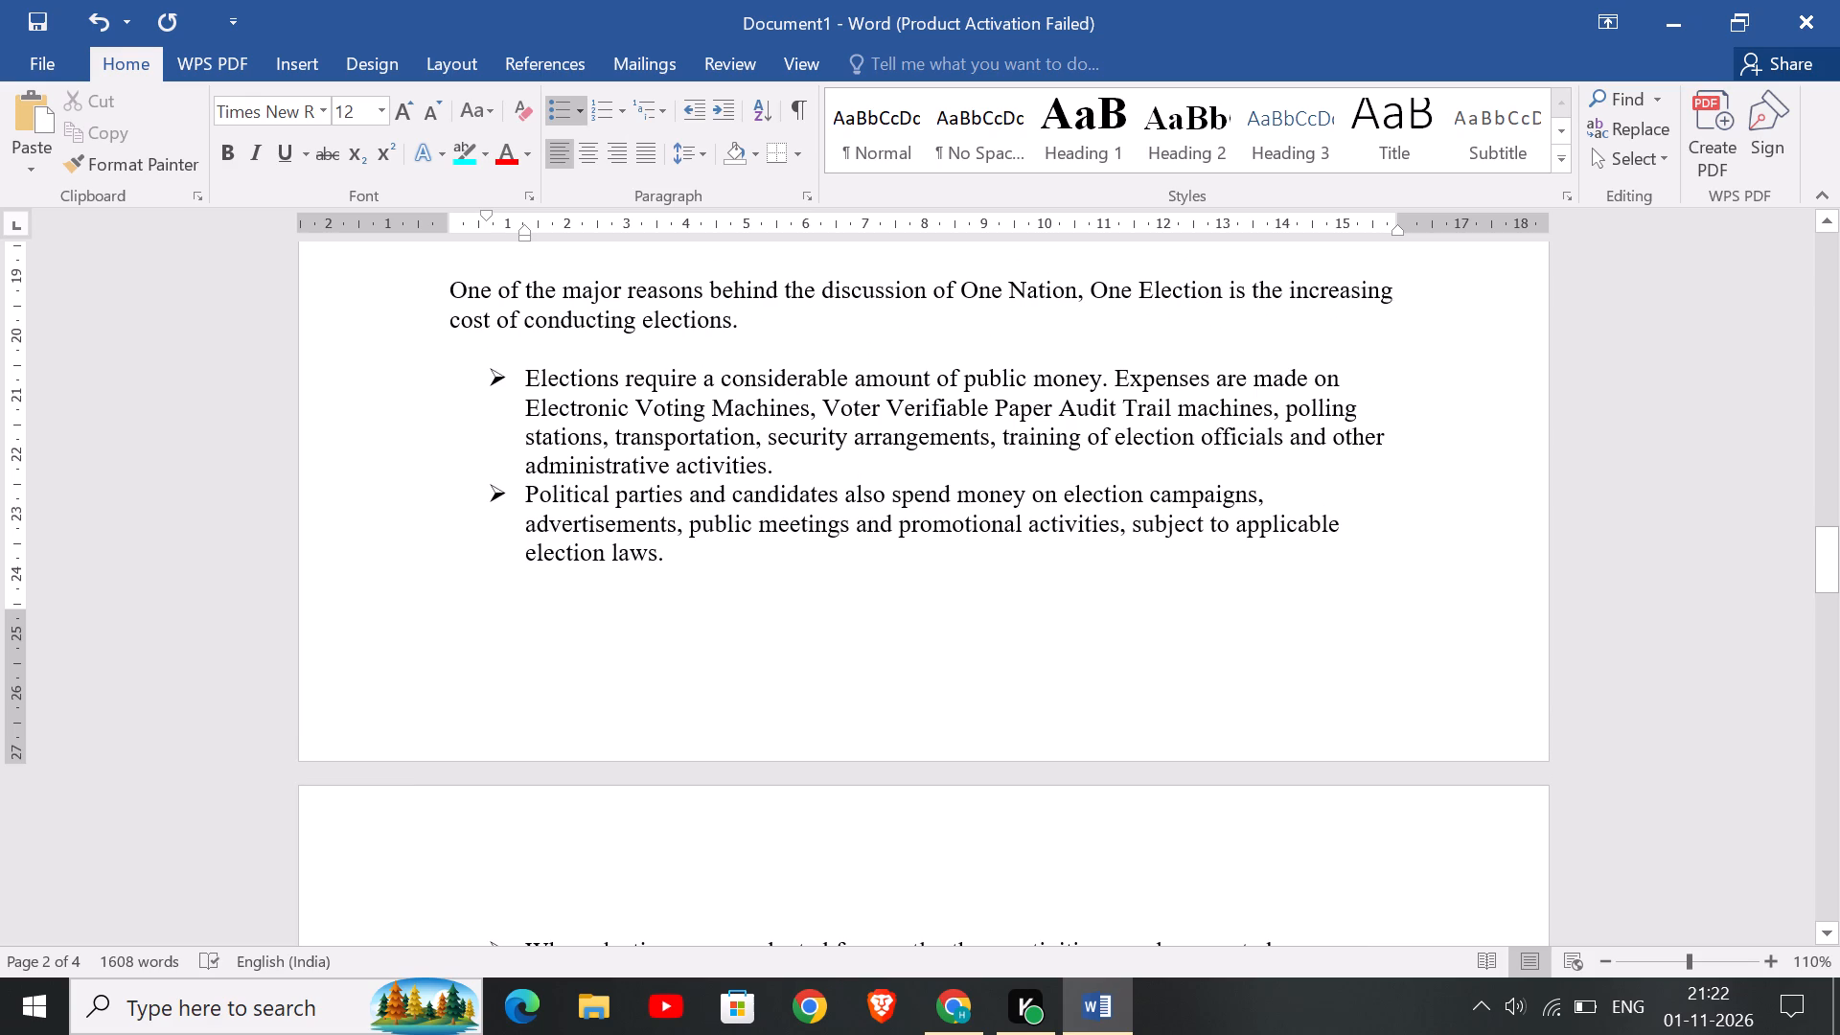
drag(772, 471, 733, 423)
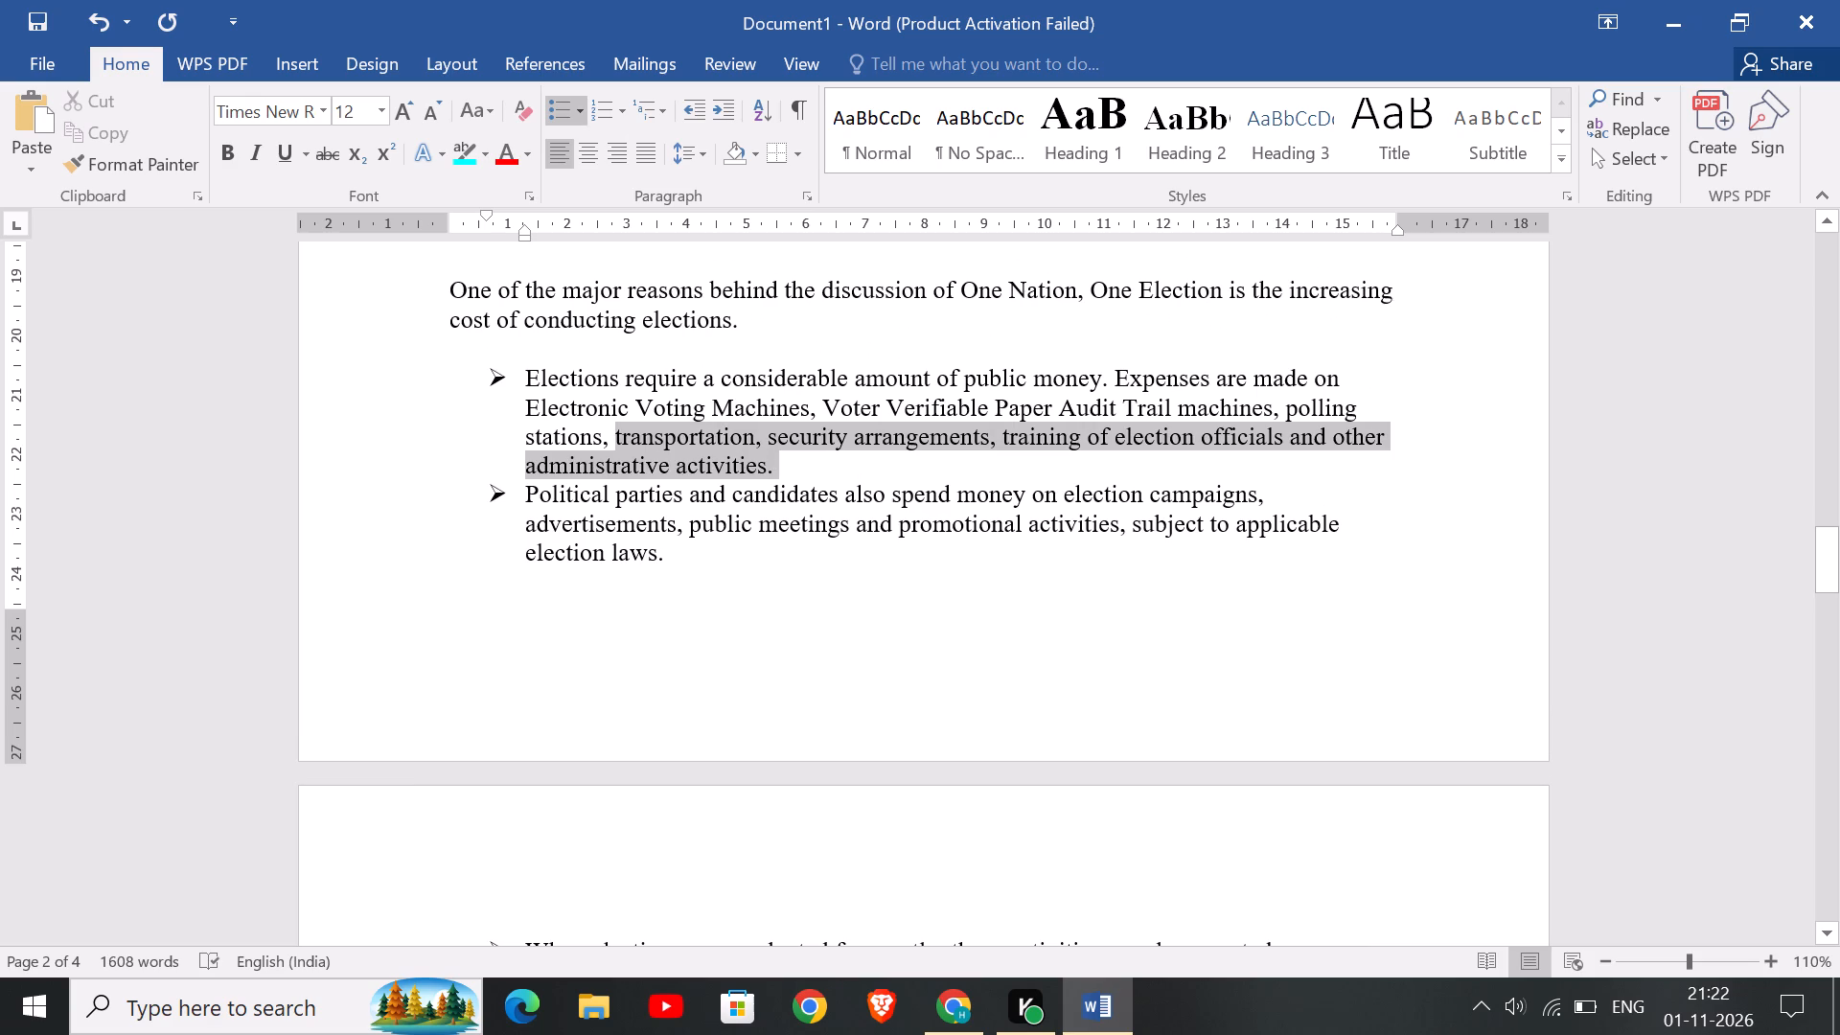
drag(733, 423, 721, 387)
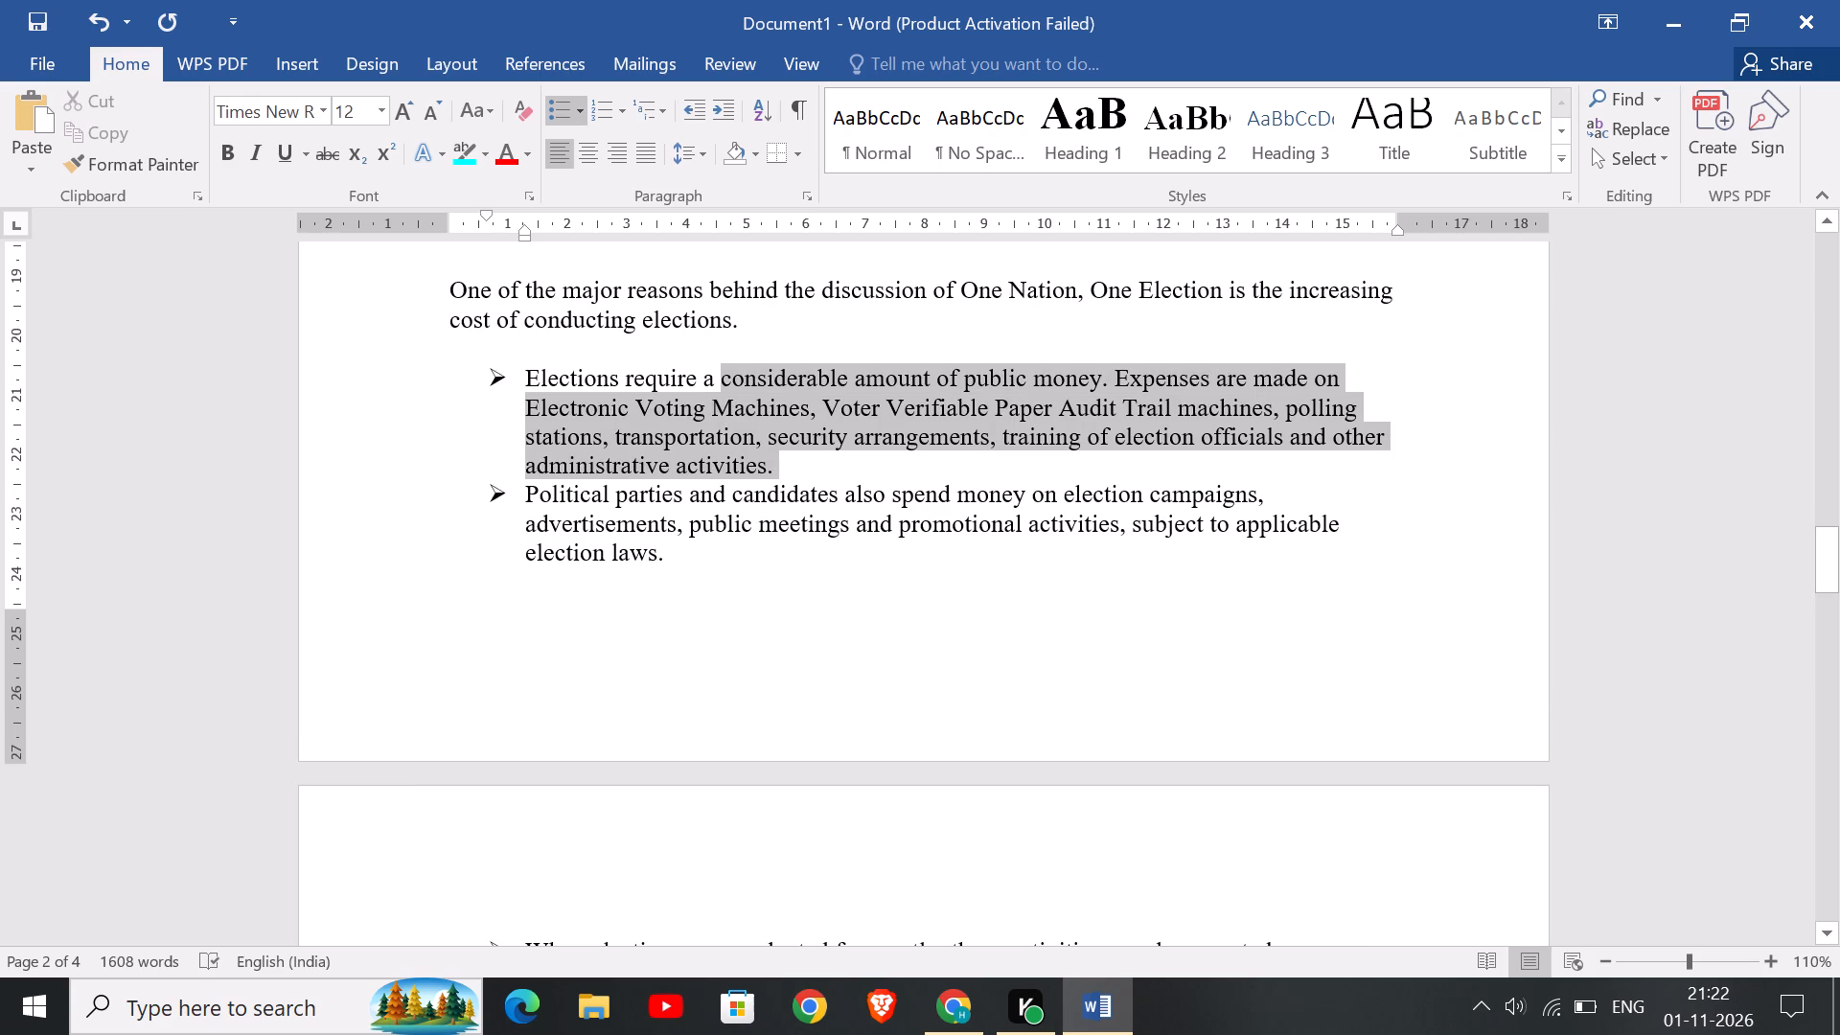
drag(721, 387, 512, 361)
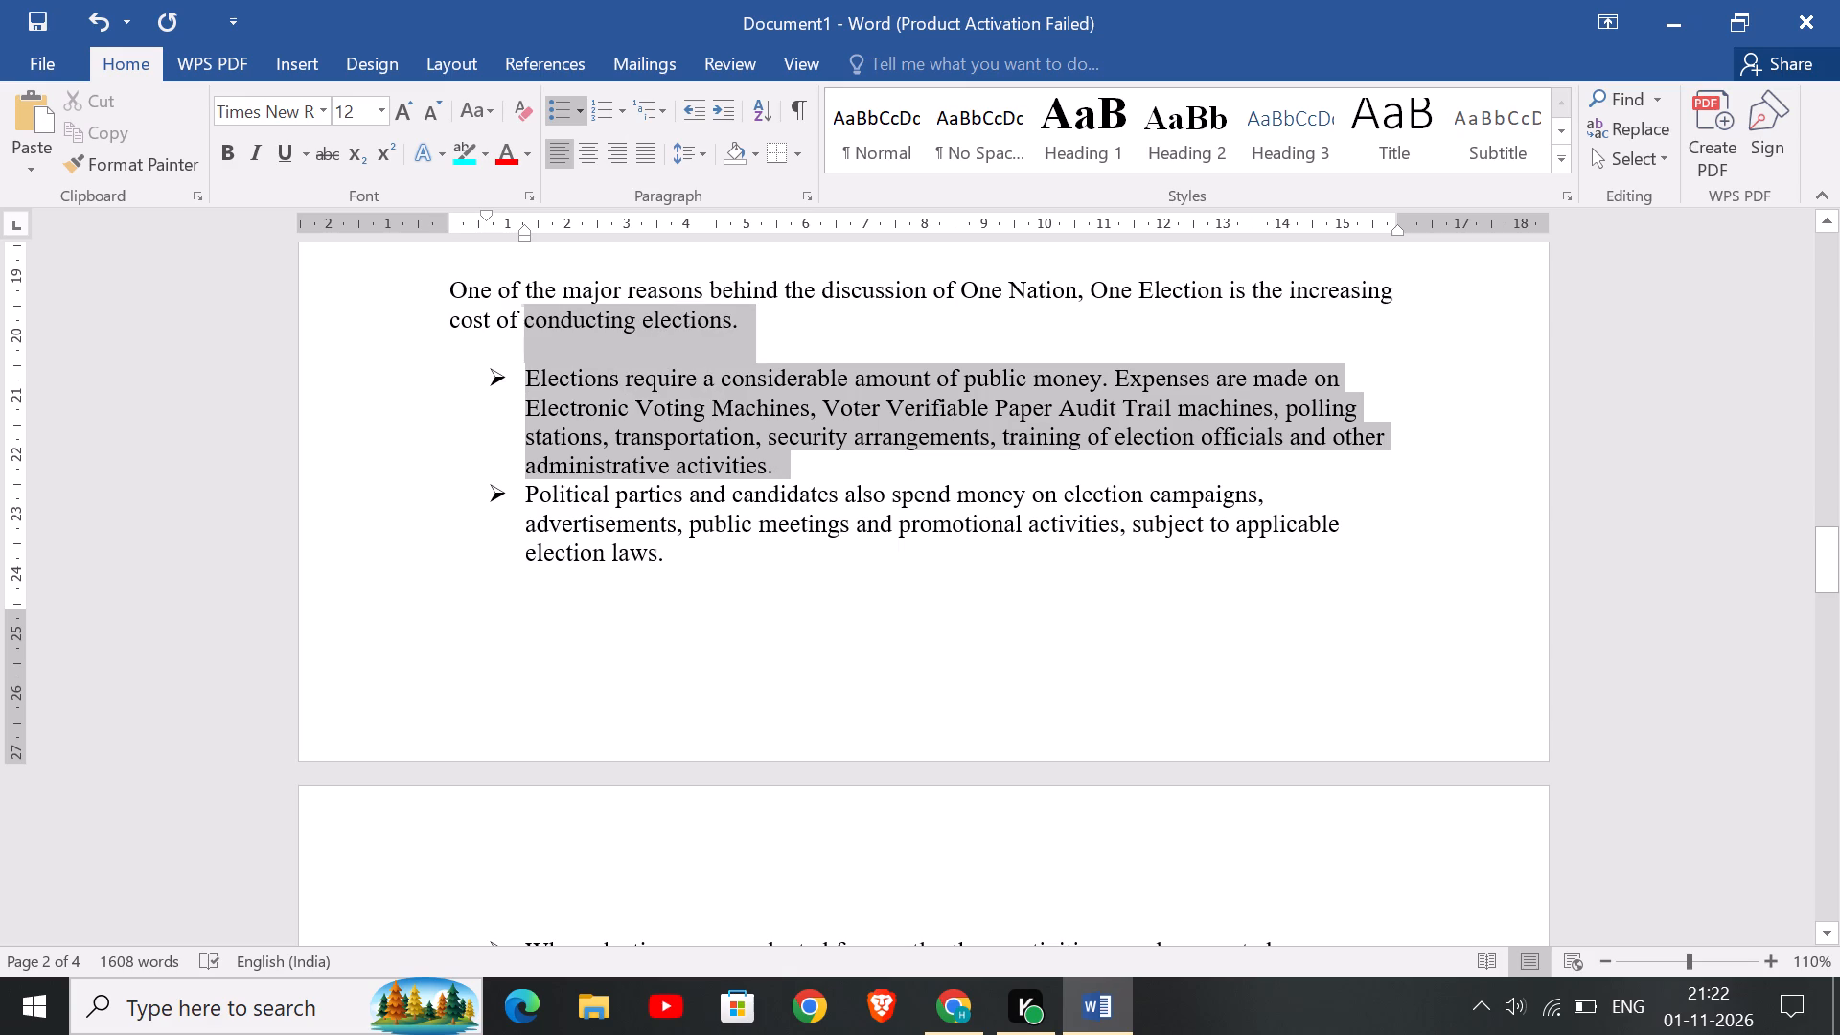
drag(512, 361, 499, 375)
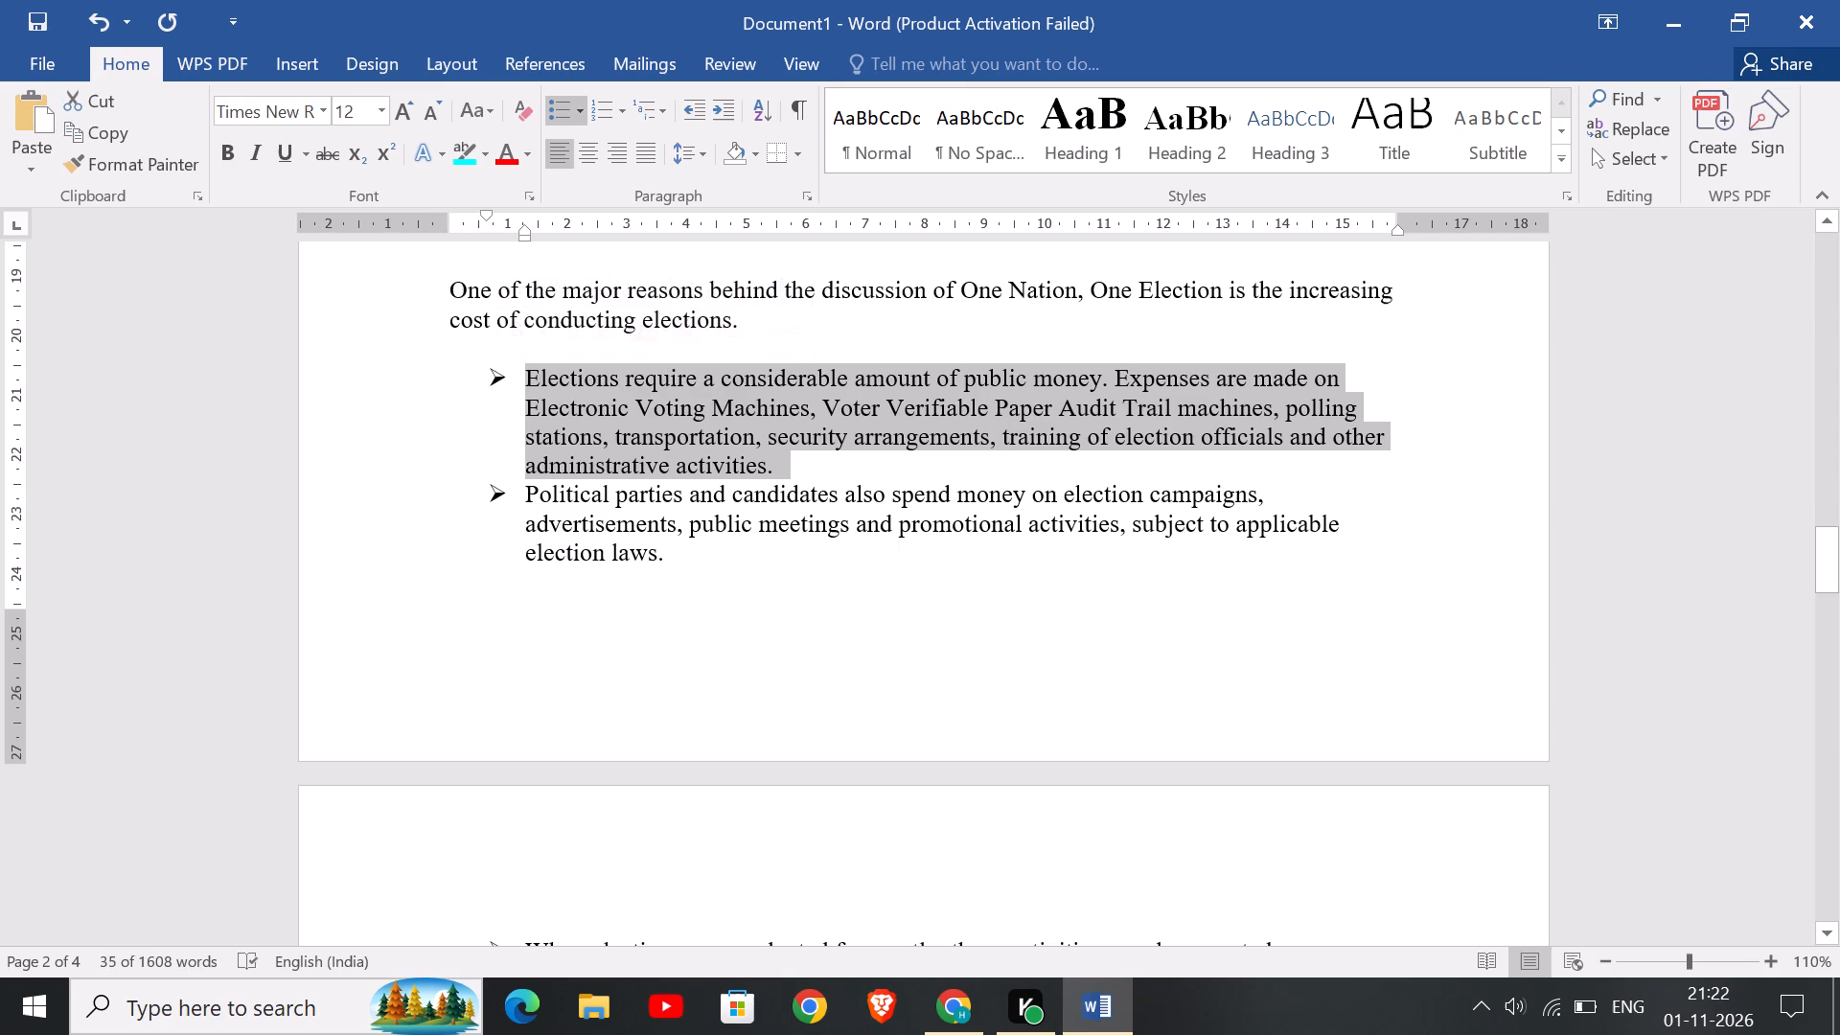
click(341, 429)
scroll(780, 551, down, 1)
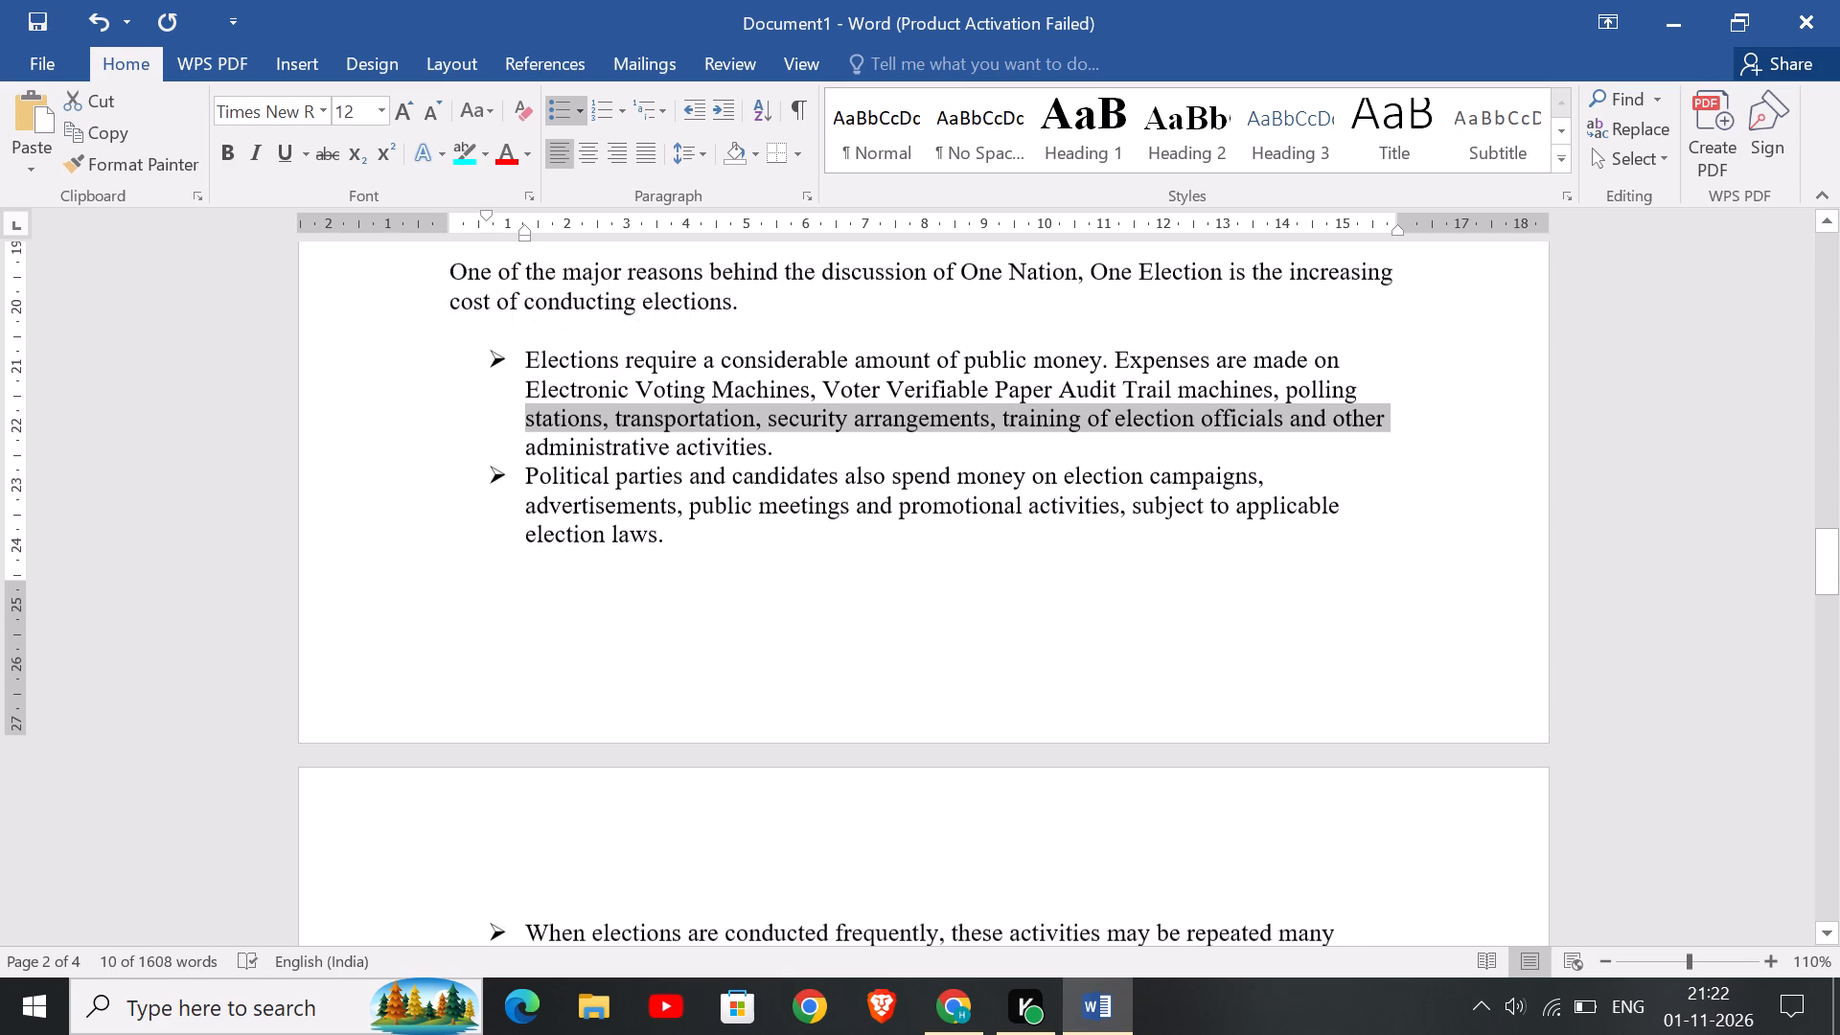
scroll(780, 551, down, 1)
scroll(780, 551, up, 1)
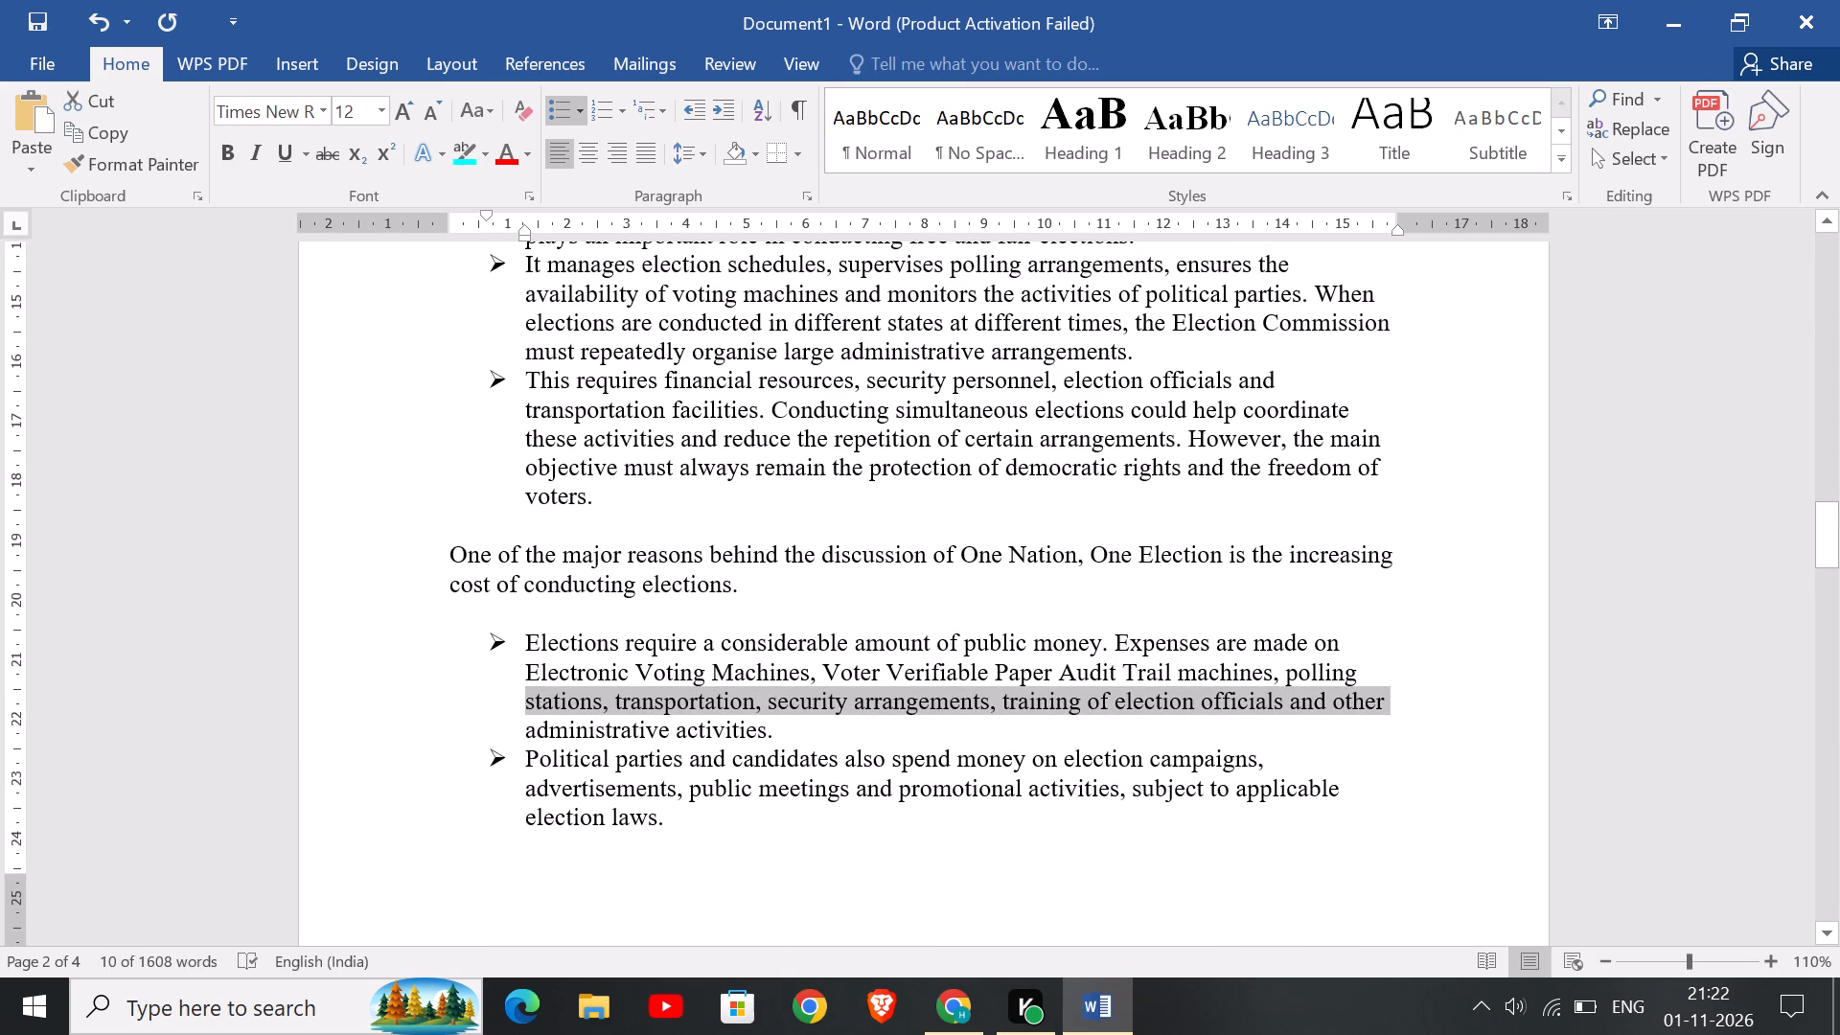
Format the line "One of the major reasons behind the discussion of One Nation, One Election…" as Britannic Bold at 14 pt.
drag(747, 588, 439, 546)
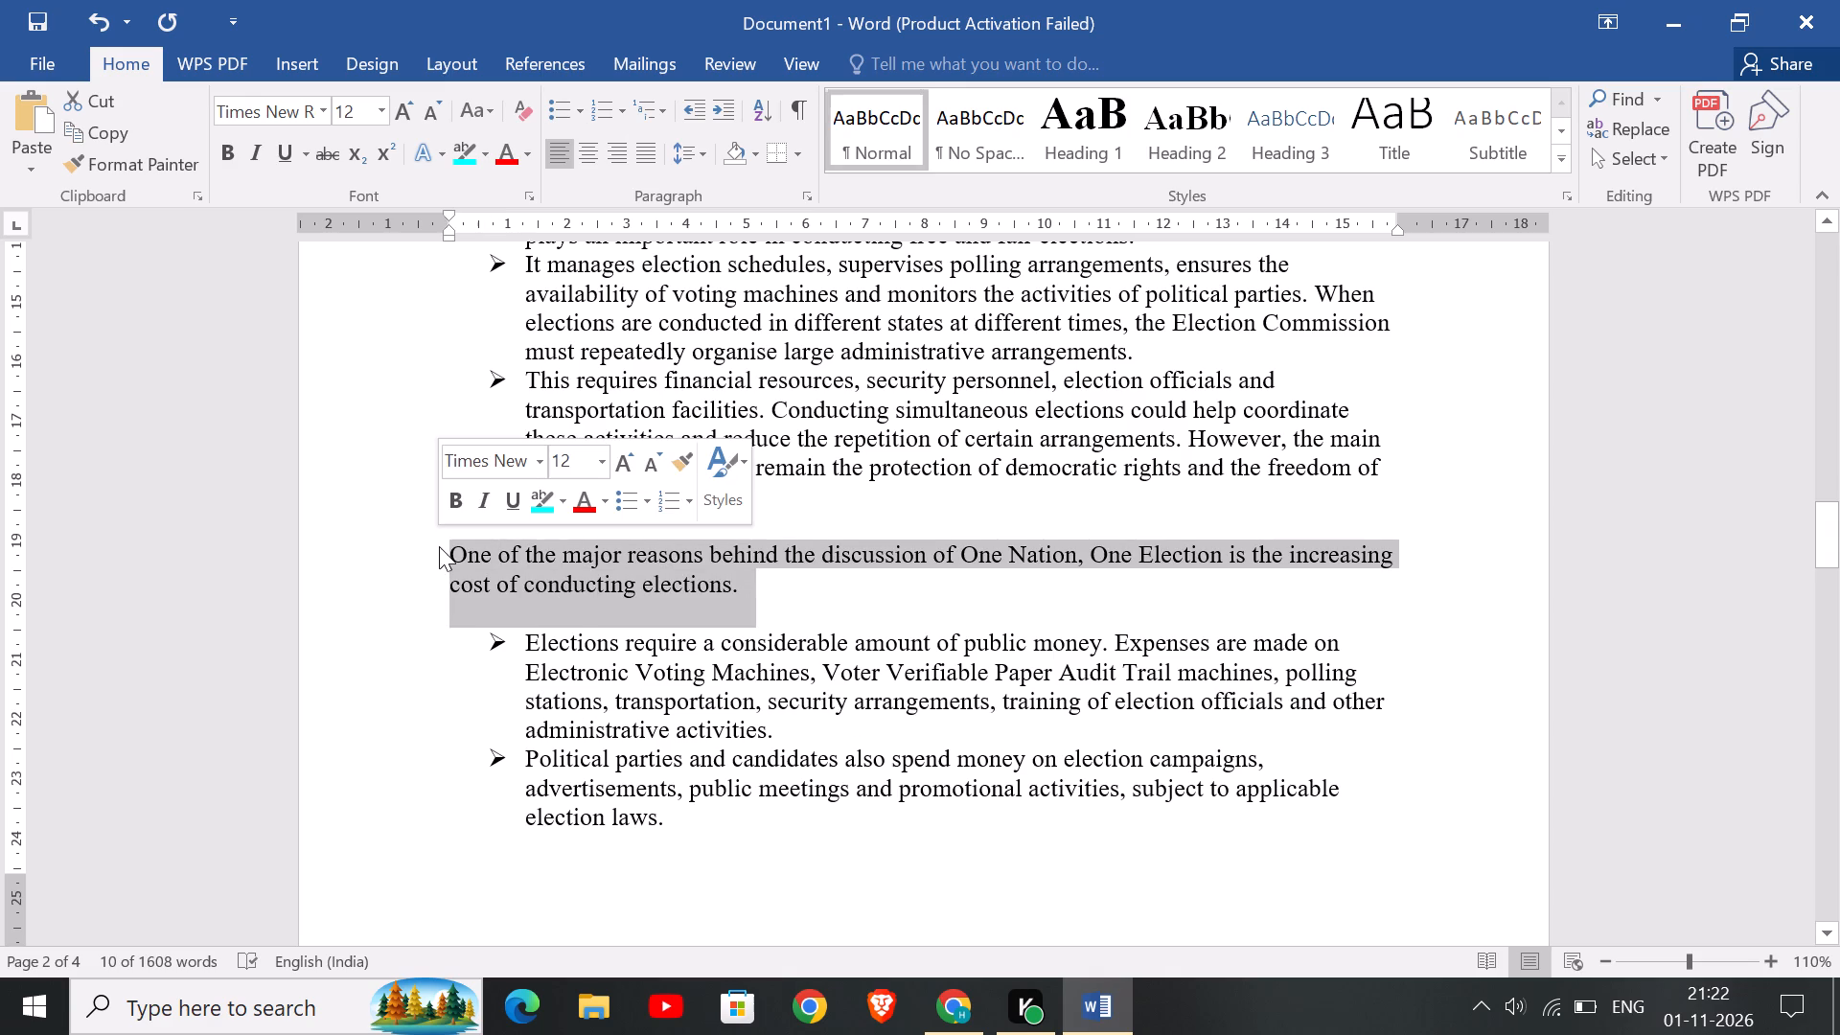
click(536, 464)
scroll(636, 813, down, 1)
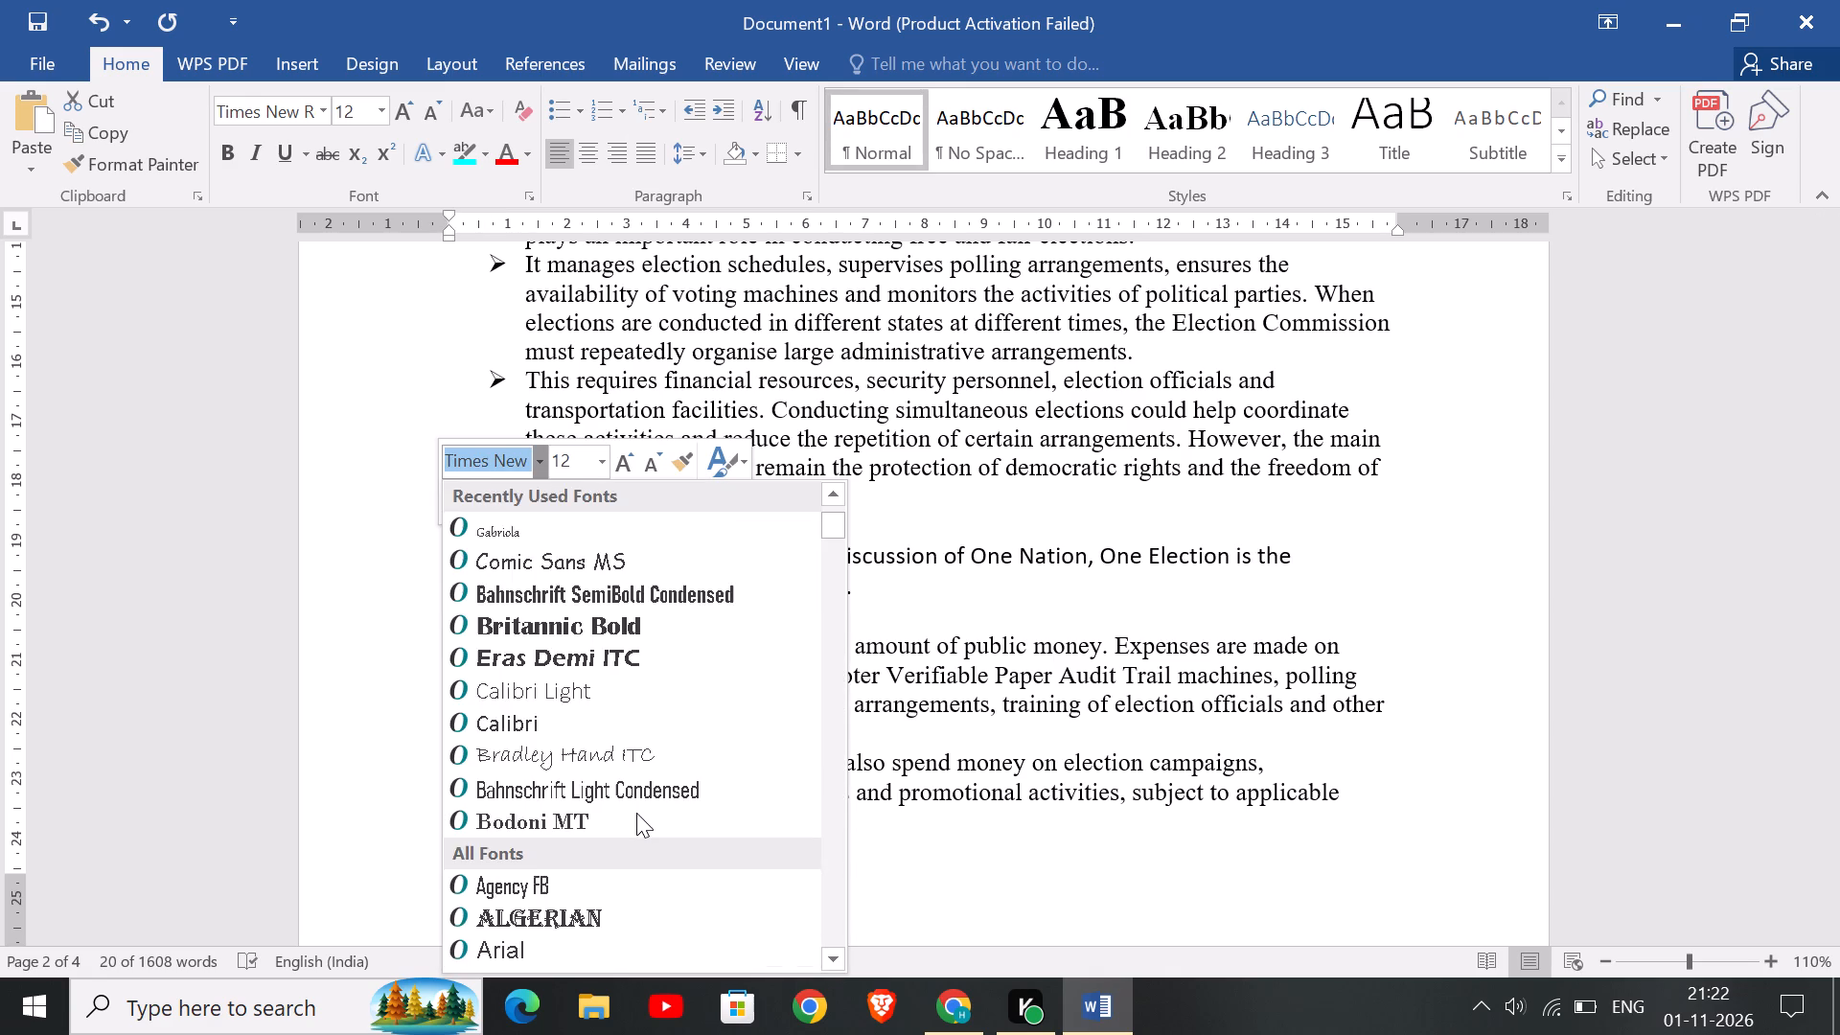
scroll(636, 813, down, 2)
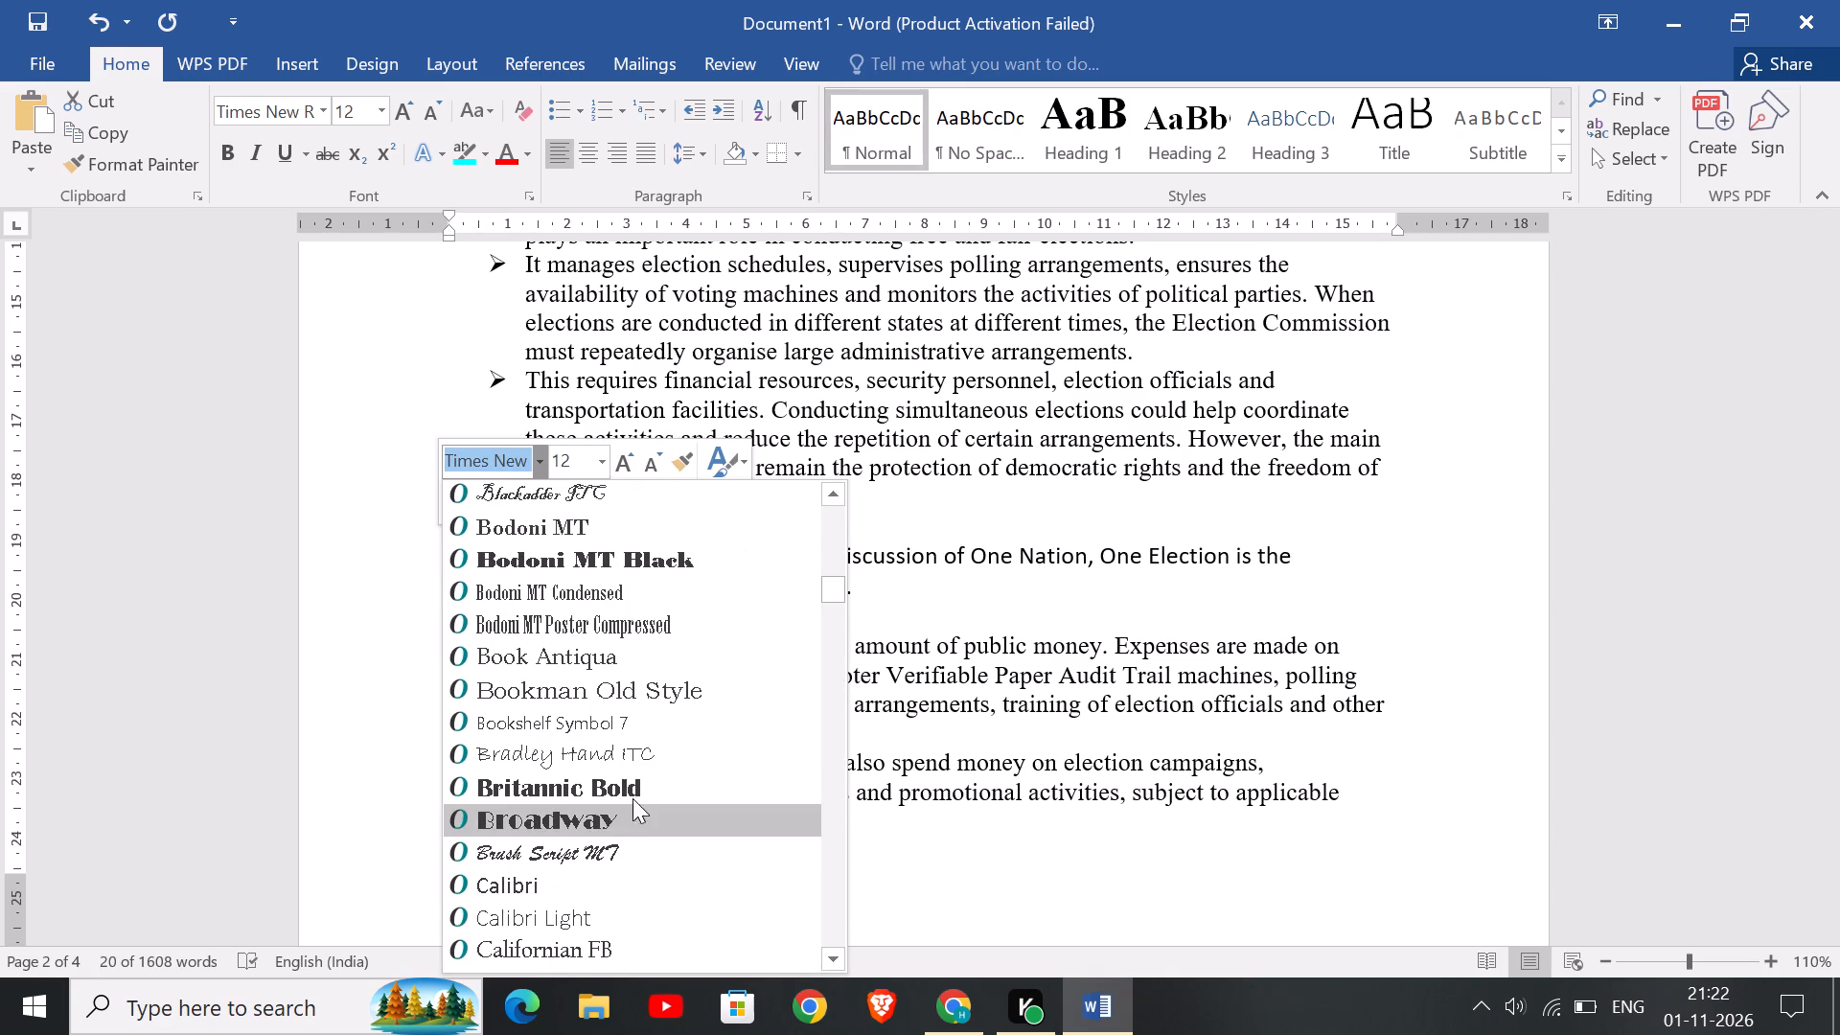
click(632, 798)
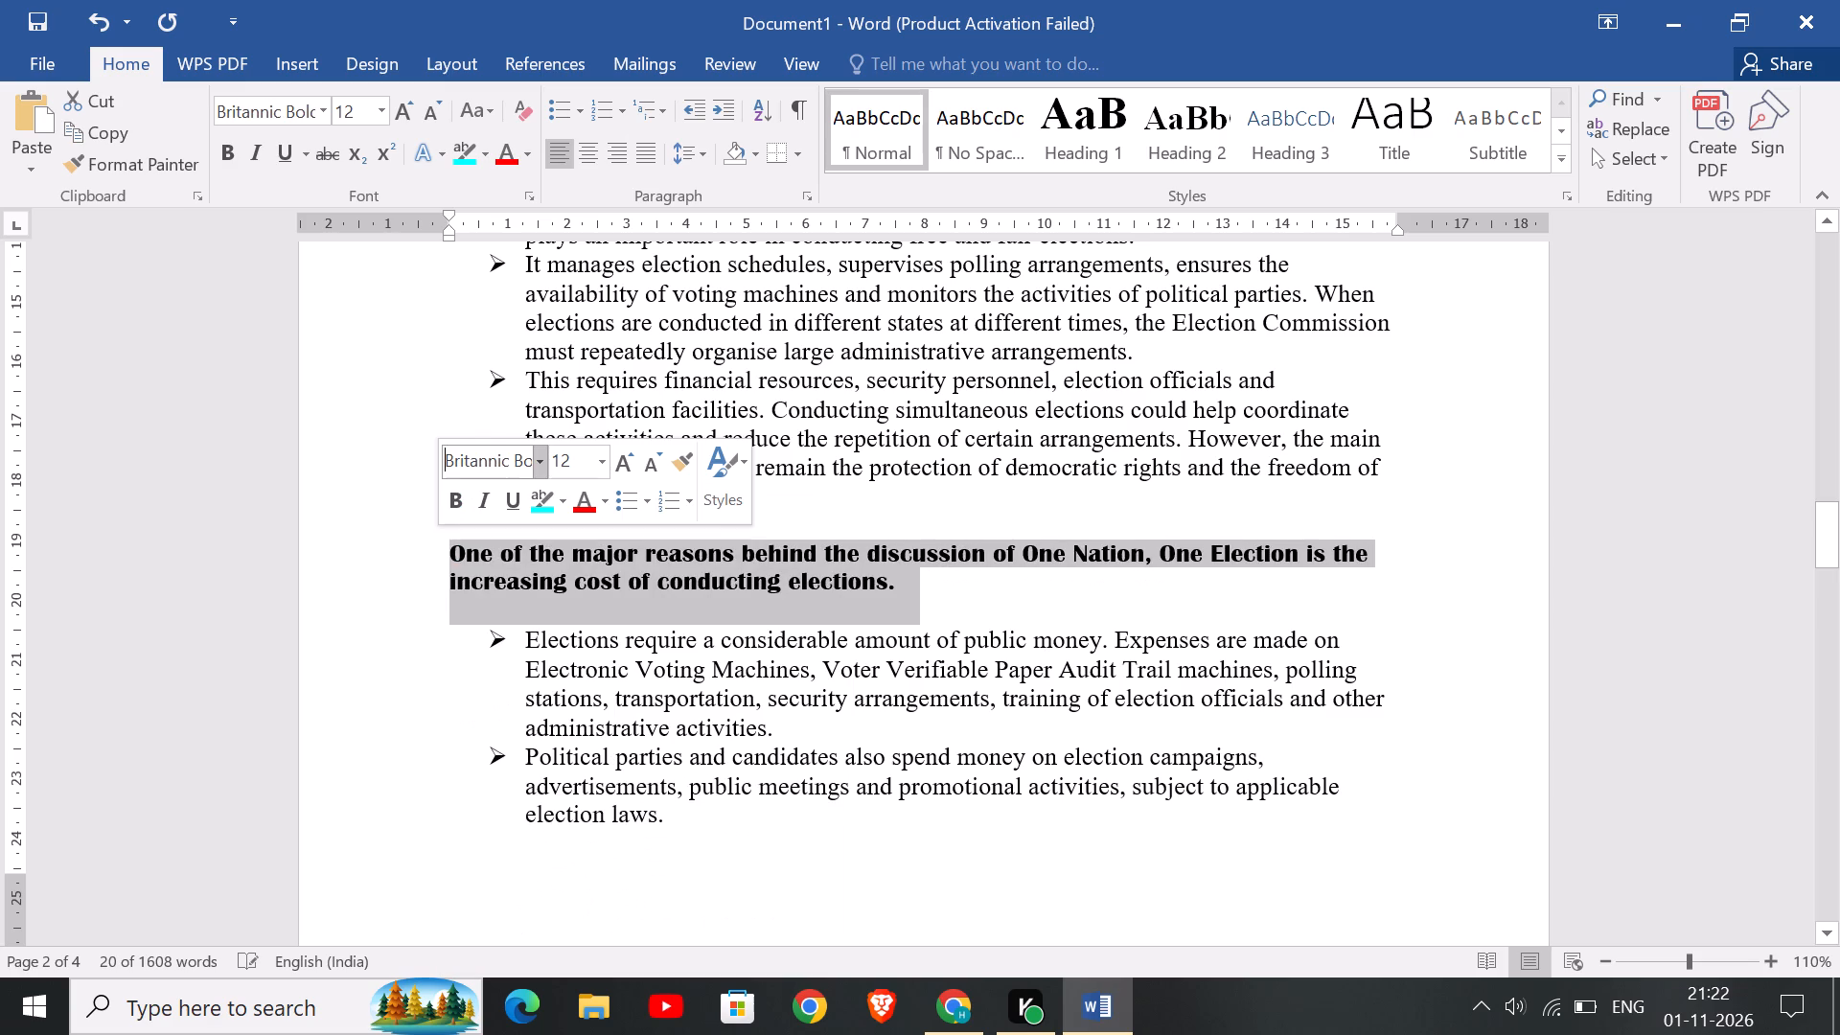
click(619, 449)
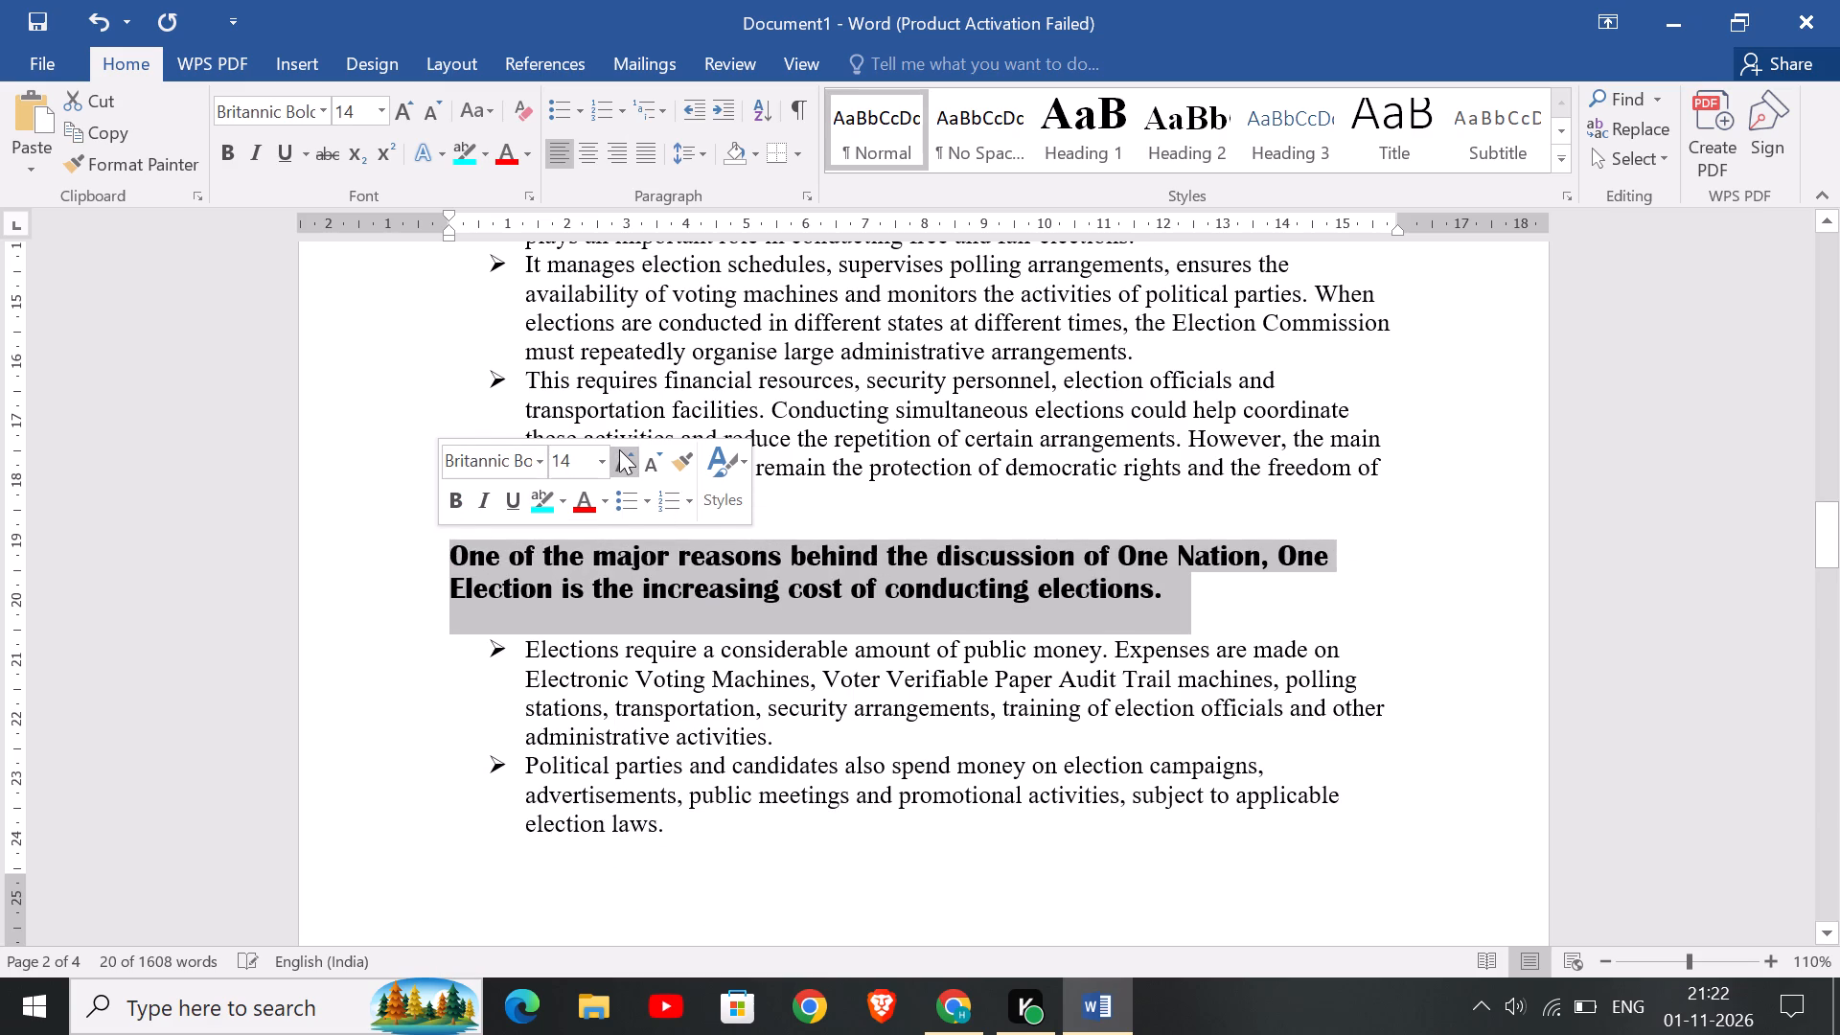
click(287, 596)
Review the bullets on election costs and the section on government employees and security forces across pages 2 and 3.
scroll(287, 596, down, 1)
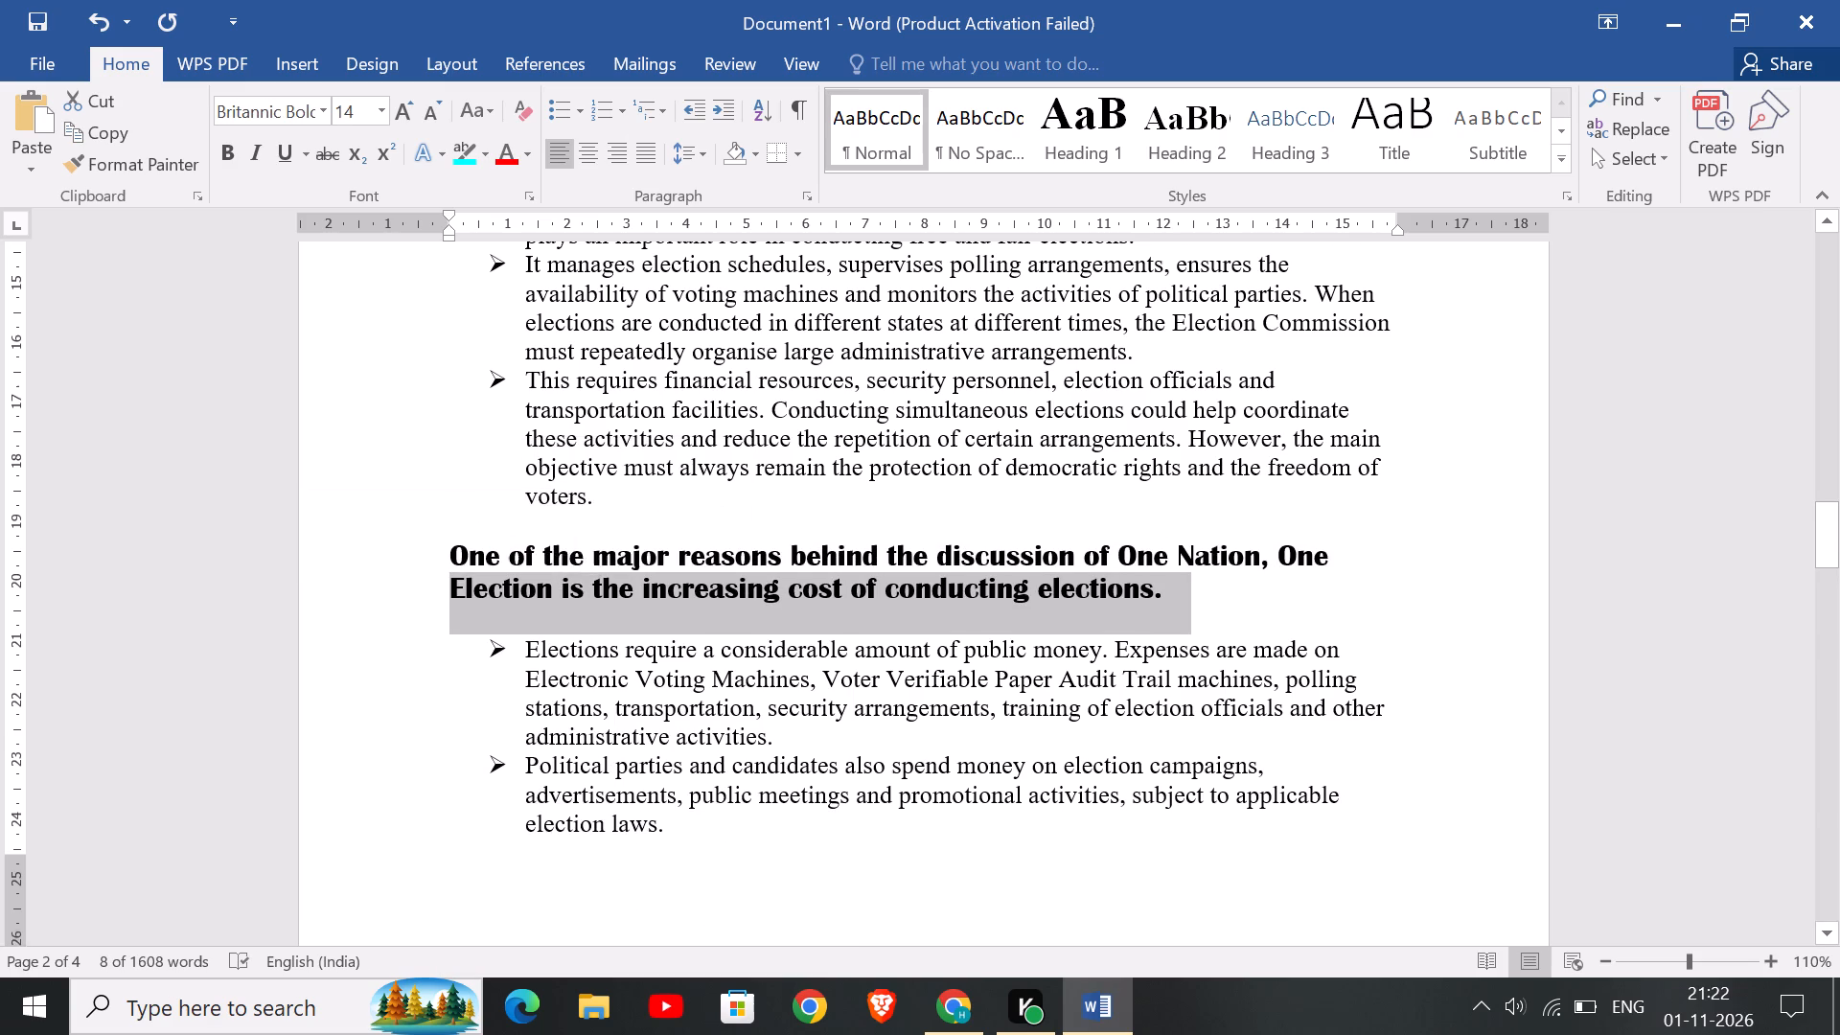
scroll(287, 596, down, 1)
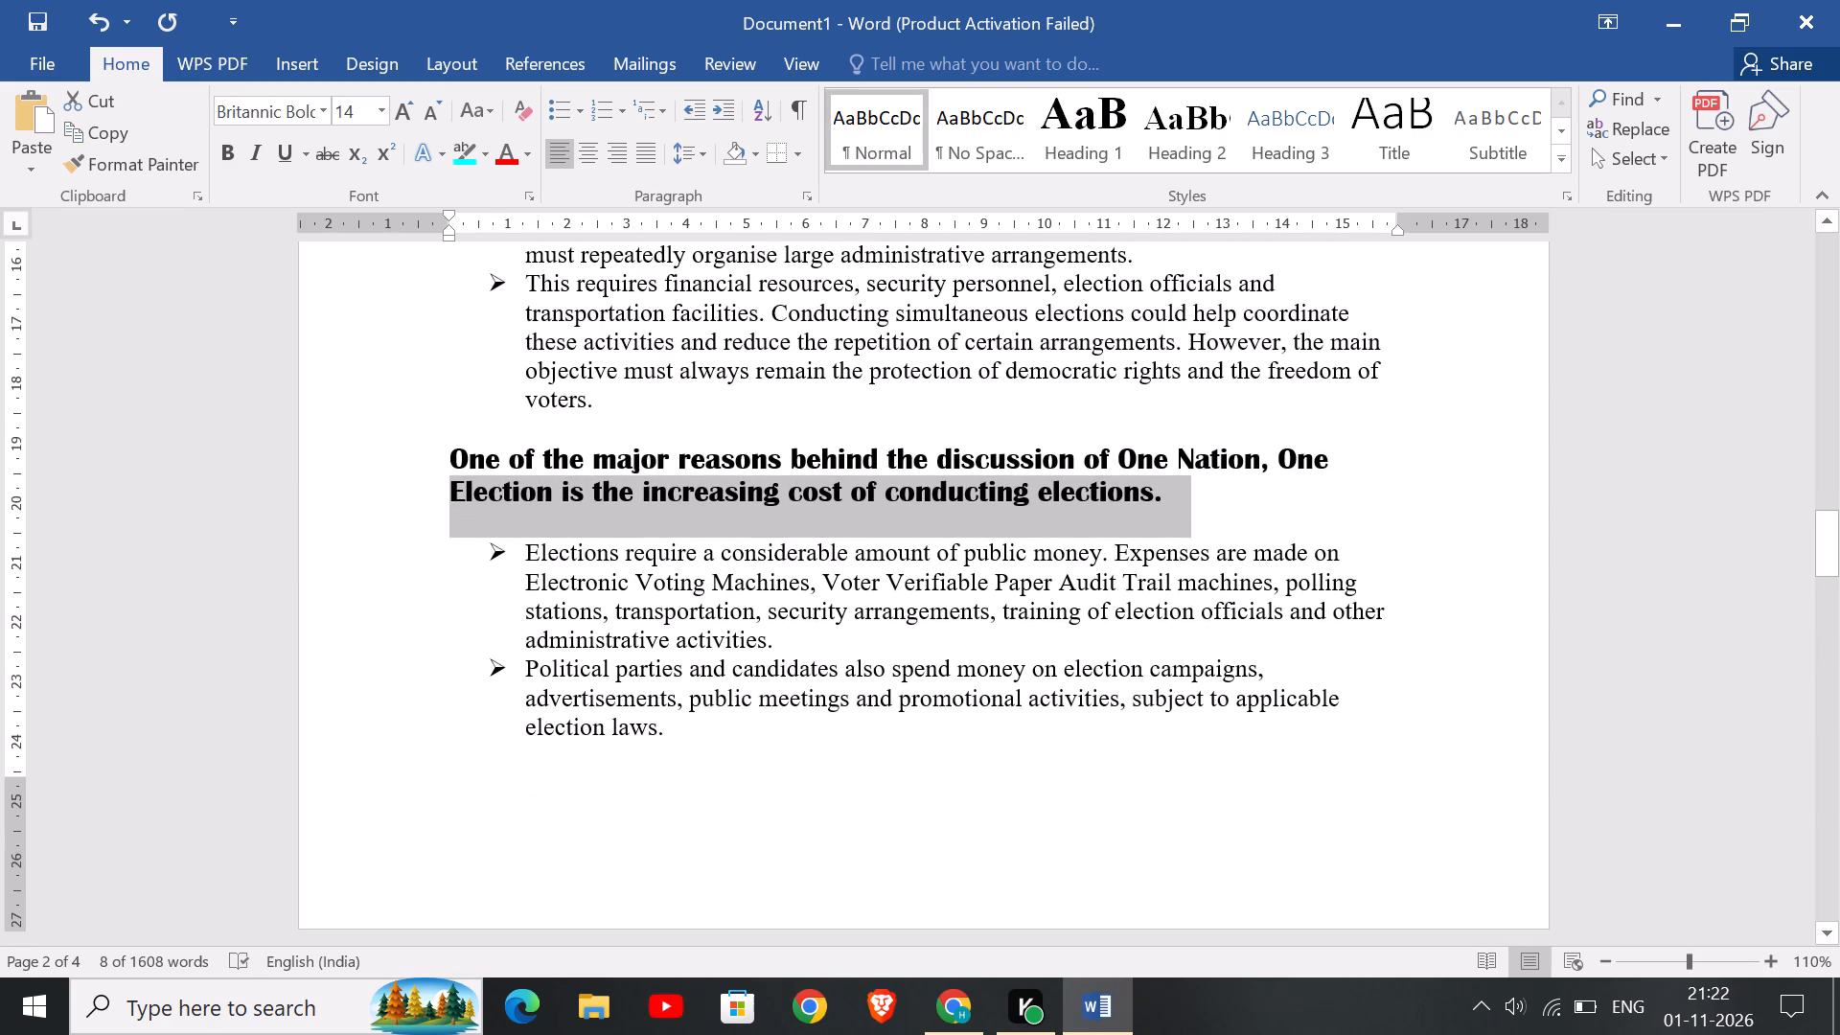
click(538, 559)
scroll(538, 559, down, 1)
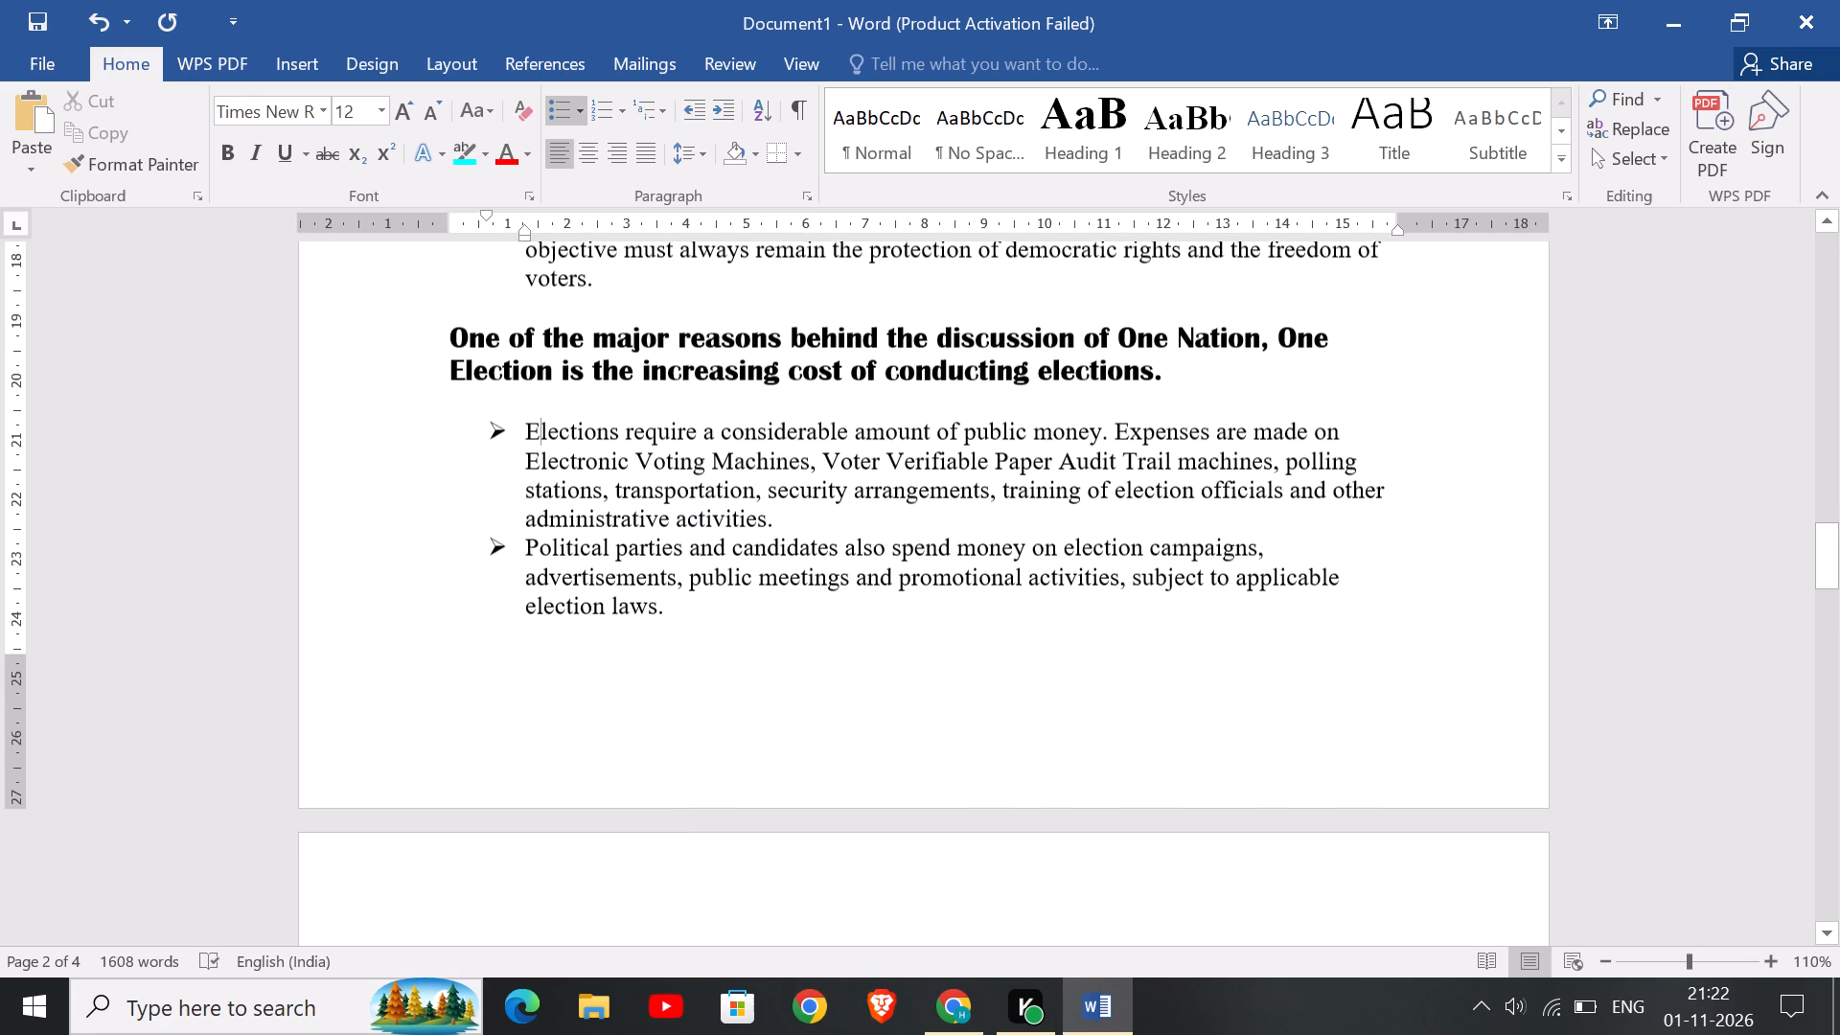
scroll(538, 559, down, 1)
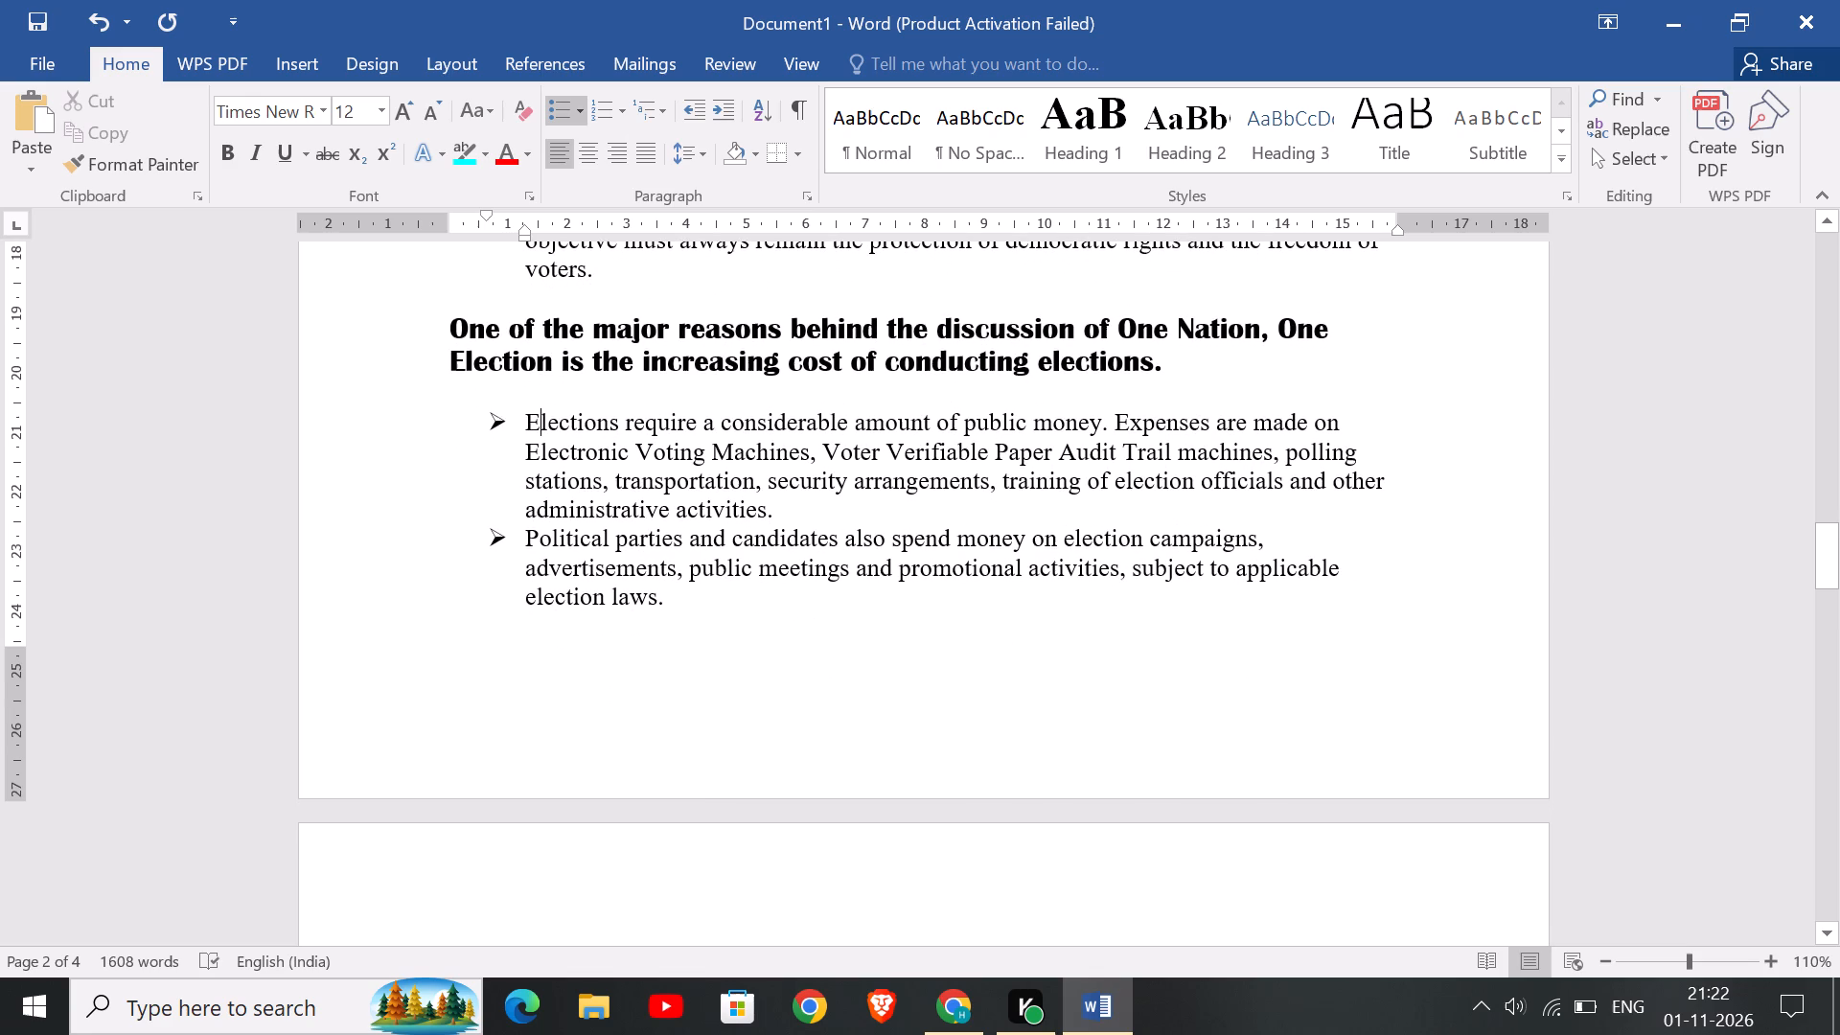
scroll(911, 489, down, 1)
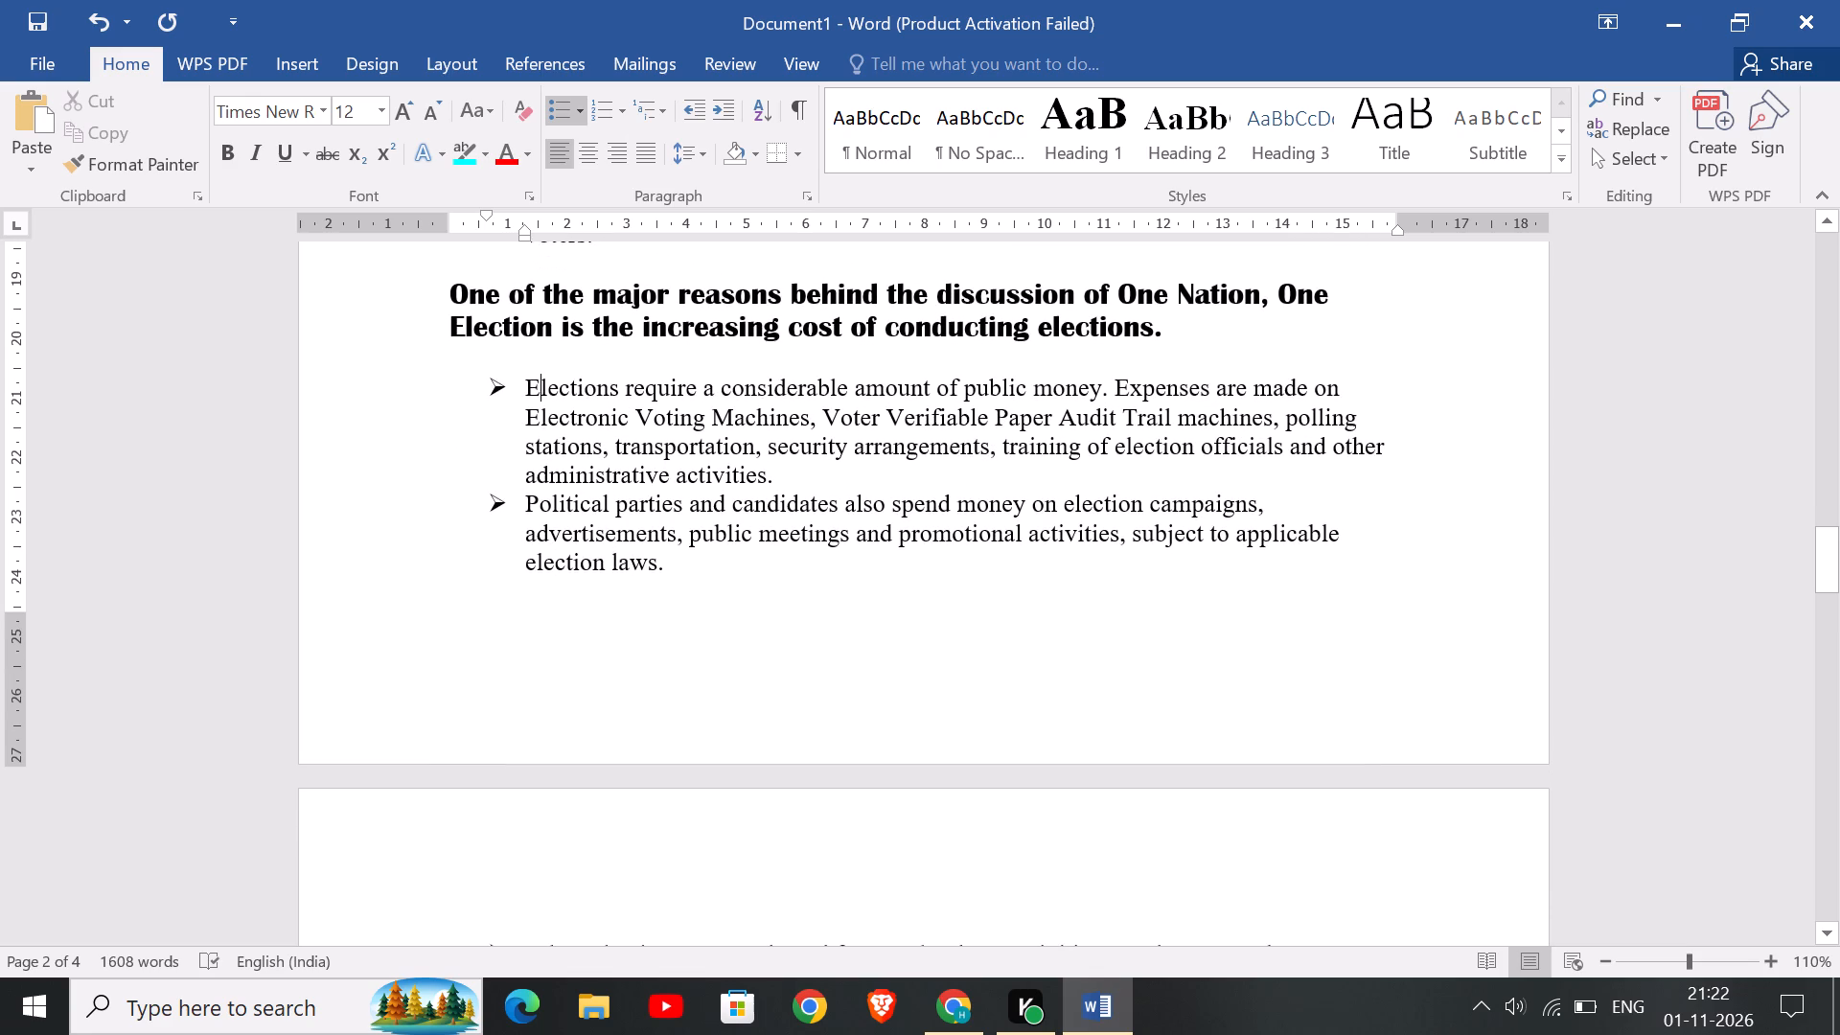
scroll(911, 486, down, 2)
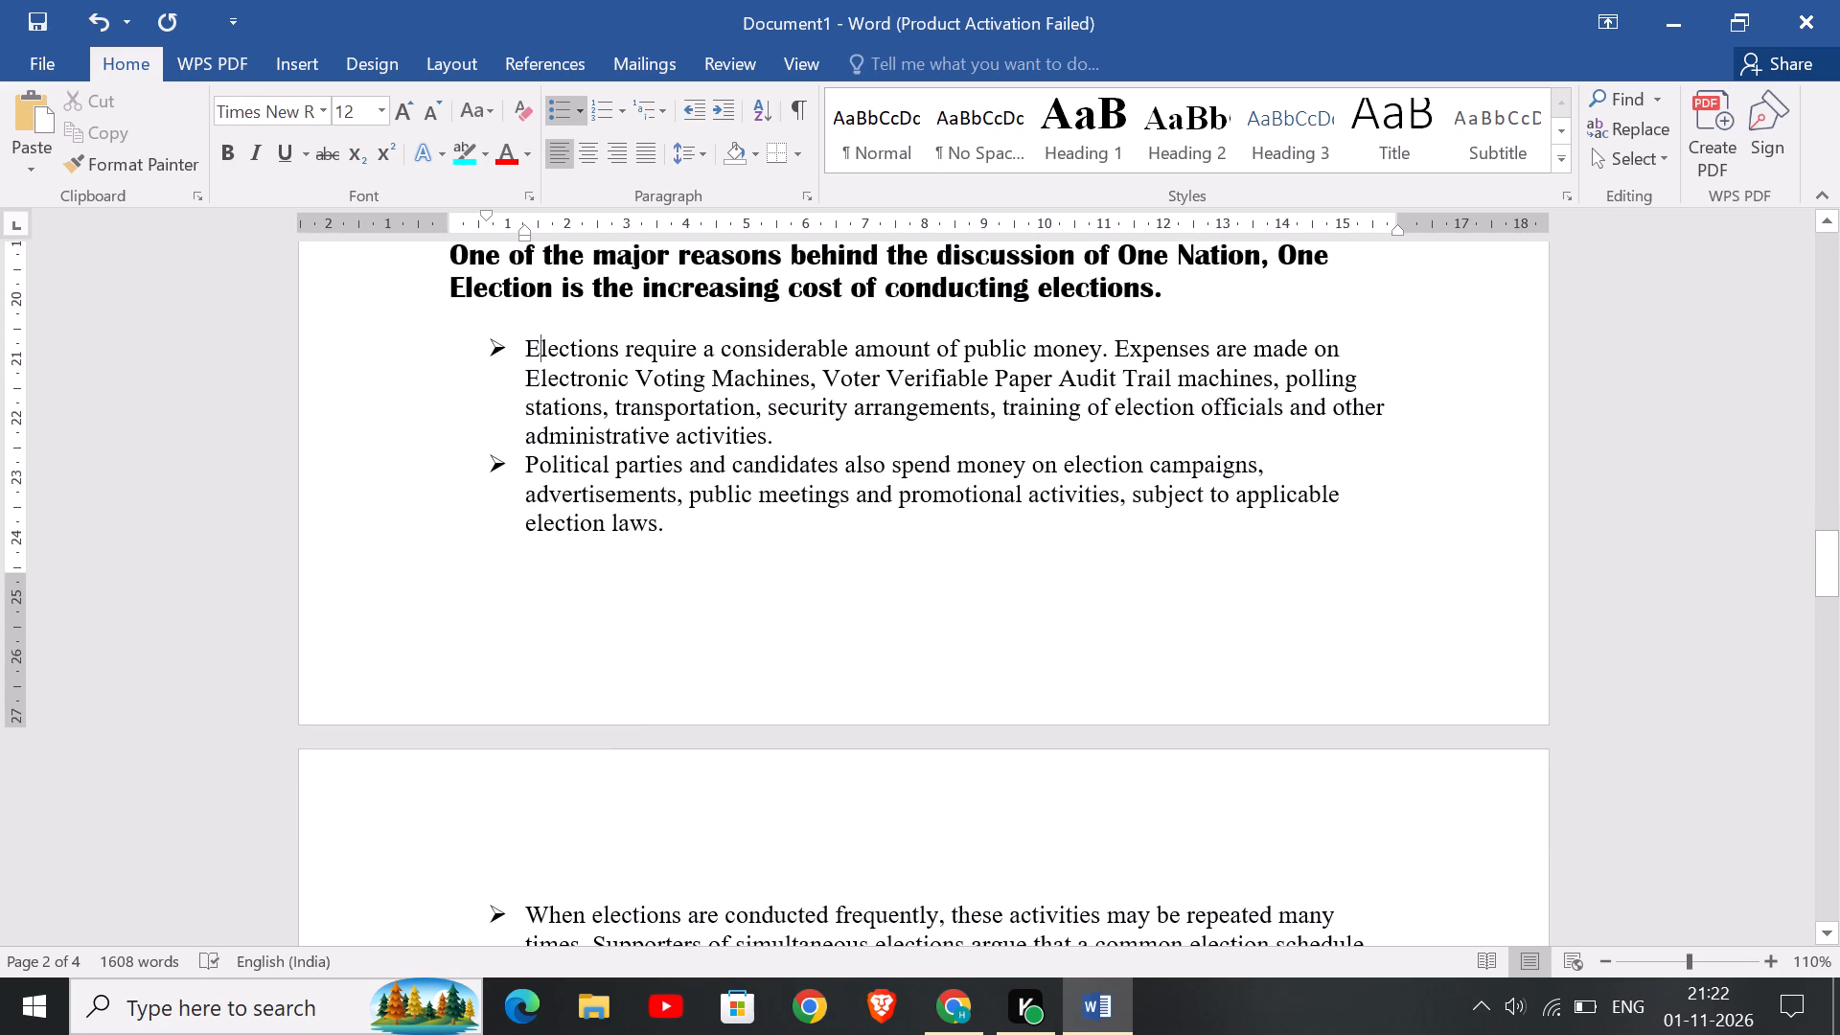
scroll(911, 486, down, 2)
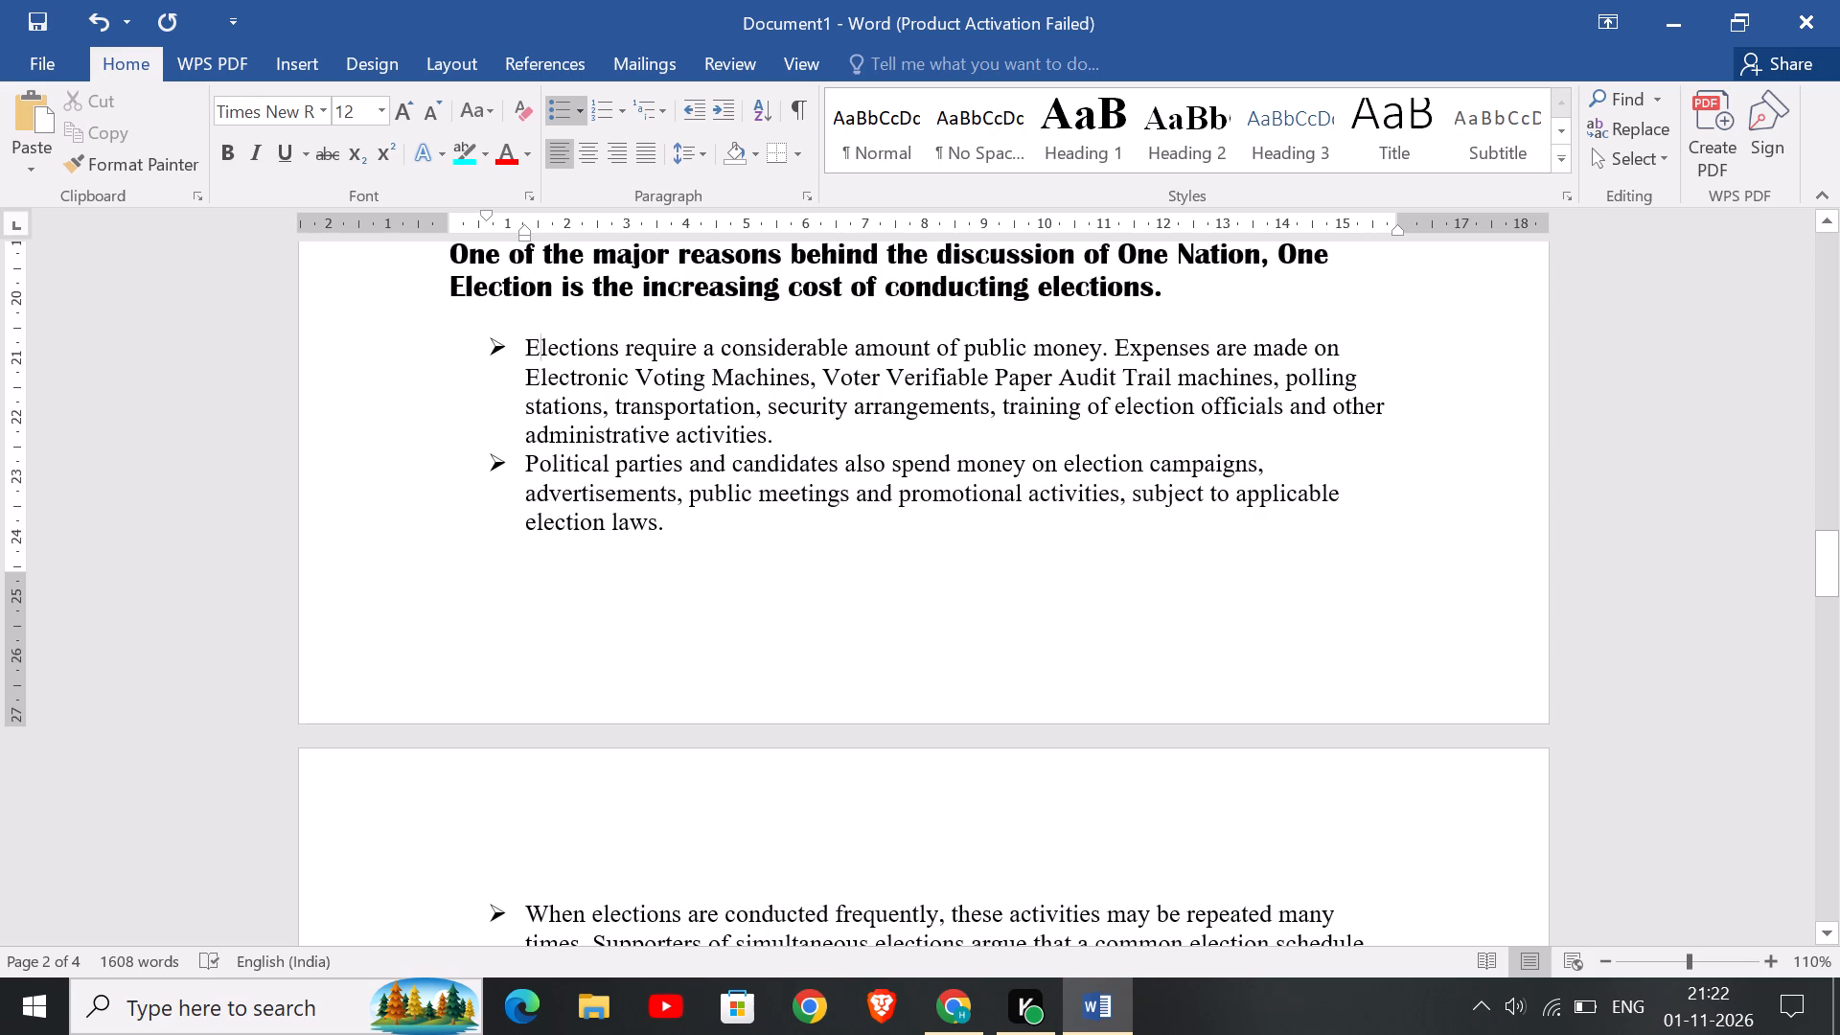
scroll(911, 486, down, 2)
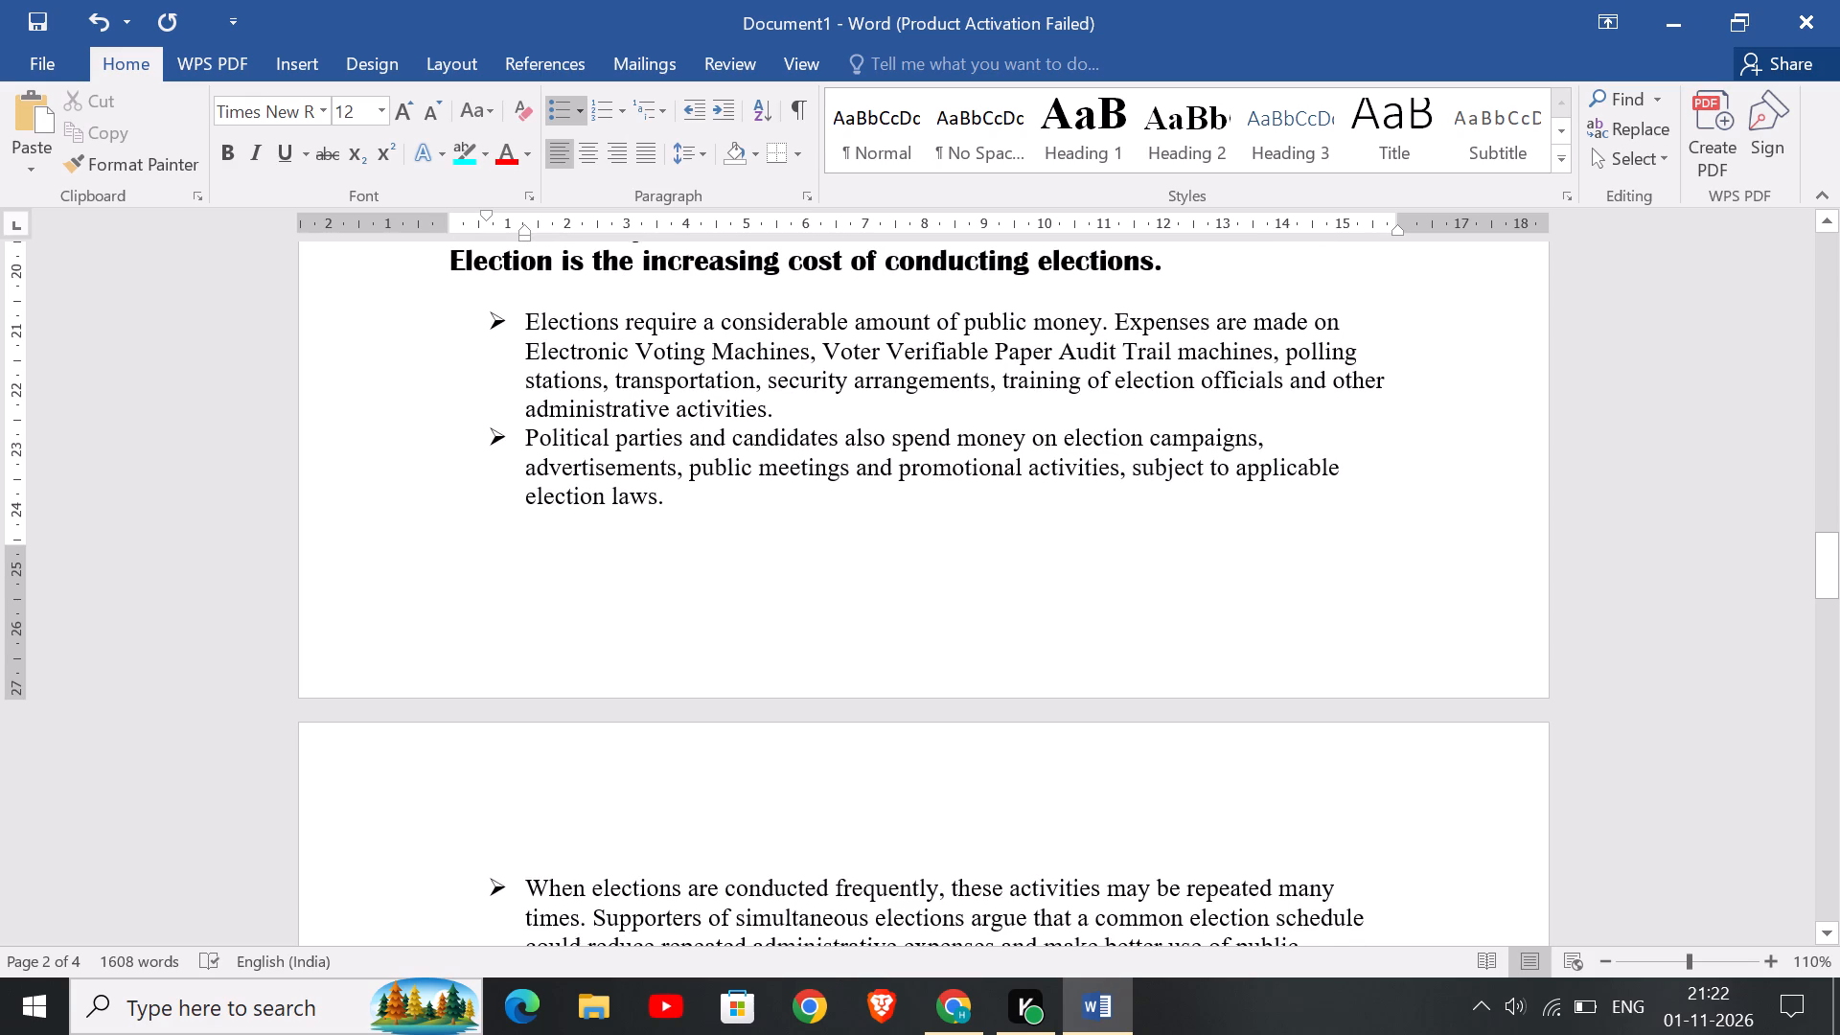
scroll(911, 486, down, 2)
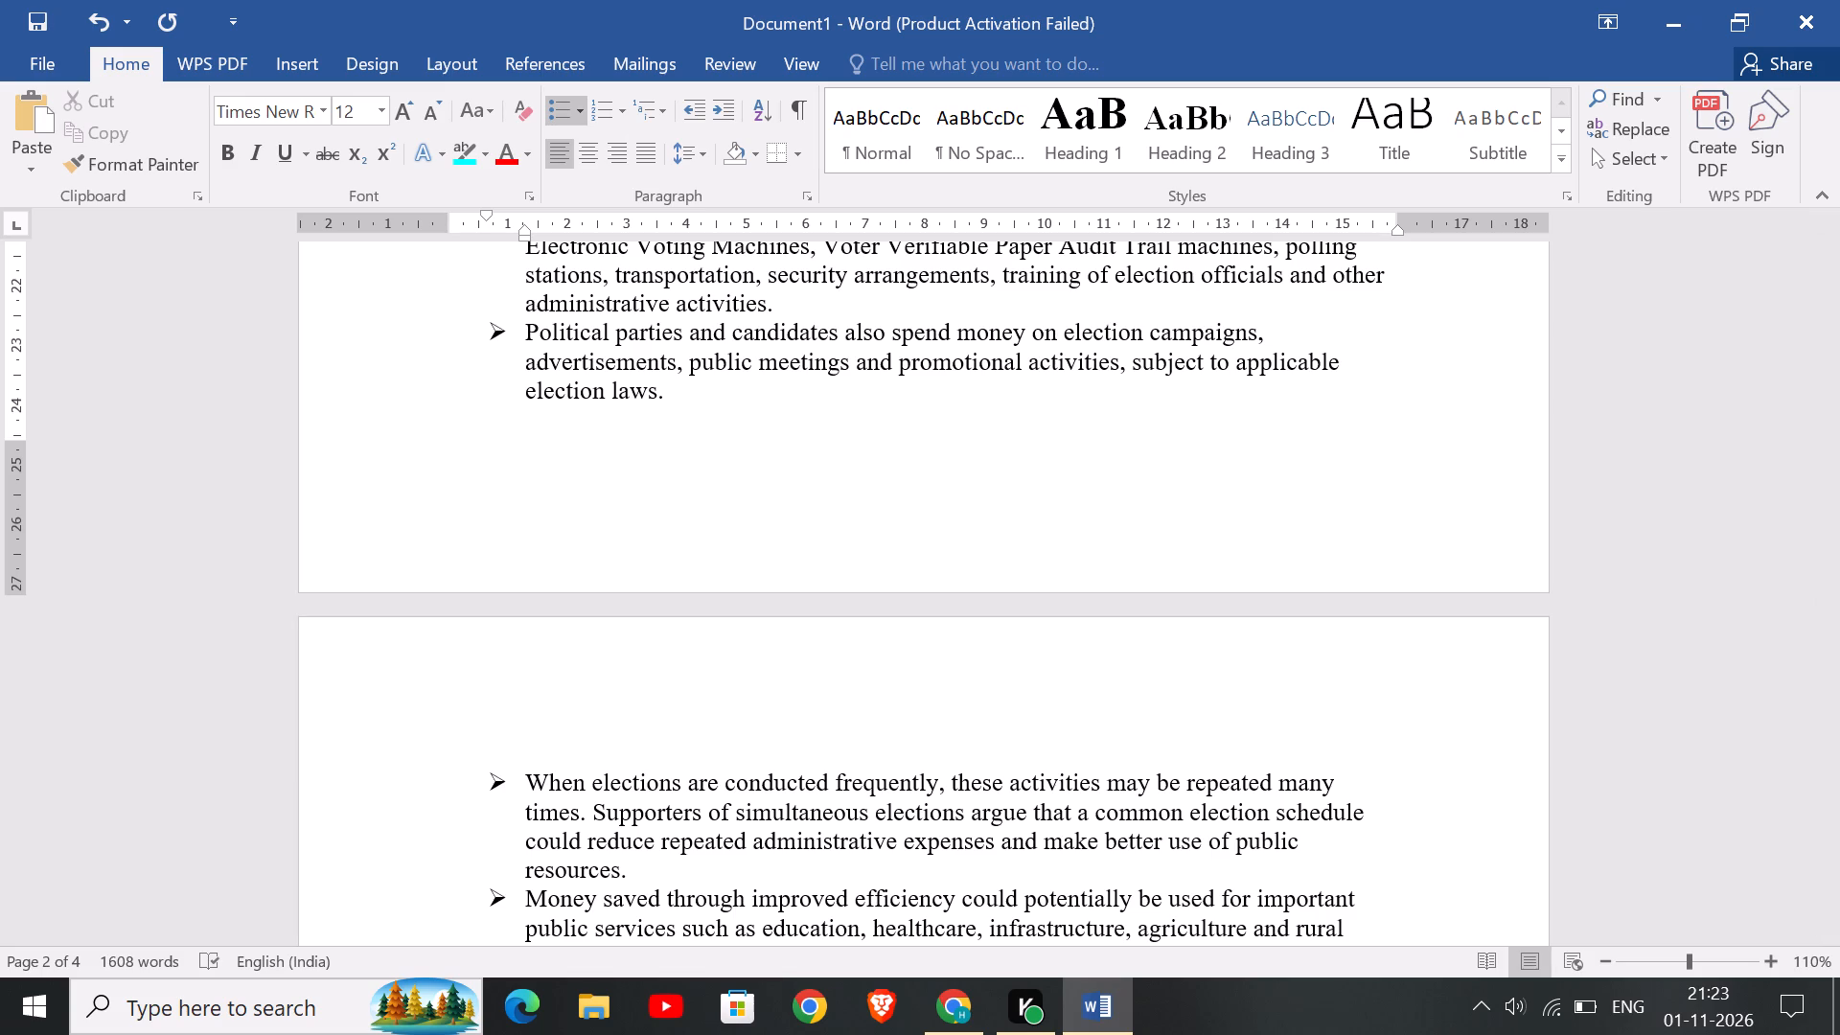
scroll(911, 486, down, 3)
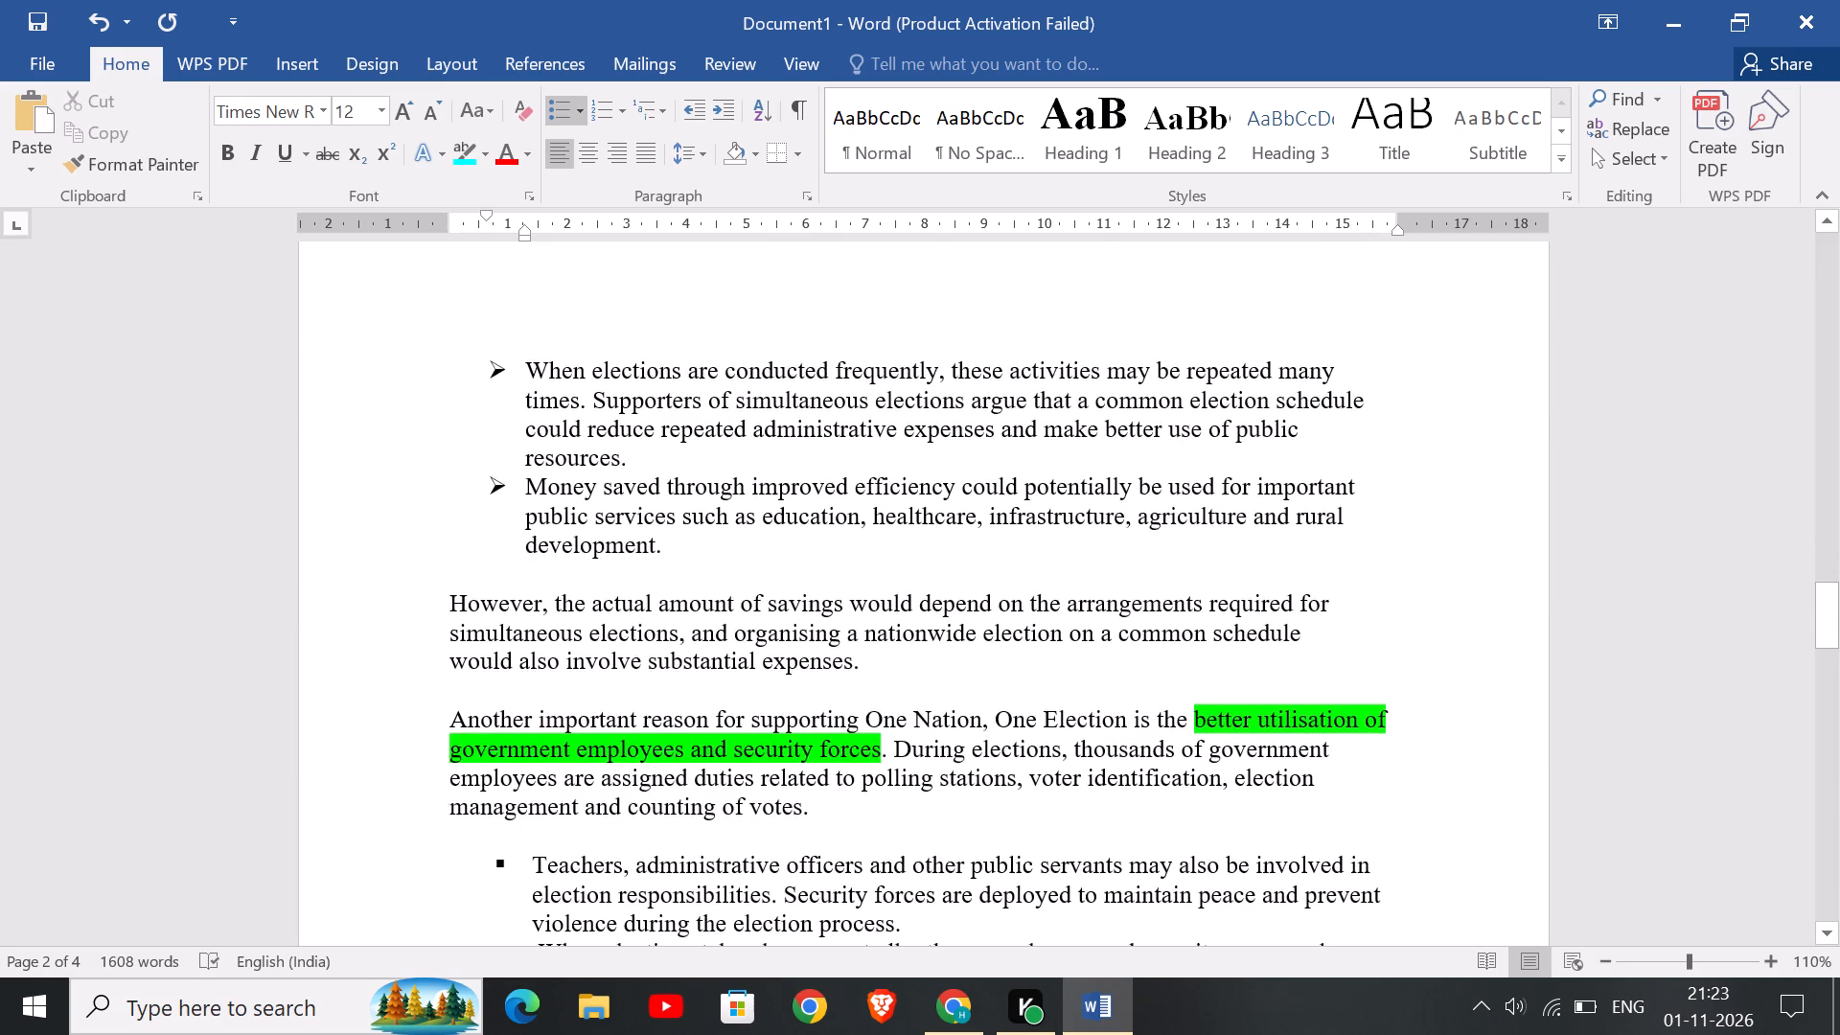
scroll(911, 486, down, 1)
scroll(911, 486, up, 1)
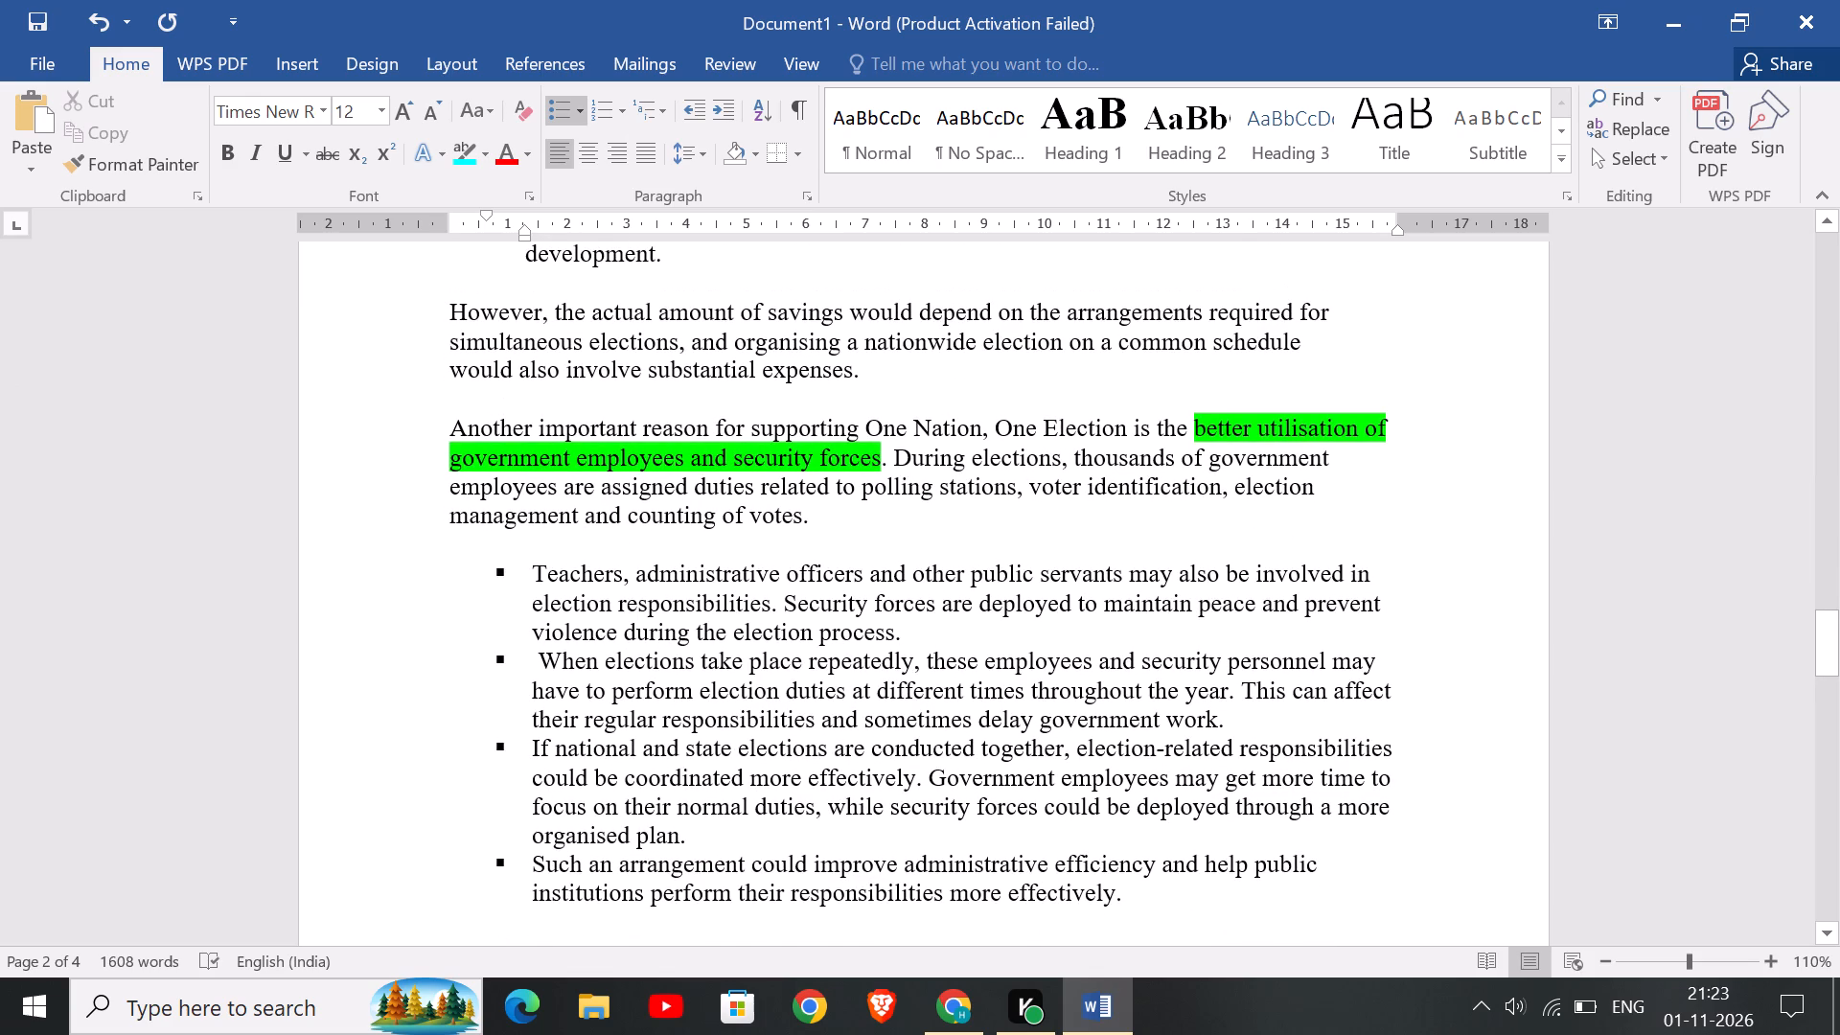
Set the font of the paragraph starting "However, the actual amount of savings" on page 3 to Bahnschrift SemiBold.
drag(382, 295, 383, 311)
click(374, 299)
click(357, 299)
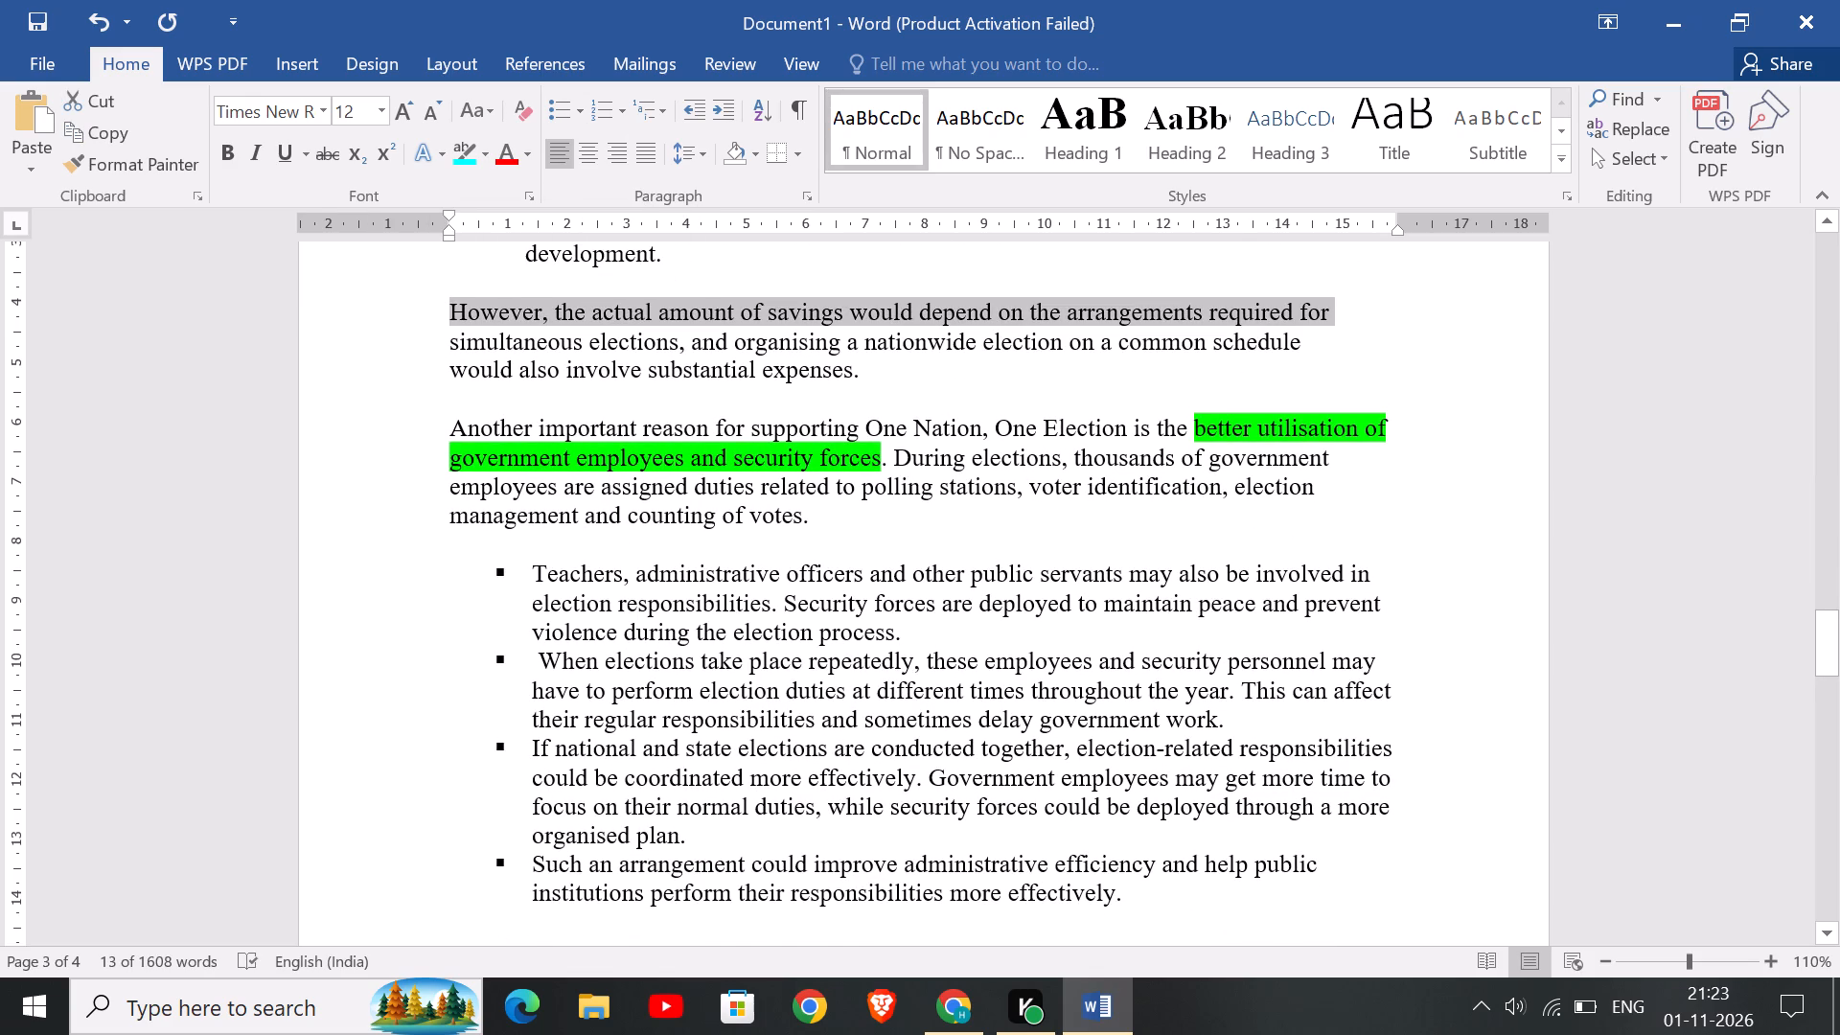
drag(355, 299, 355, 363)
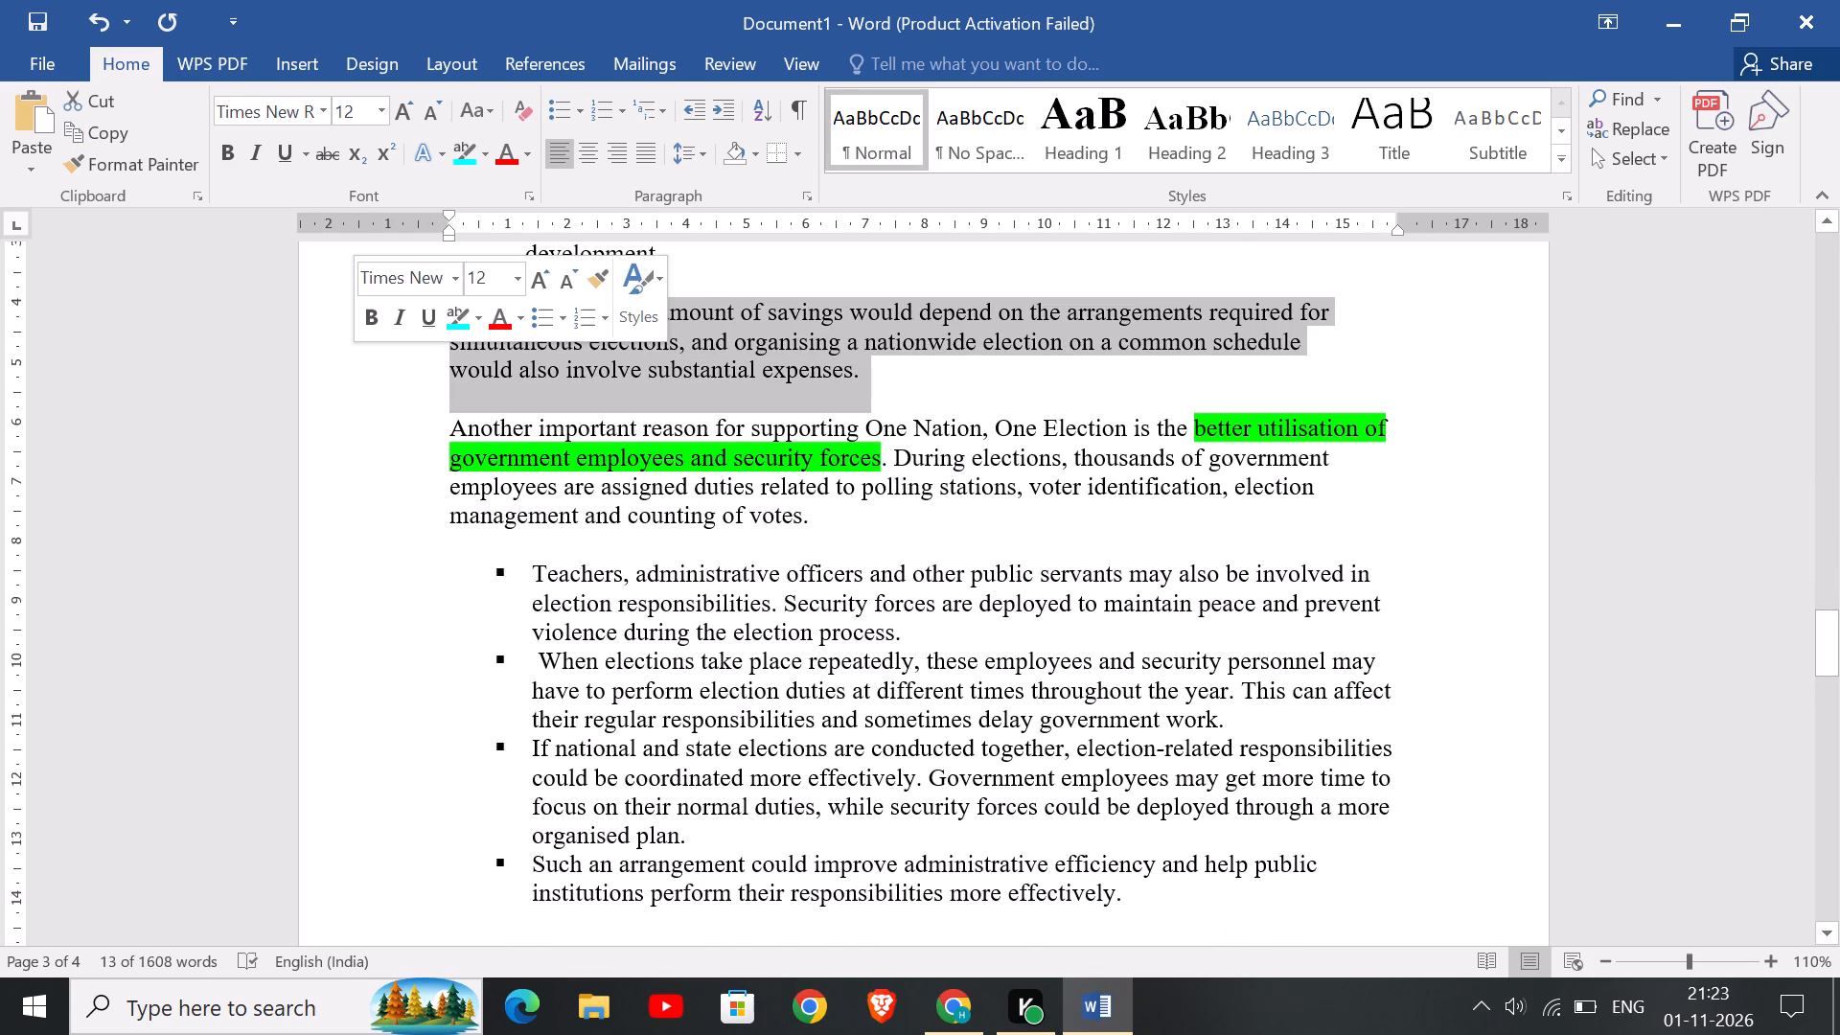
click(452, 287)
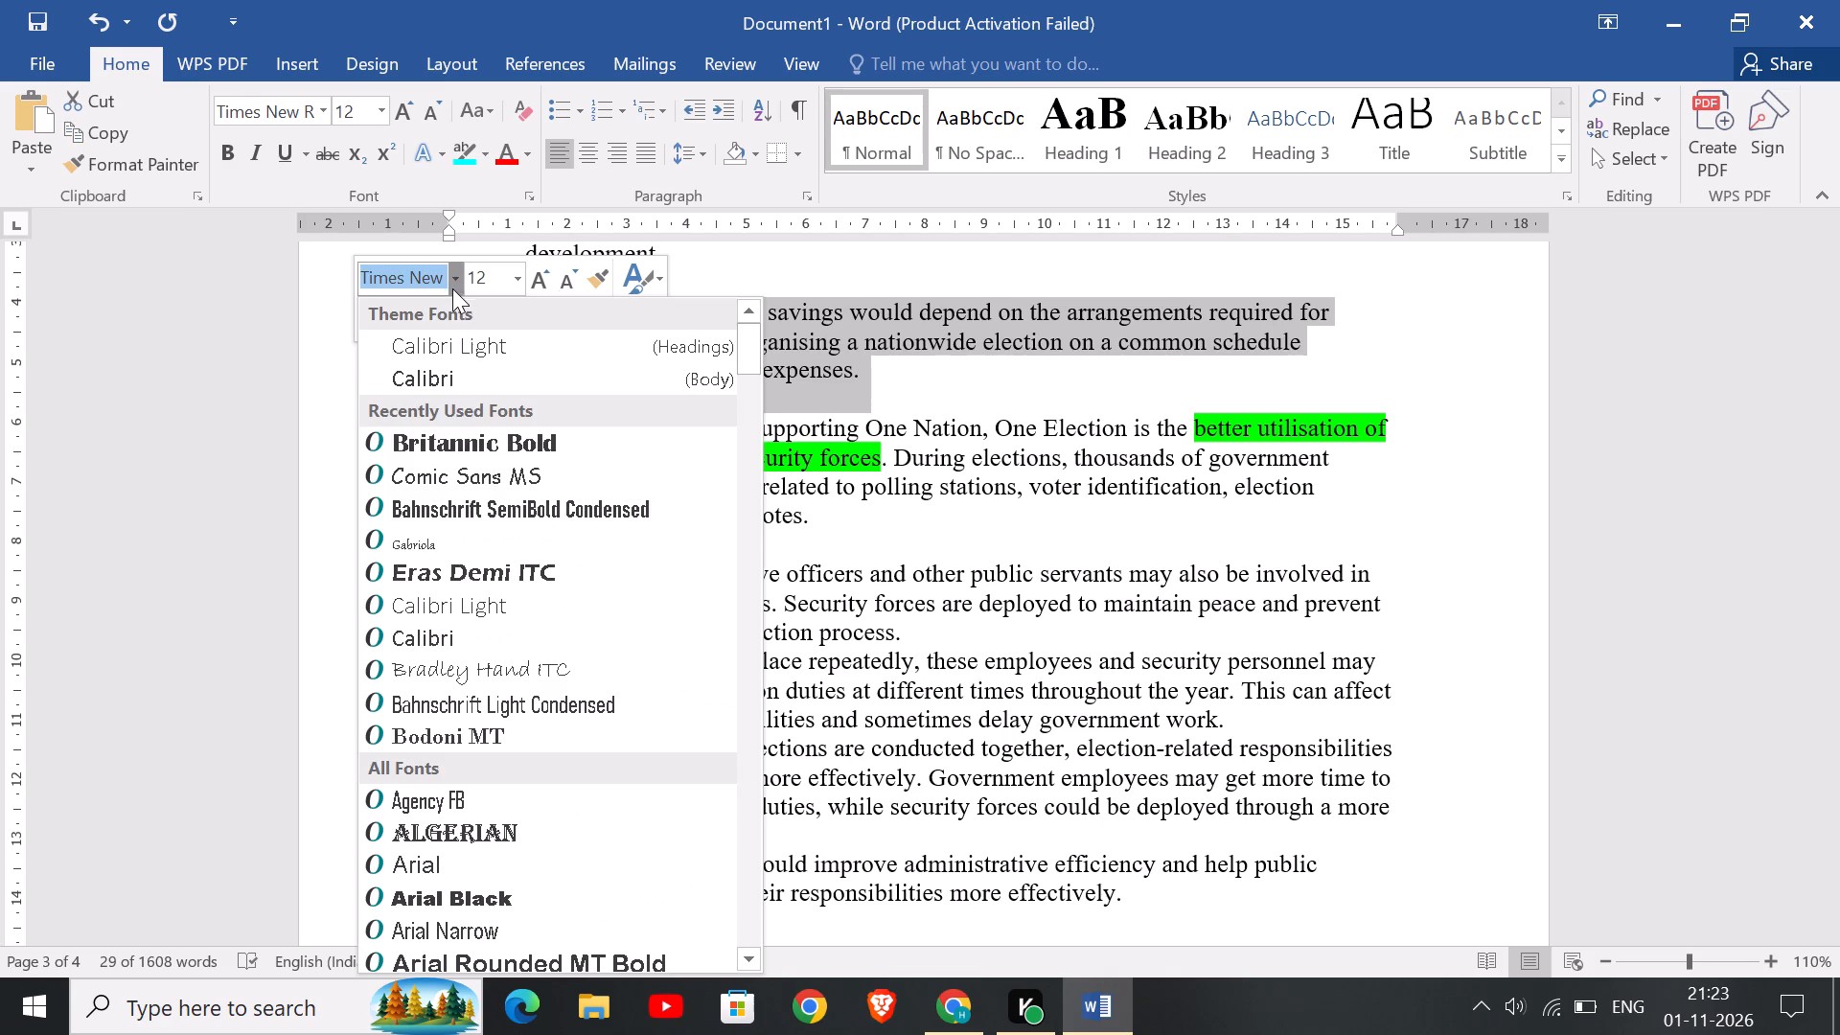
scroll(485, 689, down, 3)
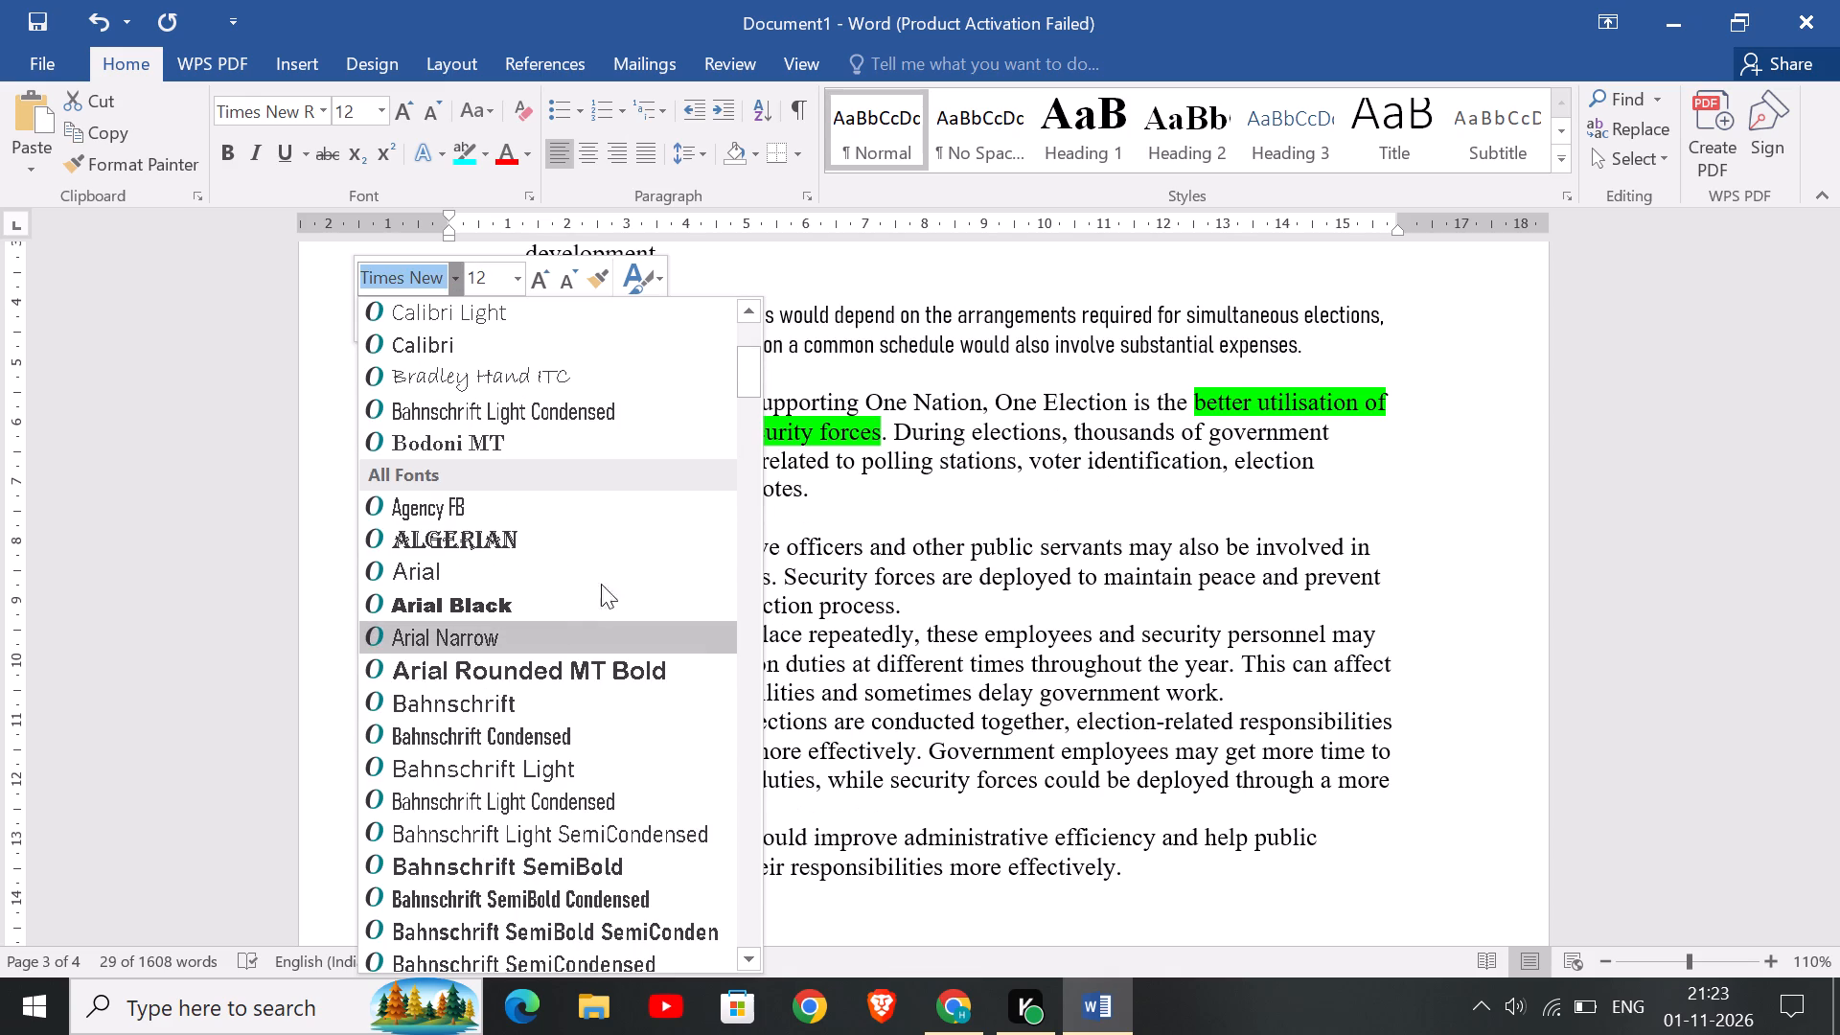
scroll(625, 571, down, 1)
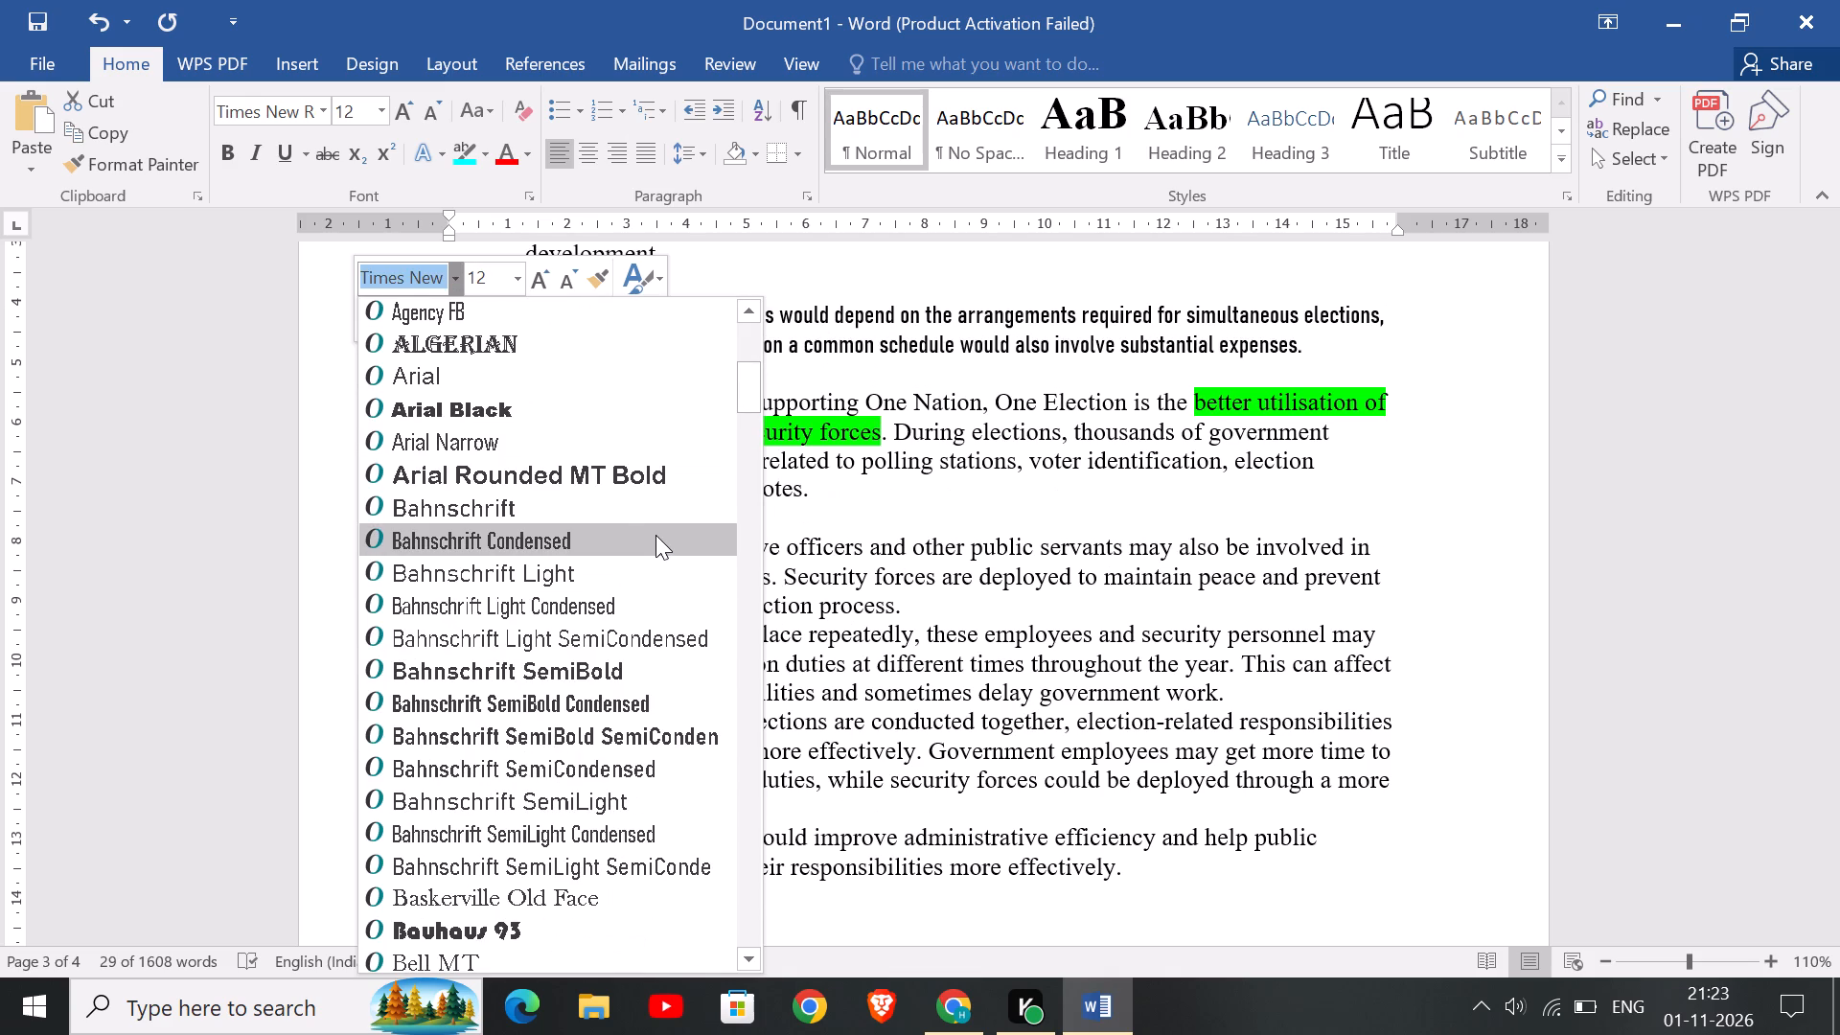
click(587, 665)
click(1063, 478)
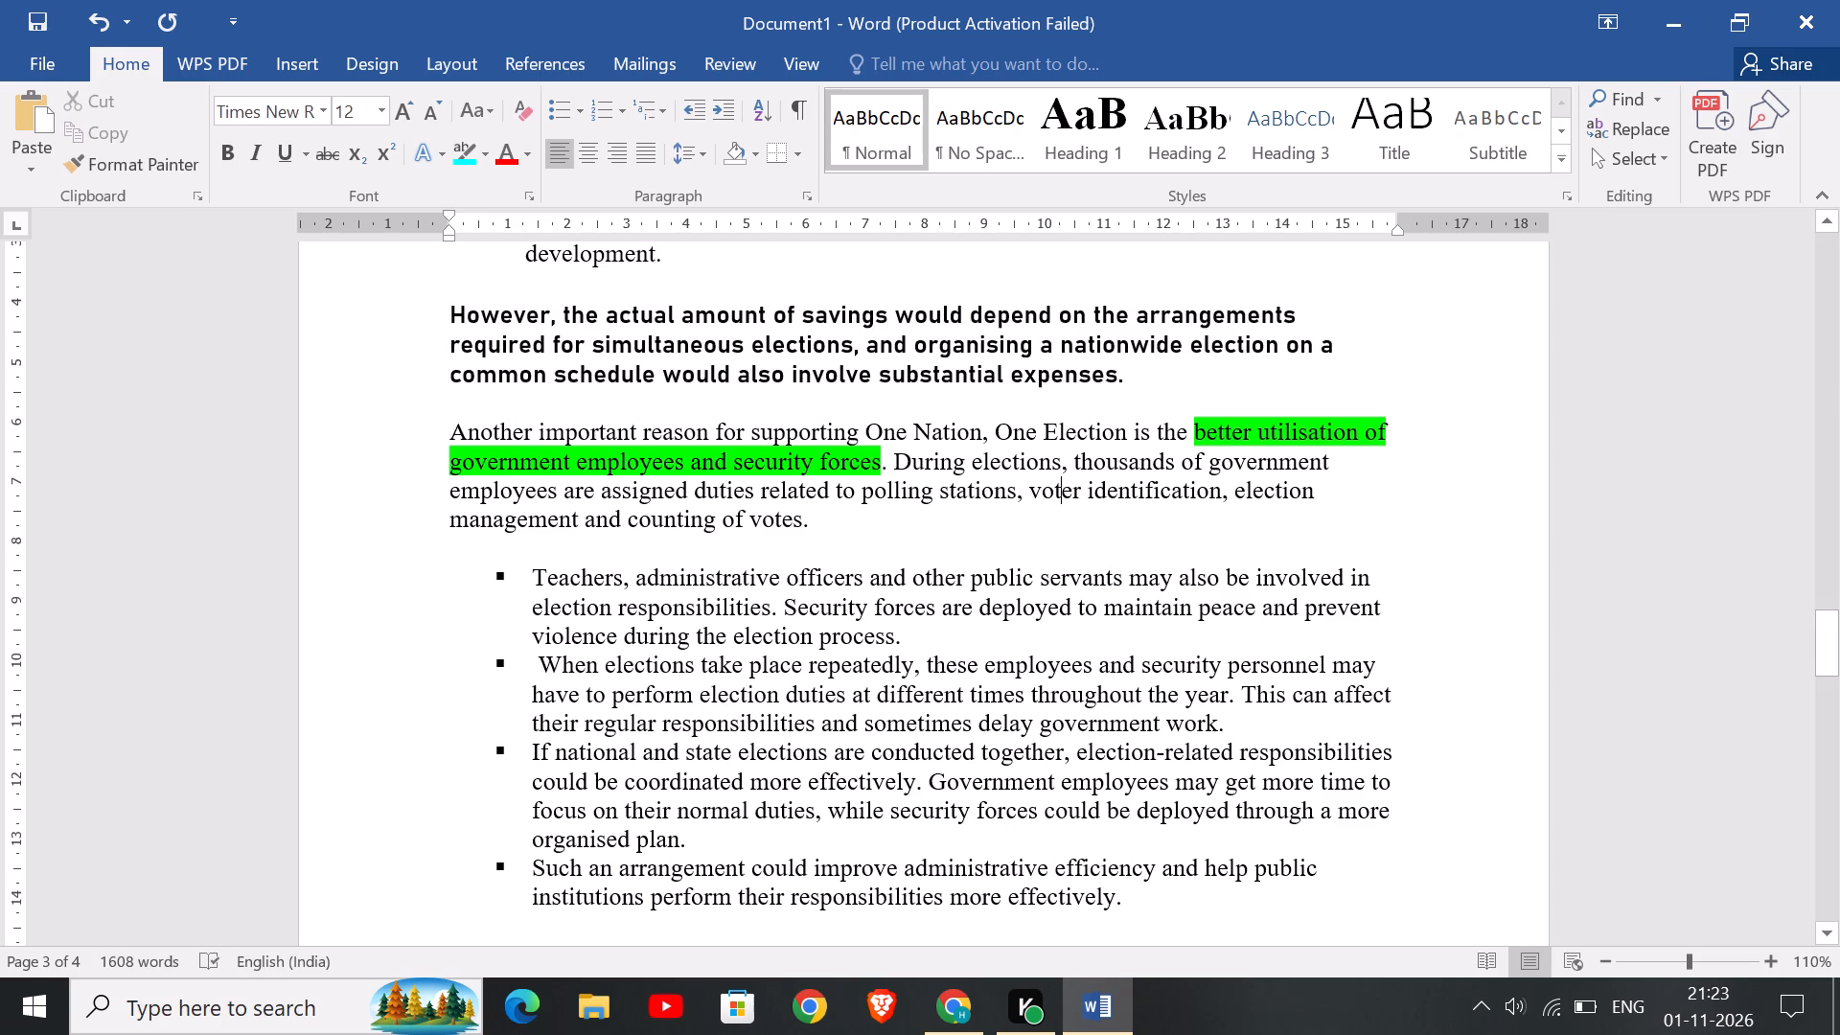
Enter "How is One Nation, one election" on the blank line above the numbered list about development and good governance.
scroll(643, 576, down, 1)
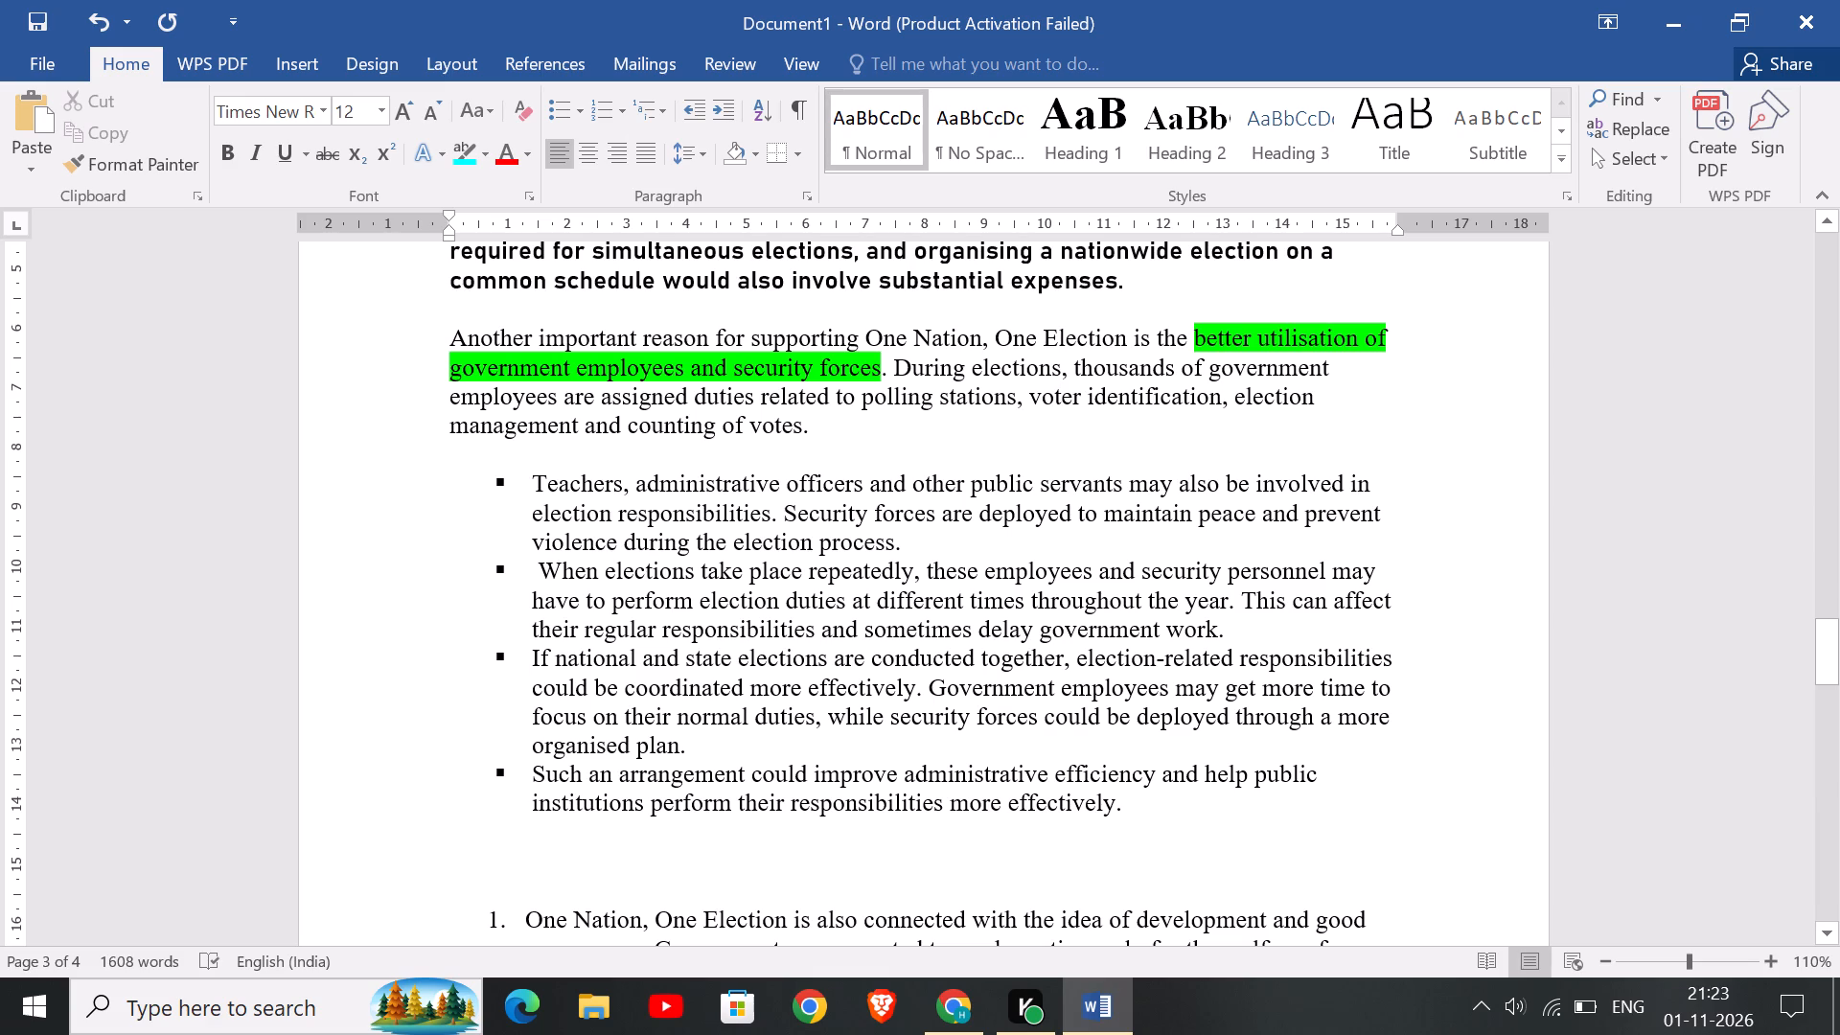
scroll(1123, 814, down, 2)
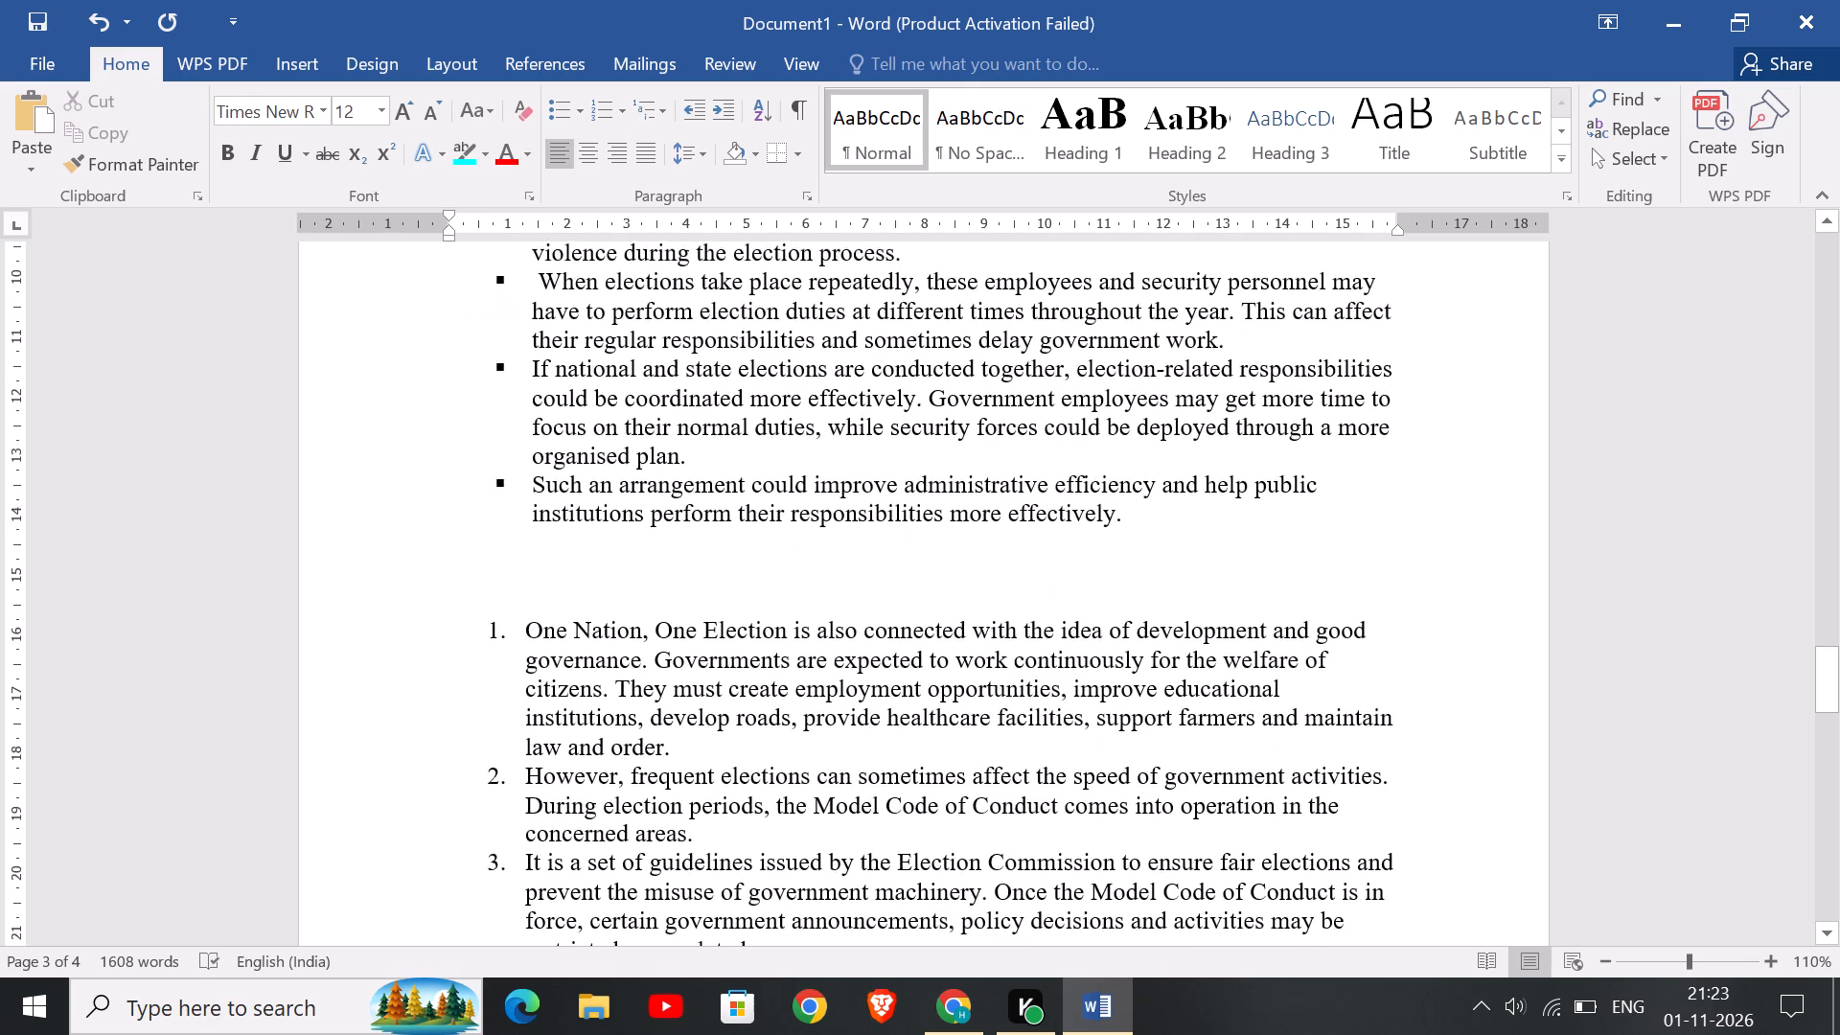
scroll(1123, 814, down, 2)
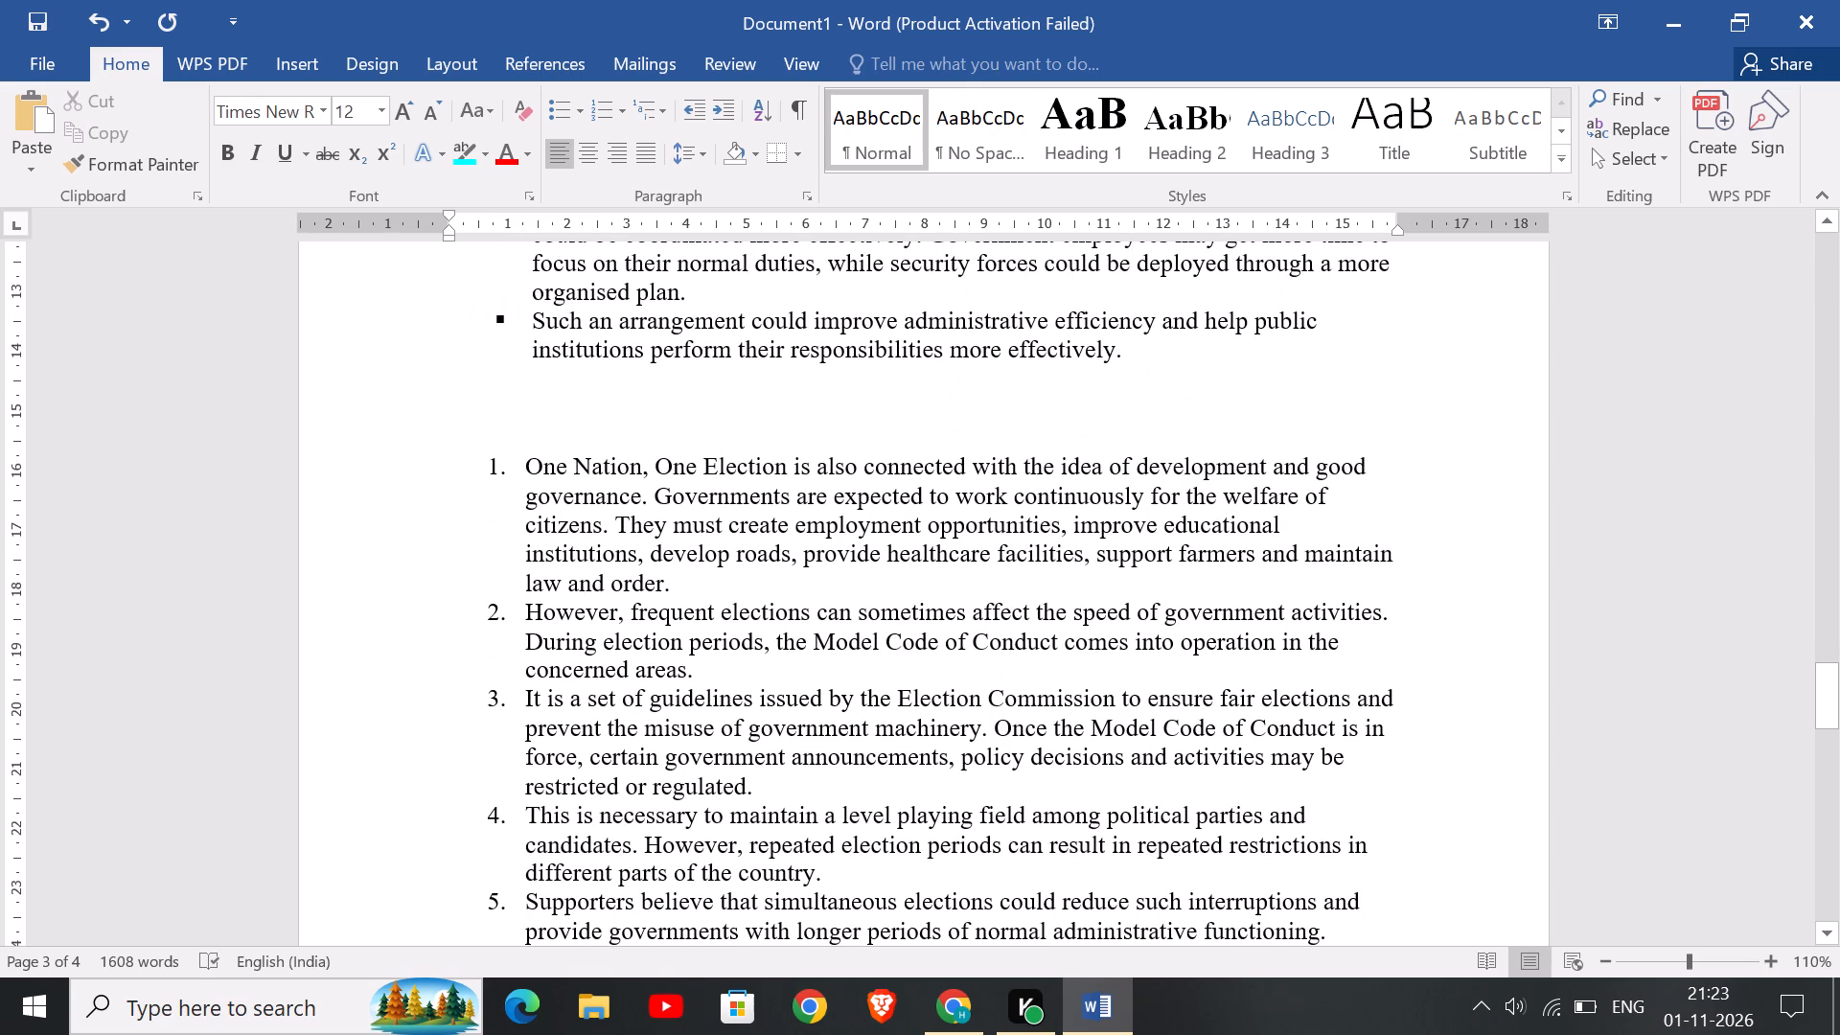
click(619, 403)
scroll(619, 403, up, 2)
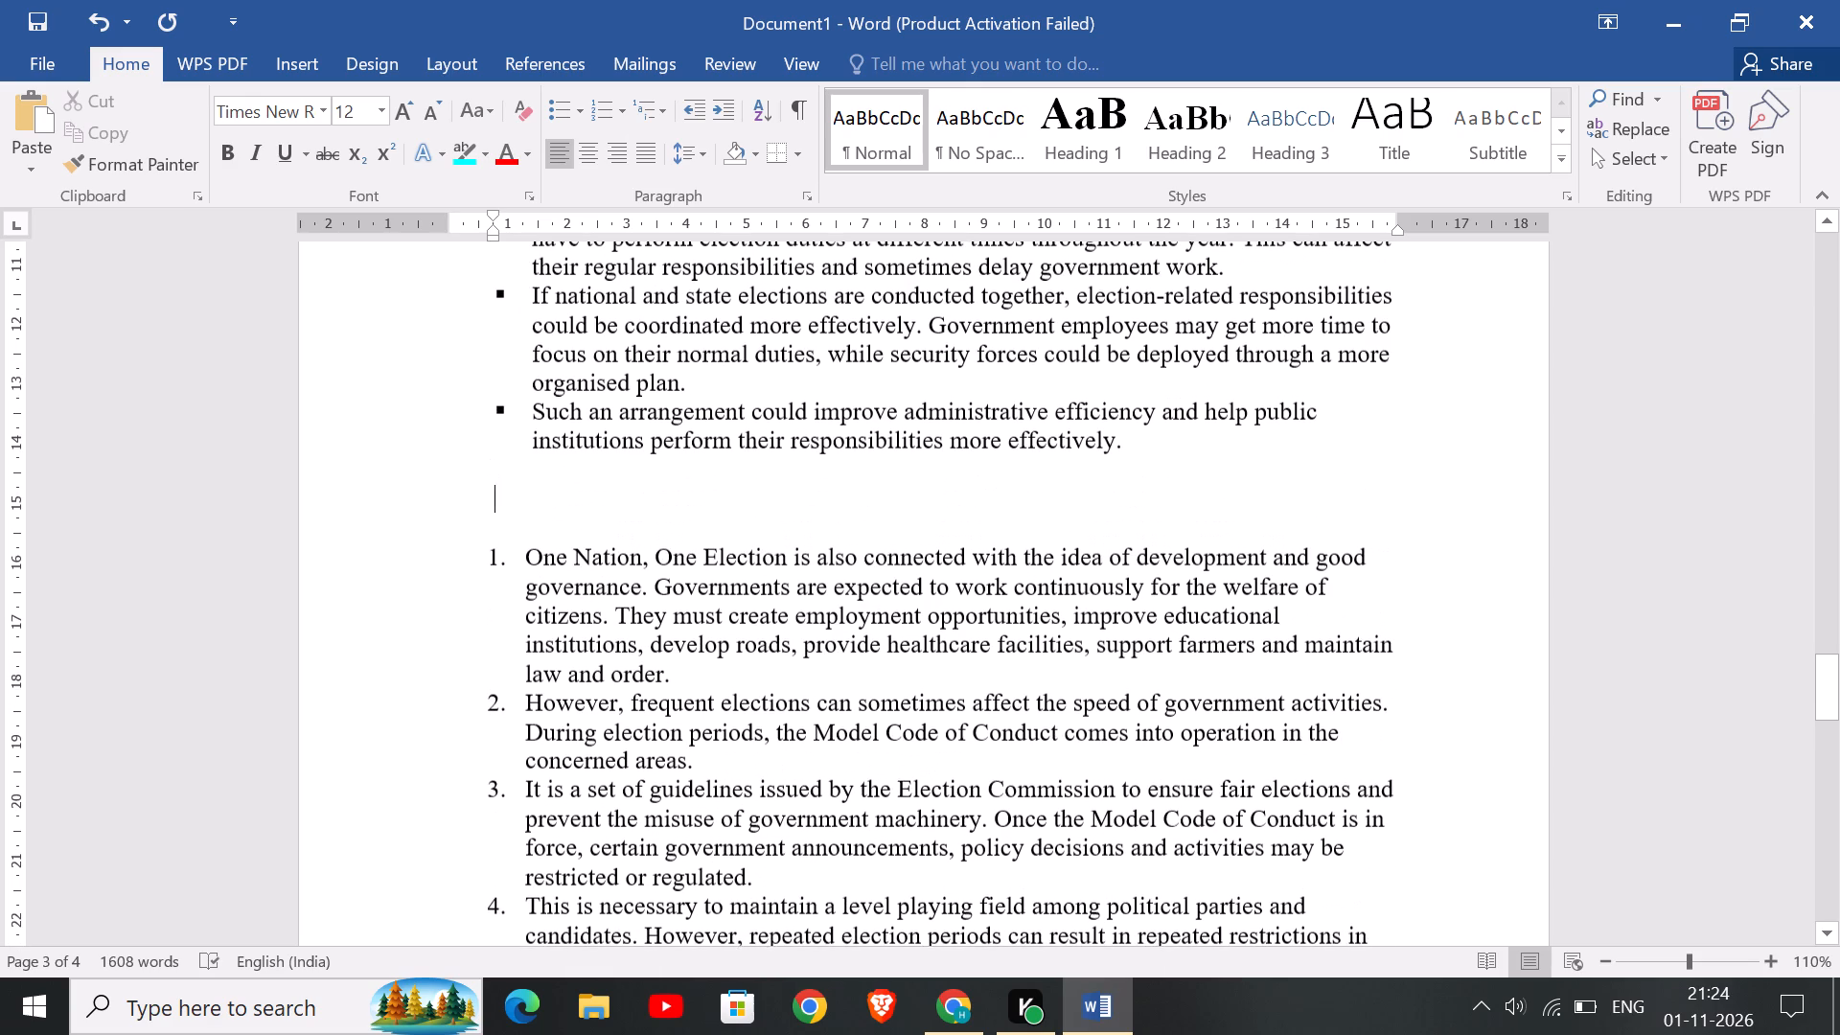
scroll(619, 403, up, 1)
scroll(557, 623, down, 1)
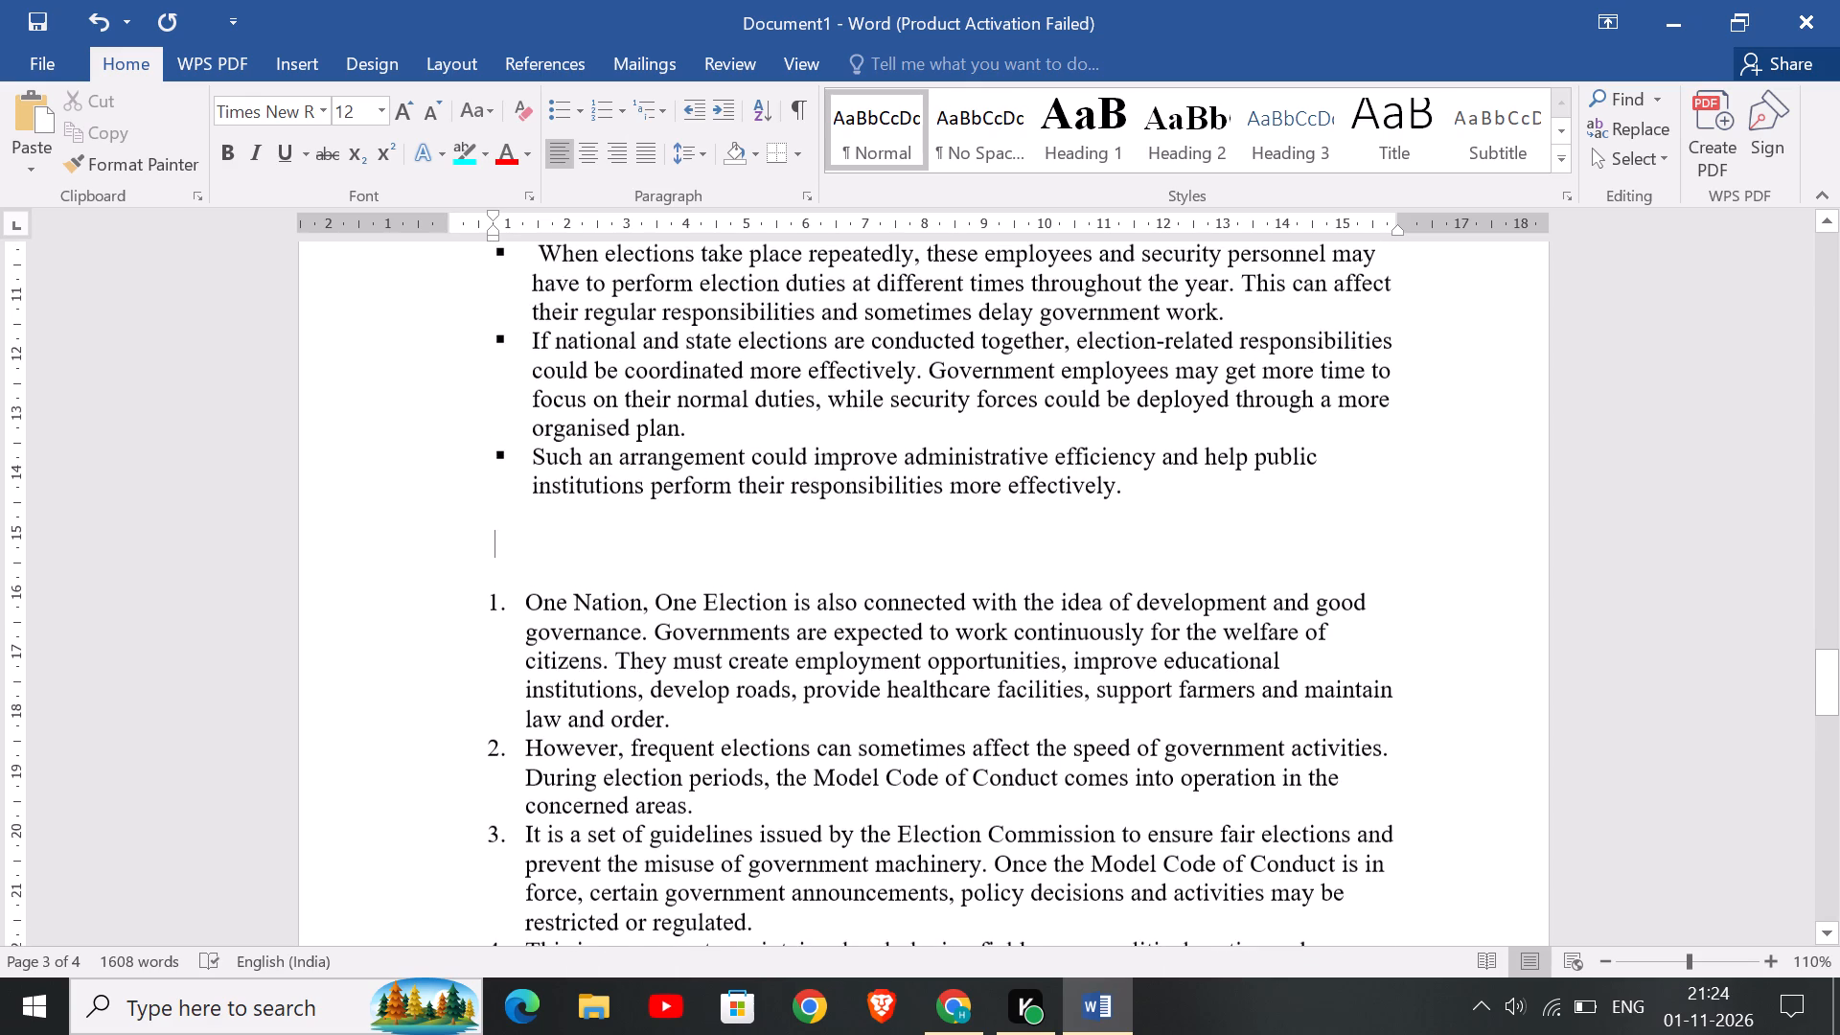
scroll(557, 623, down, 1)
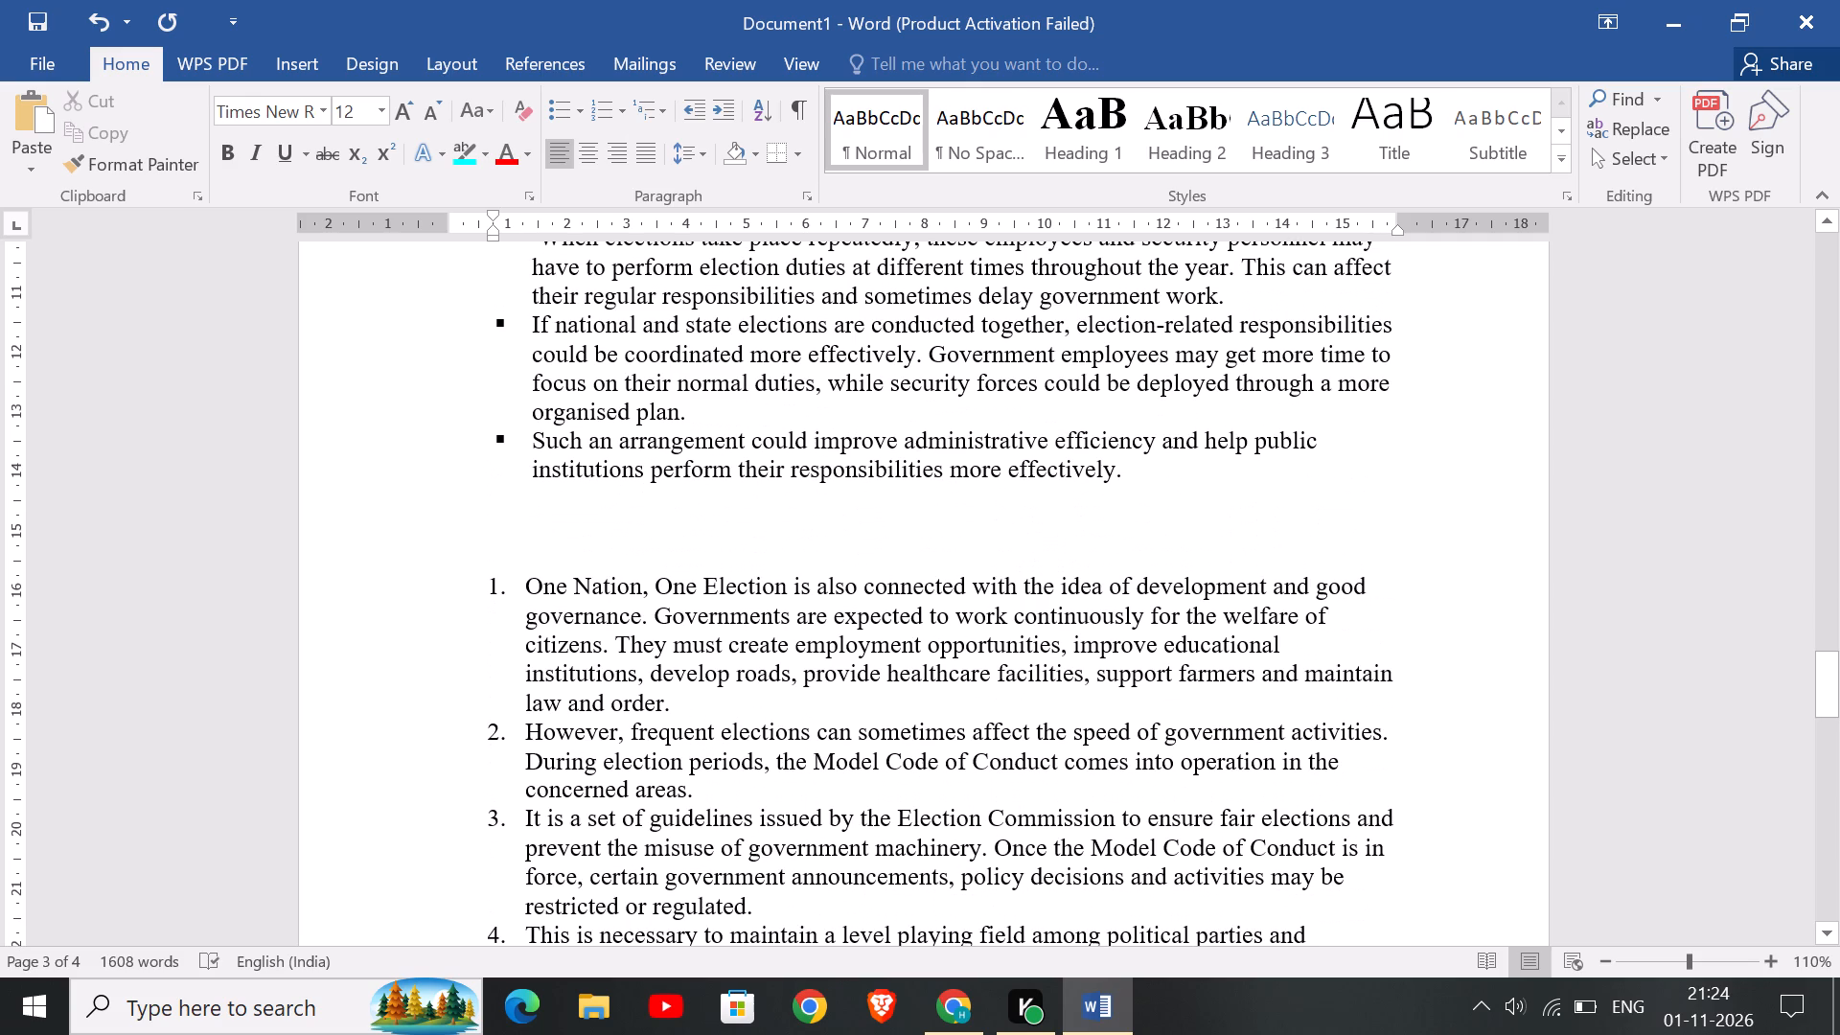
key(shift+h)
text(ow)
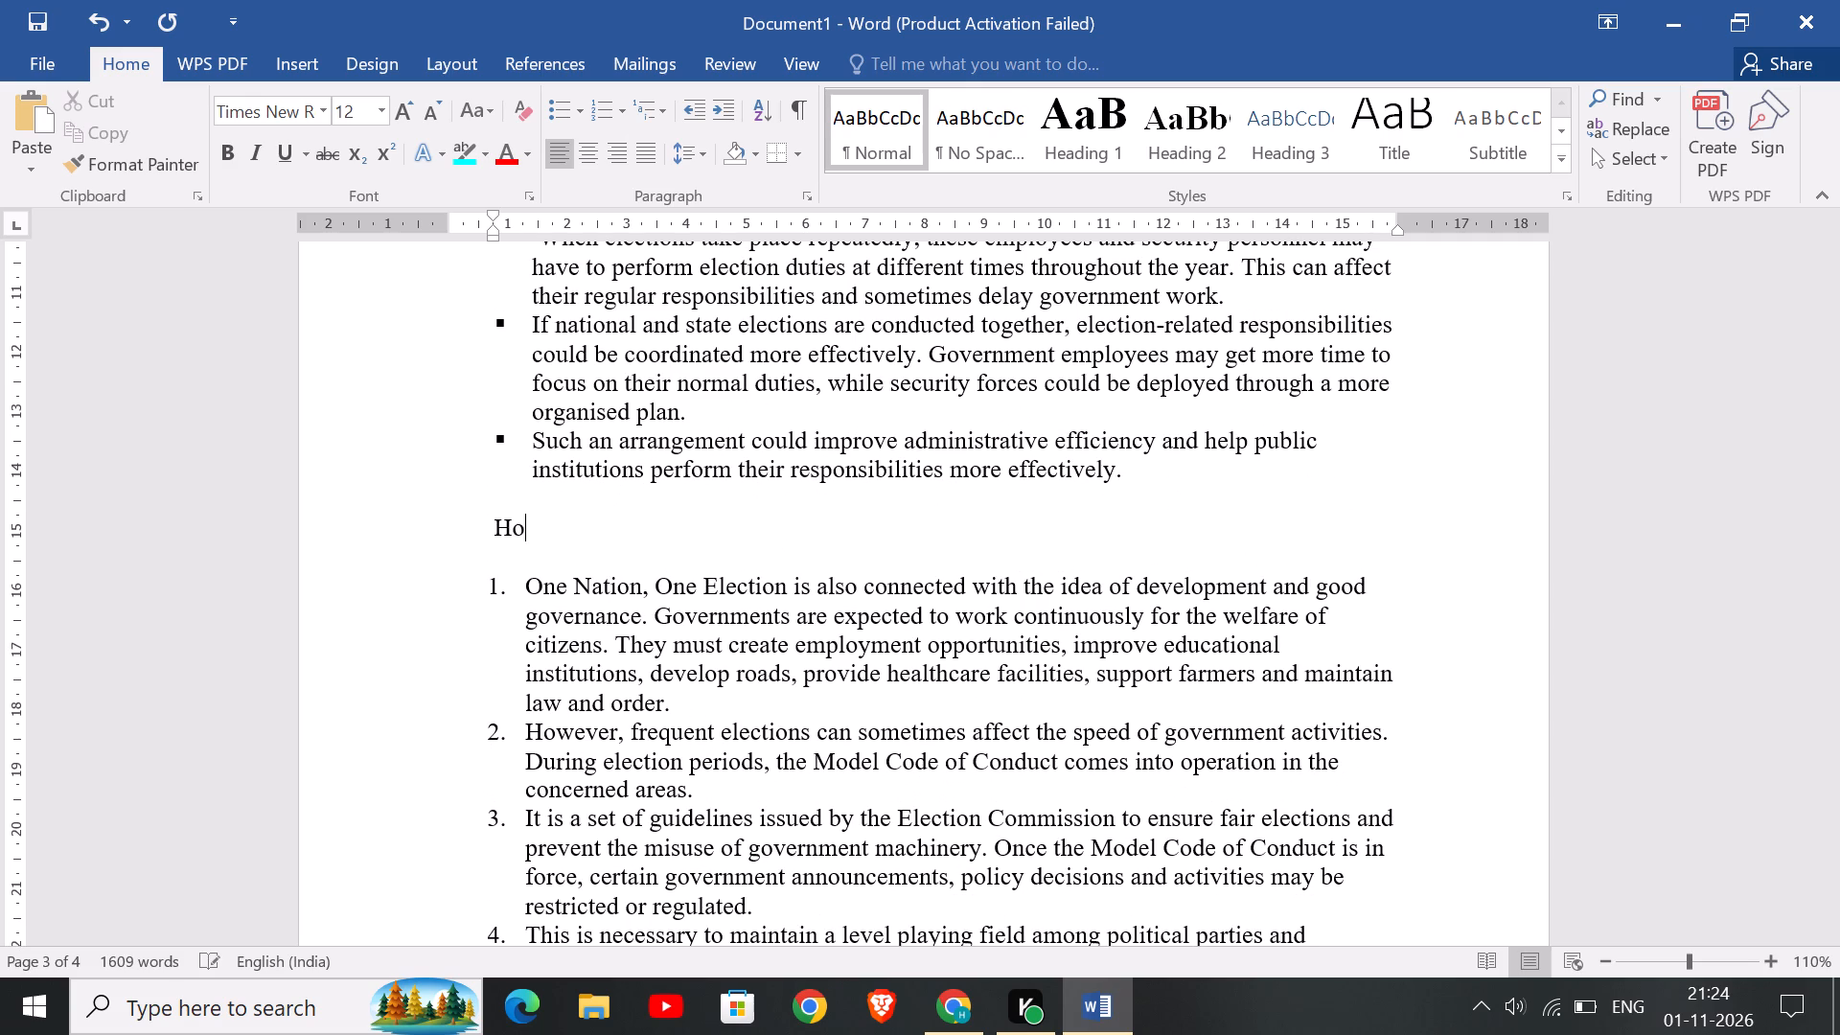
key(space)
text(is)
key(space)
key(shift+o)
text(ne)
key(space)
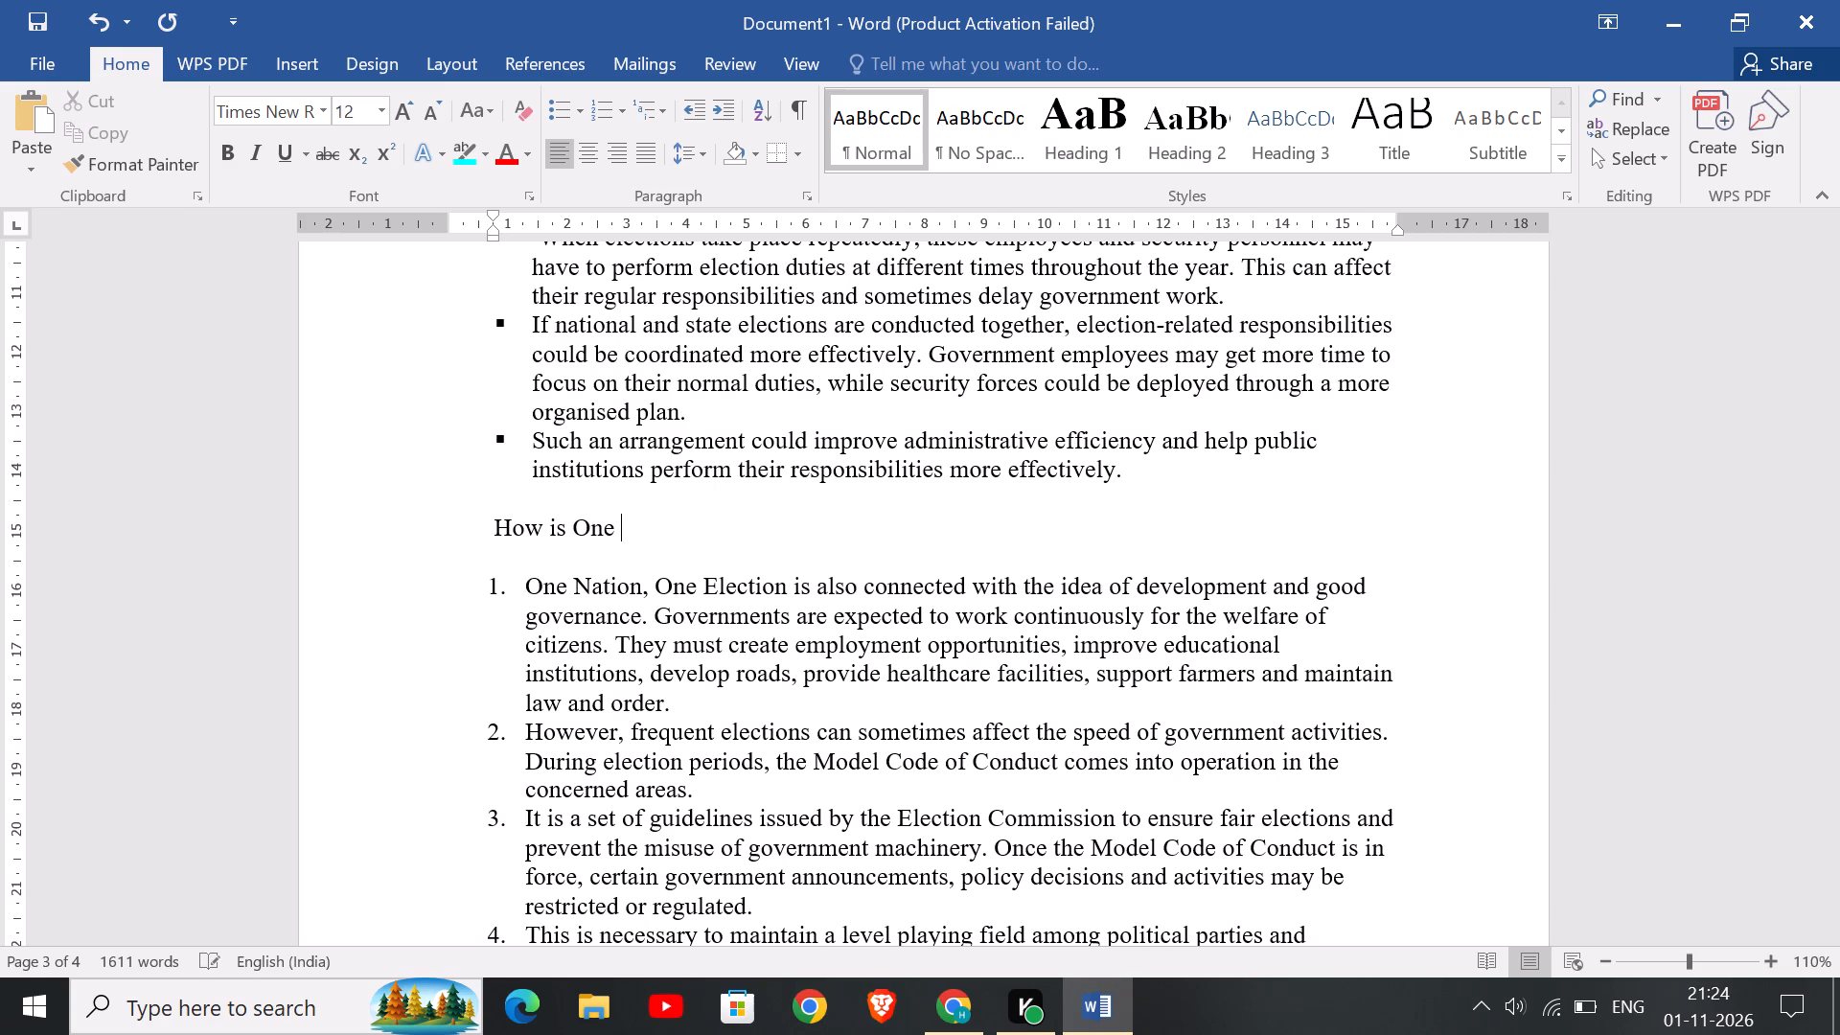
text(Nation)
text(, \one election)
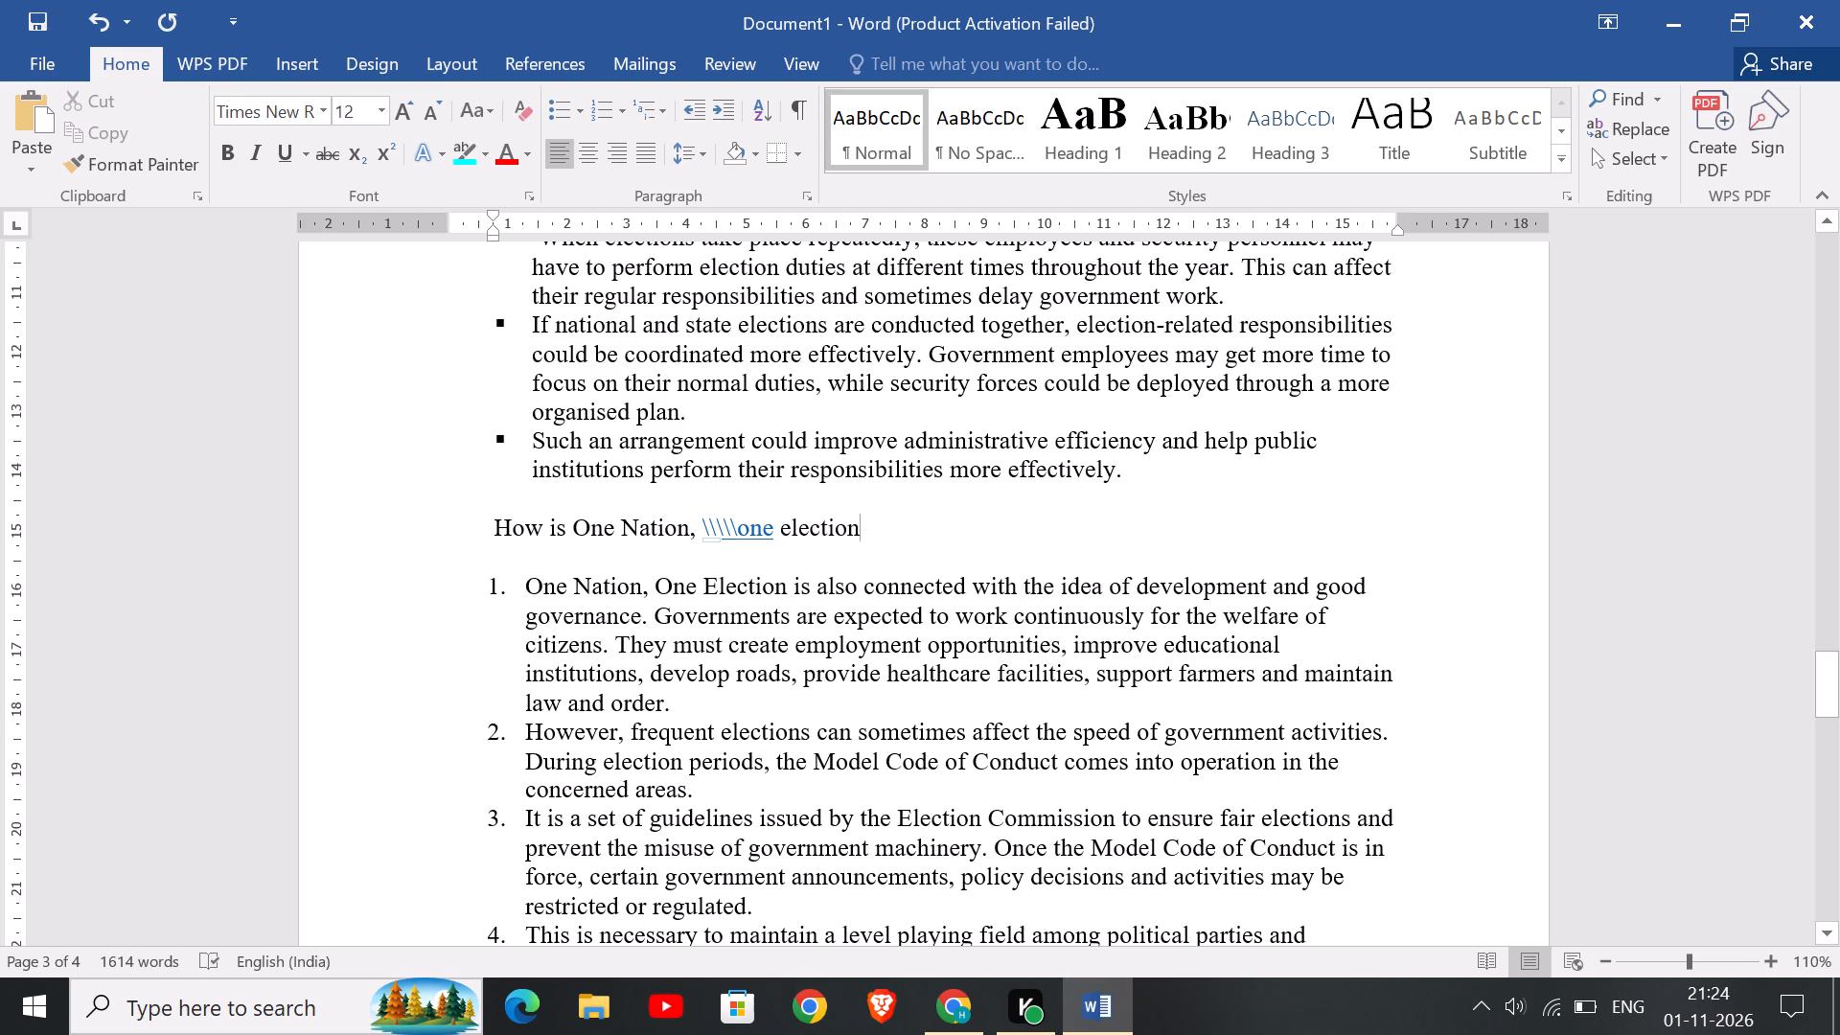
Delete the stray backslashes before "one" in the new line above the numbered list.
click(739, 520)
key(BackSpace)
key(BackSpace)
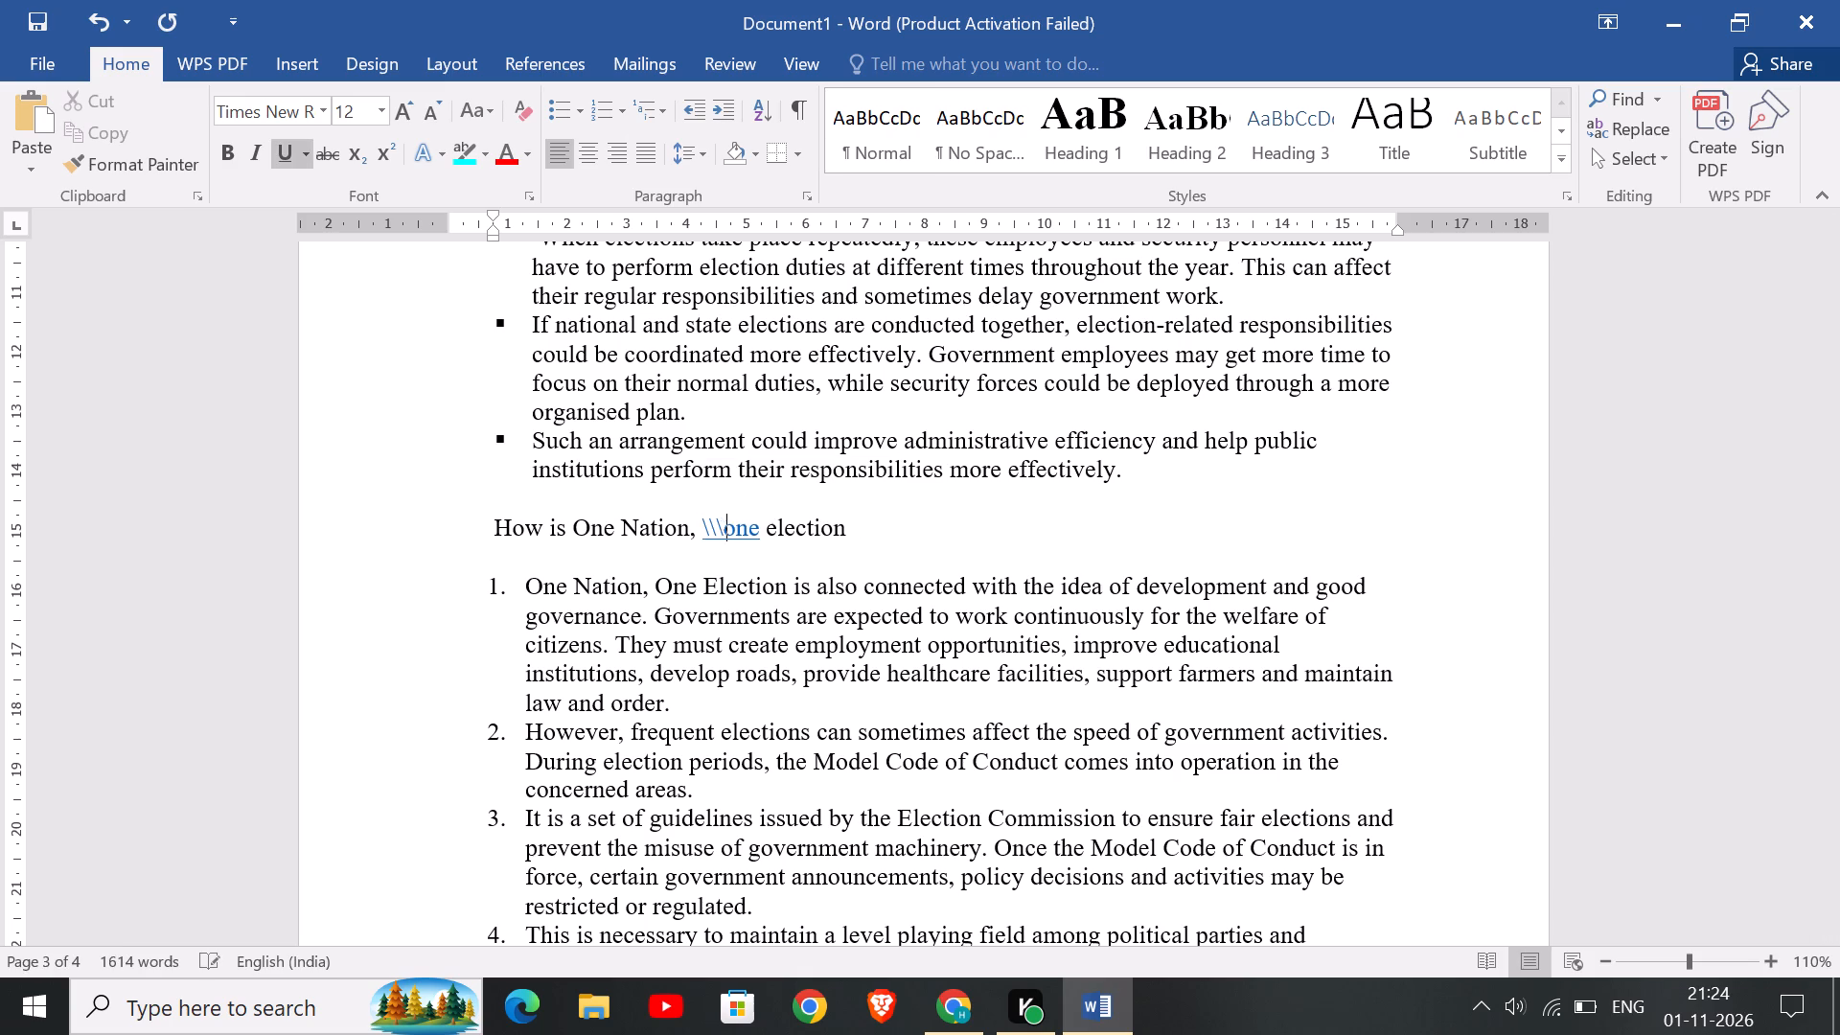
key(BackSpace)
key(BackSpace)
key(BackSpace)
key(Right)
Replace the underlined "one" with a capitalised, plain "One" in the line above the numbered list about development.
key(BackSpace)
key(shift+o)
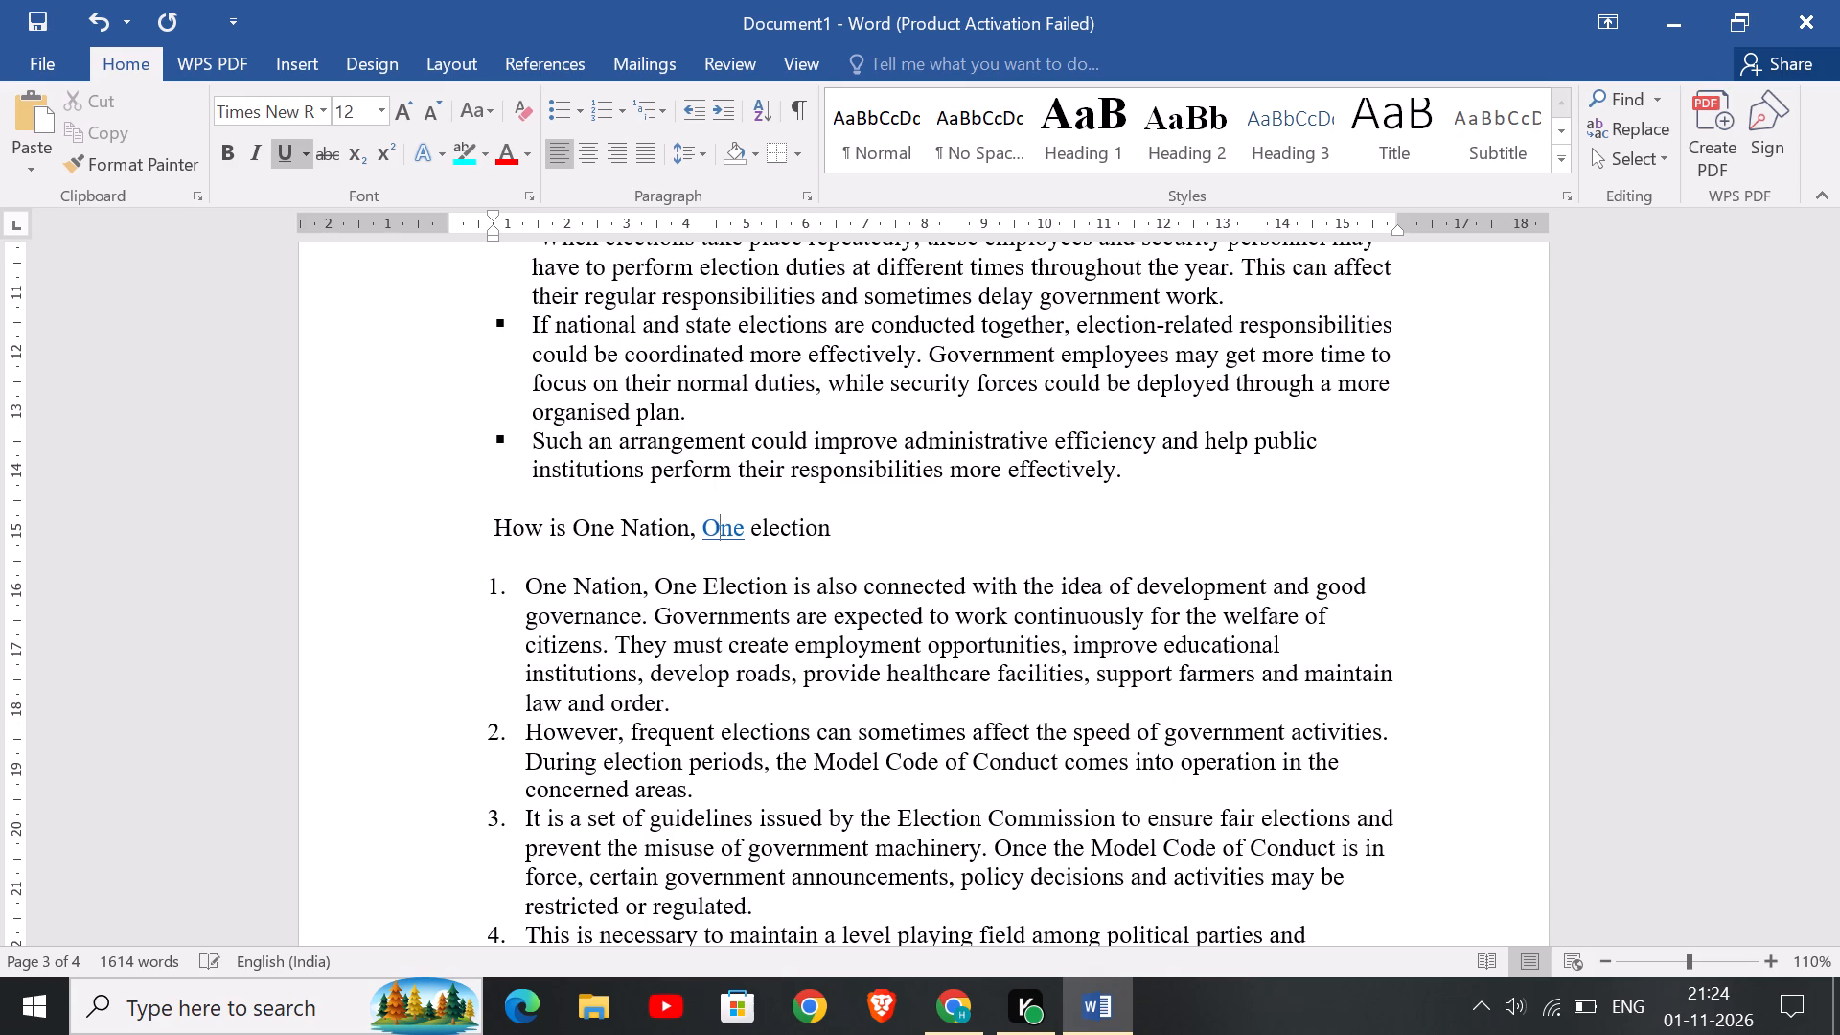
drag(742, 531, 736, 531)
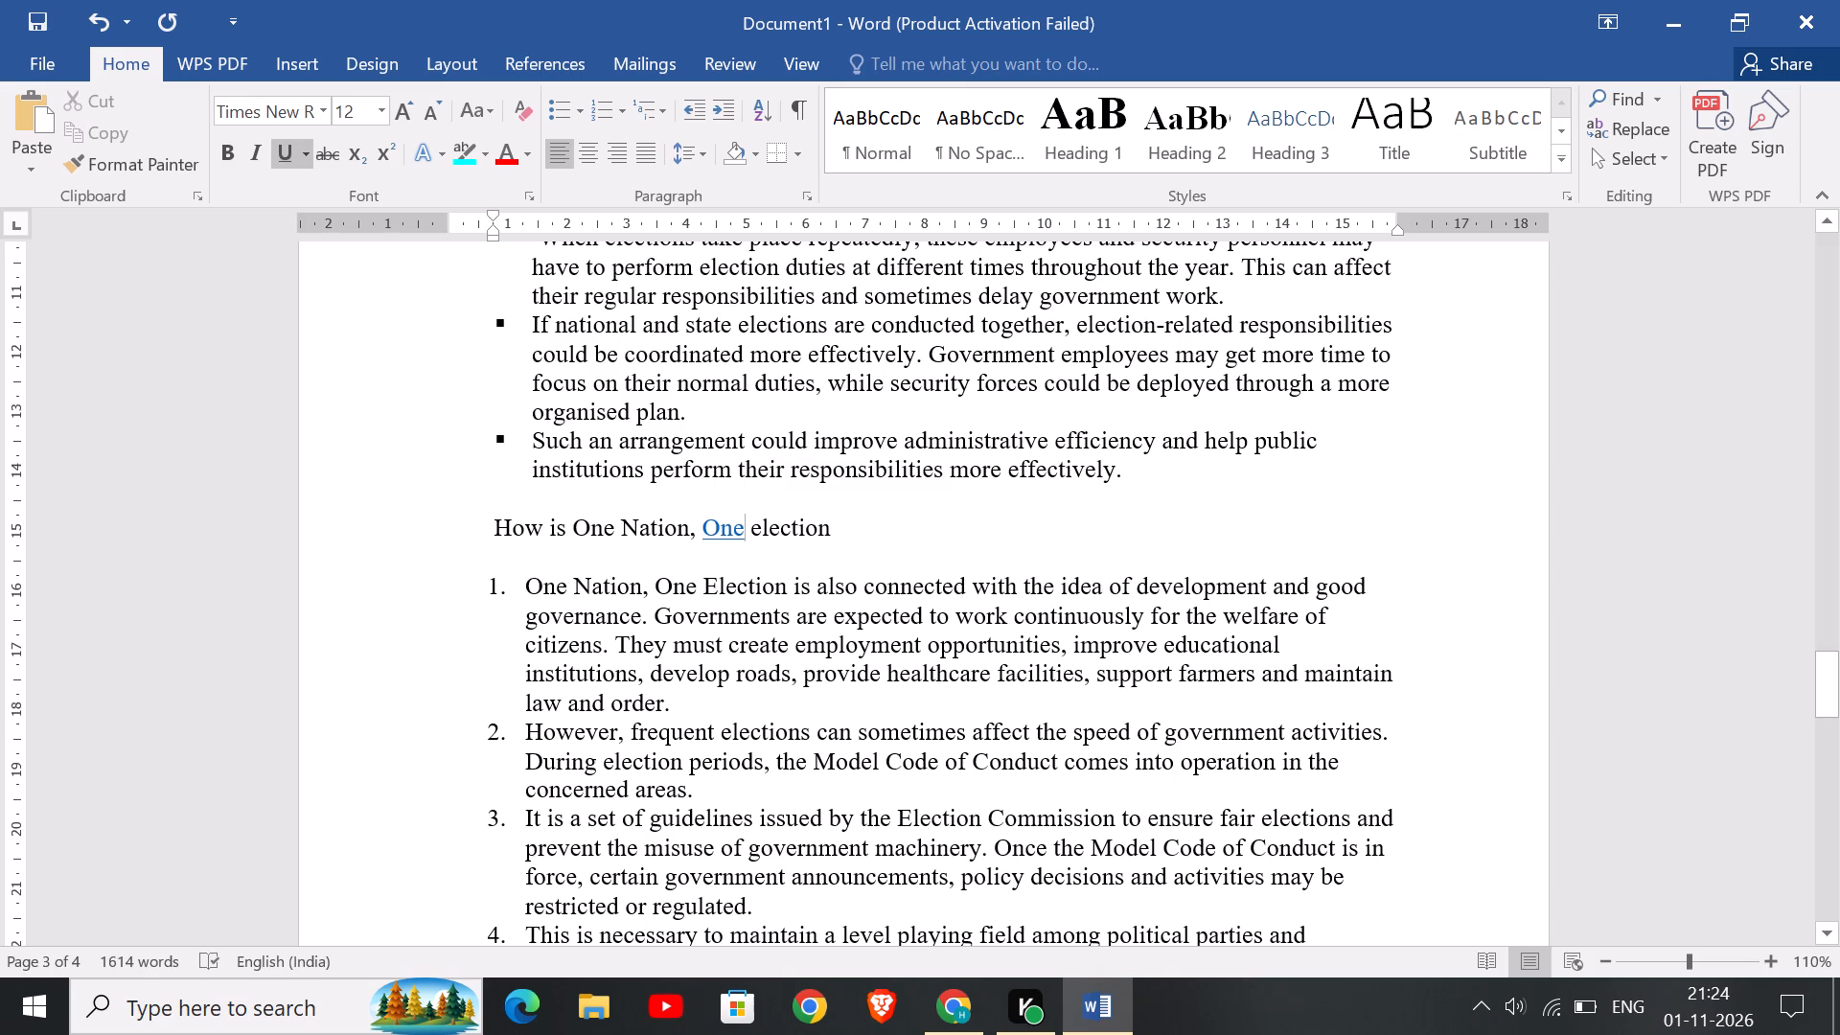
drag(736, 531, 706, 524)
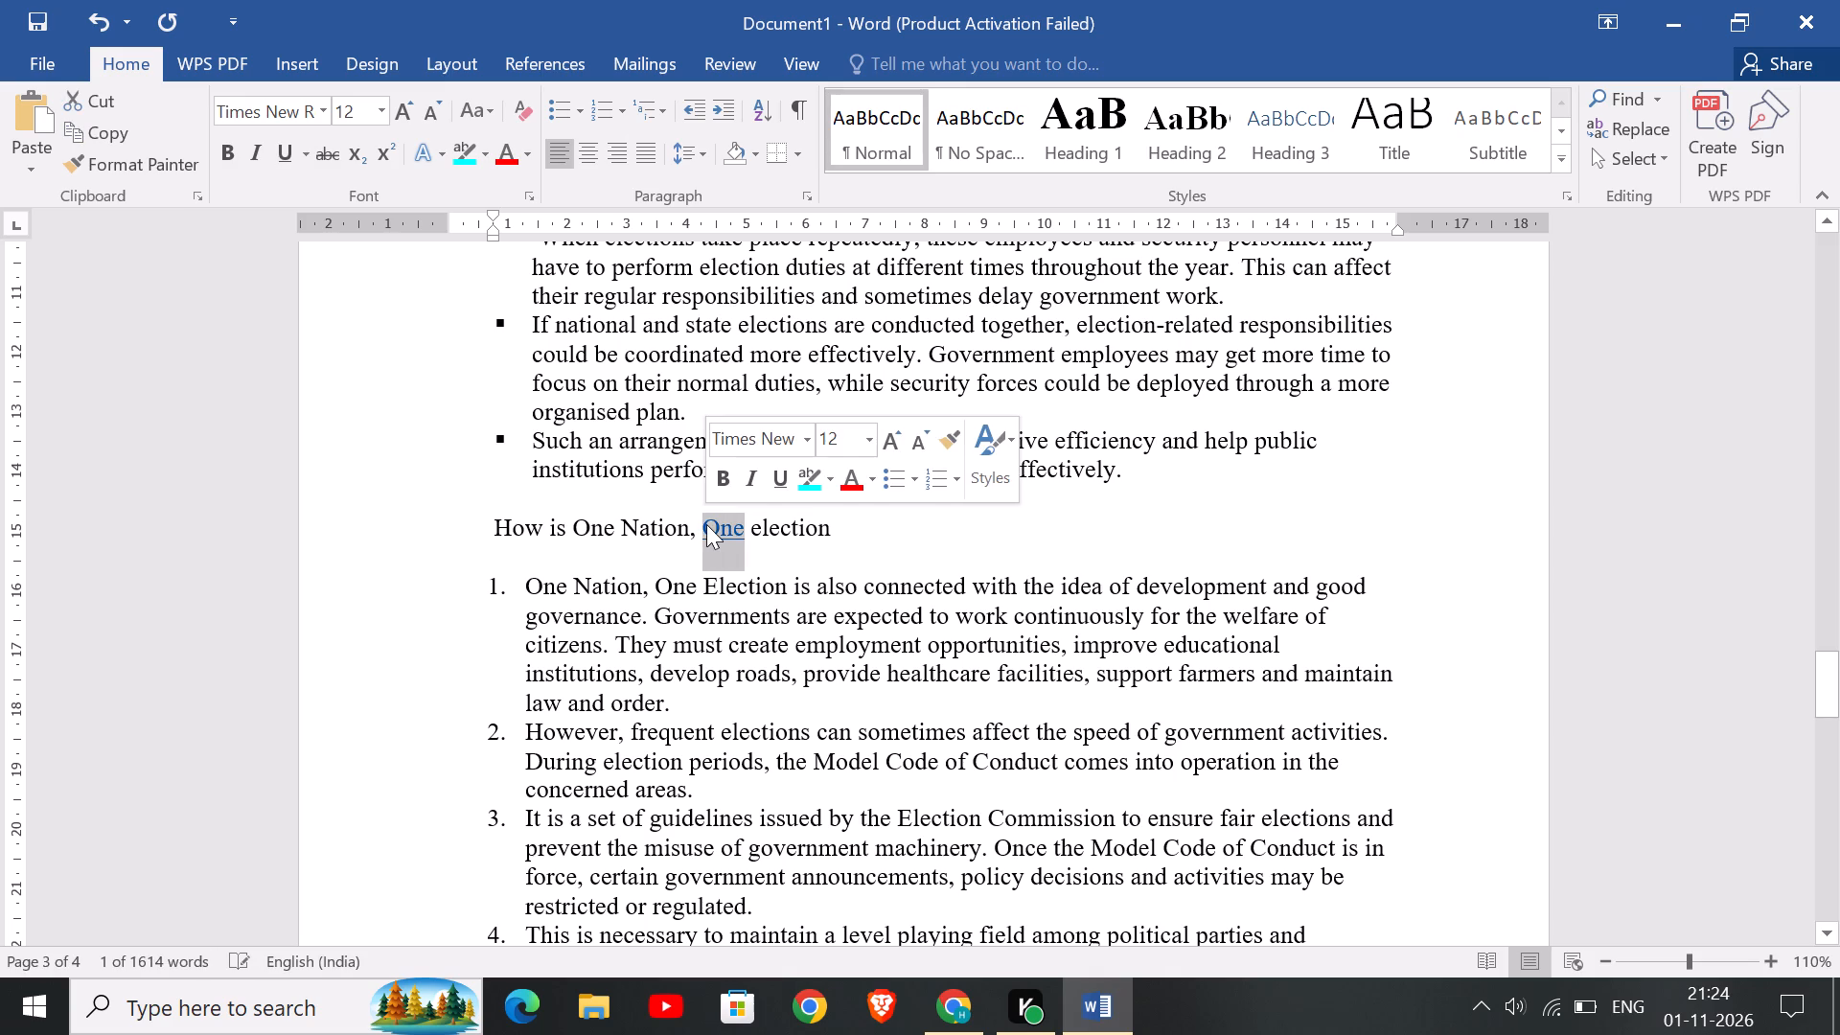
key(BackSpace)
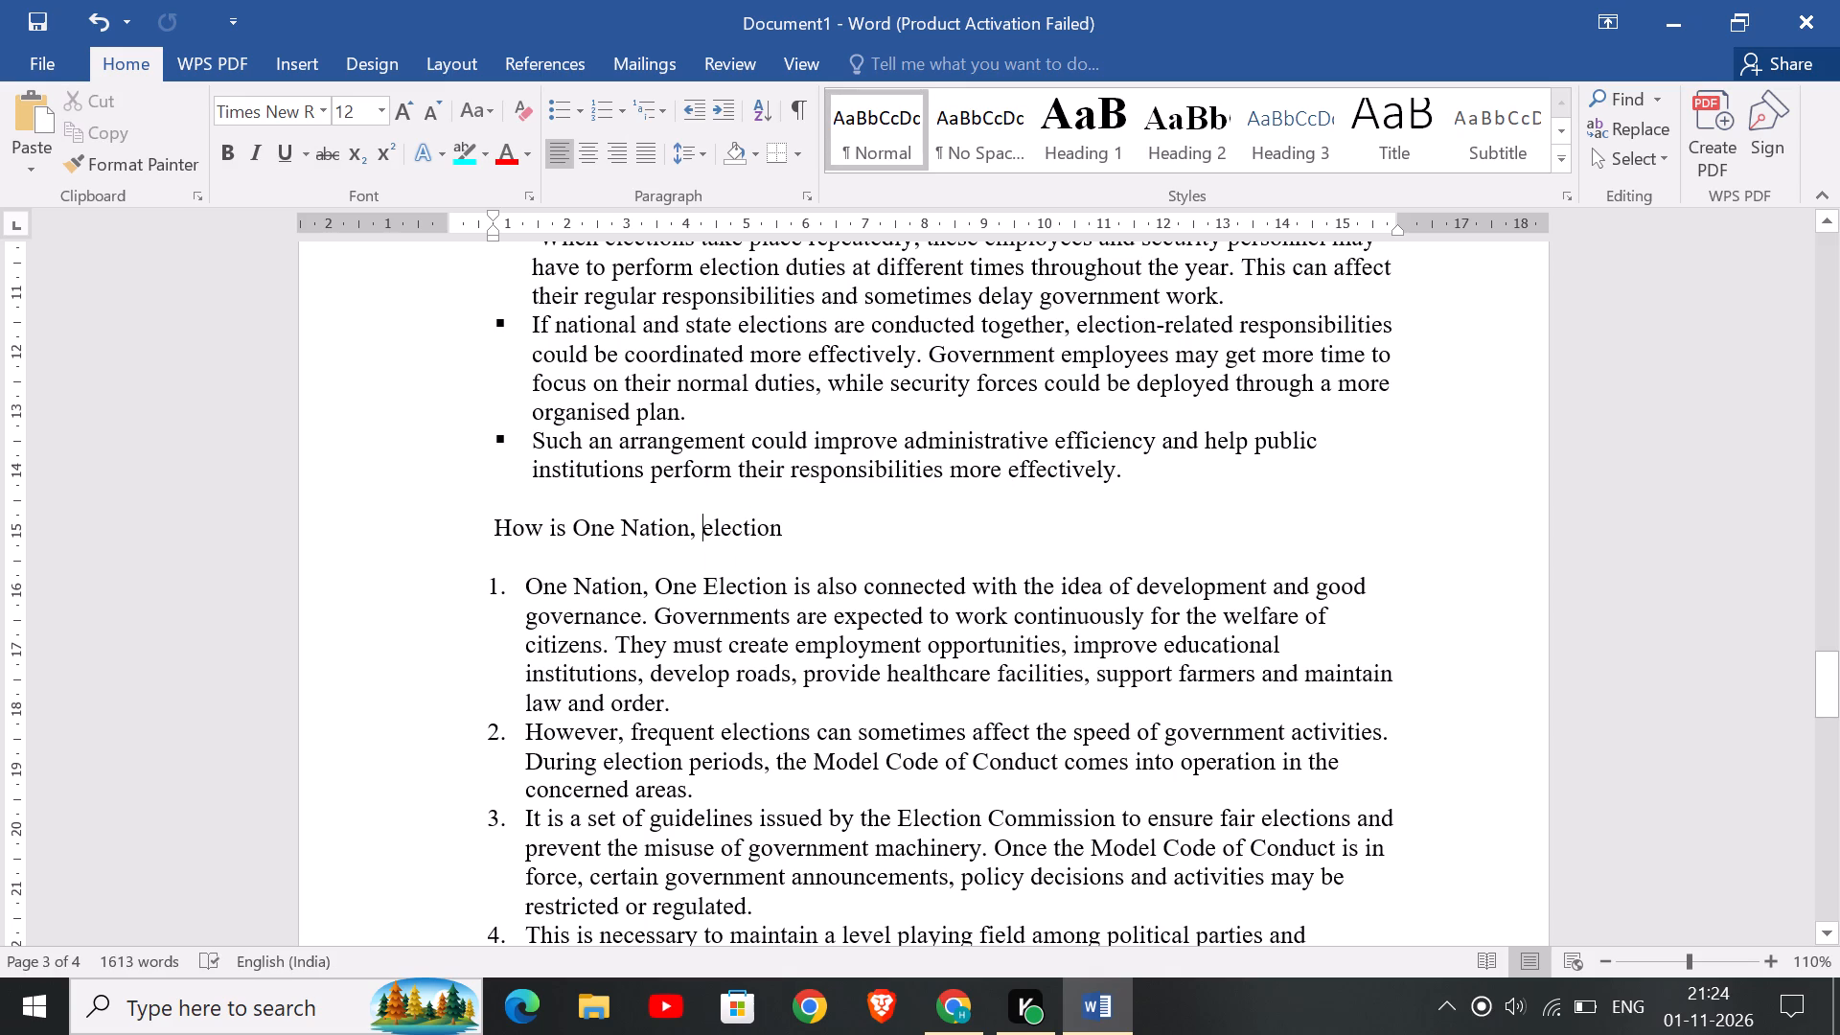
key(shift+o)
text(ne)
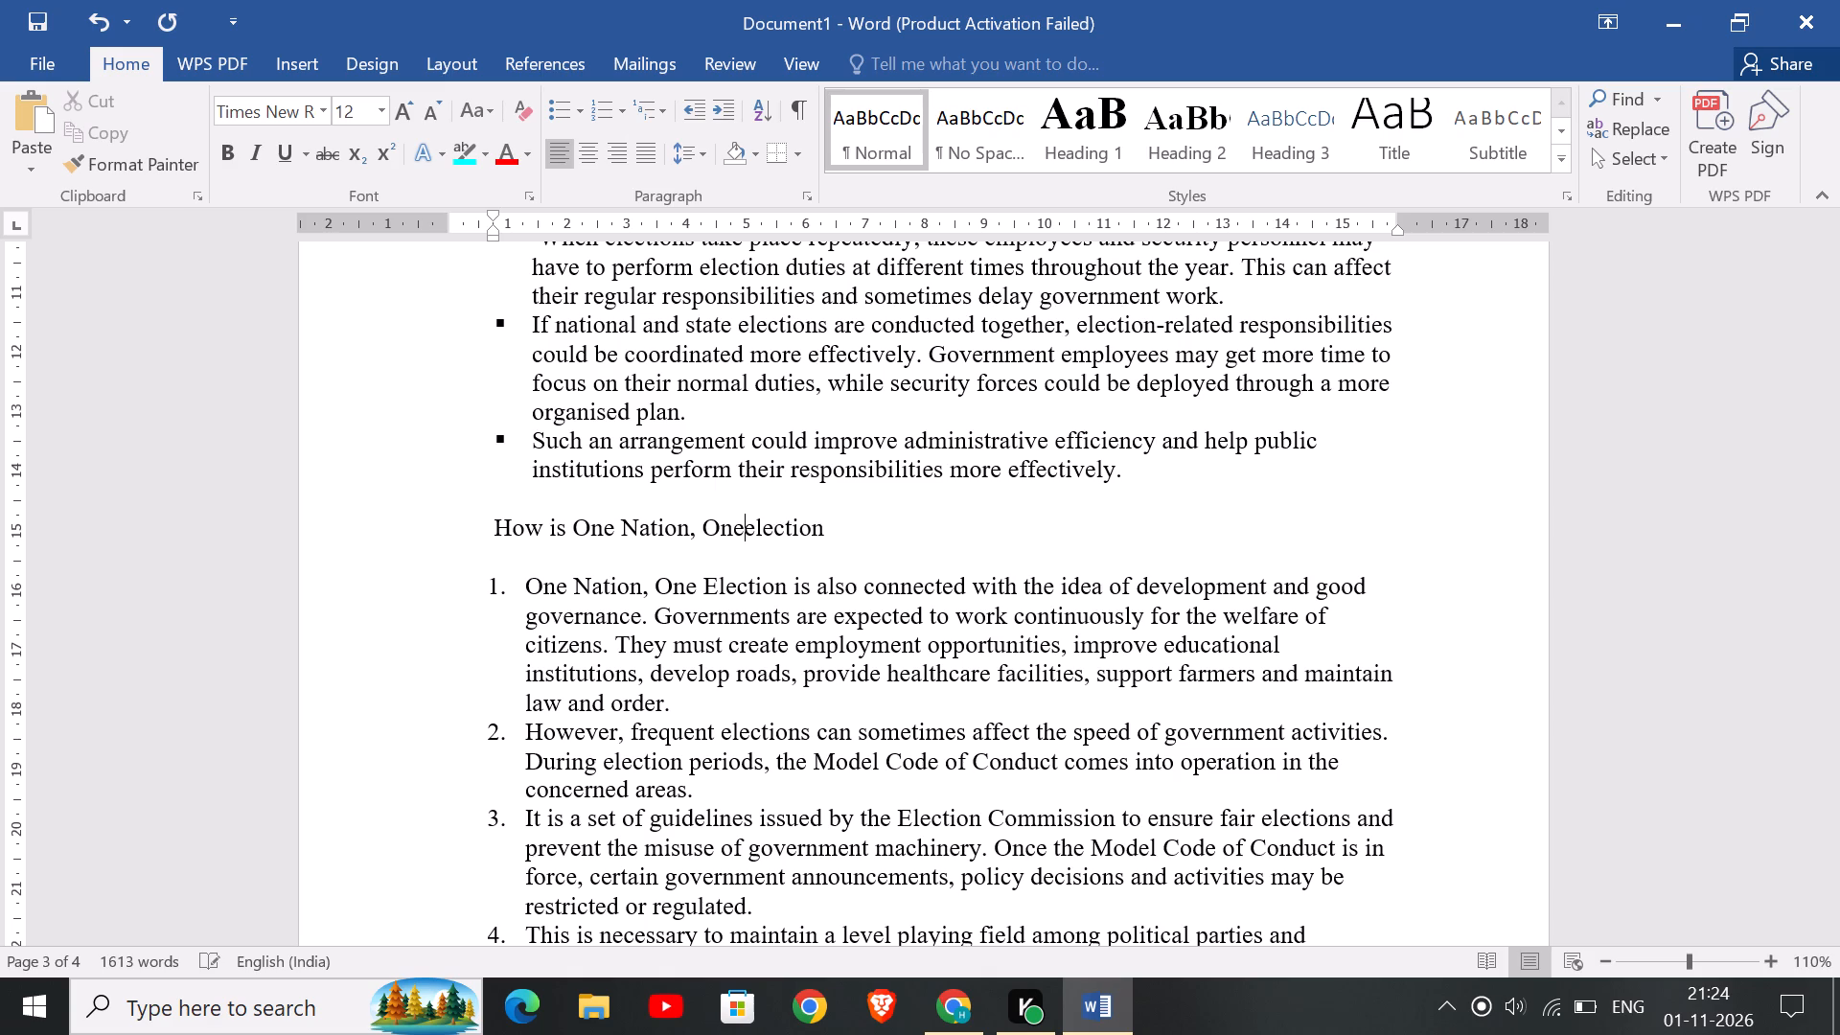
key(space)
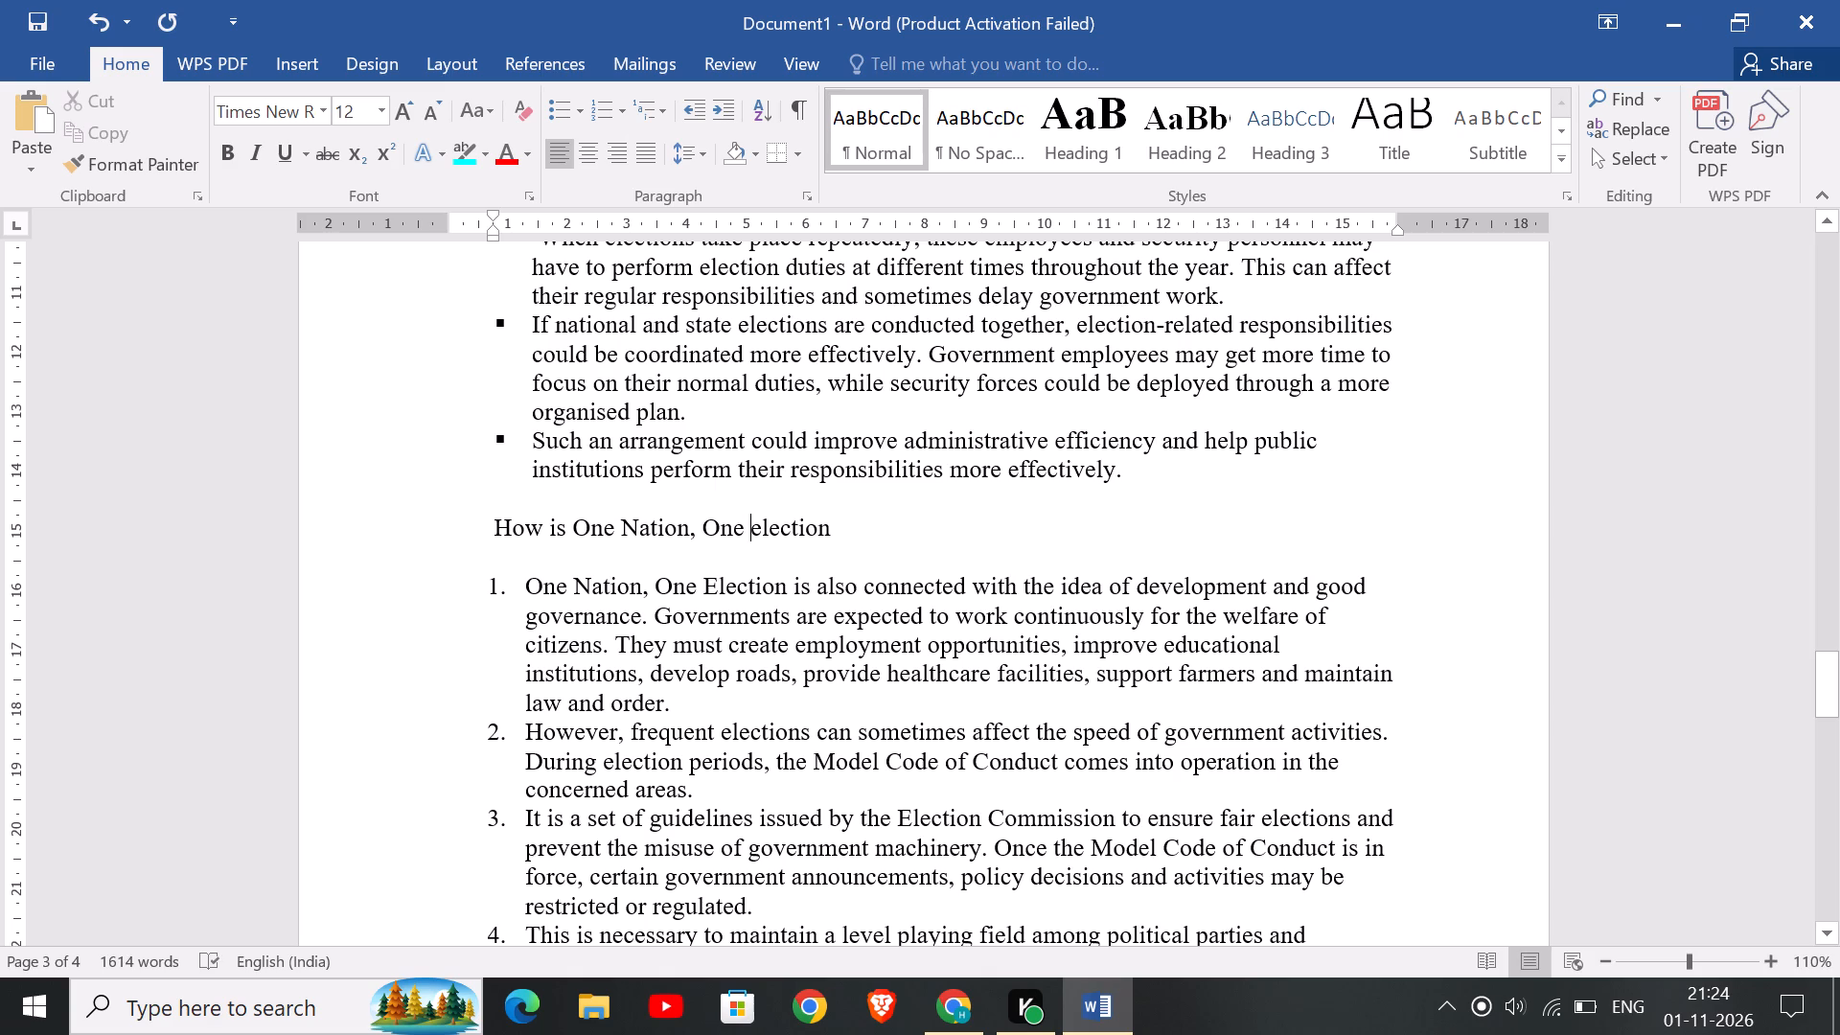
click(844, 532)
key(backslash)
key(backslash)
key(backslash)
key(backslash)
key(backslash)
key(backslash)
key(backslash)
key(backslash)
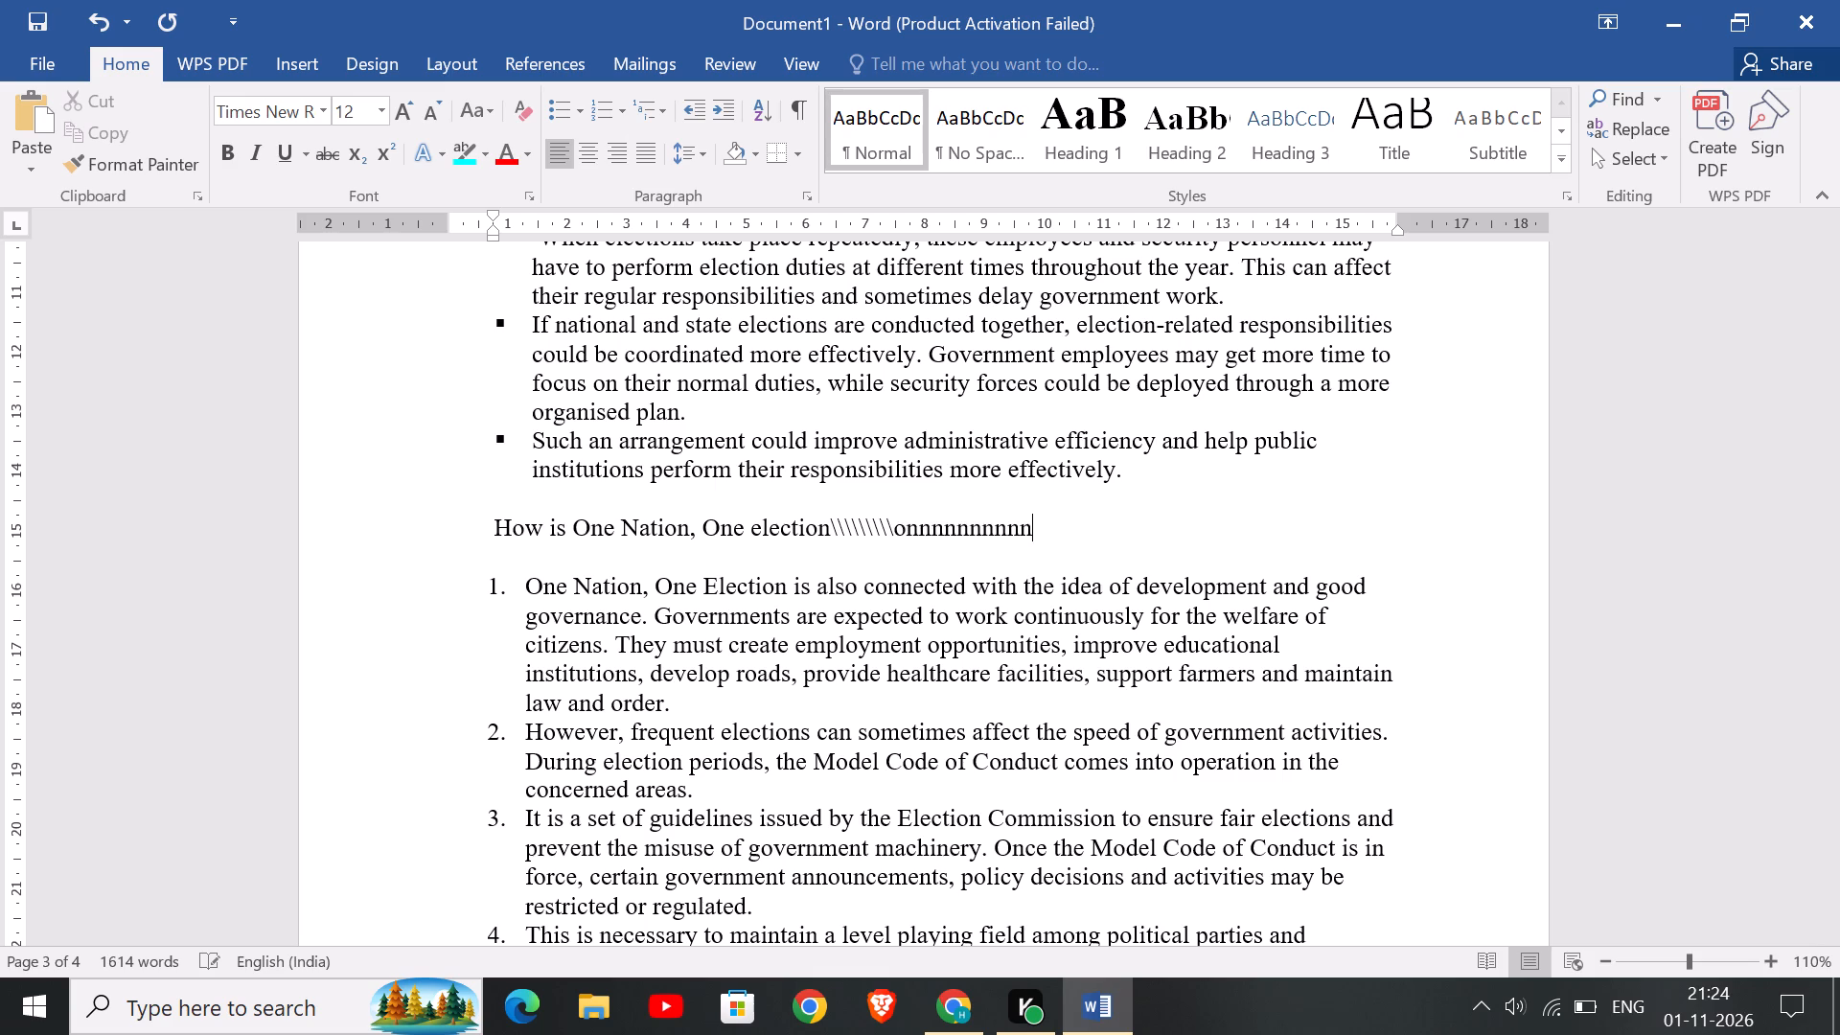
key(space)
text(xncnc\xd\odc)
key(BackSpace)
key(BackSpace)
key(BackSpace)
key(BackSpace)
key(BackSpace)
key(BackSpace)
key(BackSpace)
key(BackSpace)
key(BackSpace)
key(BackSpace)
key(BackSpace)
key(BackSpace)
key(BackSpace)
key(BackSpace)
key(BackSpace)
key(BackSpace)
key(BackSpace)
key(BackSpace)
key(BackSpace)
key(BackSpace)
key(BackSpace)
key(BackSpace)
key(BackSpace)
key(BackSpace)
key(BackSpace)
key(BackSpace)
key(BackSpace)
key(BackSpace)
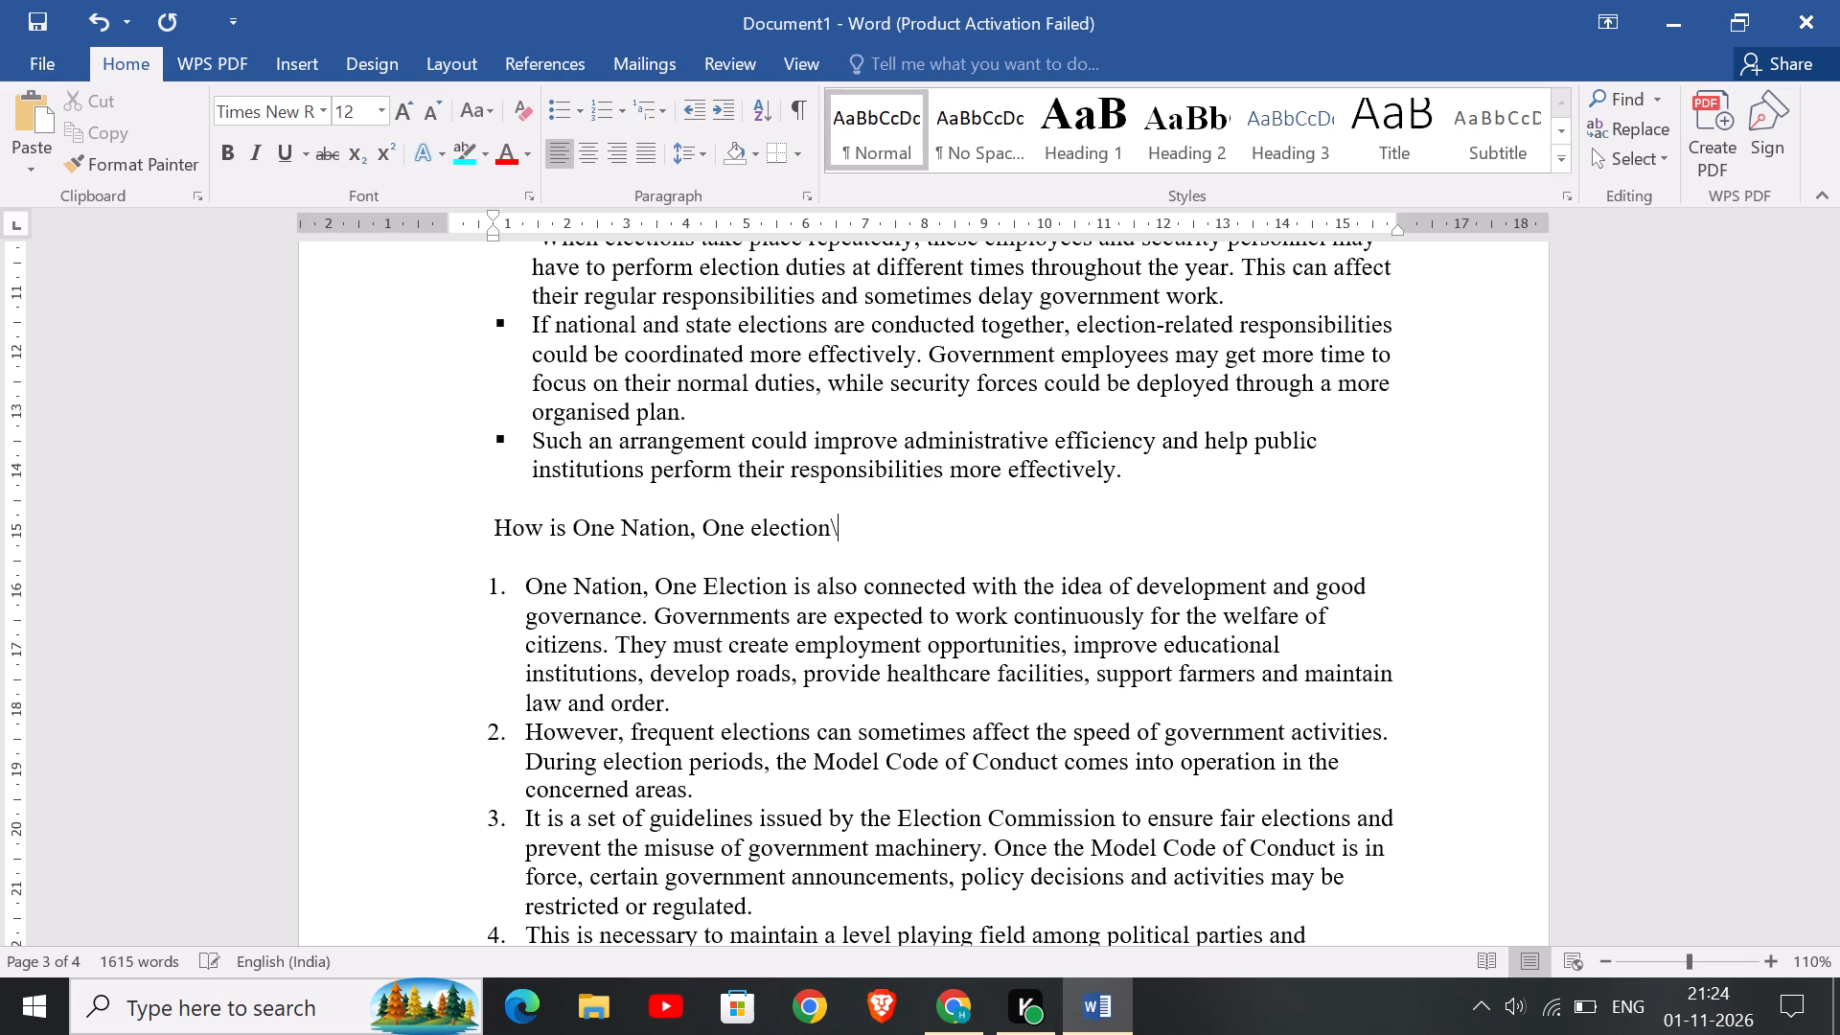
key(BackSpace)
Capitalise "election" as "Election" in the line above the numbered list.
click(764, 518)
key(BackSpace)
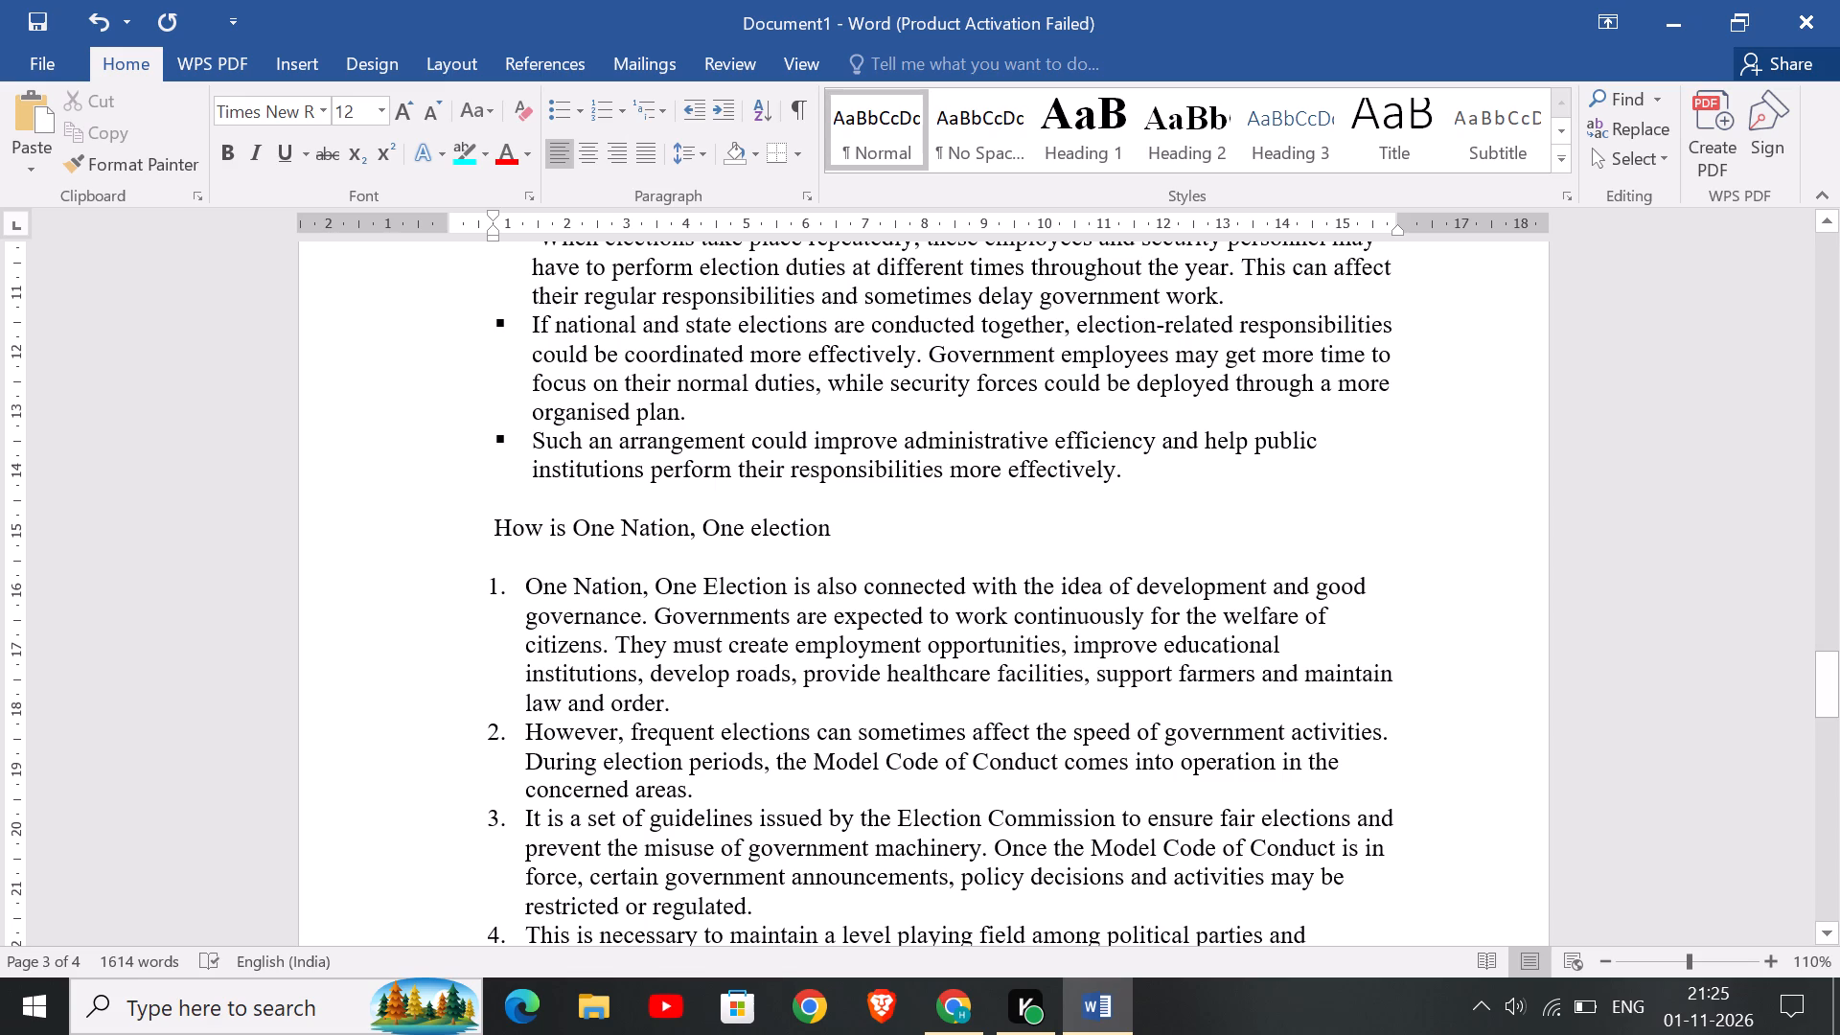
key(shift+e)
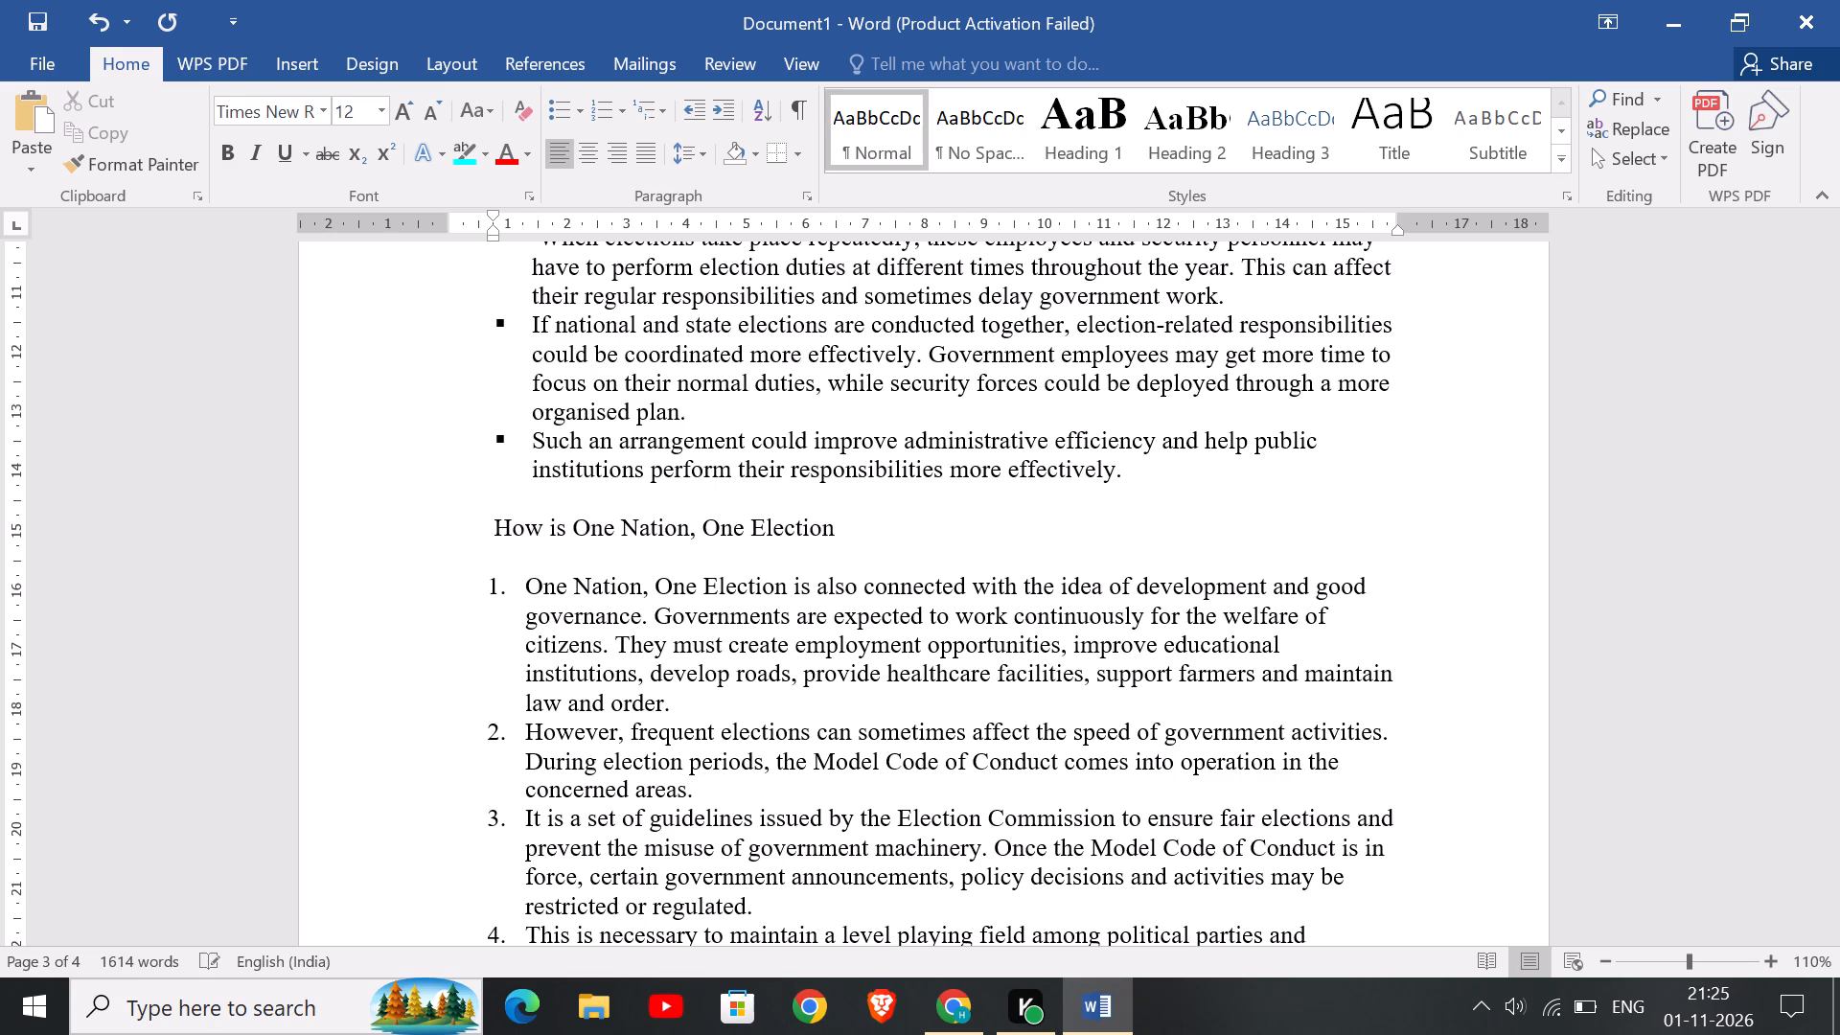
Add "can help with development" after "How is One Nation, One Election" in the line above the numbered list.
key(Right)
key(Right)
key(Right)
key(Right)
key(Right)
key(Right)
key(Right)
key(Right)
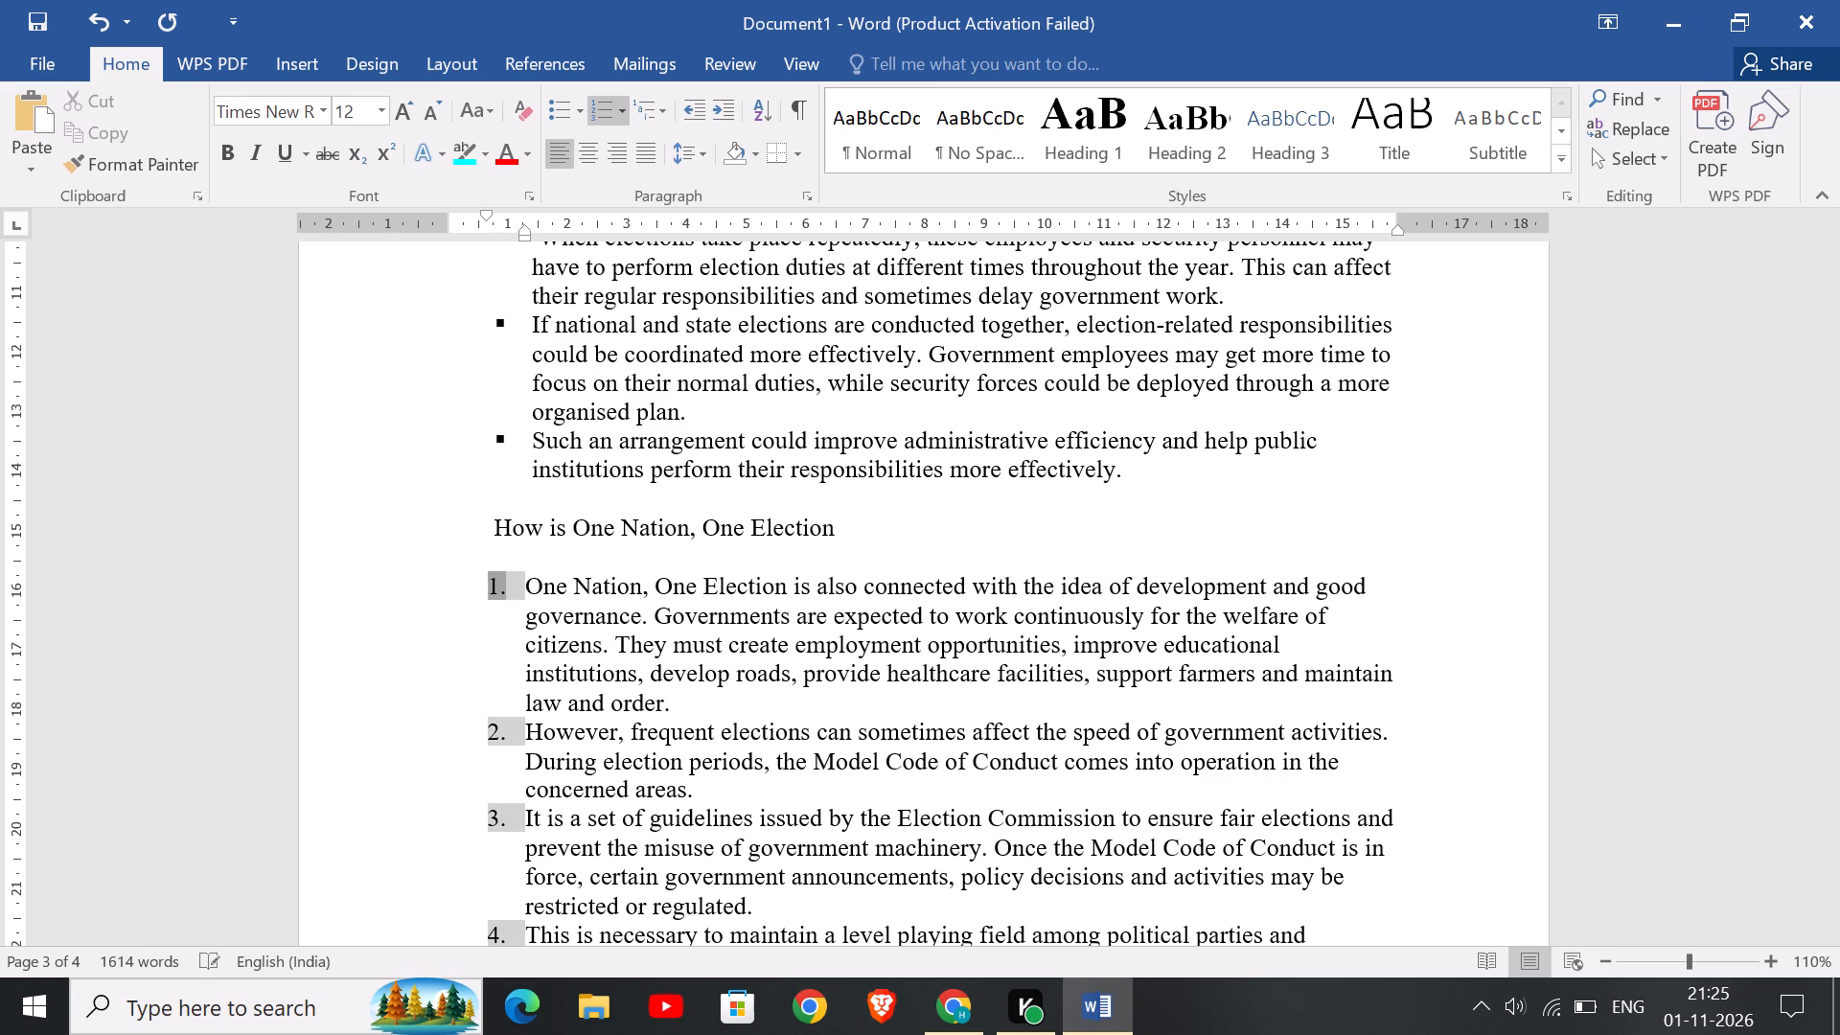
key(Left)
key(space)
text(ca)
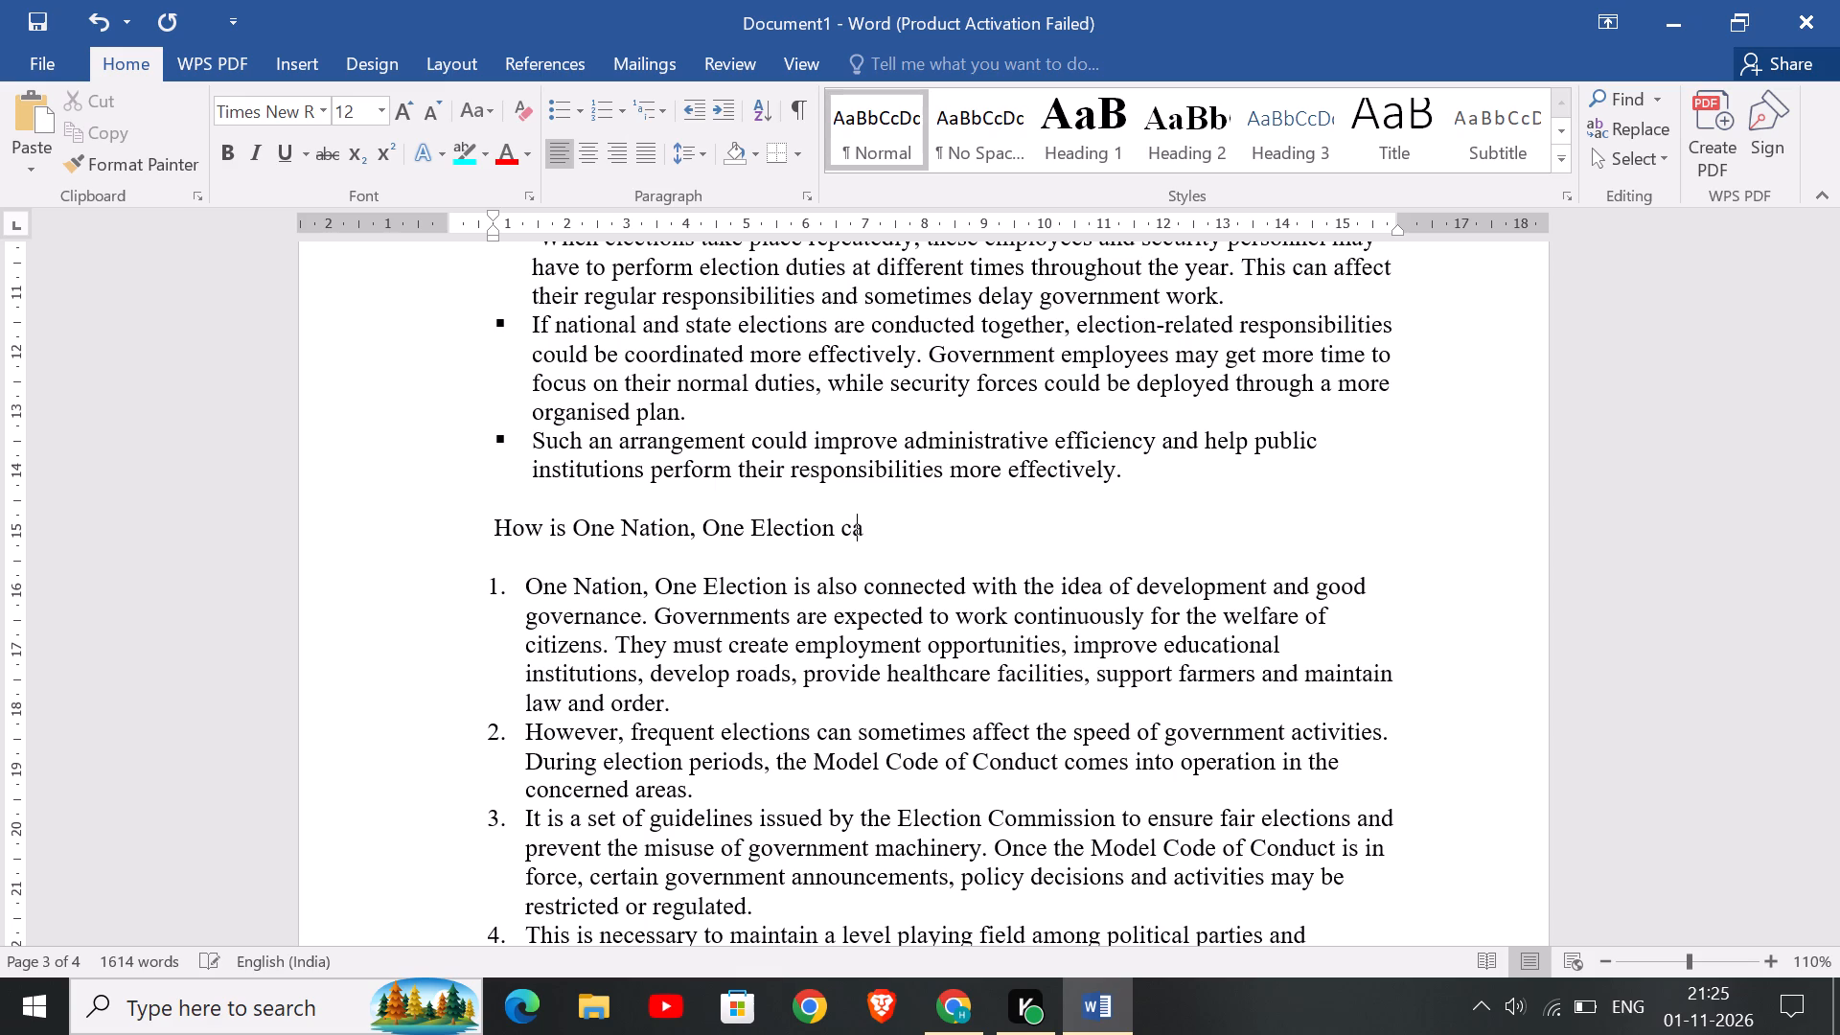
key(space)
key(BackSpace)
text(n help with develo)
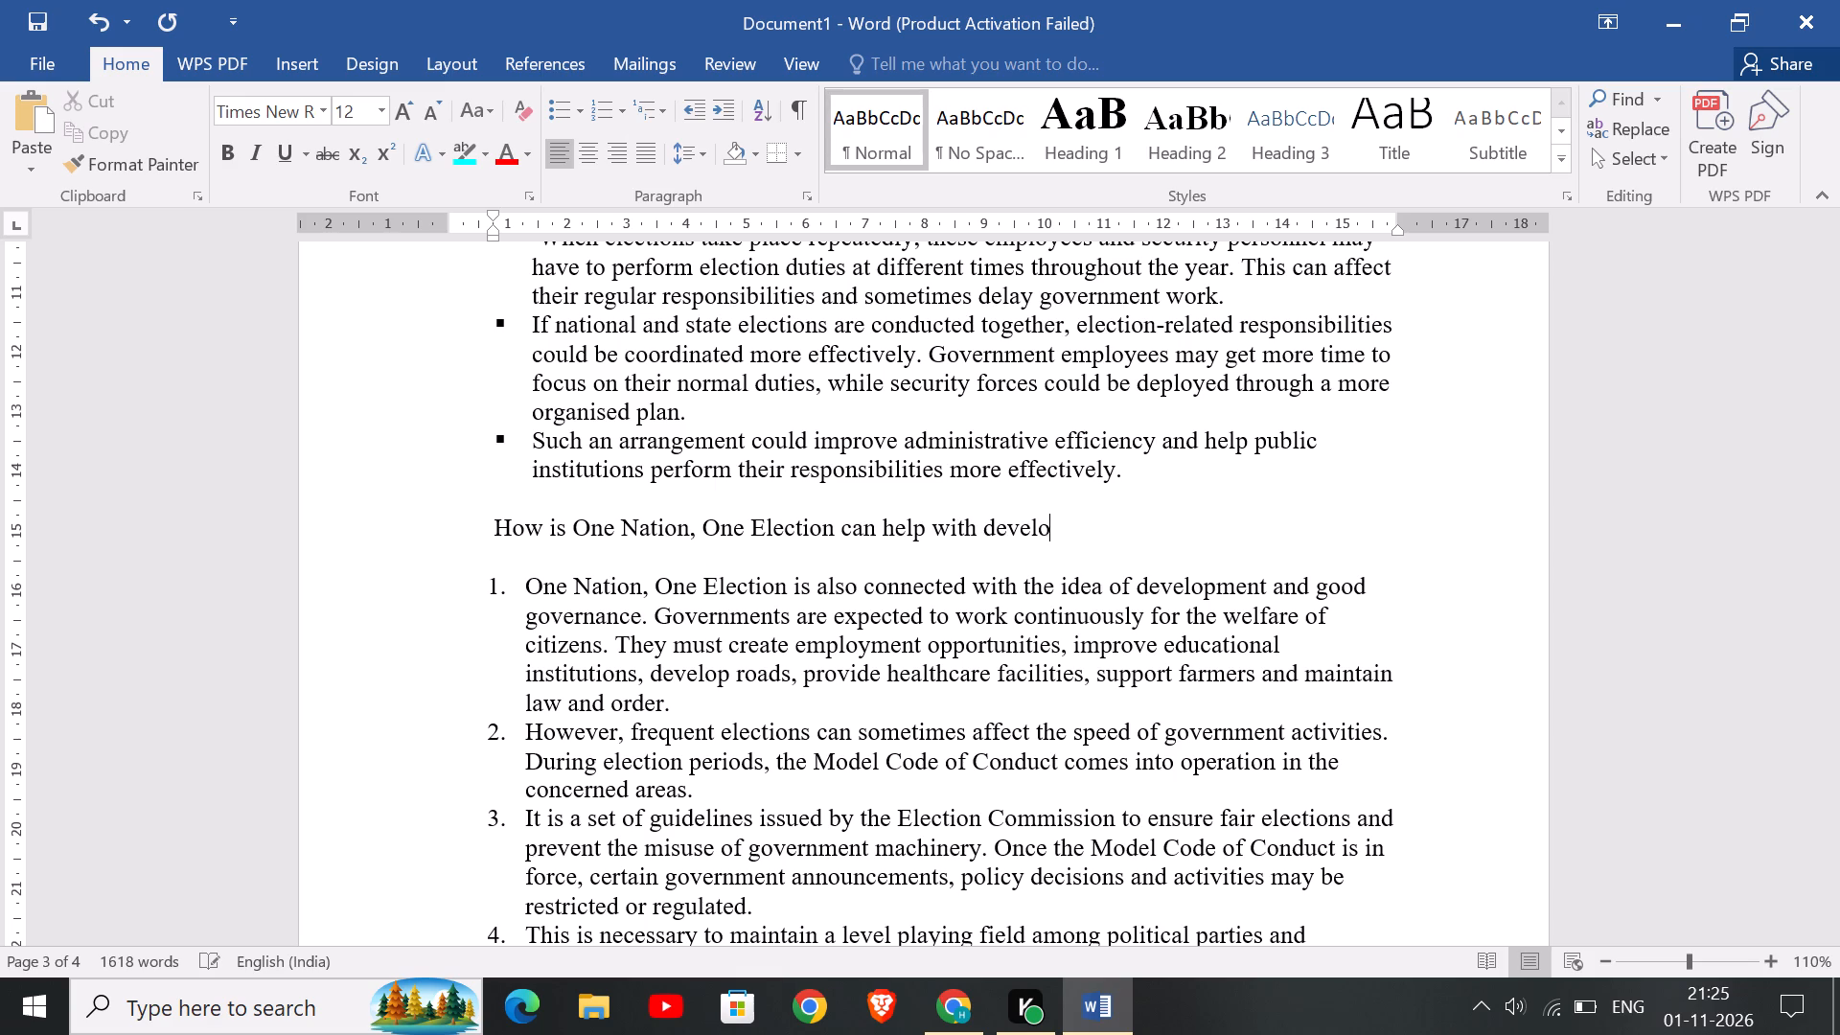
text(pment)
Set the font of the line "How is One Nation, One Election can help with development" to Arial Rounded MT Bold.
scroll(1113, 769, down, 2)
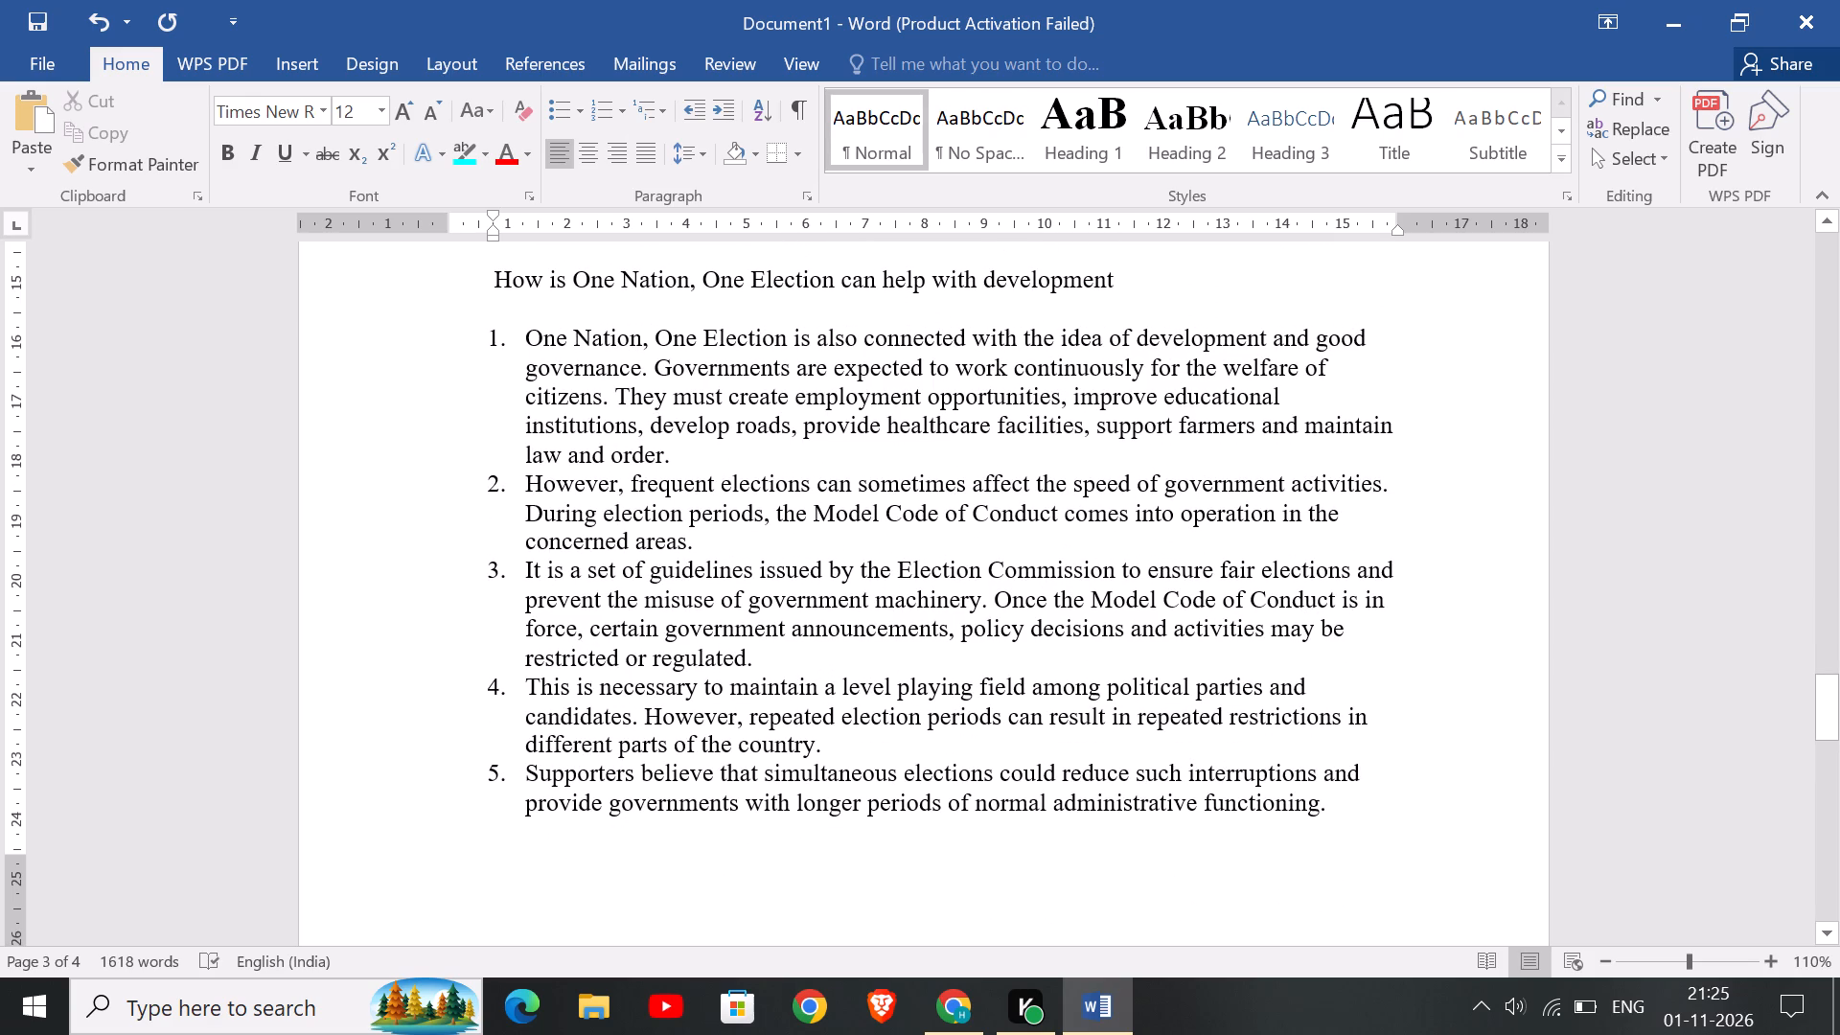
click(1134, 278)
click(1134, 278)
drag(1134, 278, 537, 274)
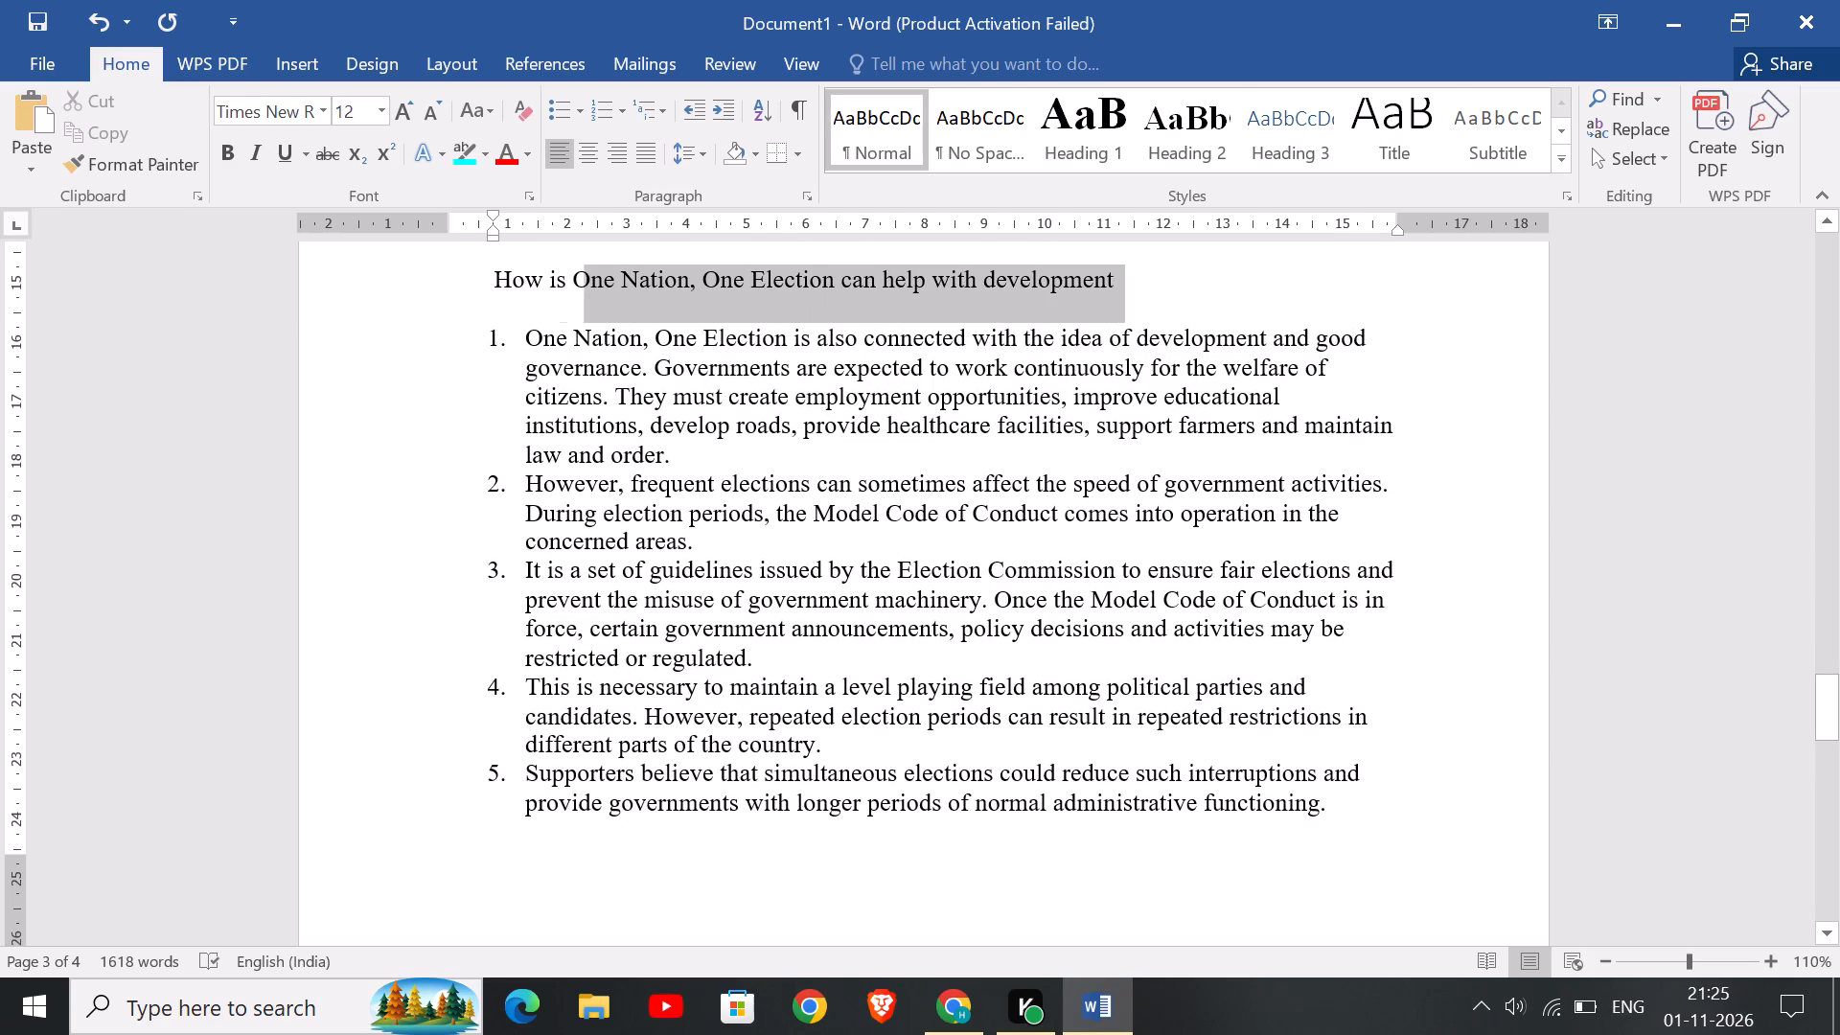
drag(537, 274, 469, 284)
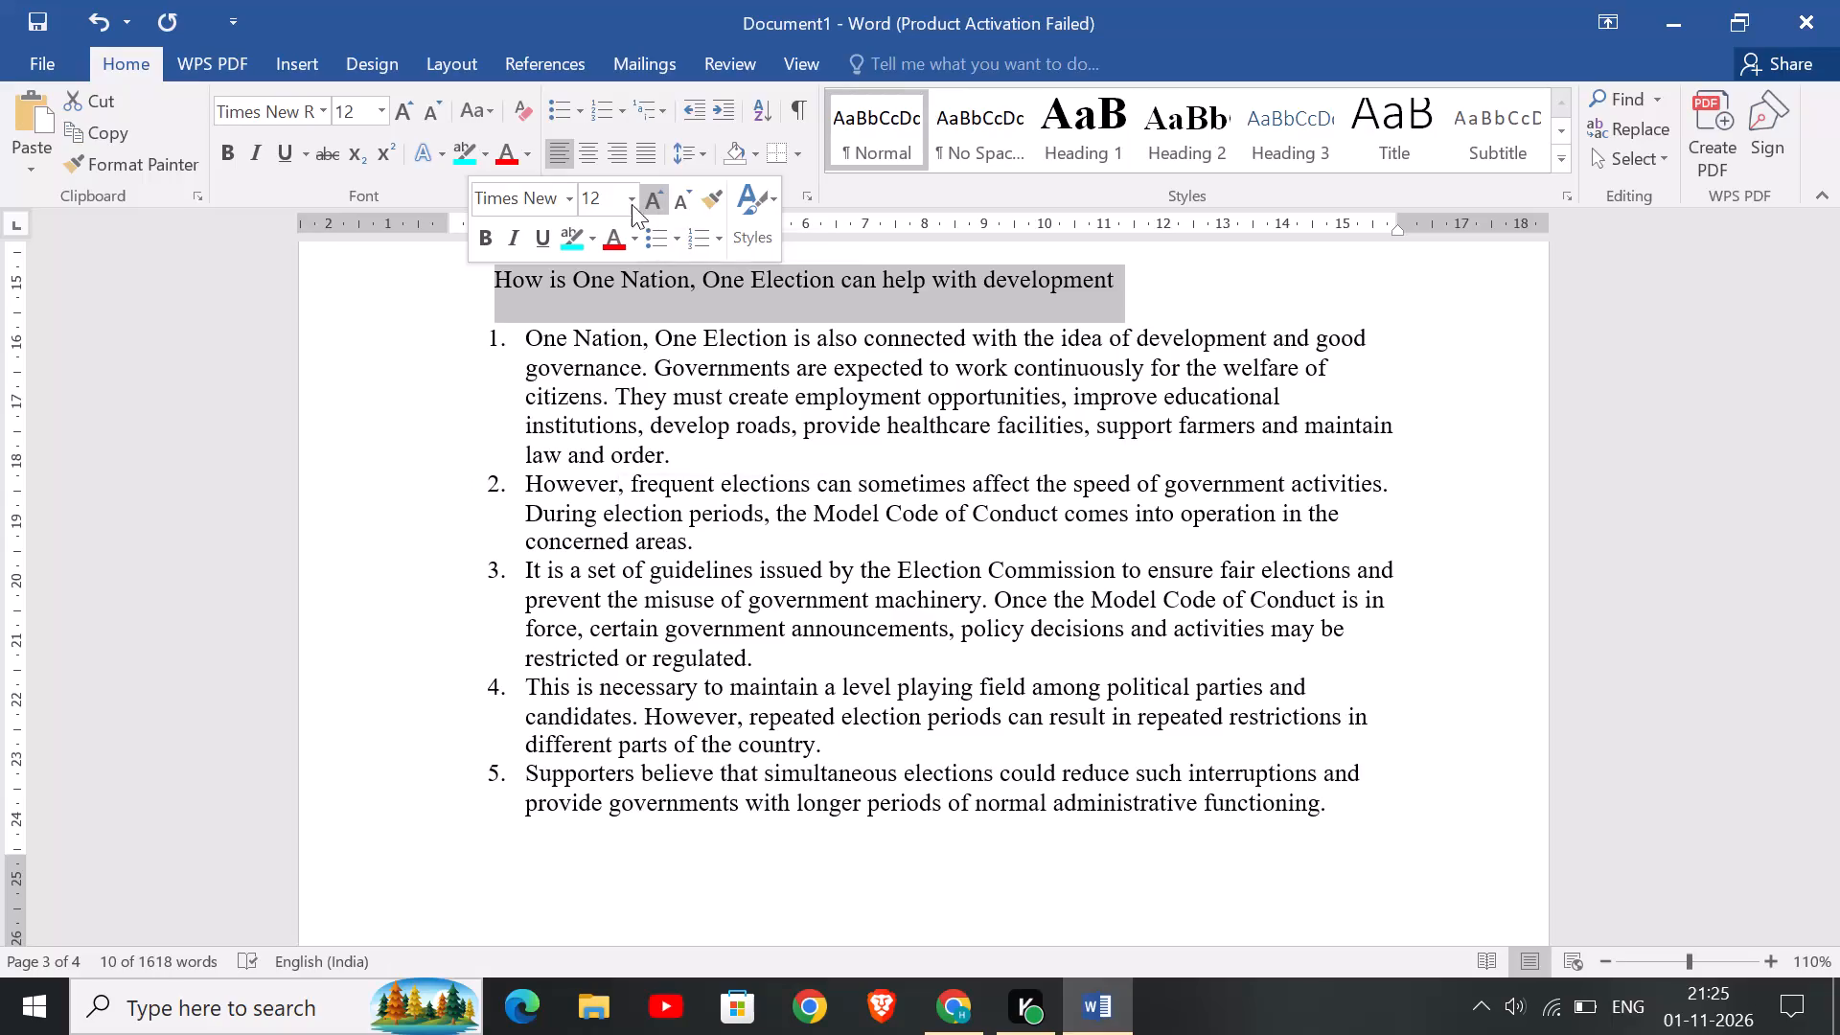
click(570, 195)
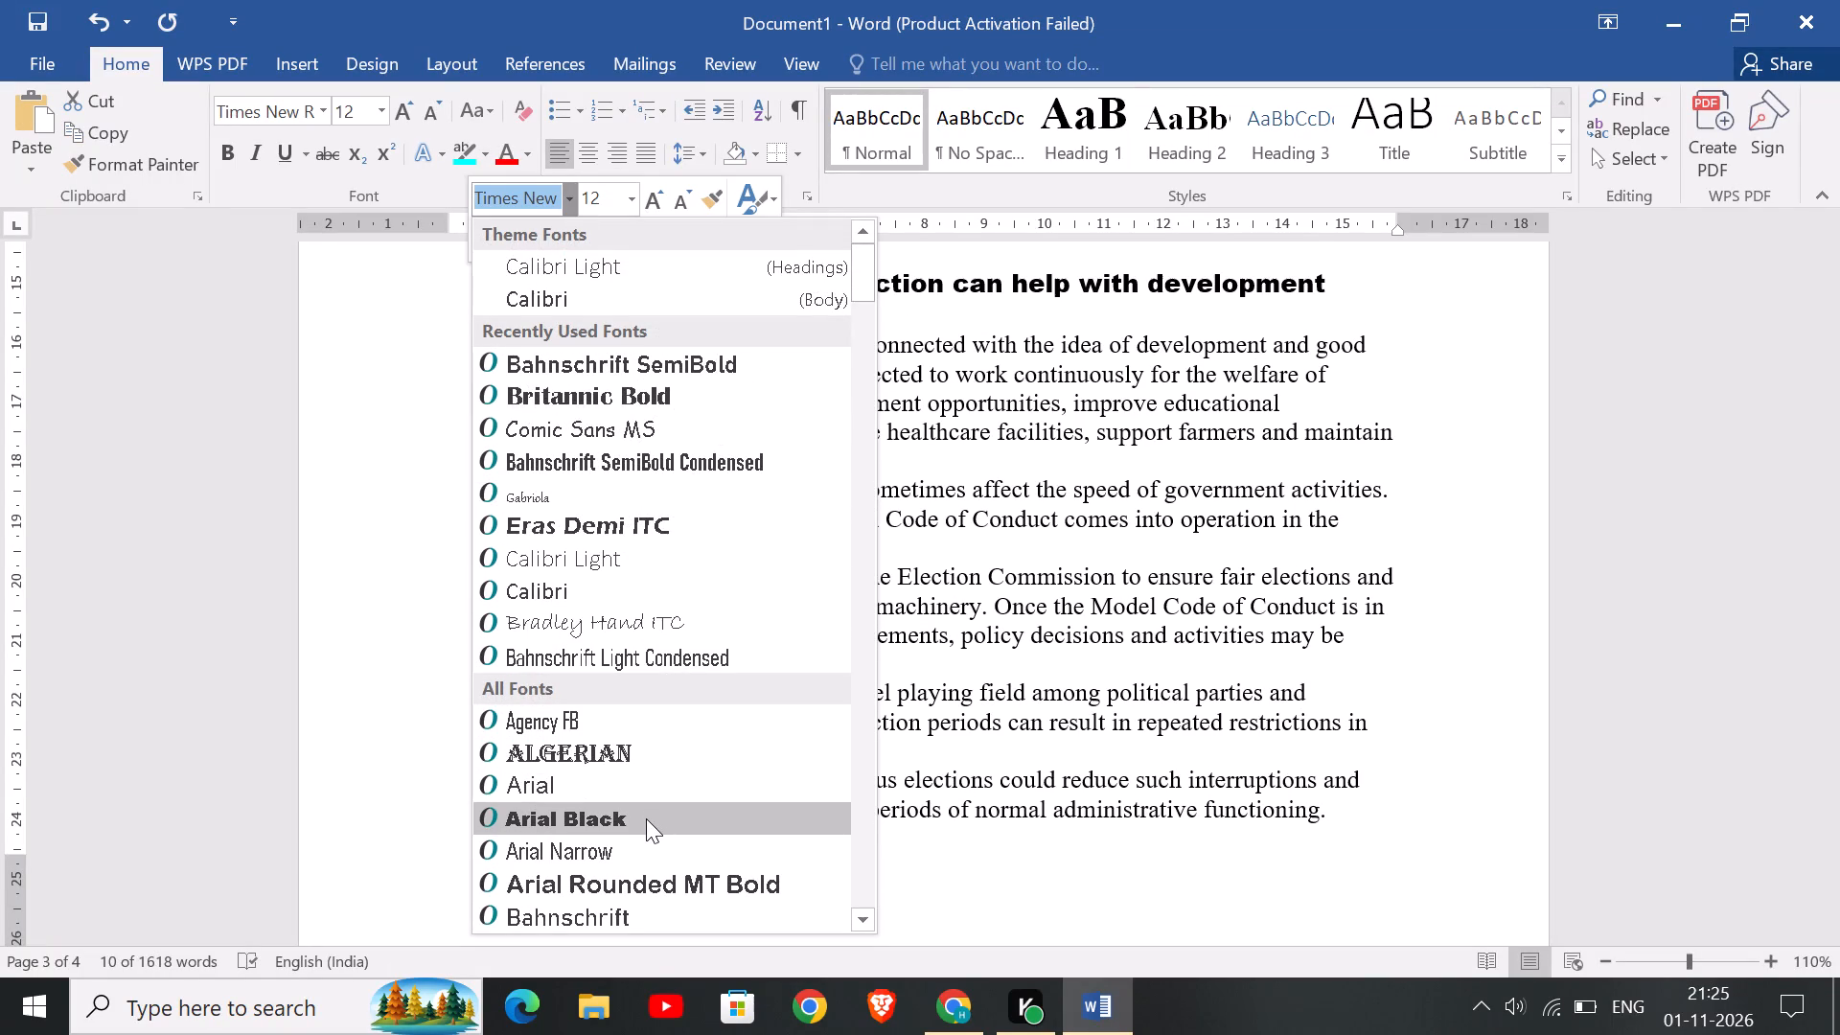
click(637, 880)
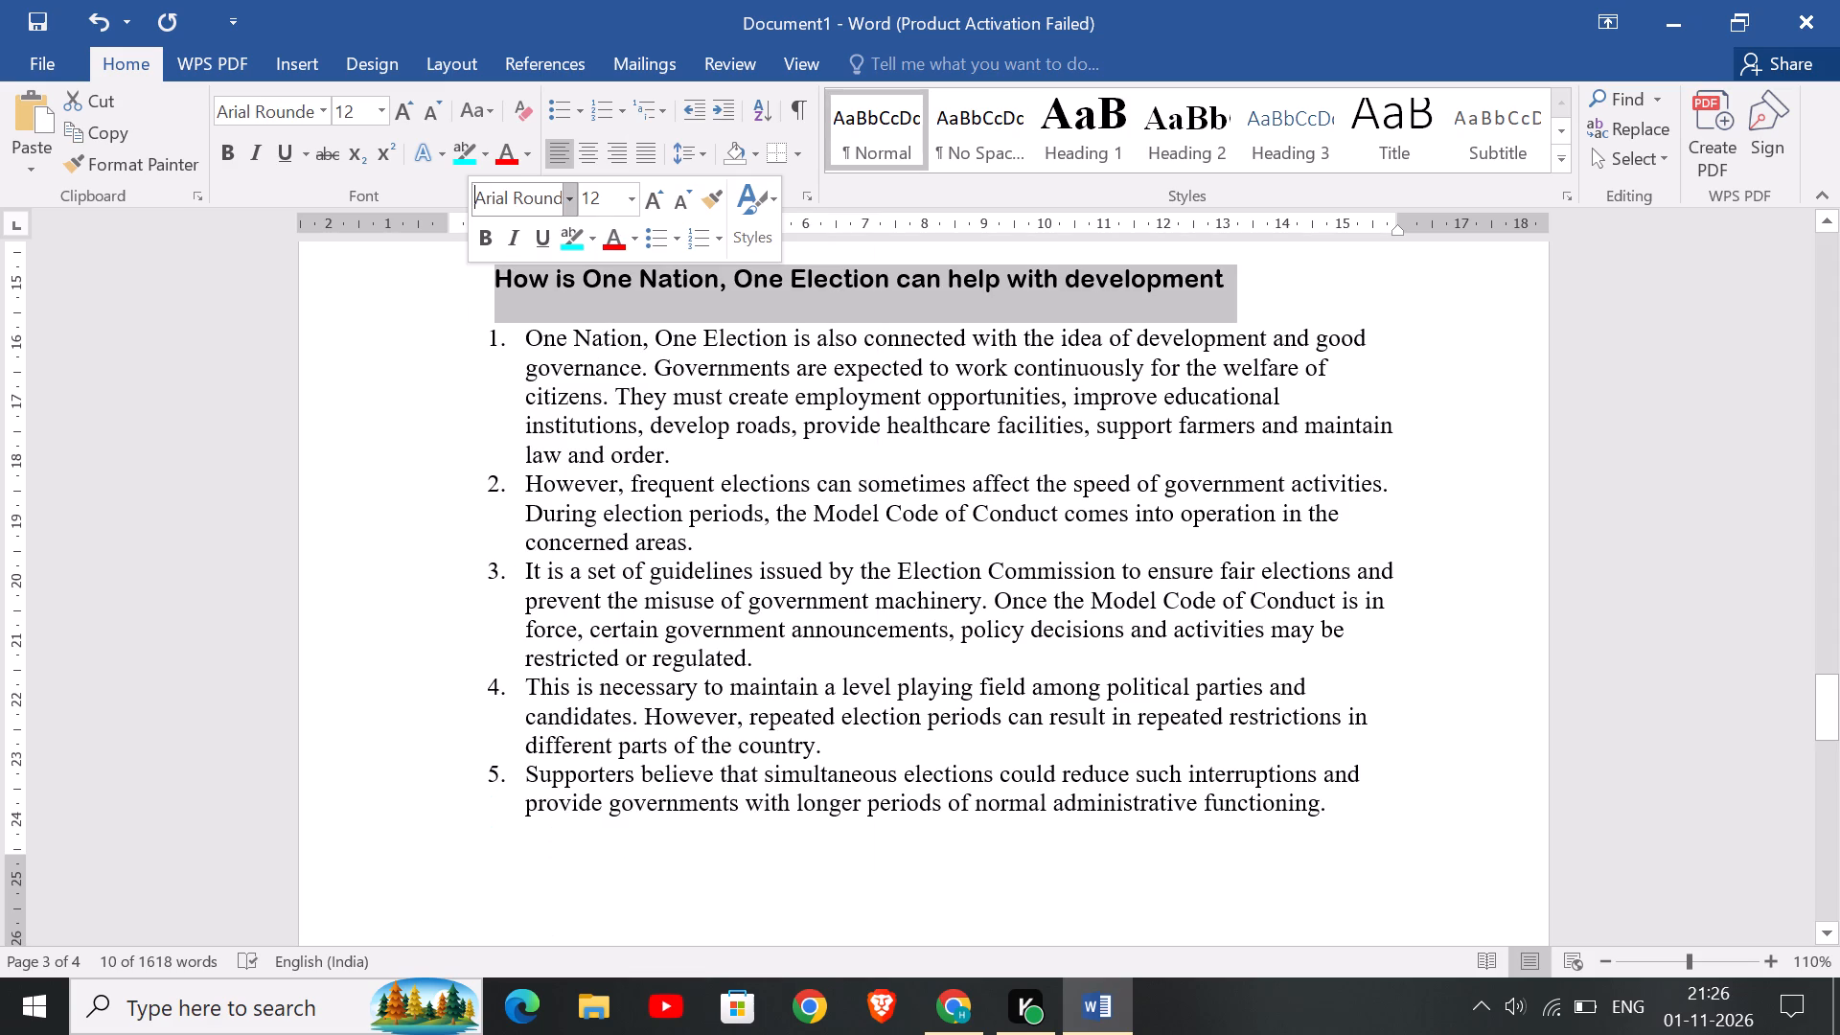
click(1019, 323)
Add a question mark at the end of the heading about how One Nation, One Election can help with development.
scroll(875, 355, up, 1)
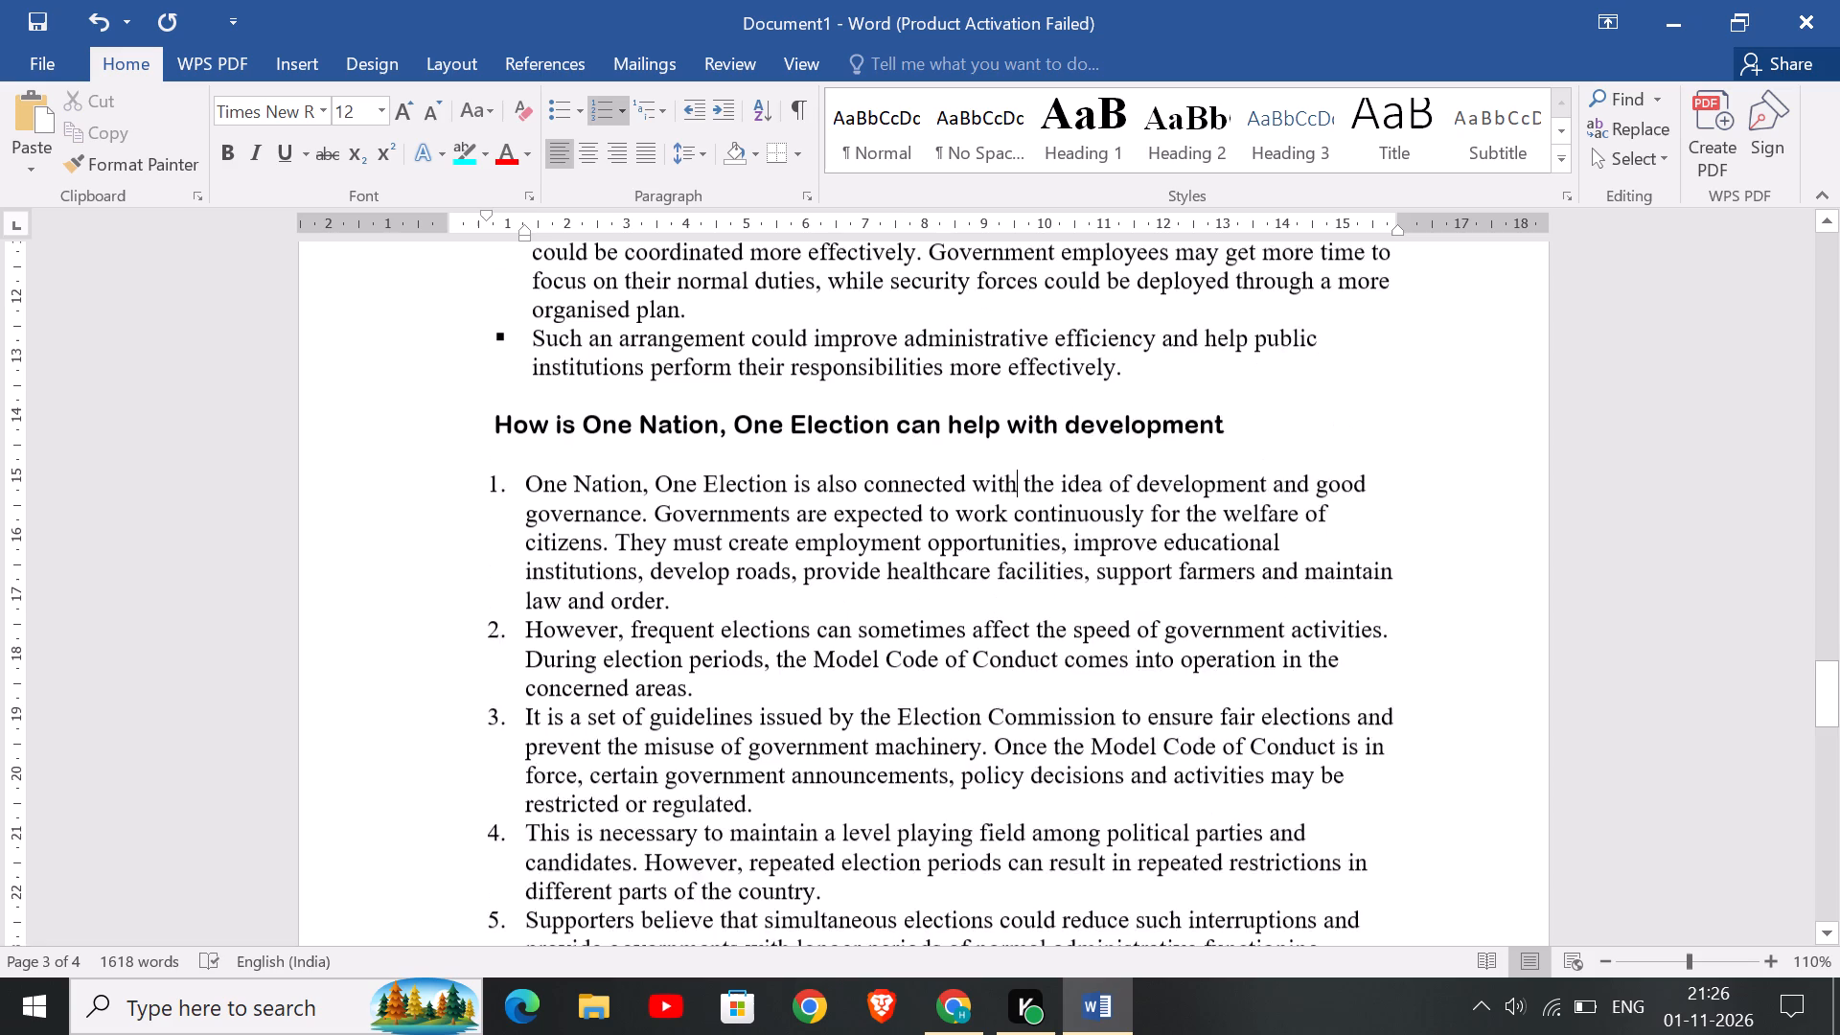
scroll(875, 355, up, 1)
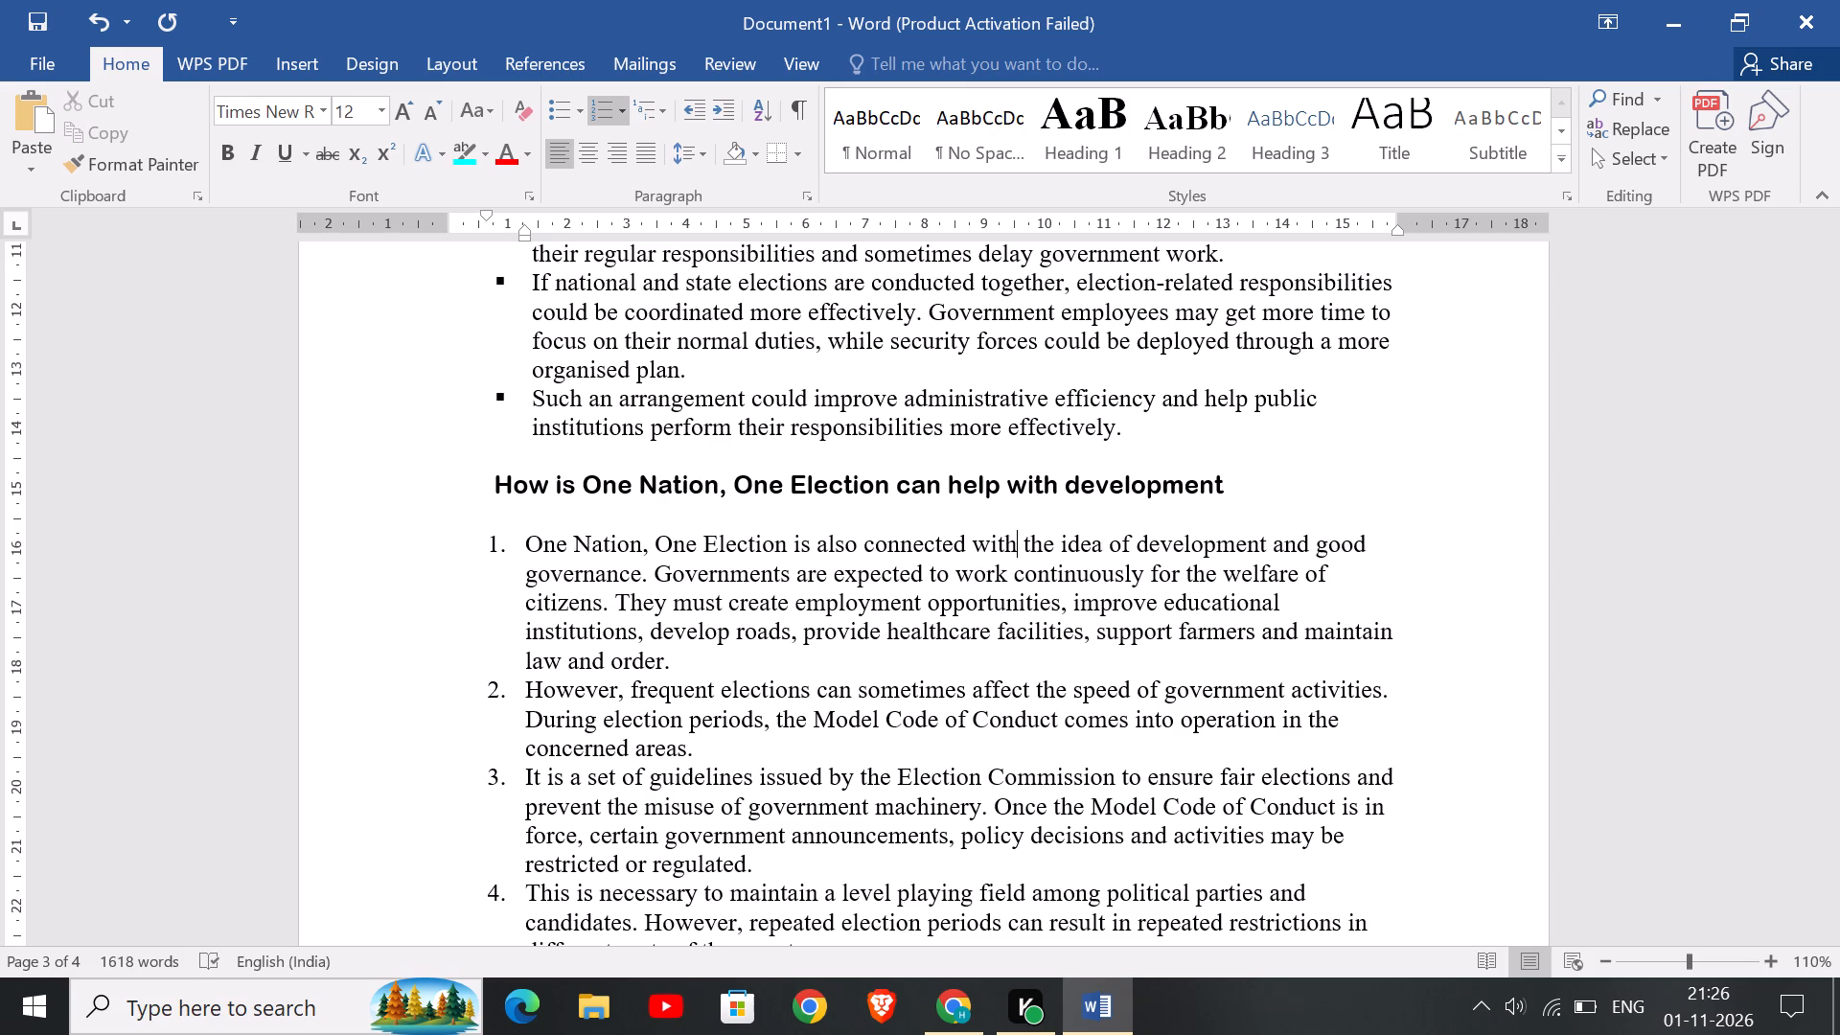
click(1244, 487)
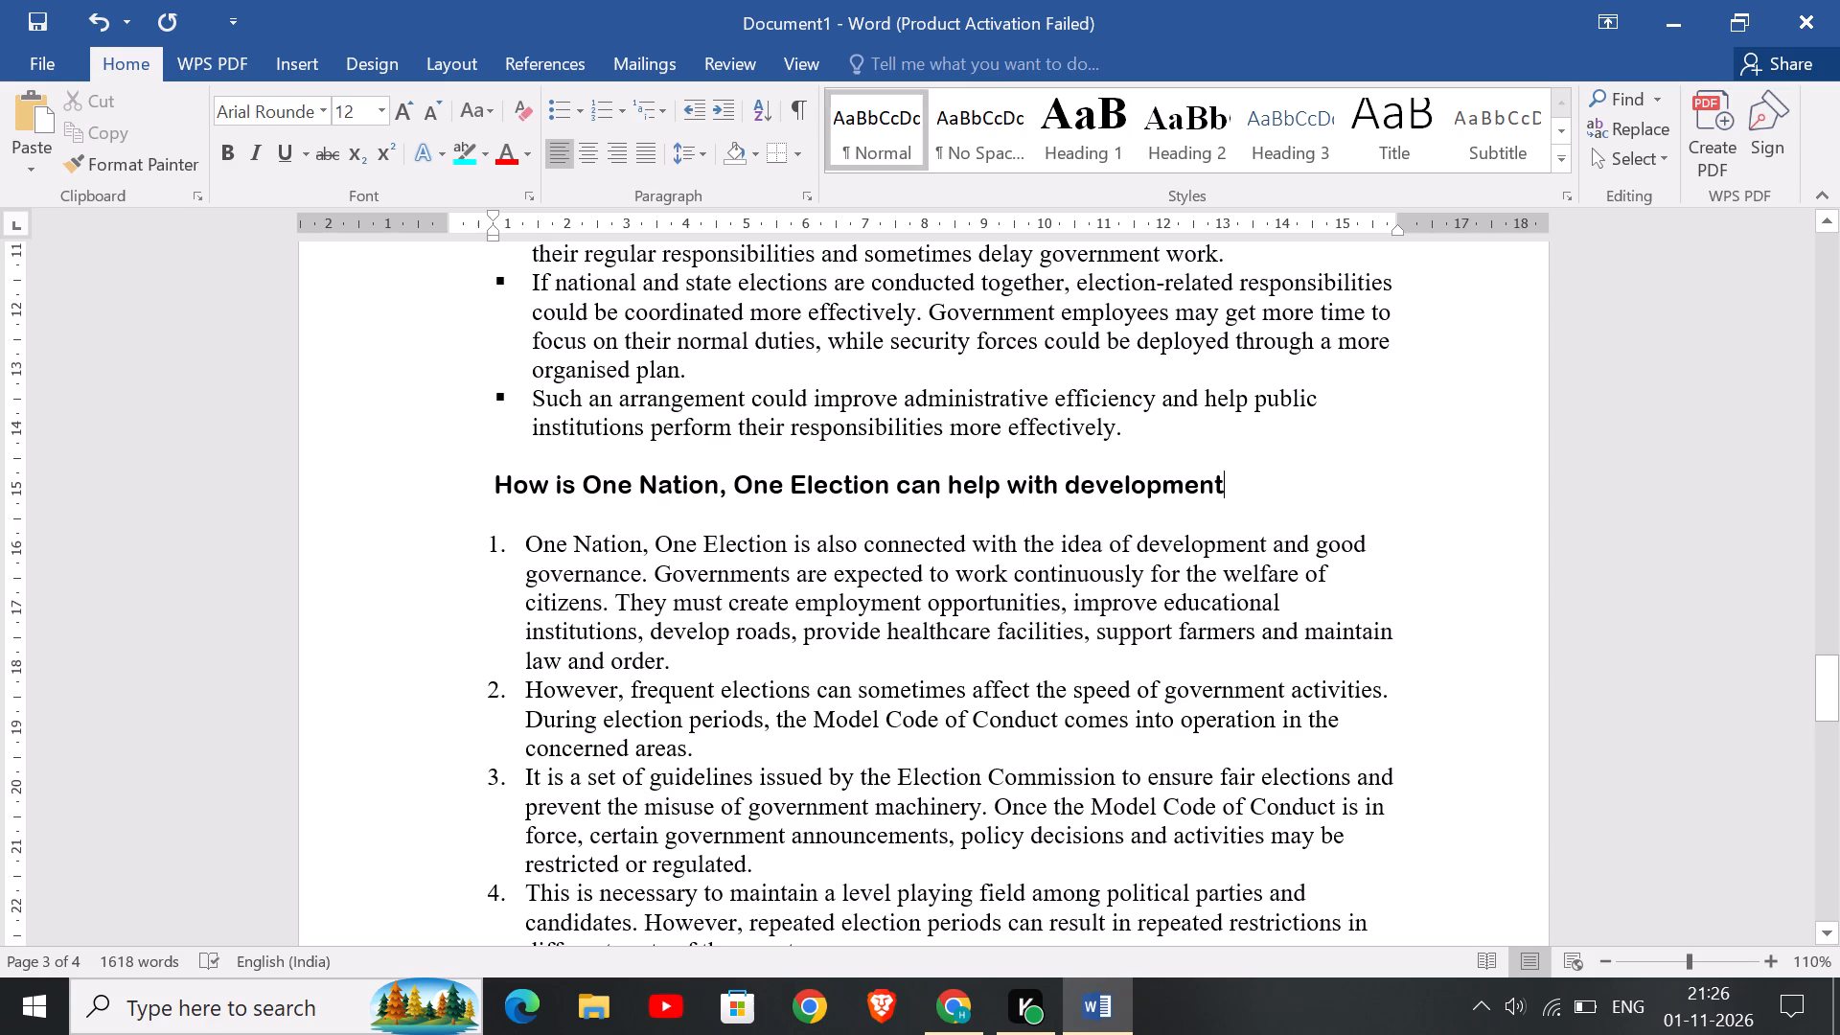
key(shift+question)
Read through the numbered list on development and the federal-structure section down to the conclusion.
scroll(1244, 487, down, 2)
scroll(623, 455, down, 1)
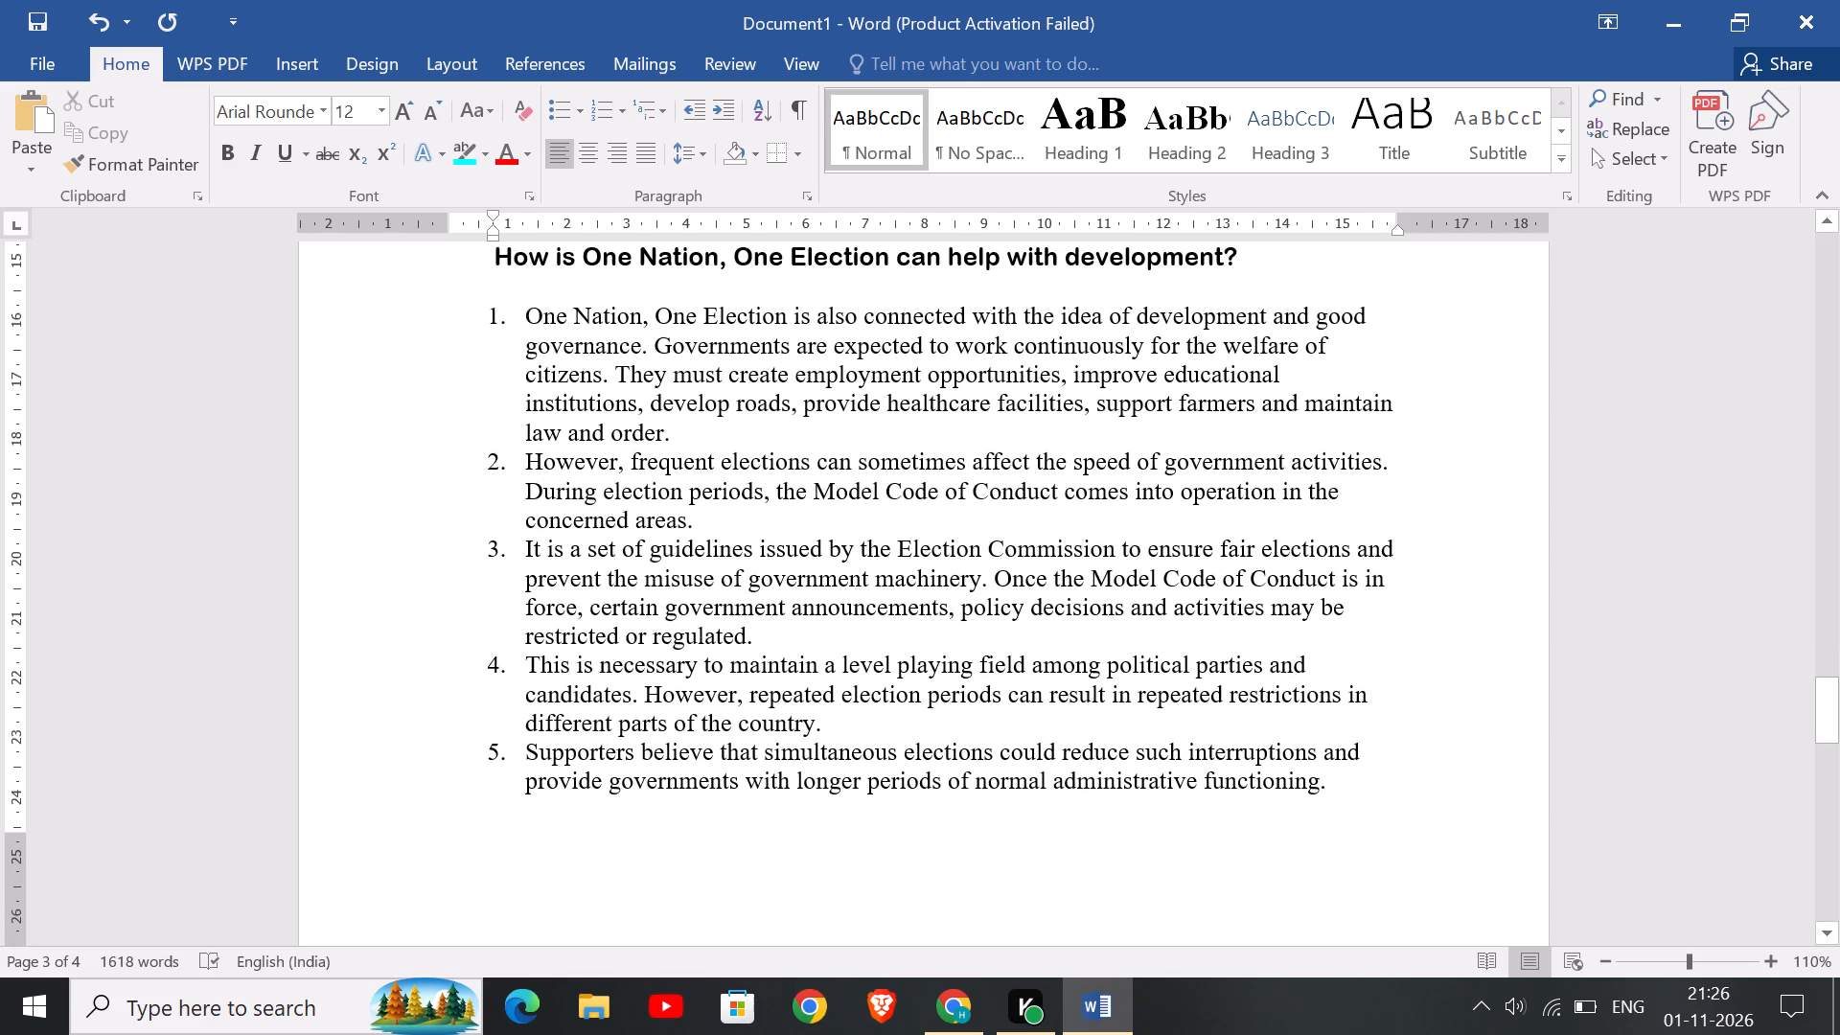
scroll(623, 455, down, 3)
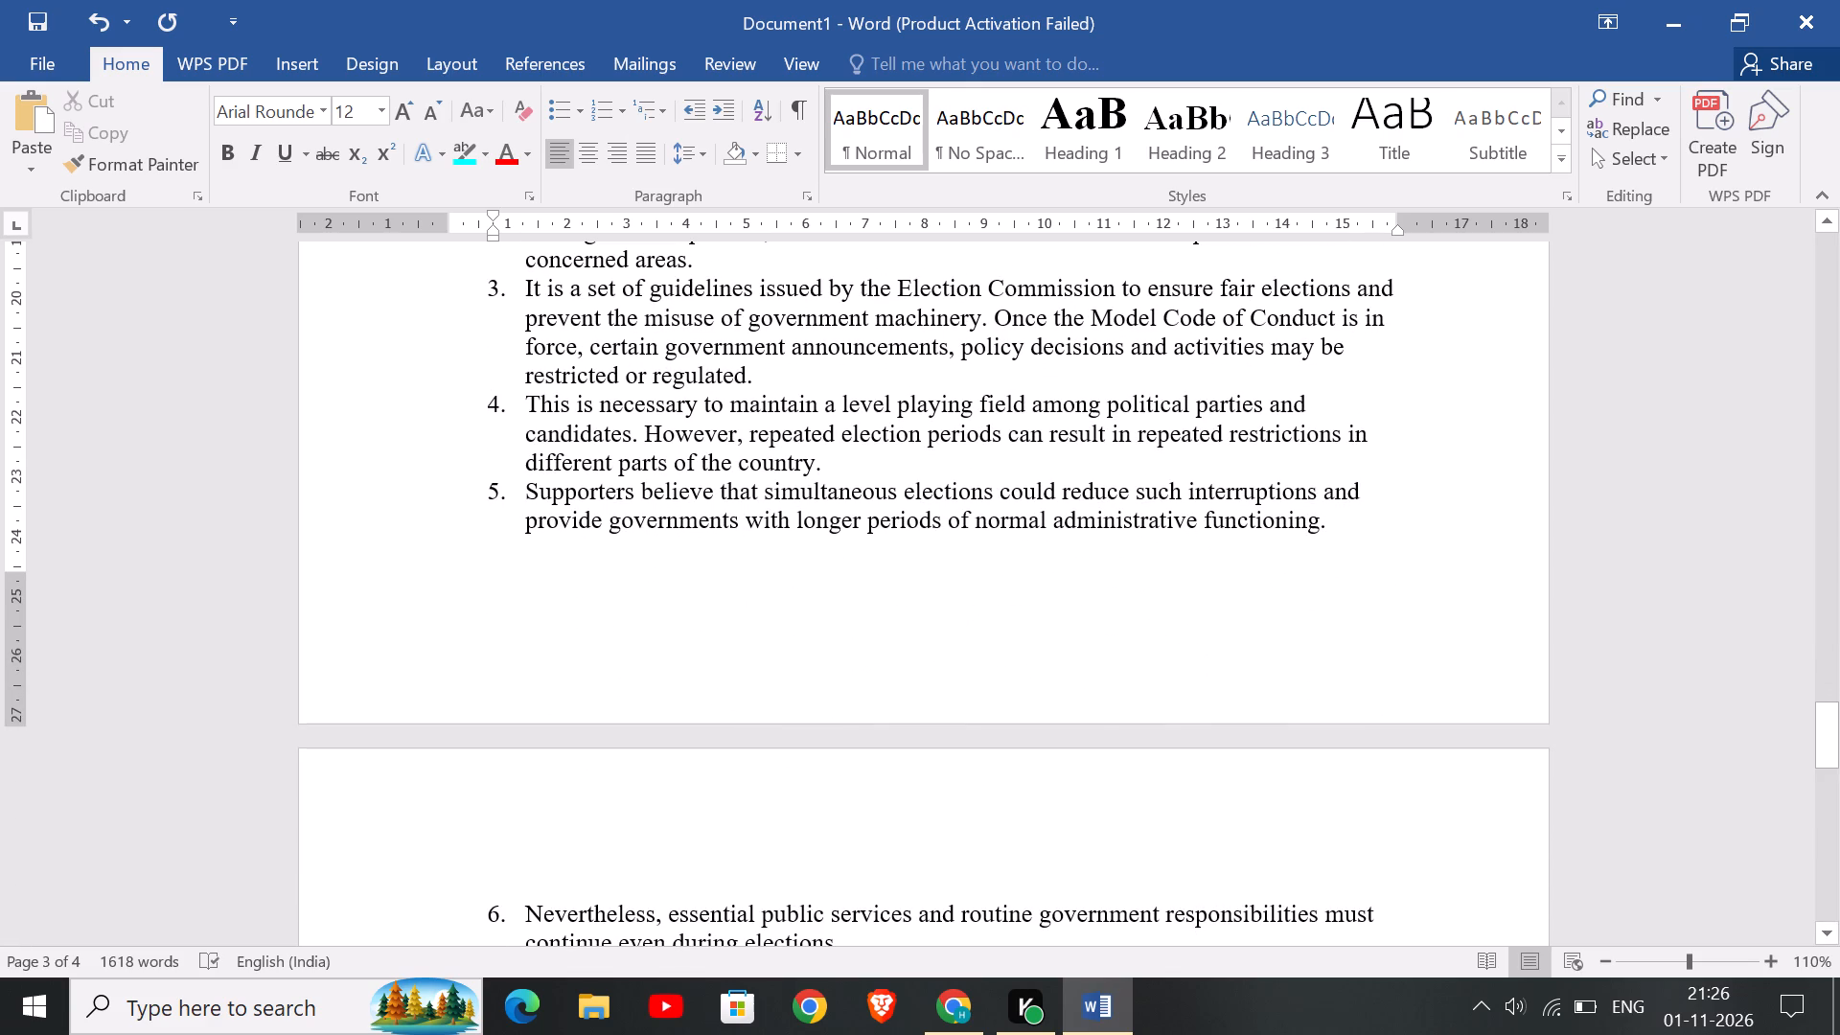
scroll(623, 455, right, 2)
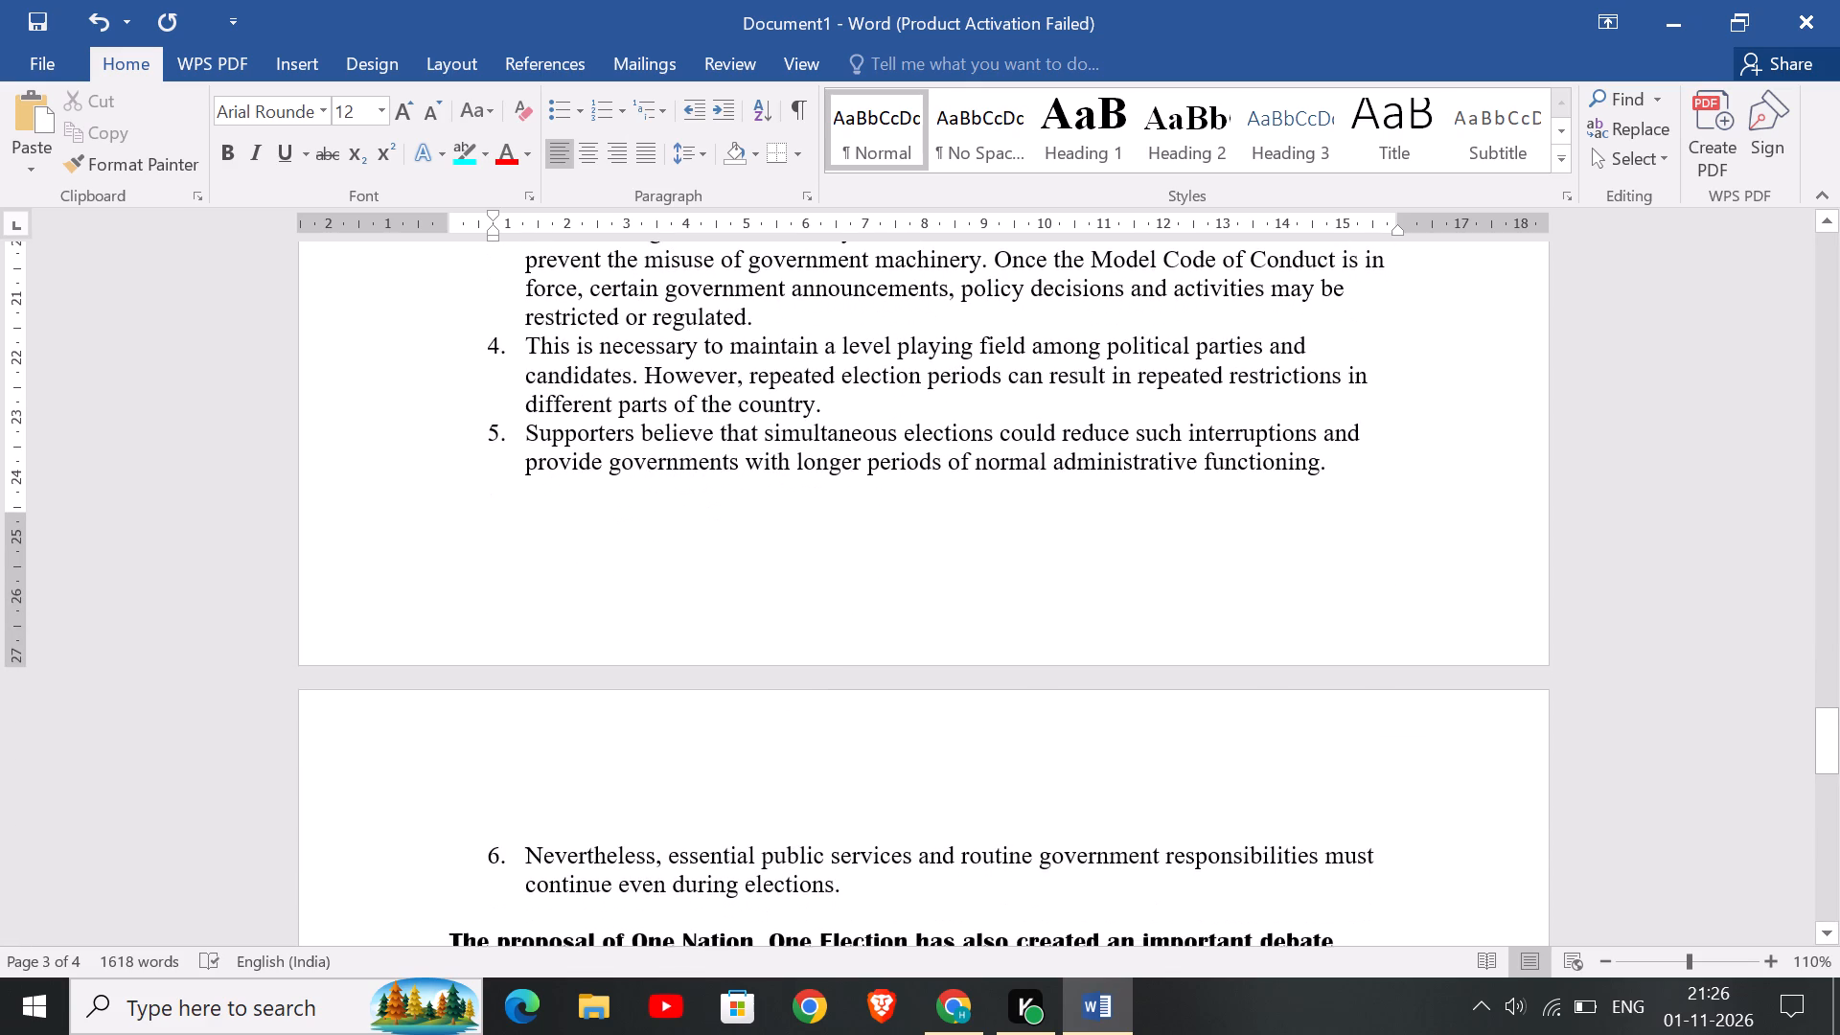
drag(813, 353, 656, 349)
click(742, 568)
scroll(742, 568, down, 4)
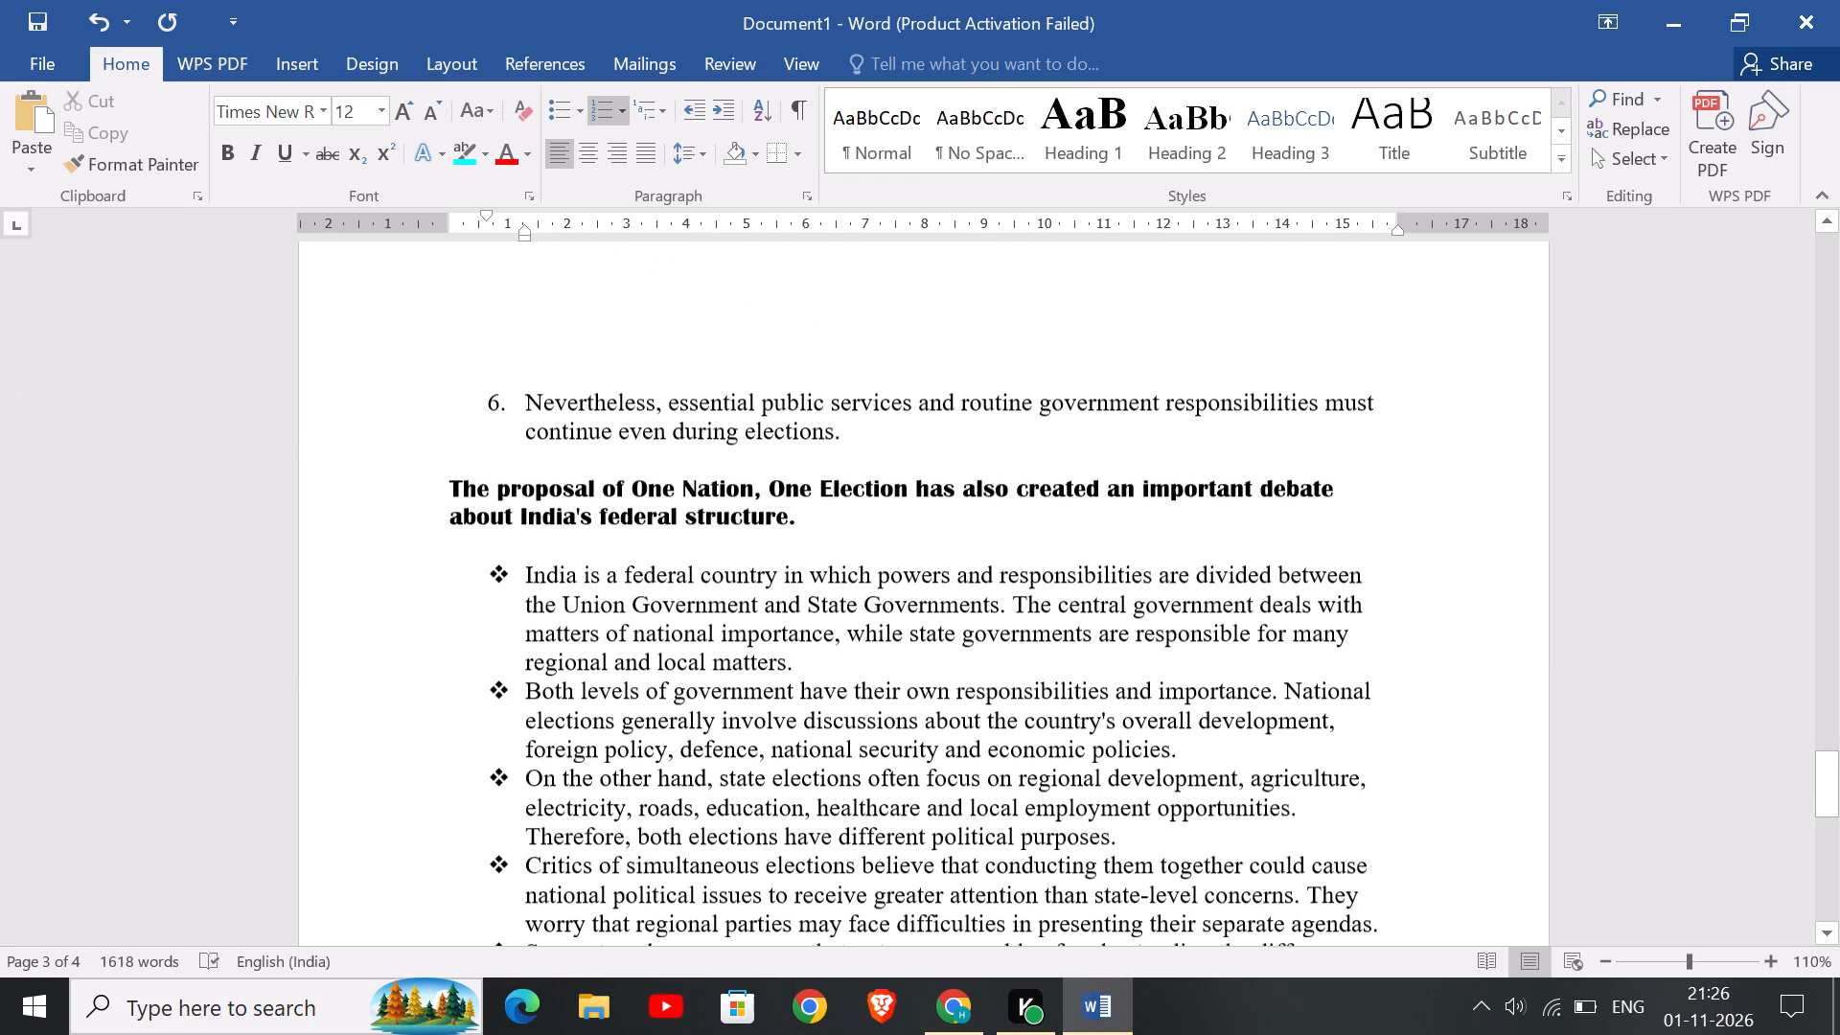
scroll(742, 568, down, 3)
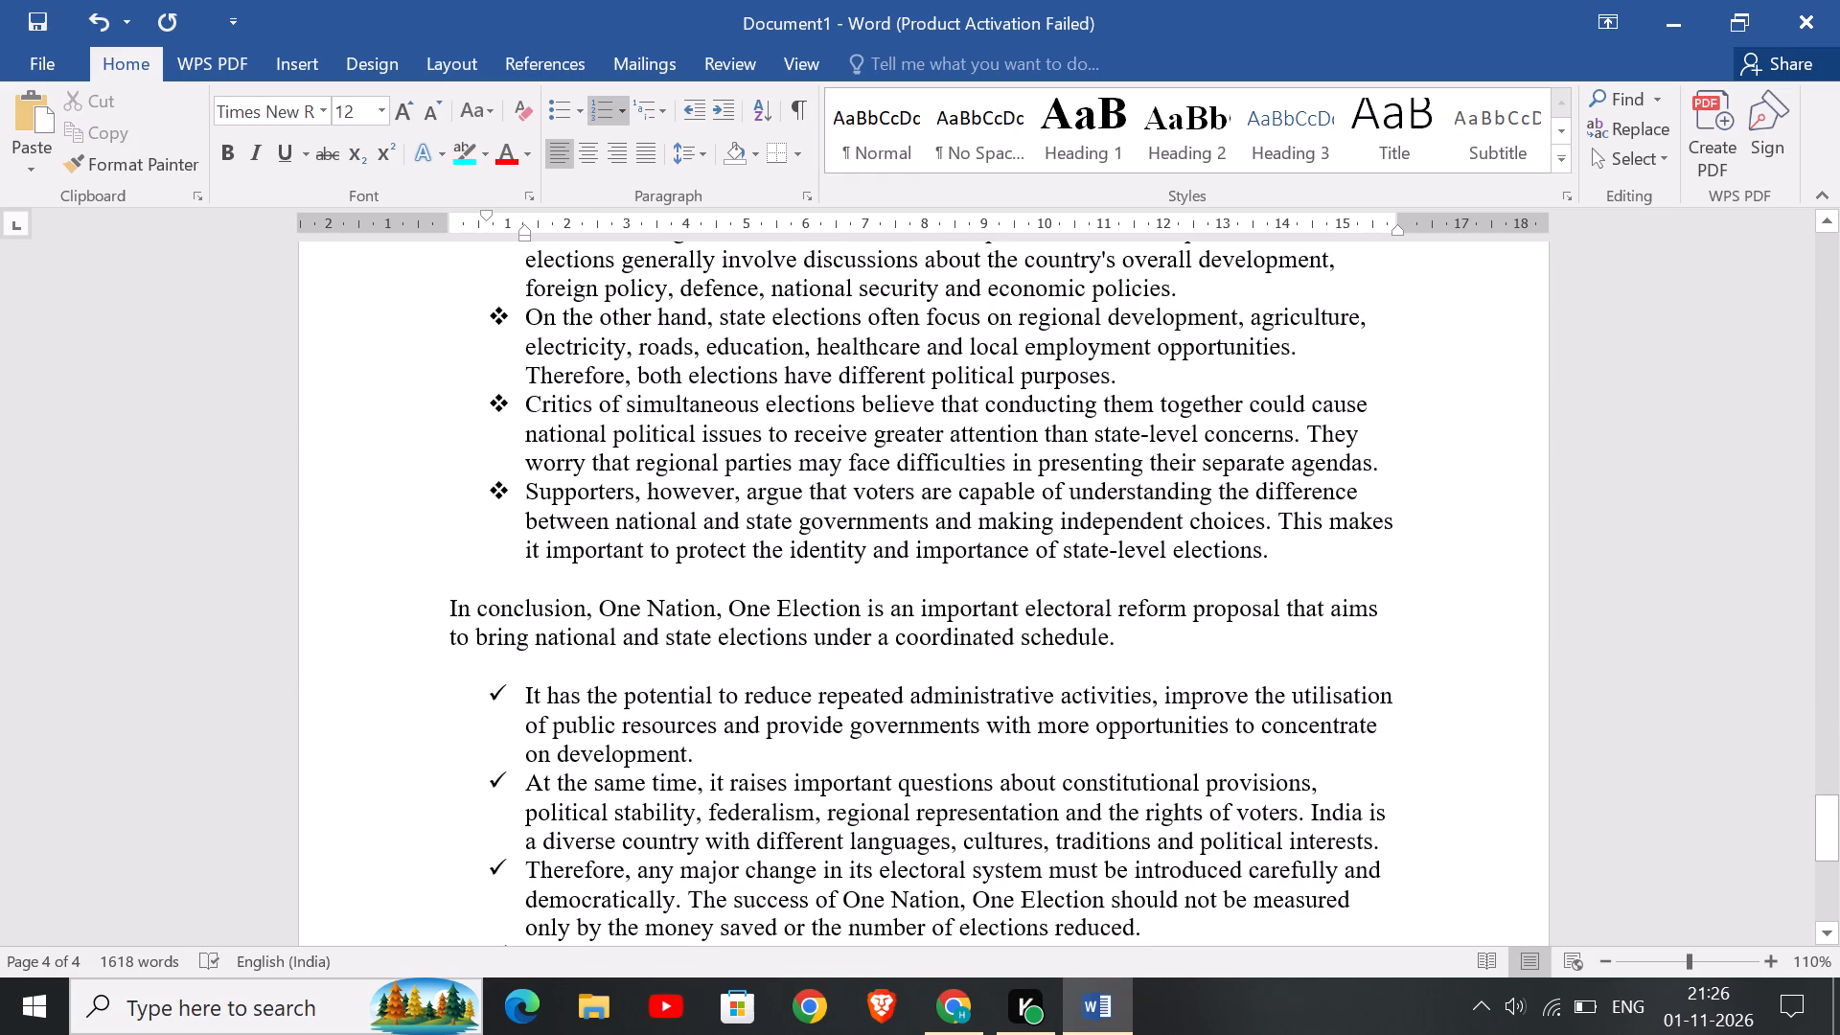
Open the detailed font settings for the "In conclusion, One Nation, One Election…" paragraph.
click(420, 608)
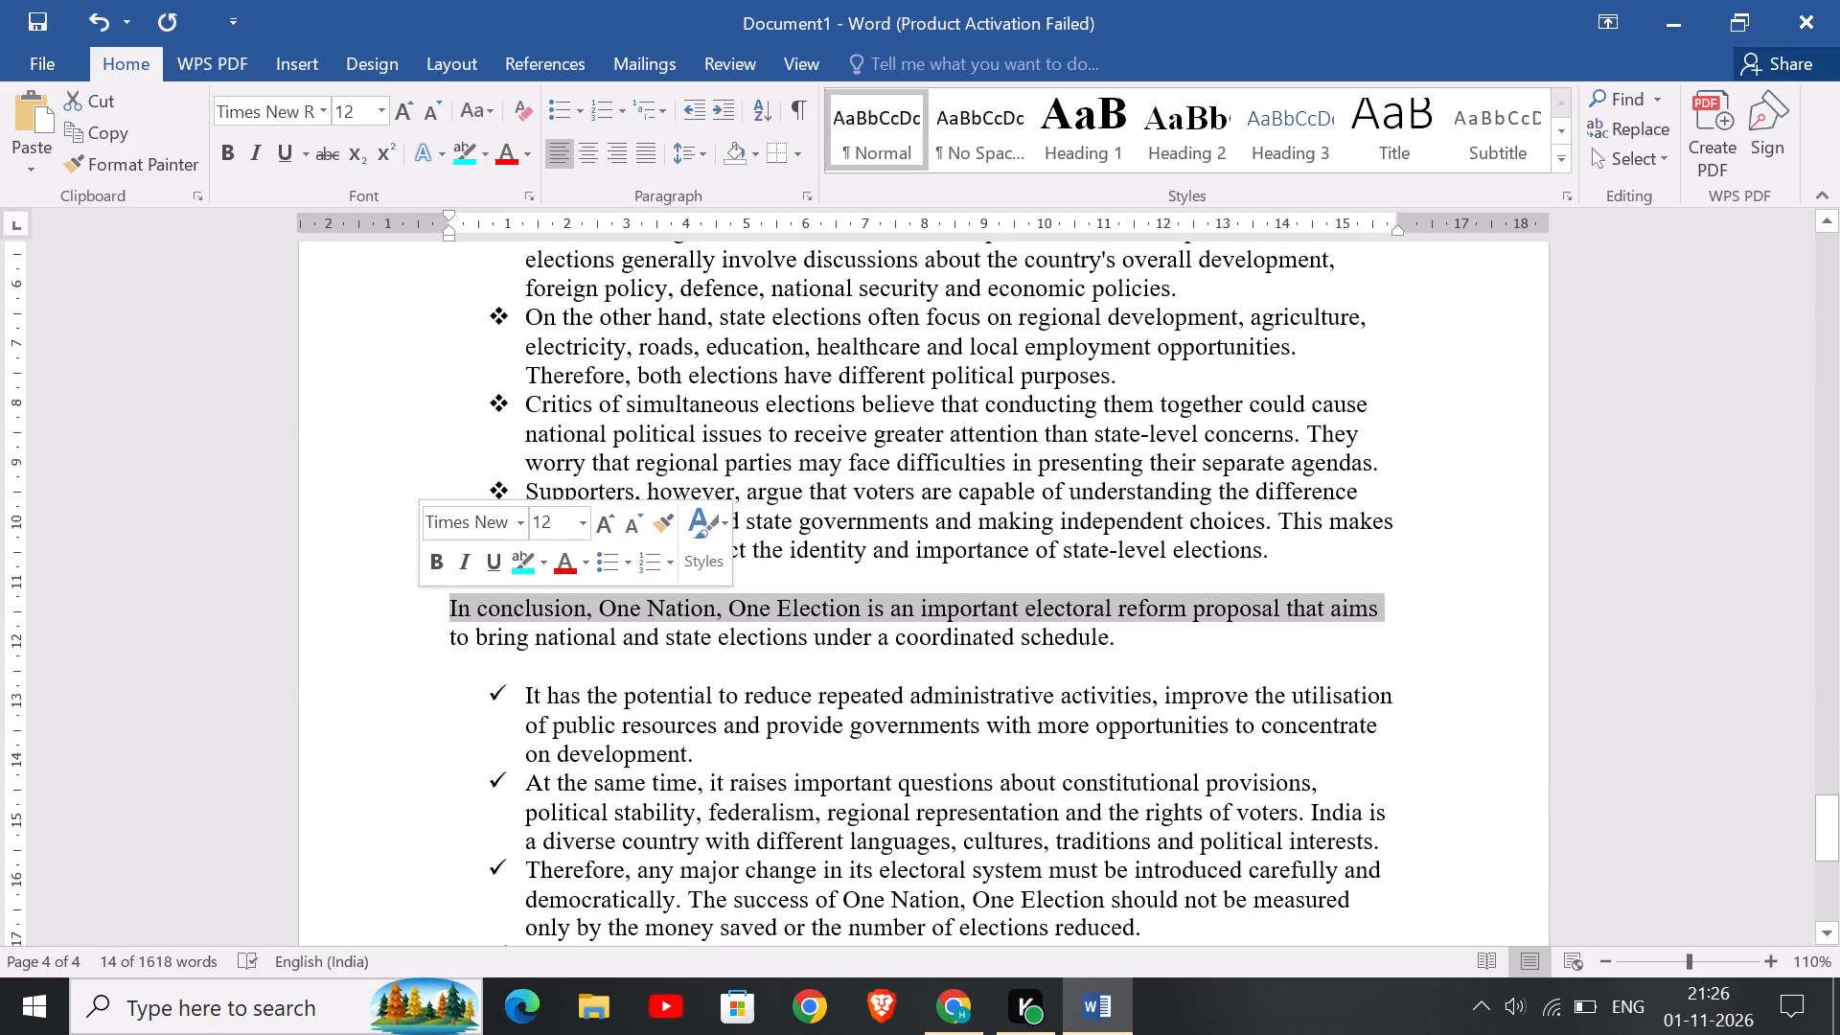
drag(396, 601, 402, 638)
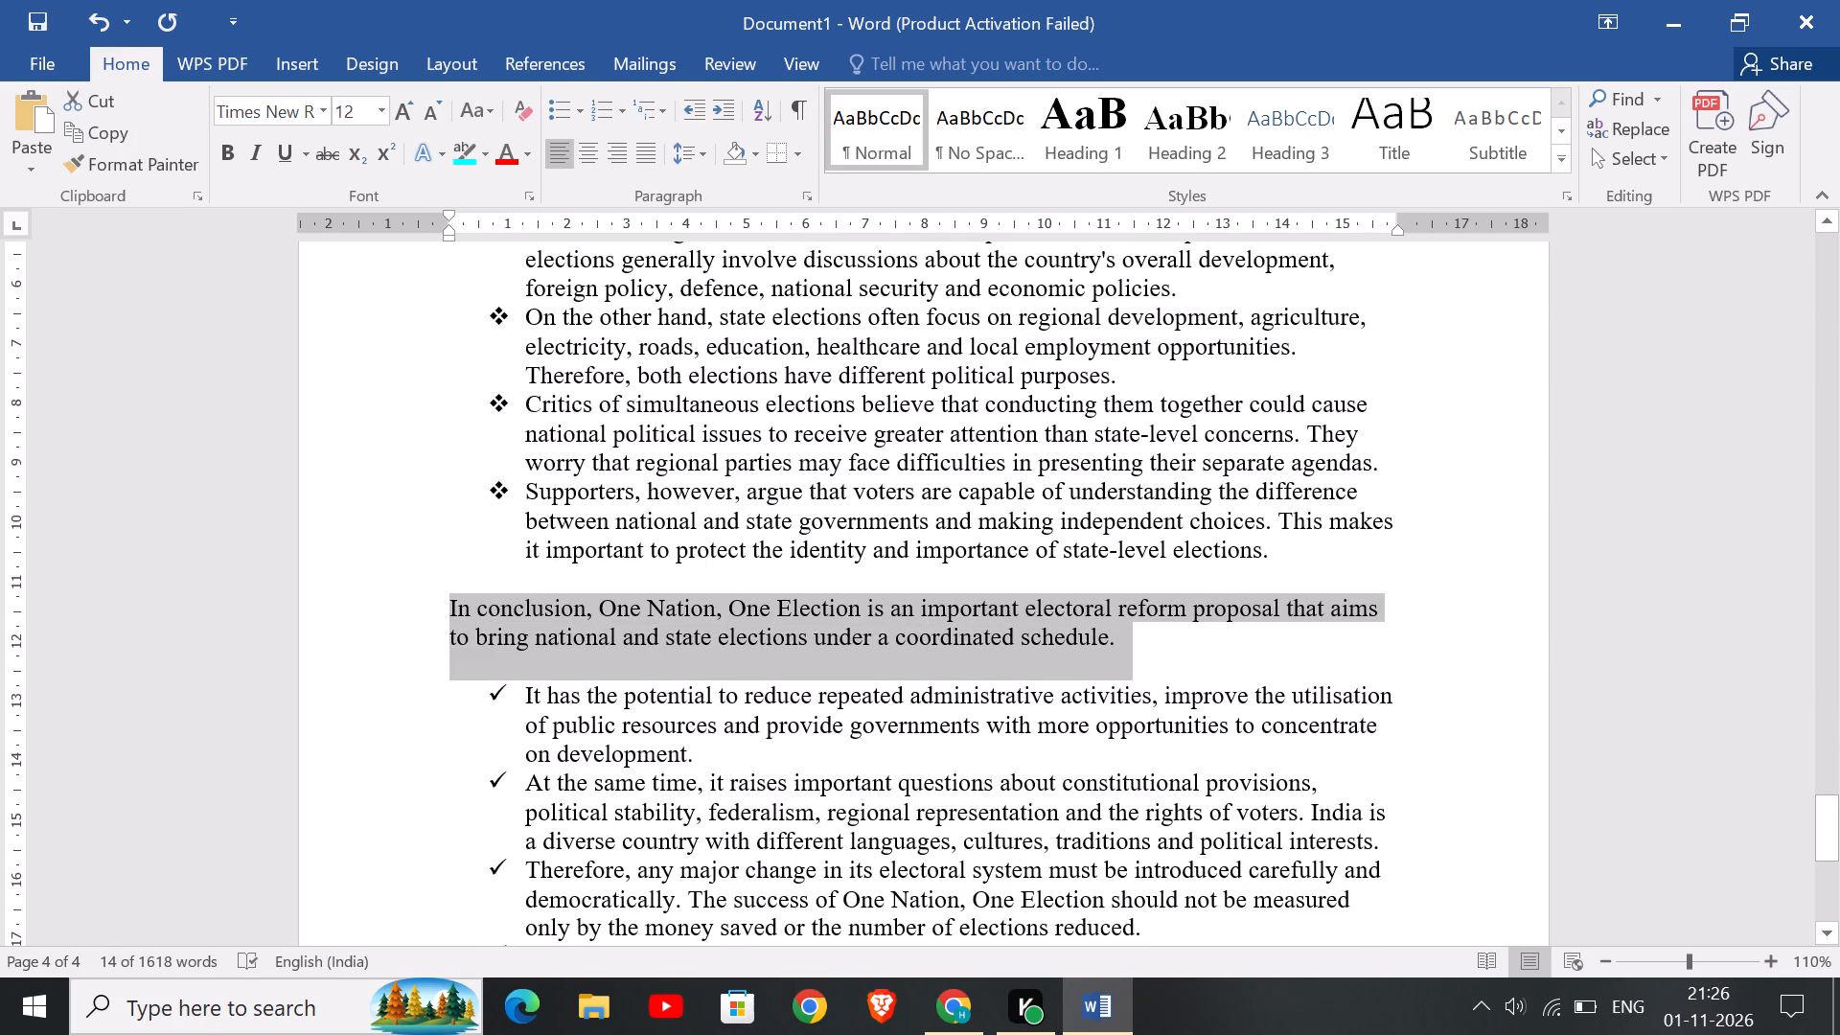
click(305, 163)
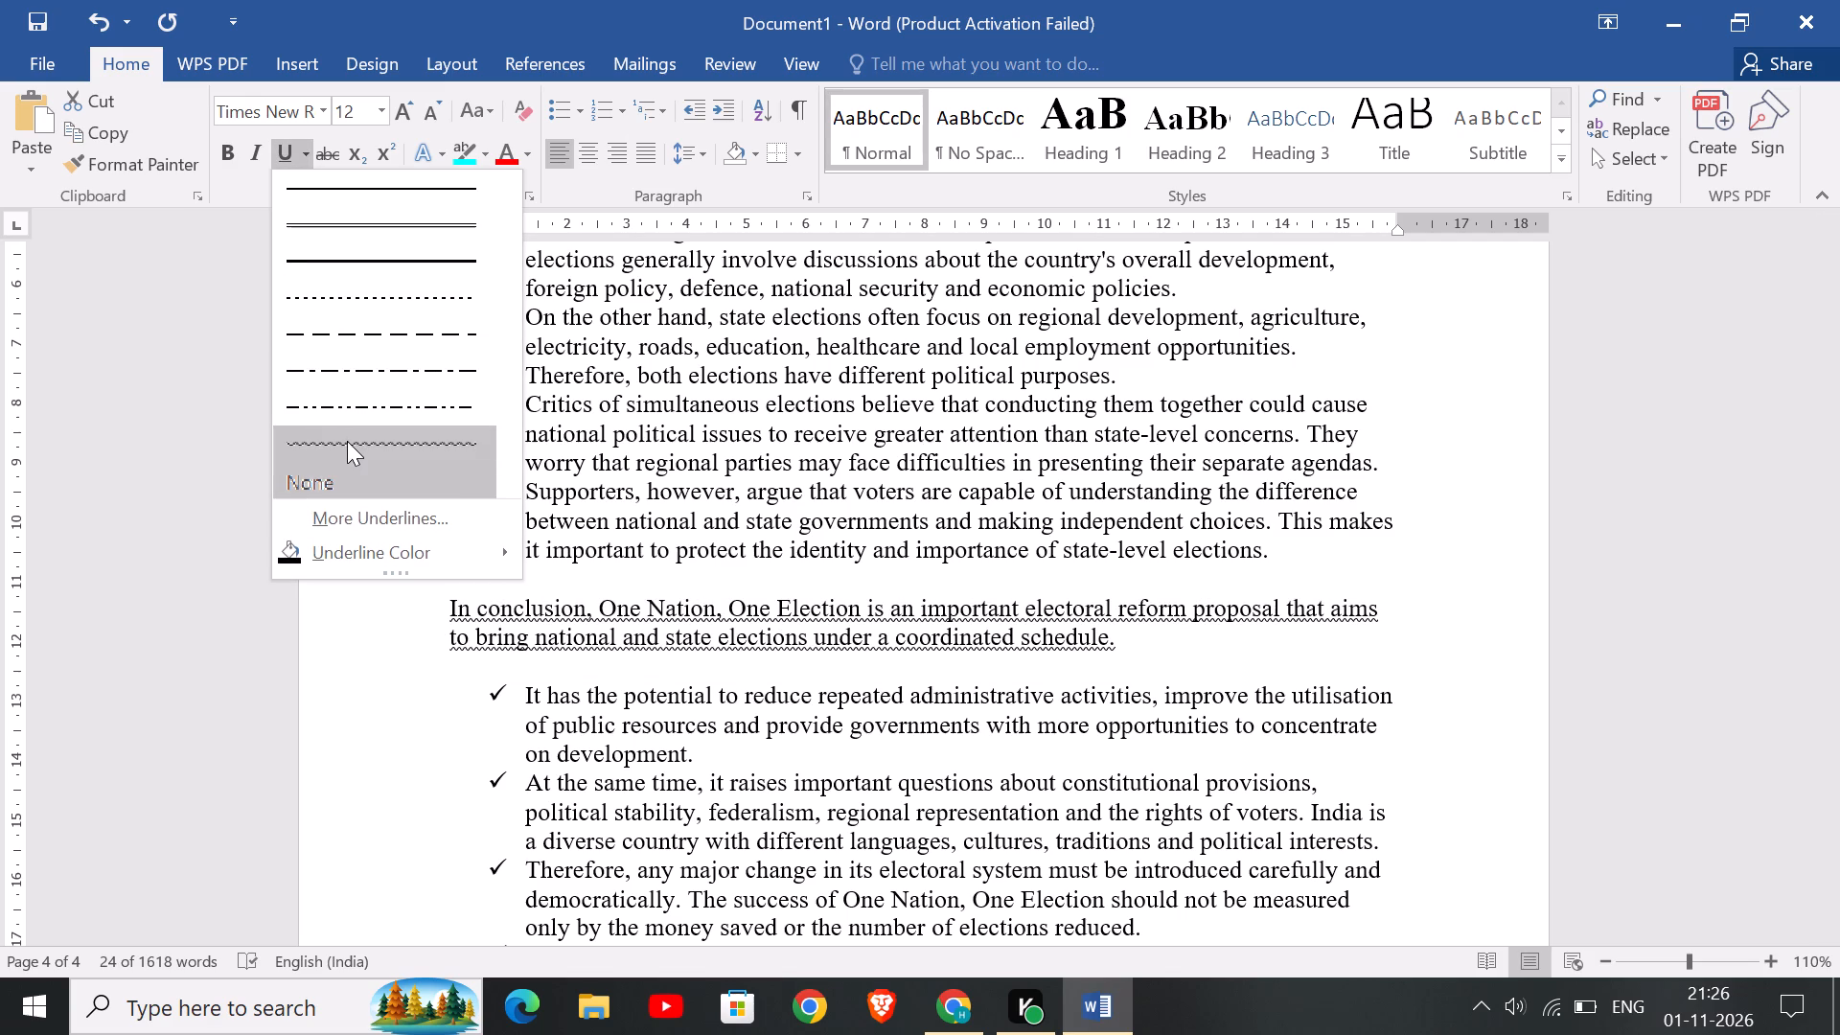
click(347, 523)
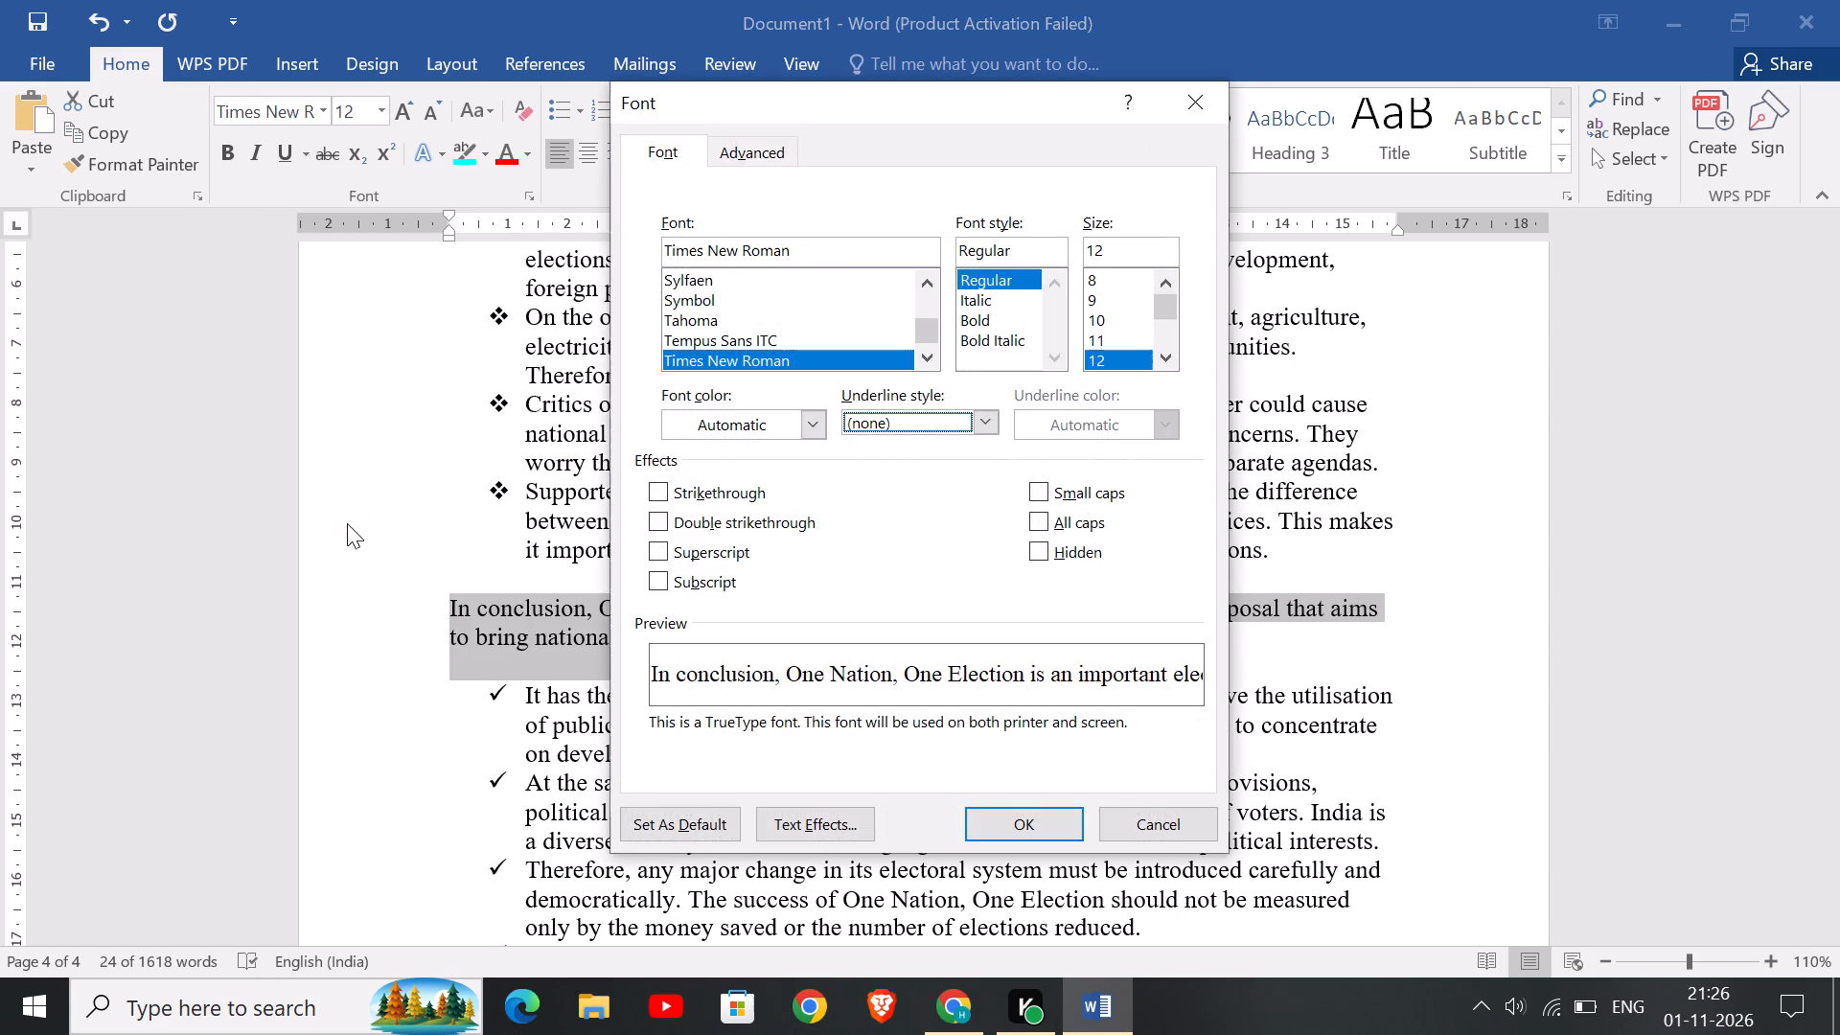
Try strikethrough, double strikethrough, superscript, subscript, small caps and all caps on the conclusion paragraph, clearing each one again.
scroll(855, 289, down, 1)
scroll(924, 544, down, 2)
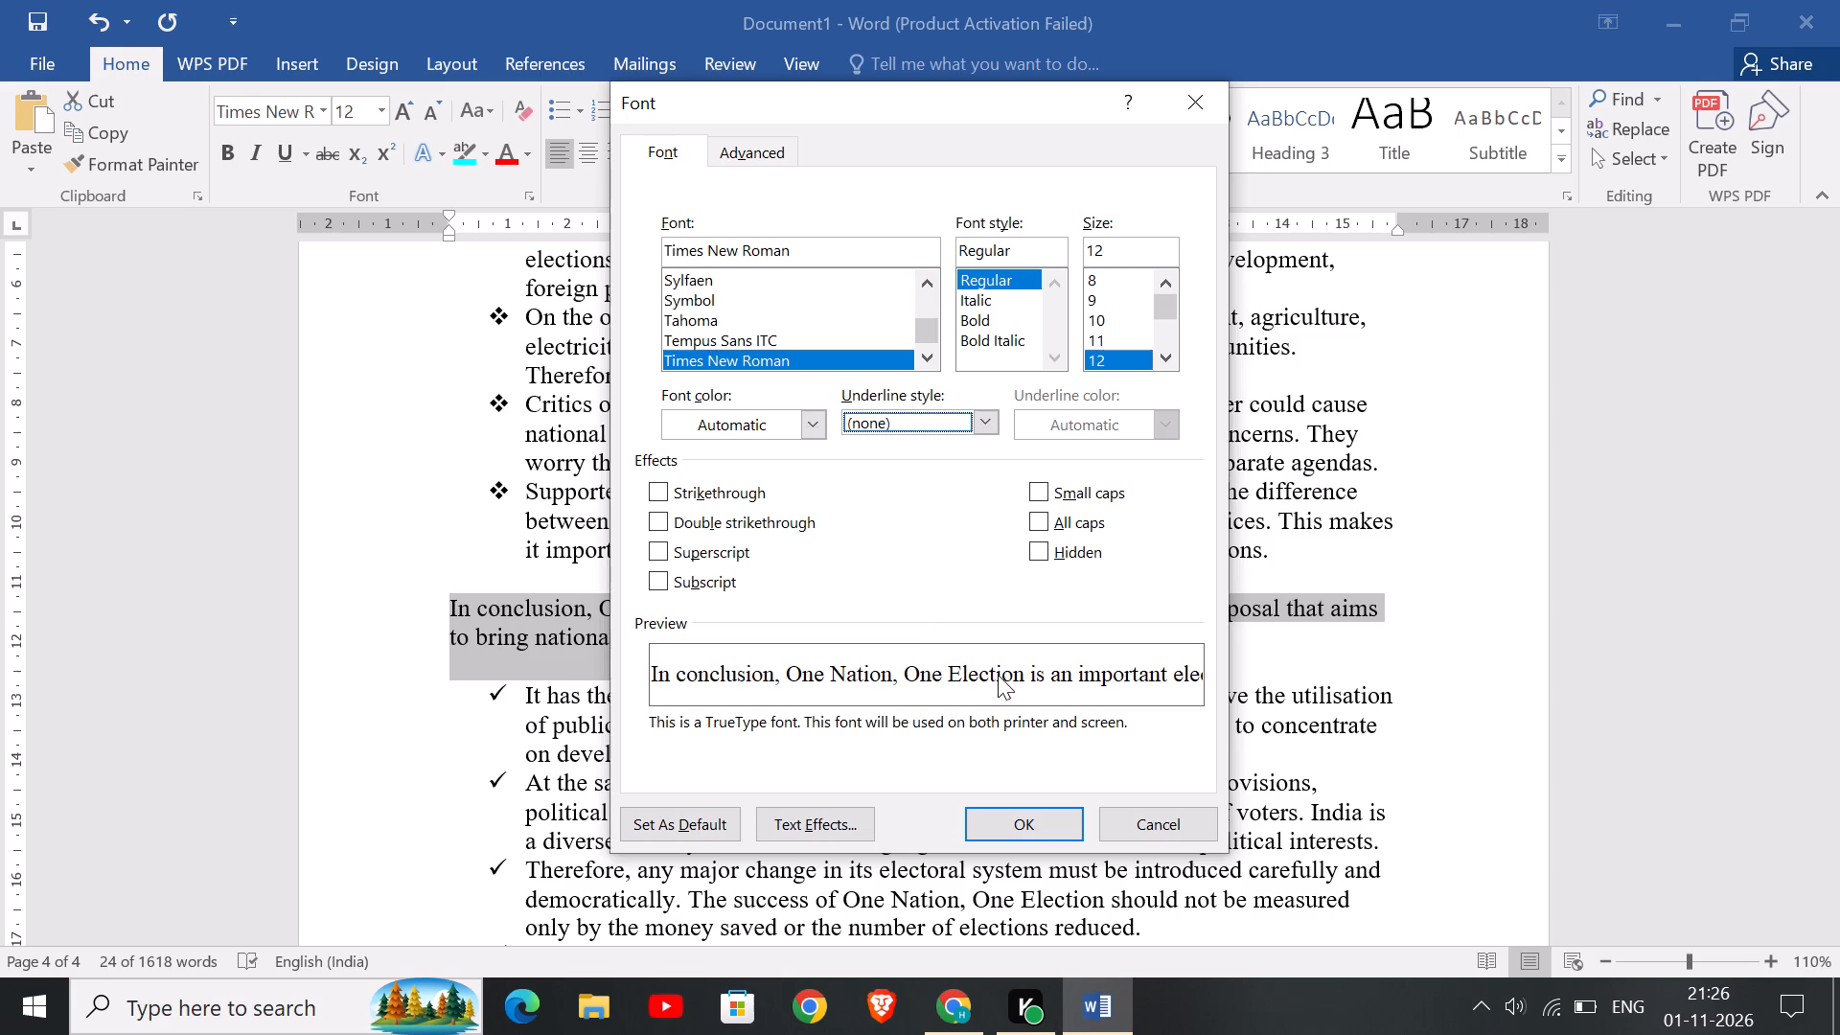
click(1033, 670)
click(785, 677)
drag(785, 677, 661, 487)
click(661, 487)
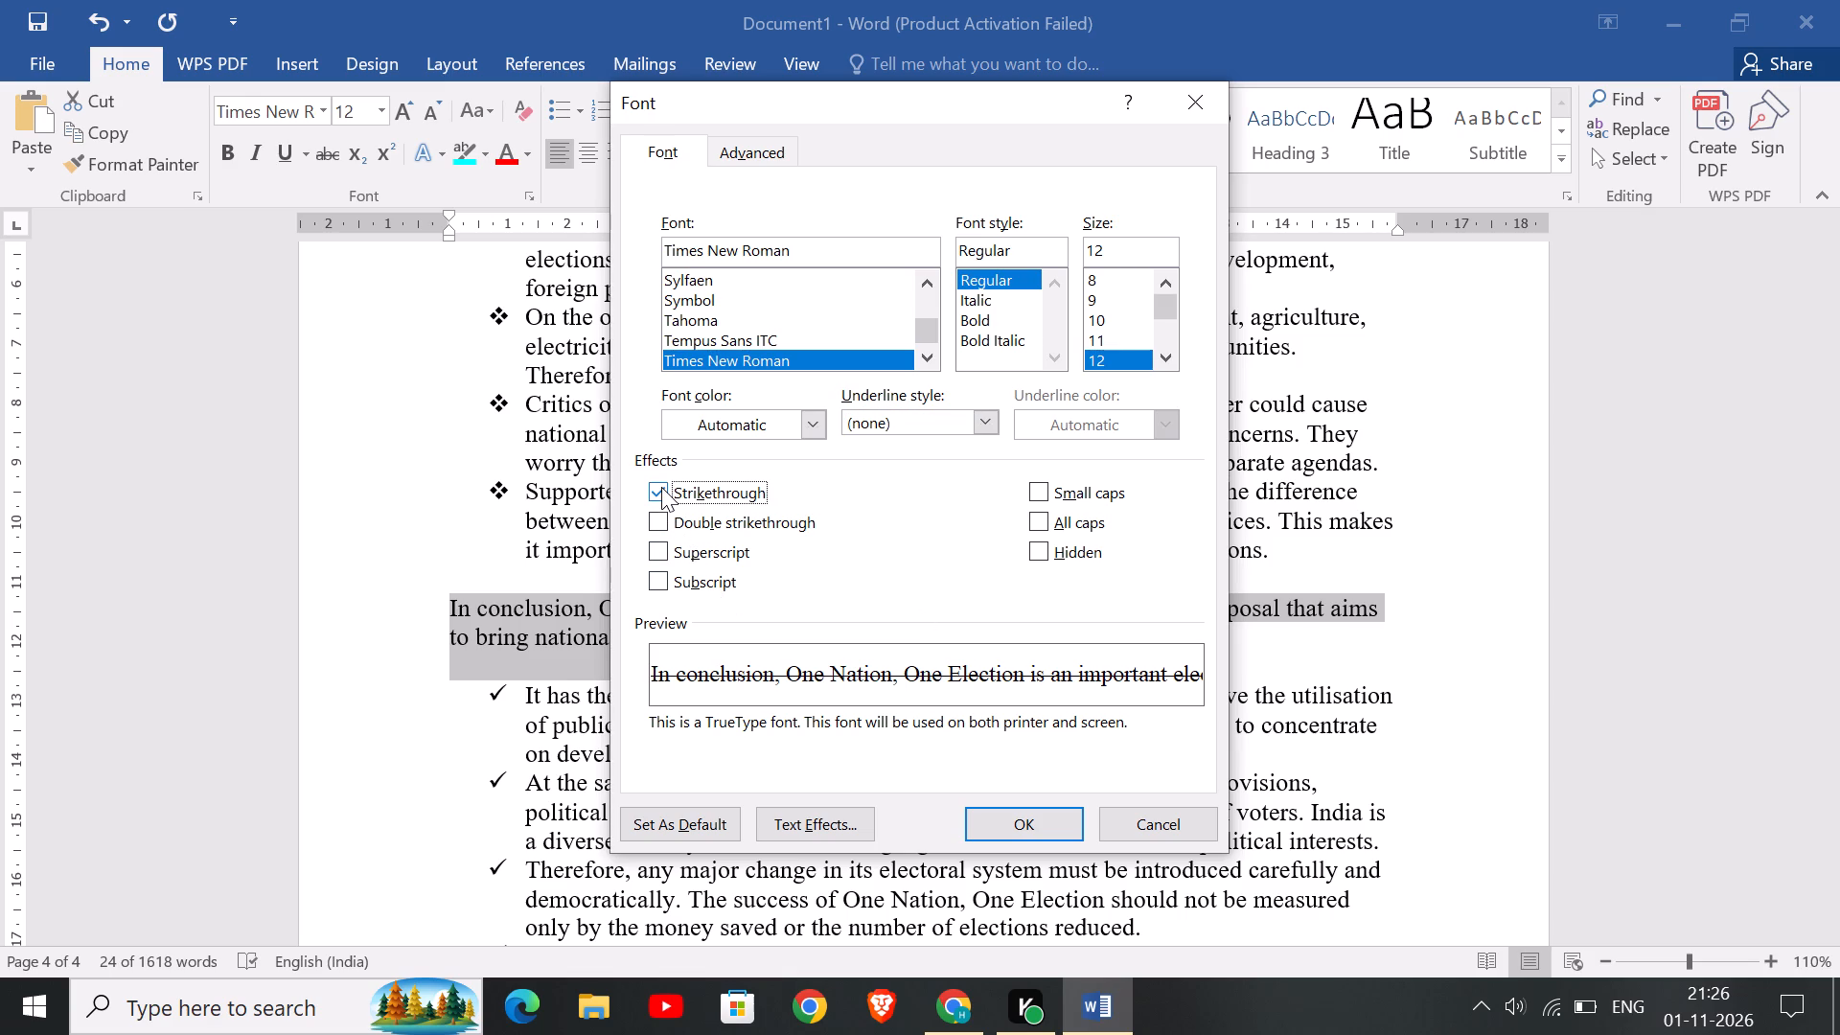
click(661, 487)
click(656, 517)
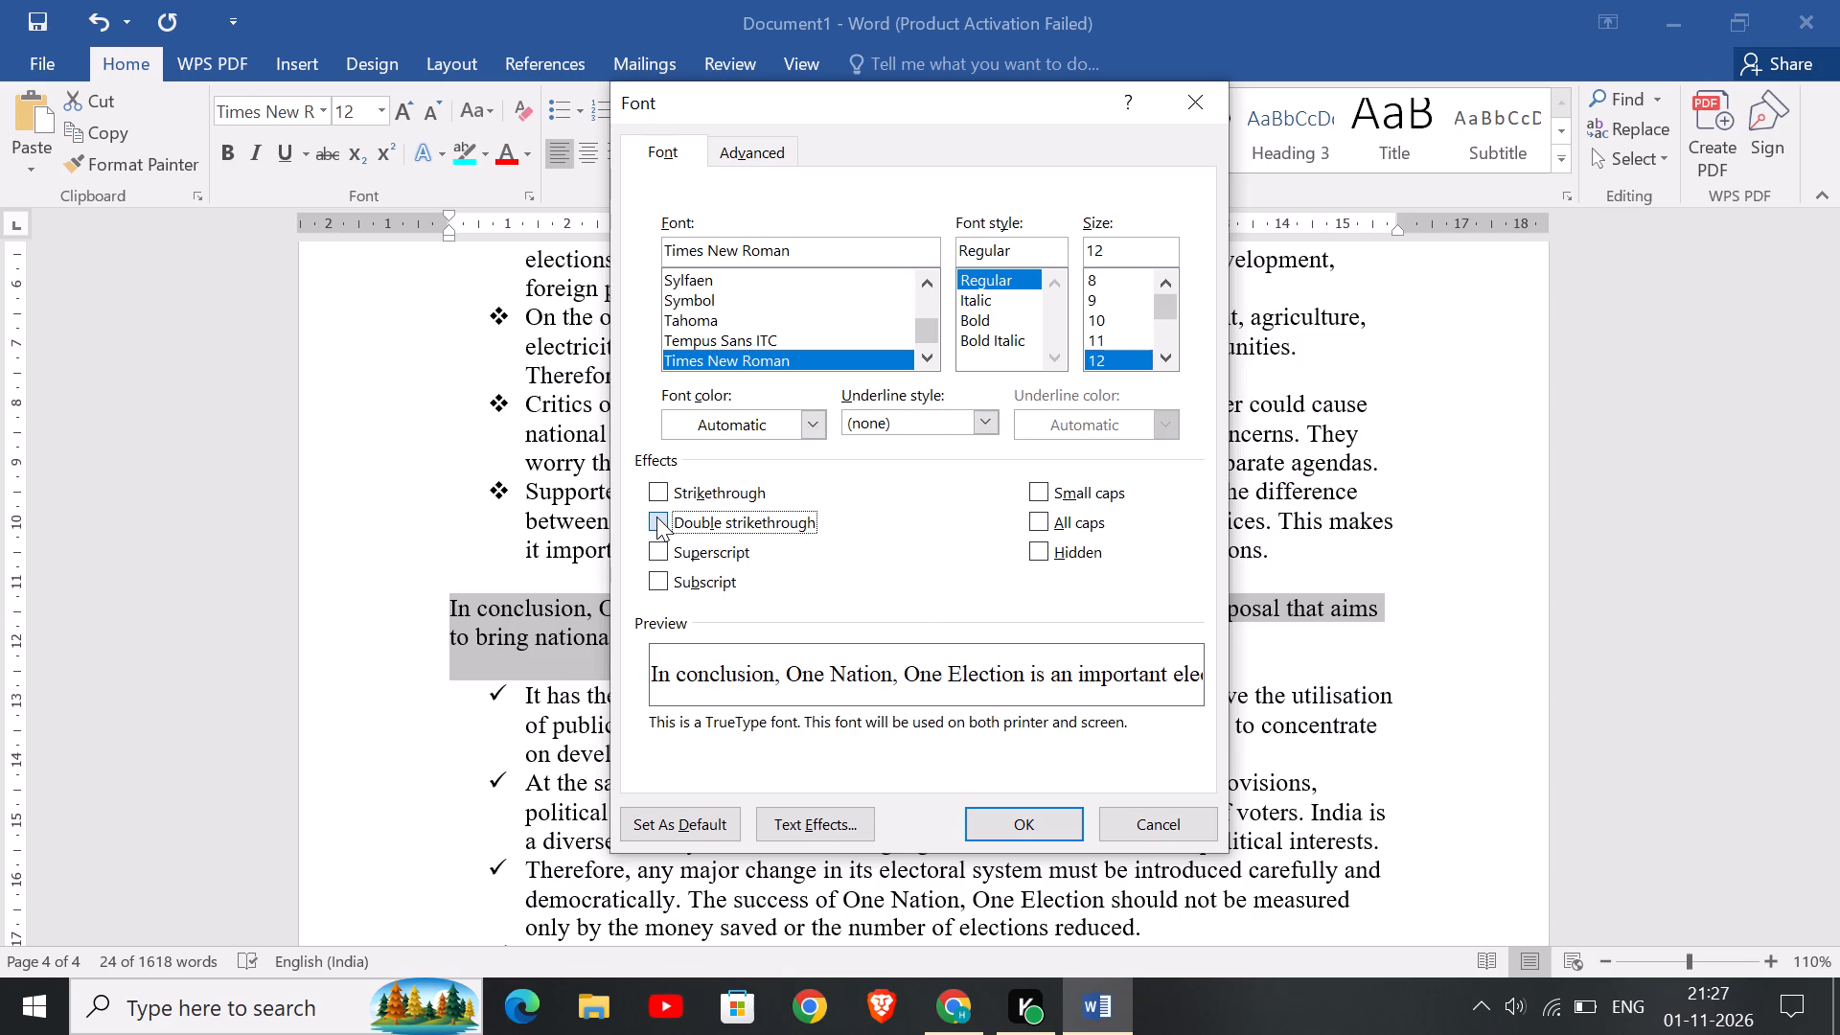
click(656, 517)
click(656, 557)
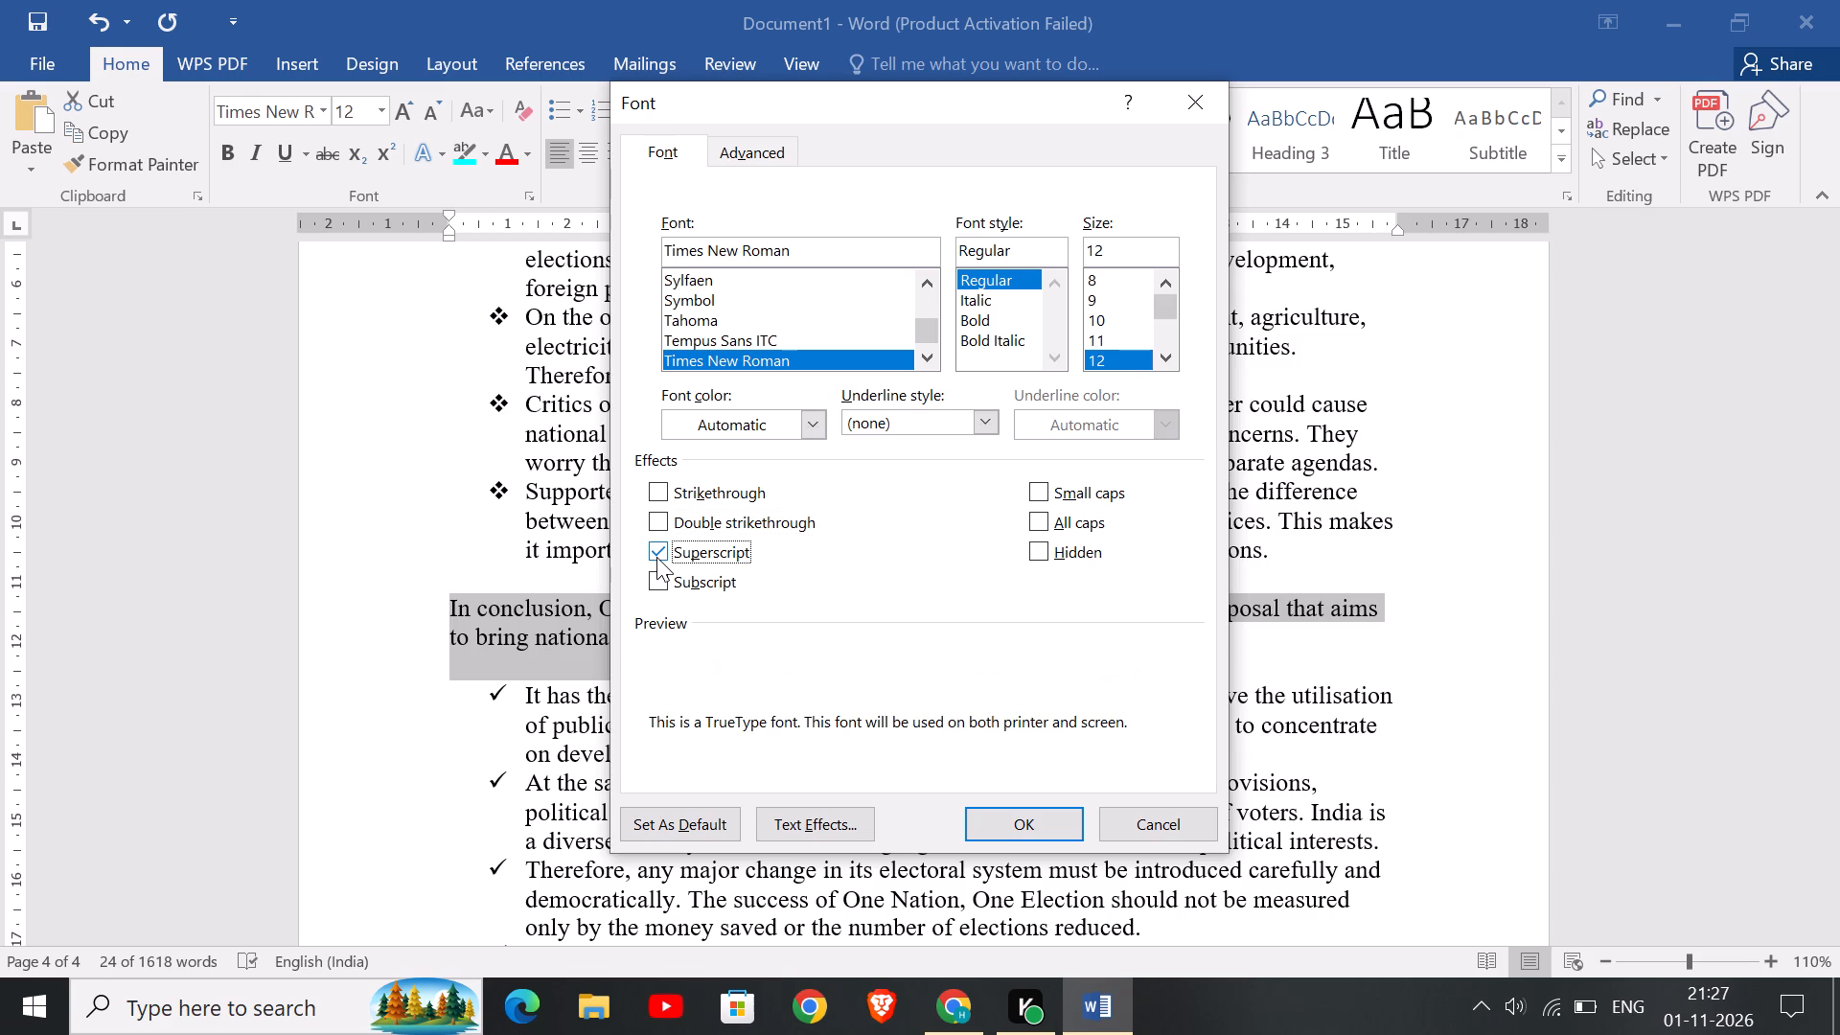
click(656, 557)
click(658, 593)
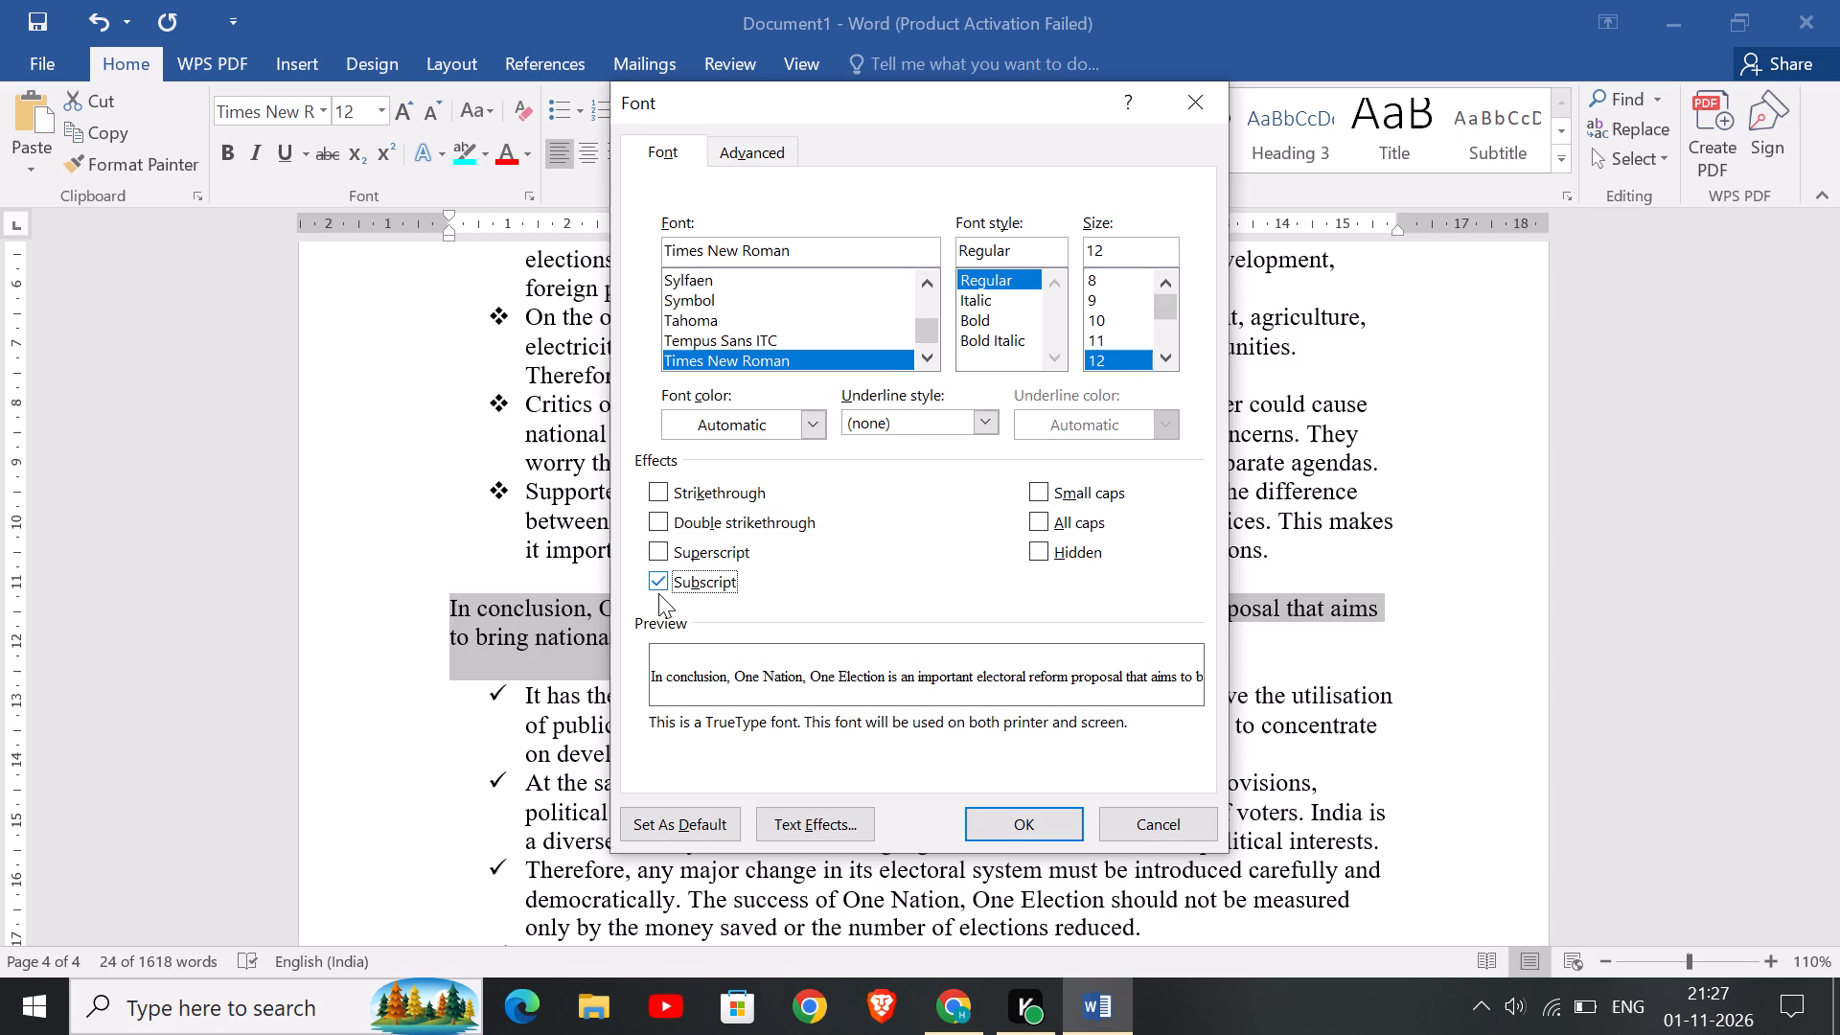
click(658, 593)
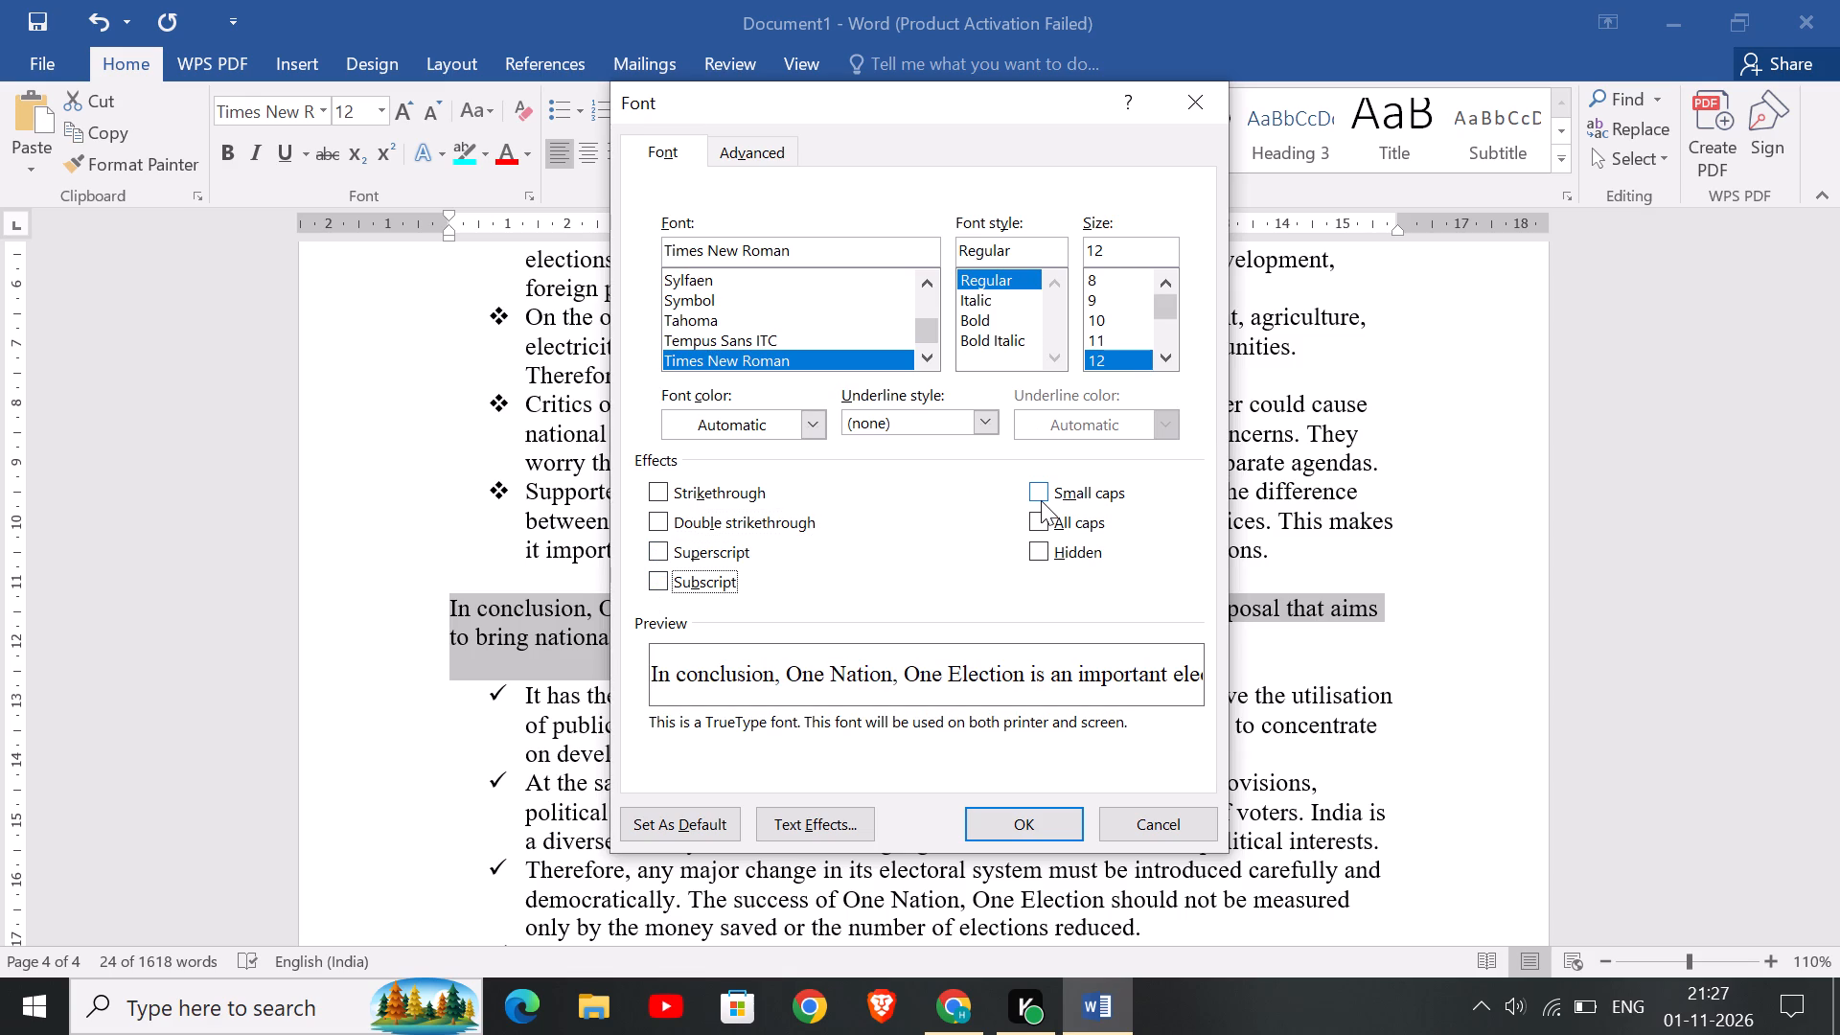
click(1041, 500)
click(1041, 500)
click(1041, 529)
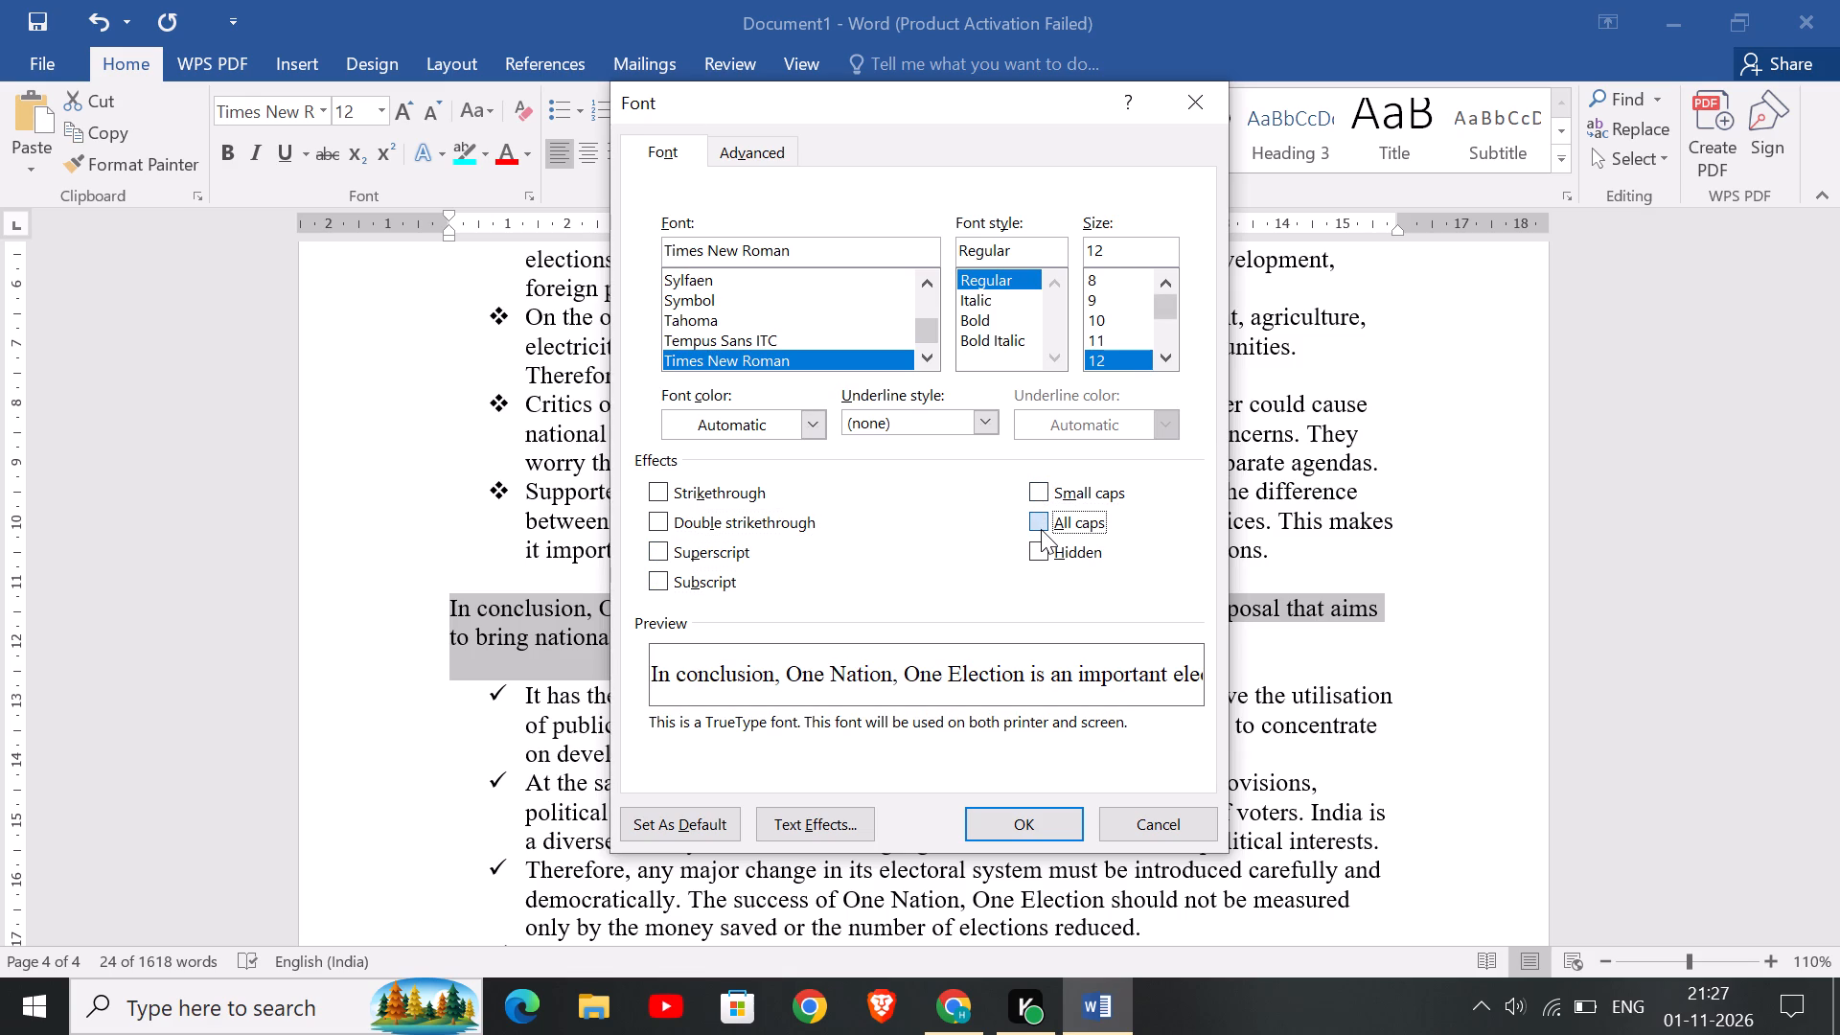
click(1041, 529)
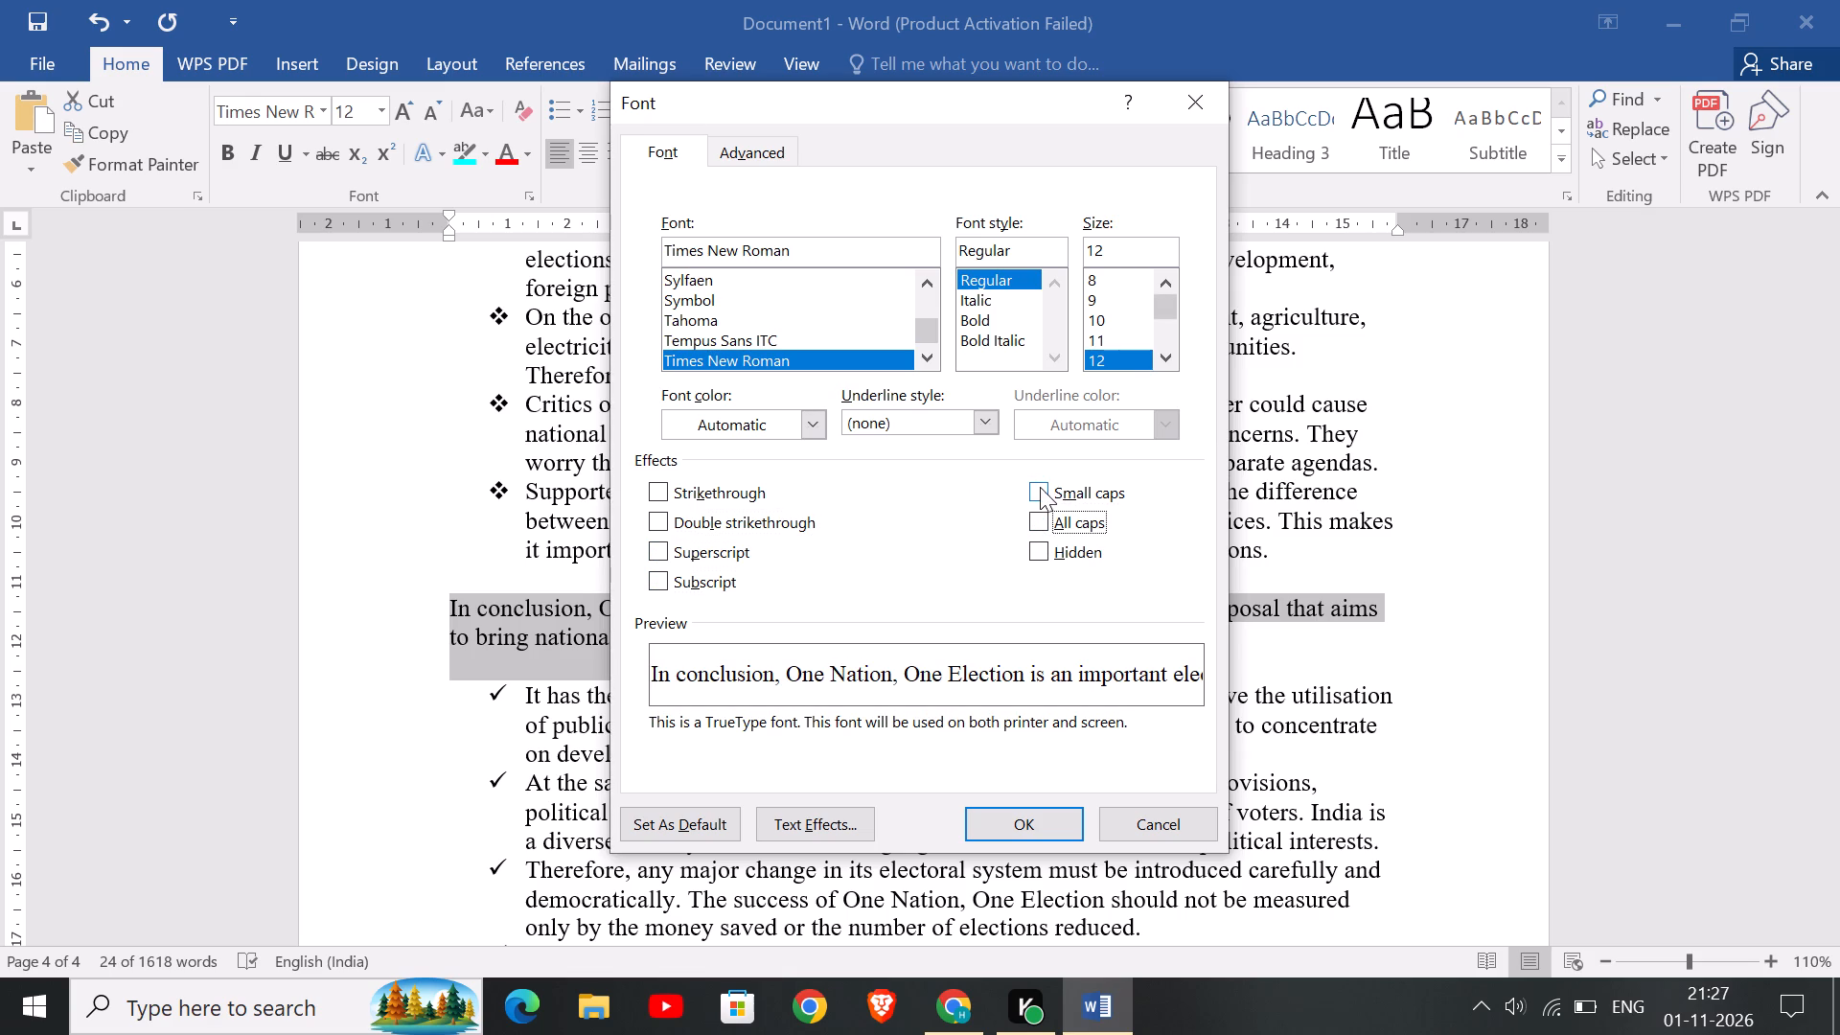
Apply the small caps effect to the "In conclusion" paragraph.
click(1040, 488)
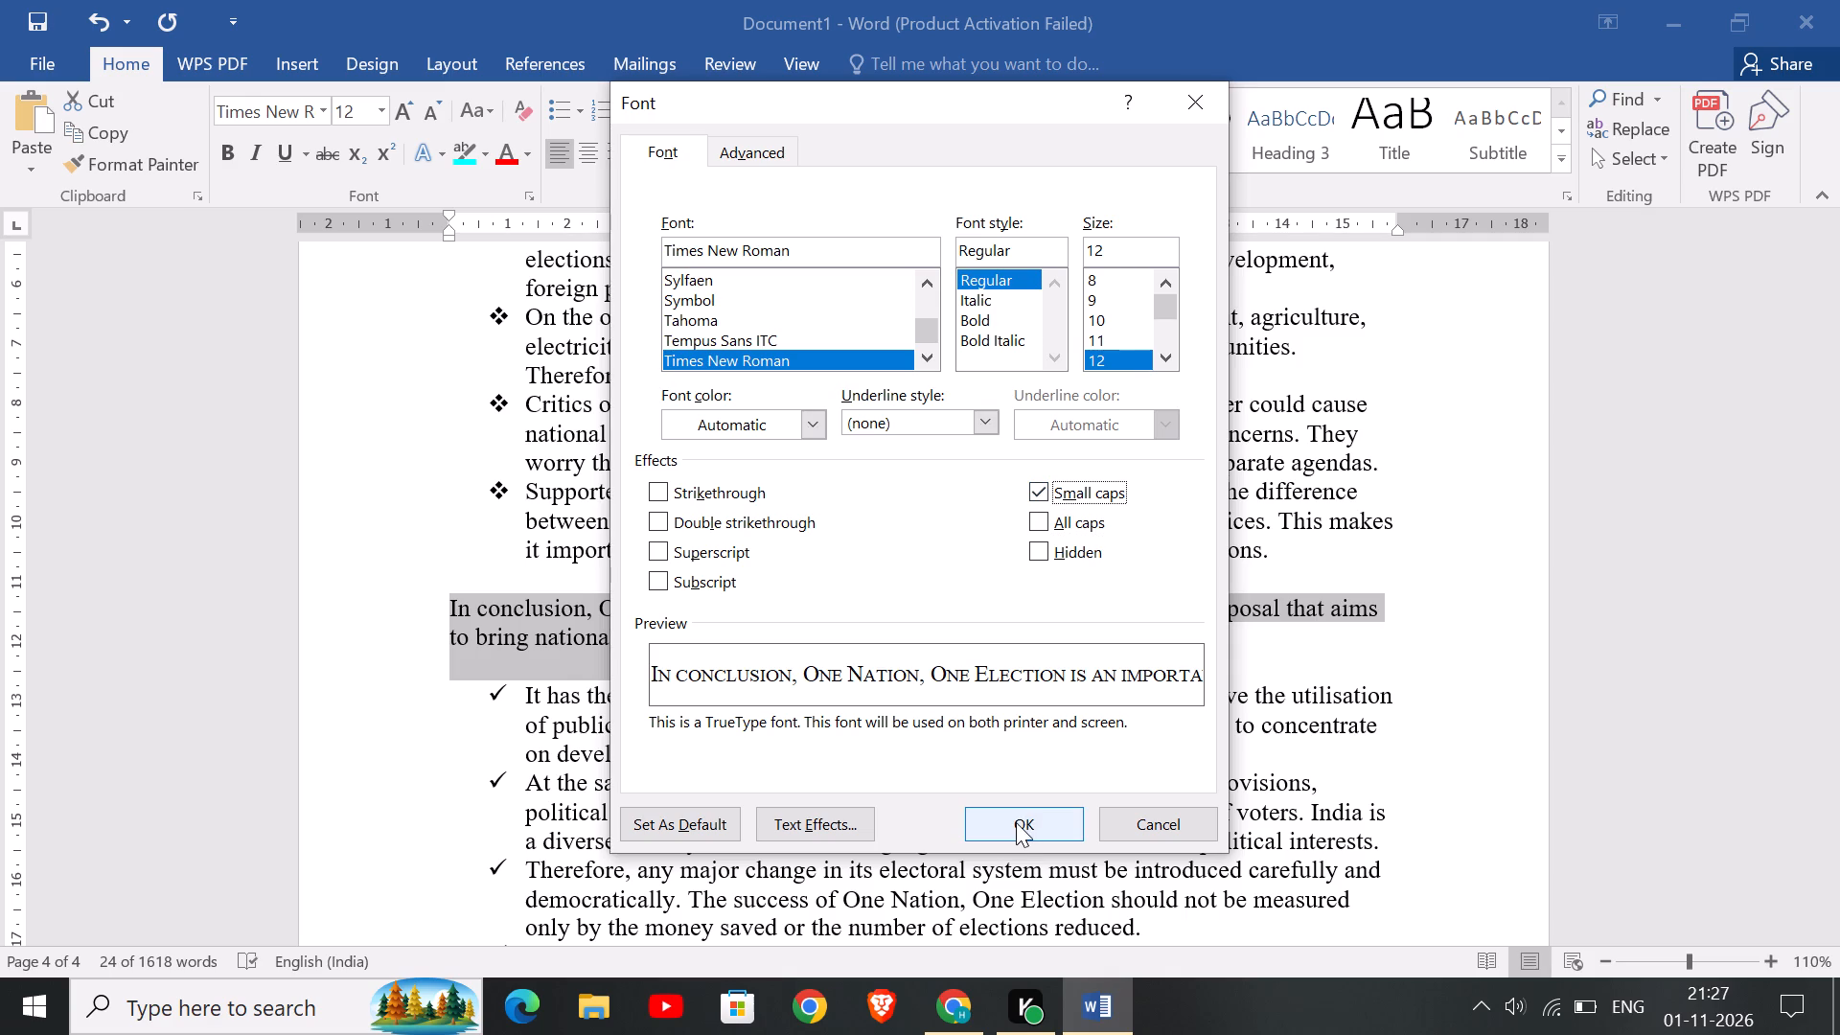
click(1016, 822)
click(1048, 662)
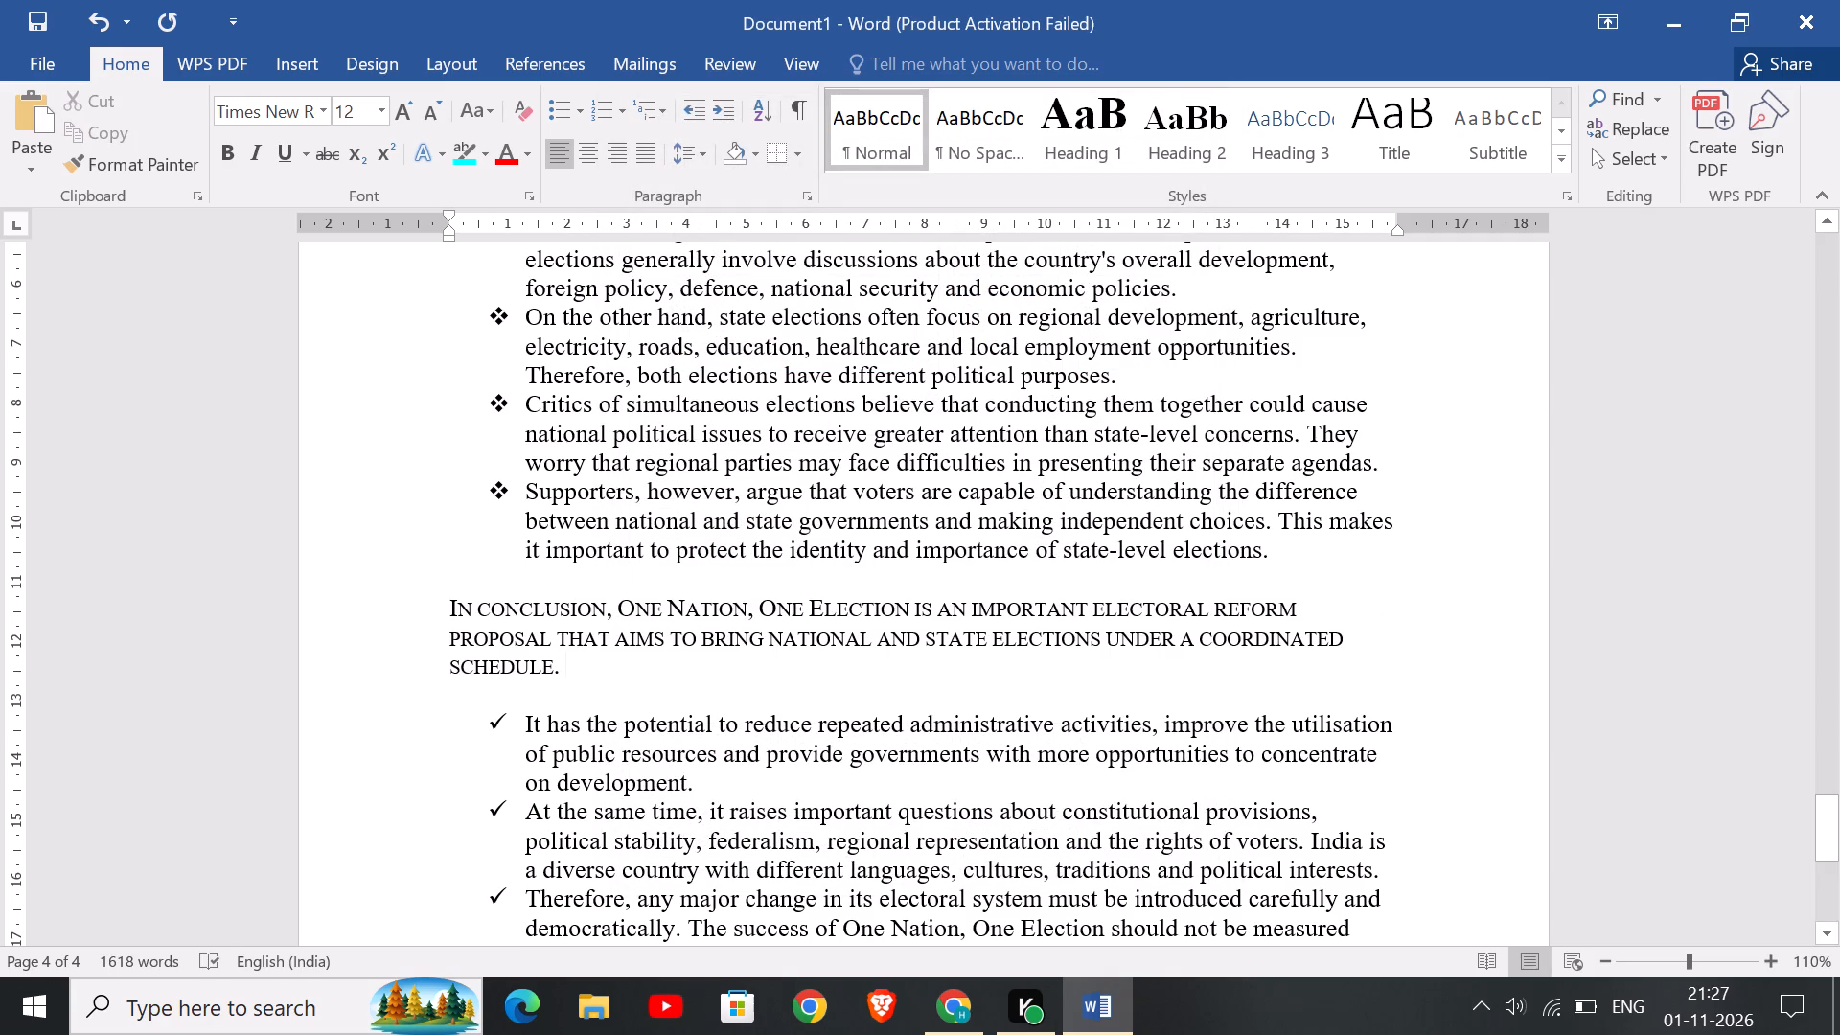
Capitalise "conclusion" as "Conclusion" in the opening of the small-caps concluding paragraph.
click(492, 610)
key(BackSpace)
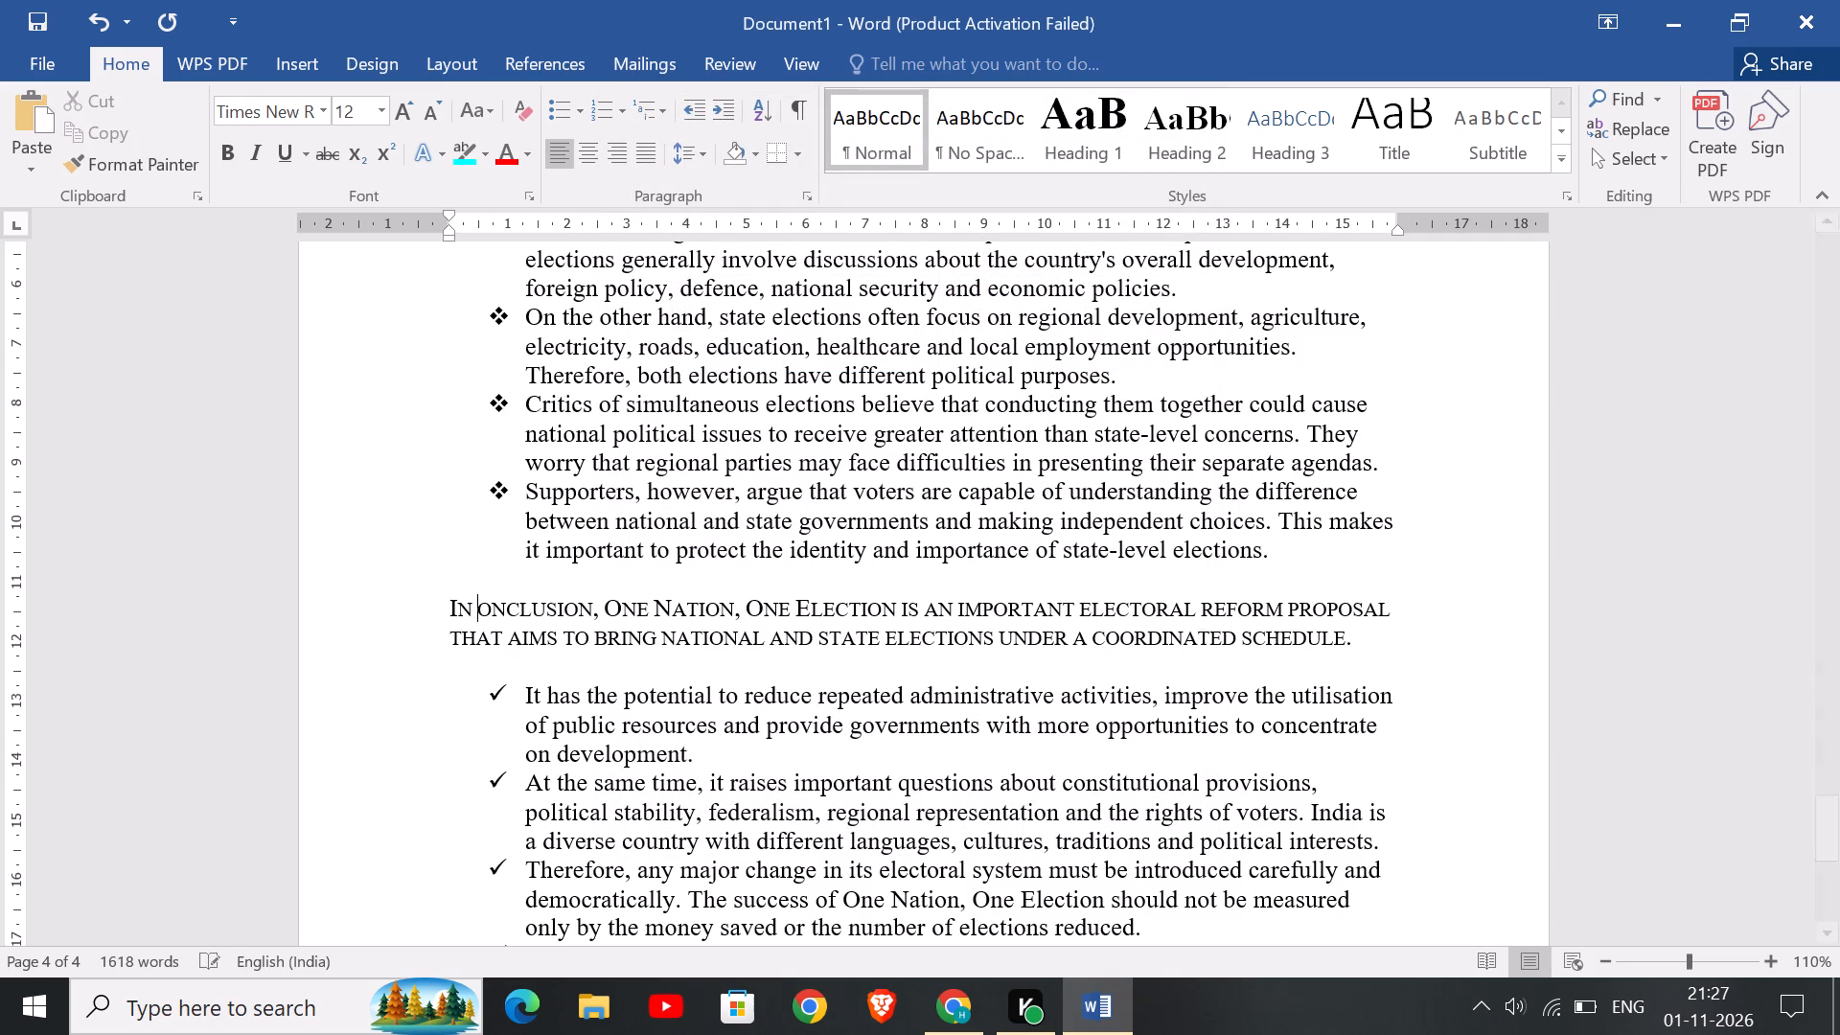
key(shift+c)
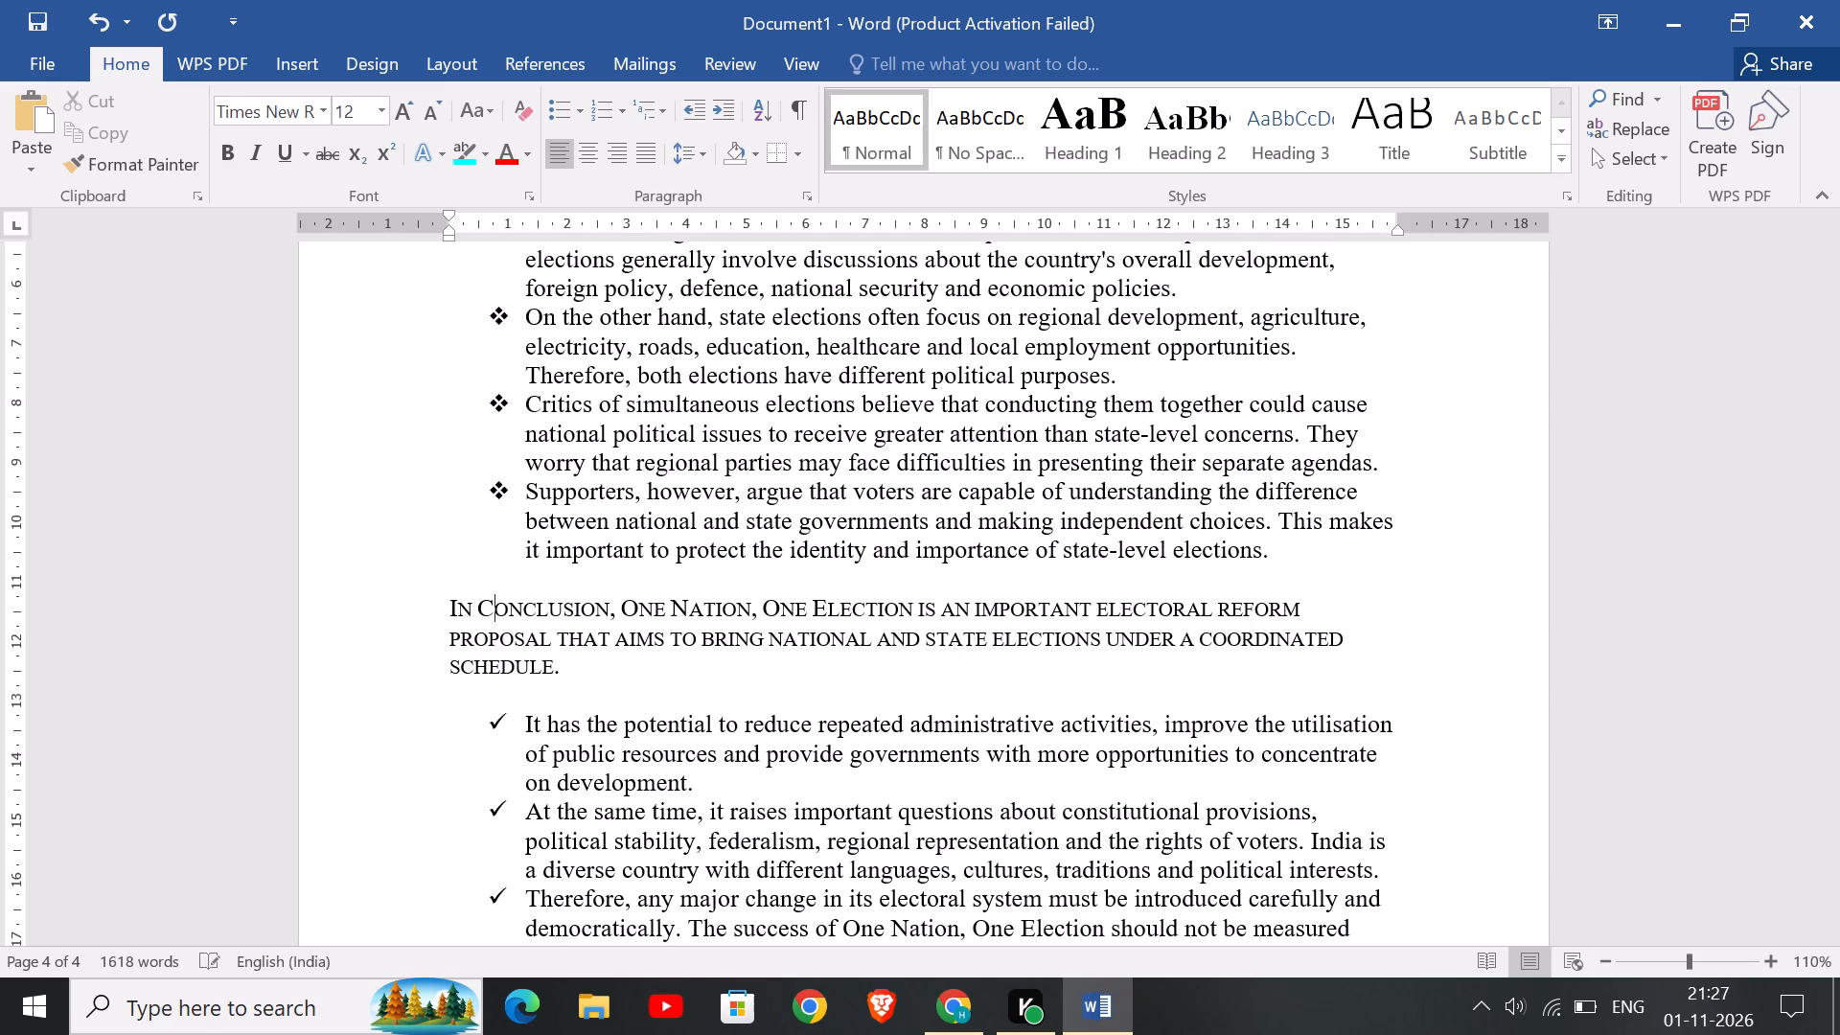
click(793, 616)
Review the conclusion paragraph and its check-marked list through to the end of the document.
scroll(793, 616, down, 1)
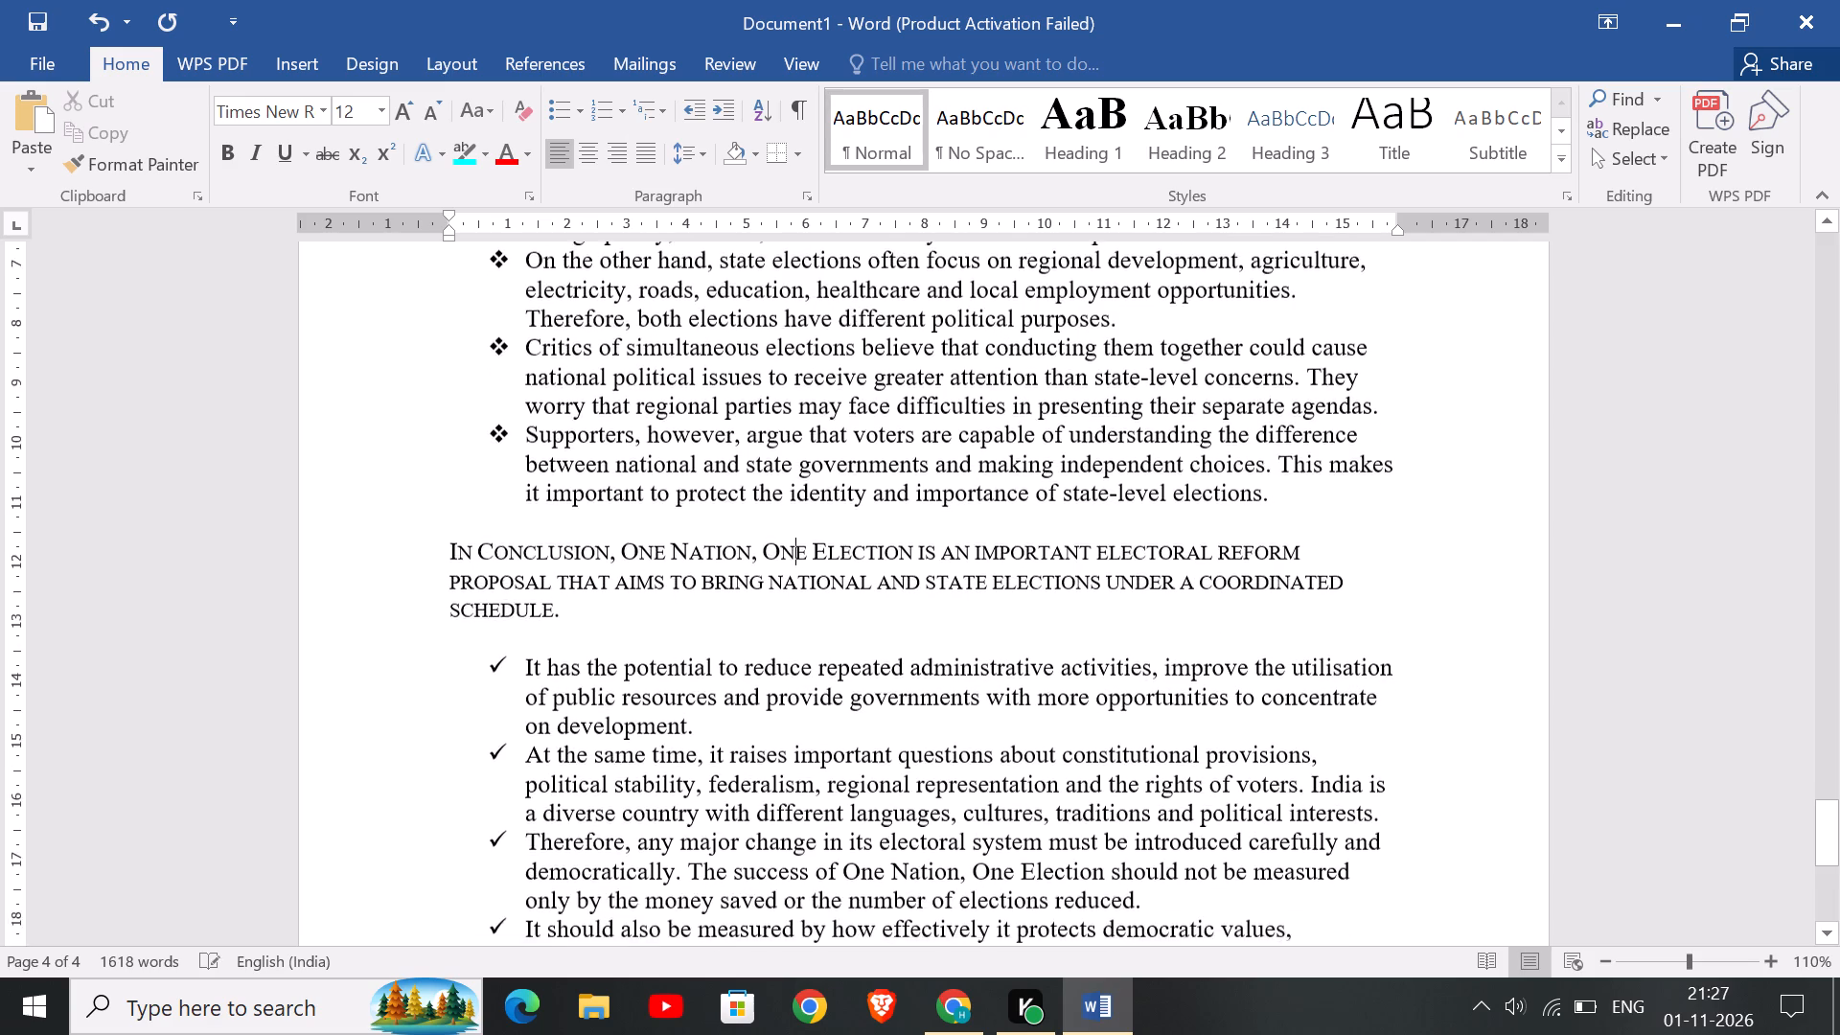
scroll(793, 616, down, 1)
drag(793, 616, 961, 438)
click(817, 394)
scroll(817, 394, down, 1)
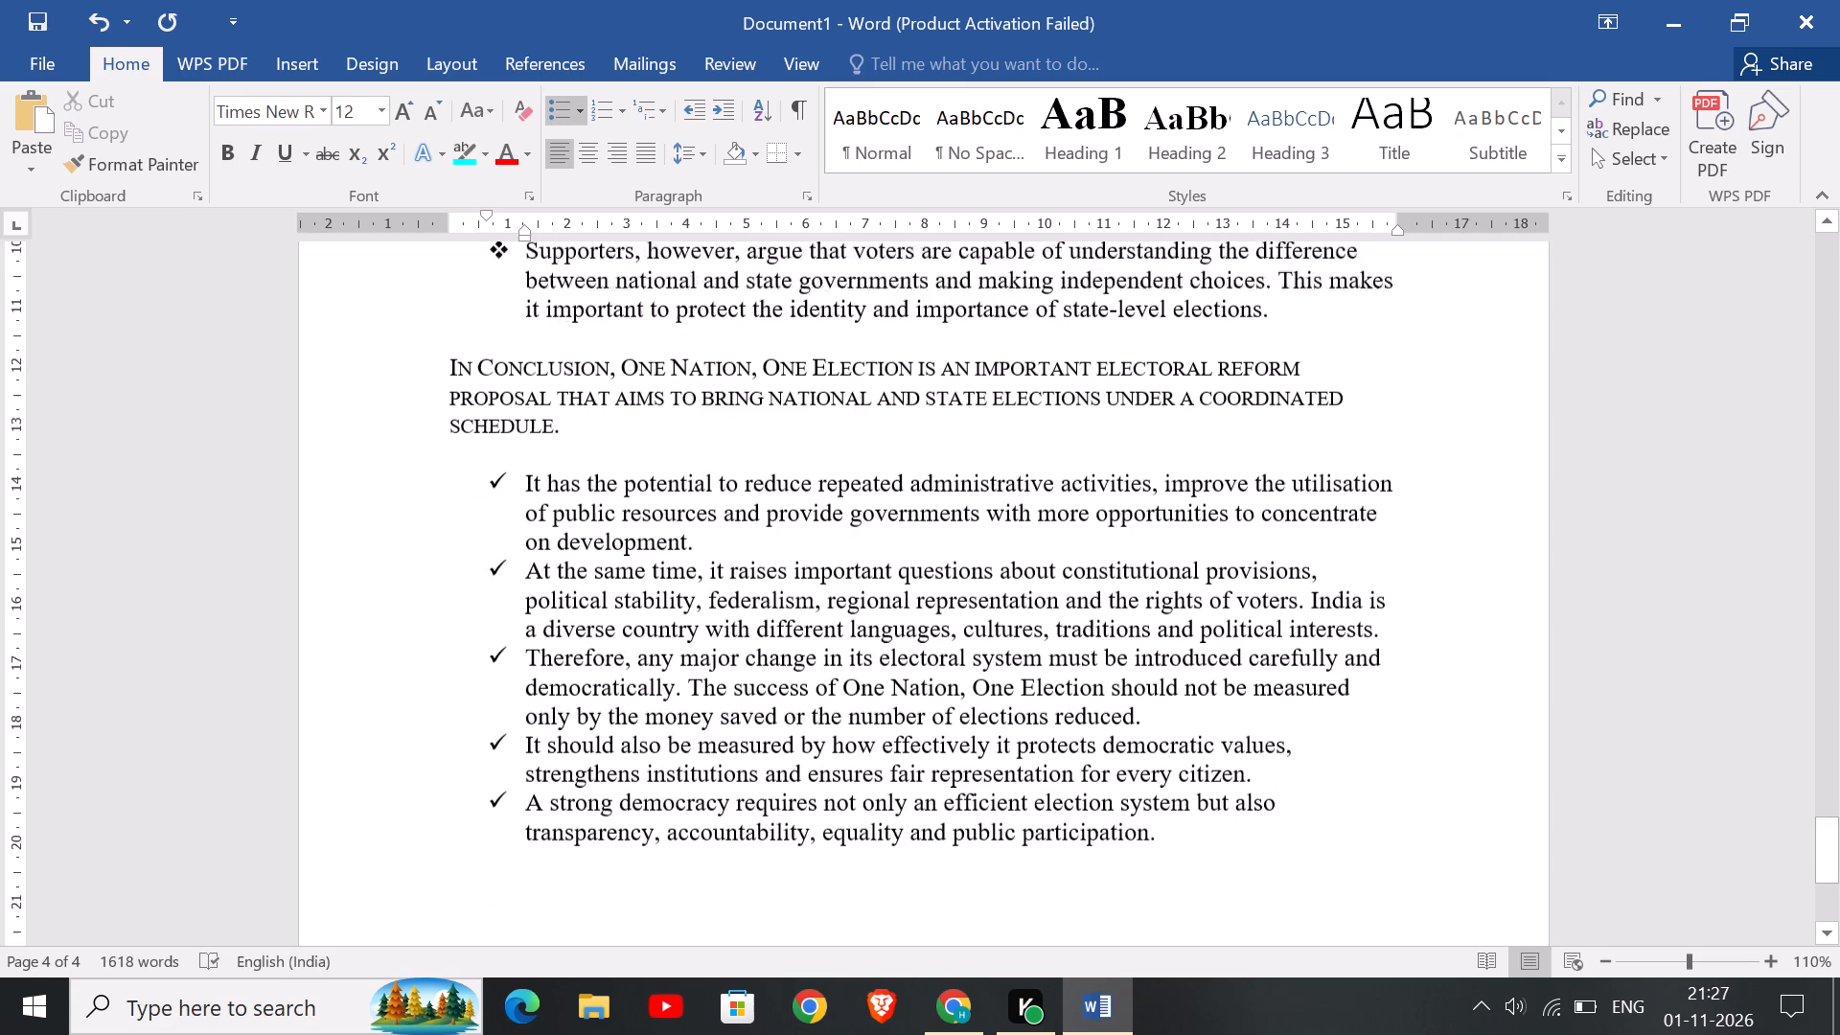
scroll(817, 394, down, 2)
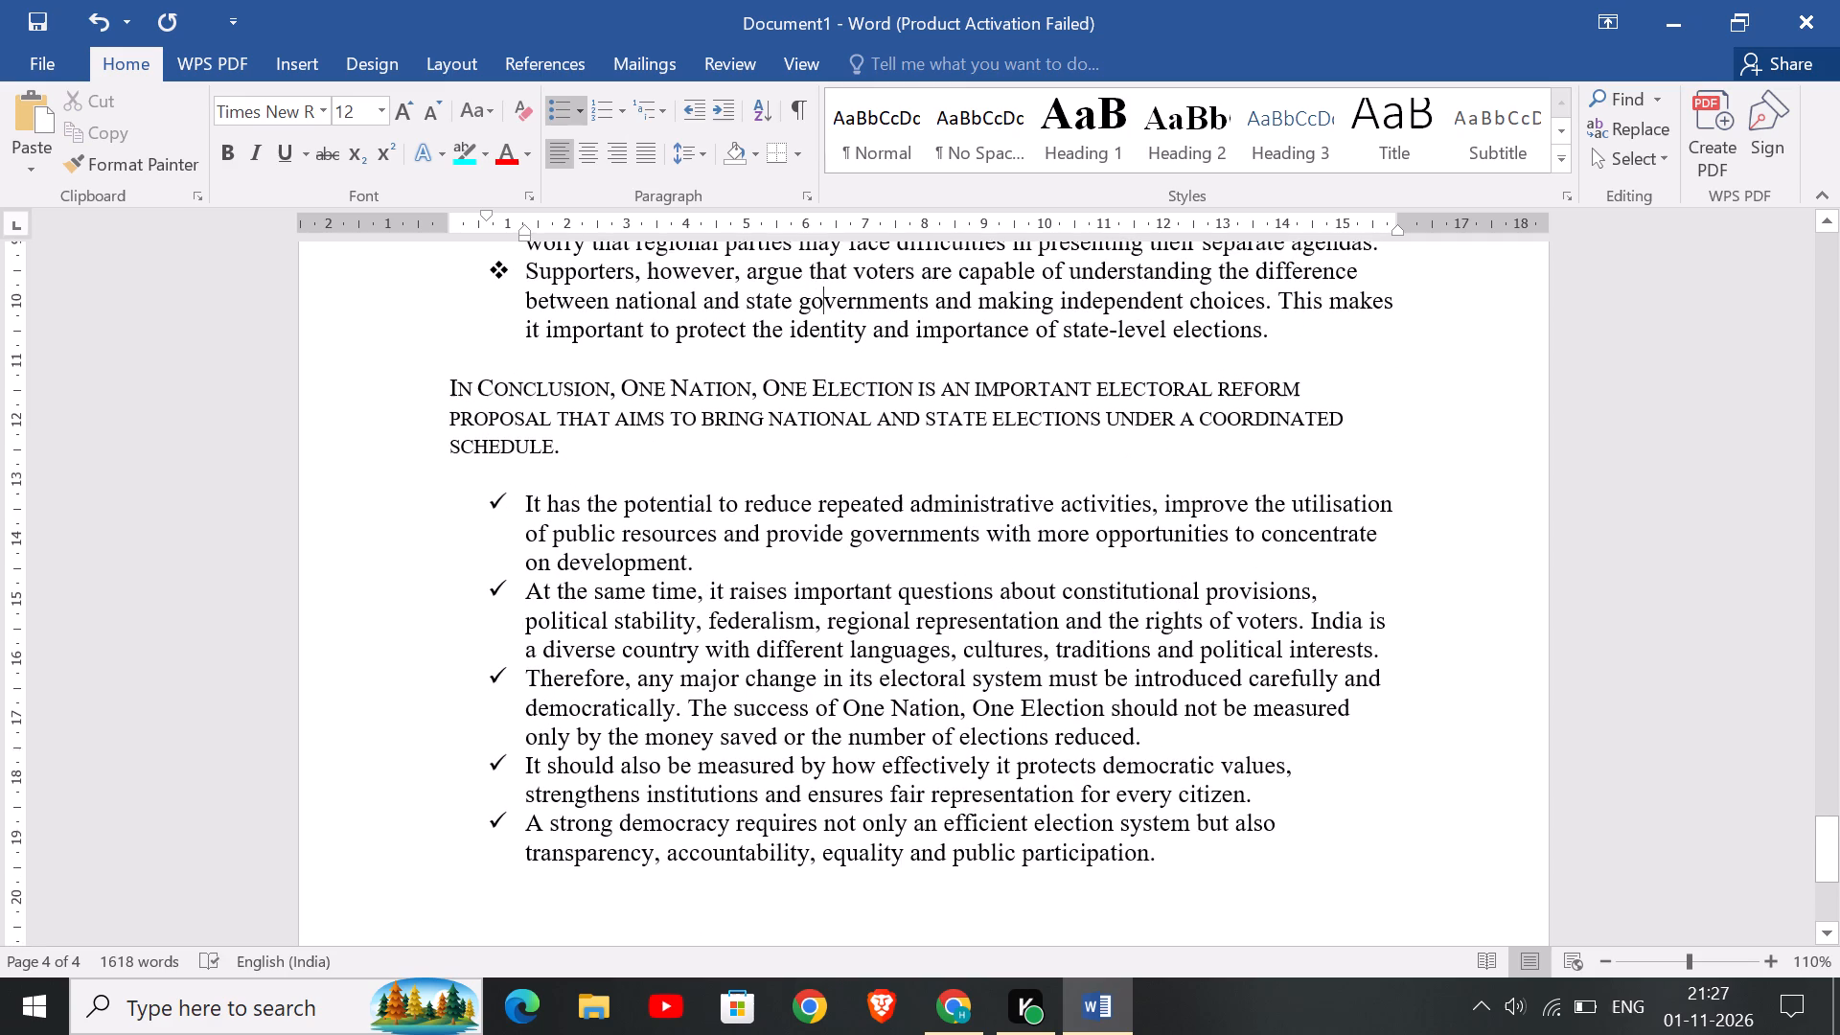
scroll(817, 394, down, 3)
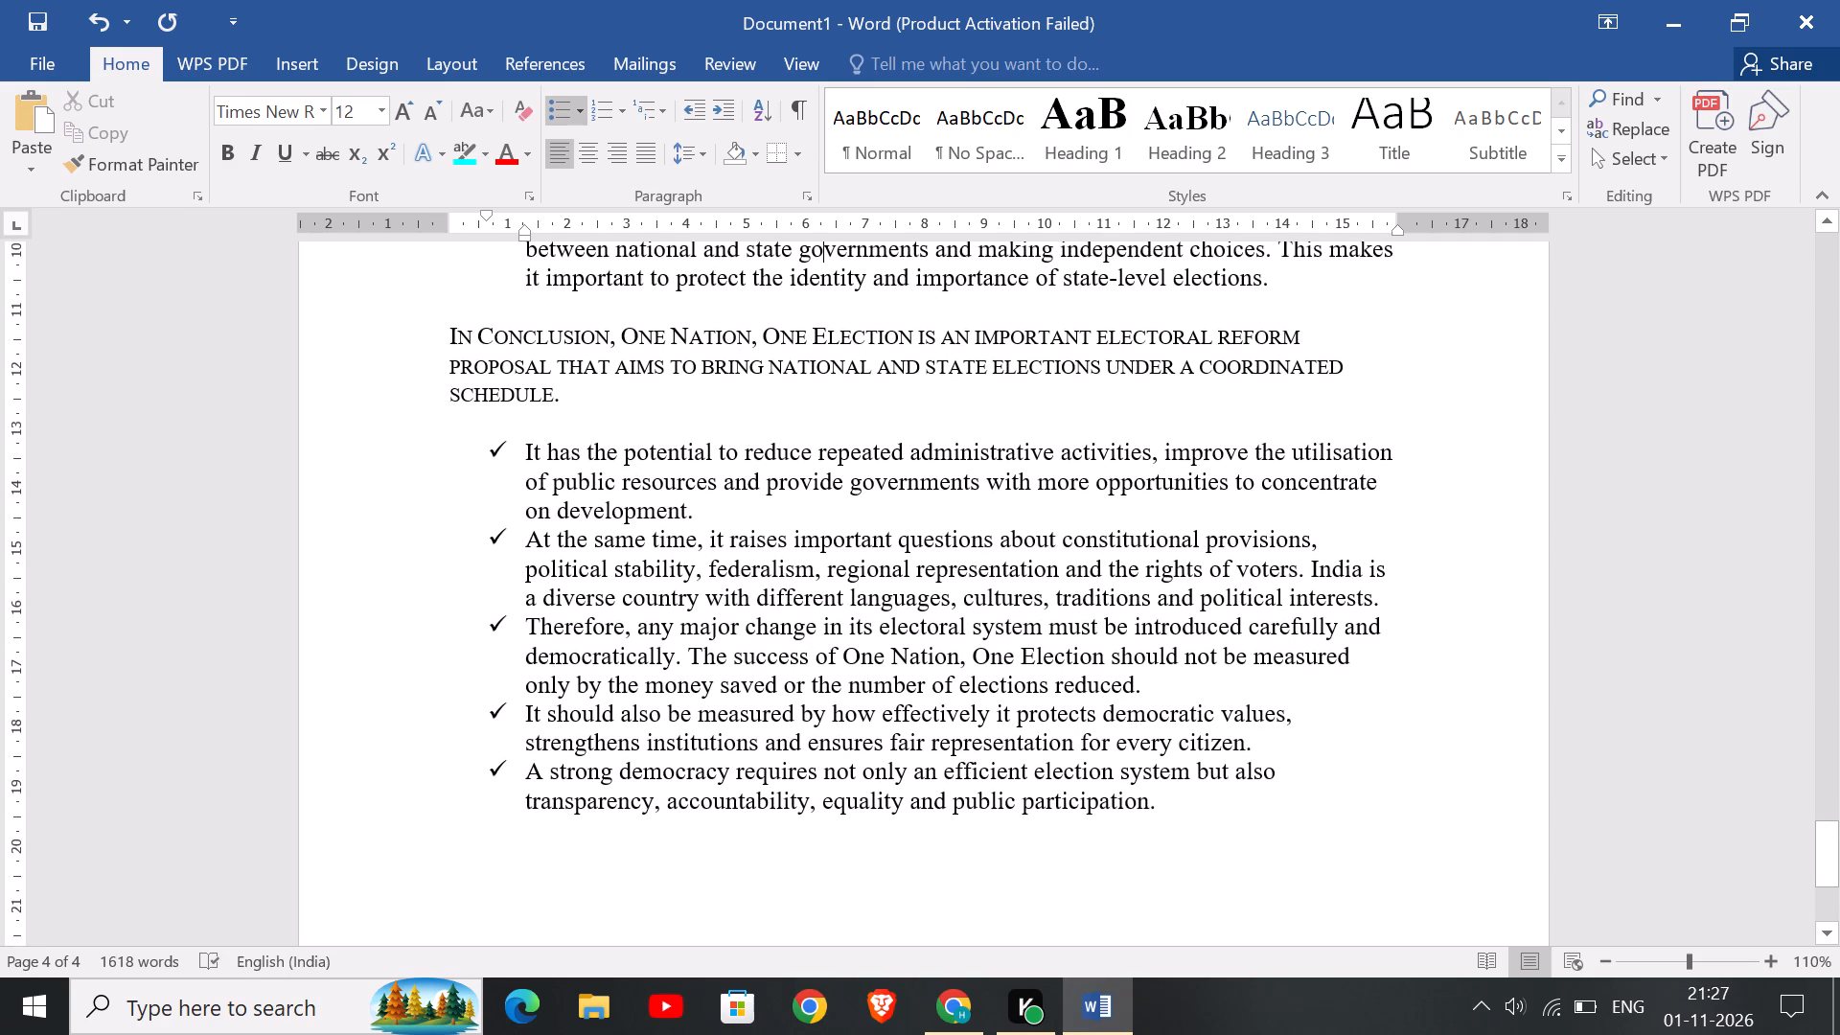
scroll(817, 394, down, 6)
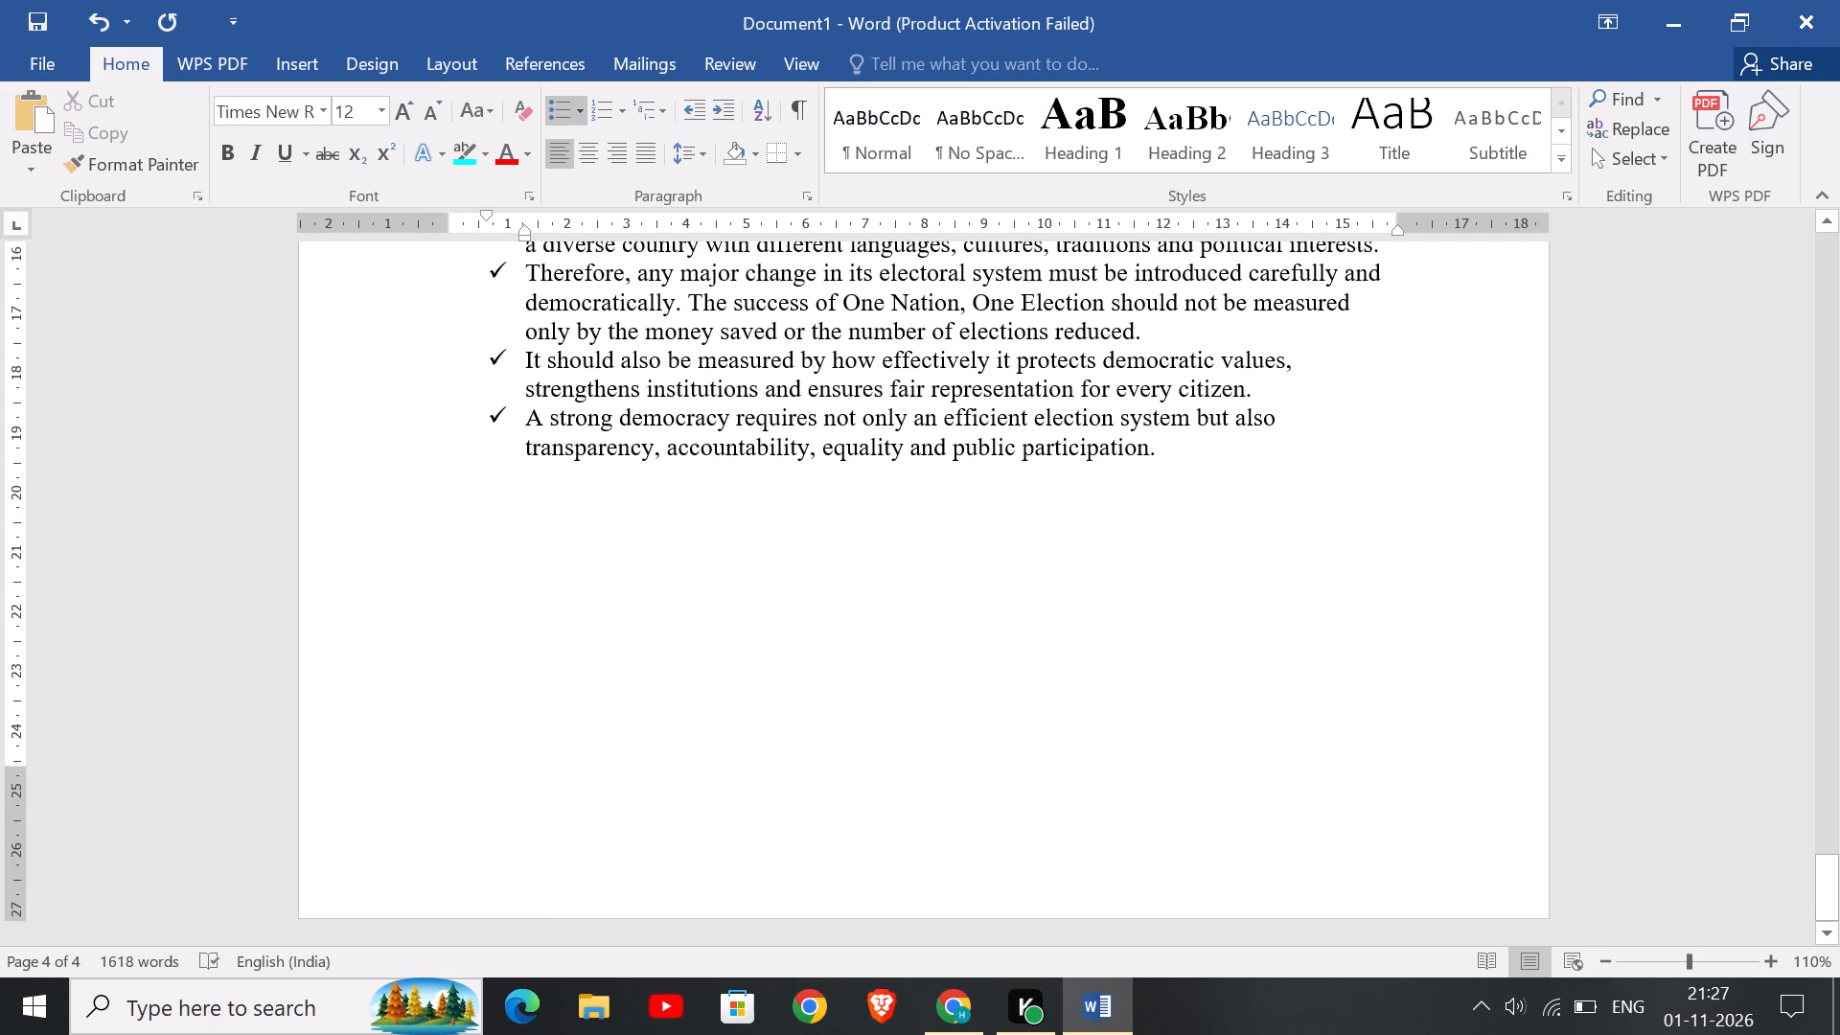
scroll(817, 394, down, 1)
Review the formatting of the whole essay from the last page back up to the title.
scroll(817, 394, up, 8)
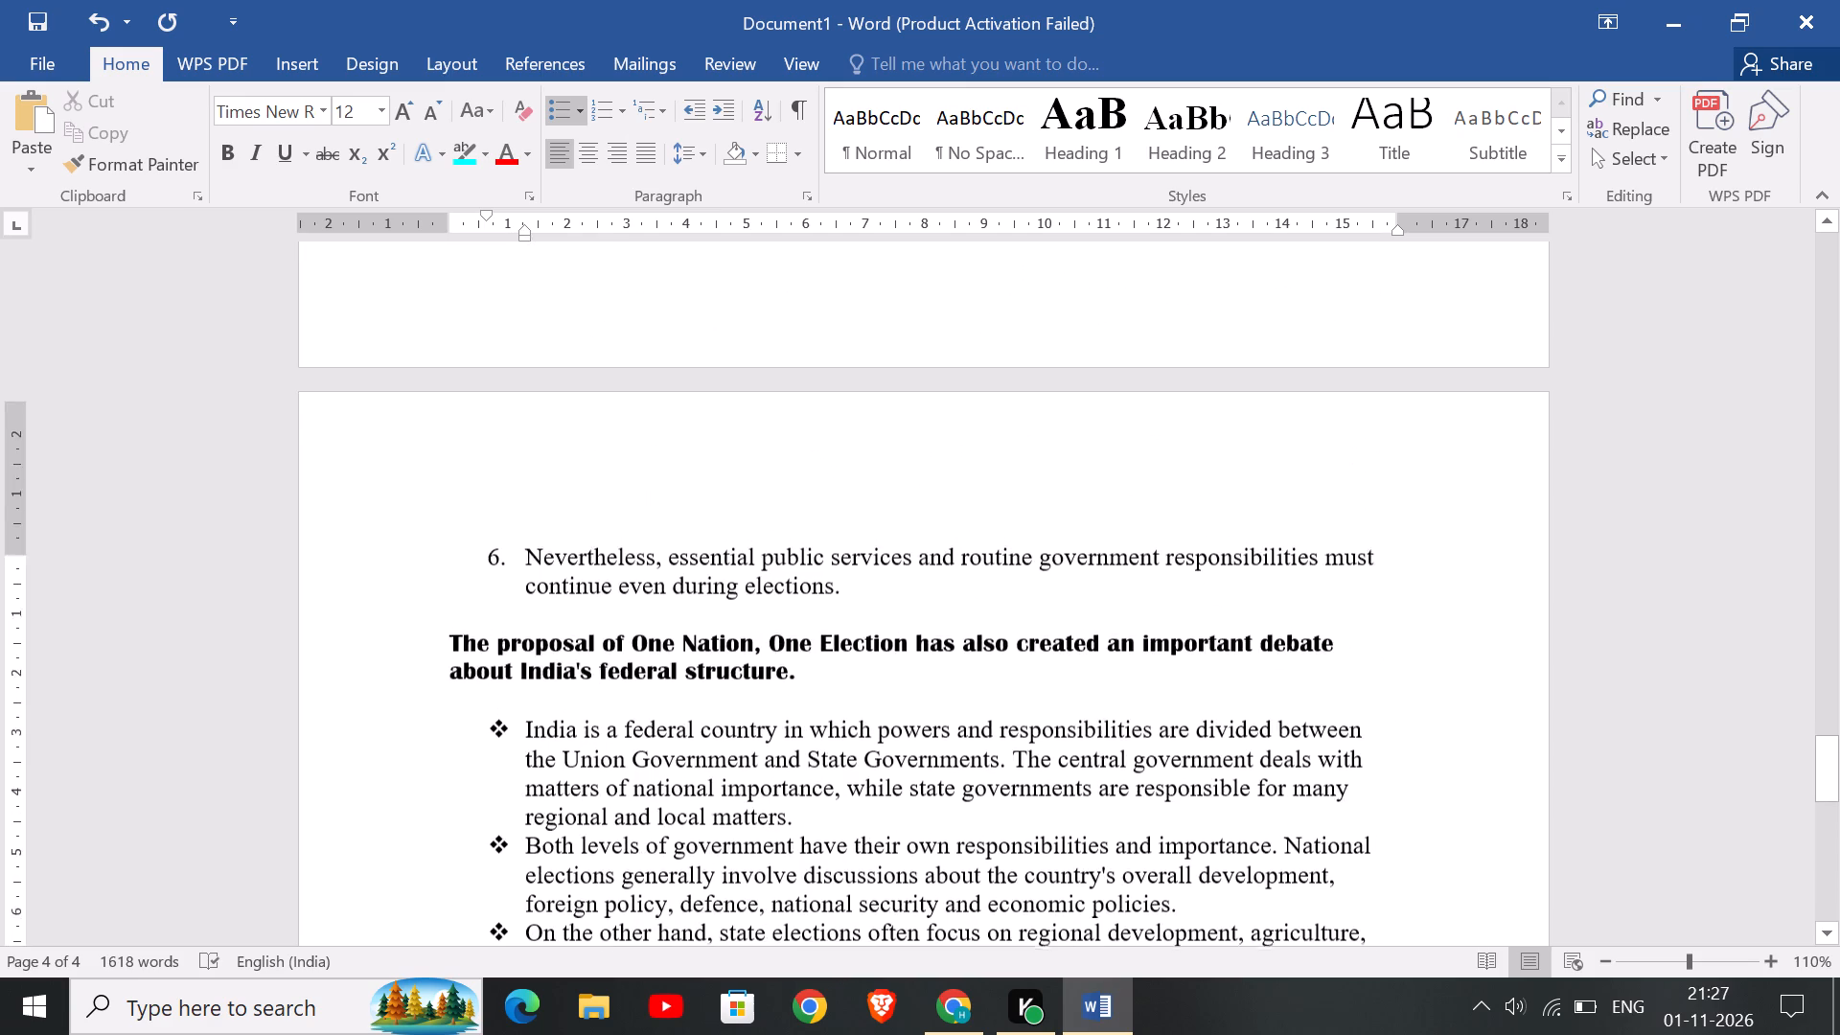
scroll(817, 394, up, 8)
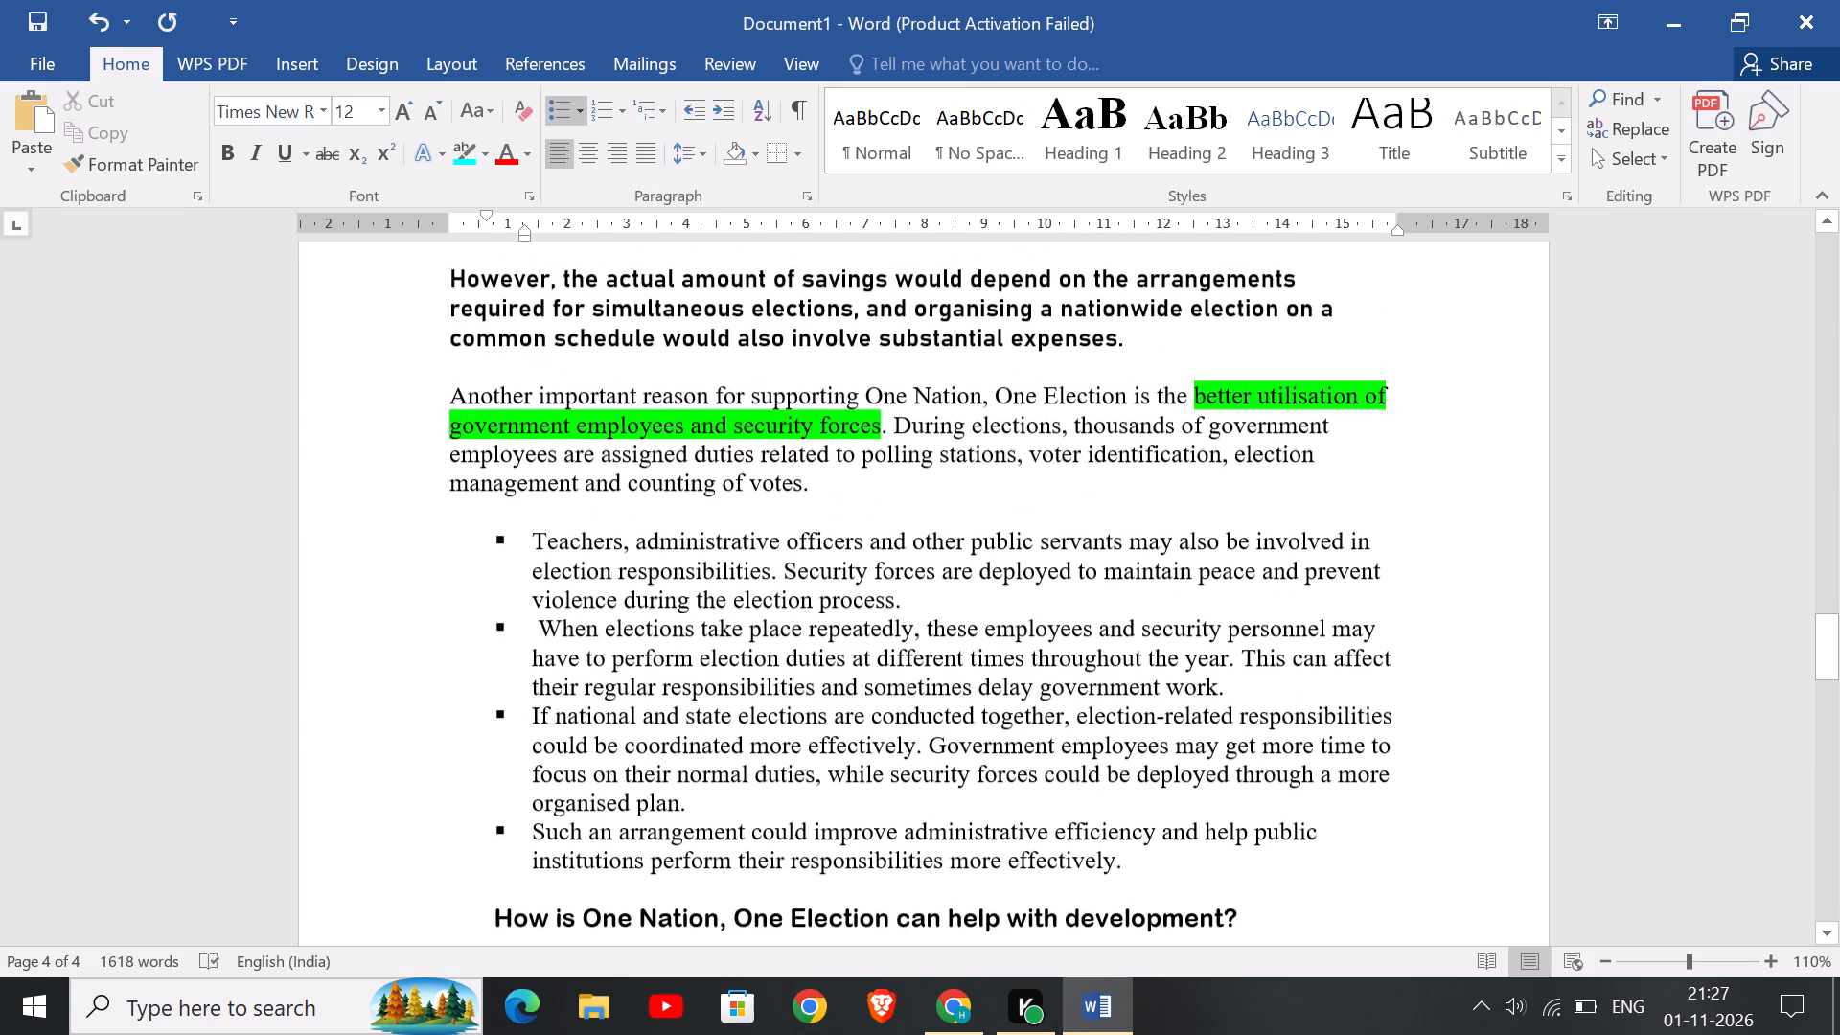
scroll(817, 394, up, 7)
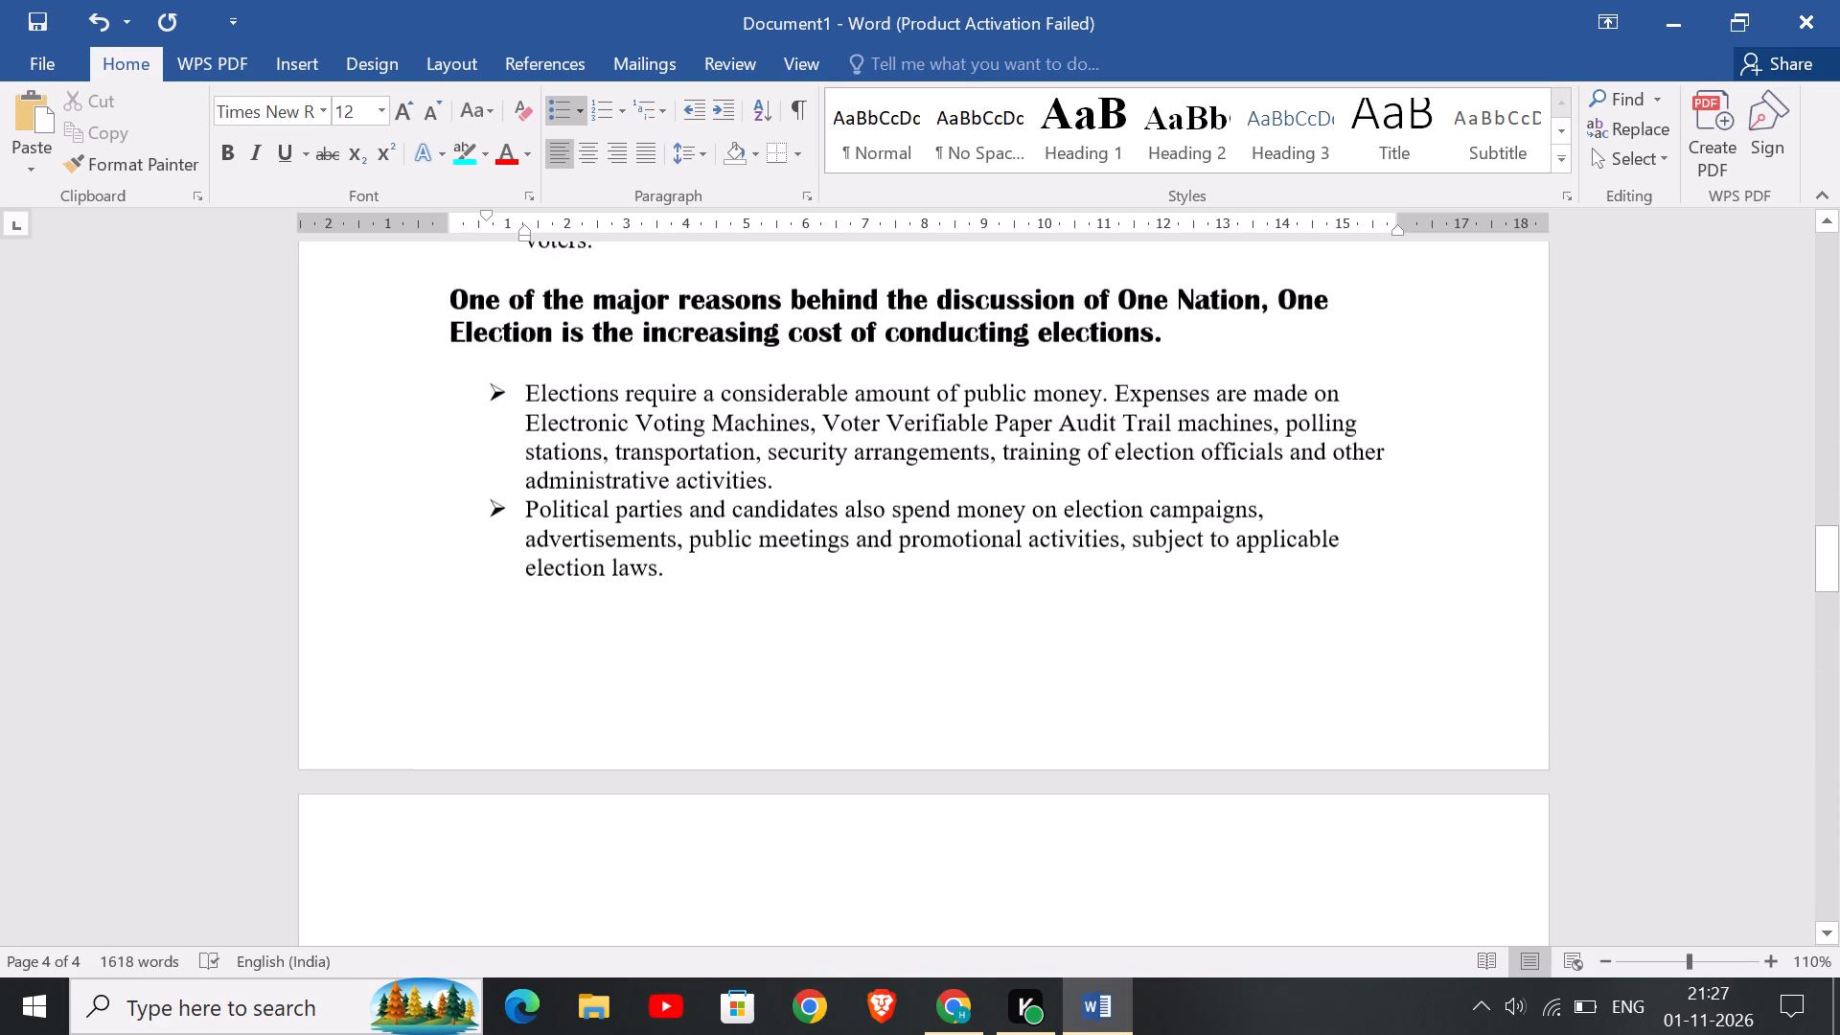
scroll(817, 394, up, 9)
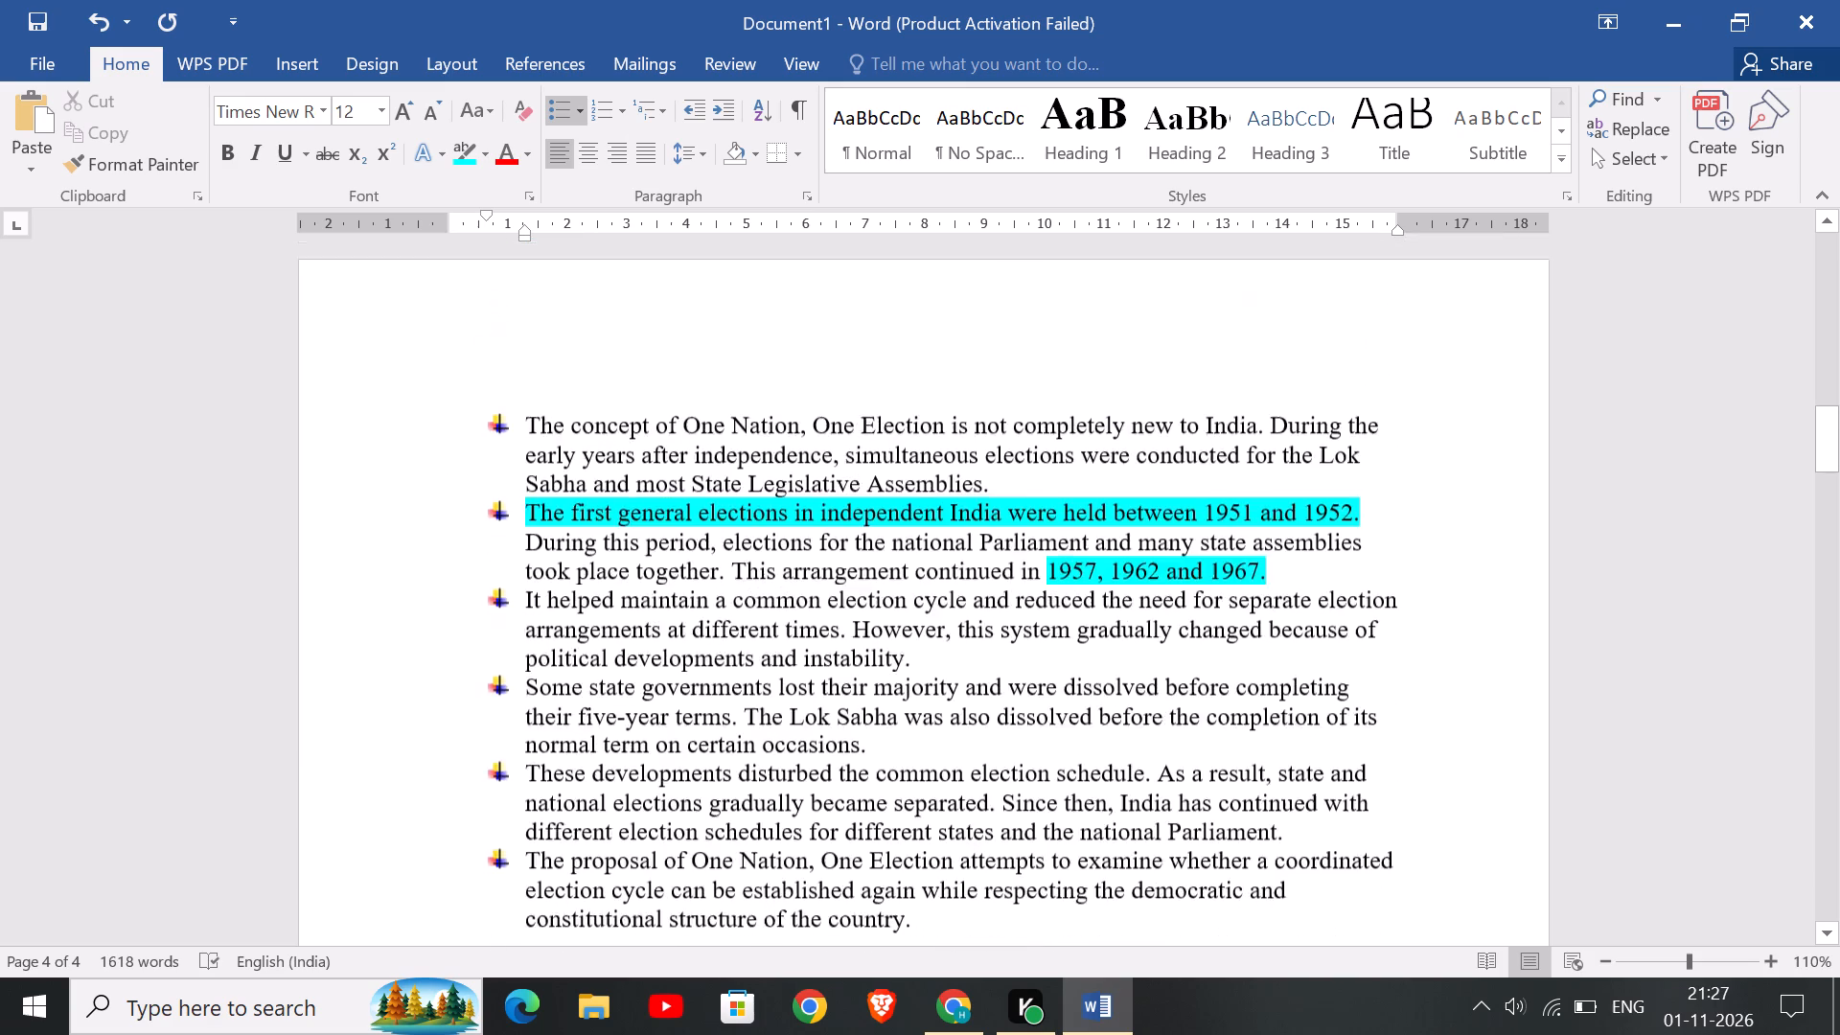
scroll(817, 394, up, 9)
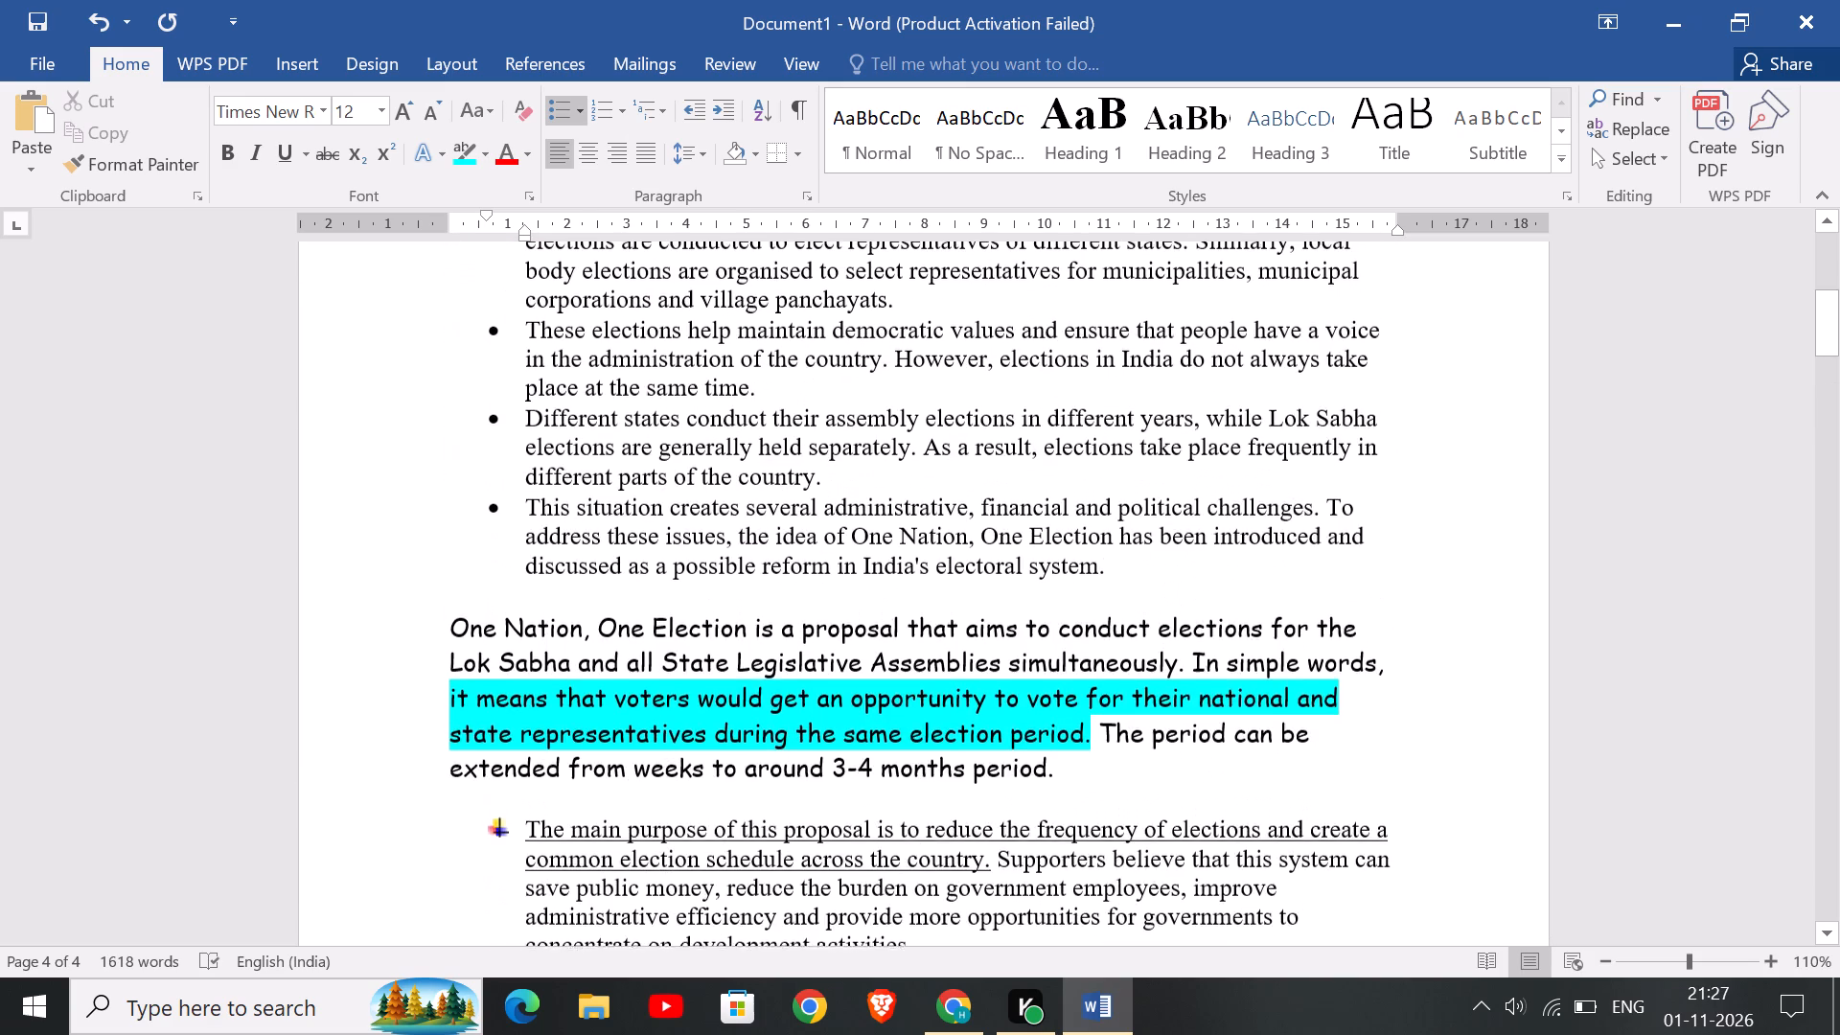
scroll(817, 394, up, 4)
scroll(813, 475, up, 5)
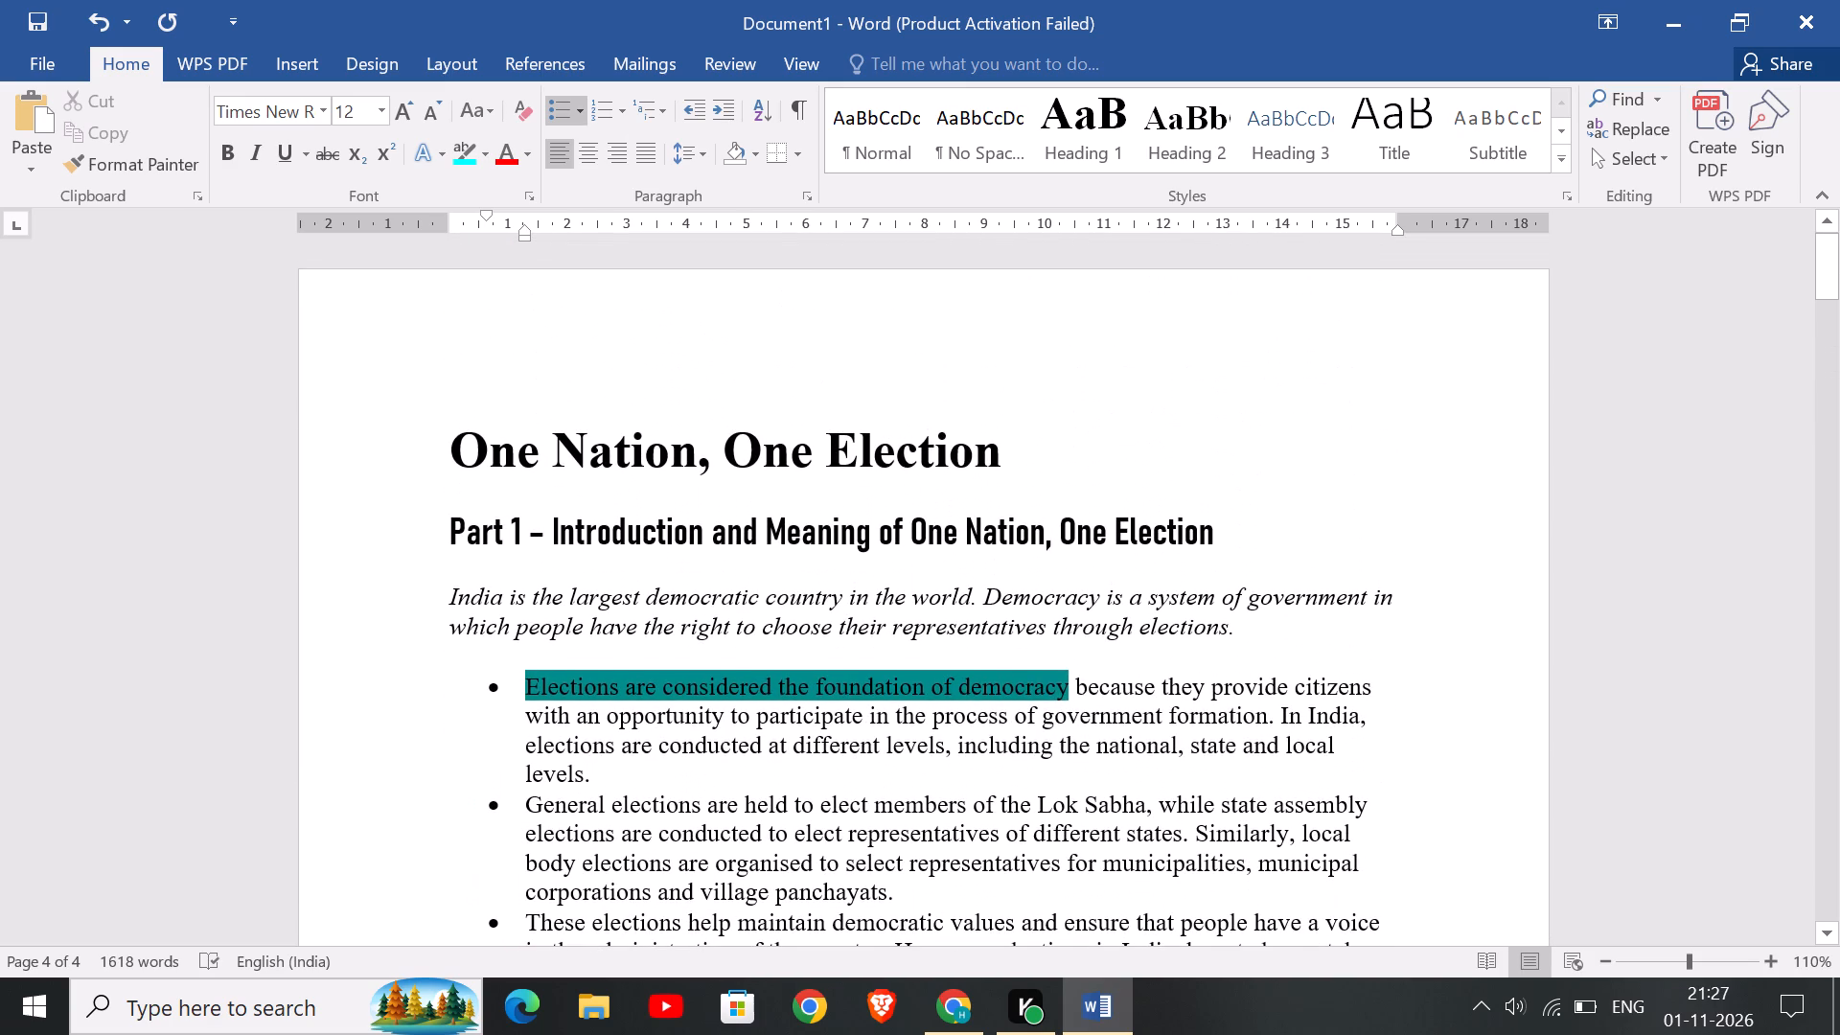
Add the arrowhead bullet to the "Part 1 – Introduction and Meaning of One Nation, One Election" heading.
click(458, 534)
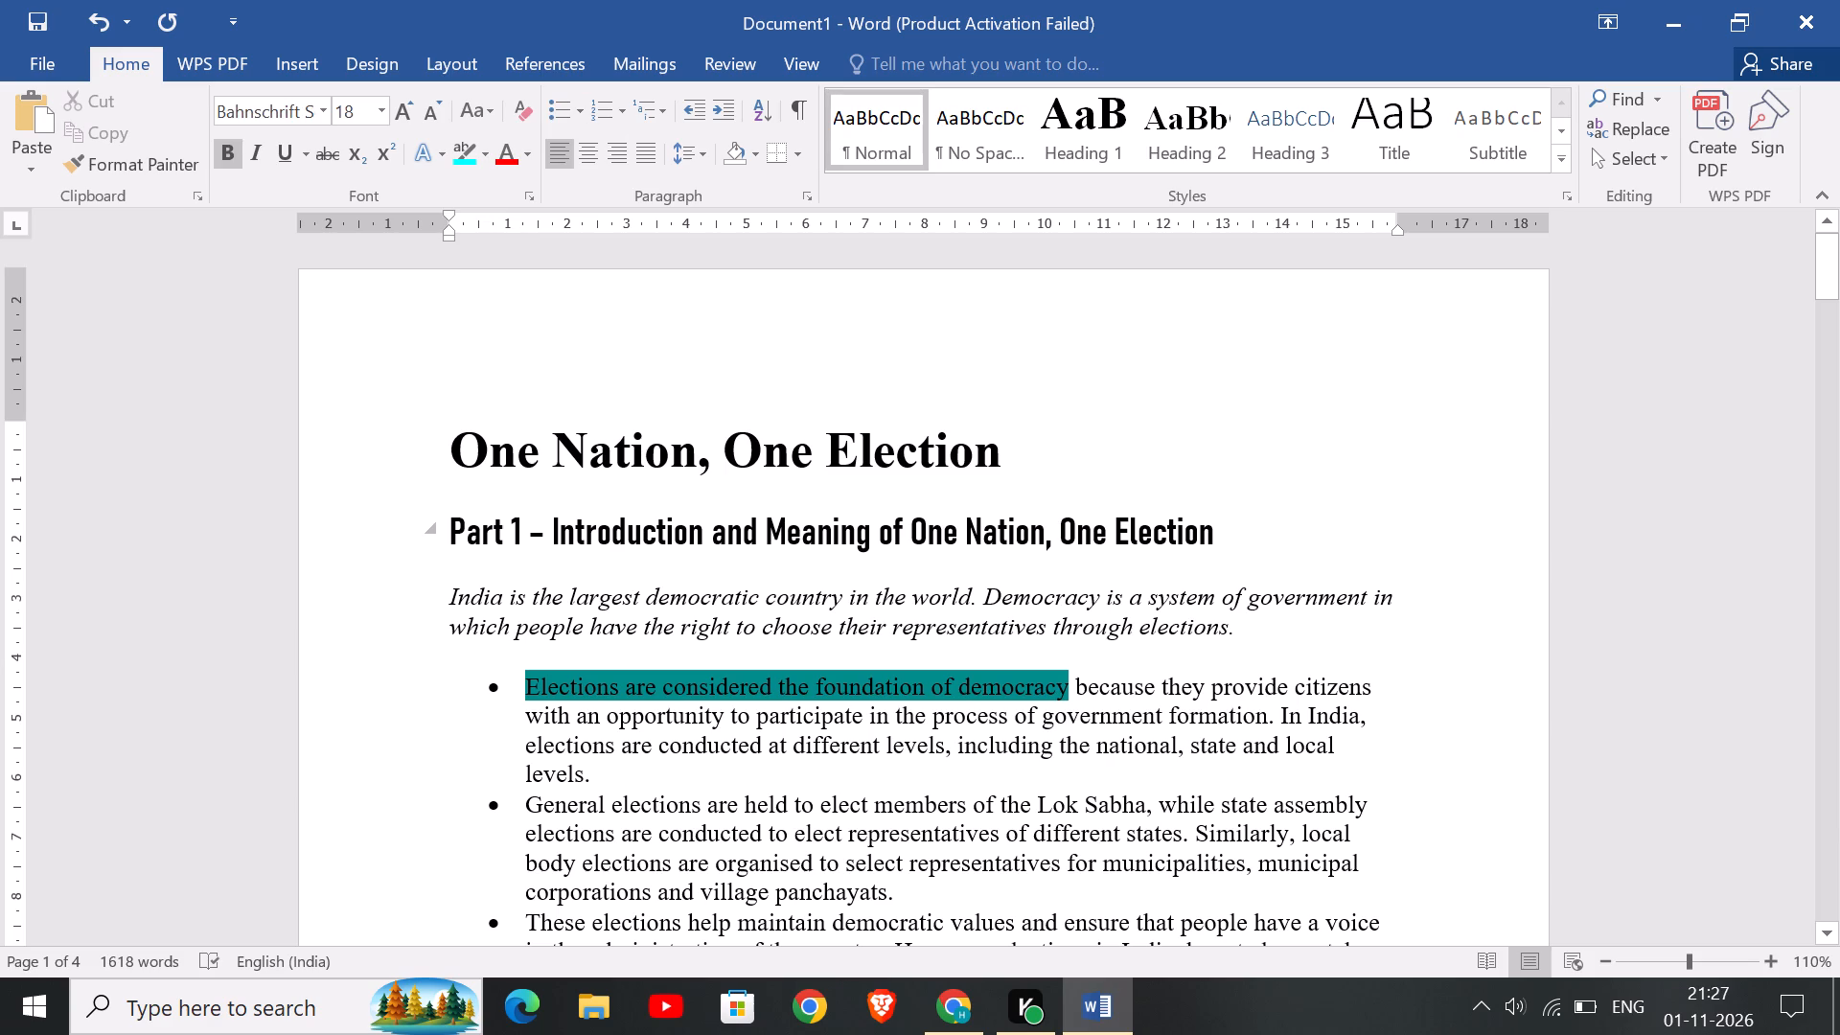
click(458, 534)
key(Left)
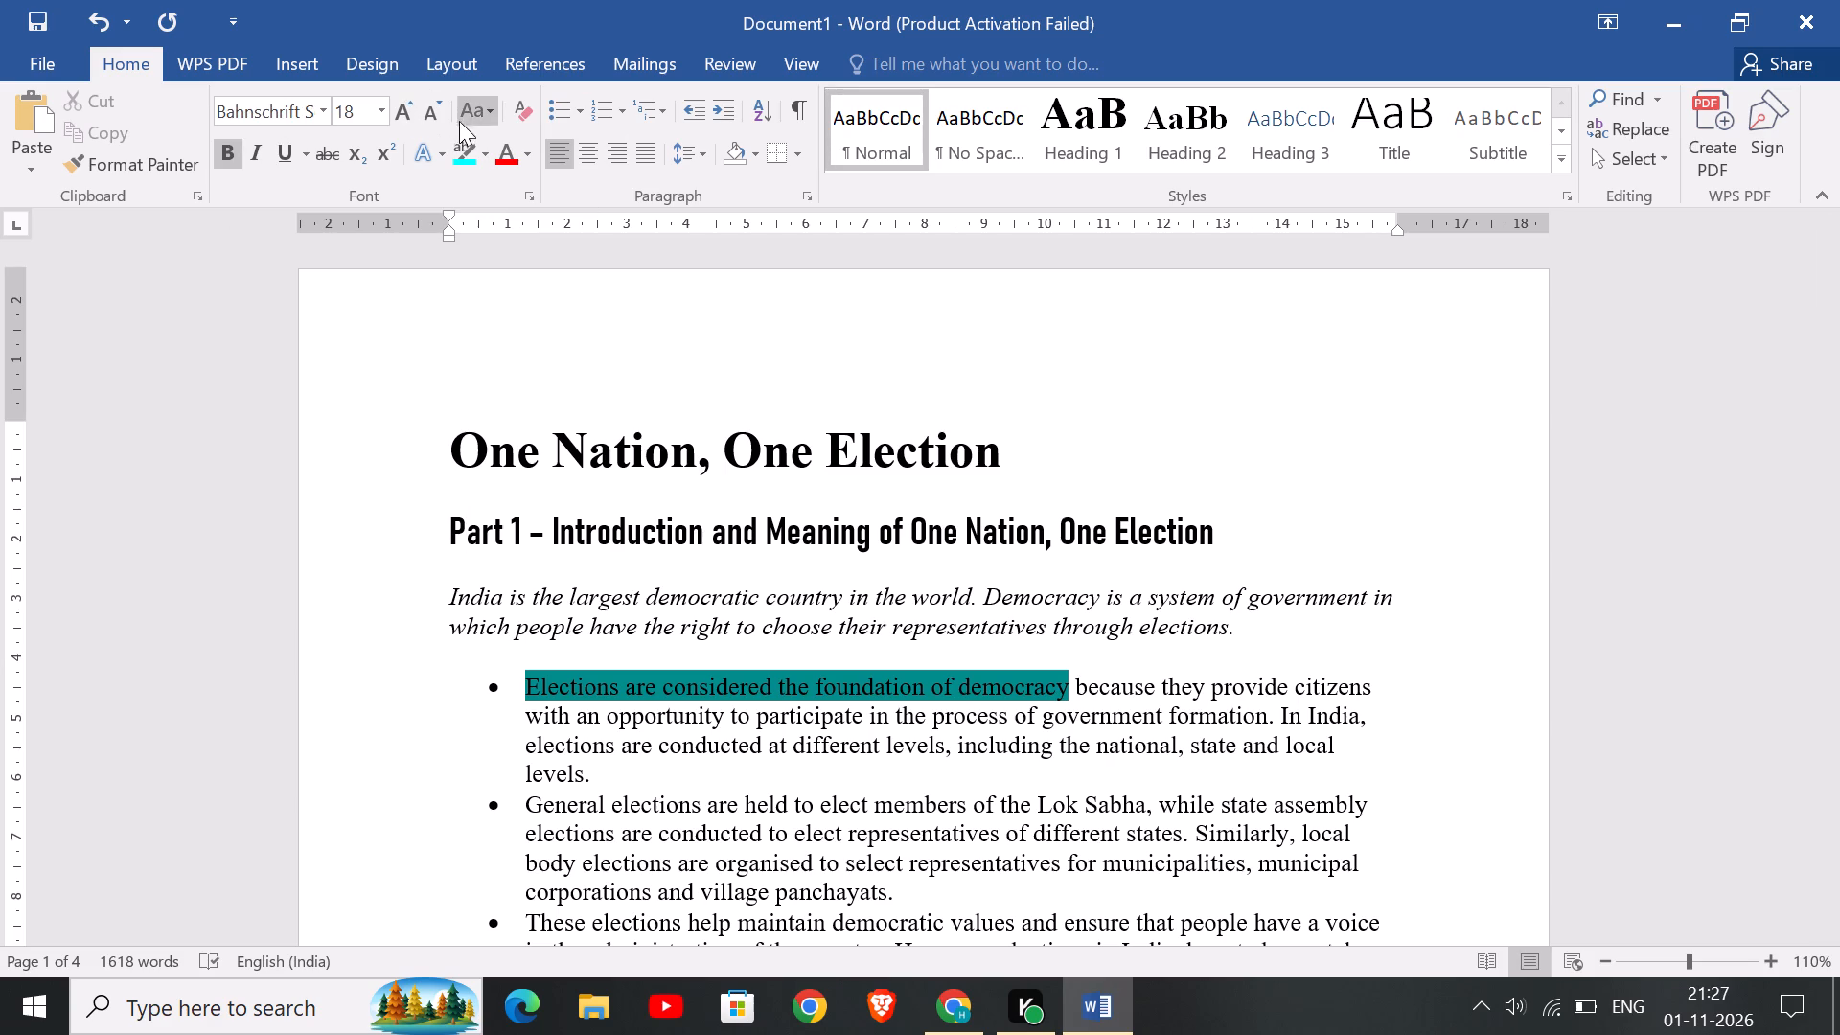
click(491, 111)
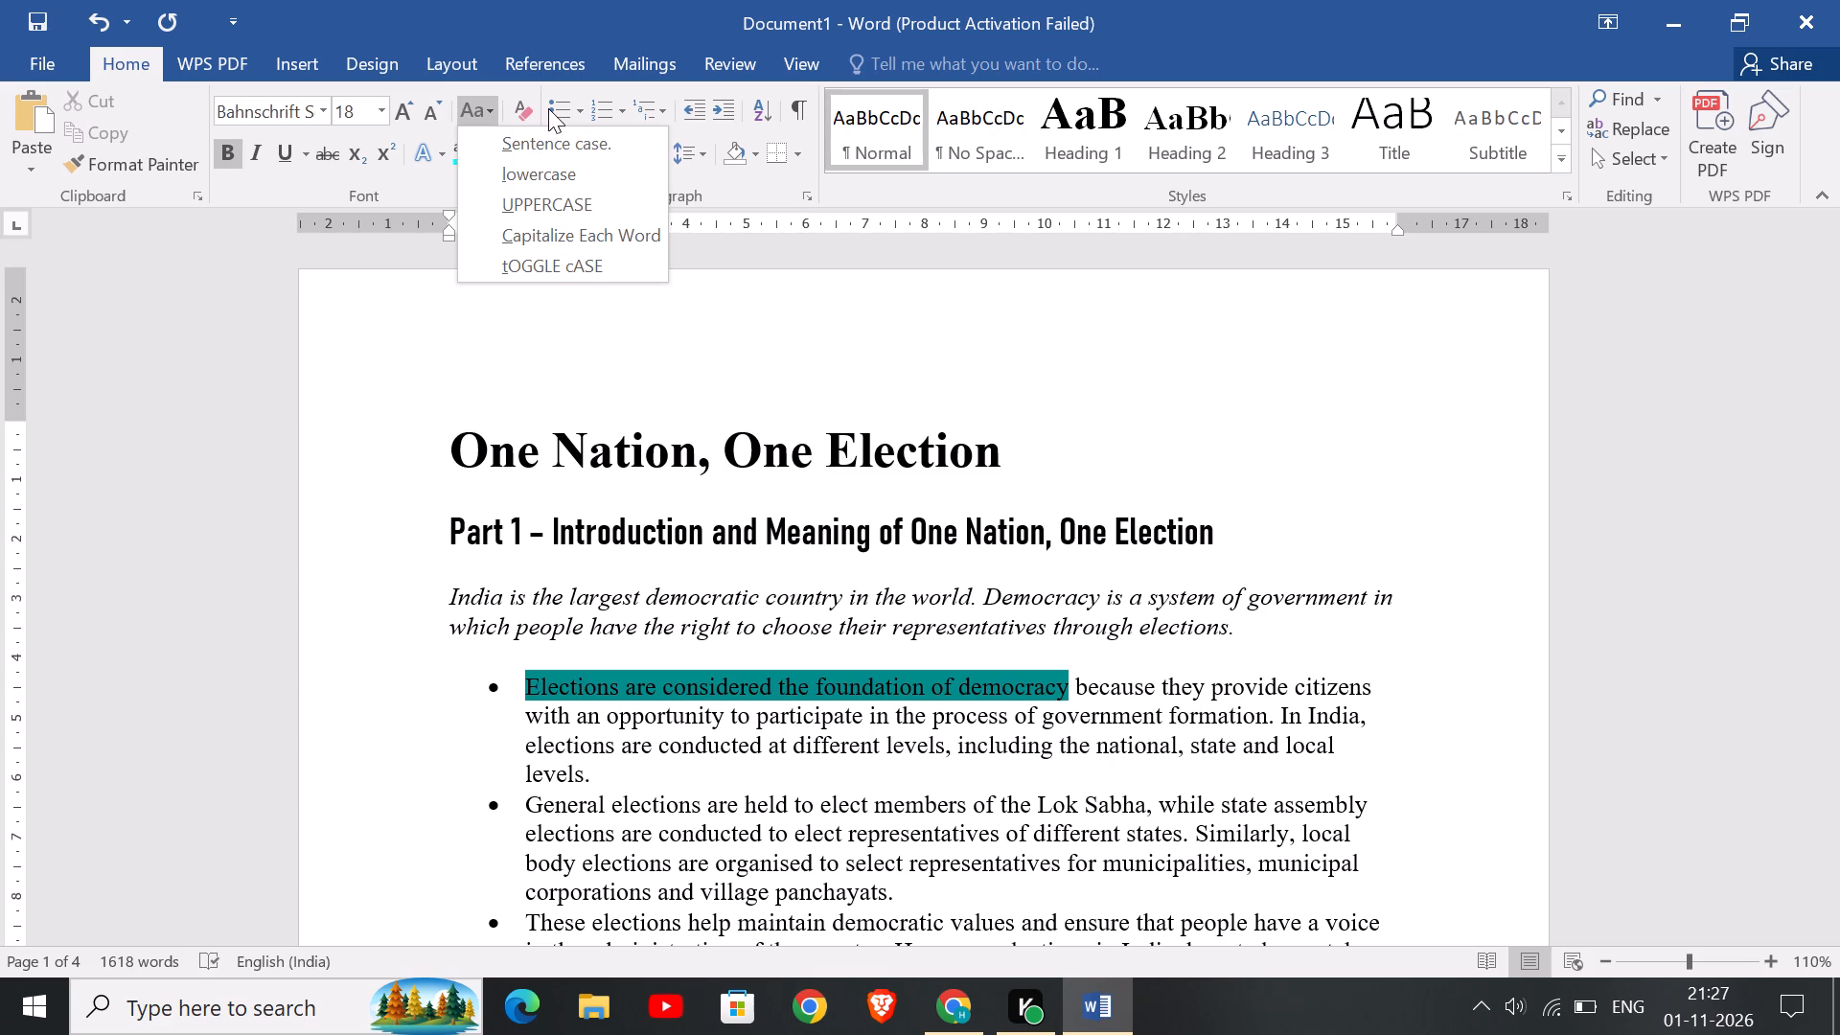
click(670, 103)
click(767, 98)
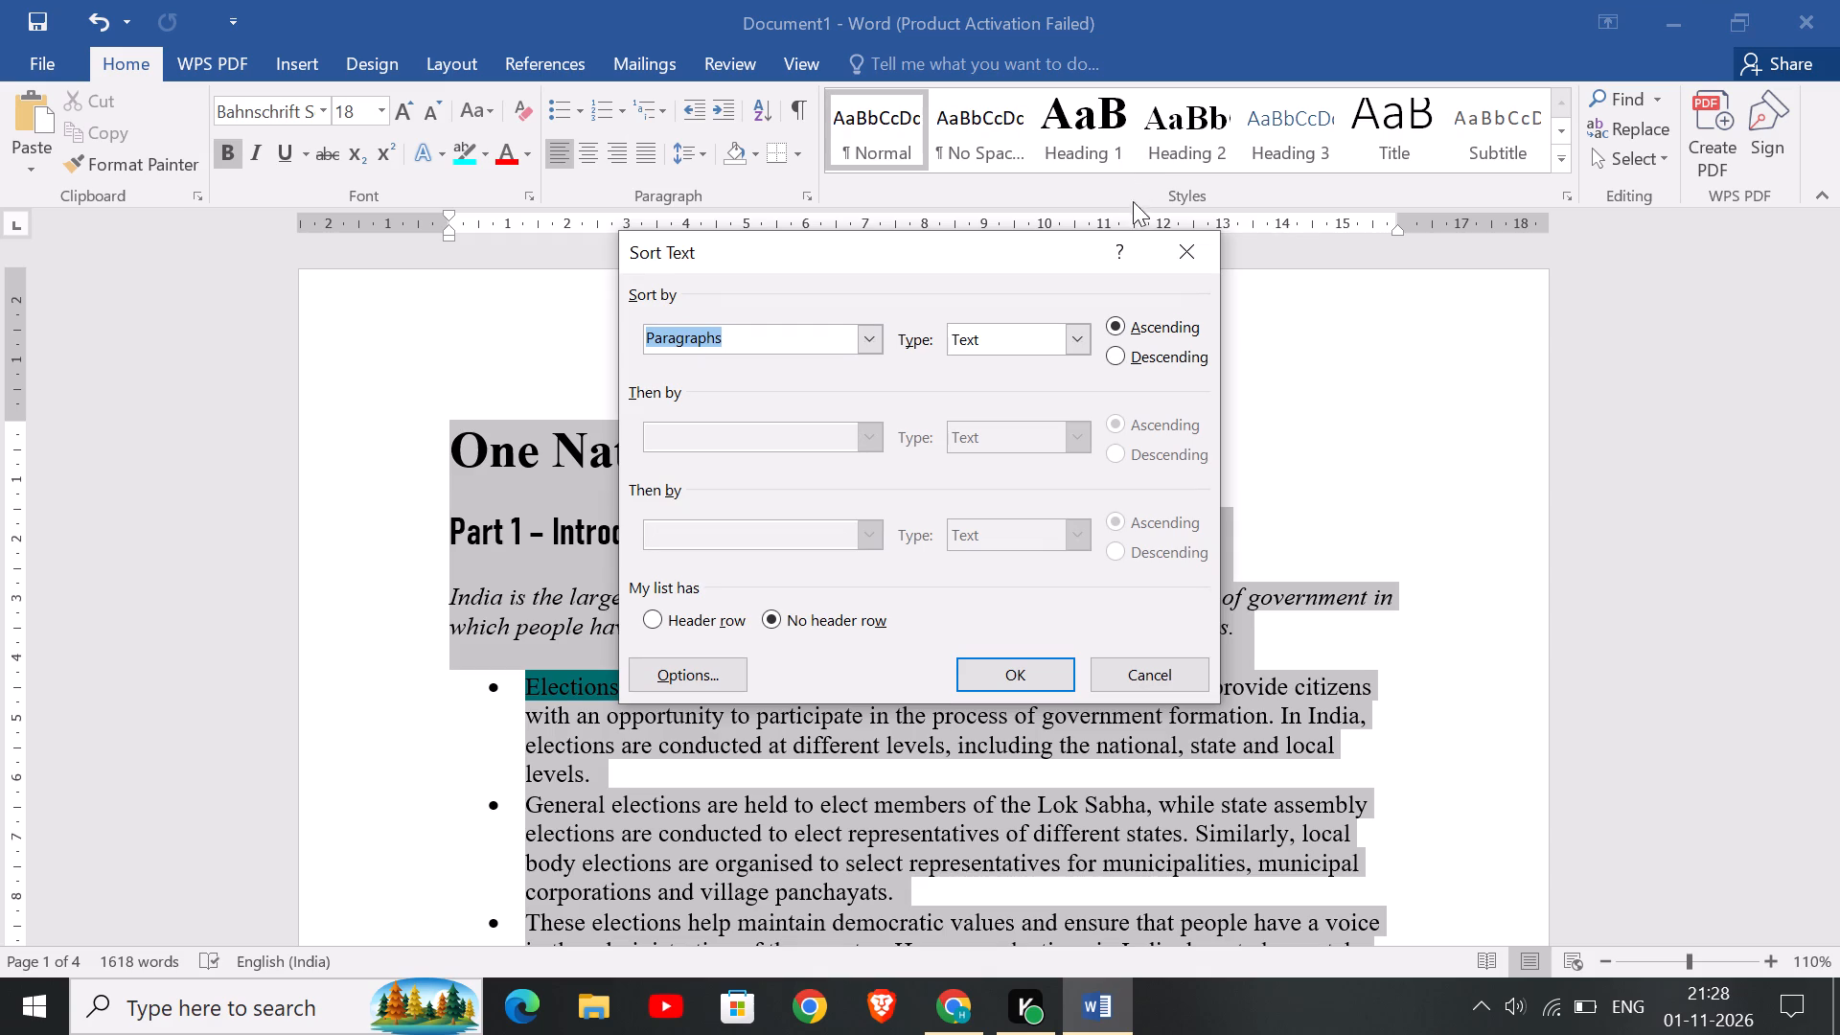
click(1183, 252)
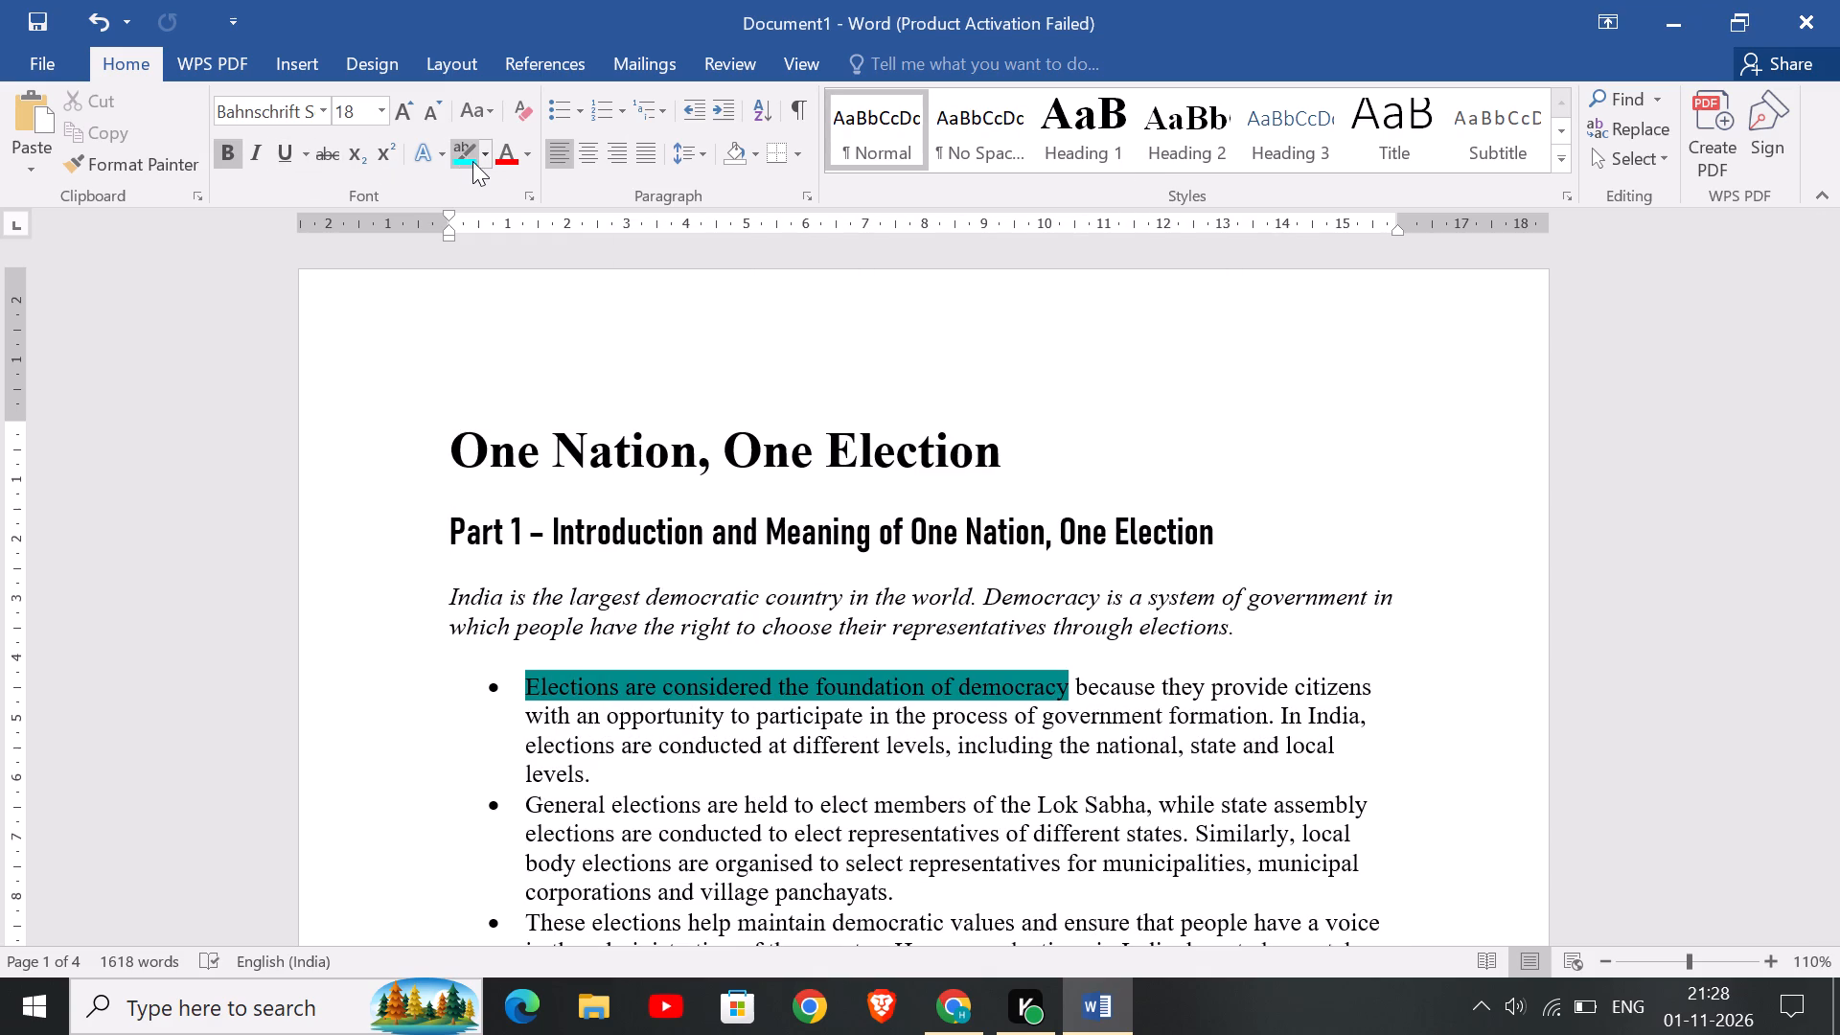
click(582, 116)
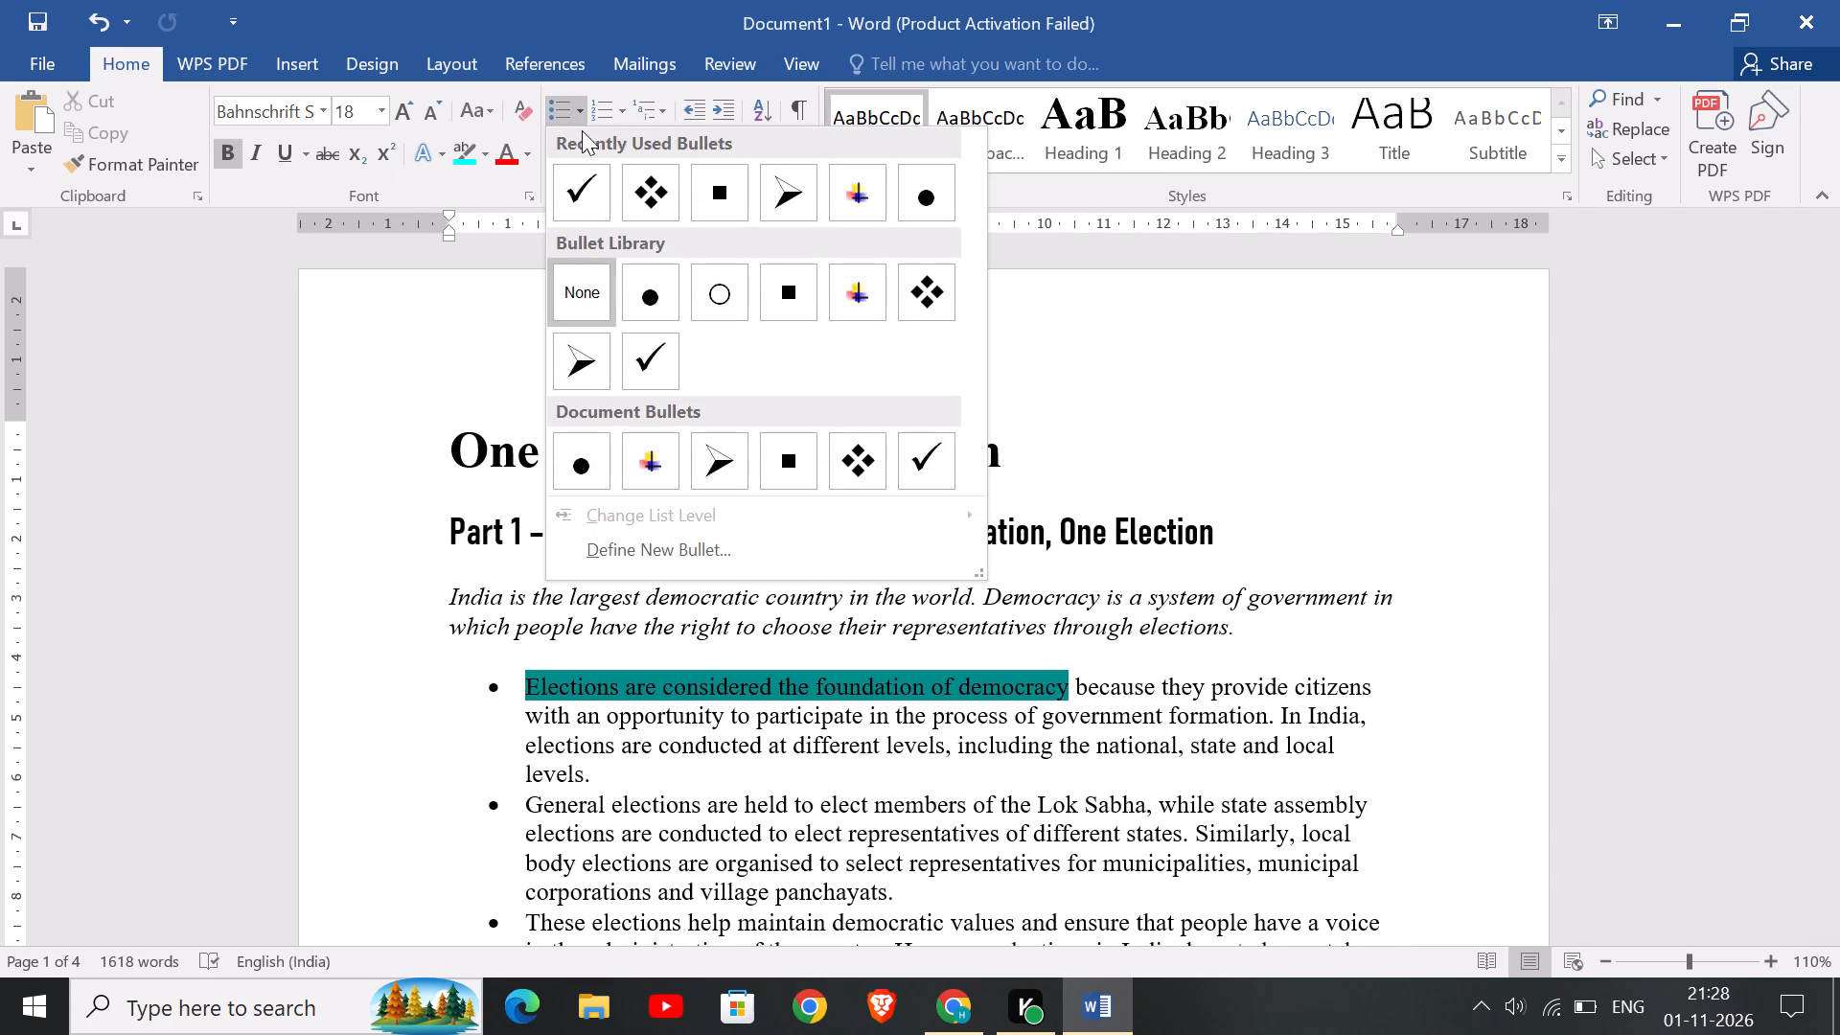
click(580, 351)
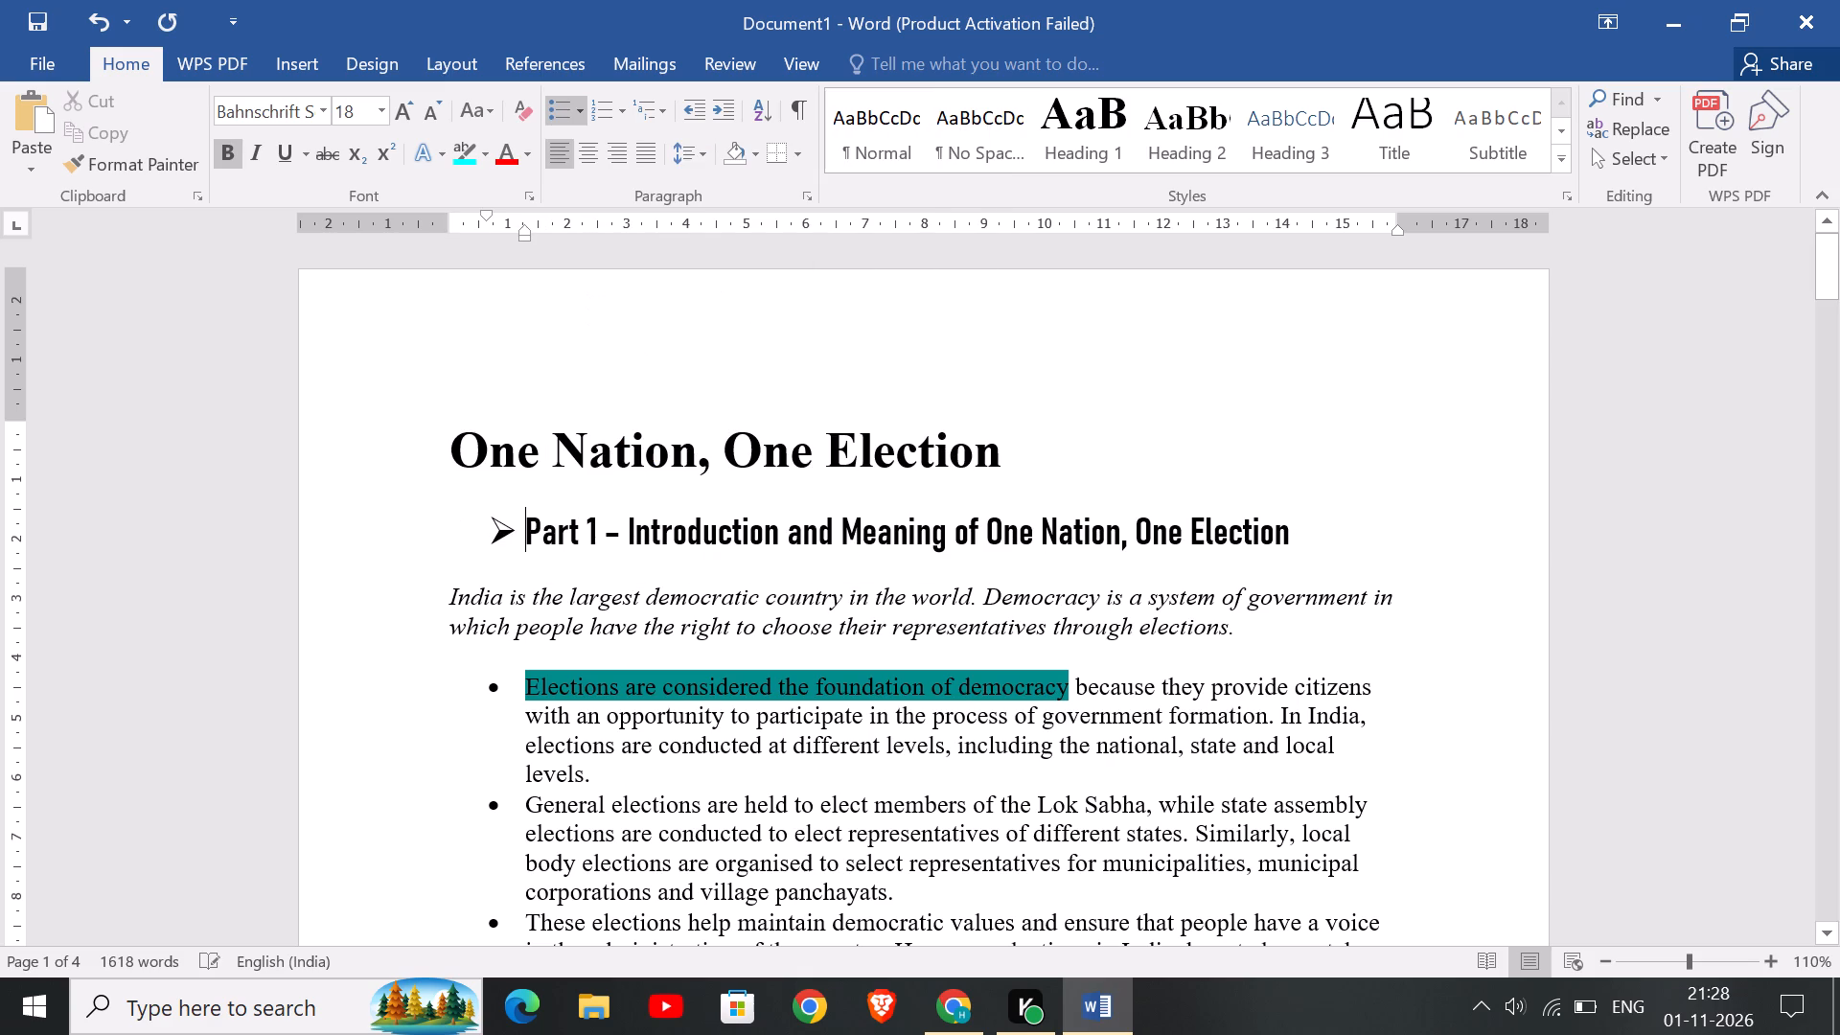
click(1064, 487)
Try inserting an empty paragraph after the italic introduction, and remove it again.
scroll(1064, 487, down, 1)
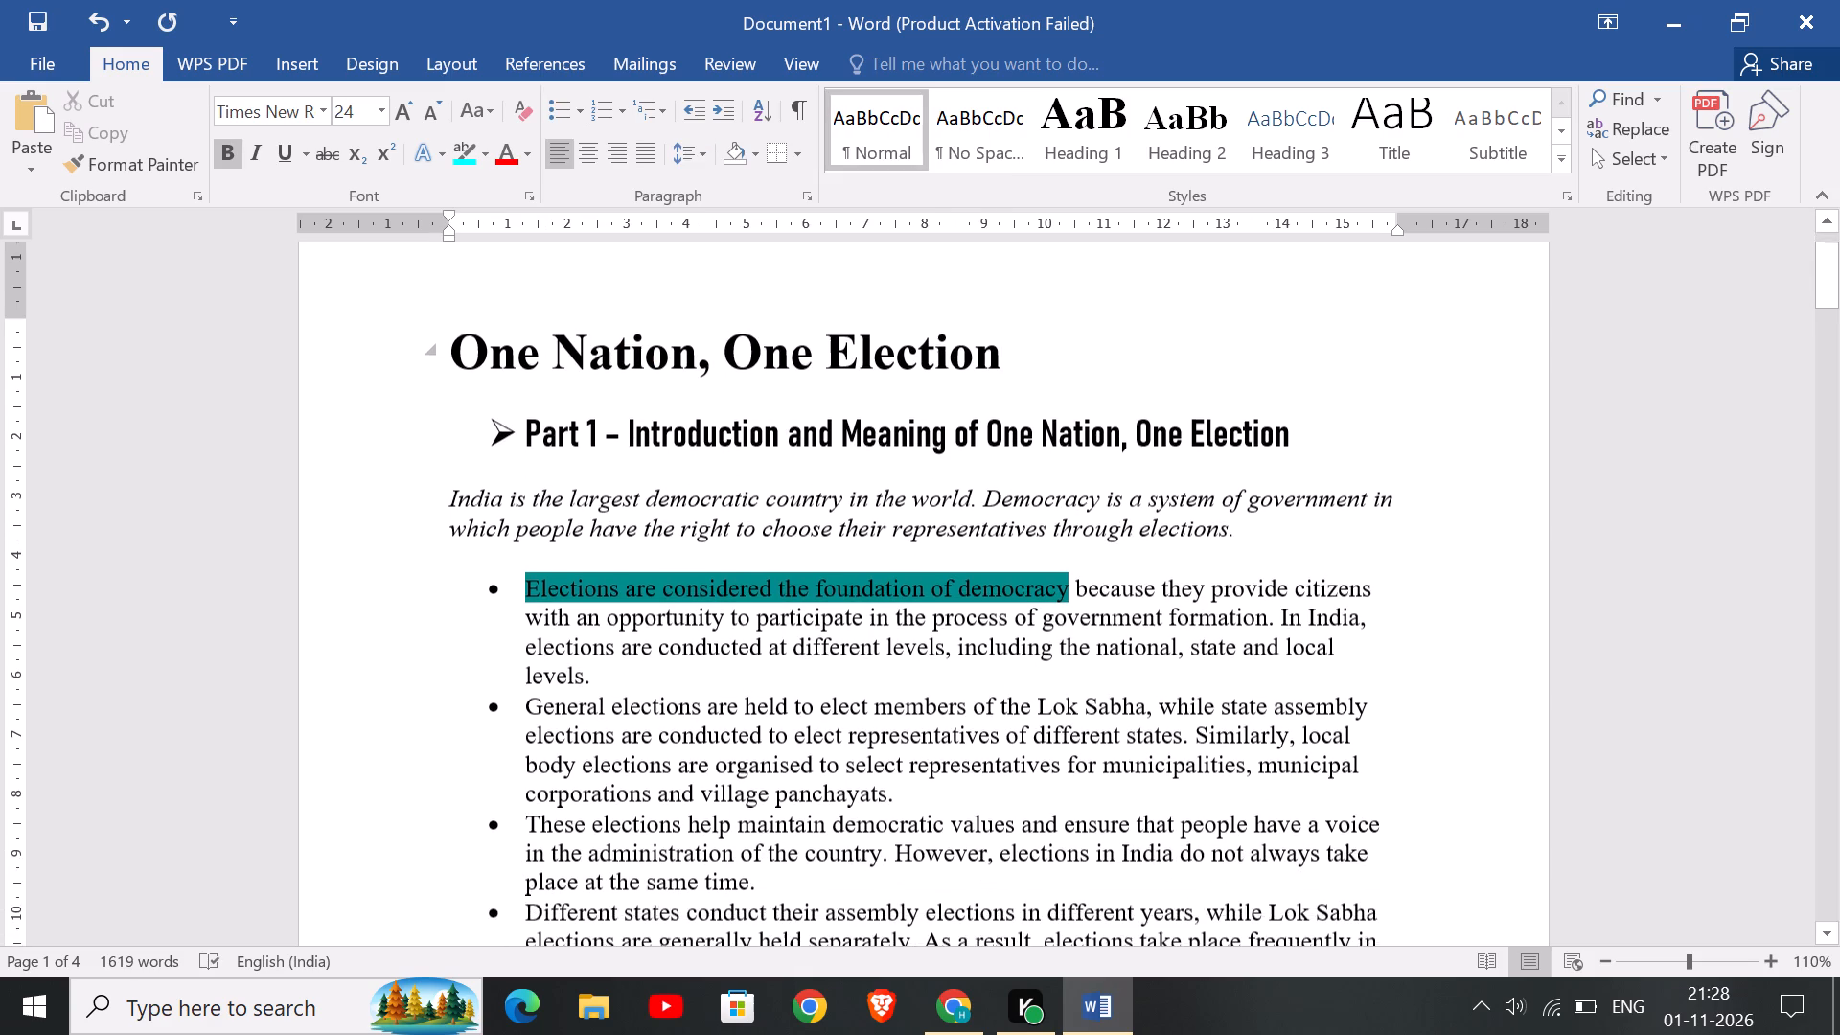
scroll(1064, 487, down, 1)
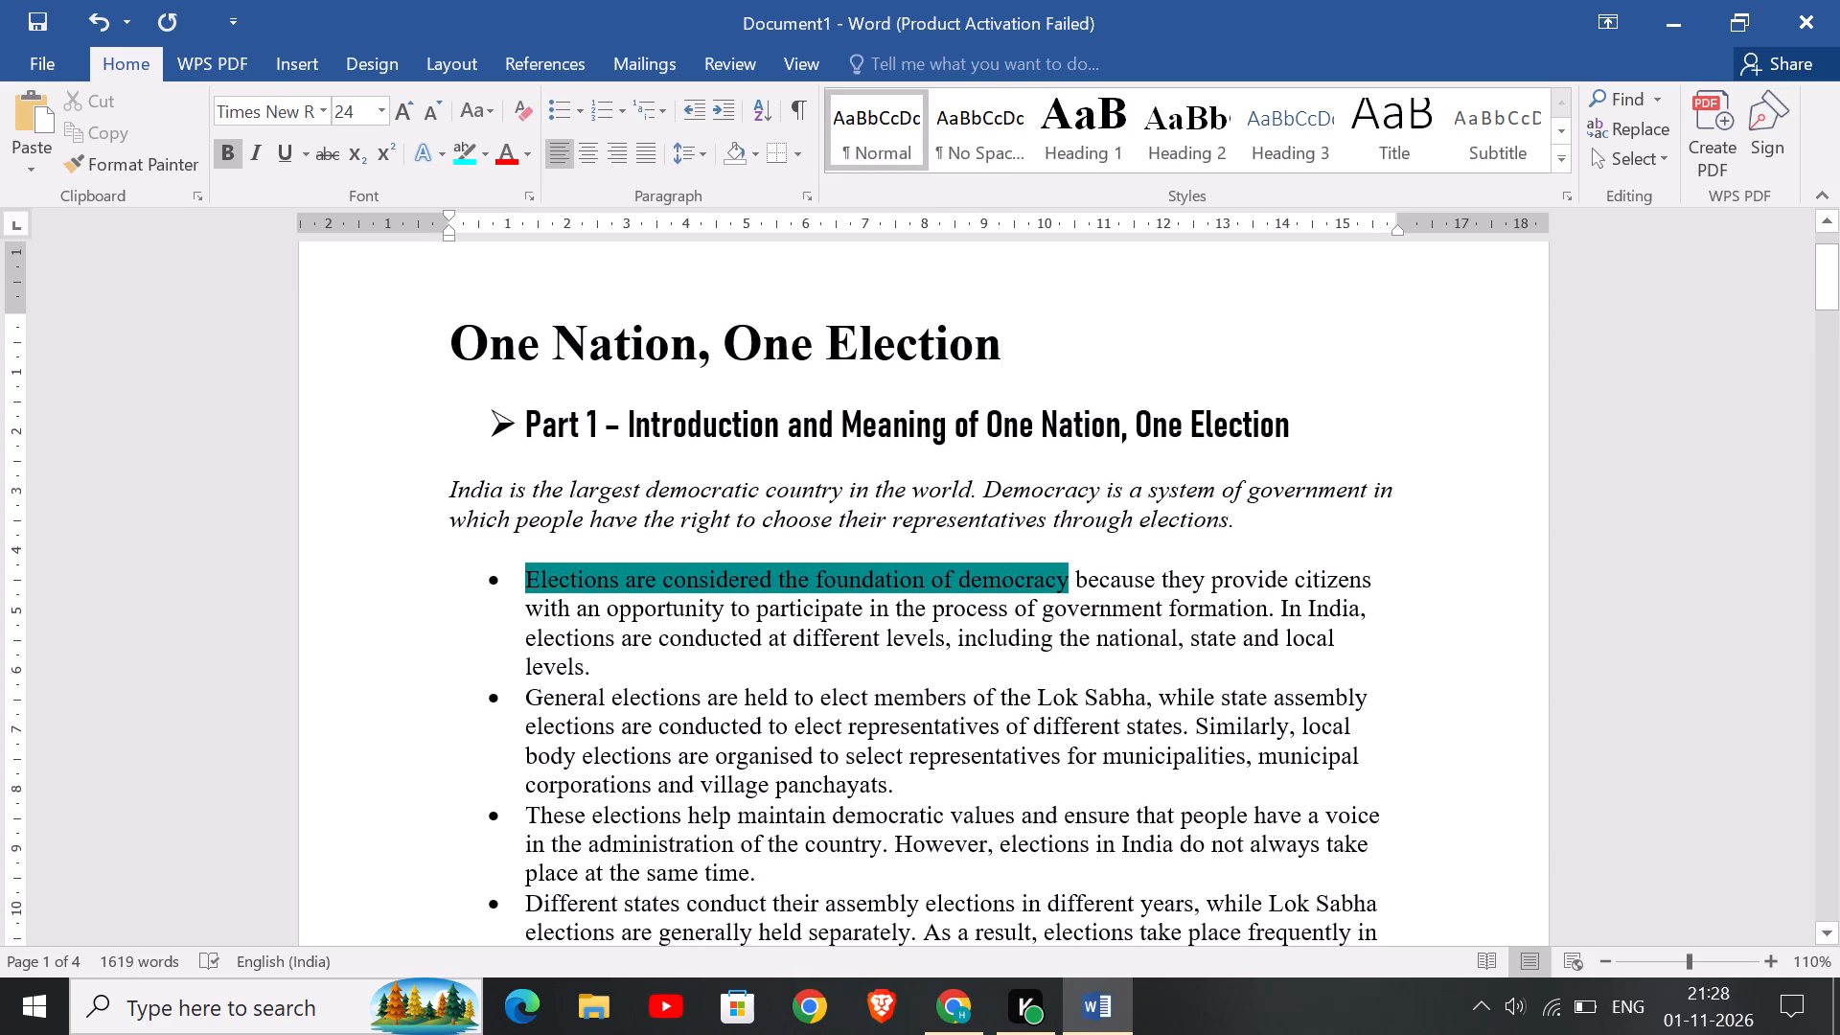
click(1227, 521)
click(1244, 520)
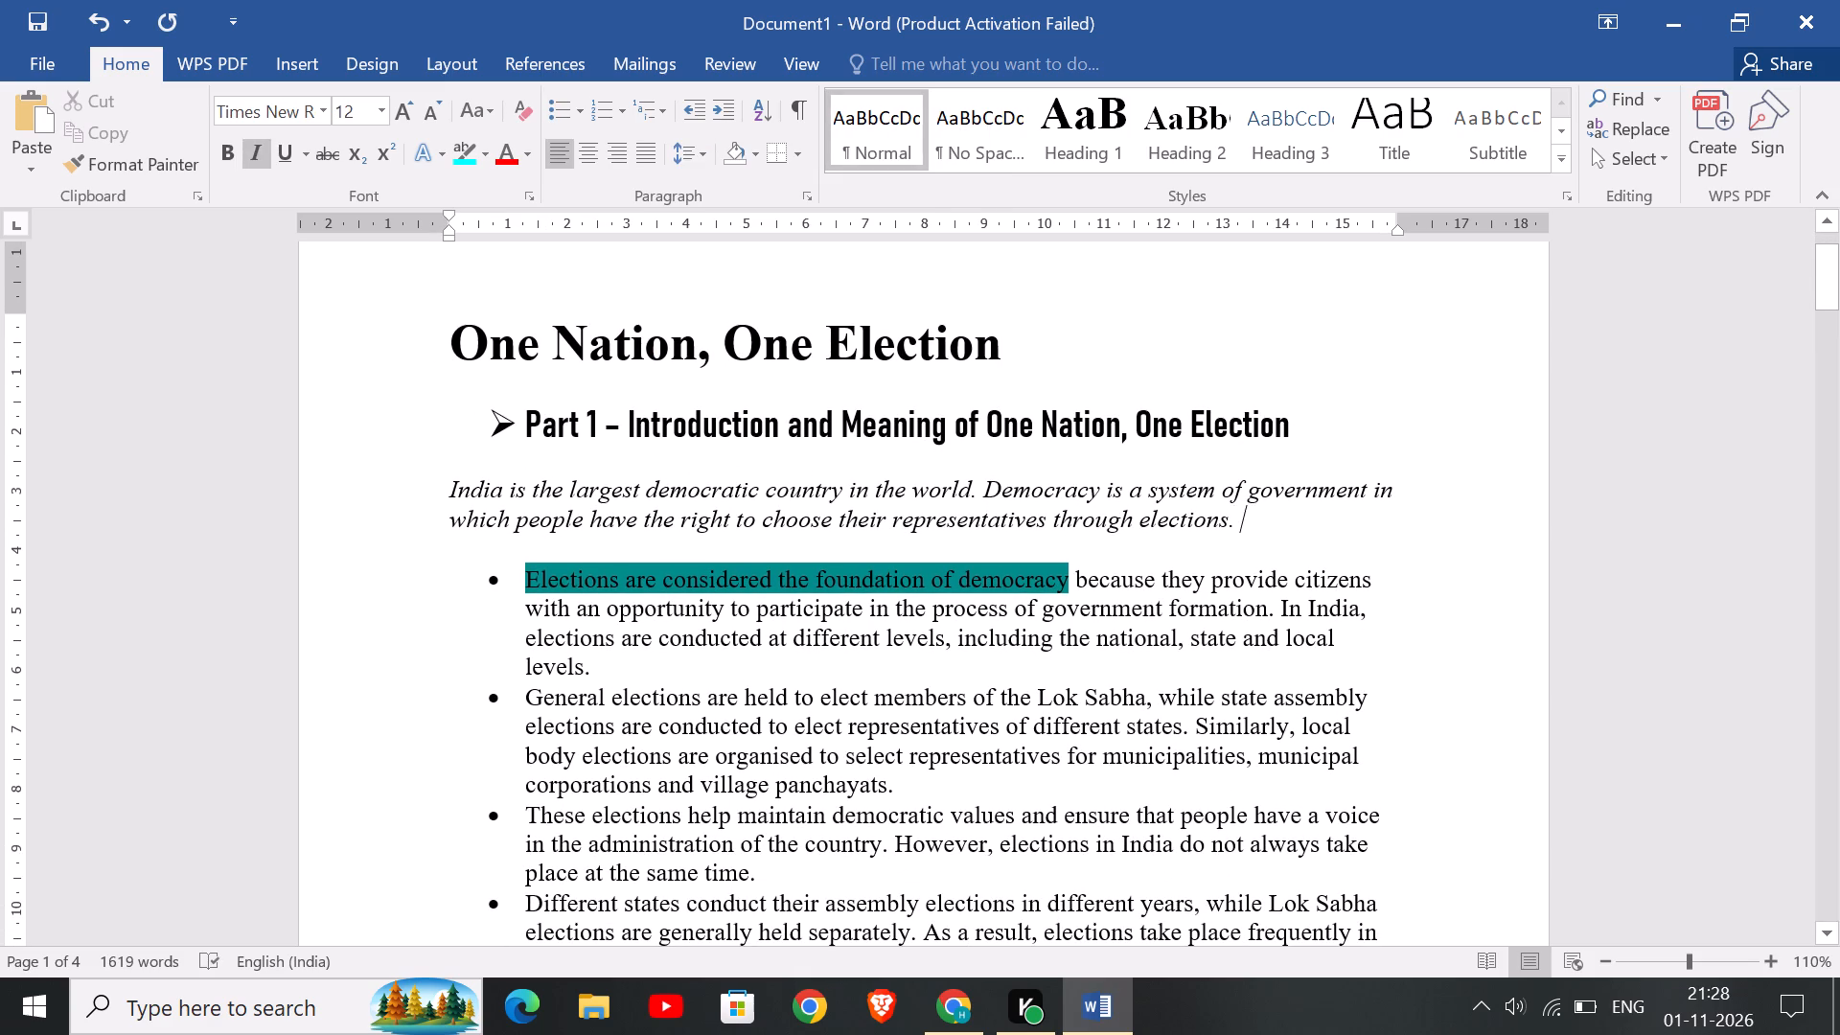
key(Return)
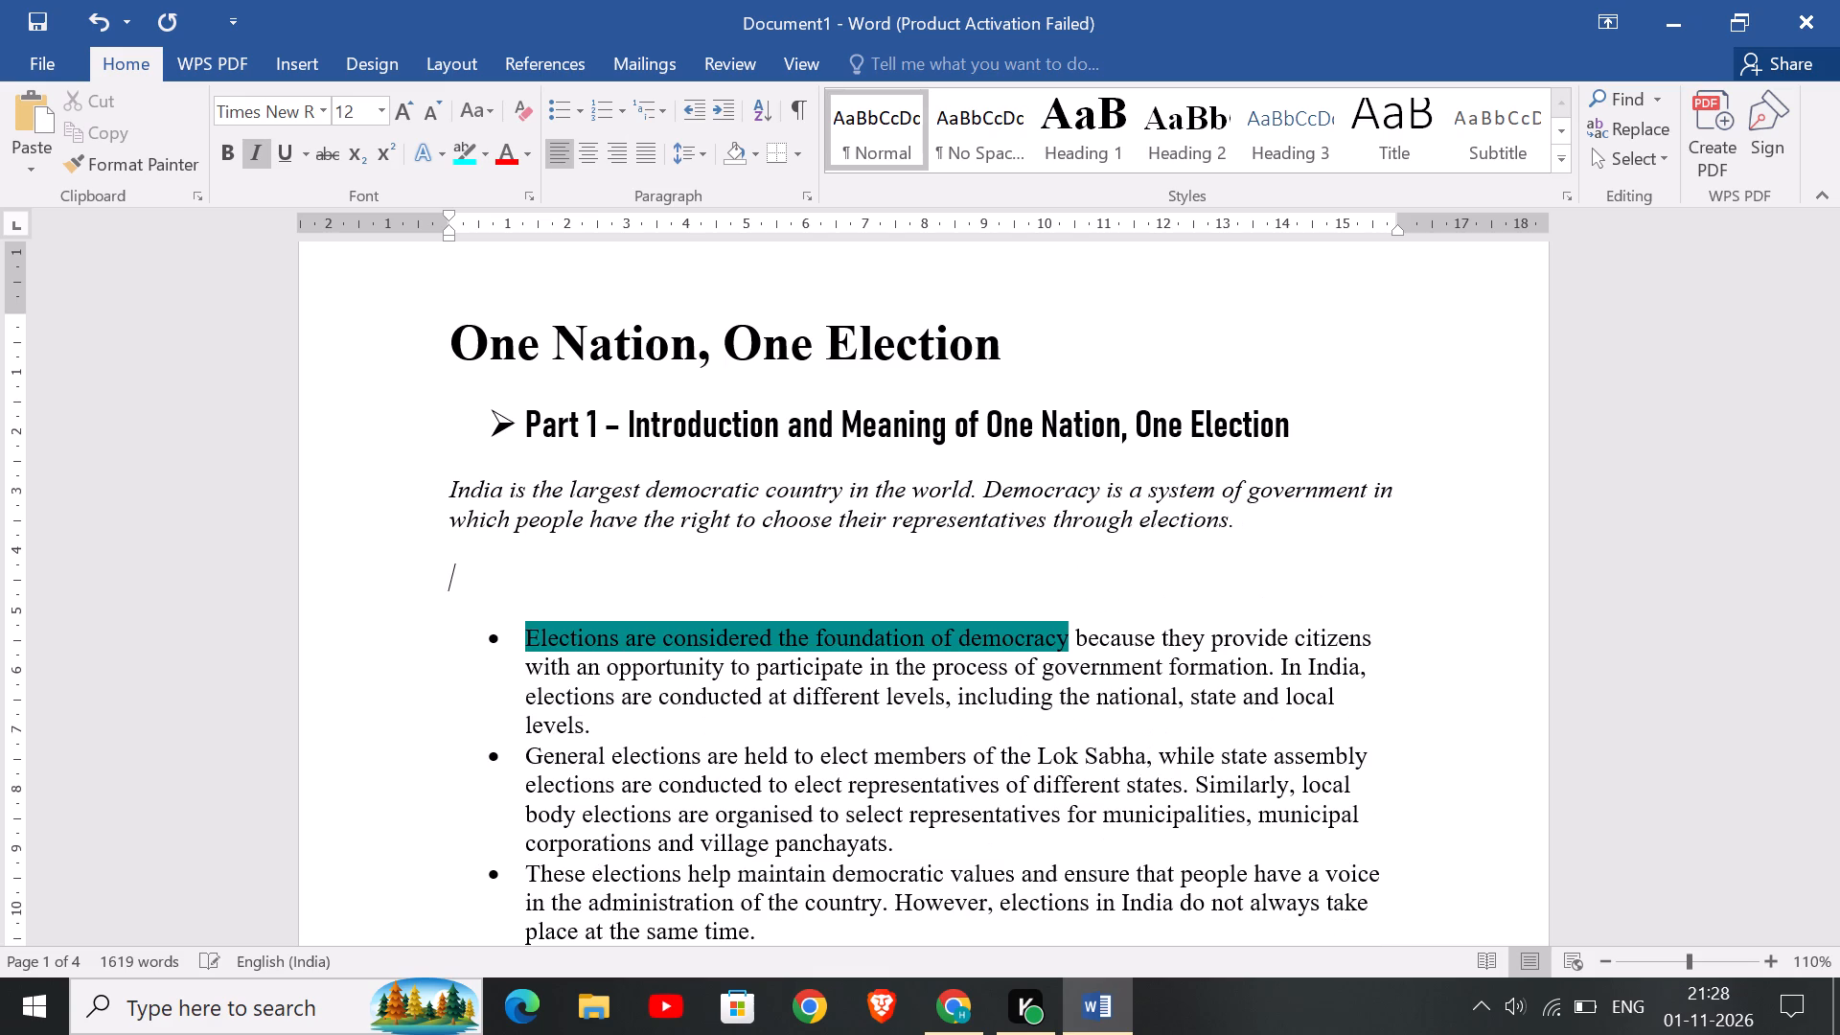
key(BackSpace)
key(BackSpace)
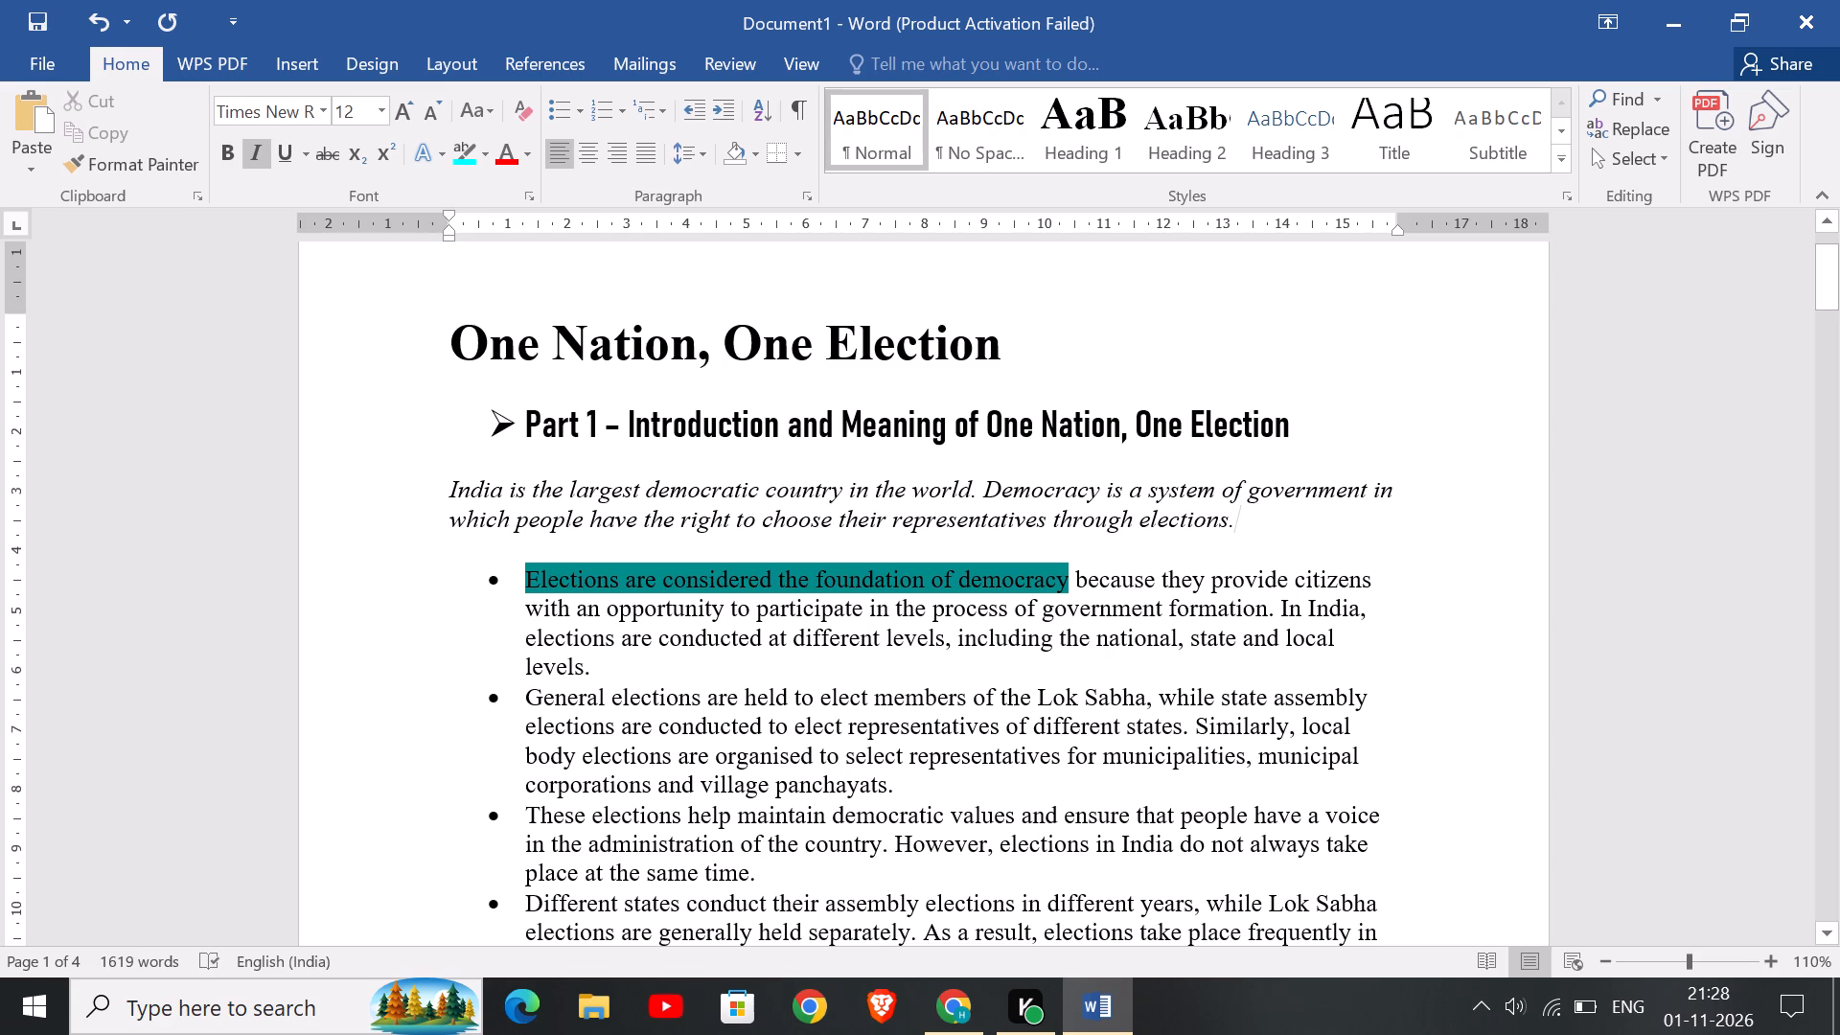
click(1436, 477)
Add the New and Draw Table commands to the Quick Access Toolbar.
click(206, 11)
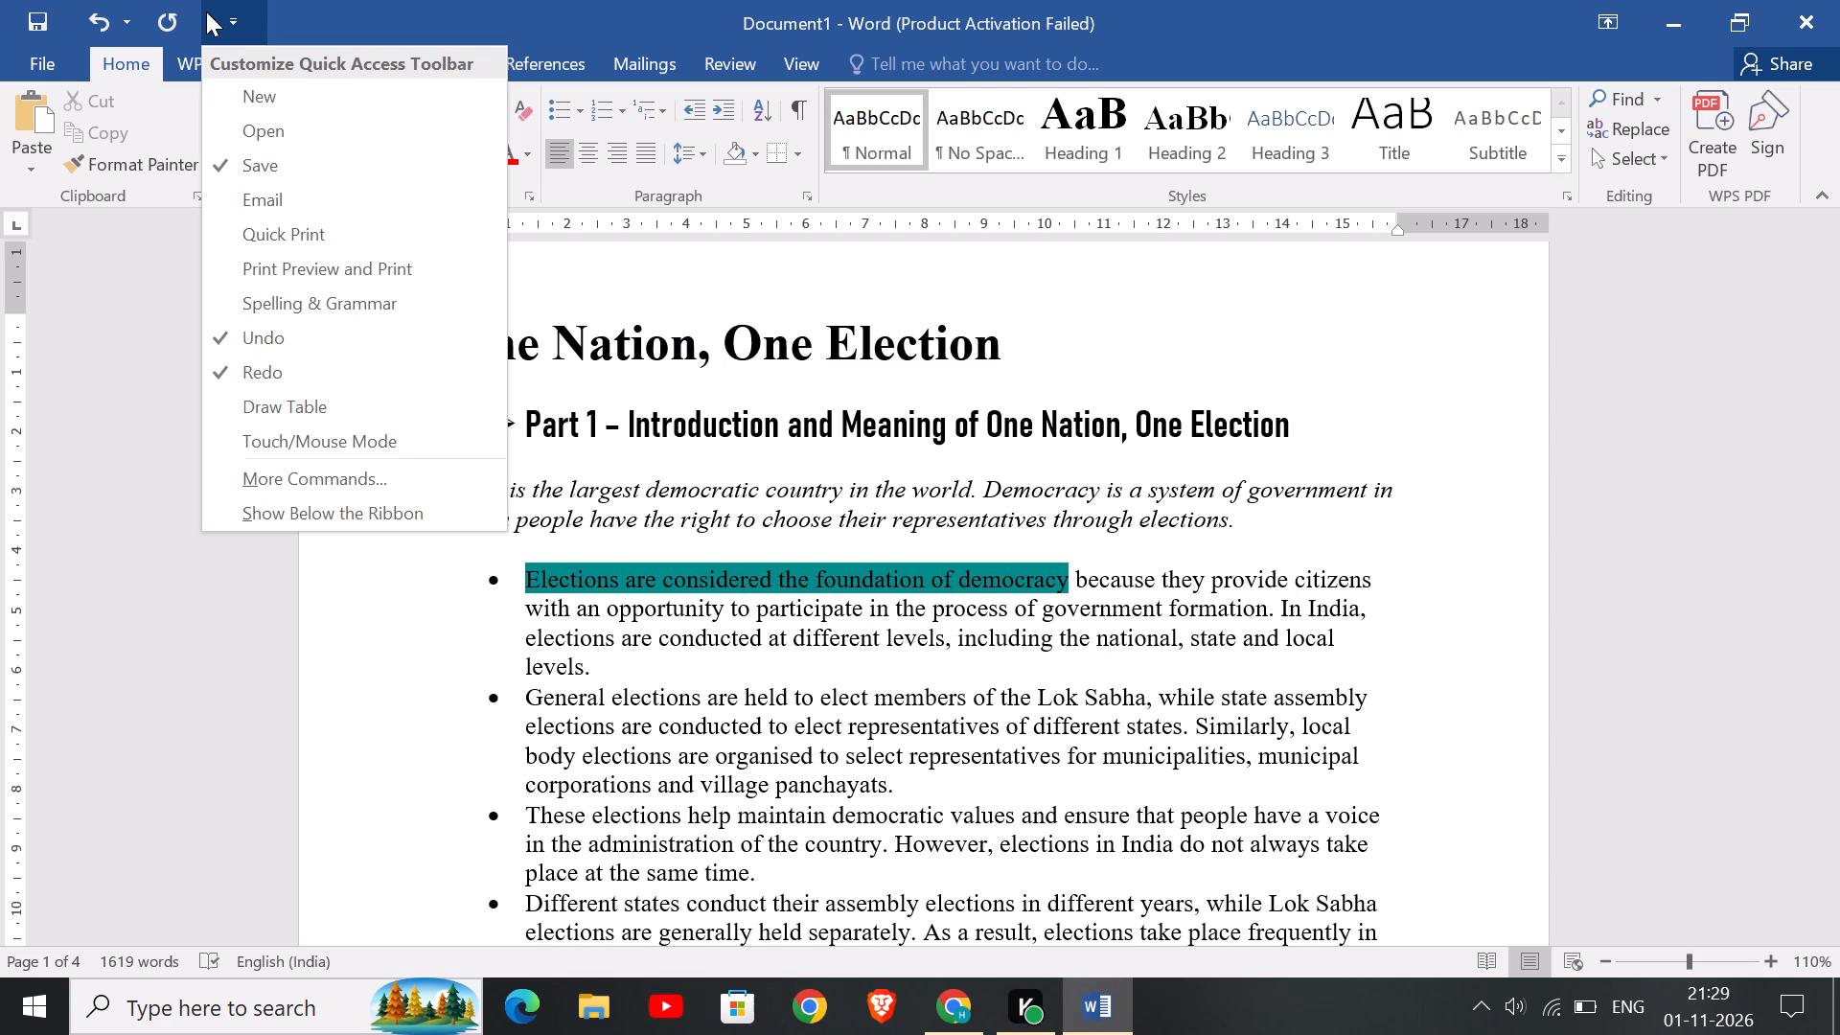
click(351, 91)
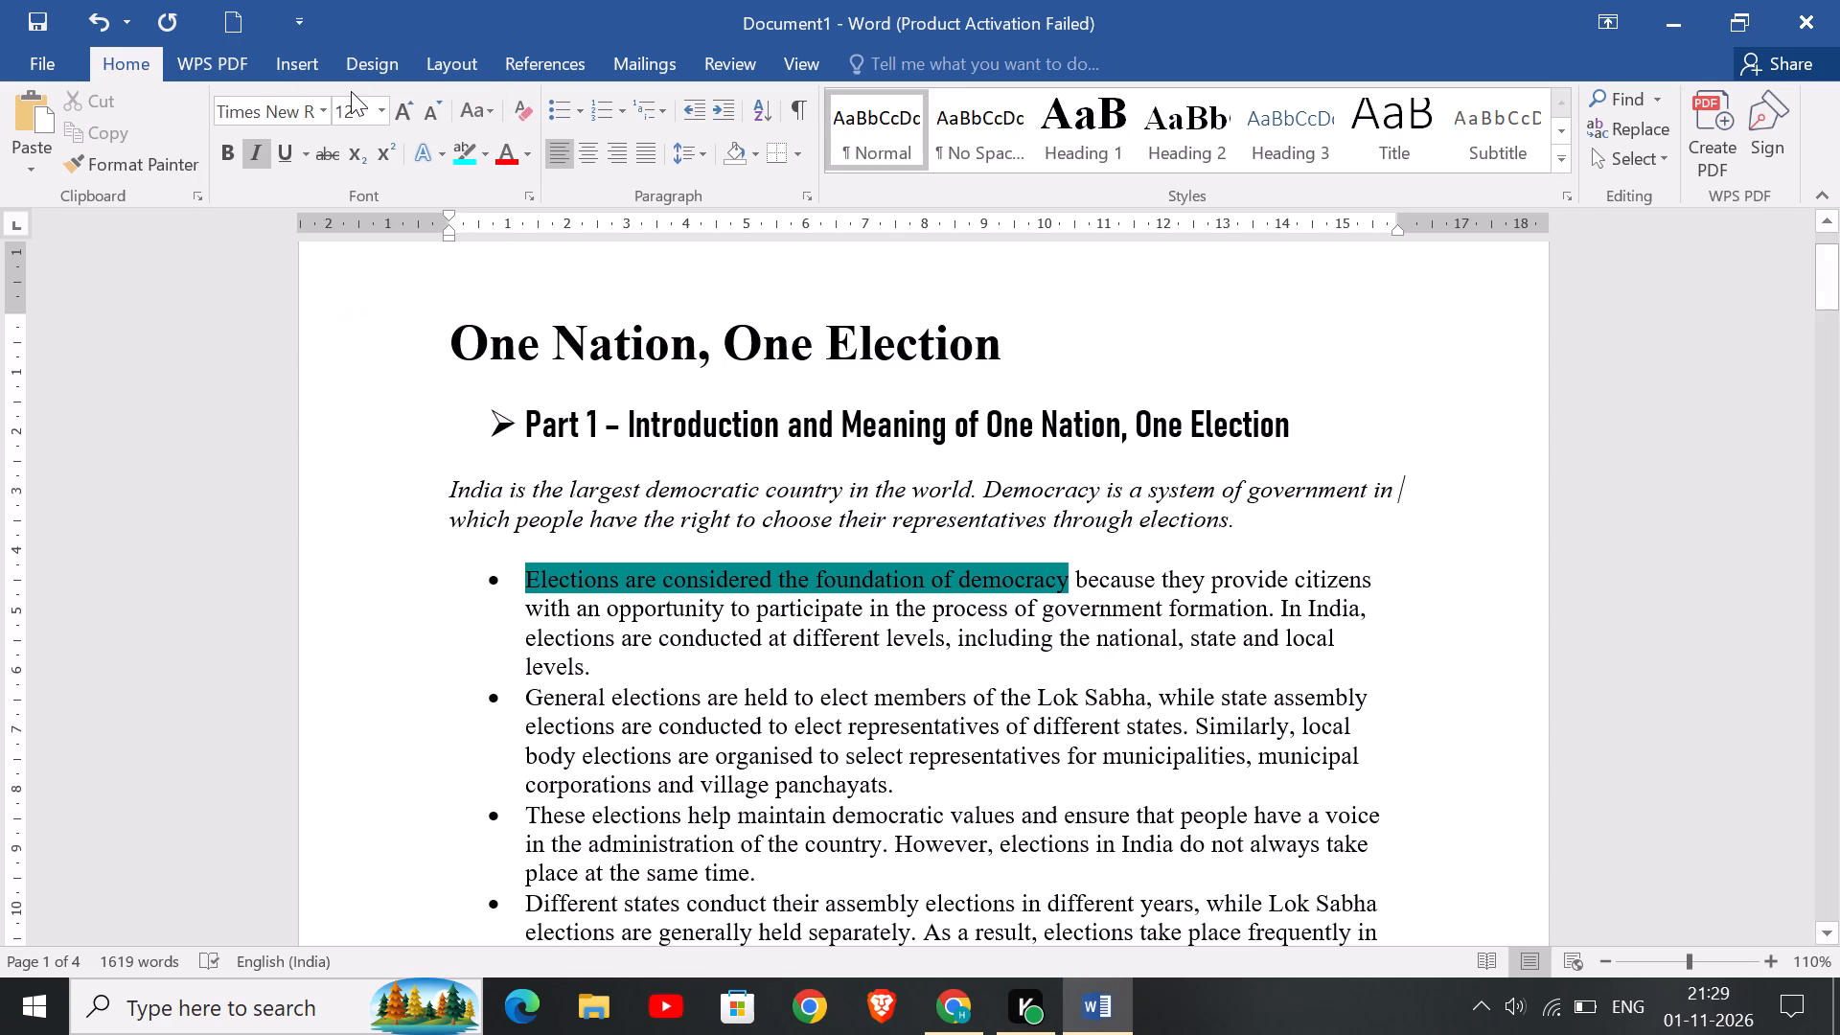
click(279, 0)
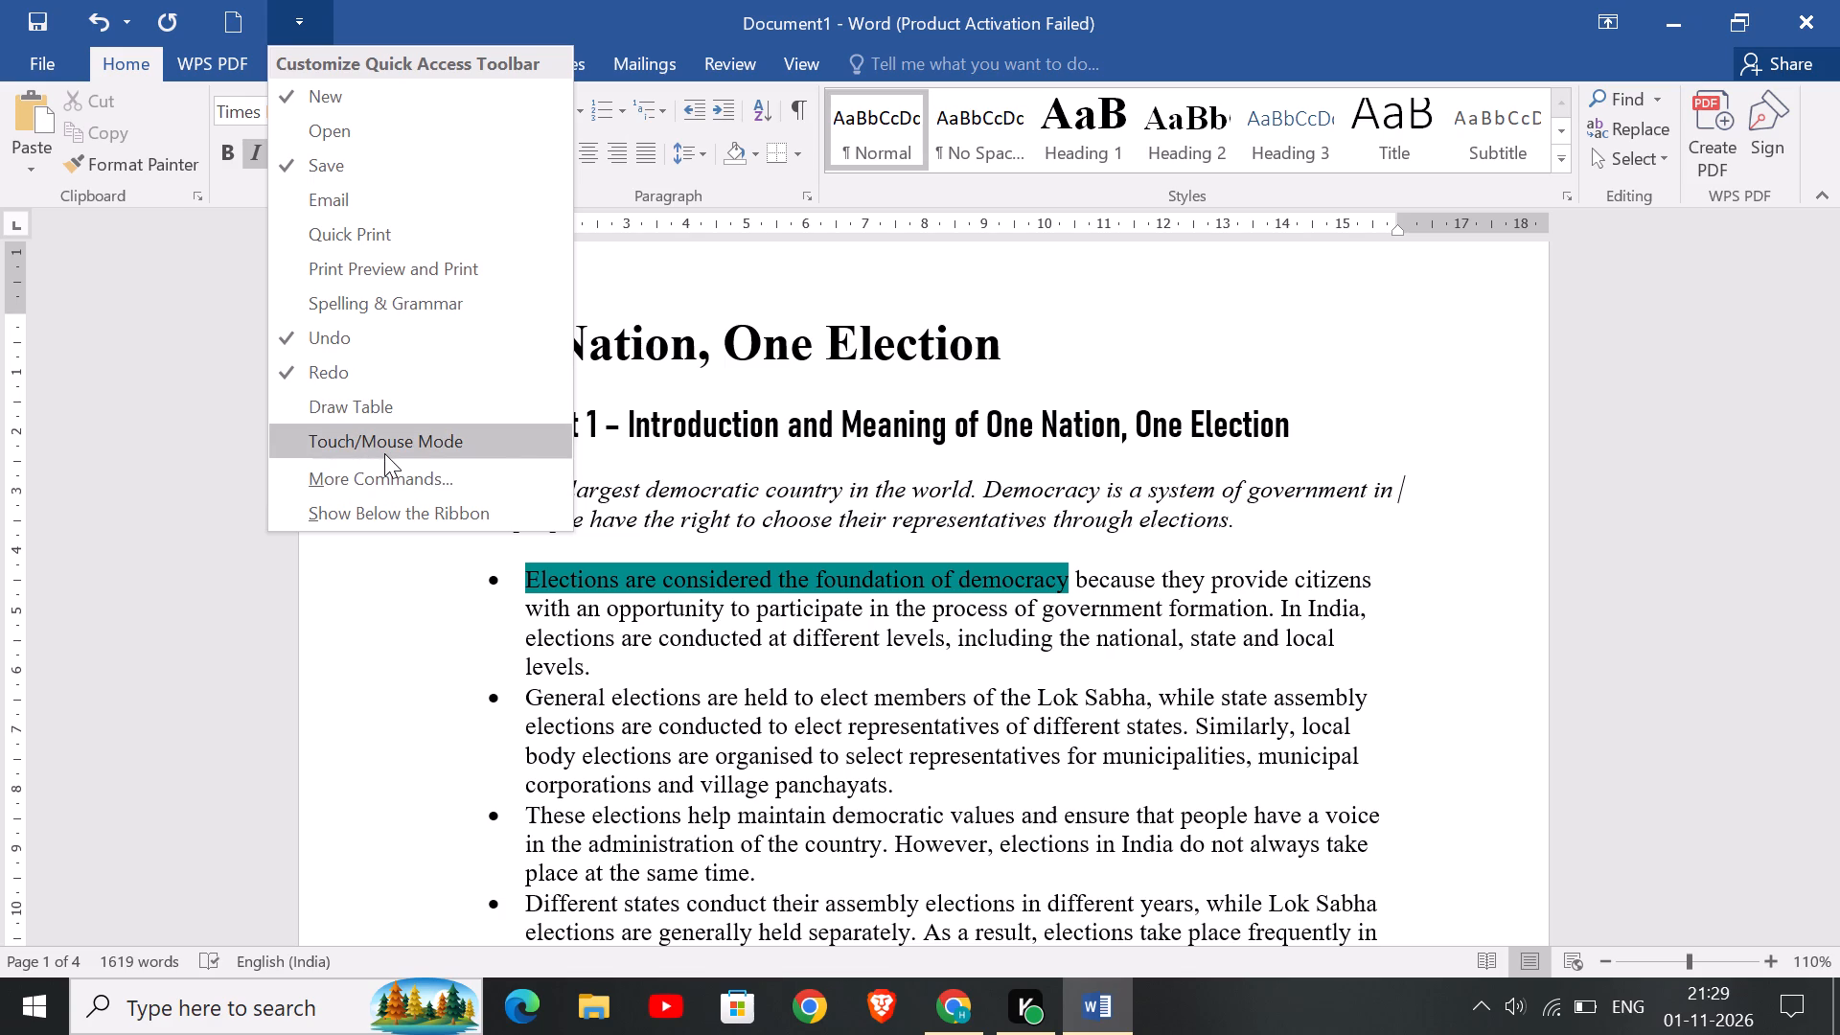
click(452, 403)
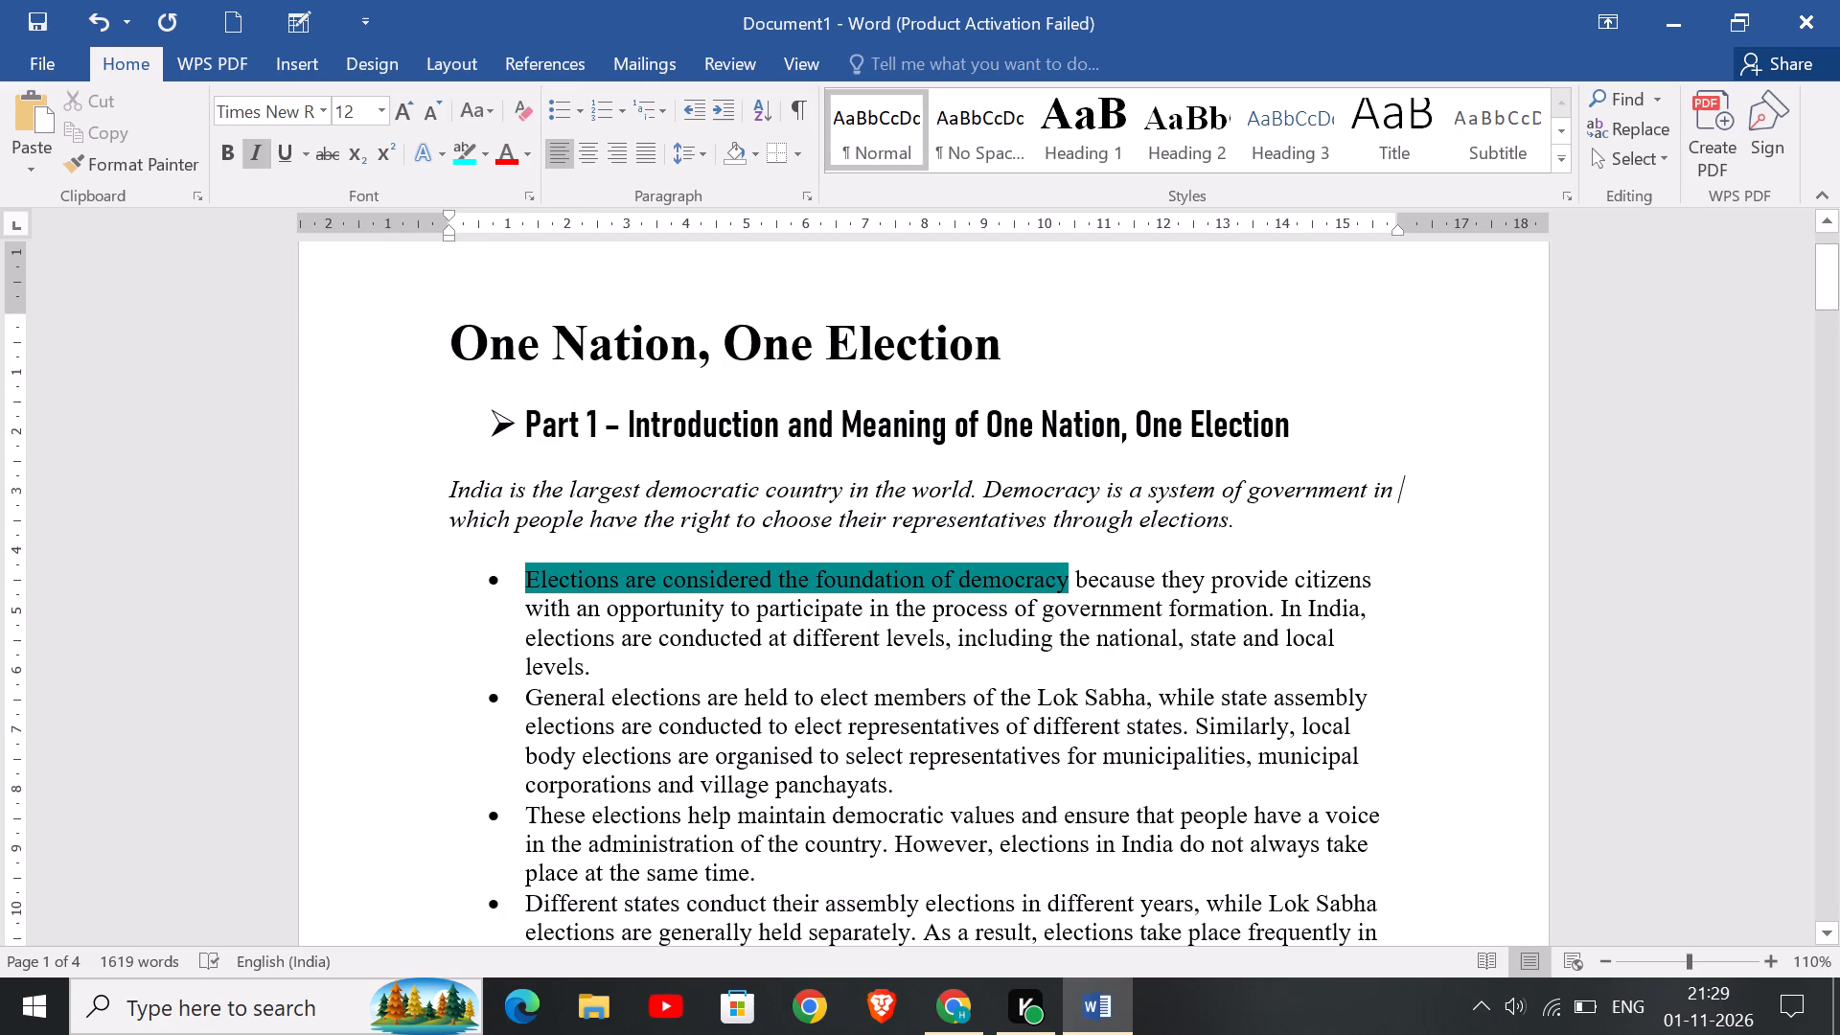
Show the Quick Access Toolbar below the ribbon.
click(346, 0)
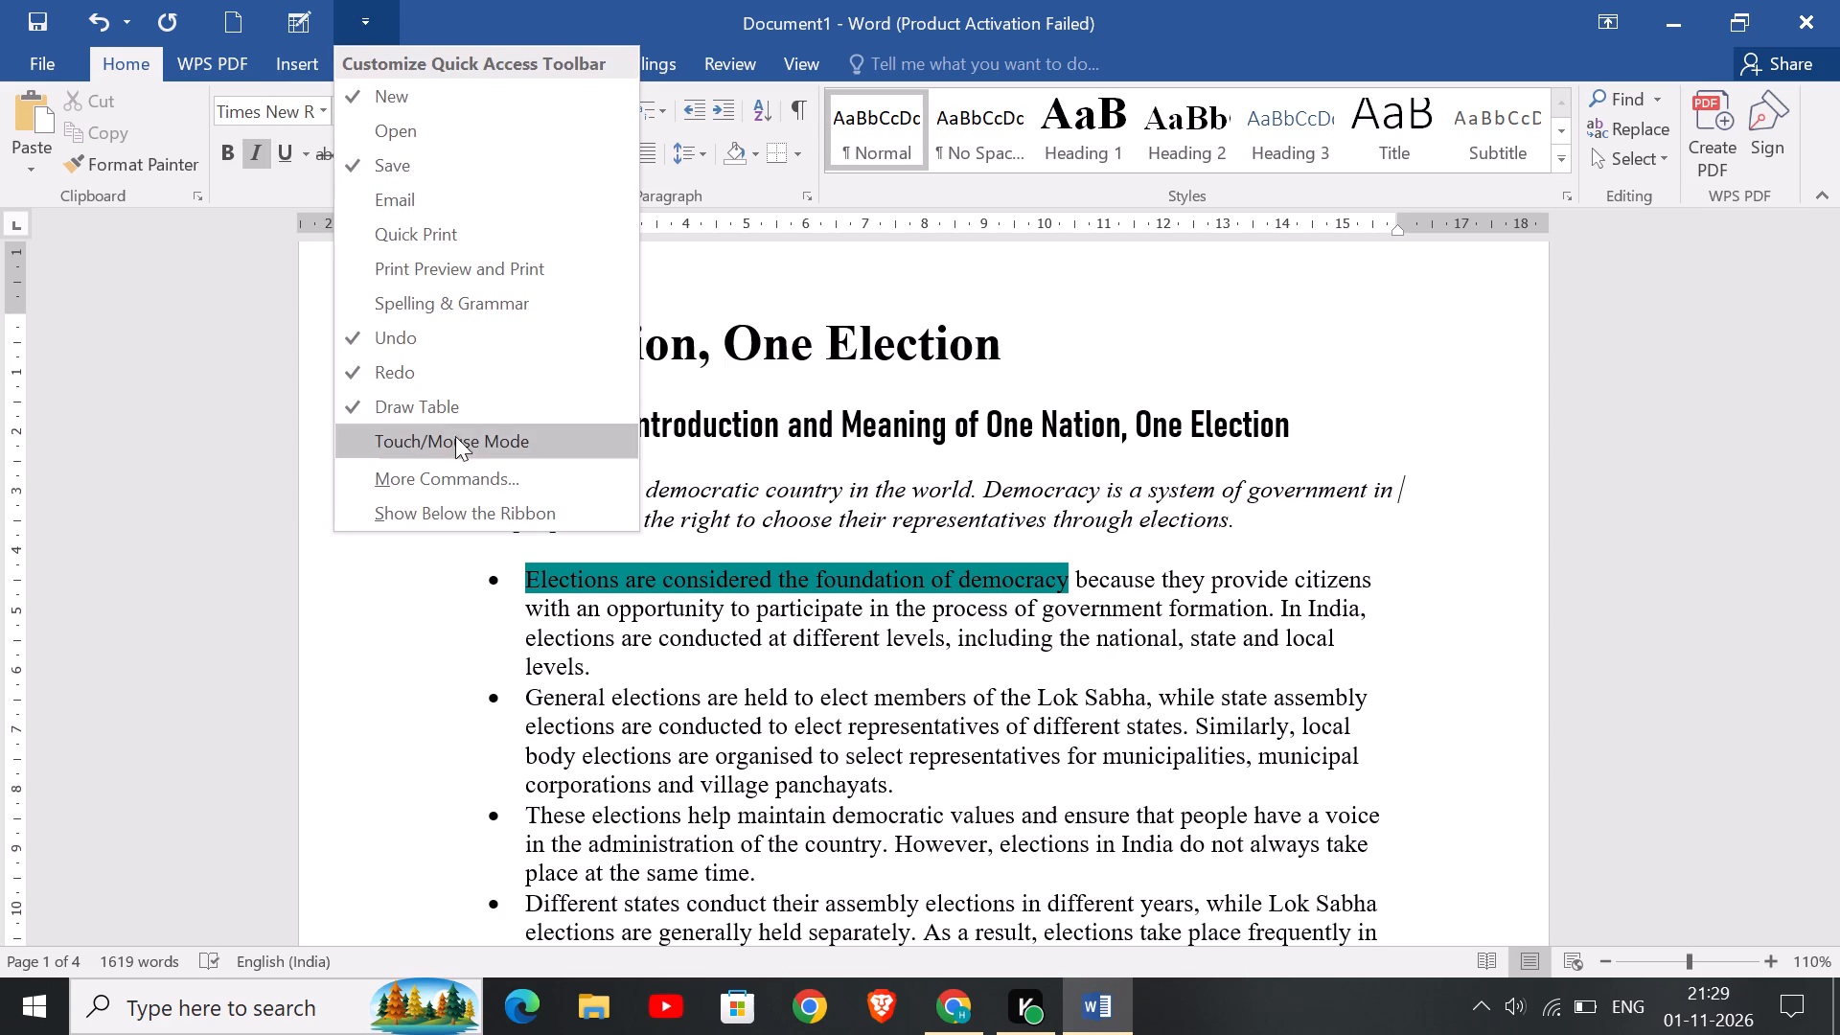
click(461, 496)
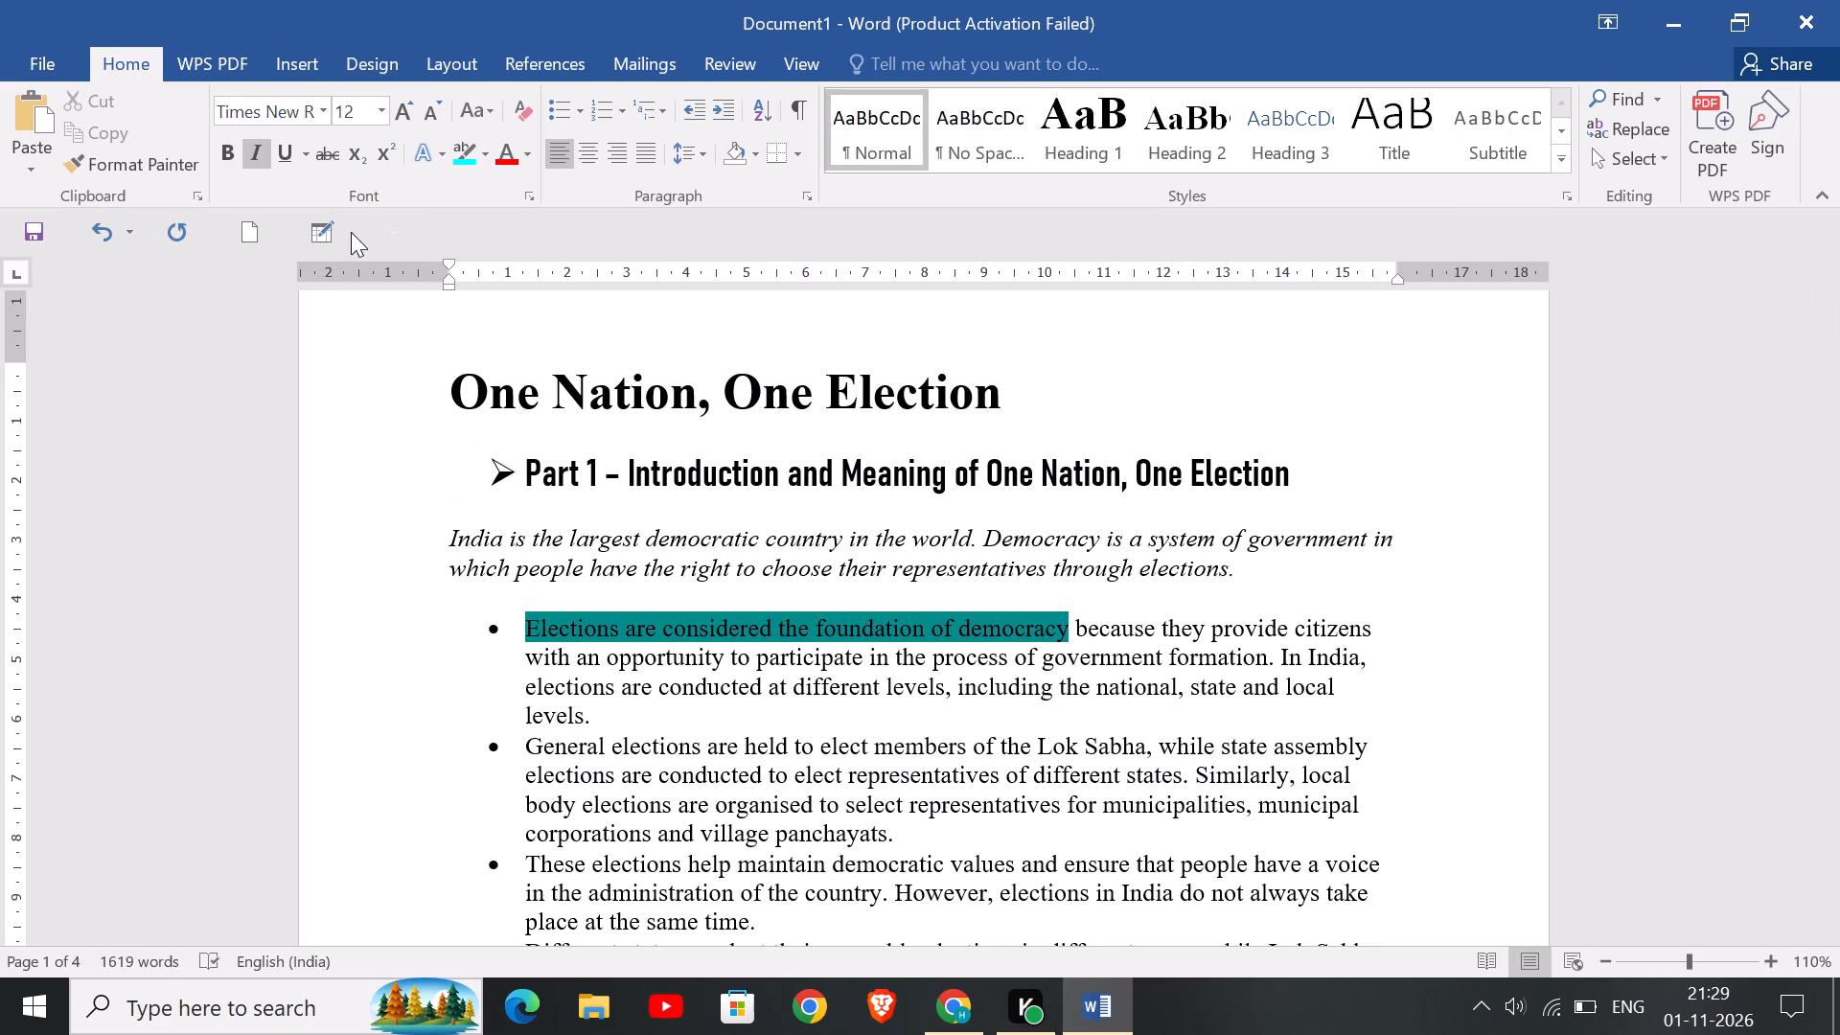
click(107, 343)
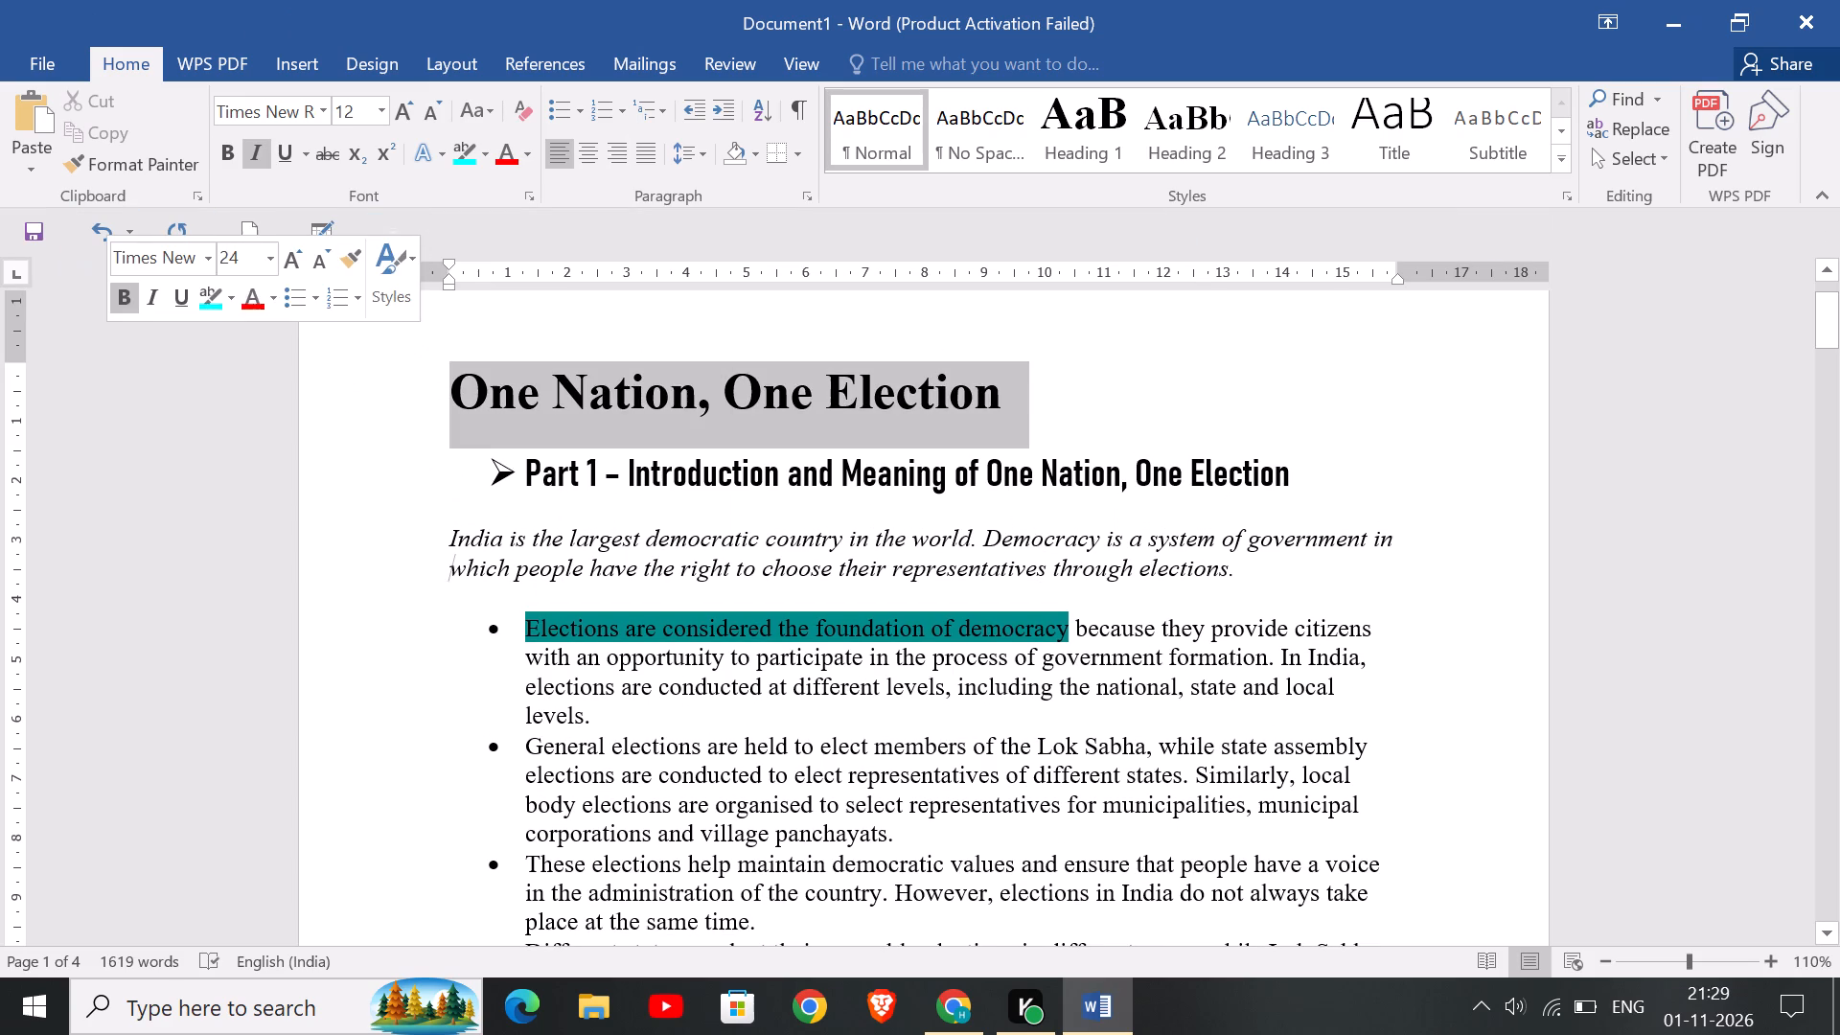
Examine the popular commands available for customising the Quick Access Toolbar, and leave the options without changing anything.
click(381, 226)
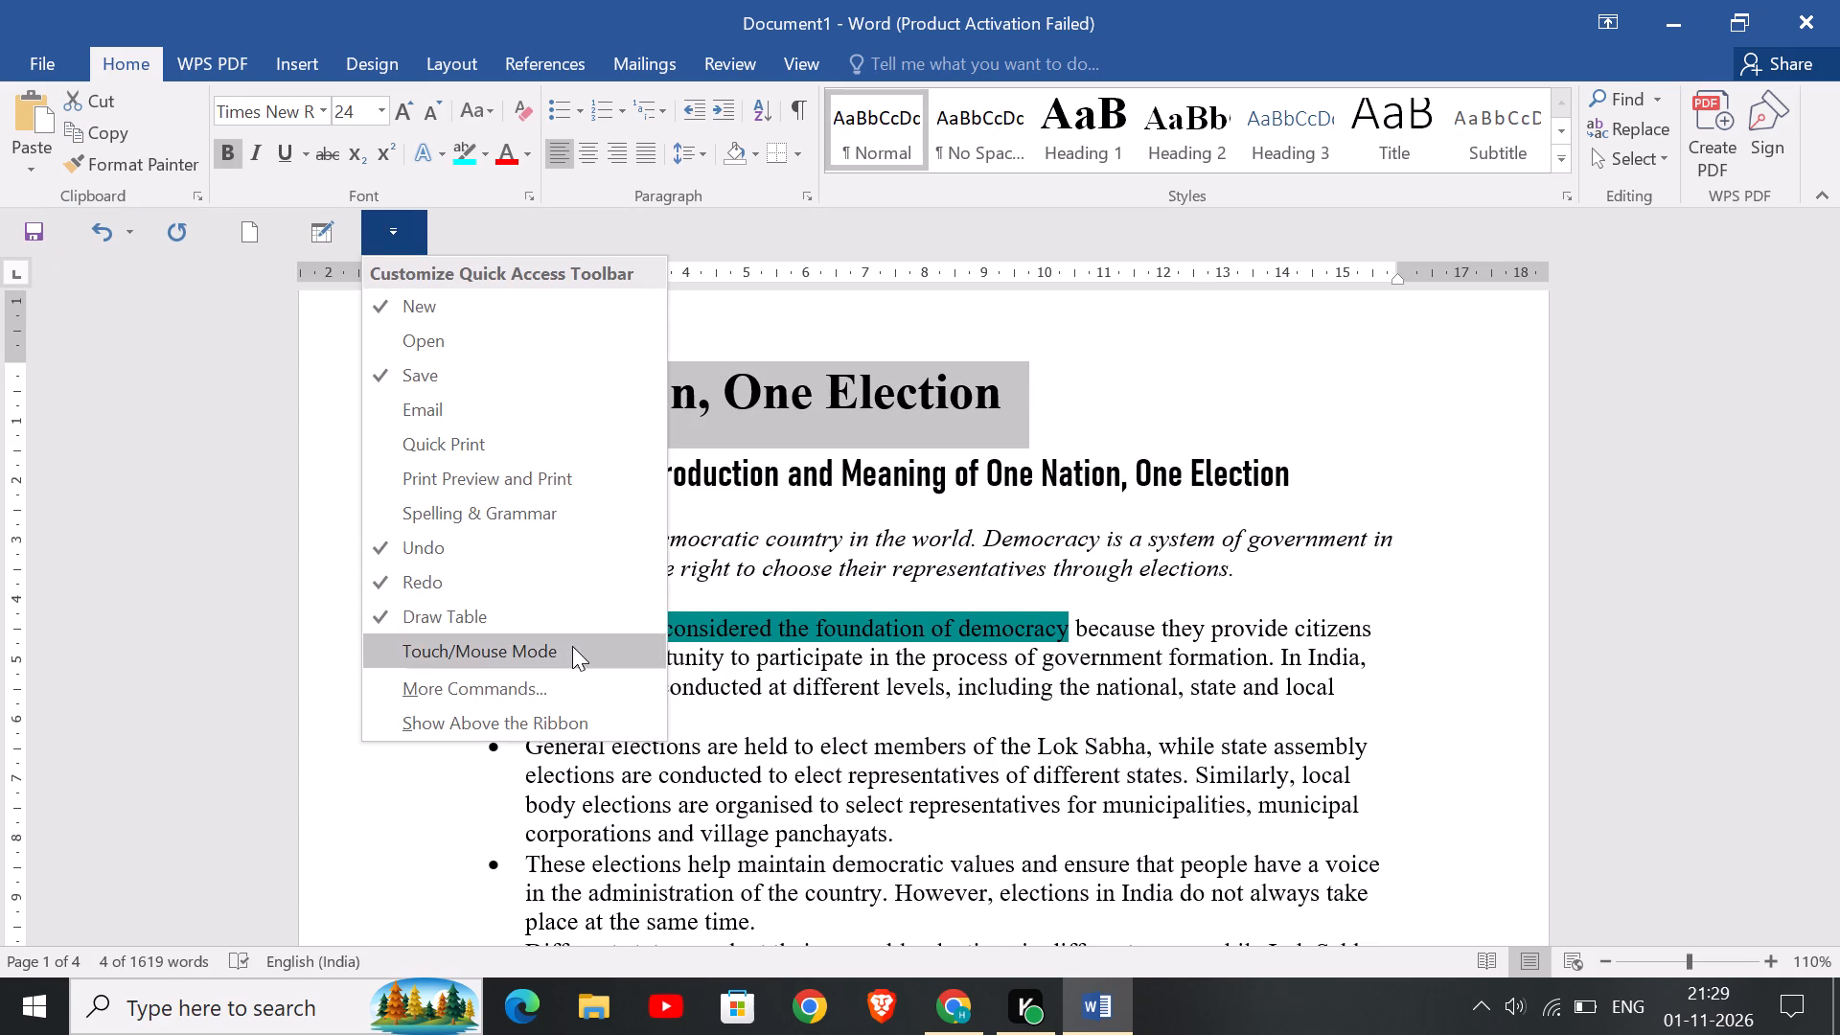
click(513, 692)
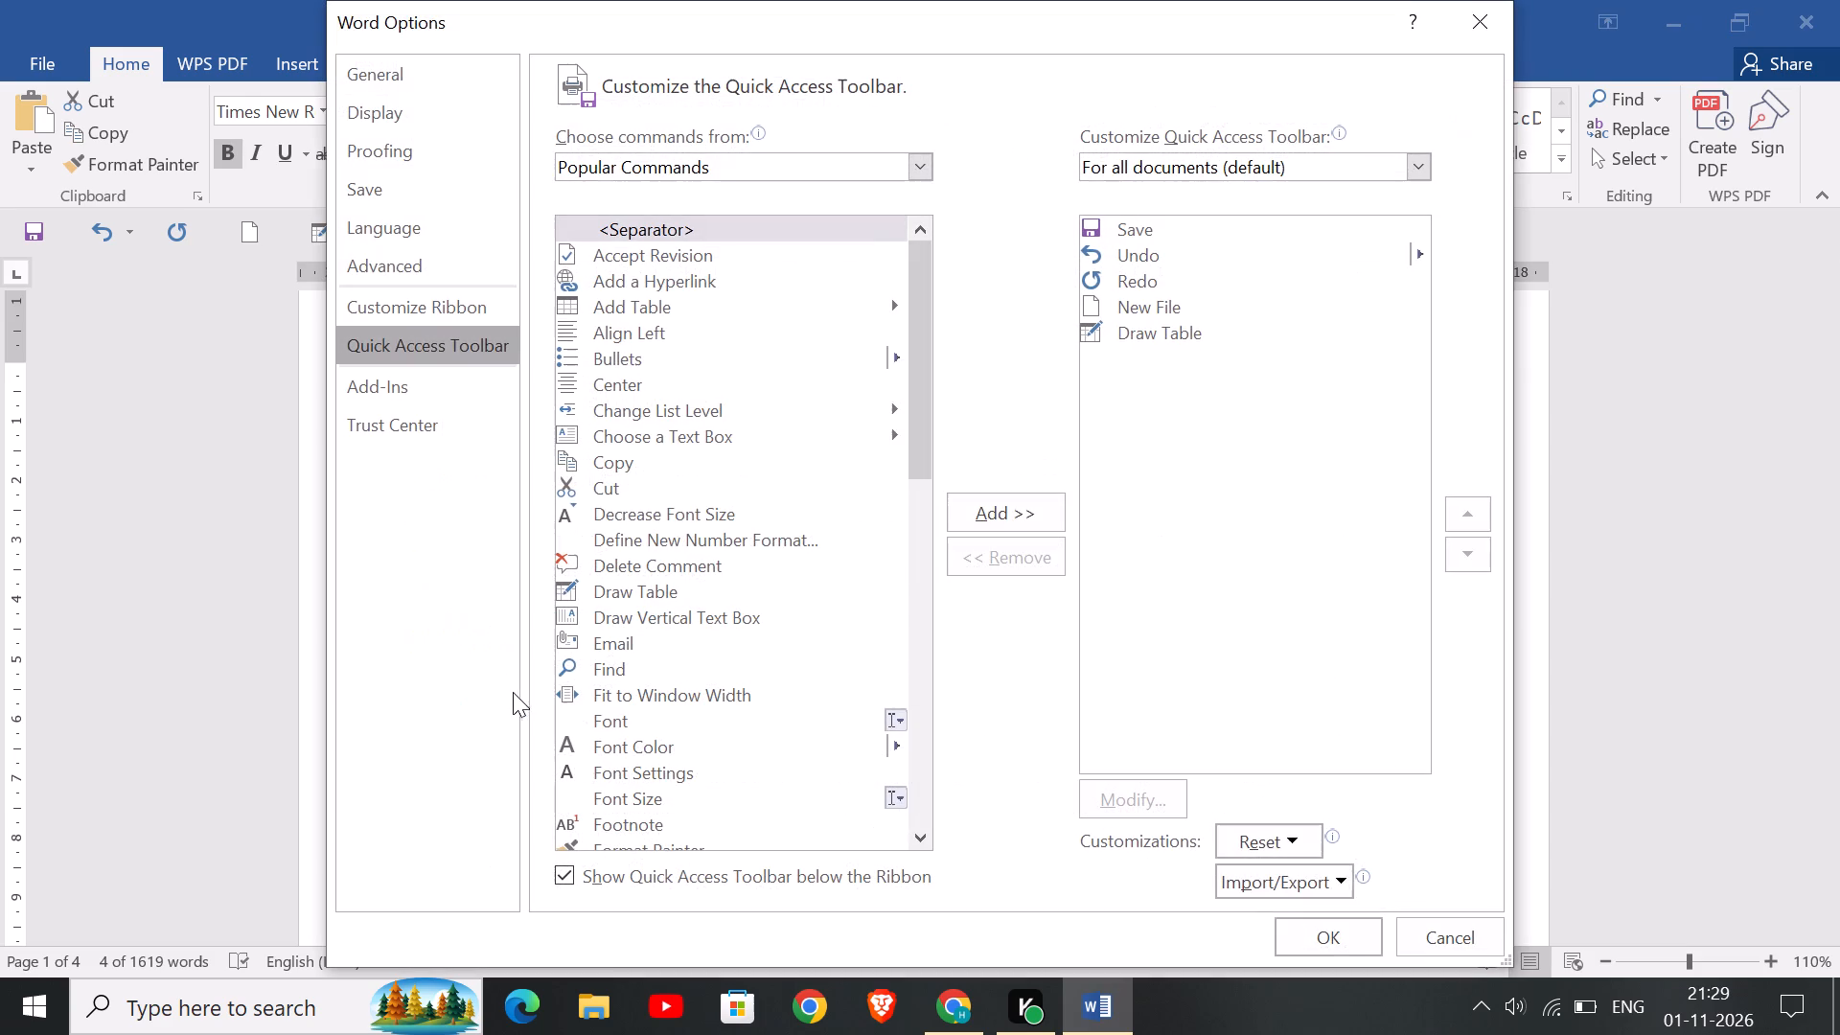
scroll(711, 536, down, 5)
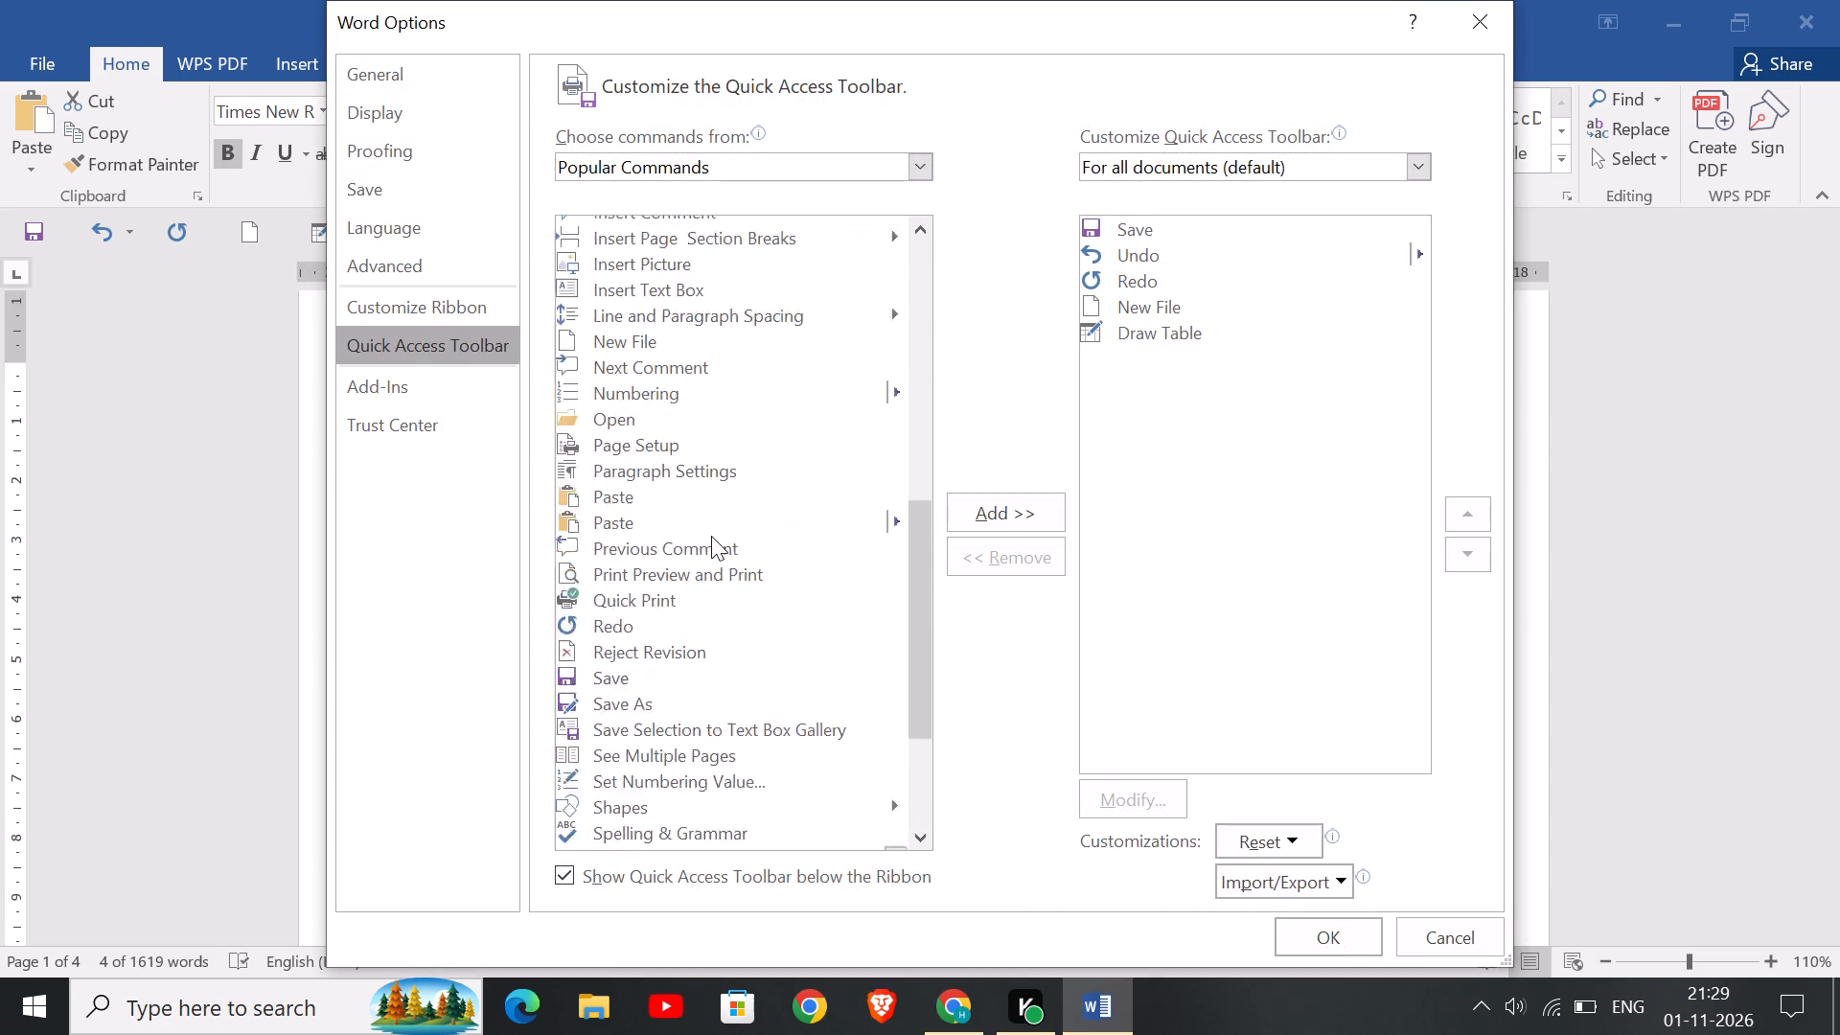
scroll(711, 536, down, 9)
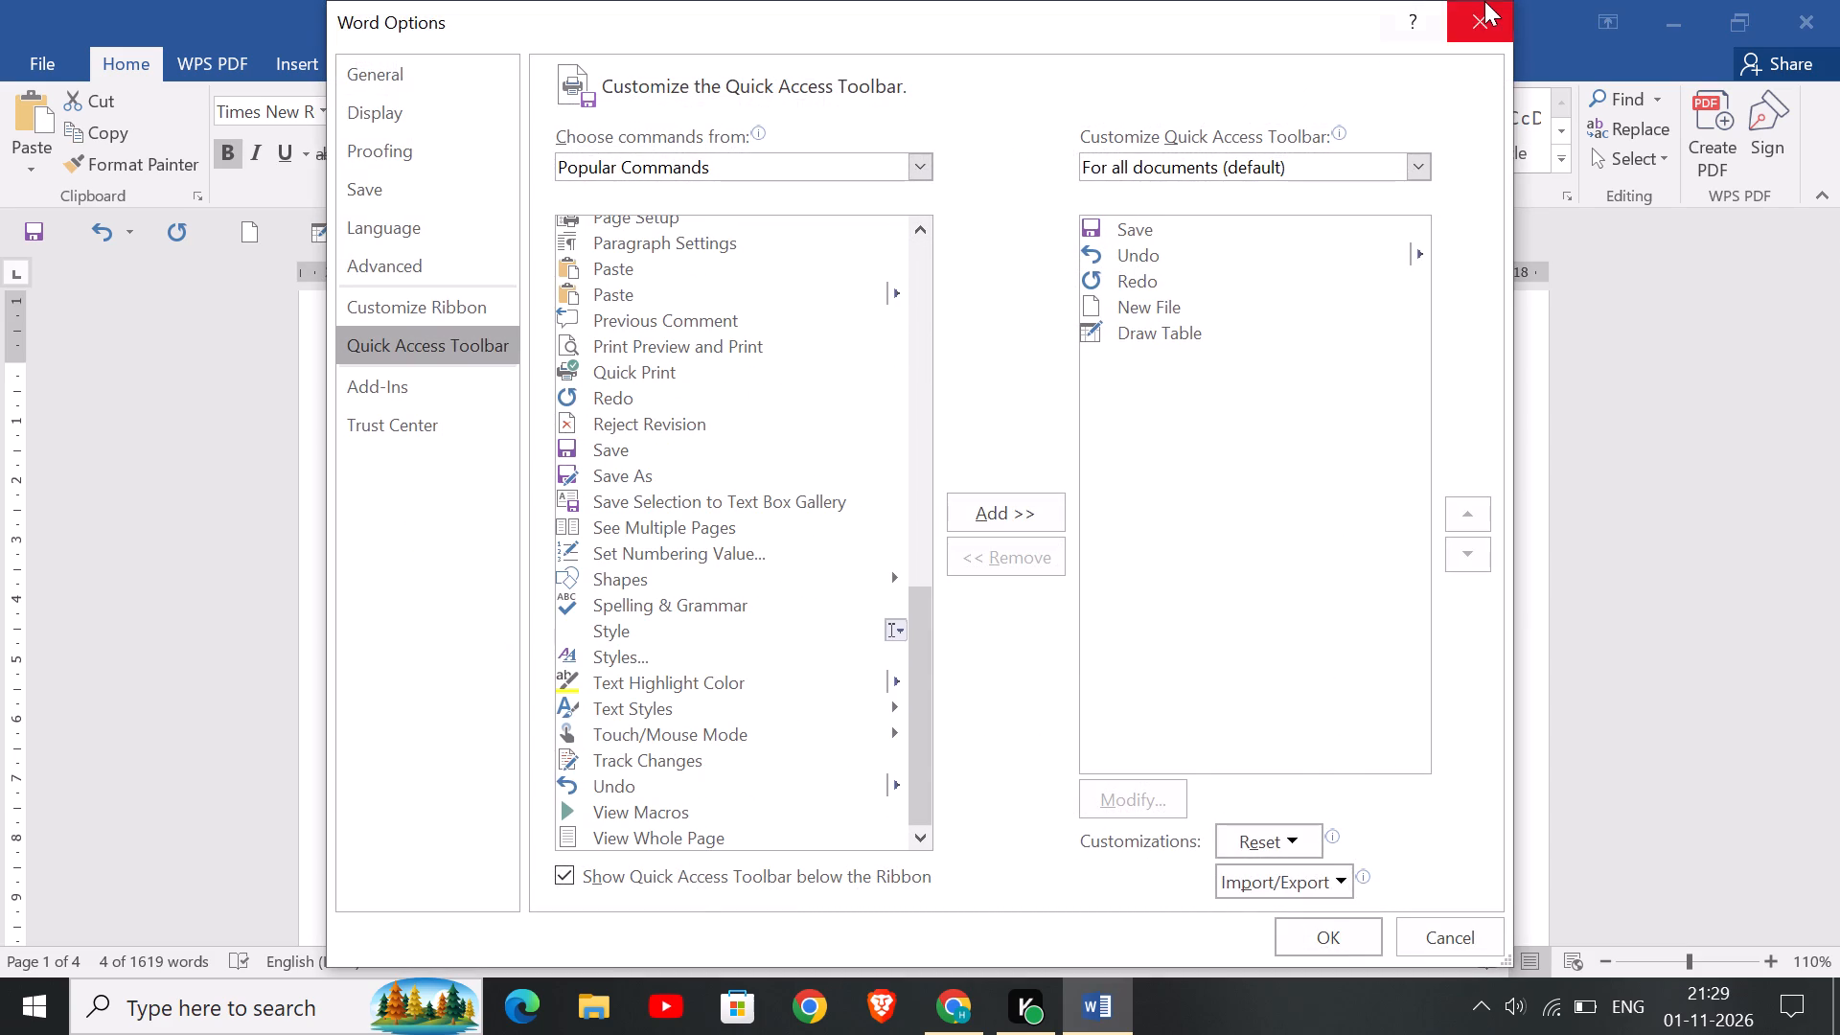
click(1484, 1)
click(872, 535)
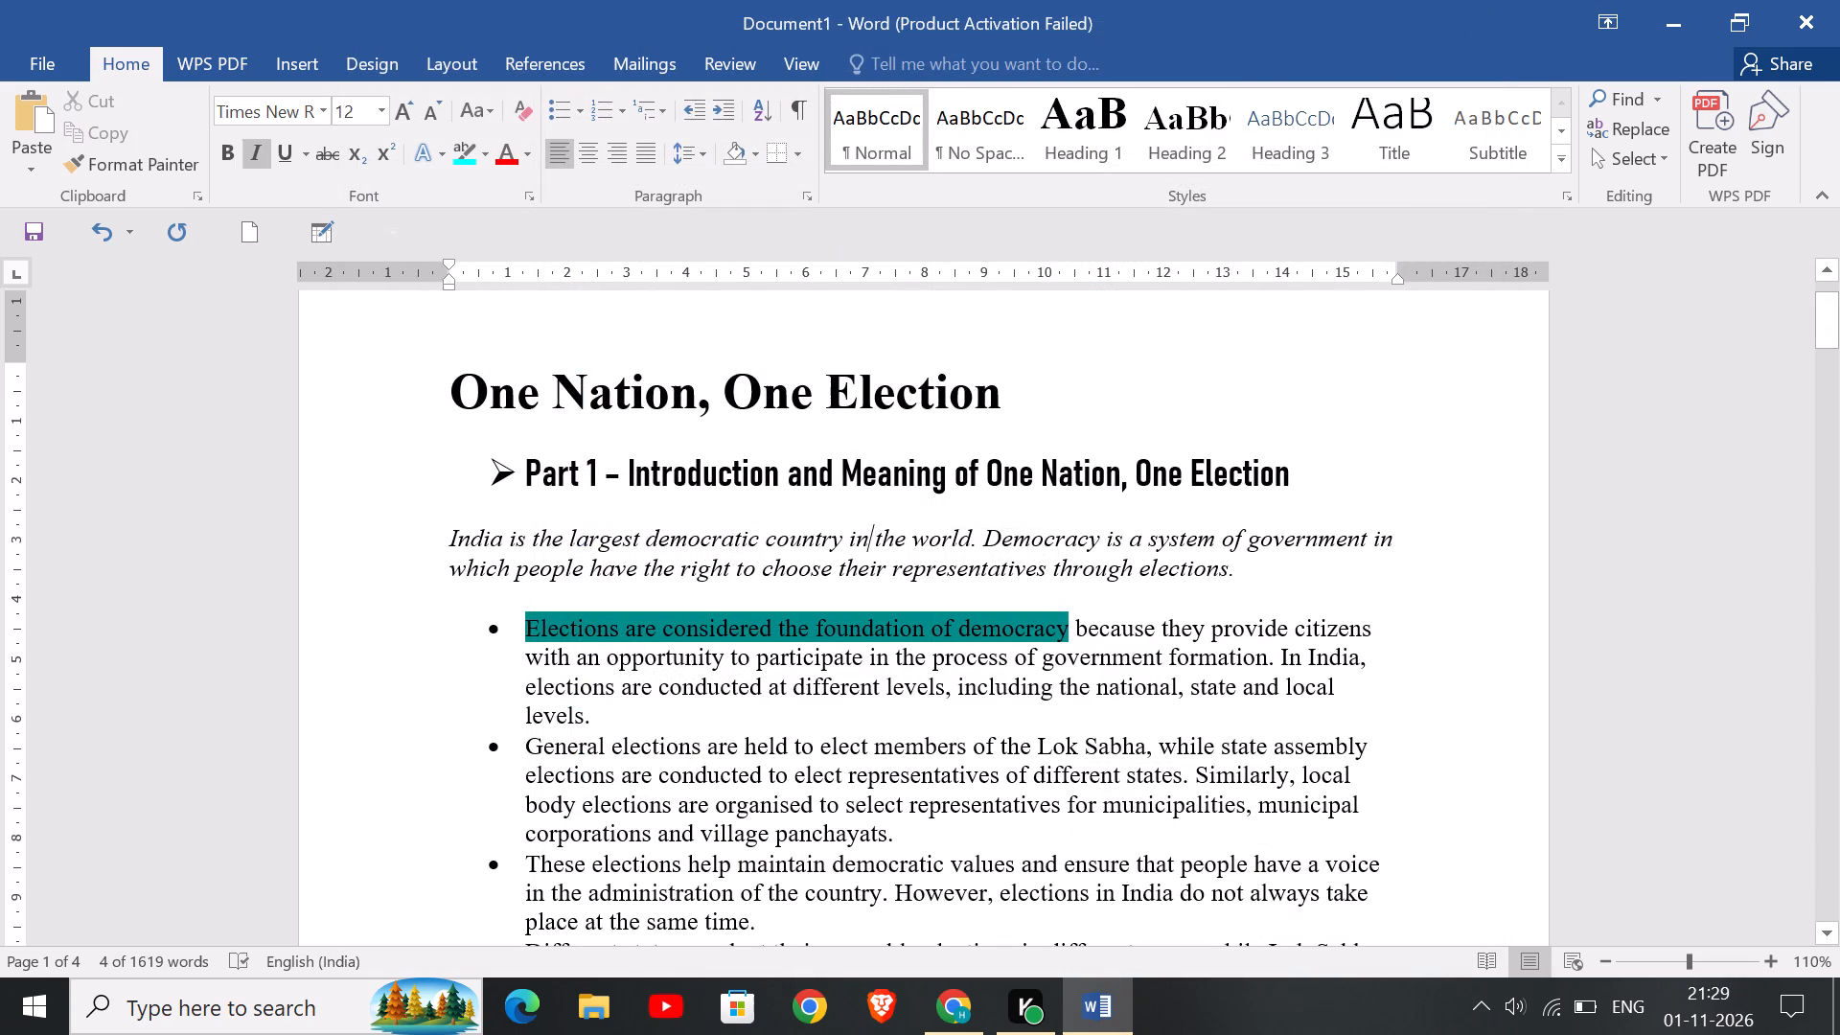
Centre the essay title "One Nation, One Election" on the page.
drag(1028, 393, 435, 337)
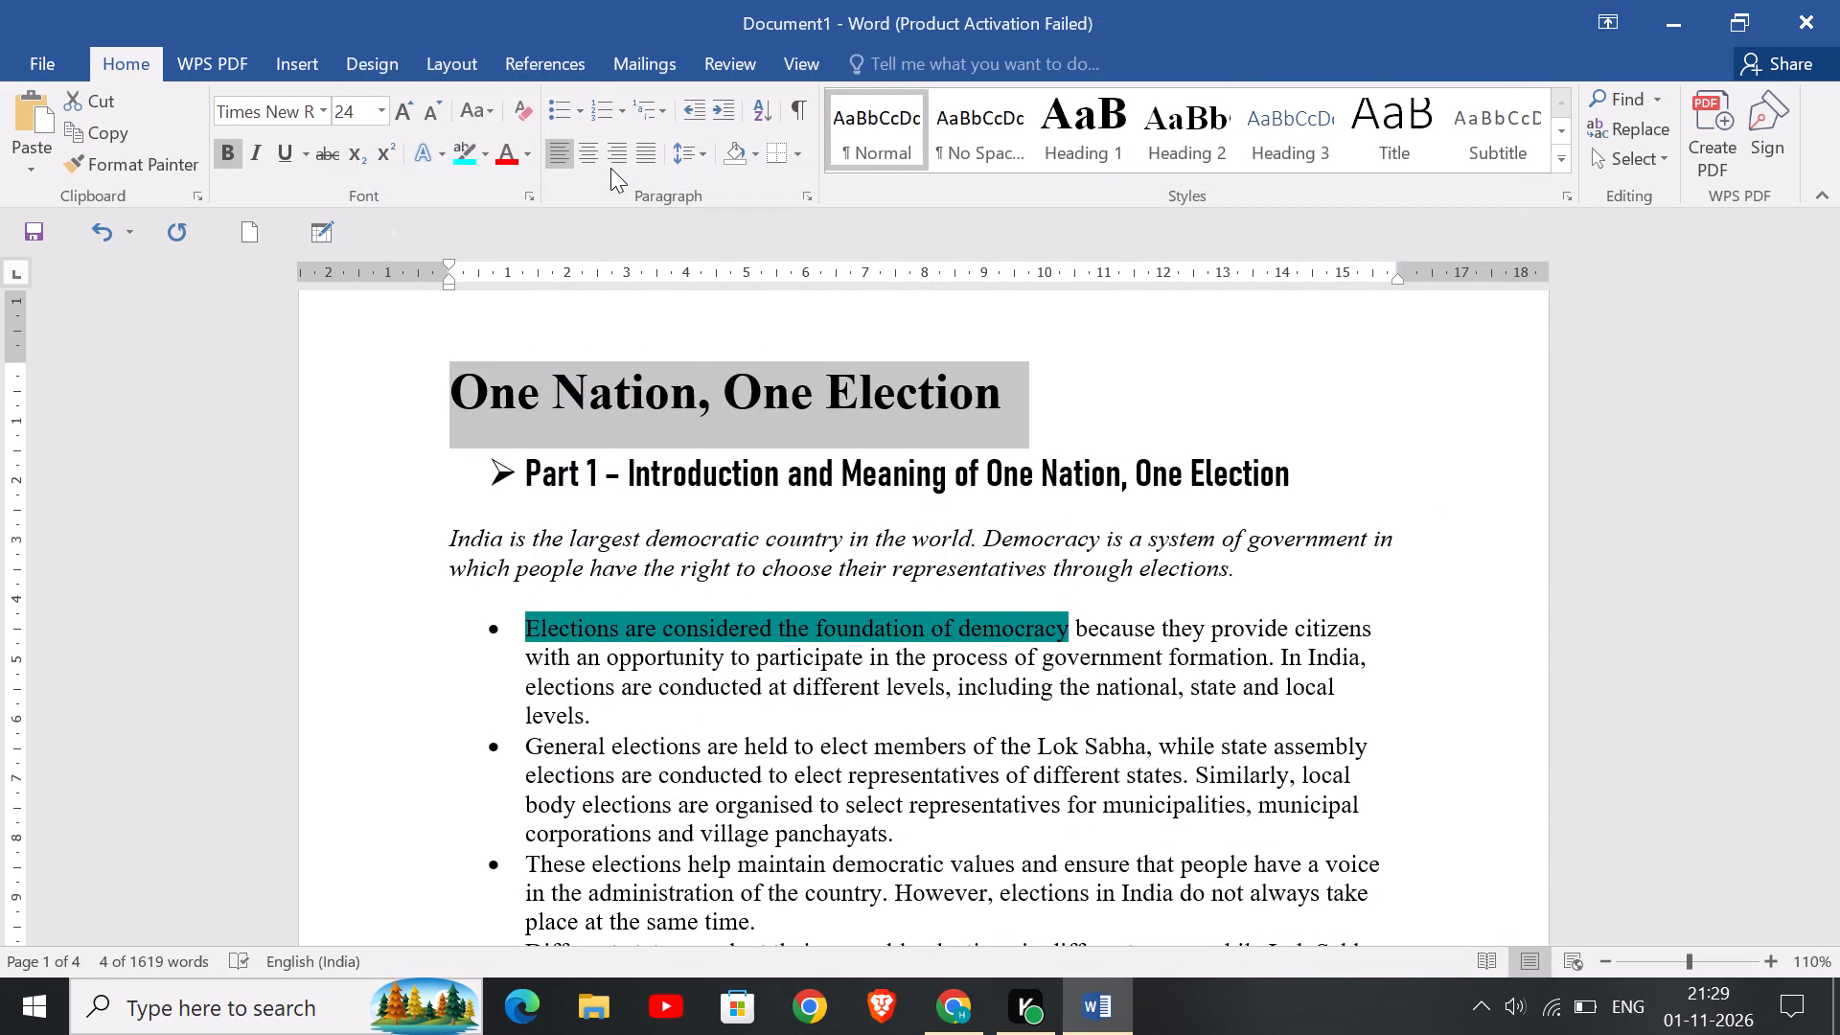
click(596, 162)
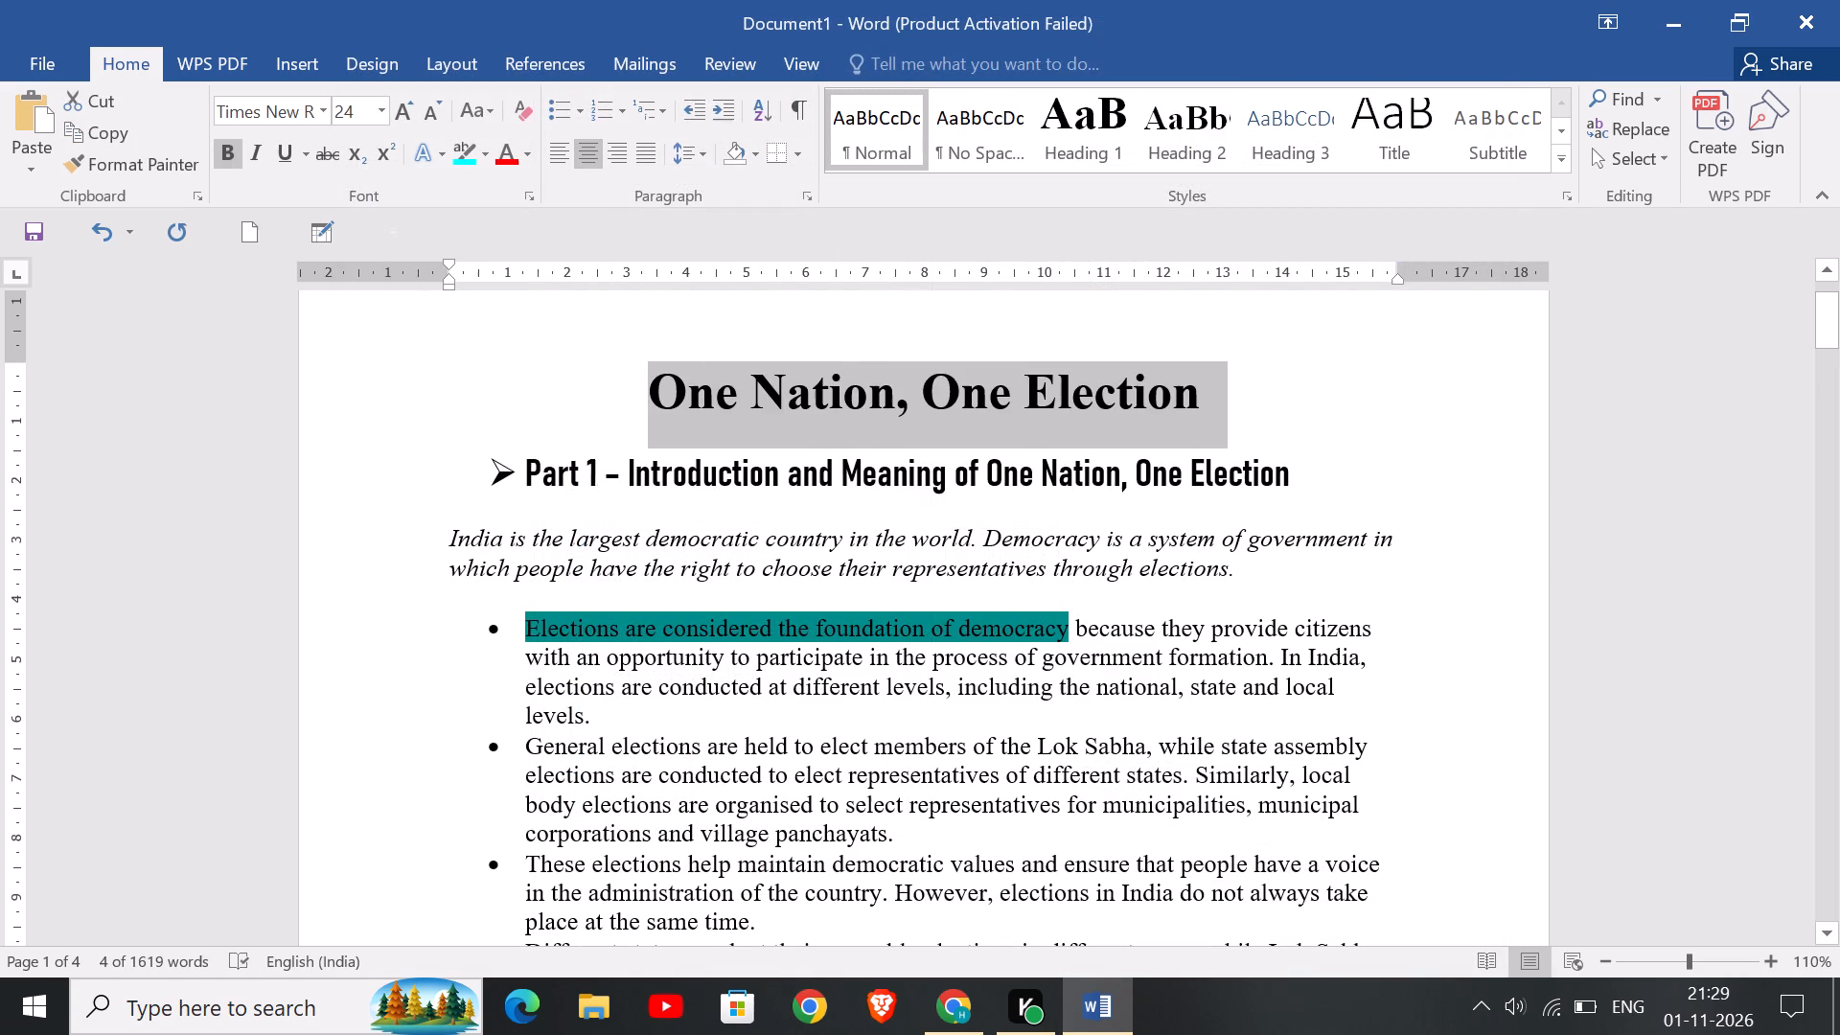
click(915, 414)
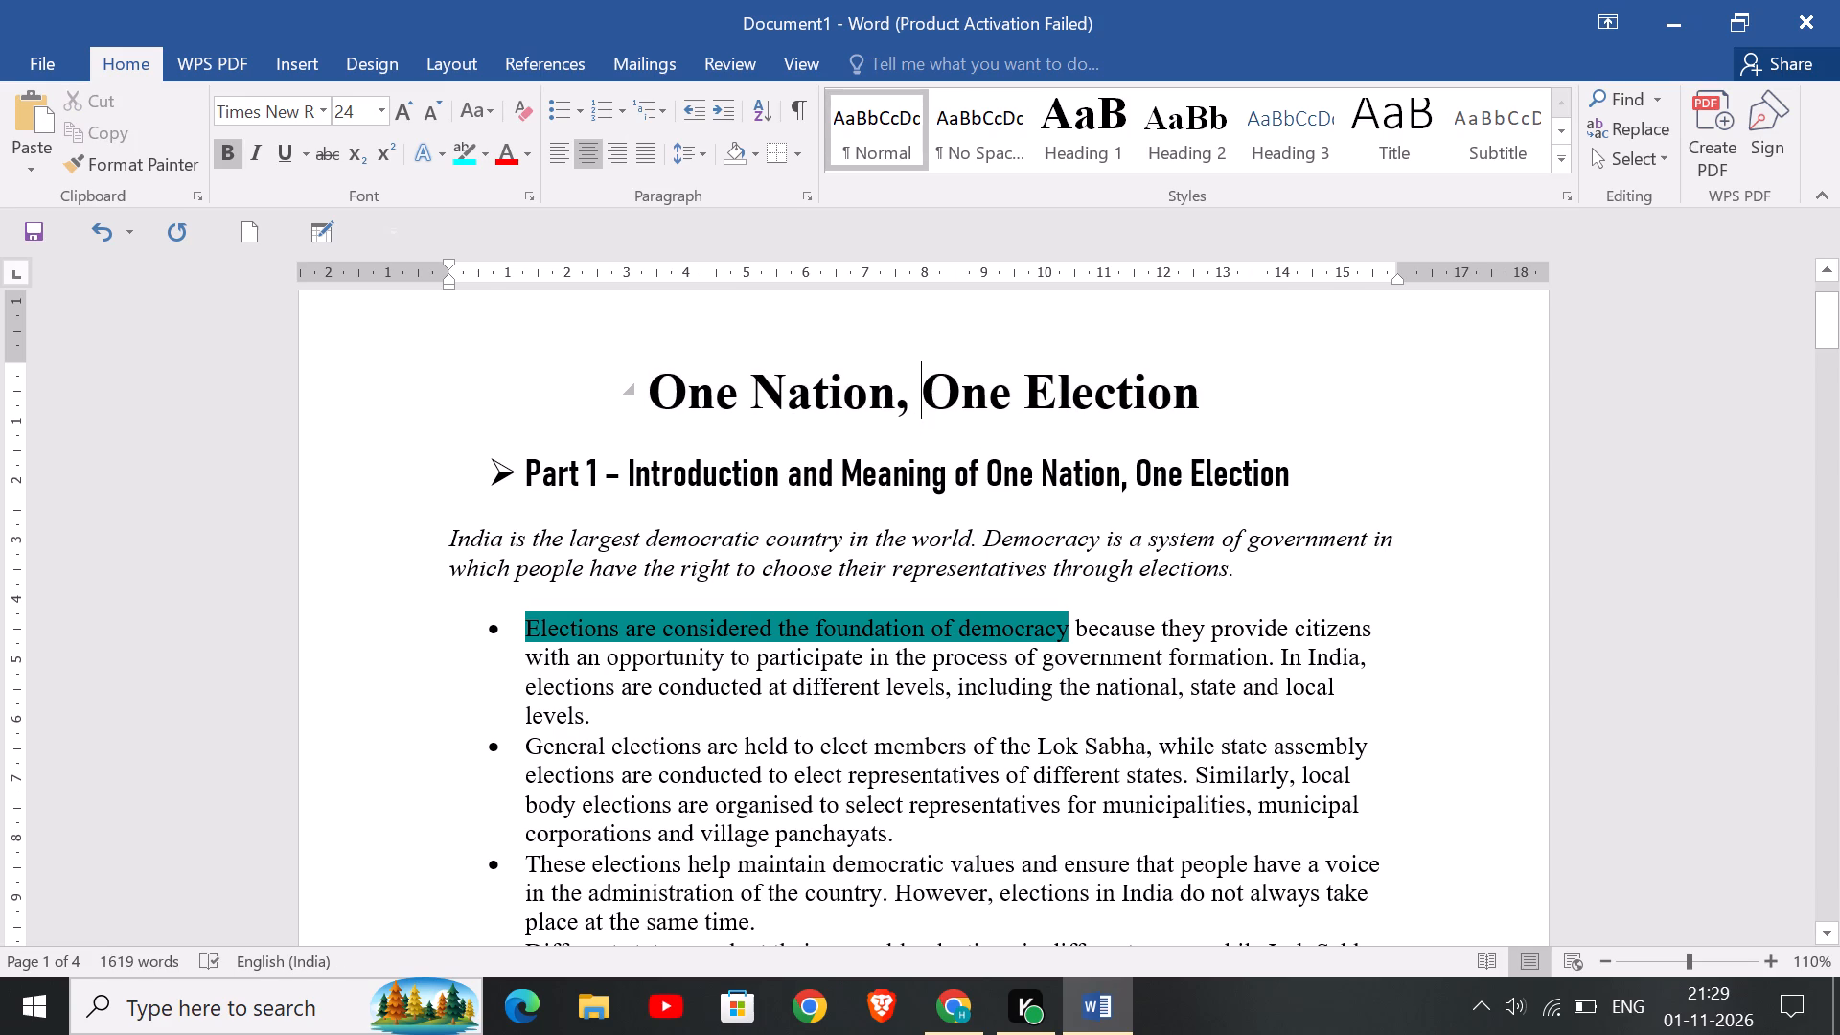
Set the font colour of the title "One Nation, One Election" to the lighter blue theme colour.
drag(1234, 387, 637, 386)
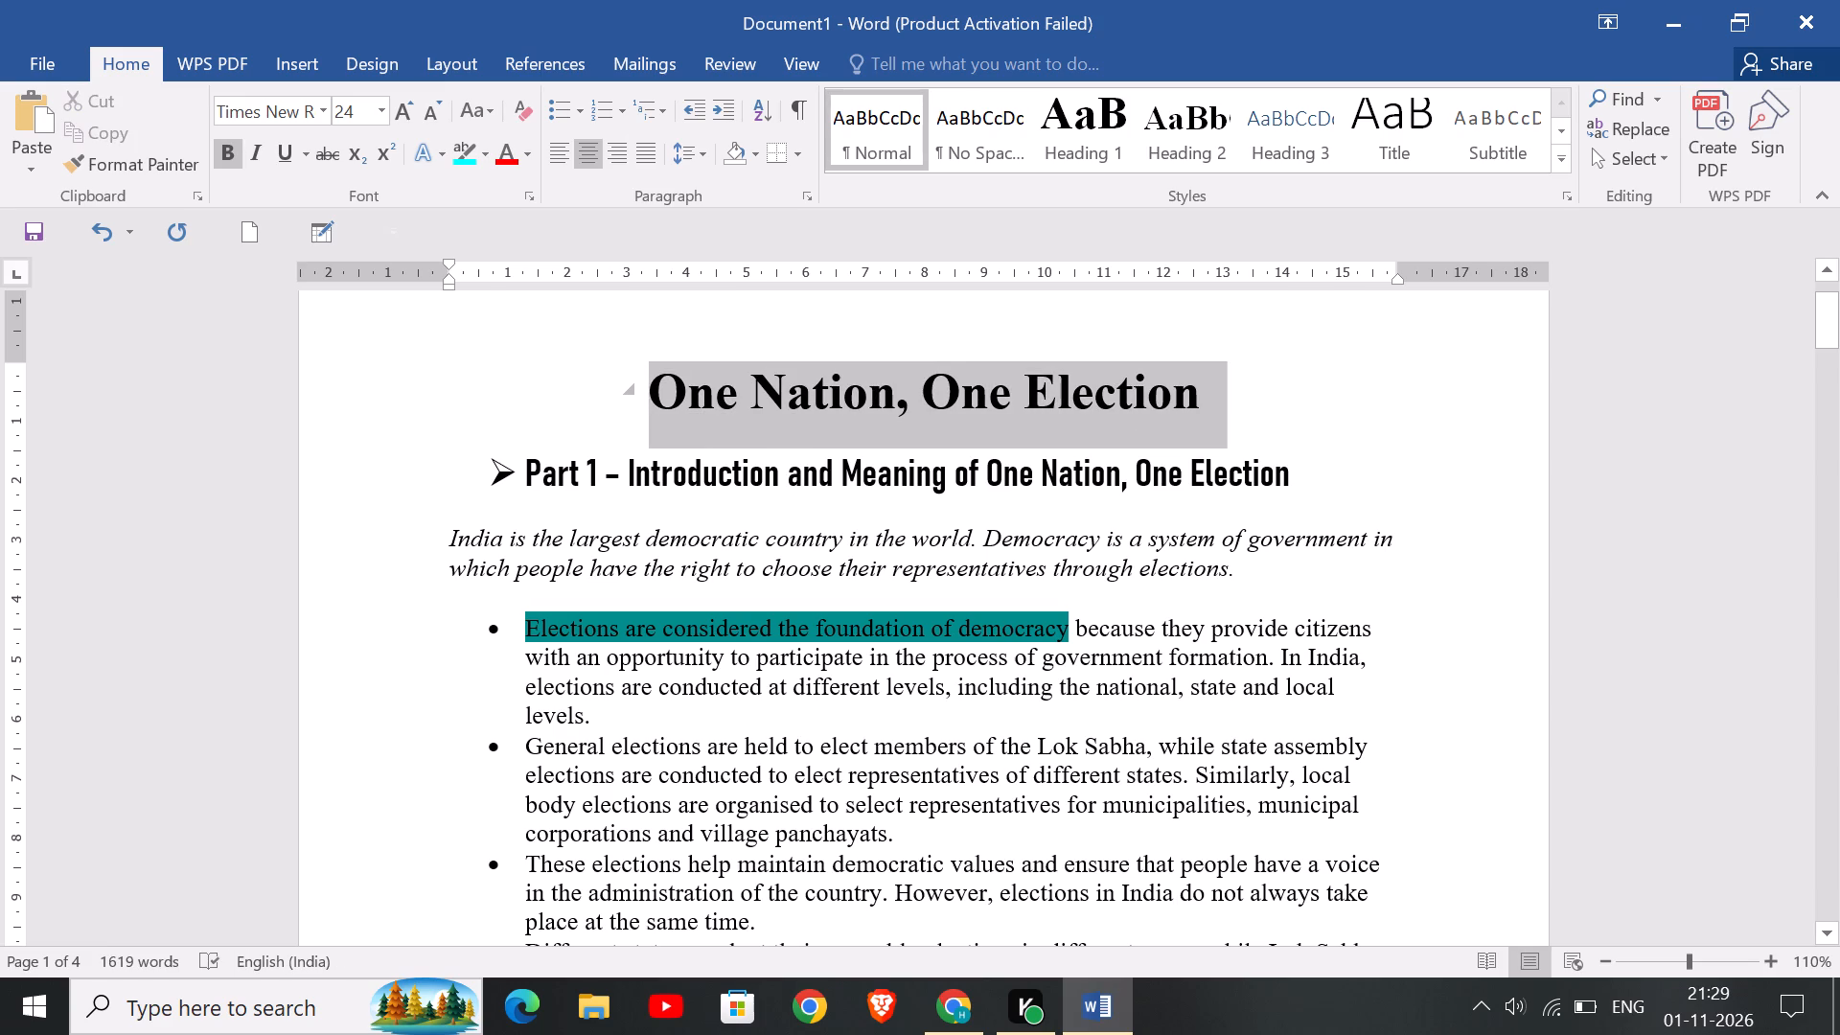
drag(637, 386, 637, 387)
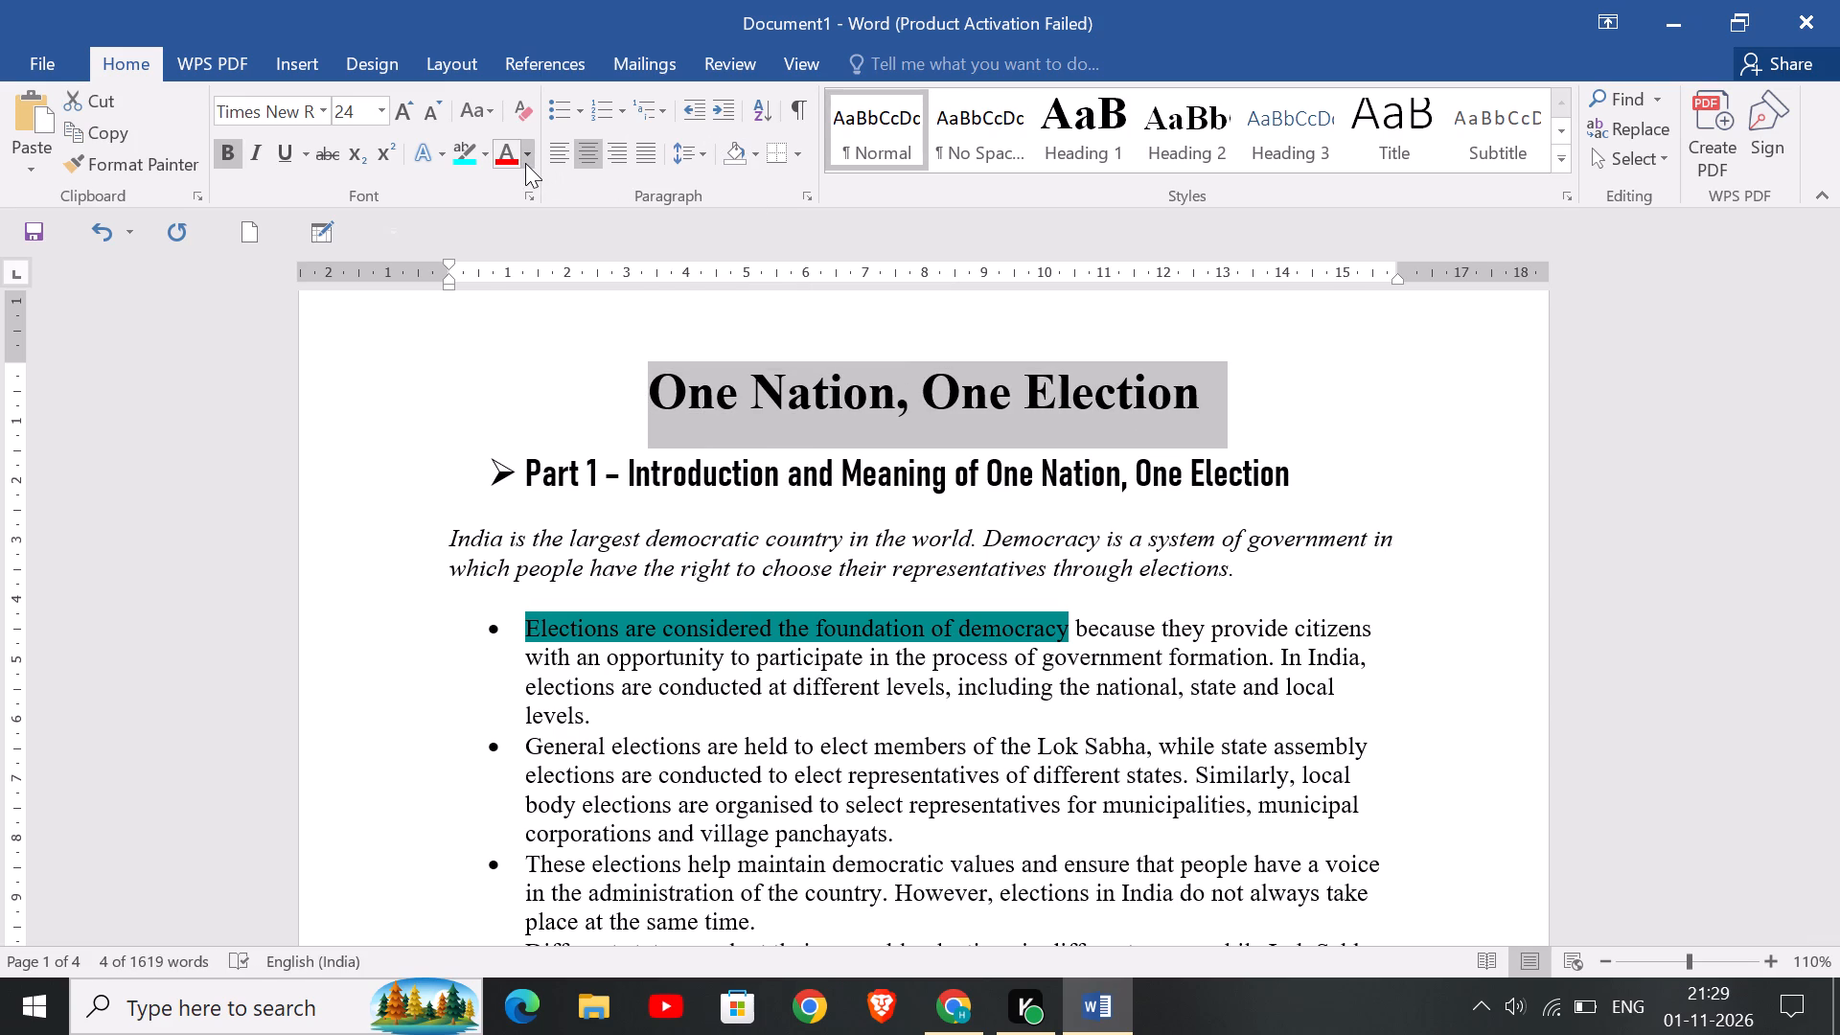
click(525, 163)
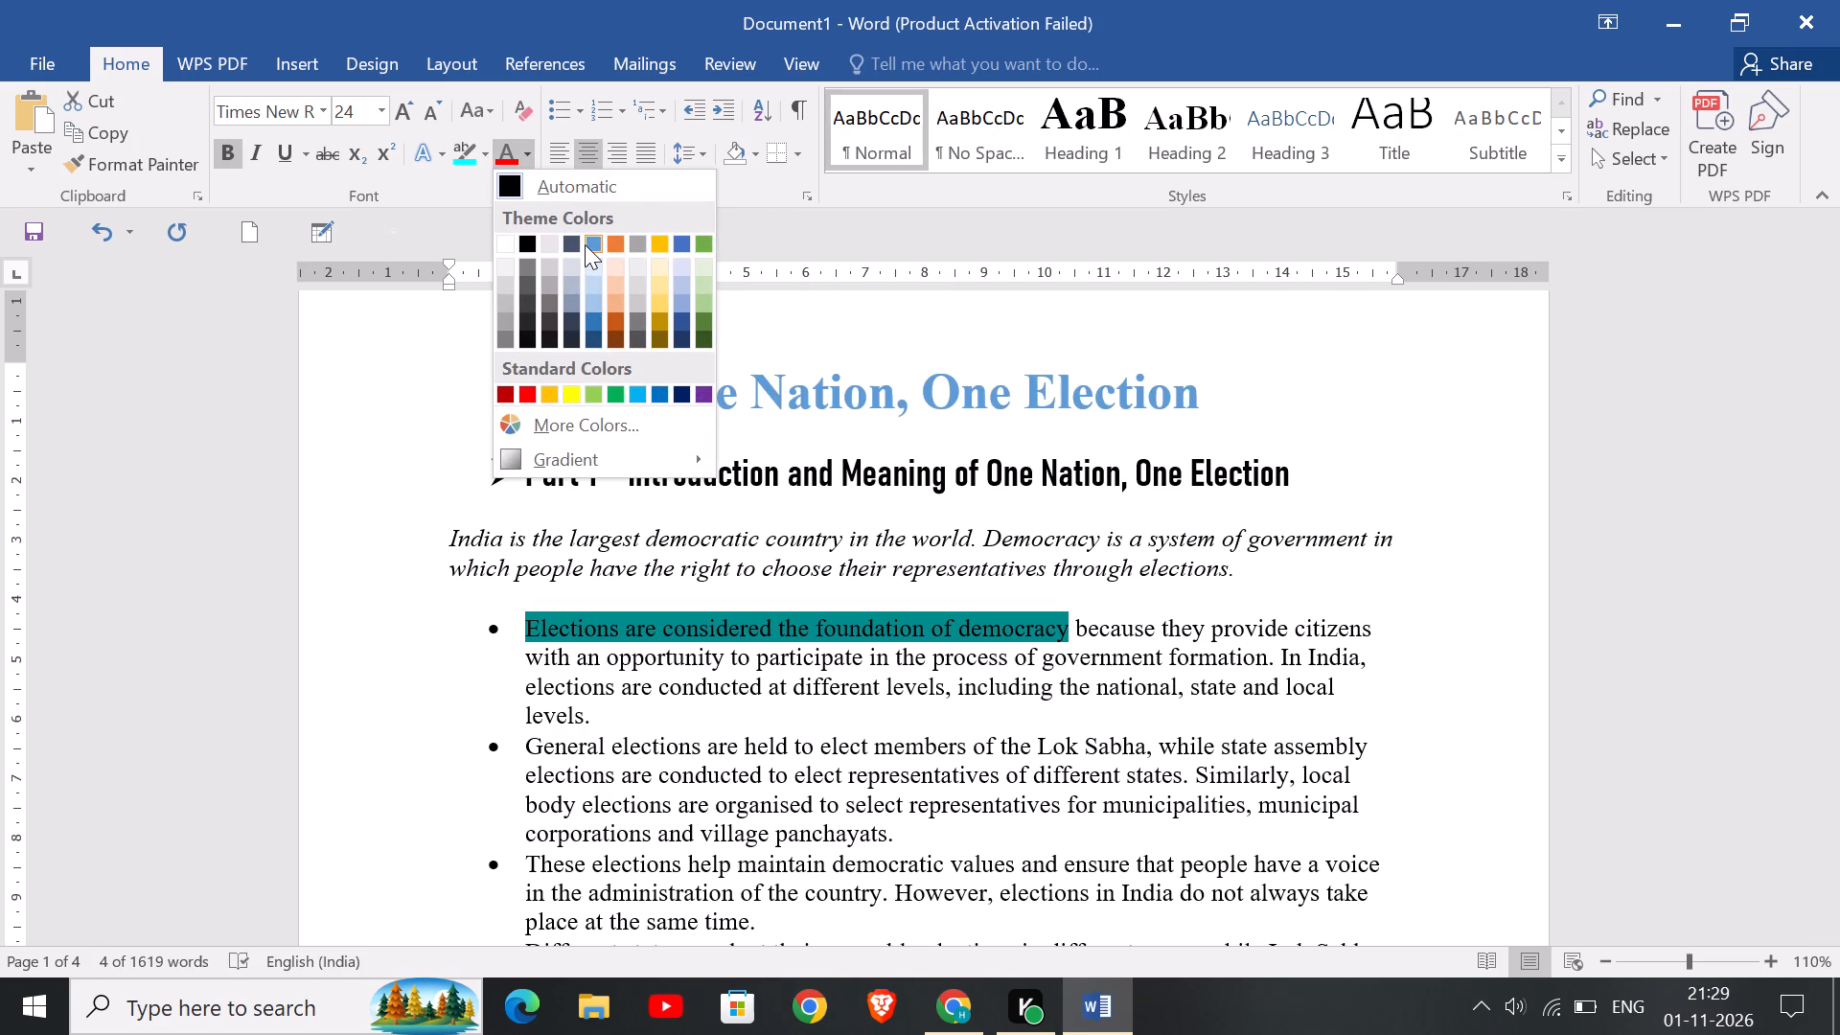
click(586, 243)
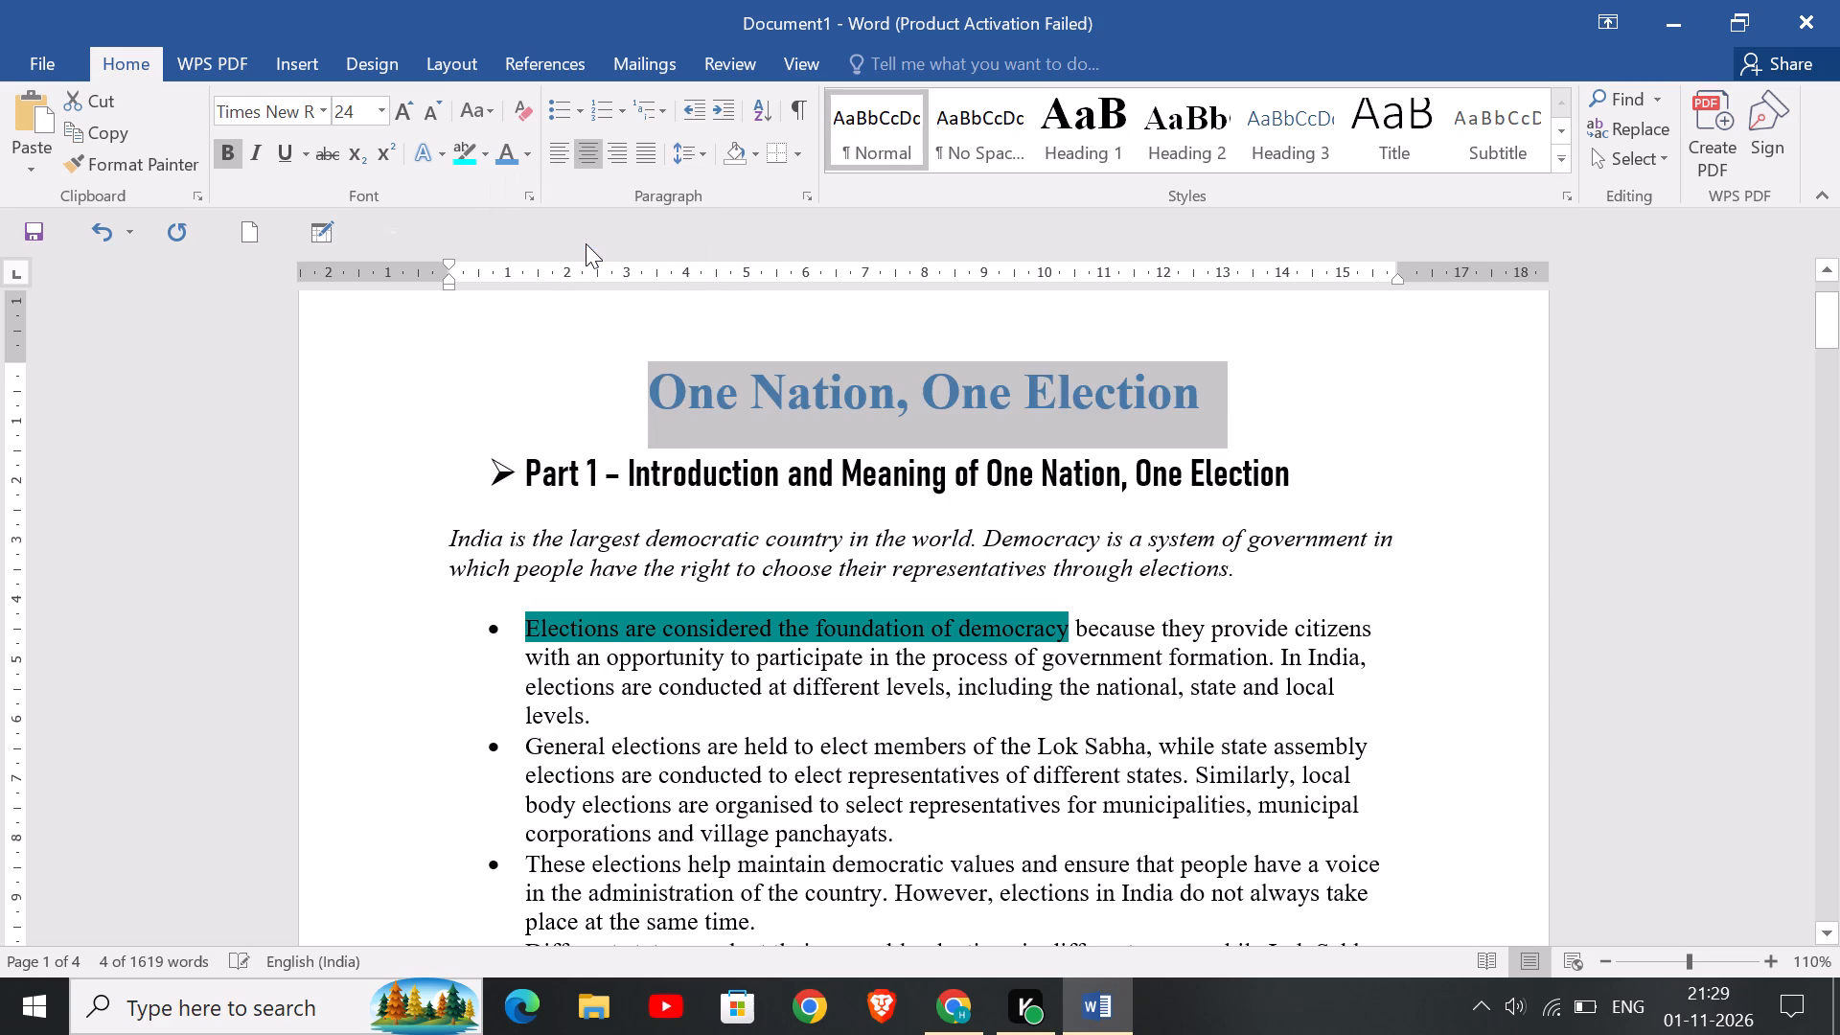
Apply the blue gradient text effect with reflection to the title "One Nation, One Election".
click(429, 152)
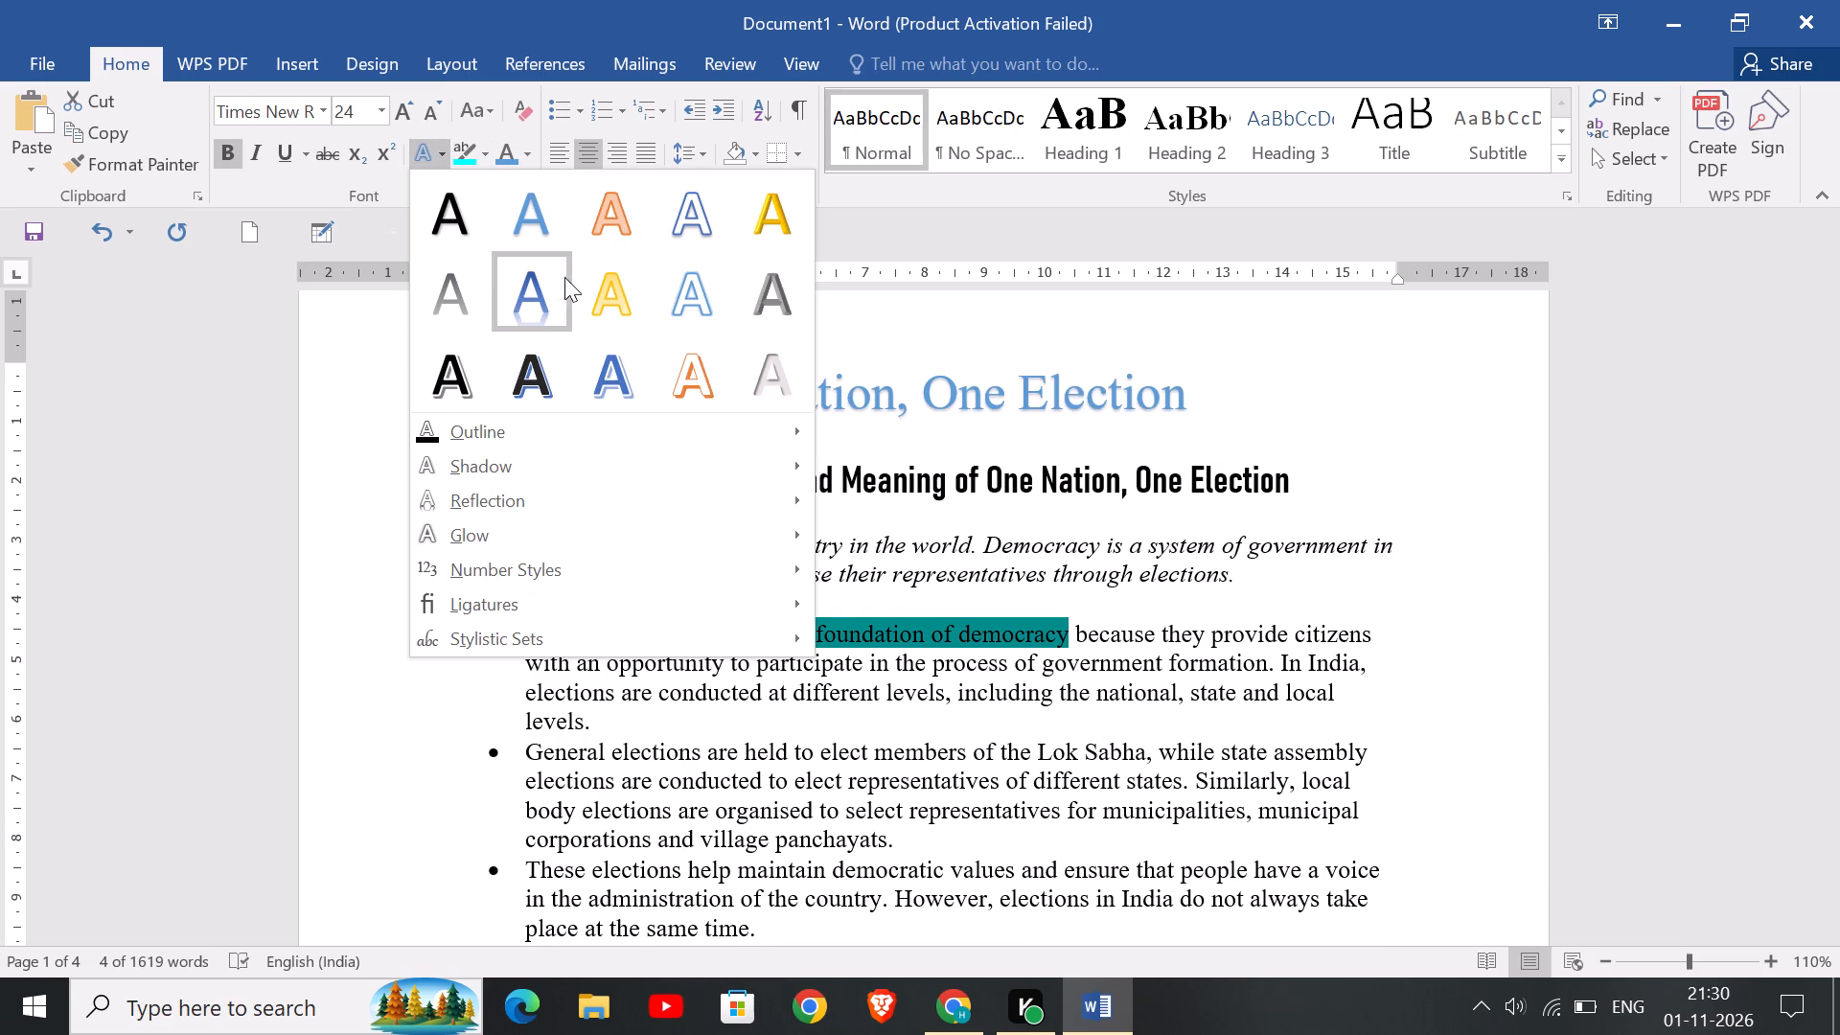
click(553, 290)
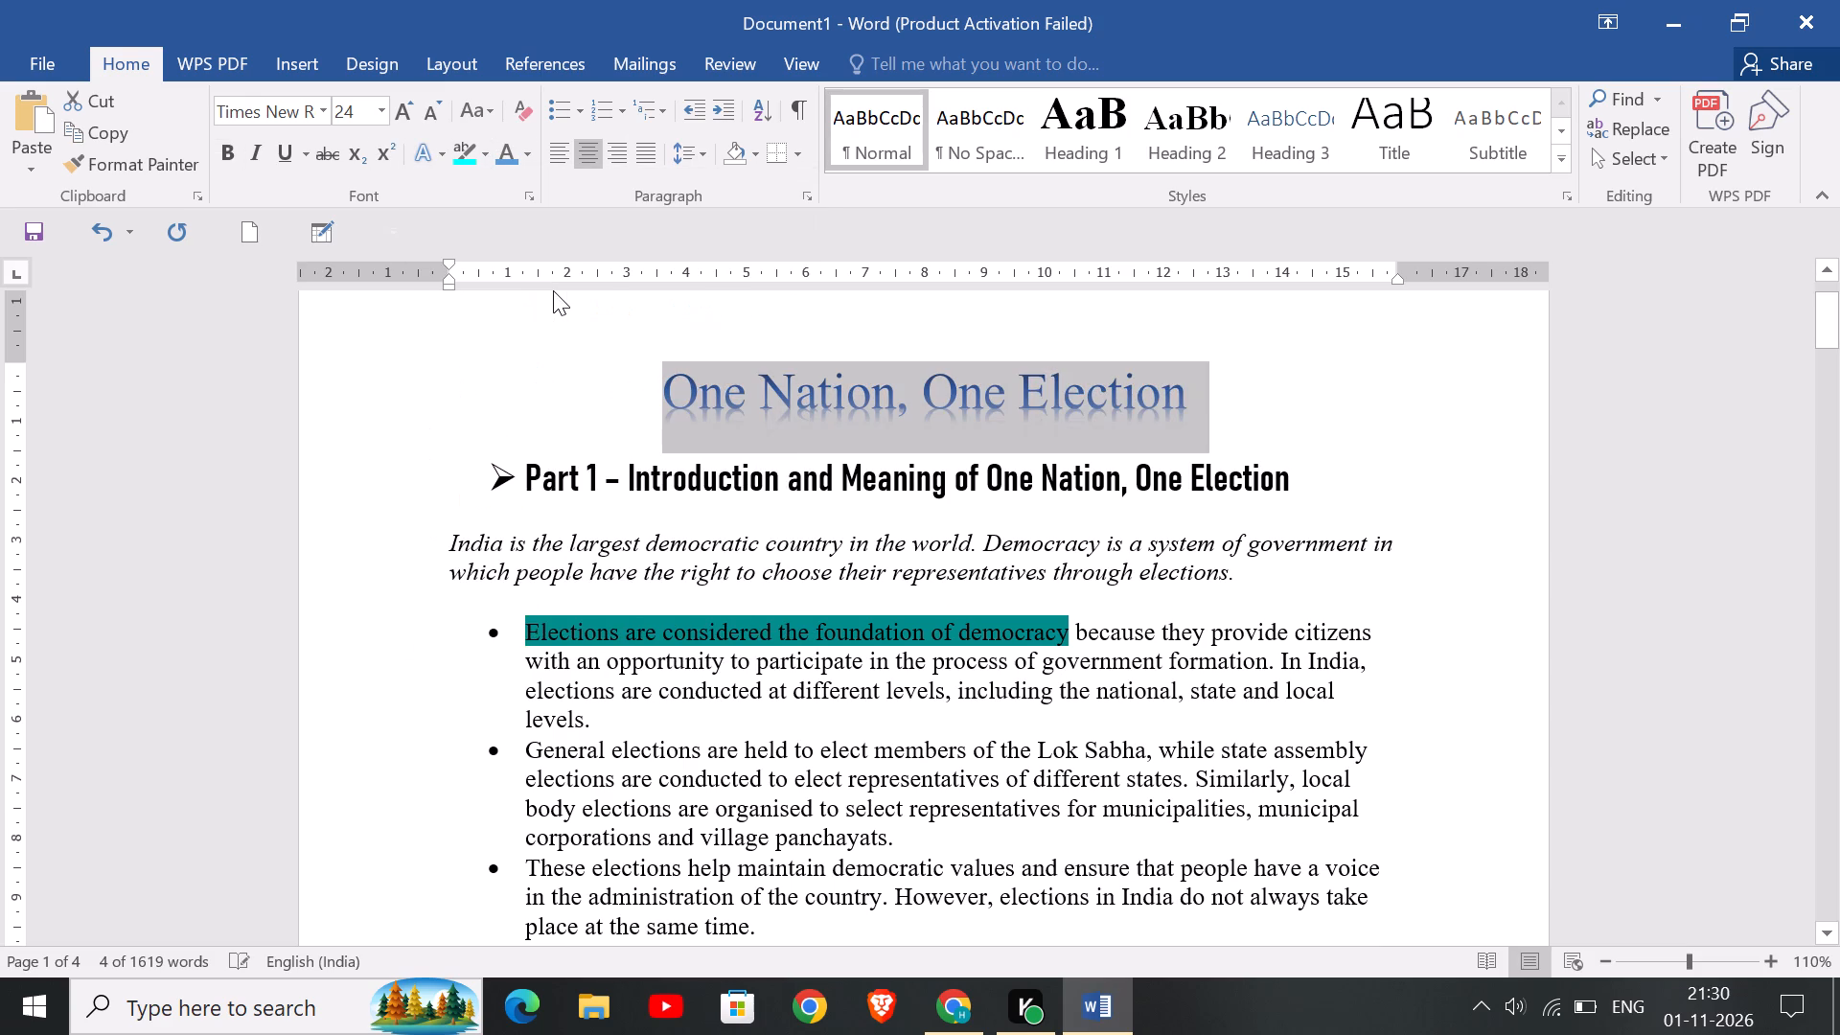
click(807, 451)
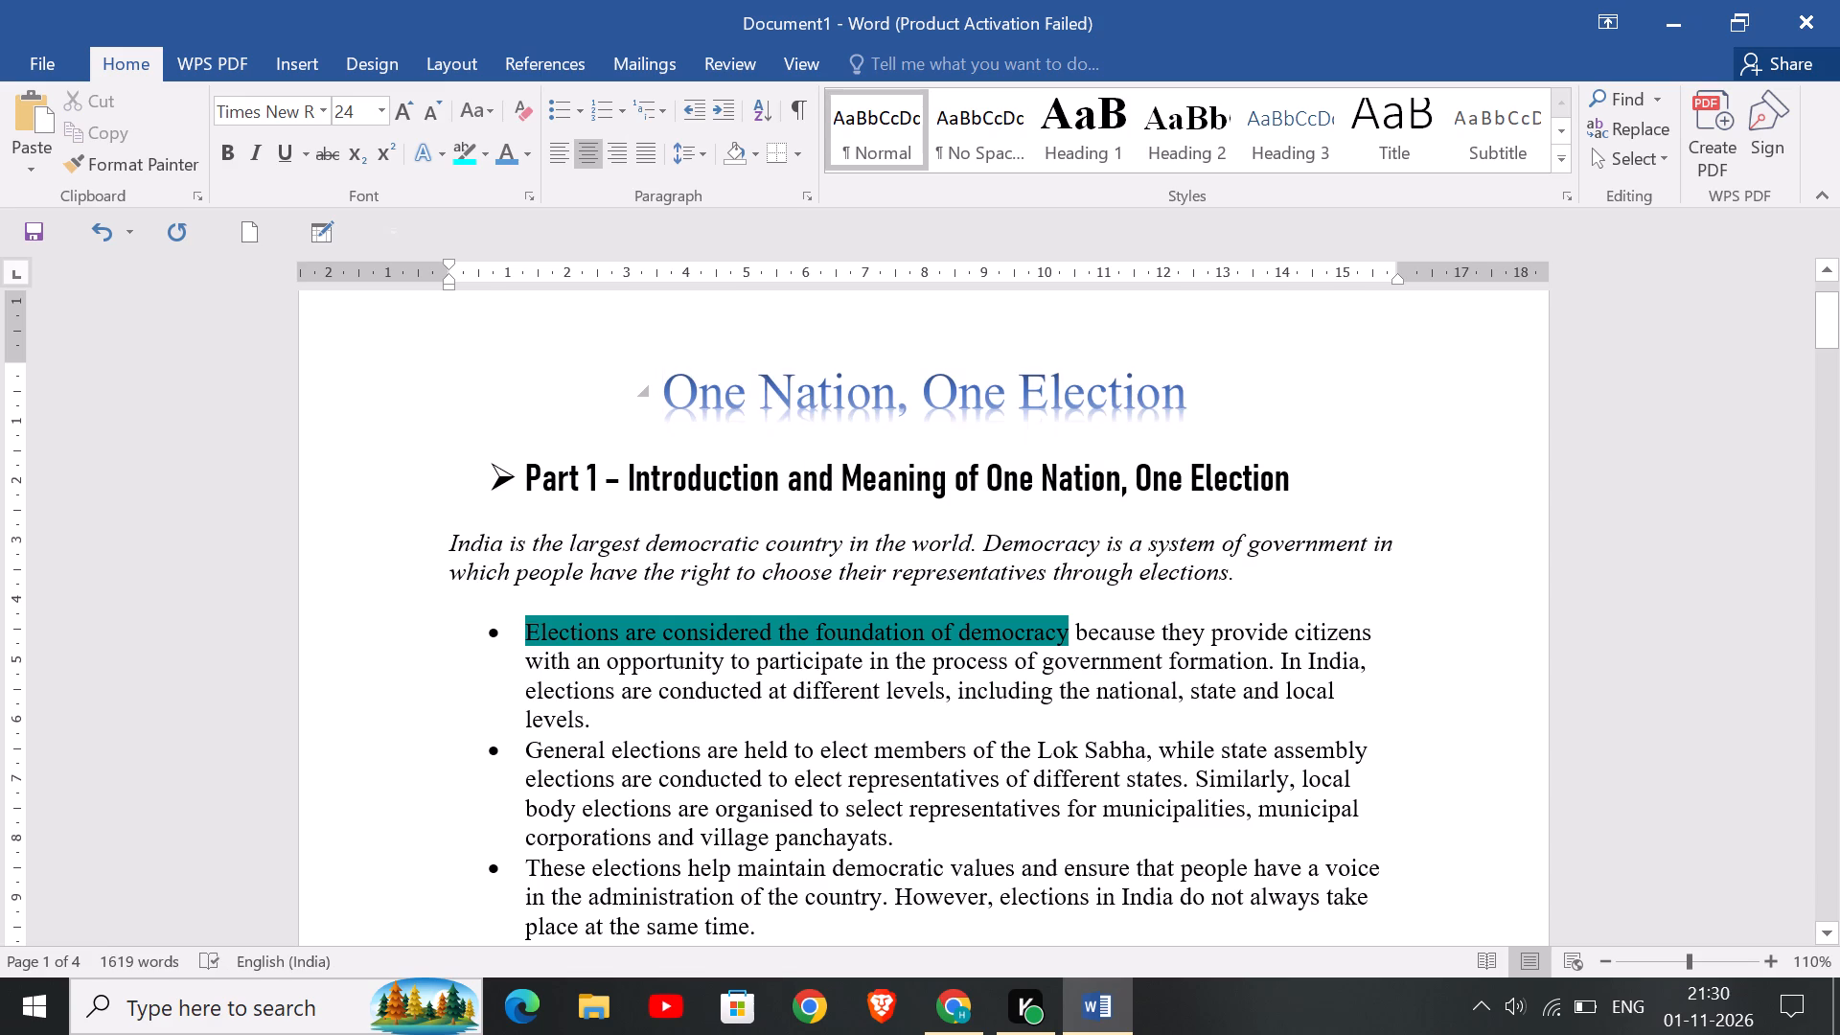
Make the title "One Nation, One Election" bold.
drag(659, 391, 1157, 382)
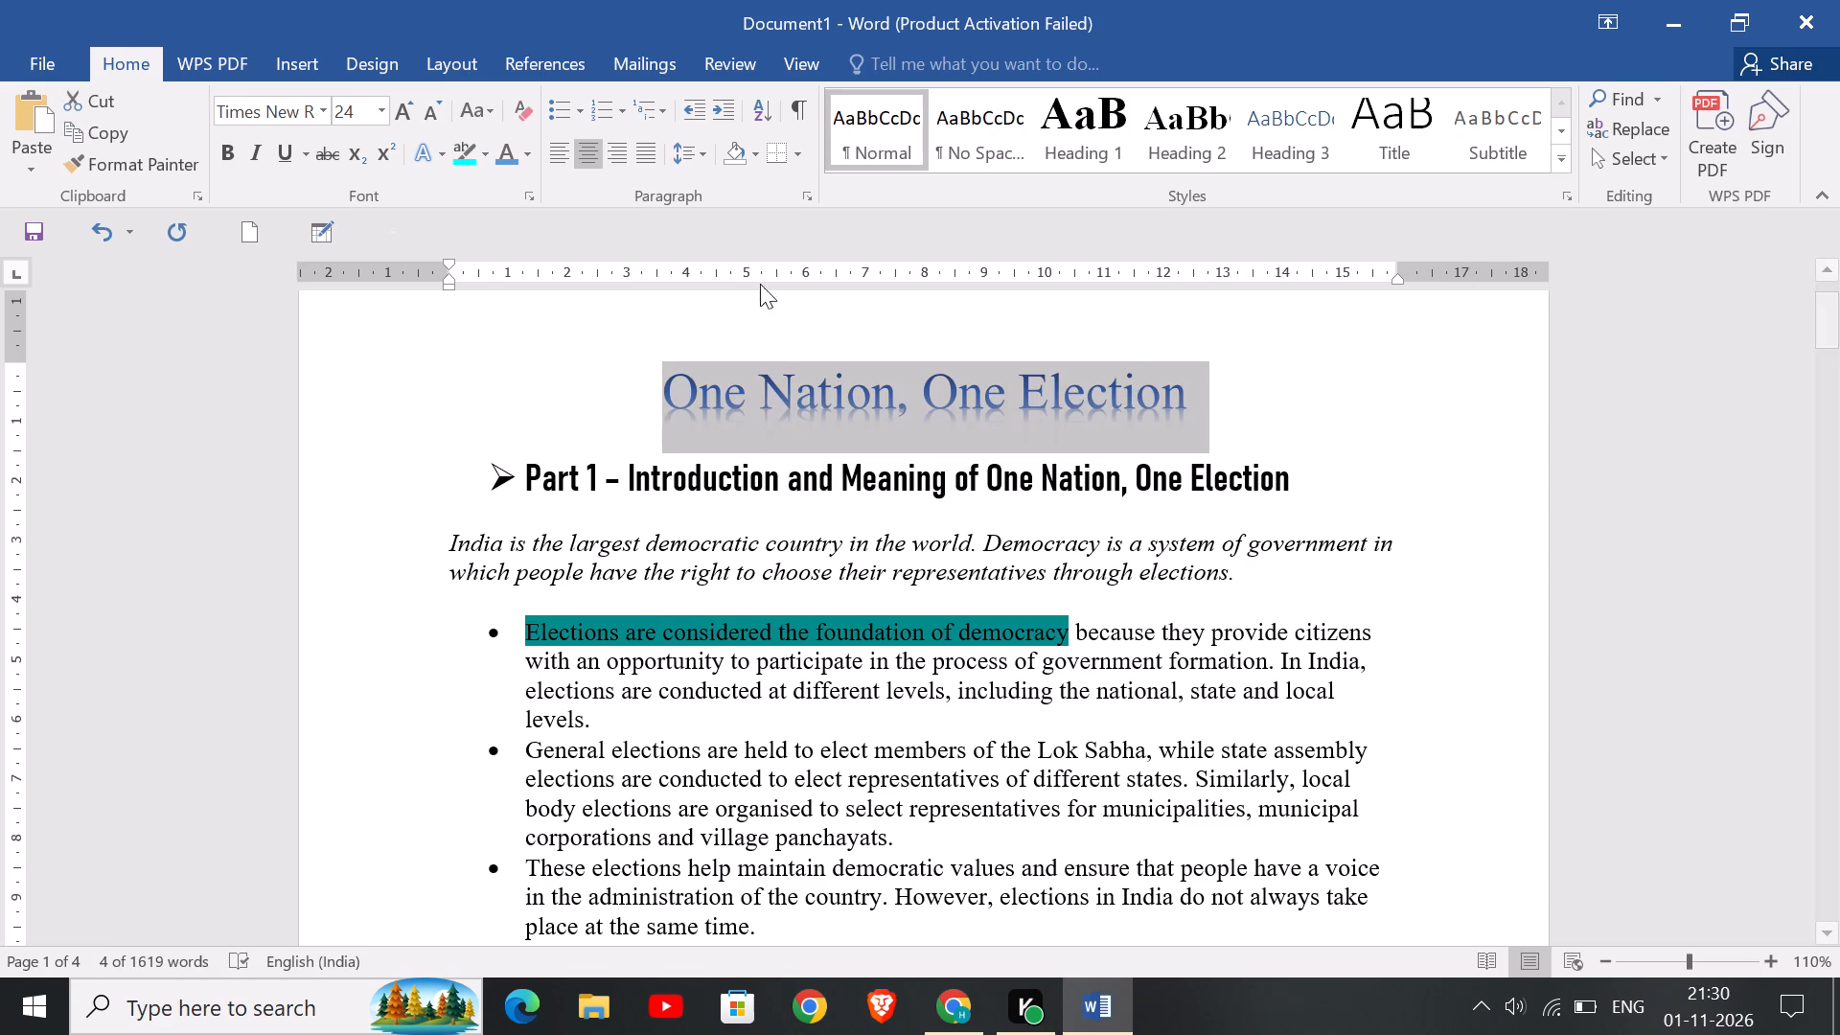
click(229, 152)
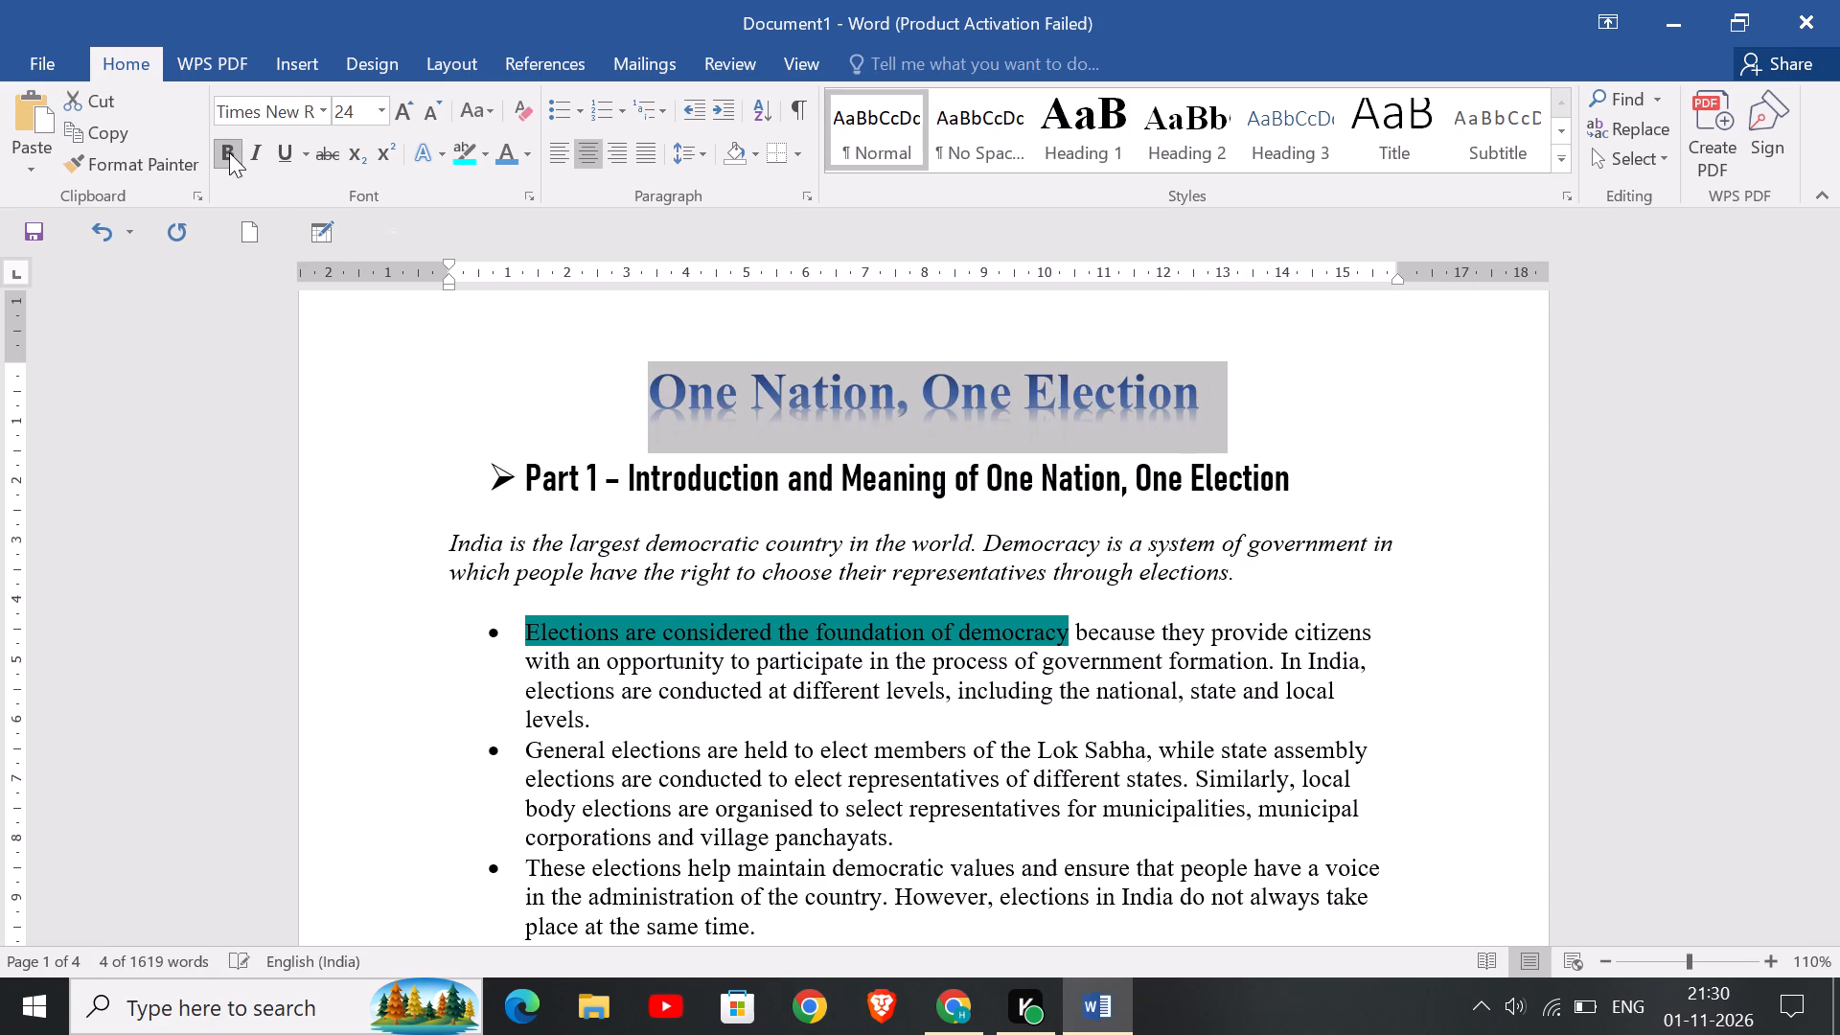
click(533, 387)
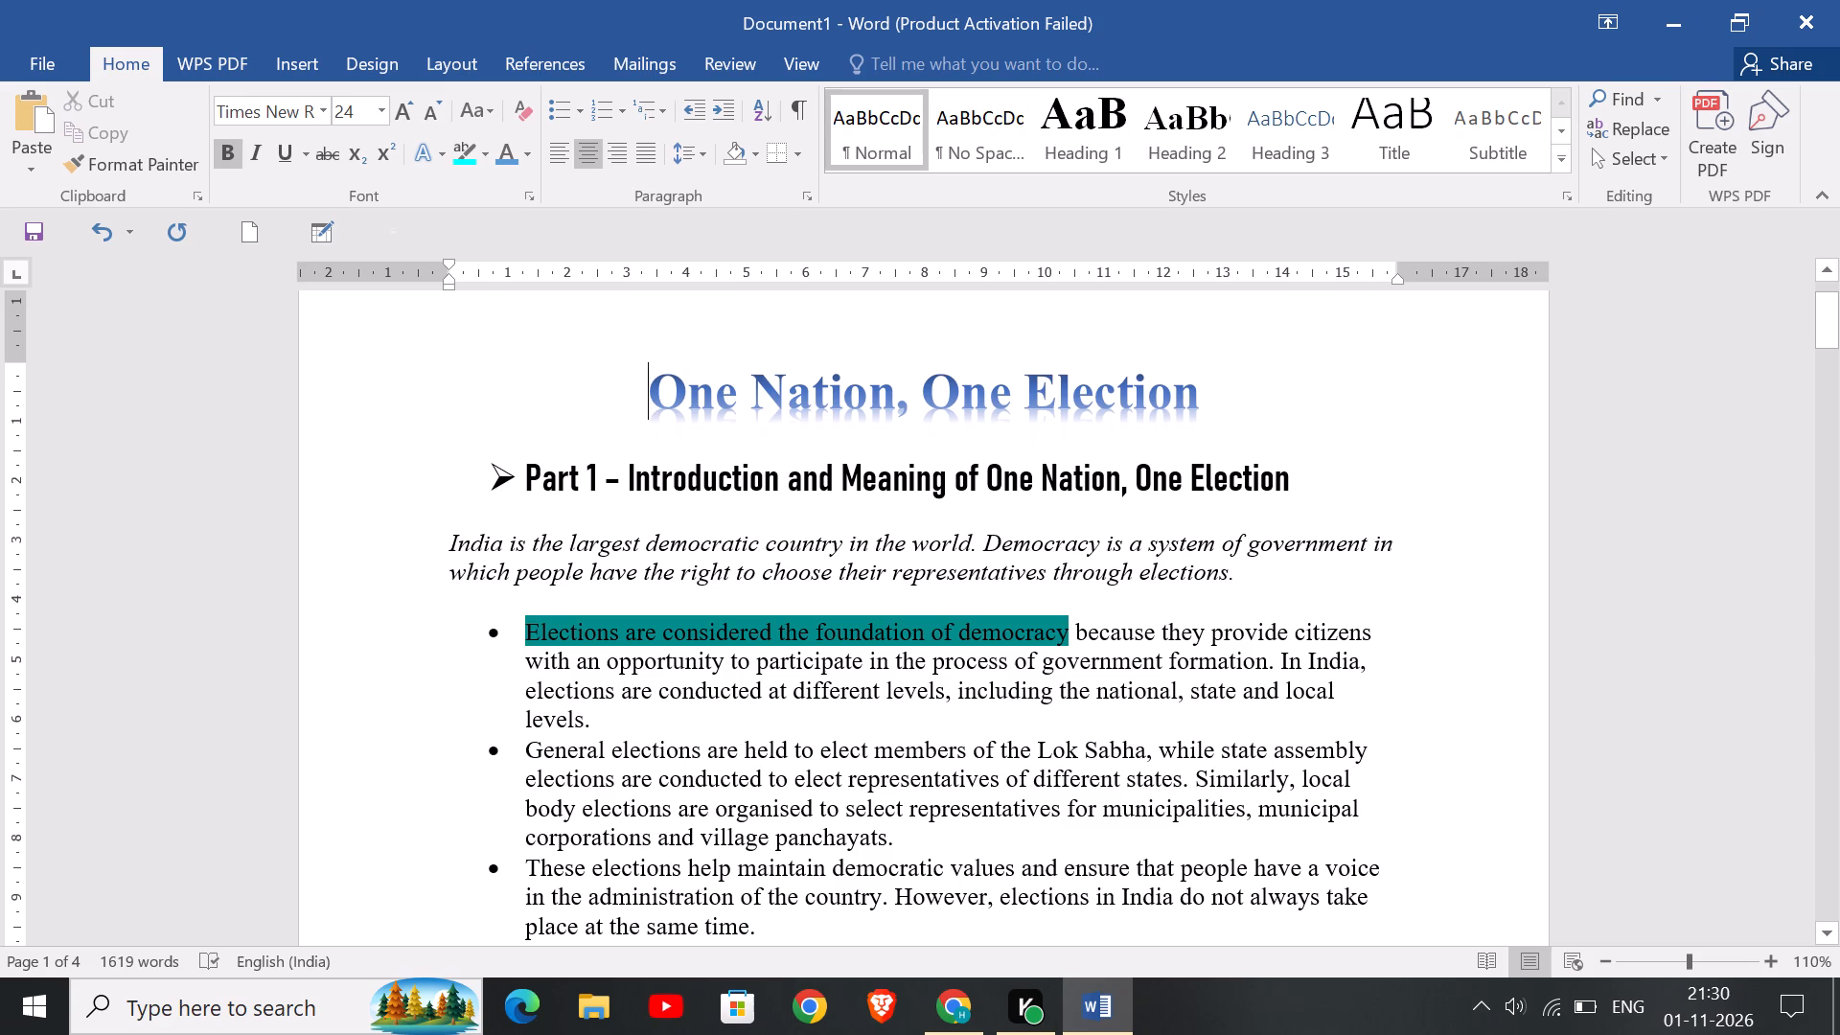
Set the font of the paragraph beginning "However, this proposal also involves important constitutional" to Blackadder ITC.
scroll(745, 490, down, 2)
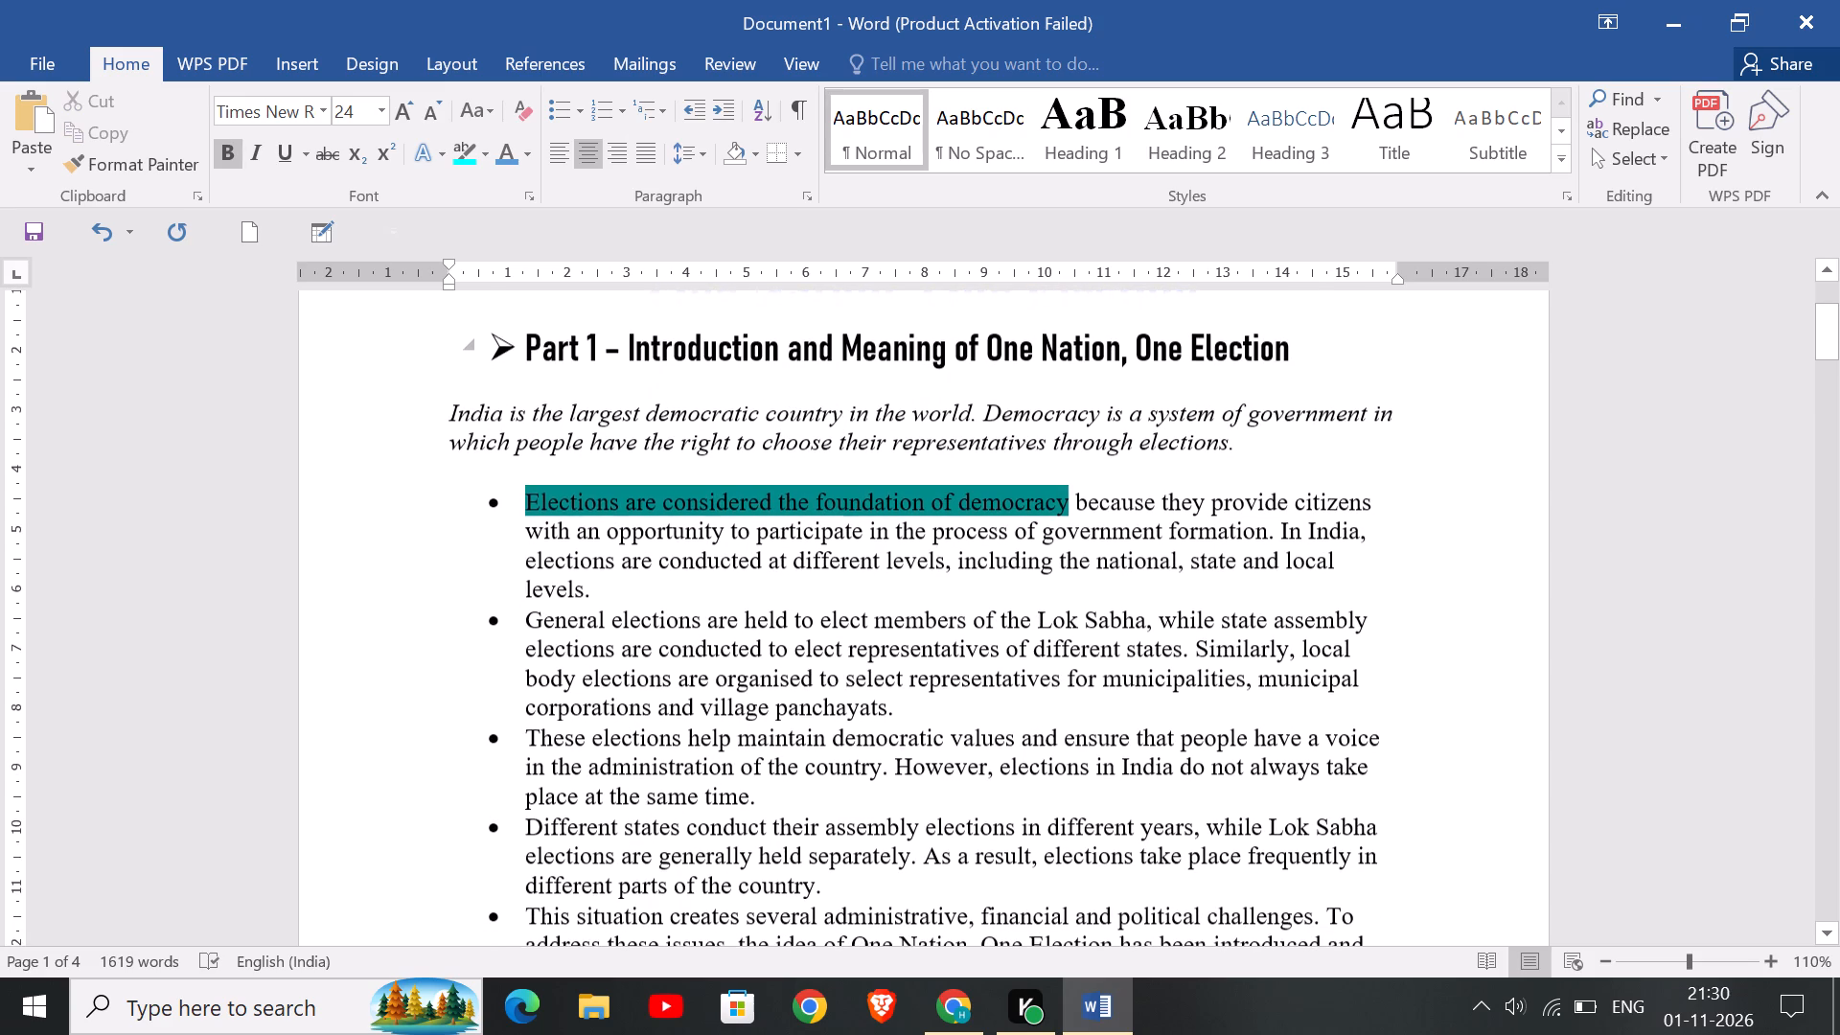
scroll(745, 490, down, 2)
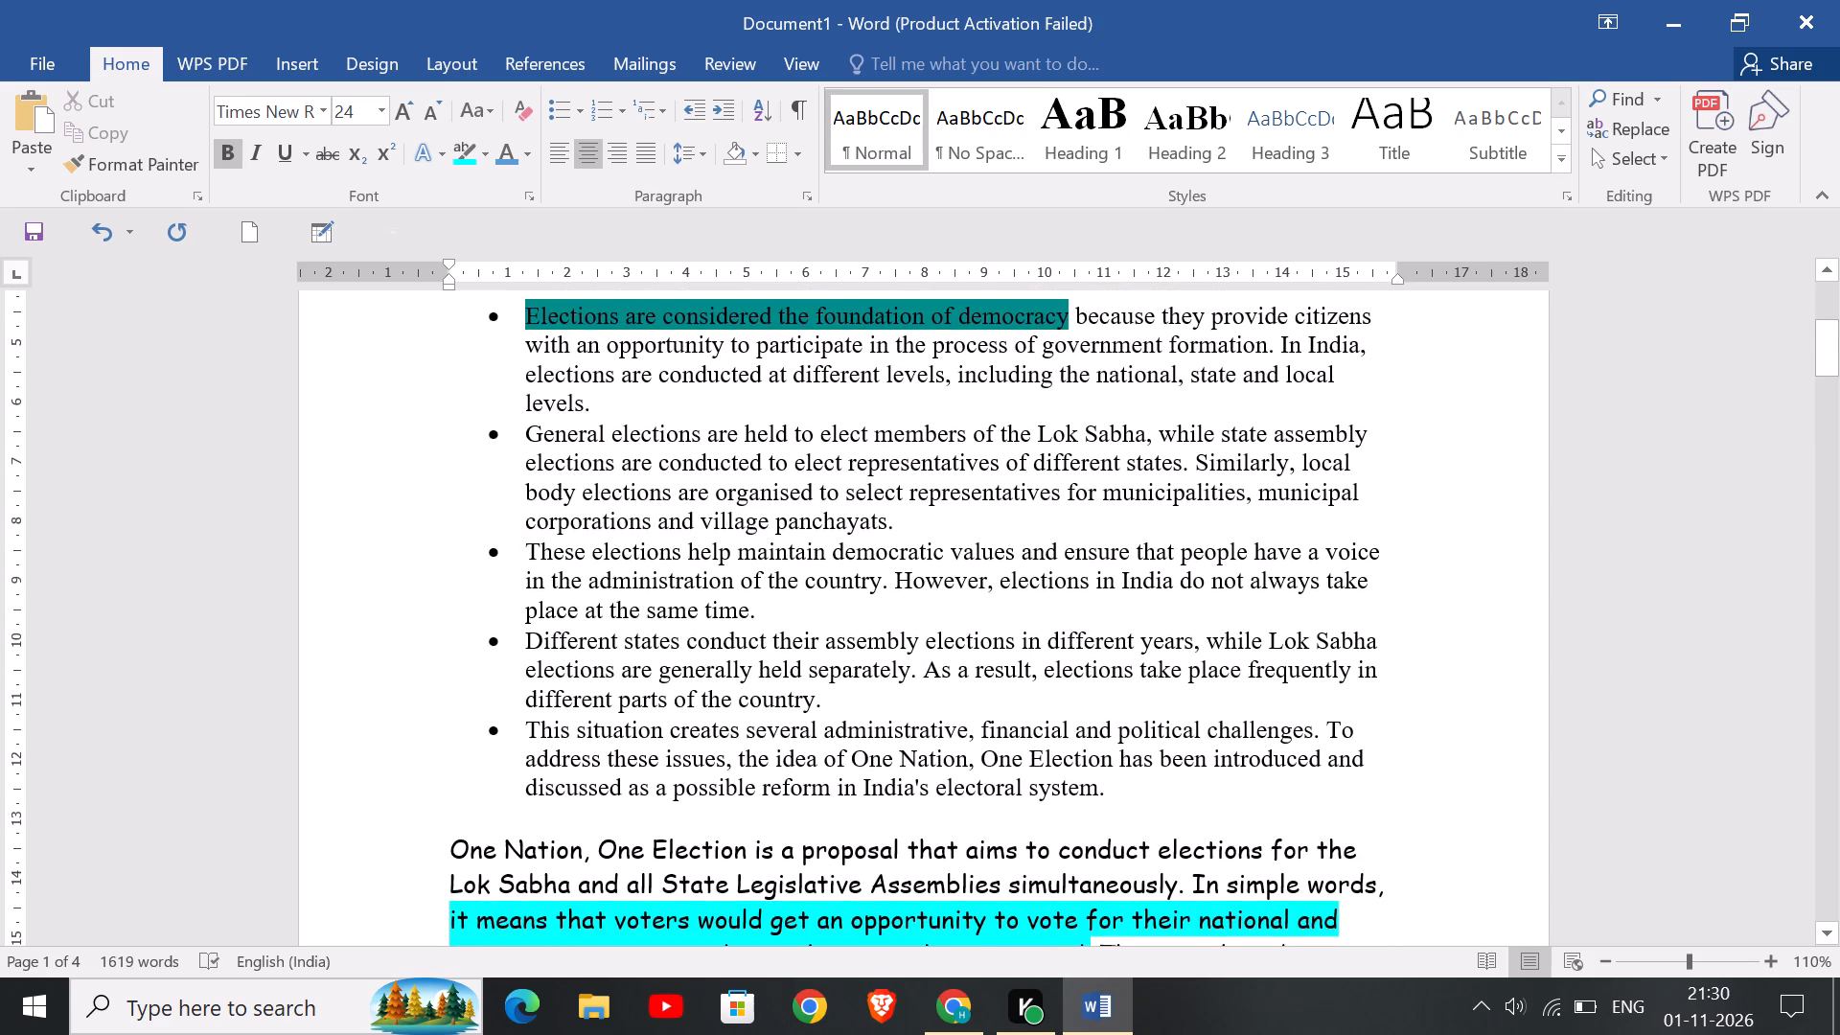
scroll(745, 490, down, 2)
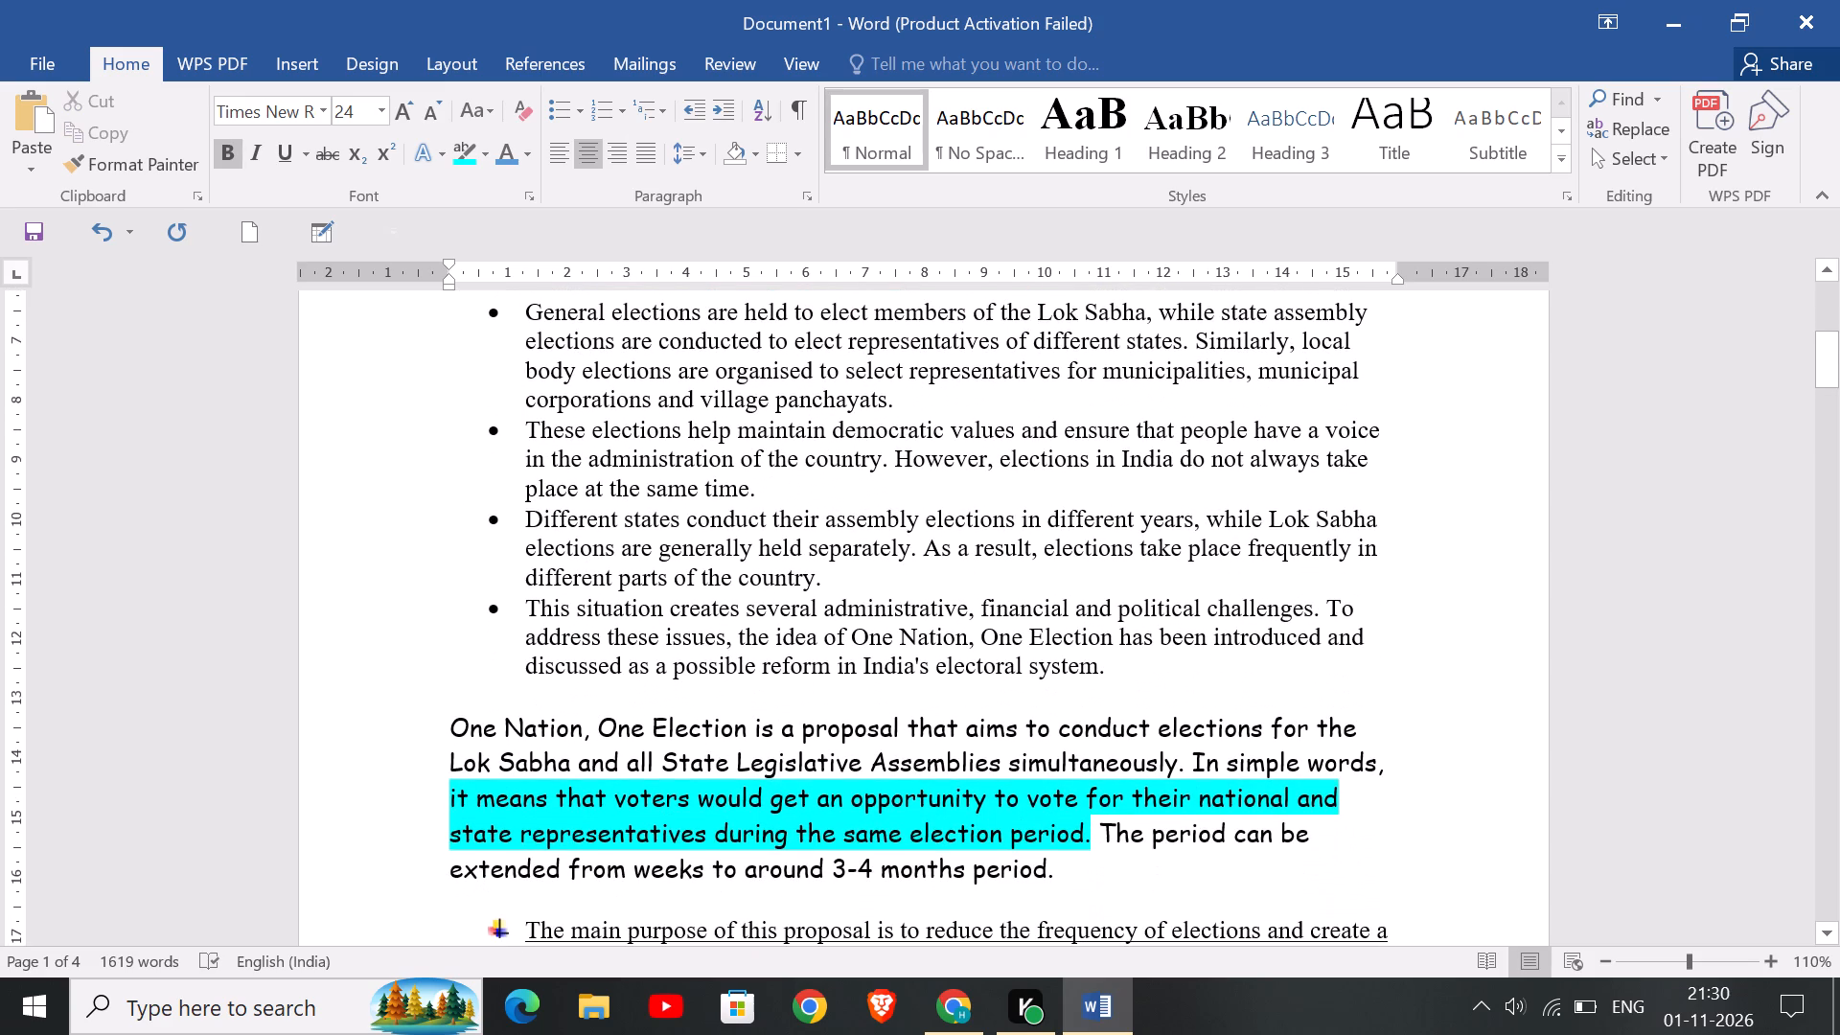
scroll(745, 490, down, 4)
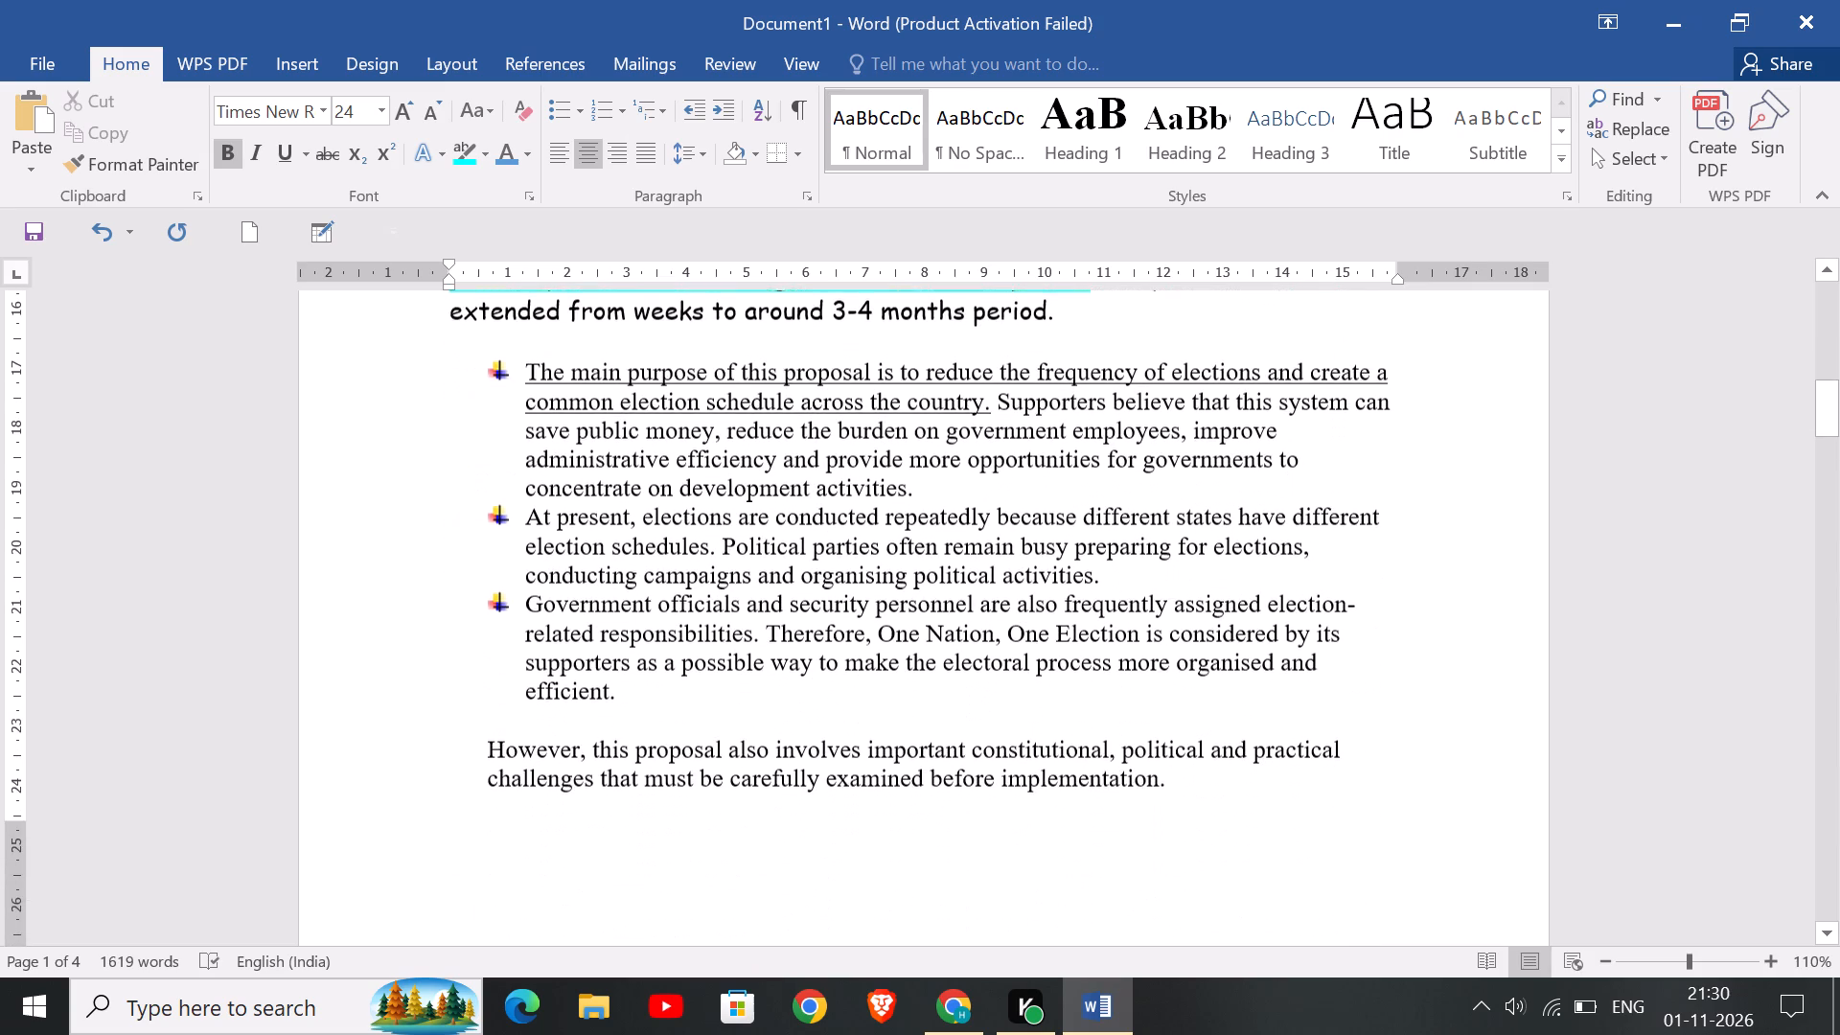
scroll(745, 490, down, 5)
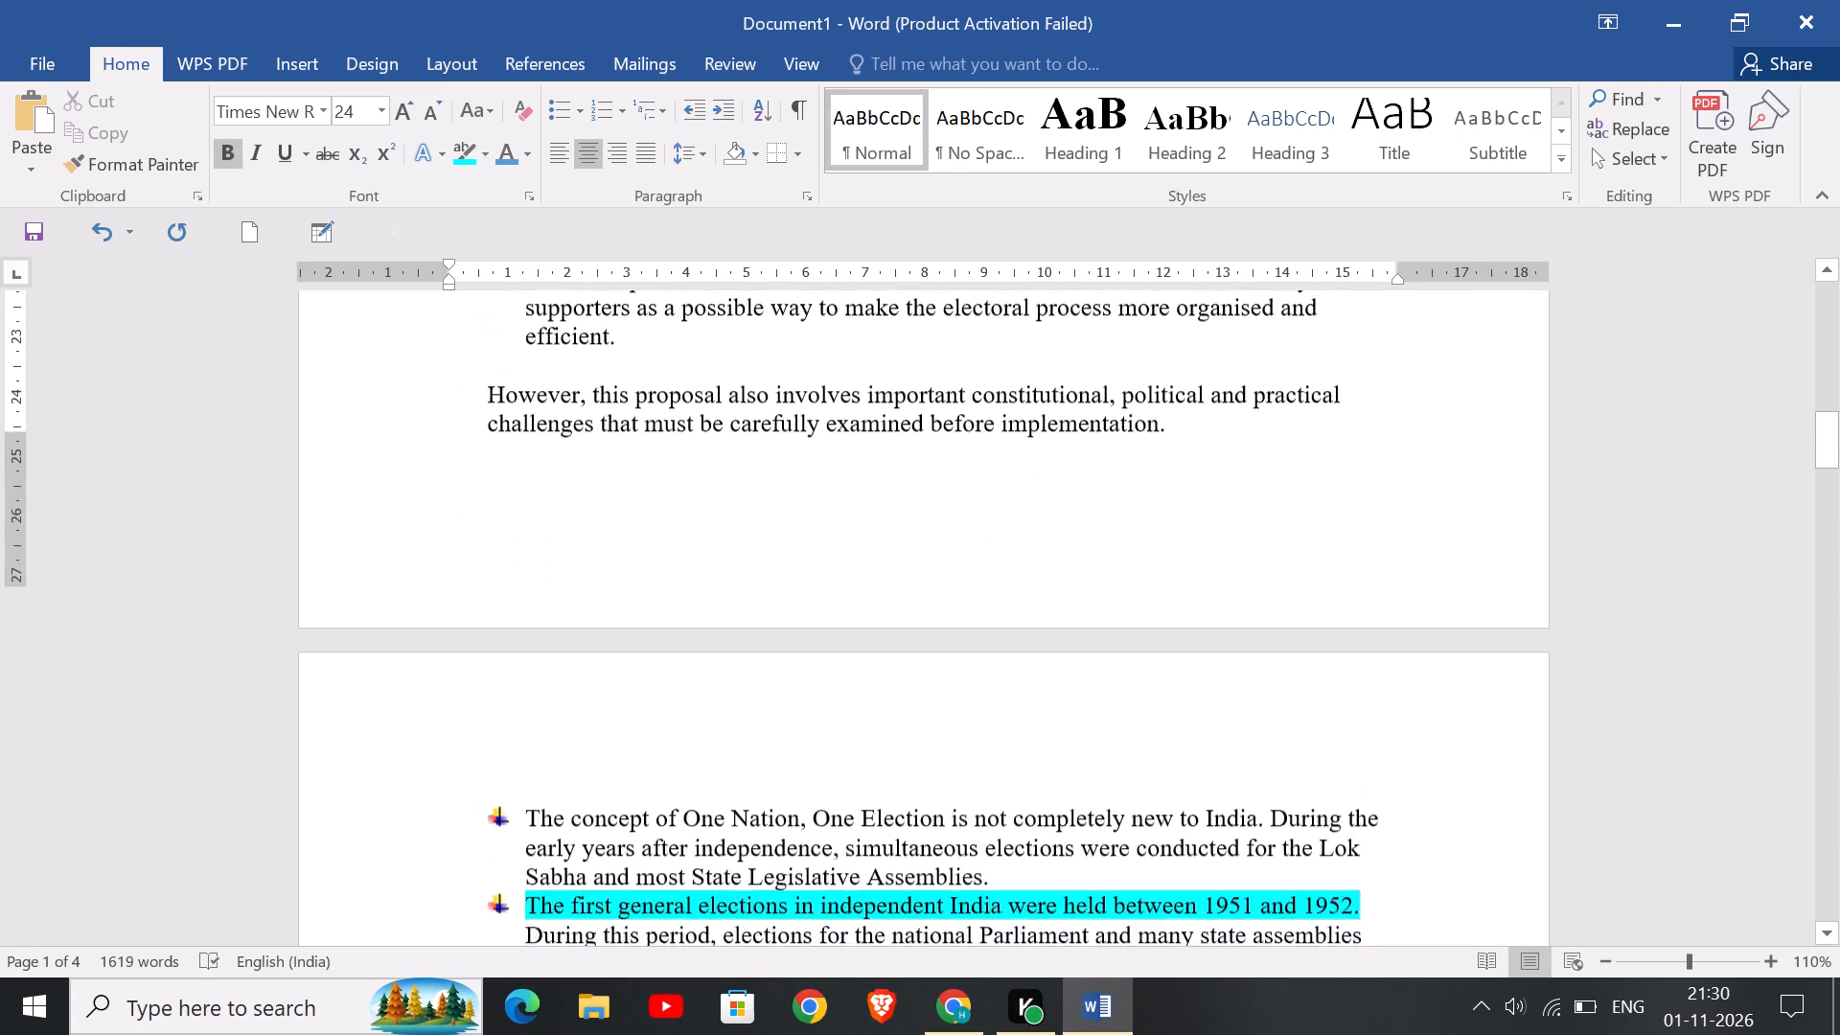
scroll(749, 475, up, 1)
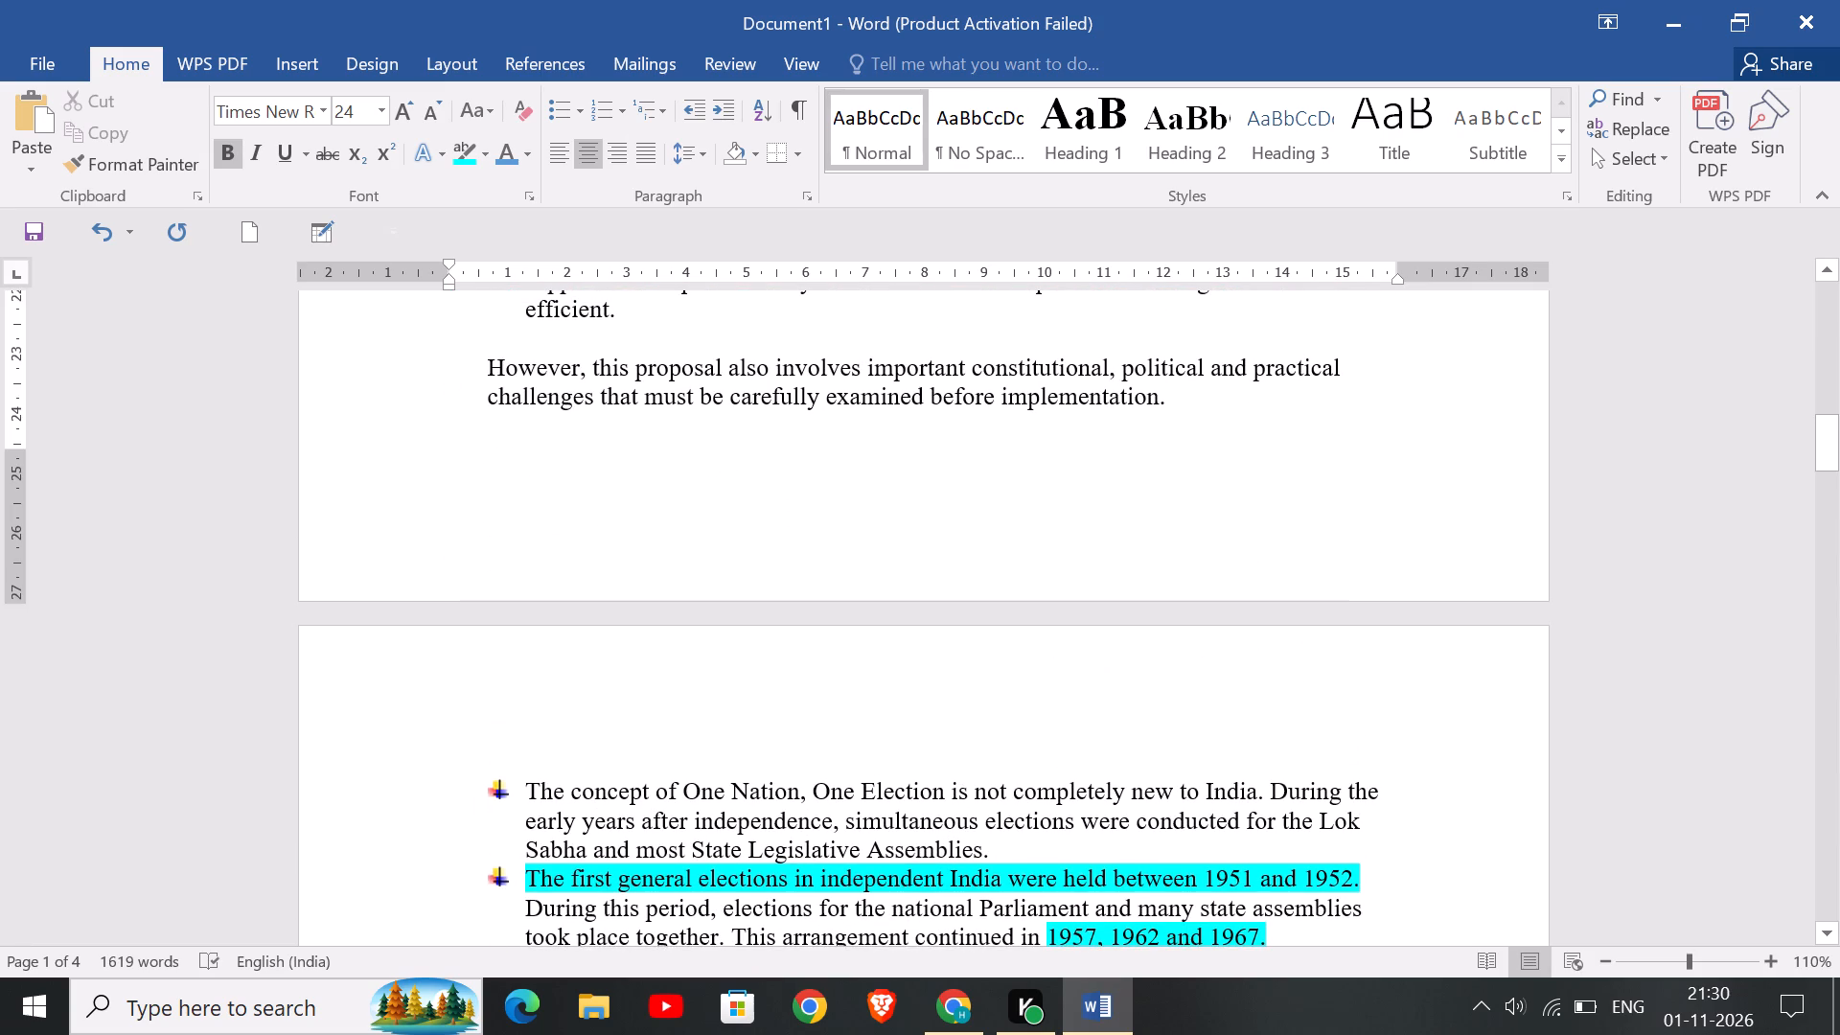
click(1217, 410)
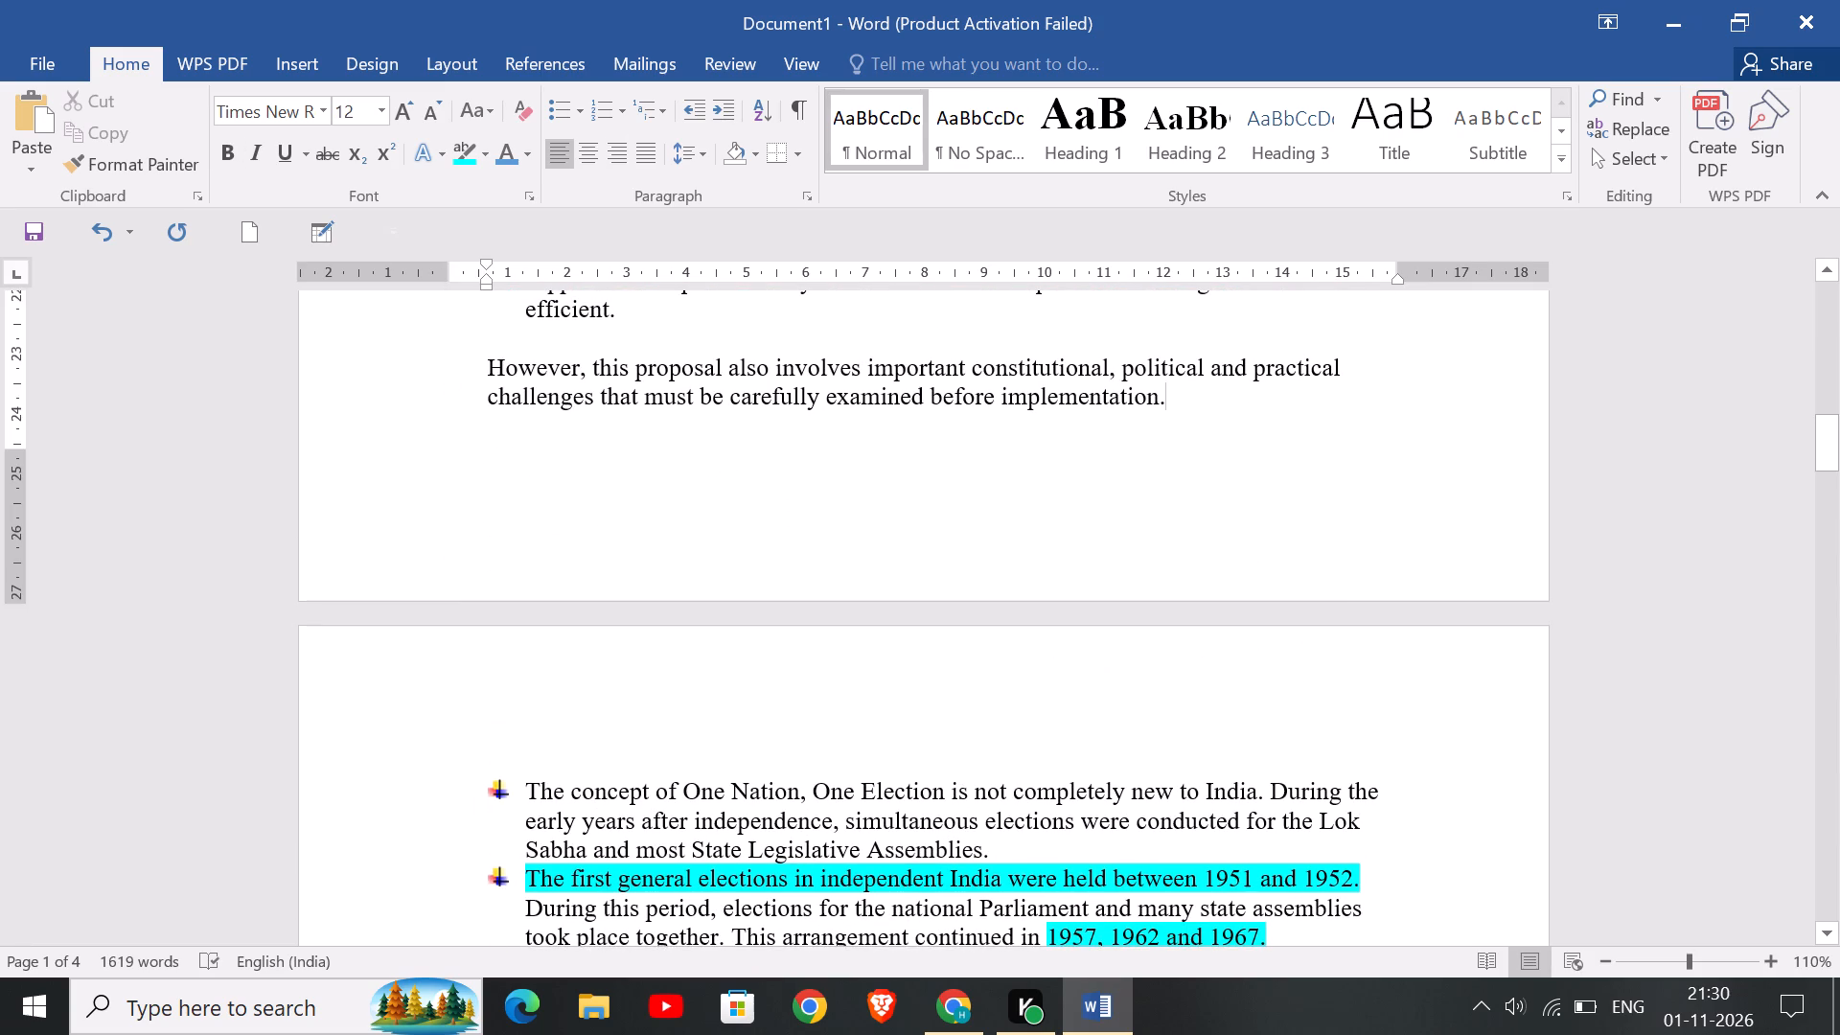
drag(424, 353, 424, 379)
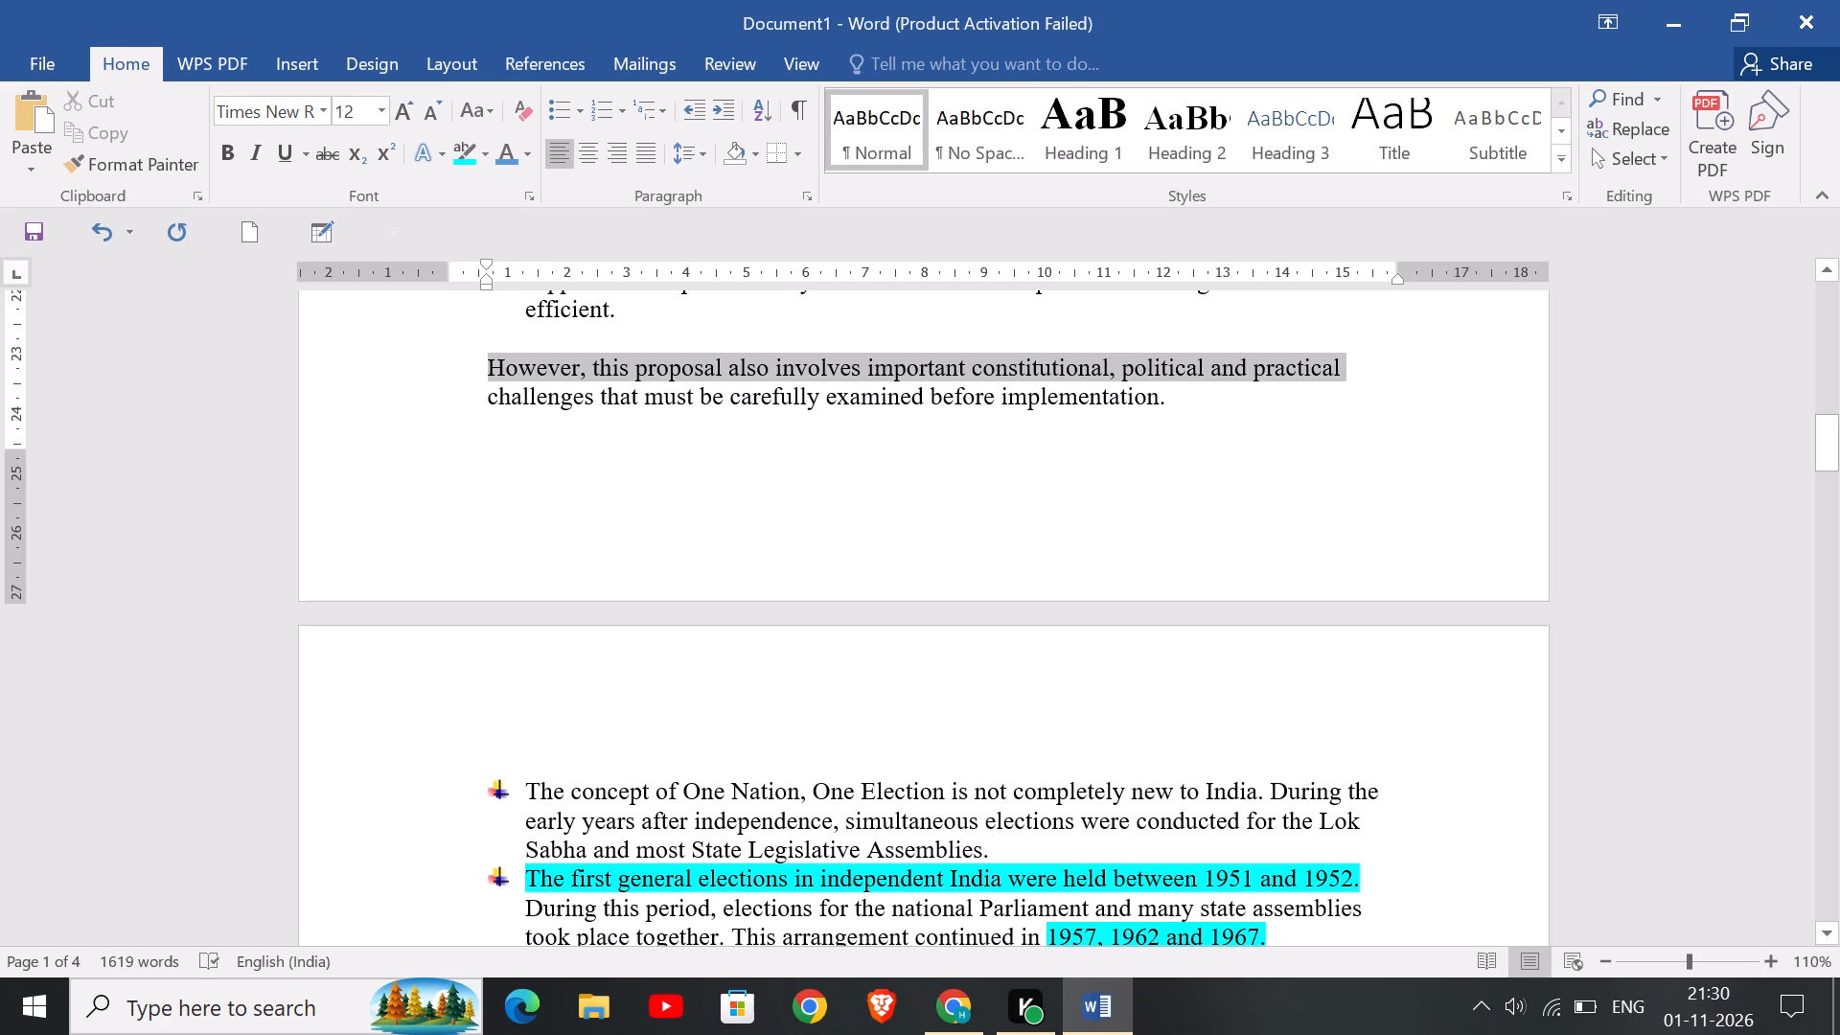
drag(424, 379, 428, 387)
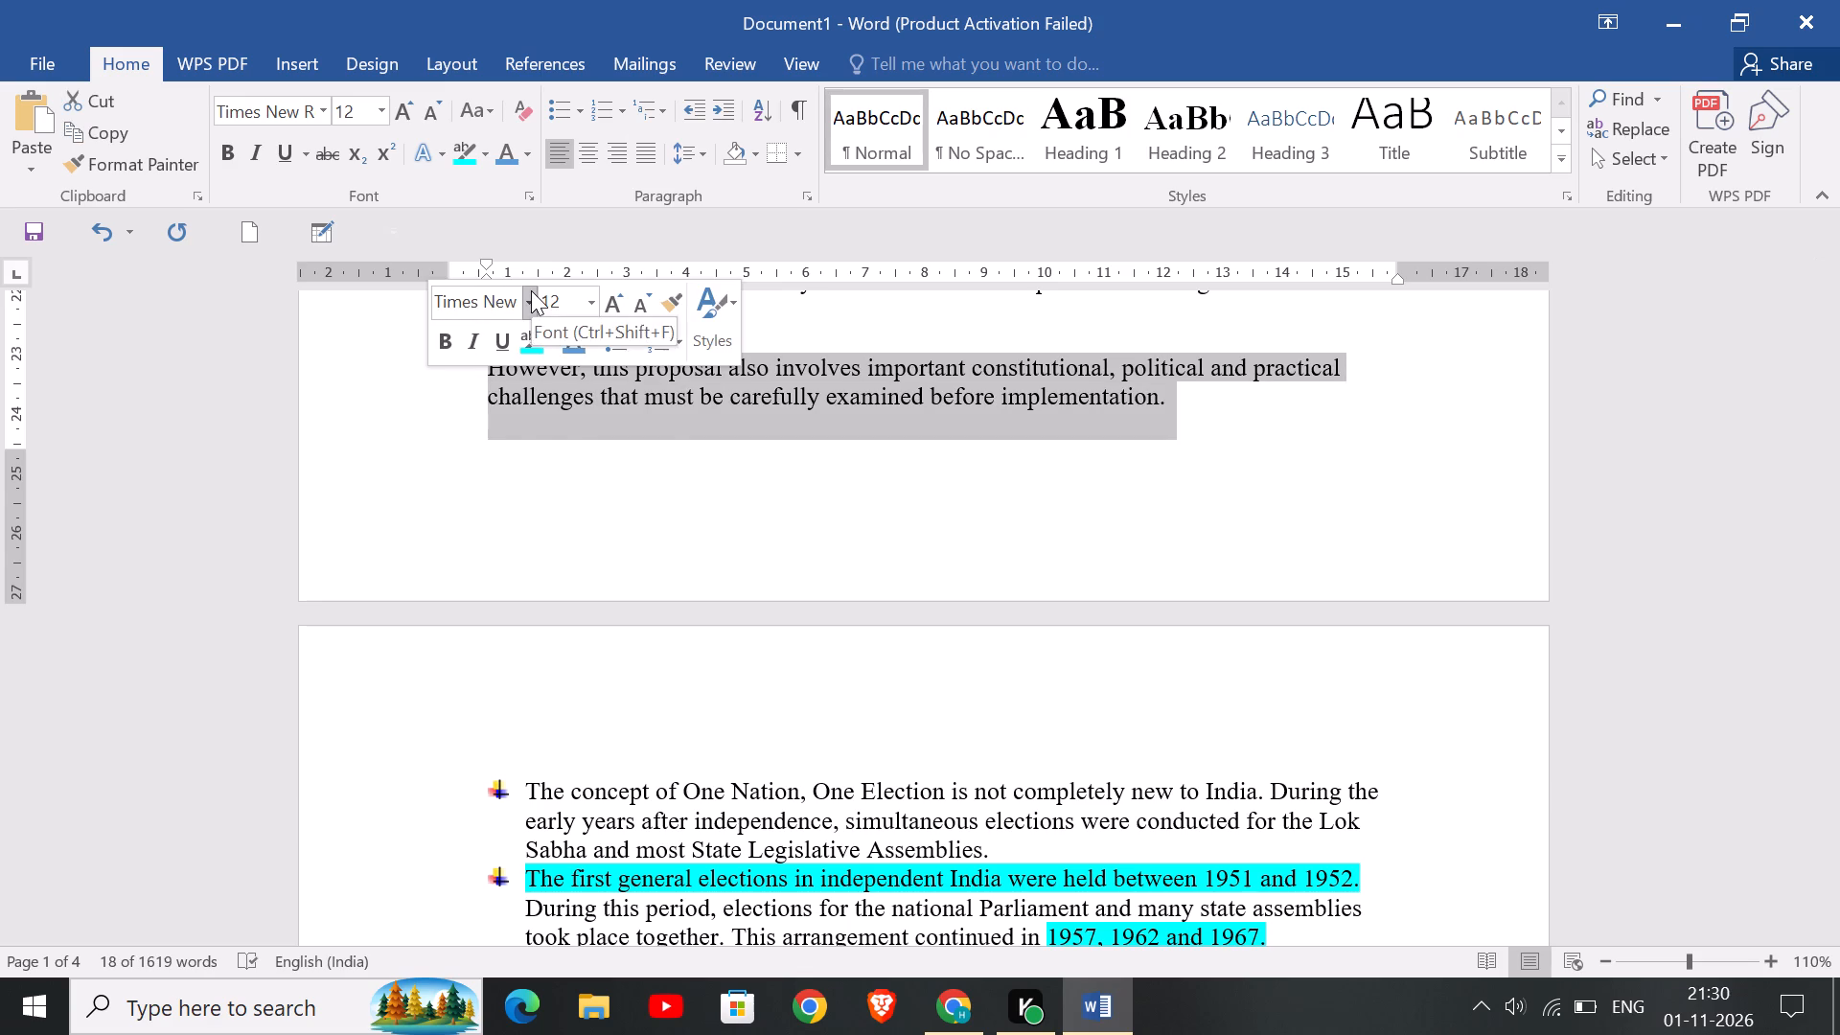
click(531, 290)
scroll(647, 725, down, 5)
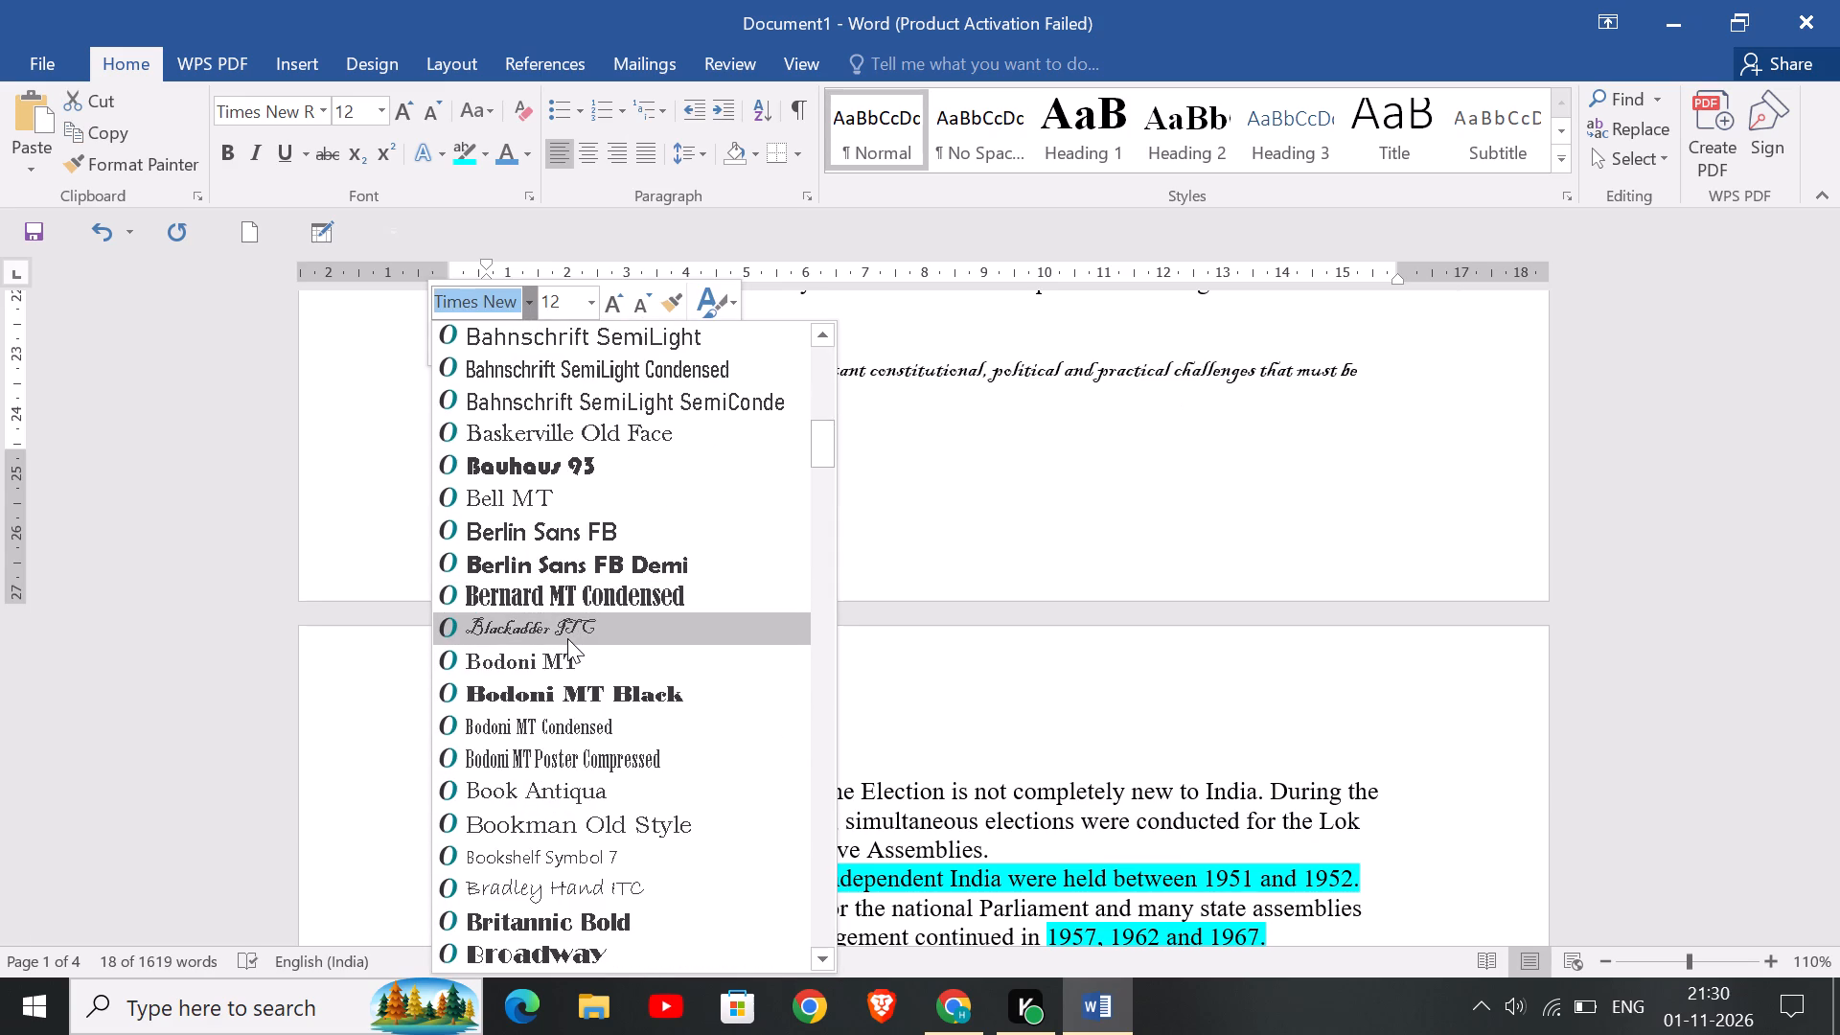
click(567, 638)
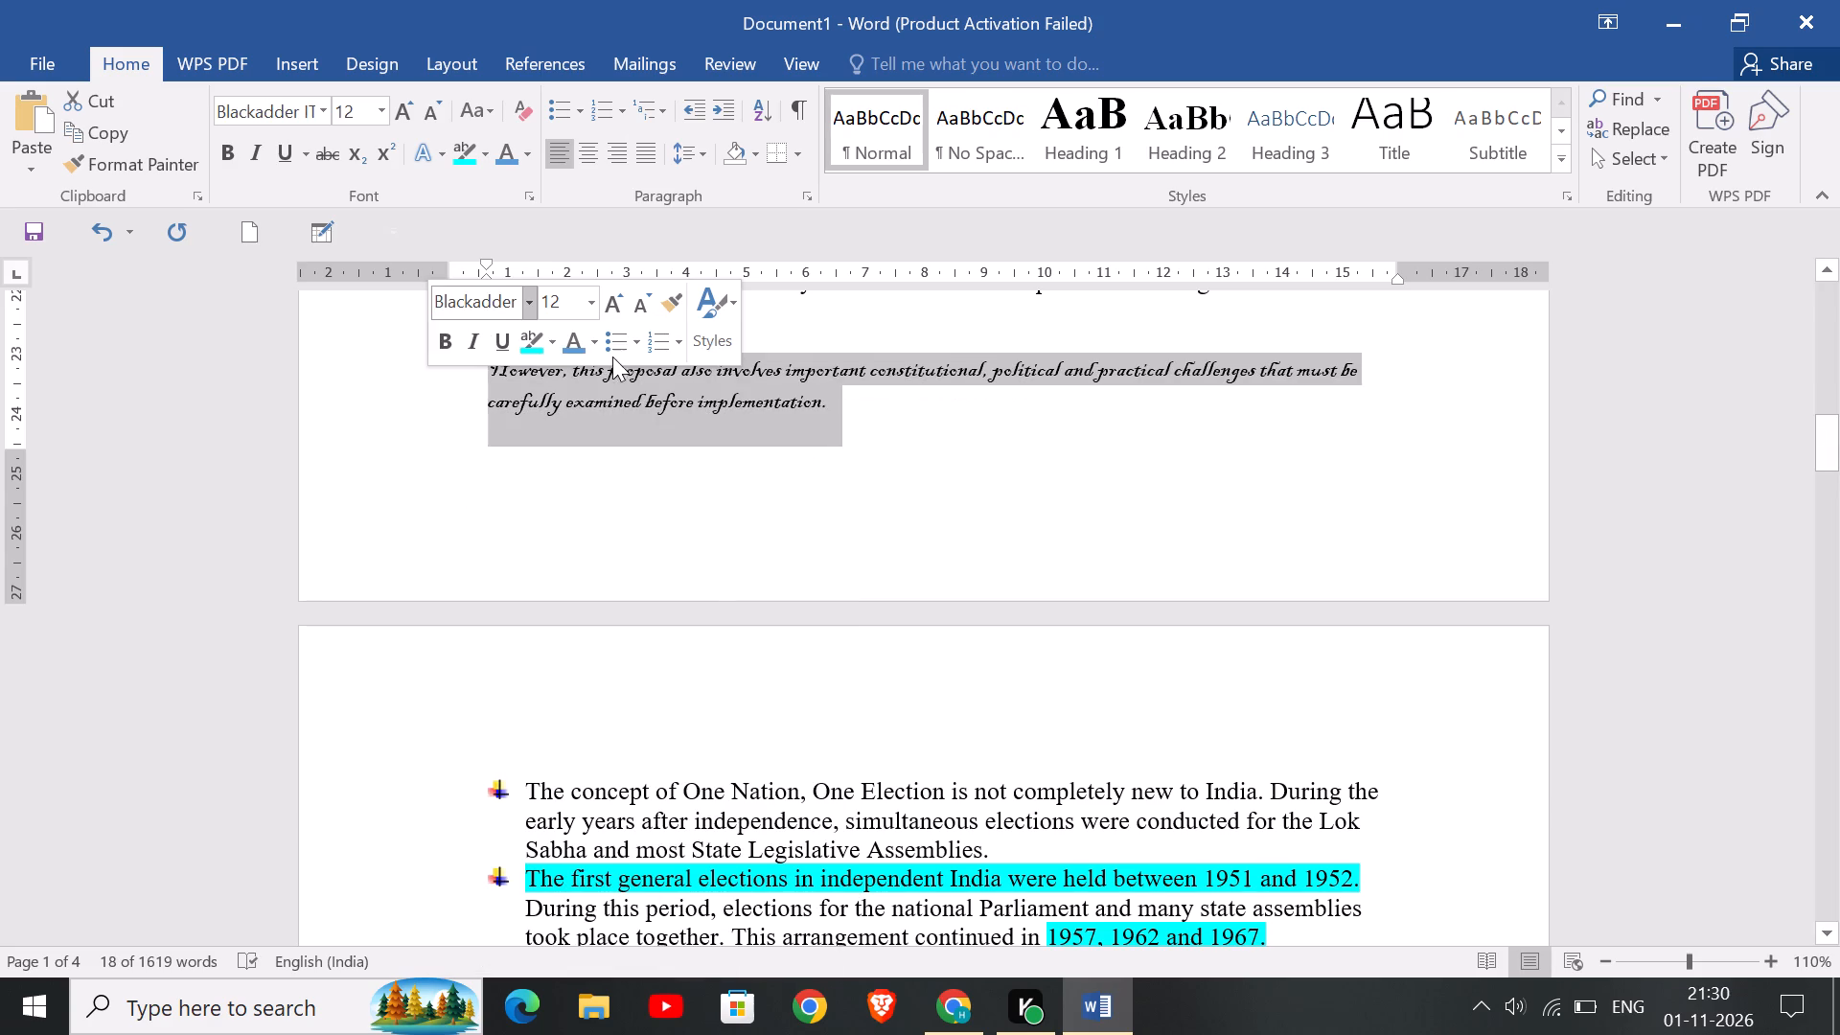
Increase the font size of the "However, this proposal also involves" paragraph to 18.
click(609, 307)
click(609, 307)
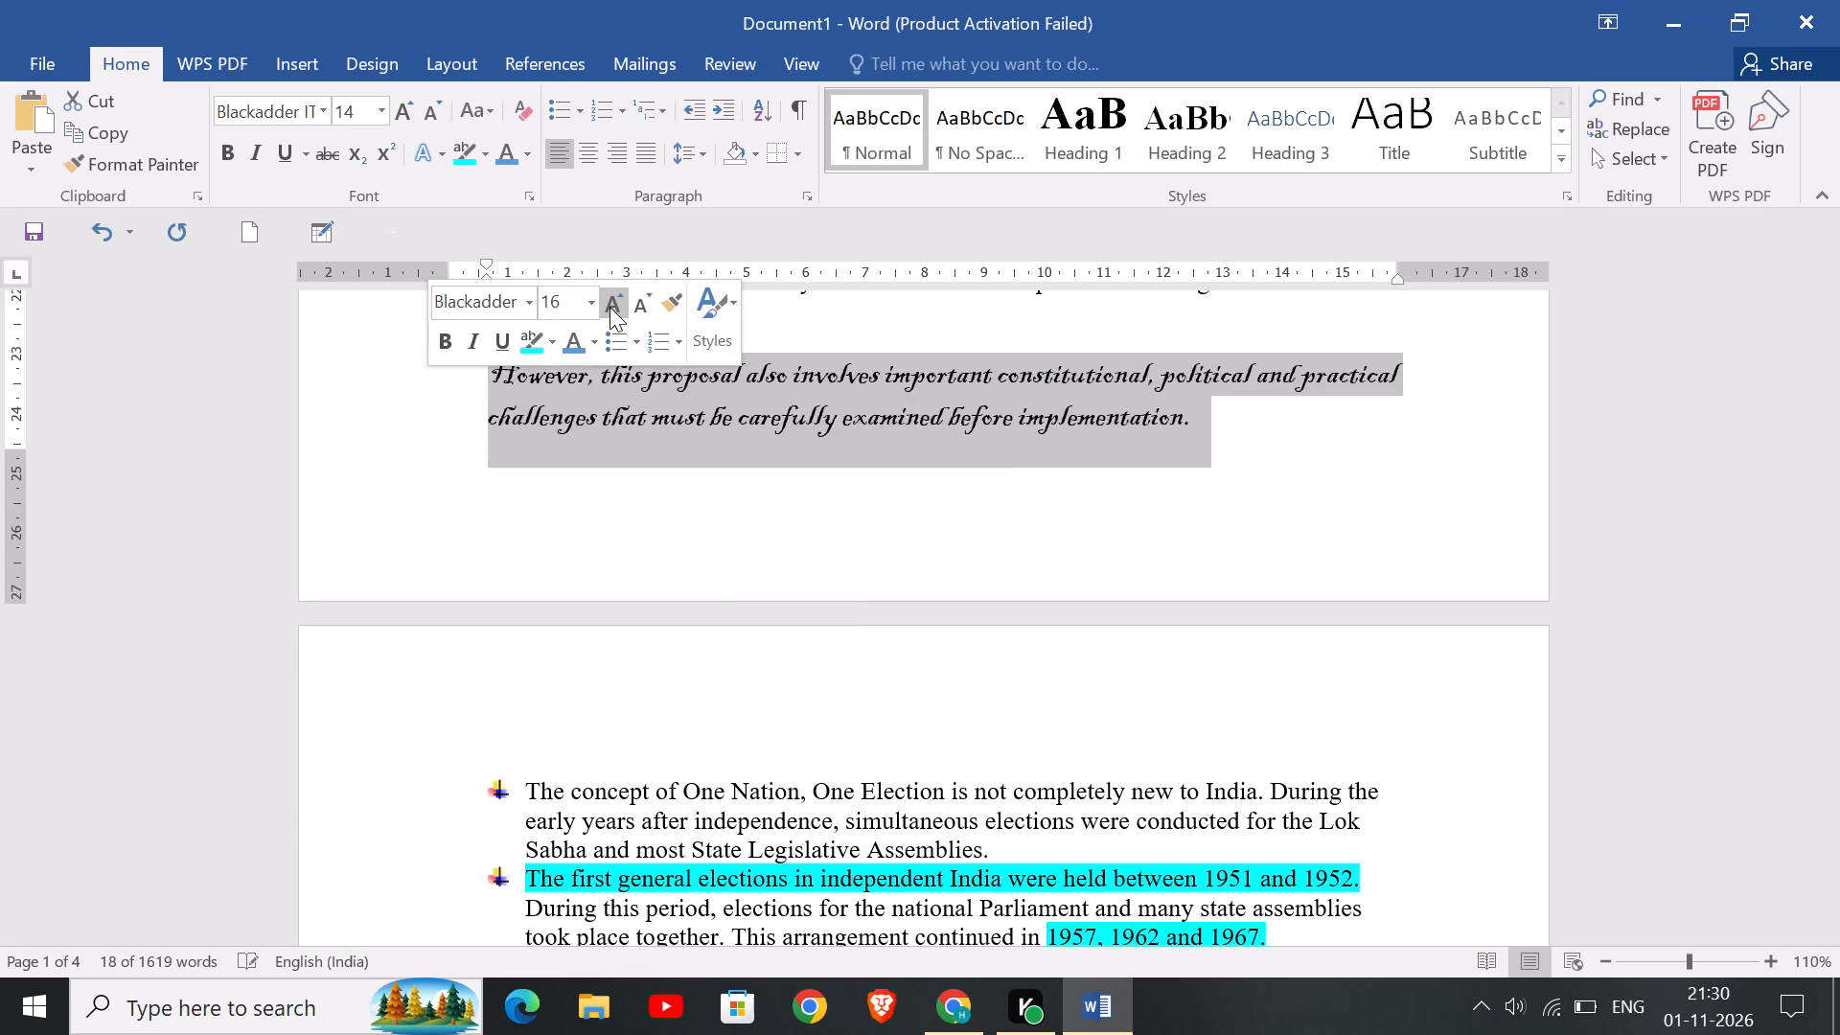
click(609, 307)
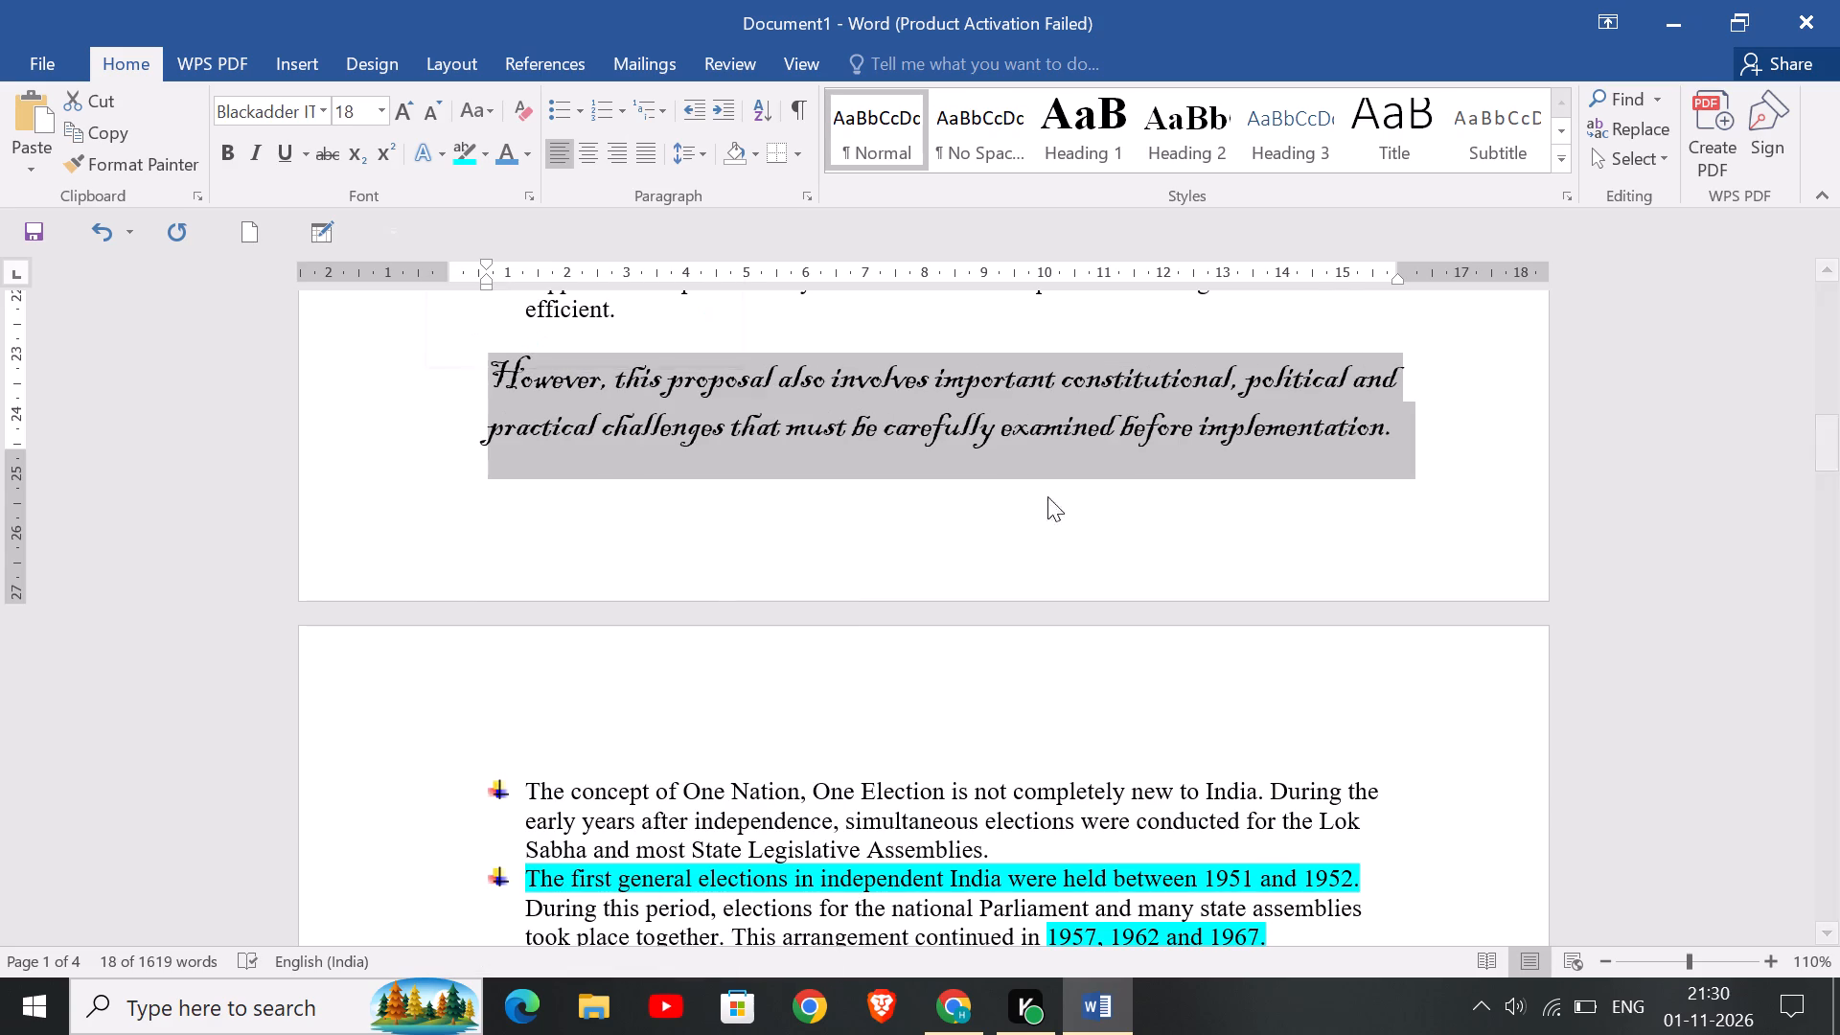
click(1189, 595)
Increase the font size of the line "The importance of elections in a democratic country cannot be ignored." to 18.
scroll(813, 502, up, 1)
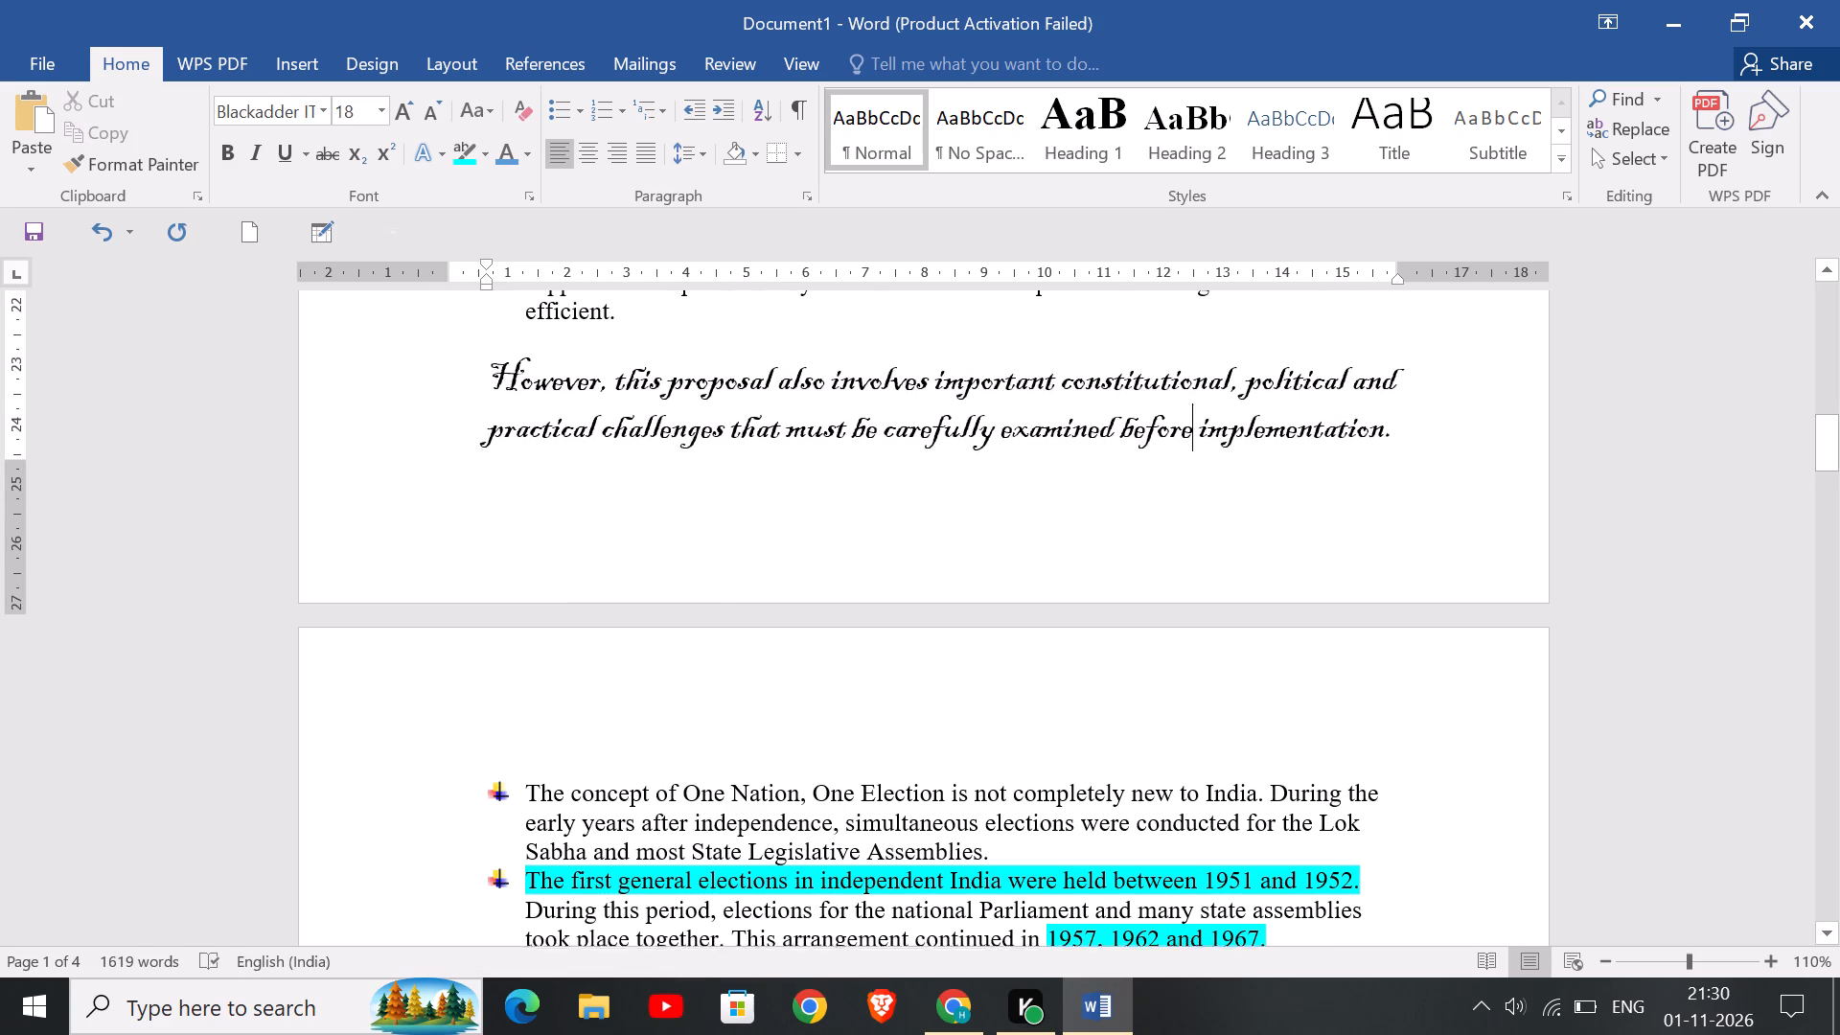
scroll(813, 502, up, 2)
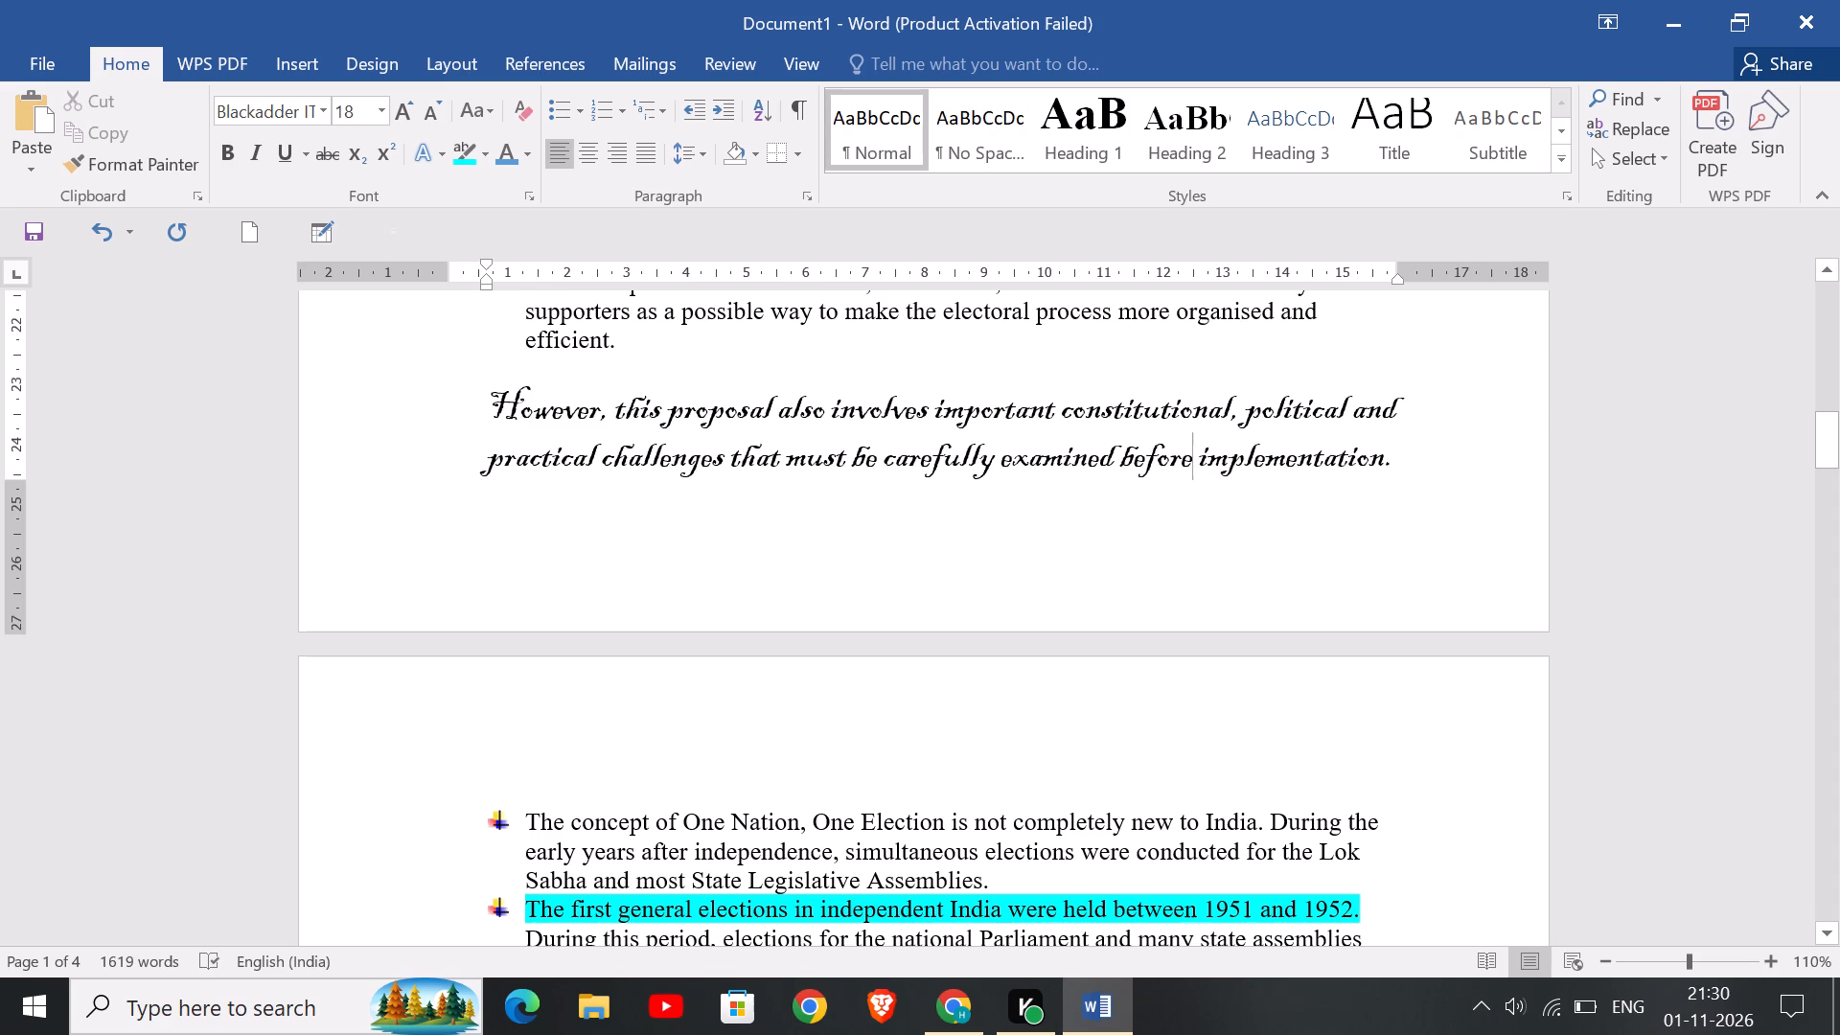
scroll(869, 625, down, 1)
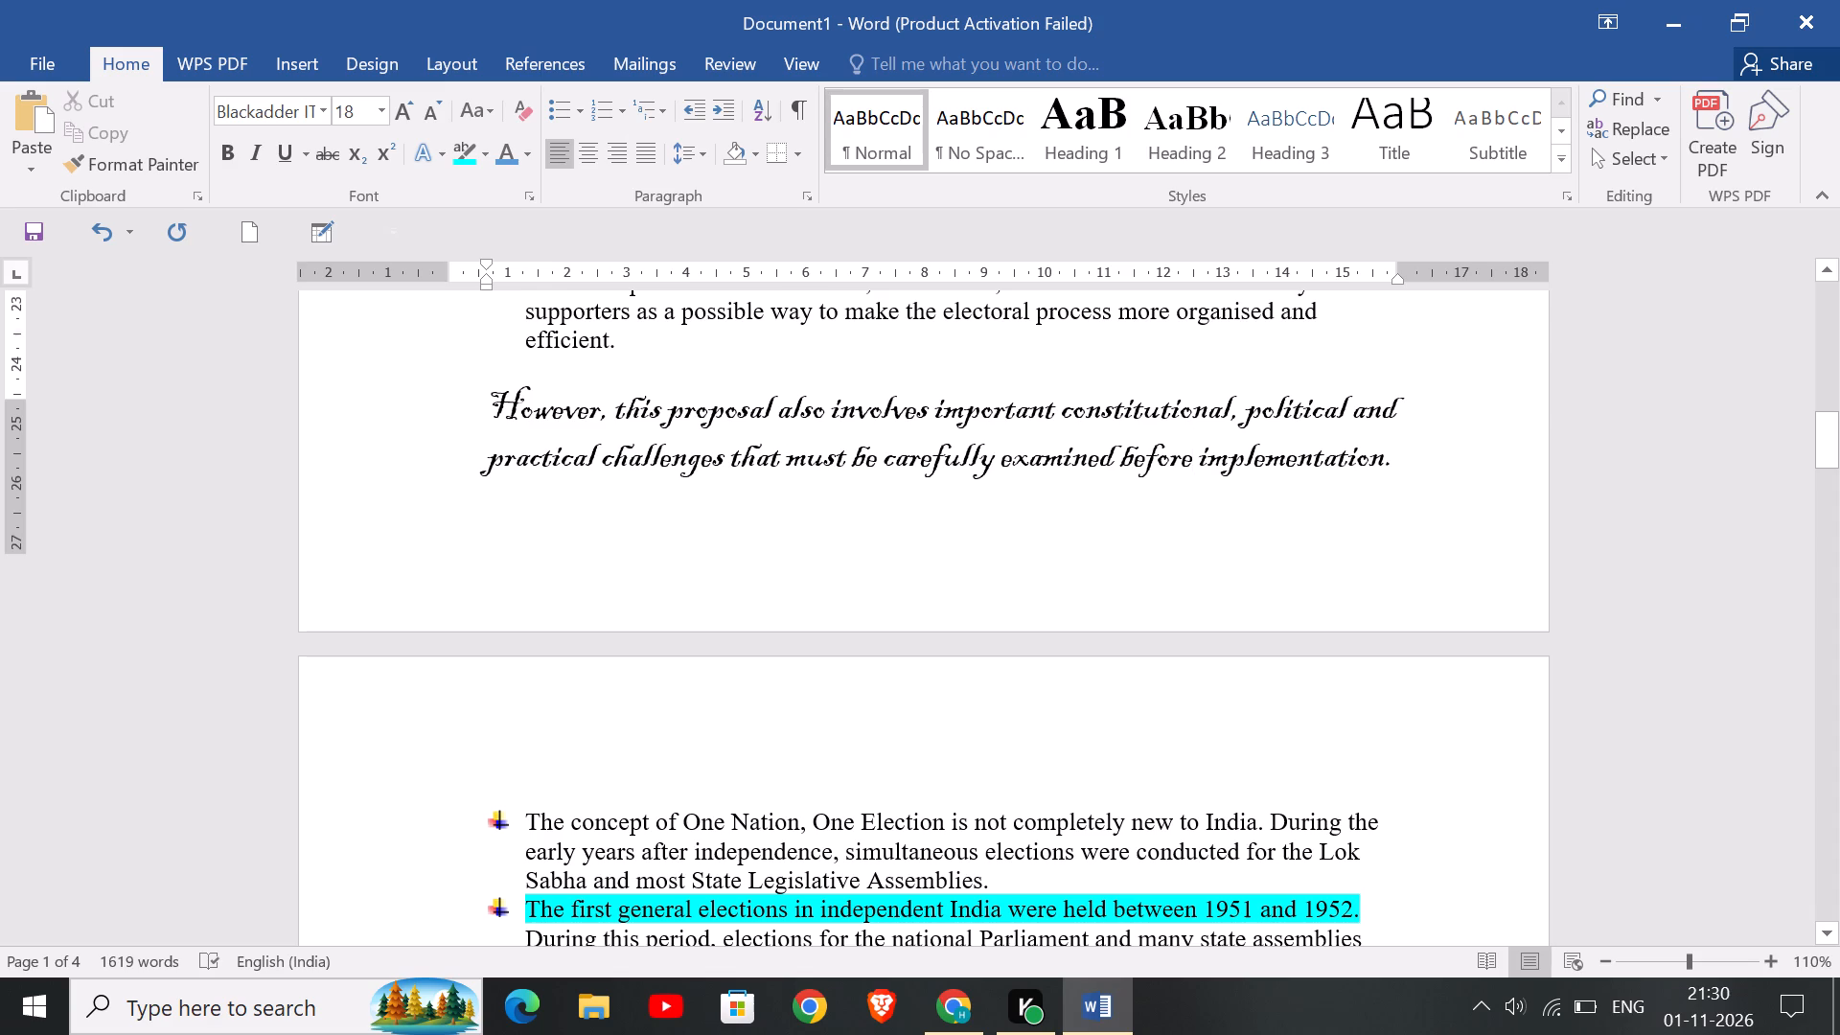
scroll(869, 625, down, 2)
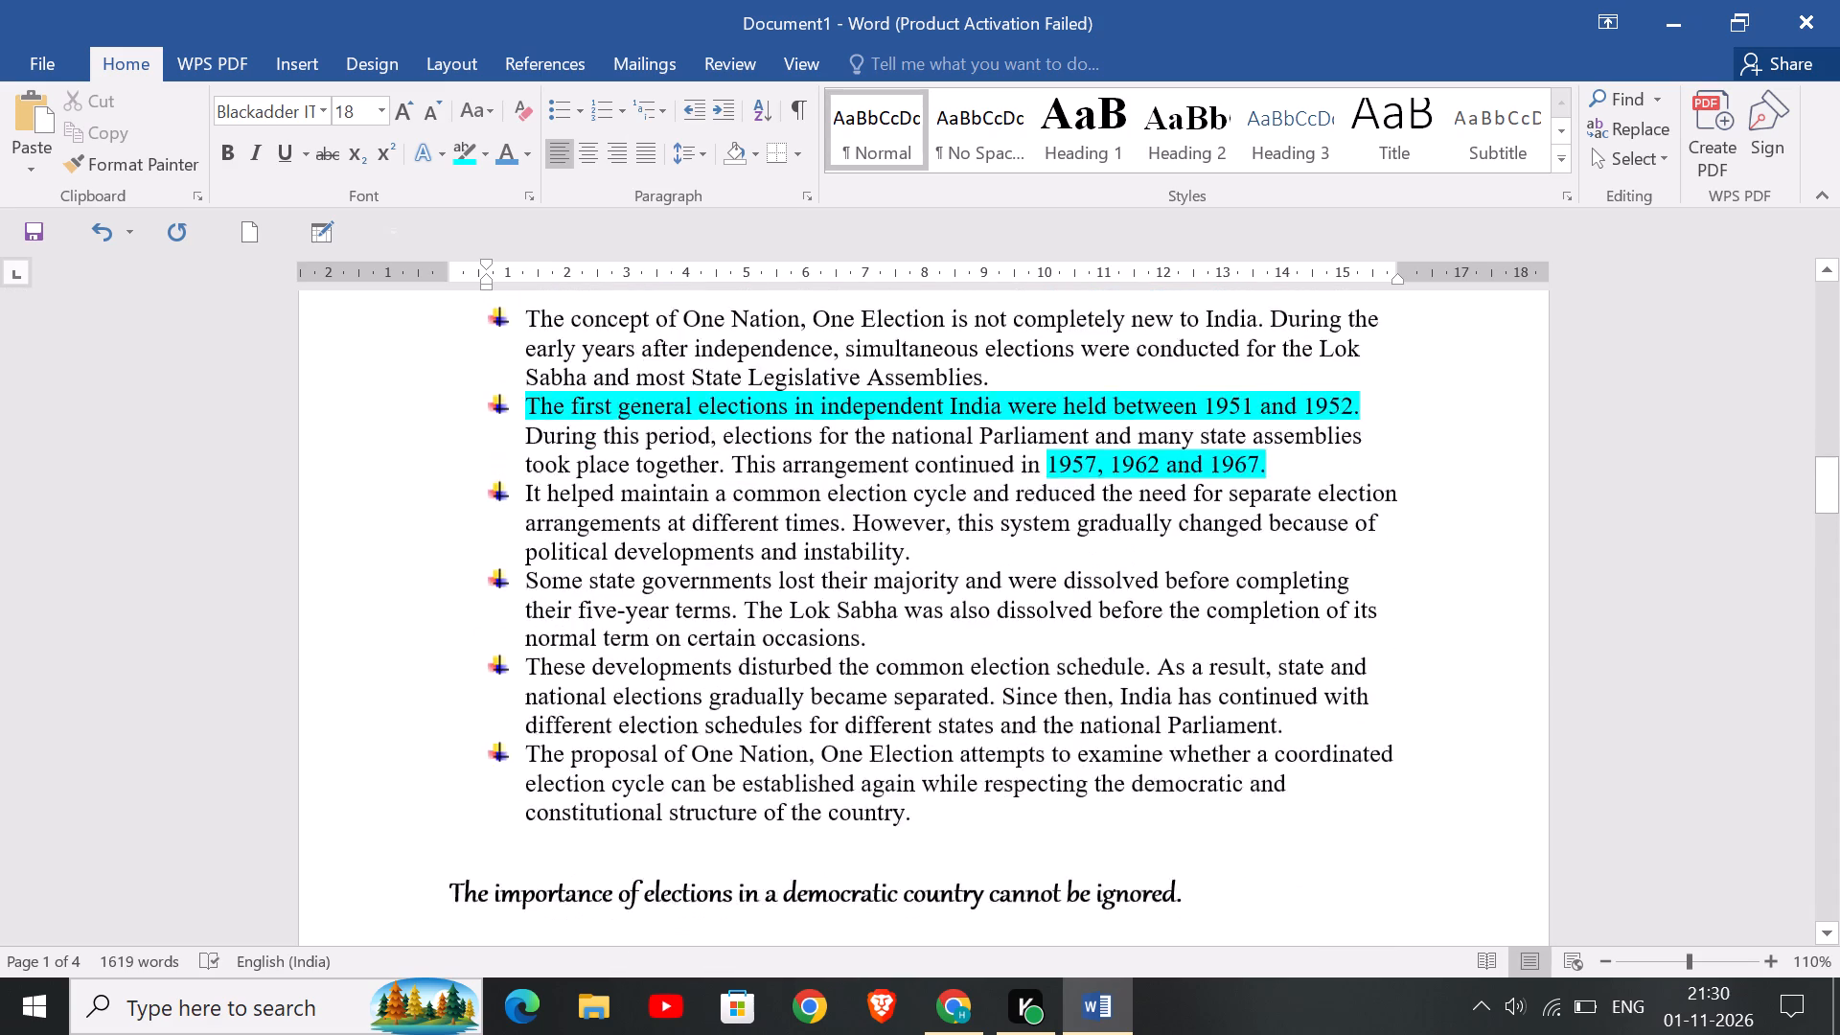
scroll(869, 625, down, 2)
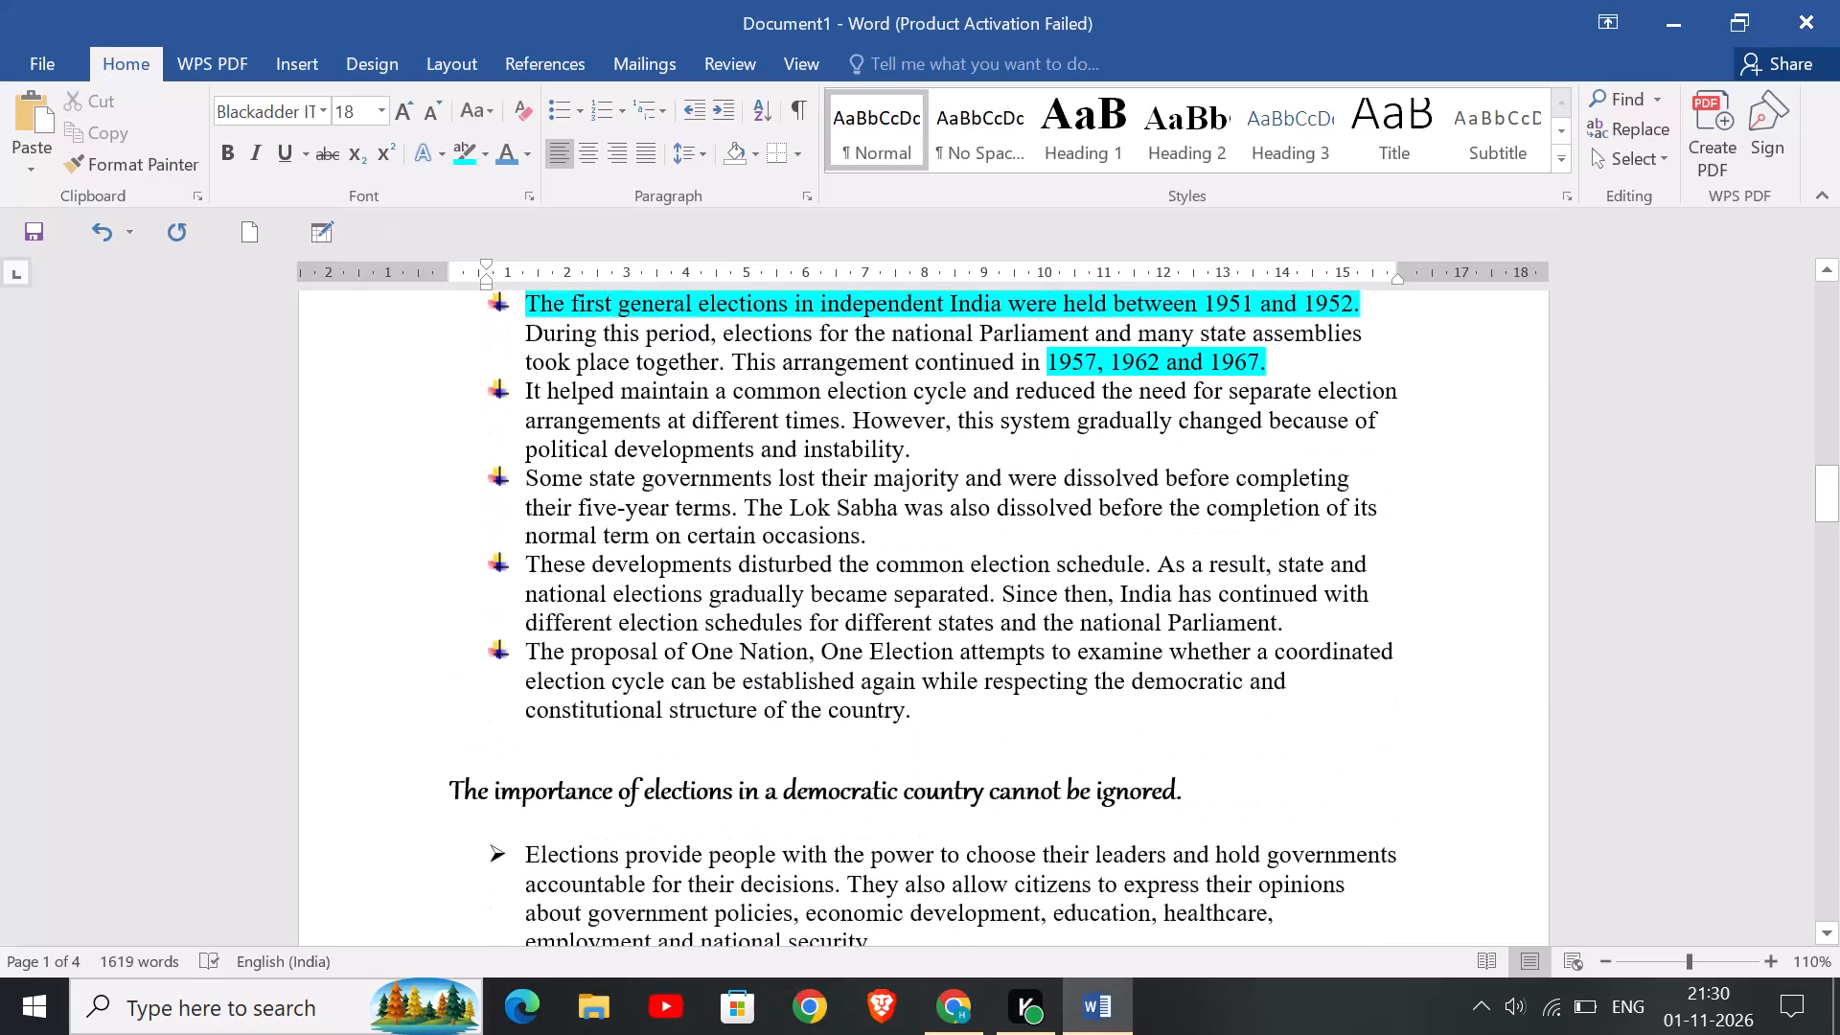
scroll(869, 625, down, 2)
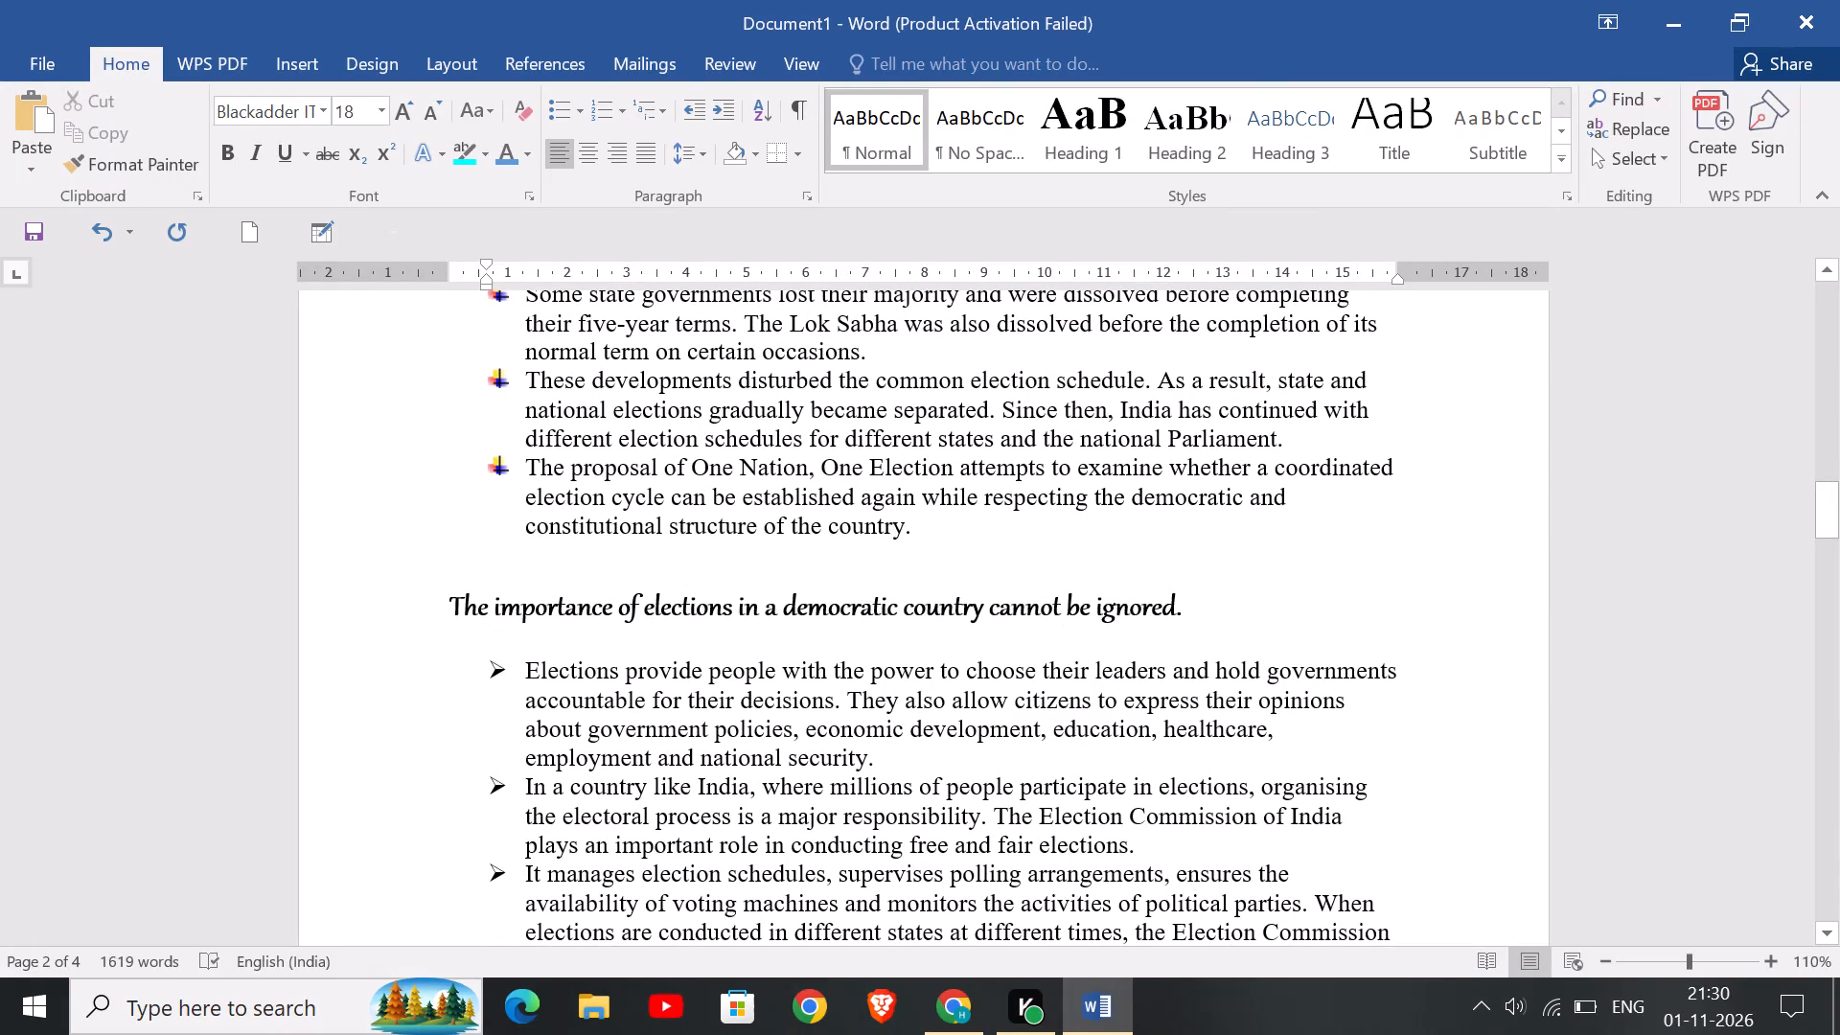
scroll(869, 625, down, 3)
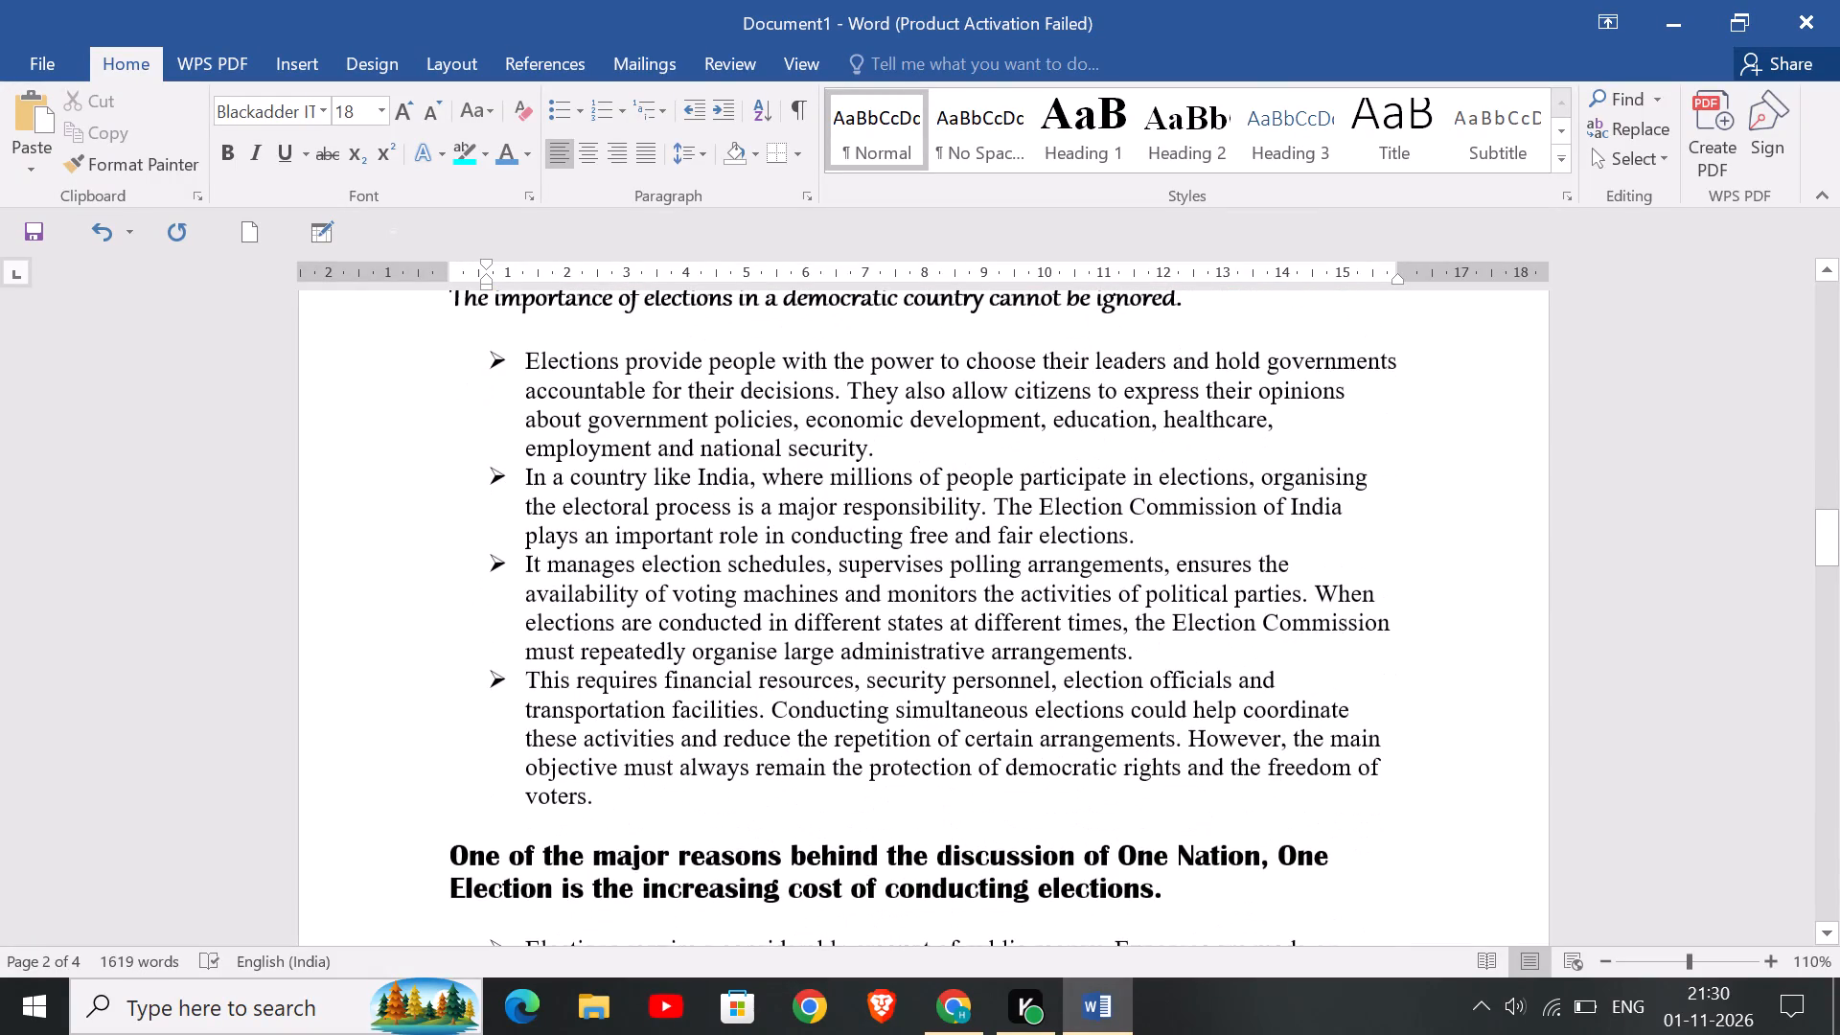
scroll(869, 625, down, 11)
scroll(869, 625, up, 2)
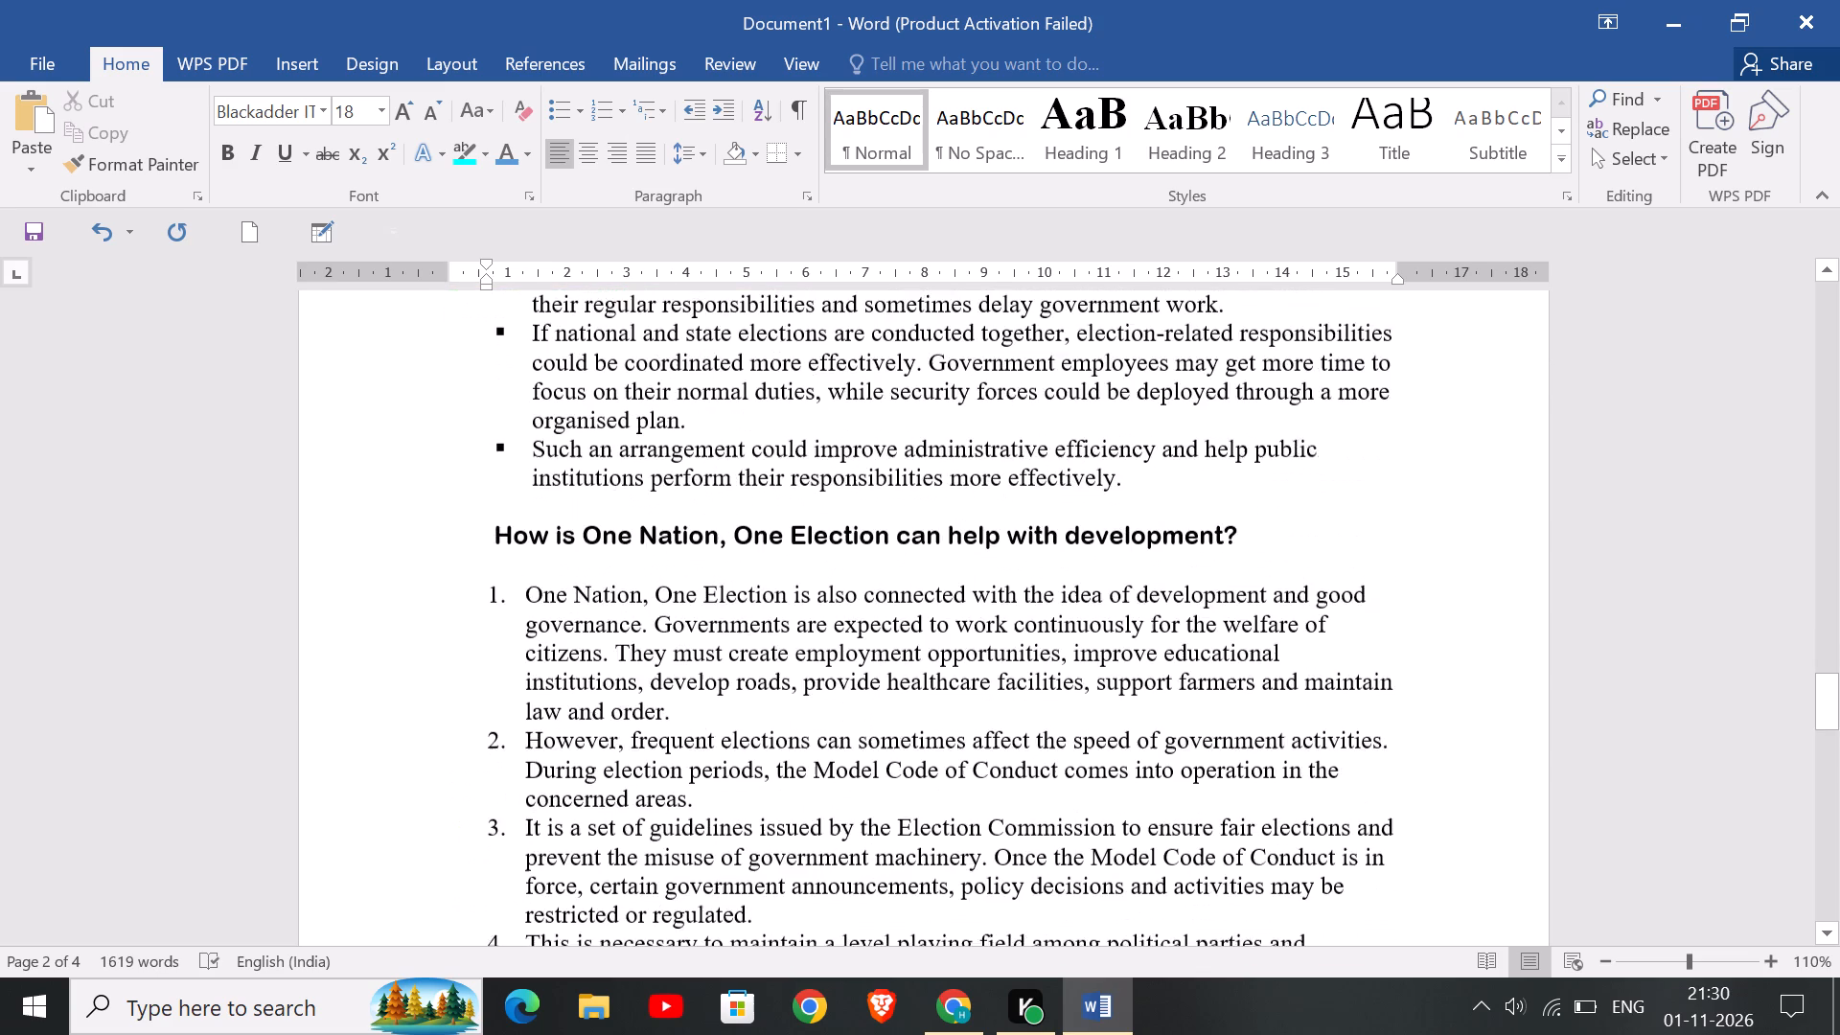
scroll(869, 625, up, 4)
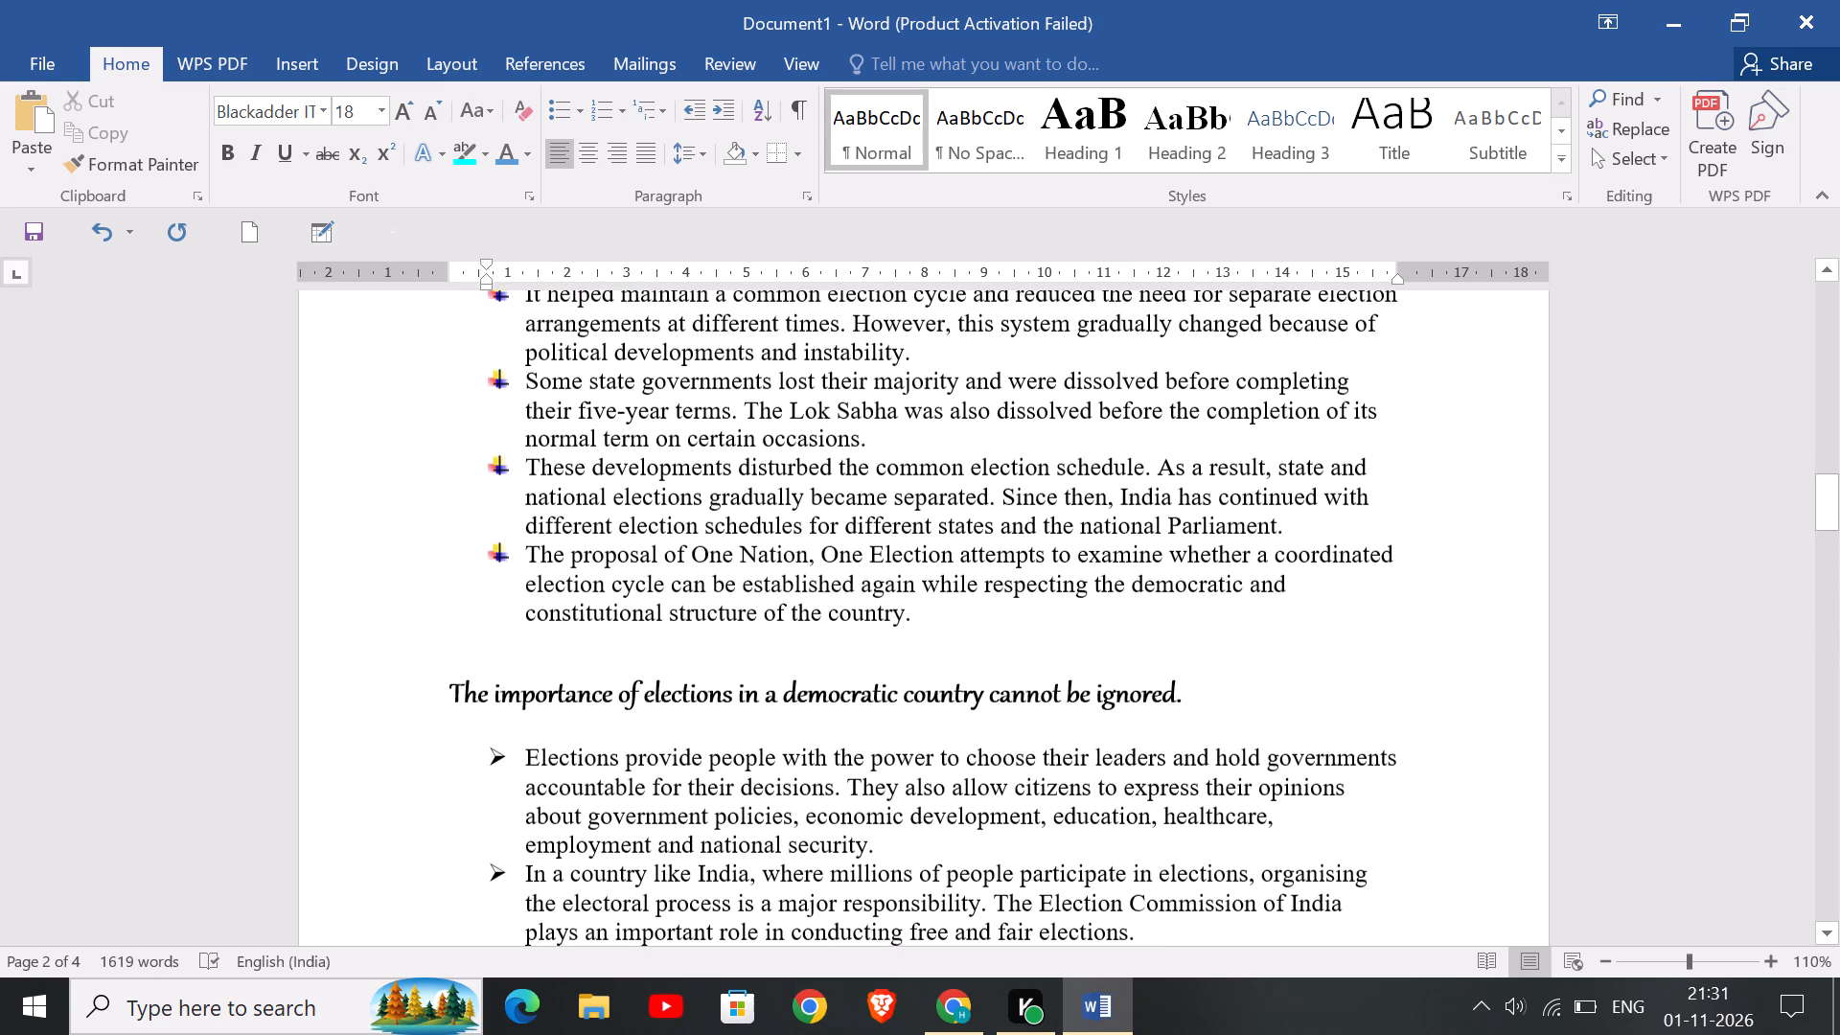
drag(1198, 695, 575, 690)
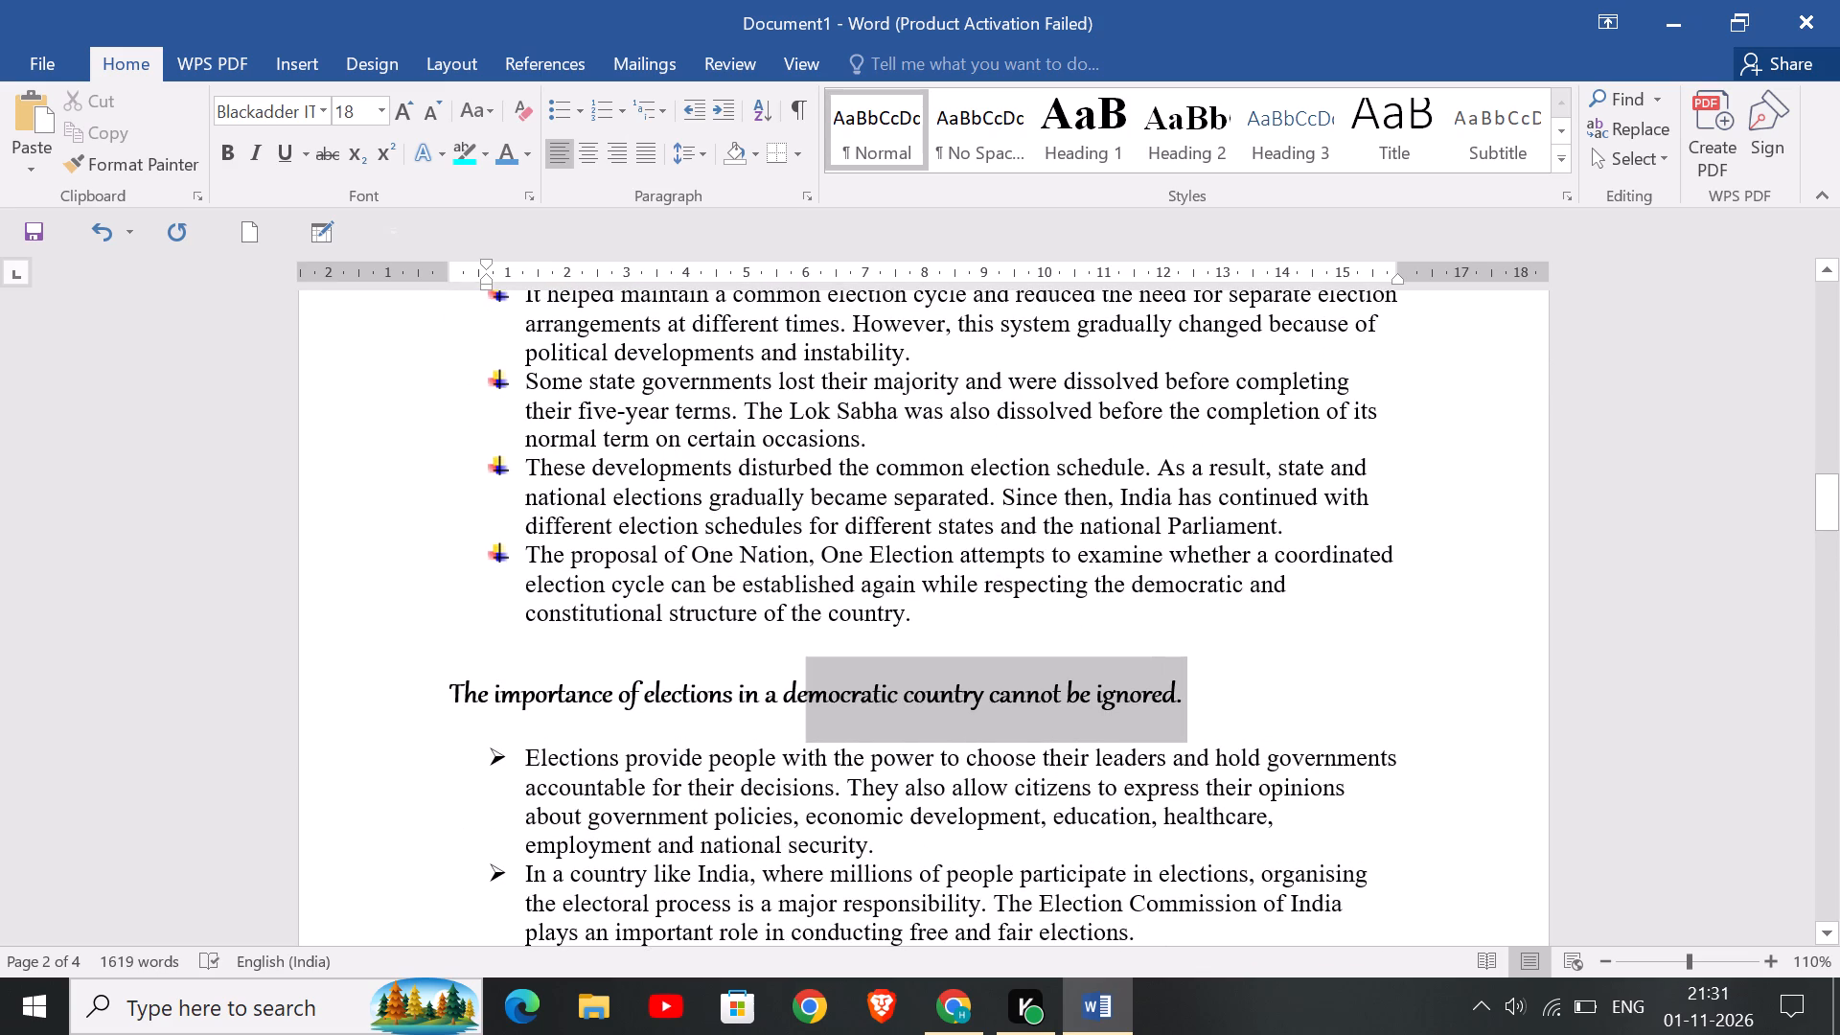
drag(575, 690, 431, 681)
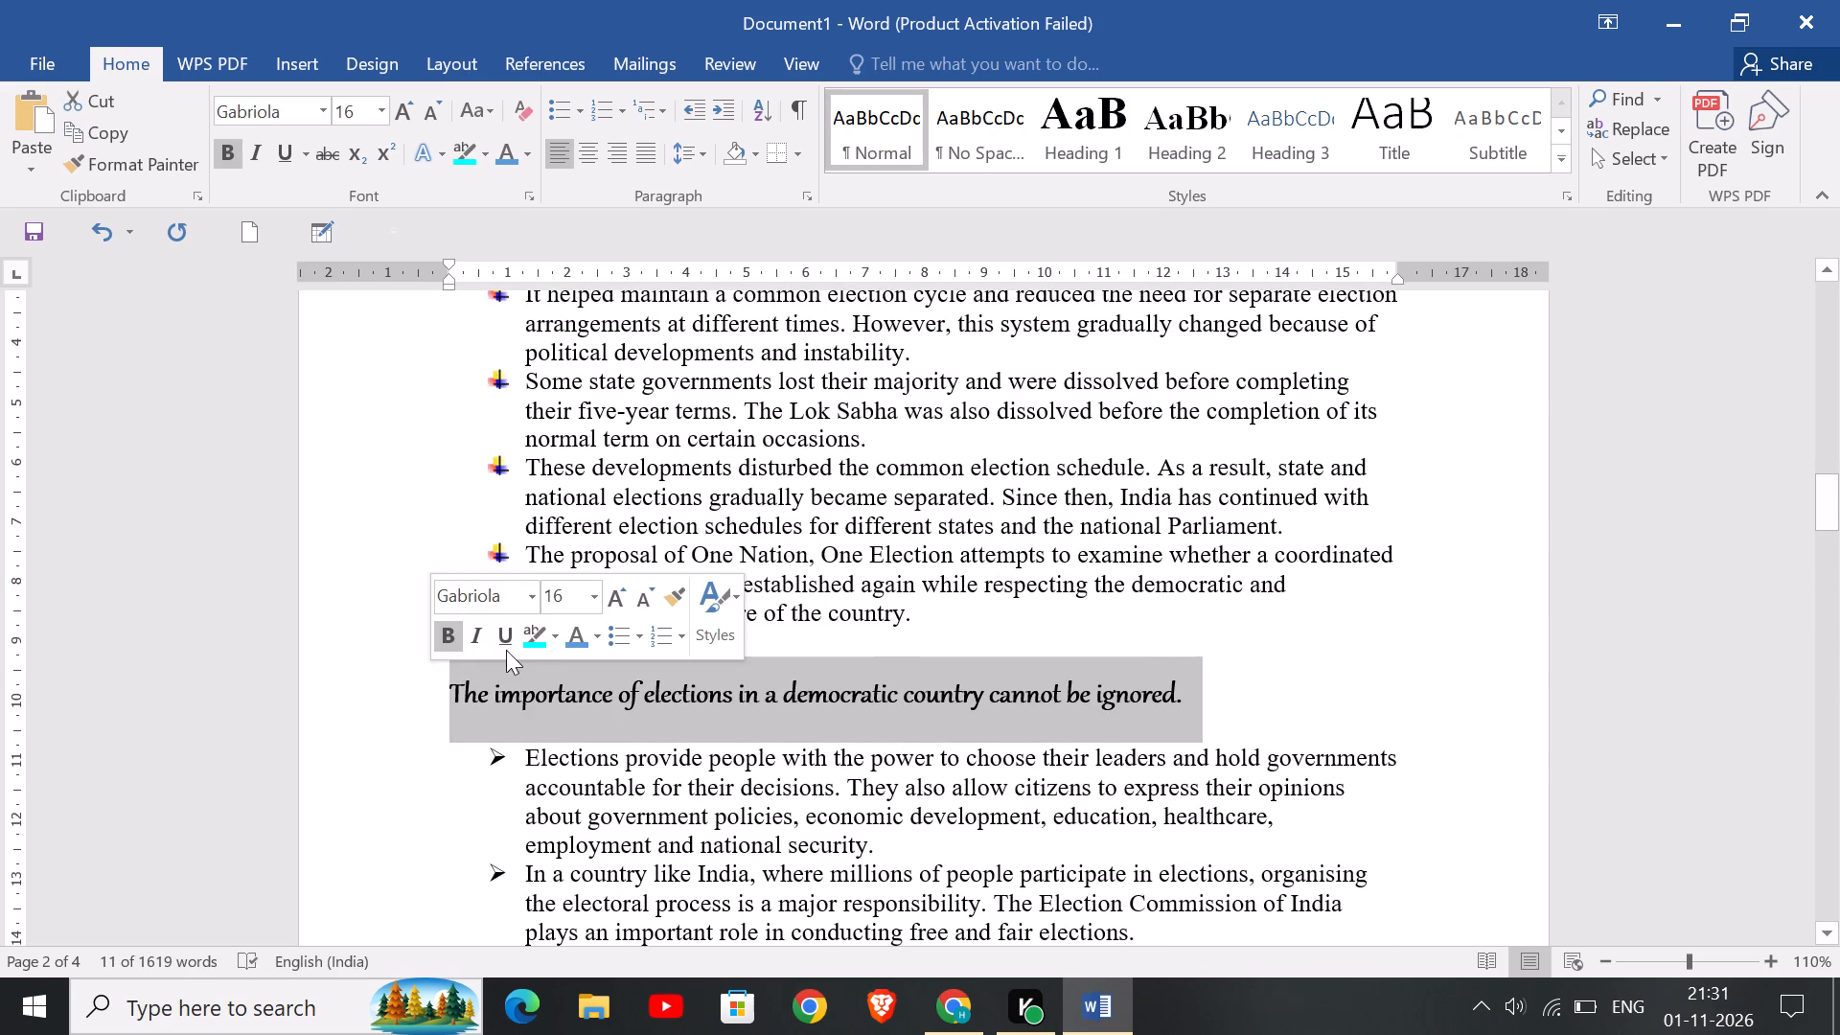
click(614, 584)
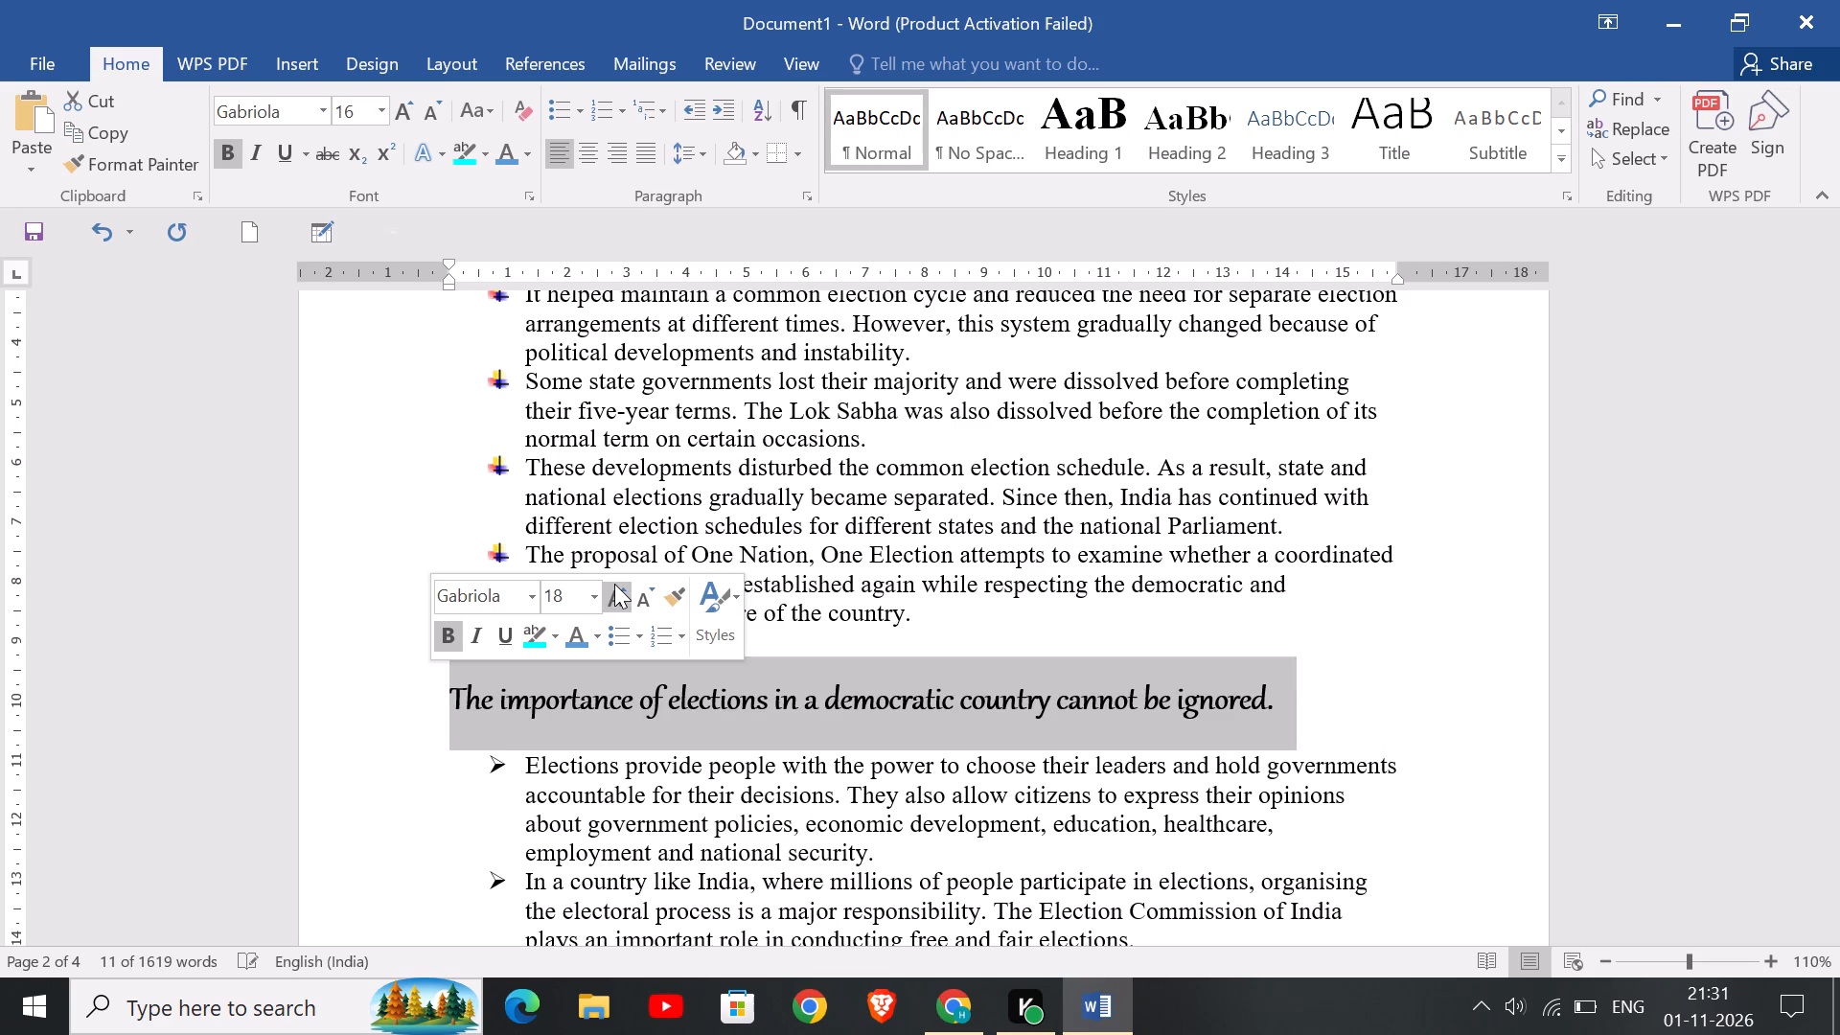
click(1024, 690)
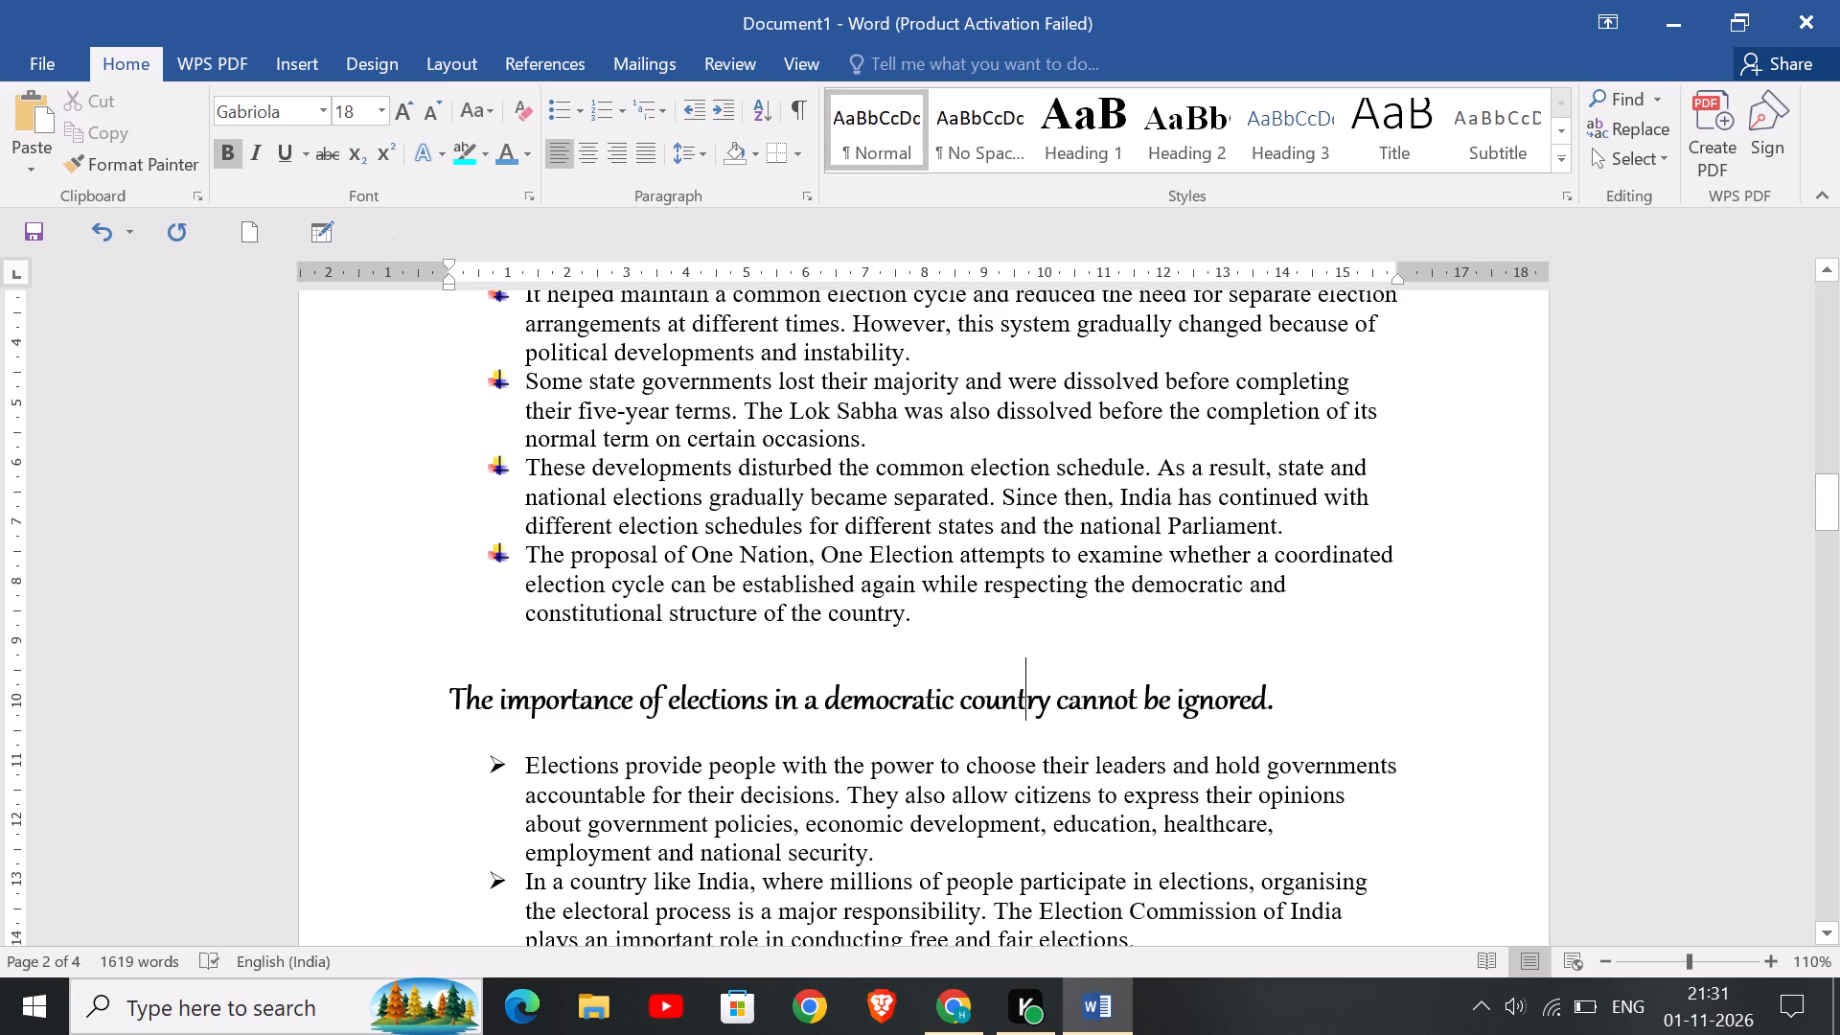
Delete the trailing space after "political developments and instability." in the bullet beginning "It helped maintain a common election cycle".
click(945, 615)
click(796, 541)
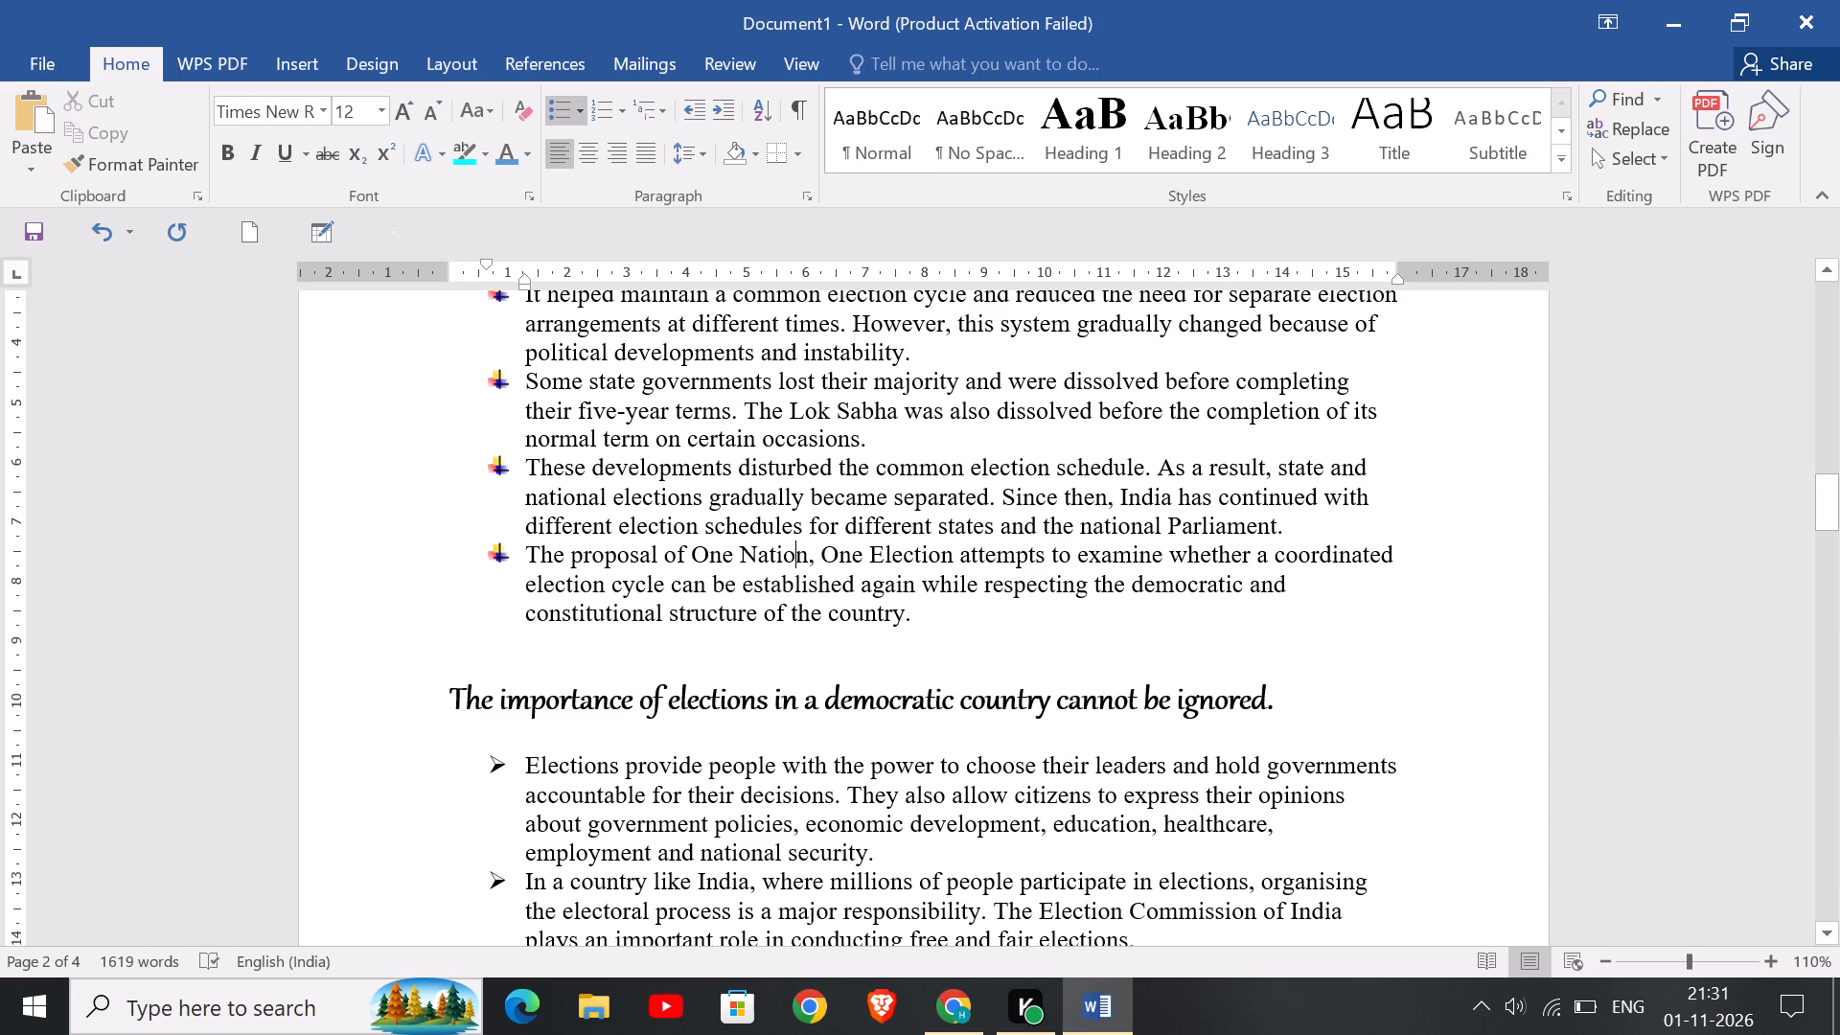
click(1284, 527)
click(880, 441)
click(920, 354)
scroll(954, 344, up, 1)
key(BackSpace)
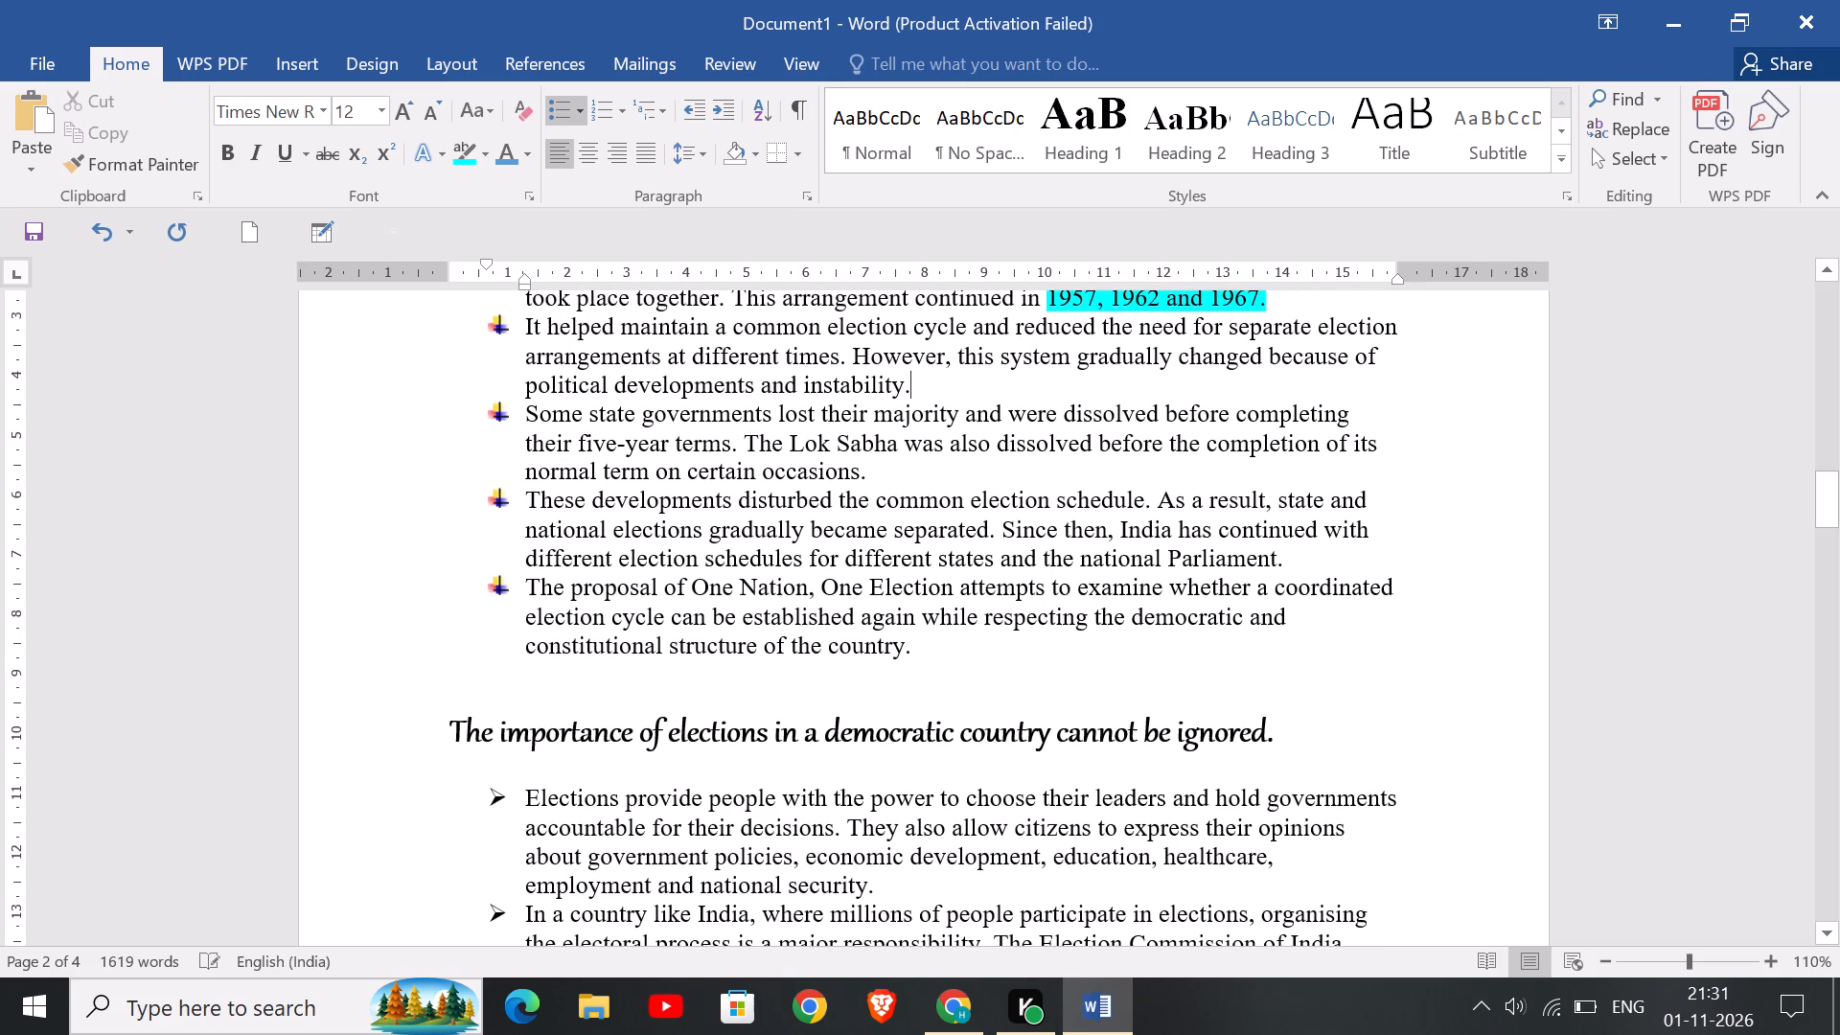
scroll(1073, 376, up, 2)
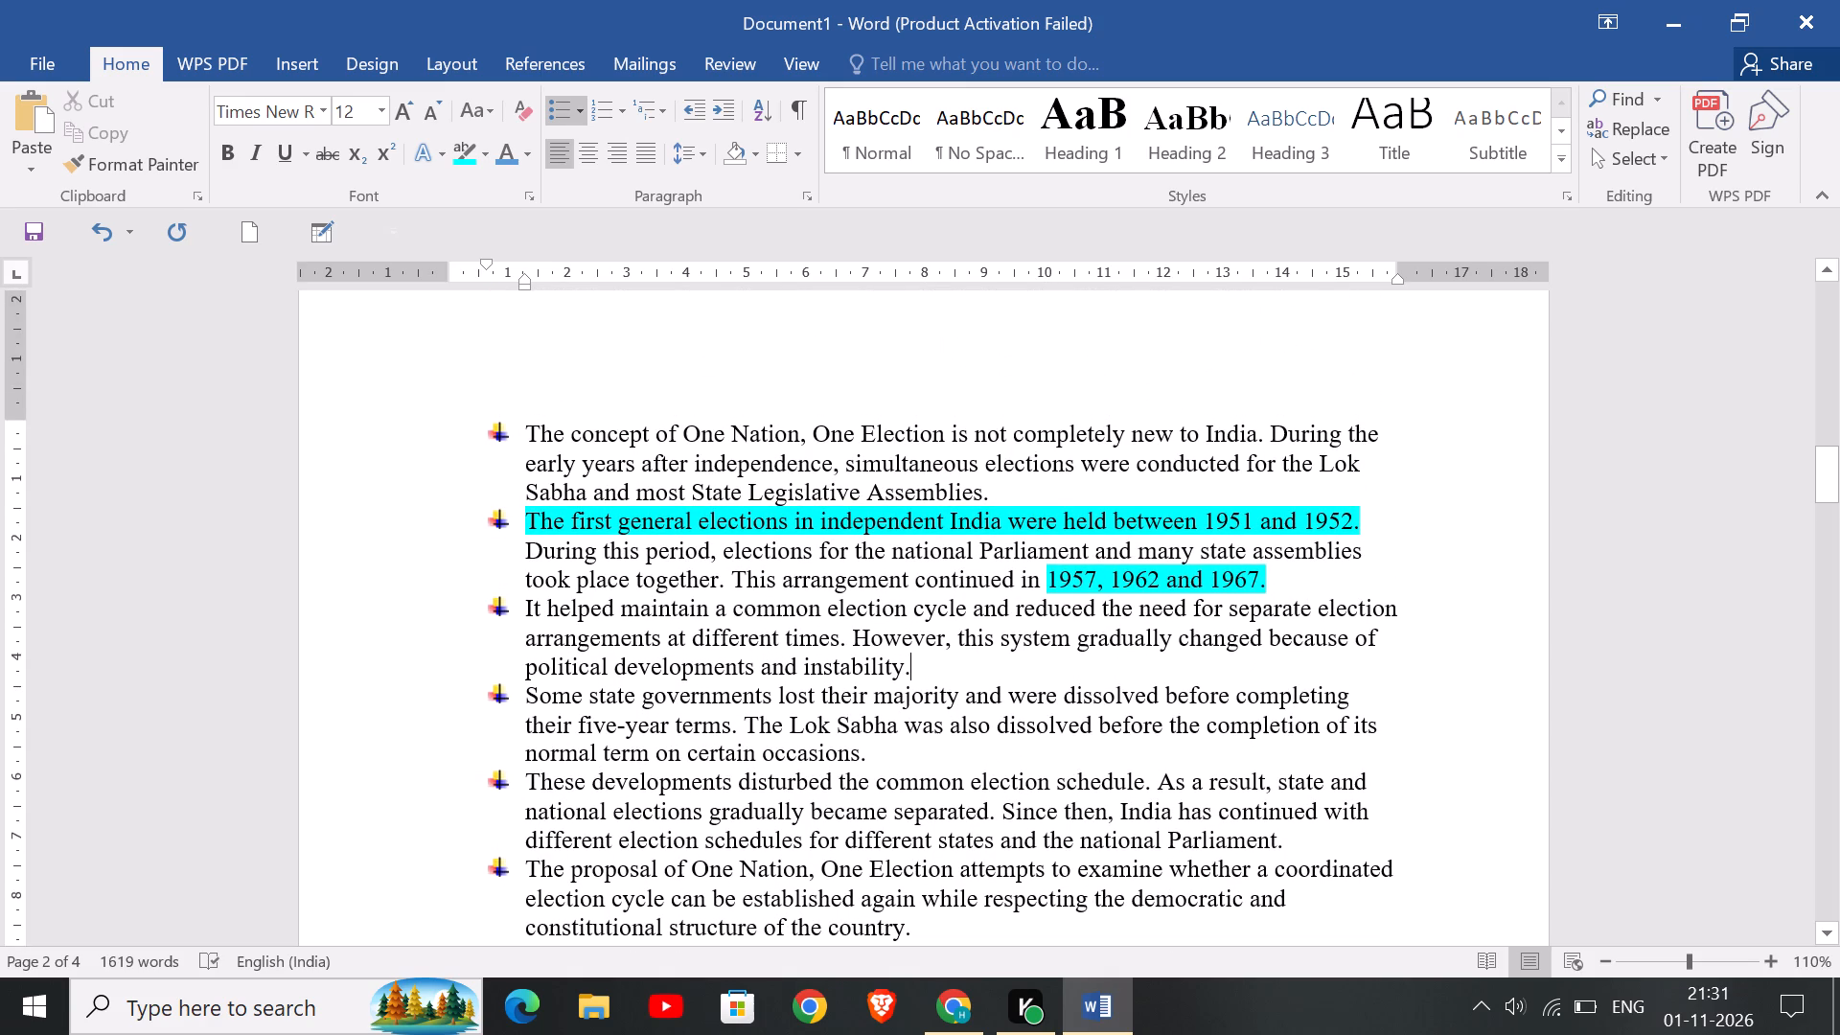
Delete the trailing space after "State Legislative Assemblies." in the bullet beginning "The concept of One Nation, One Election".
click(995, 487)
key(BackSpace)
Delete the trailing spaces ending the page 1 bullets that begin "At present, elections are conducted" and "The main purpose of this proposal".
scroll(1261, 419, up, 3)
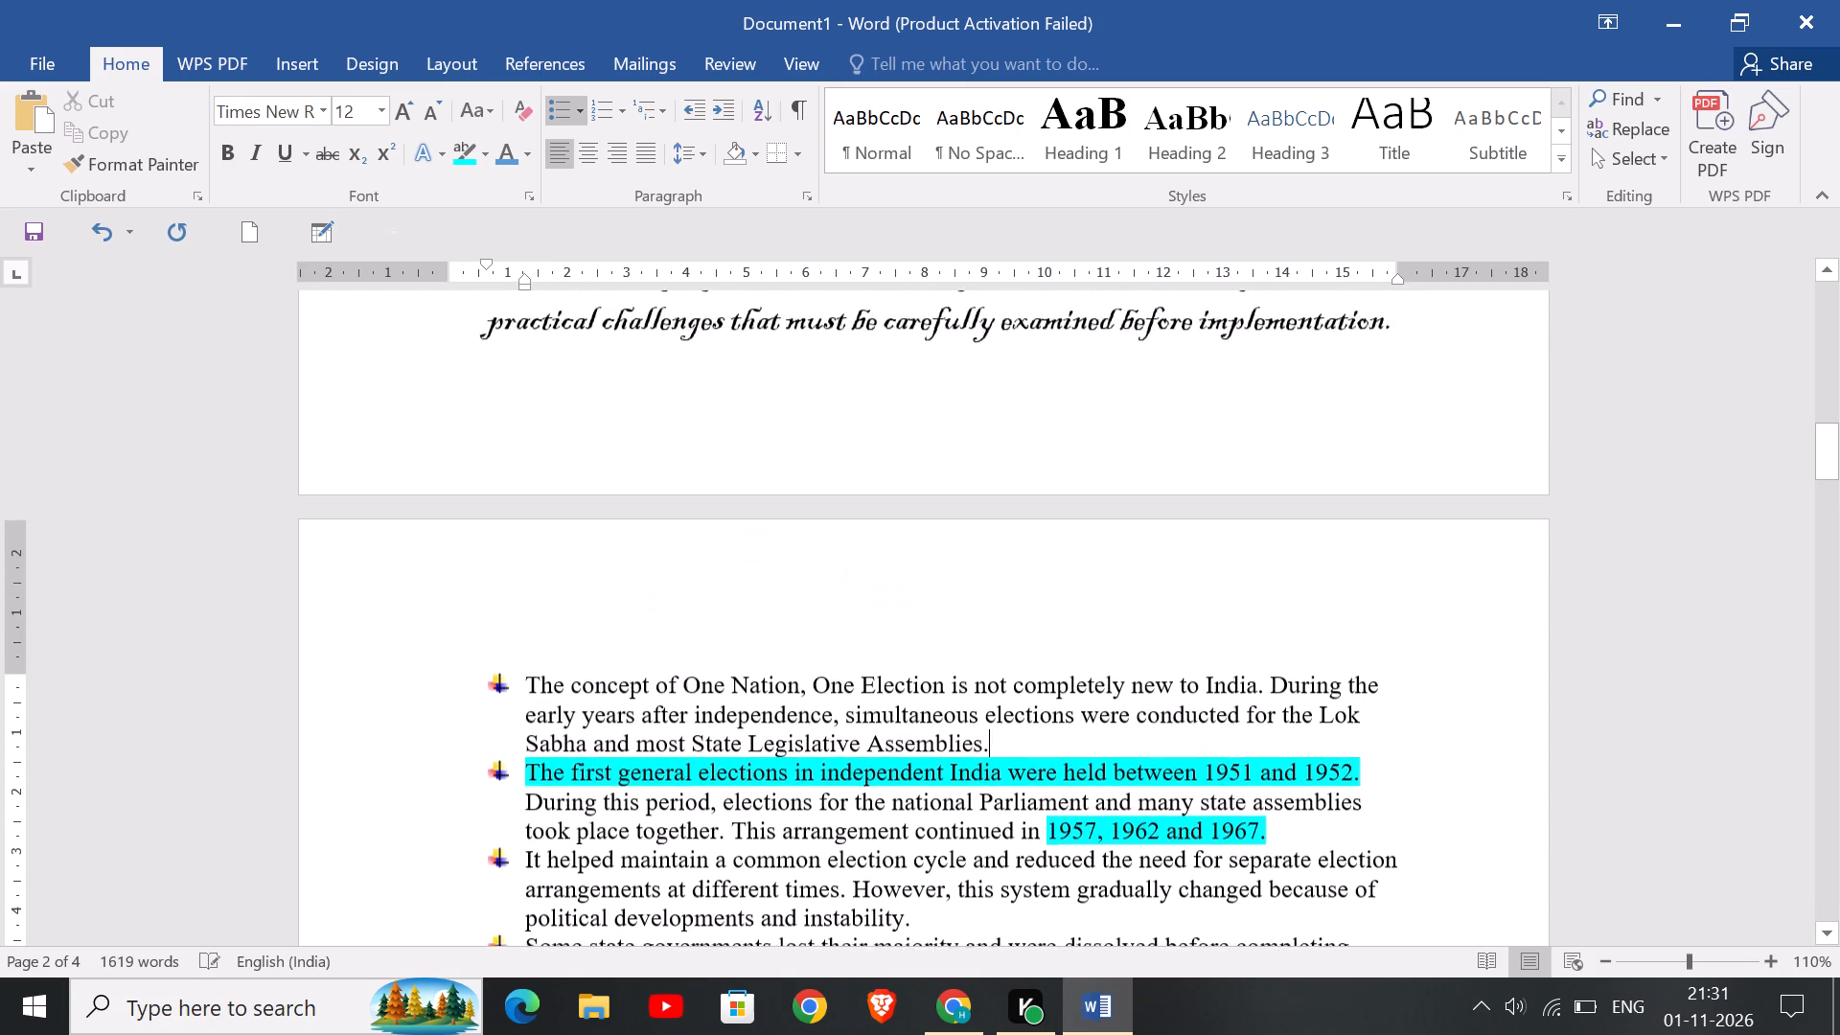
scroll(1261, 419, up, 2)
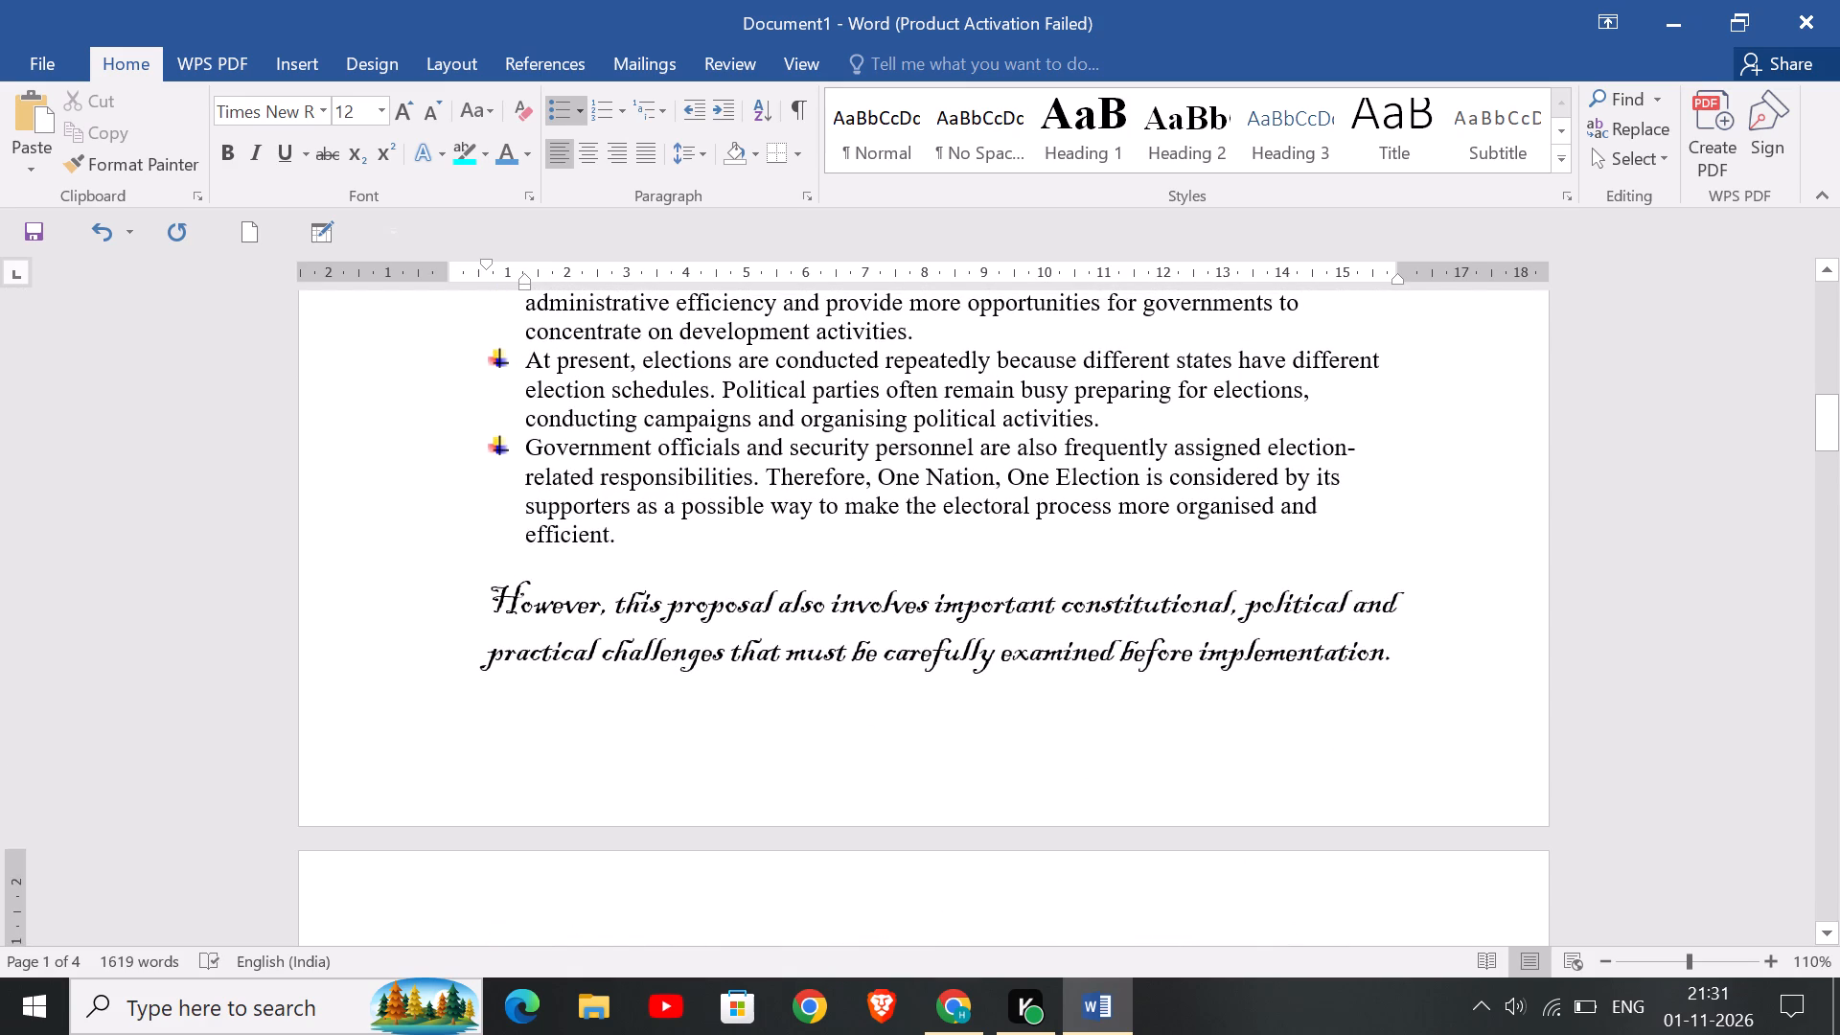
click(1112, 421)
key(BackSpace)
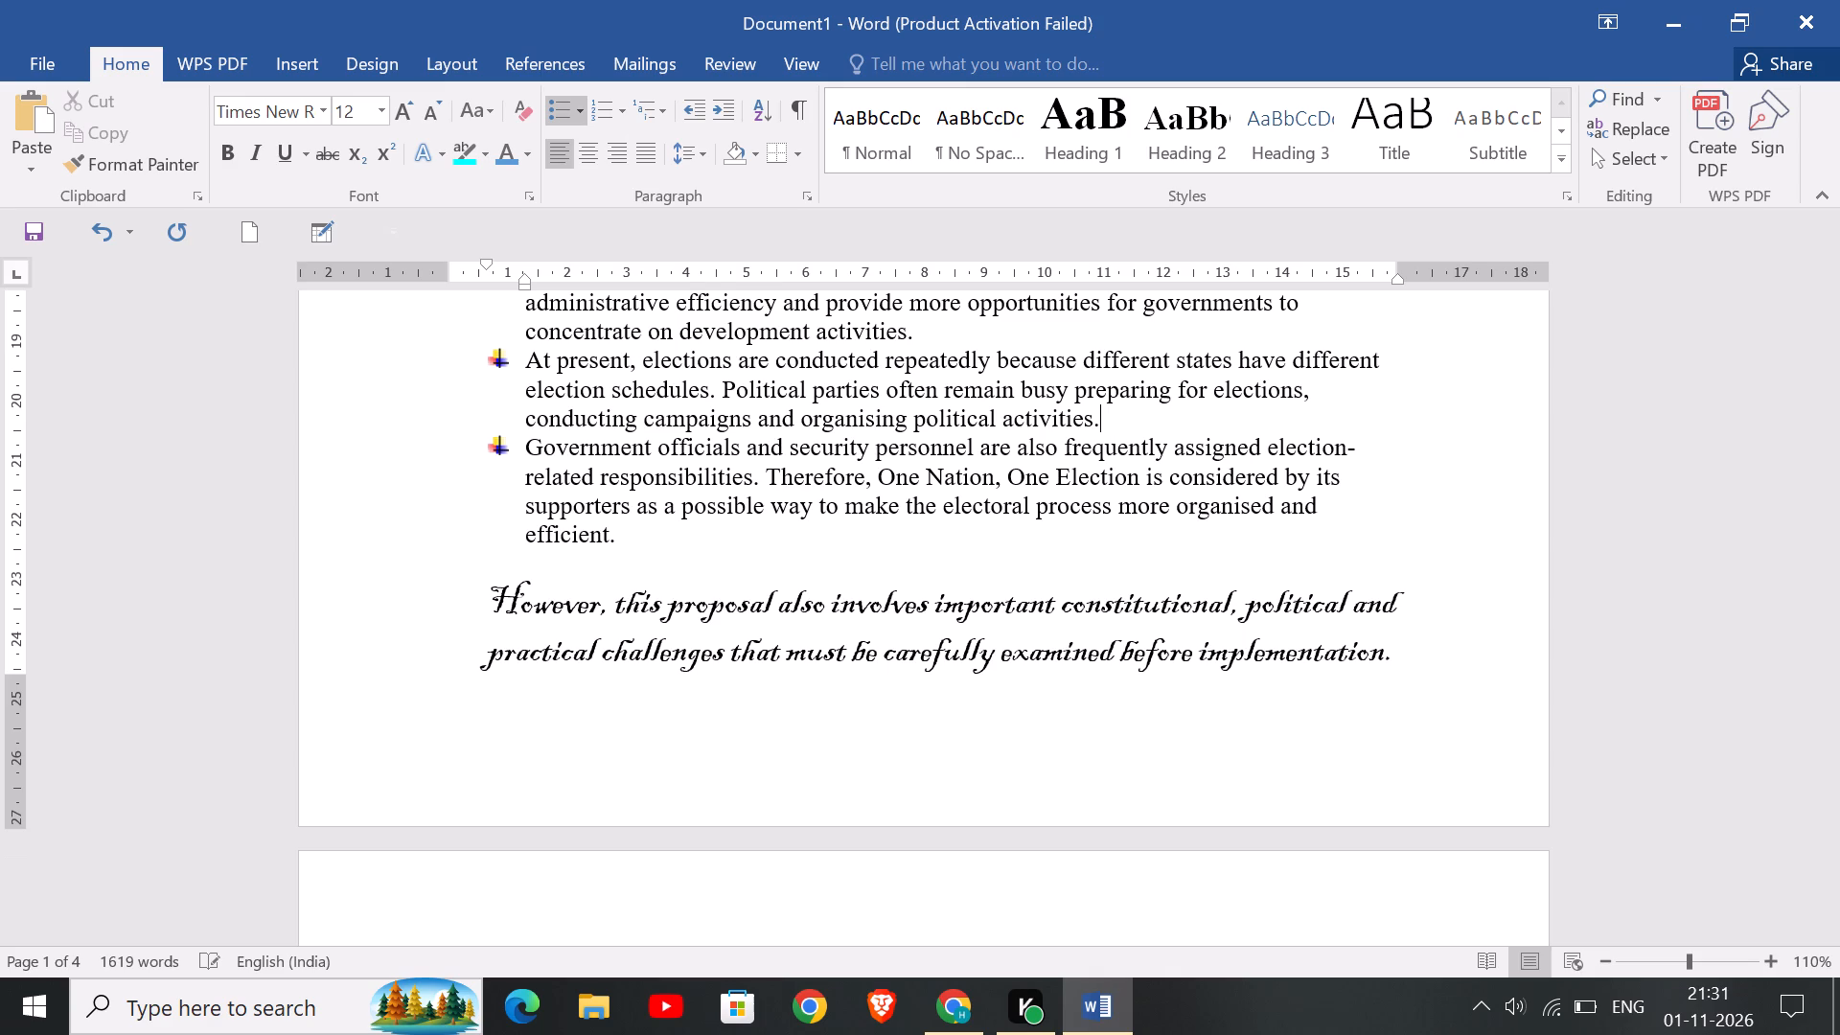
scroll(1112, 421, up, 1)
click(988, 381)
click(985, 398)
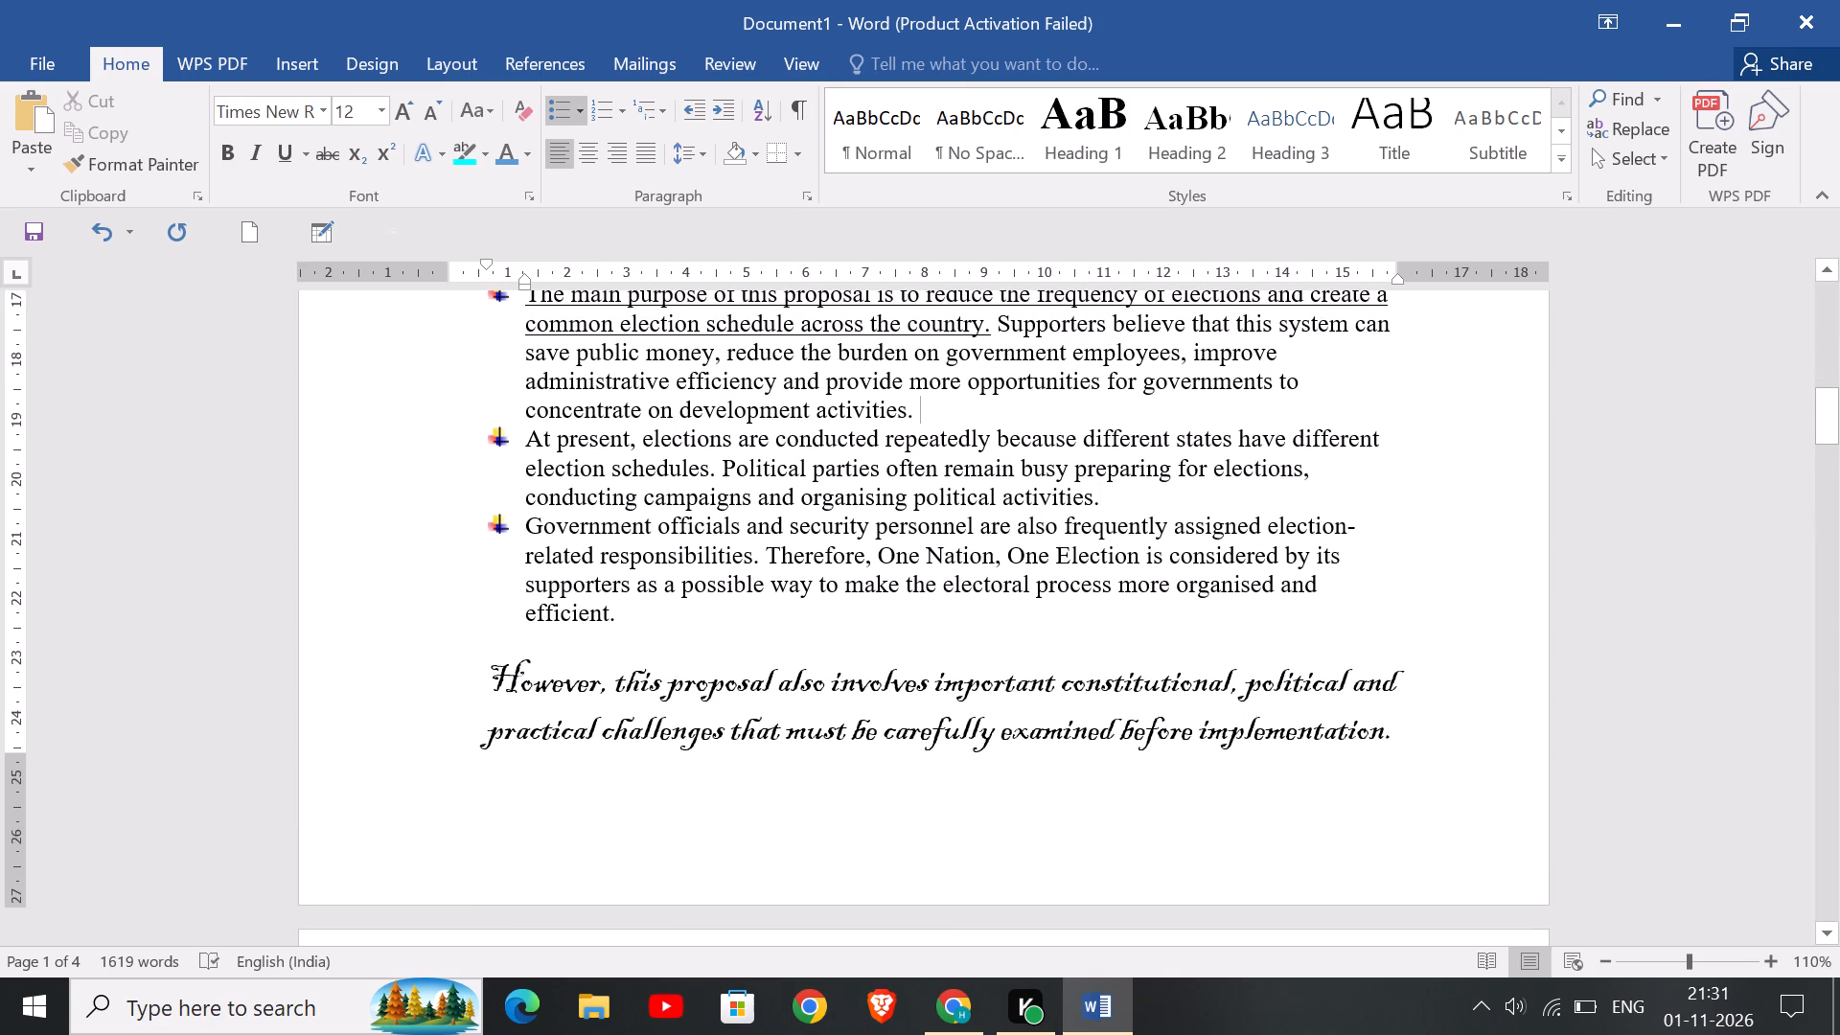
key(BackSpace)
Delete the trailing space after "3-4 months period." in the paragraph beginning "One Nation, One Election is a proposal".
scroll(985, 398, up, 1)
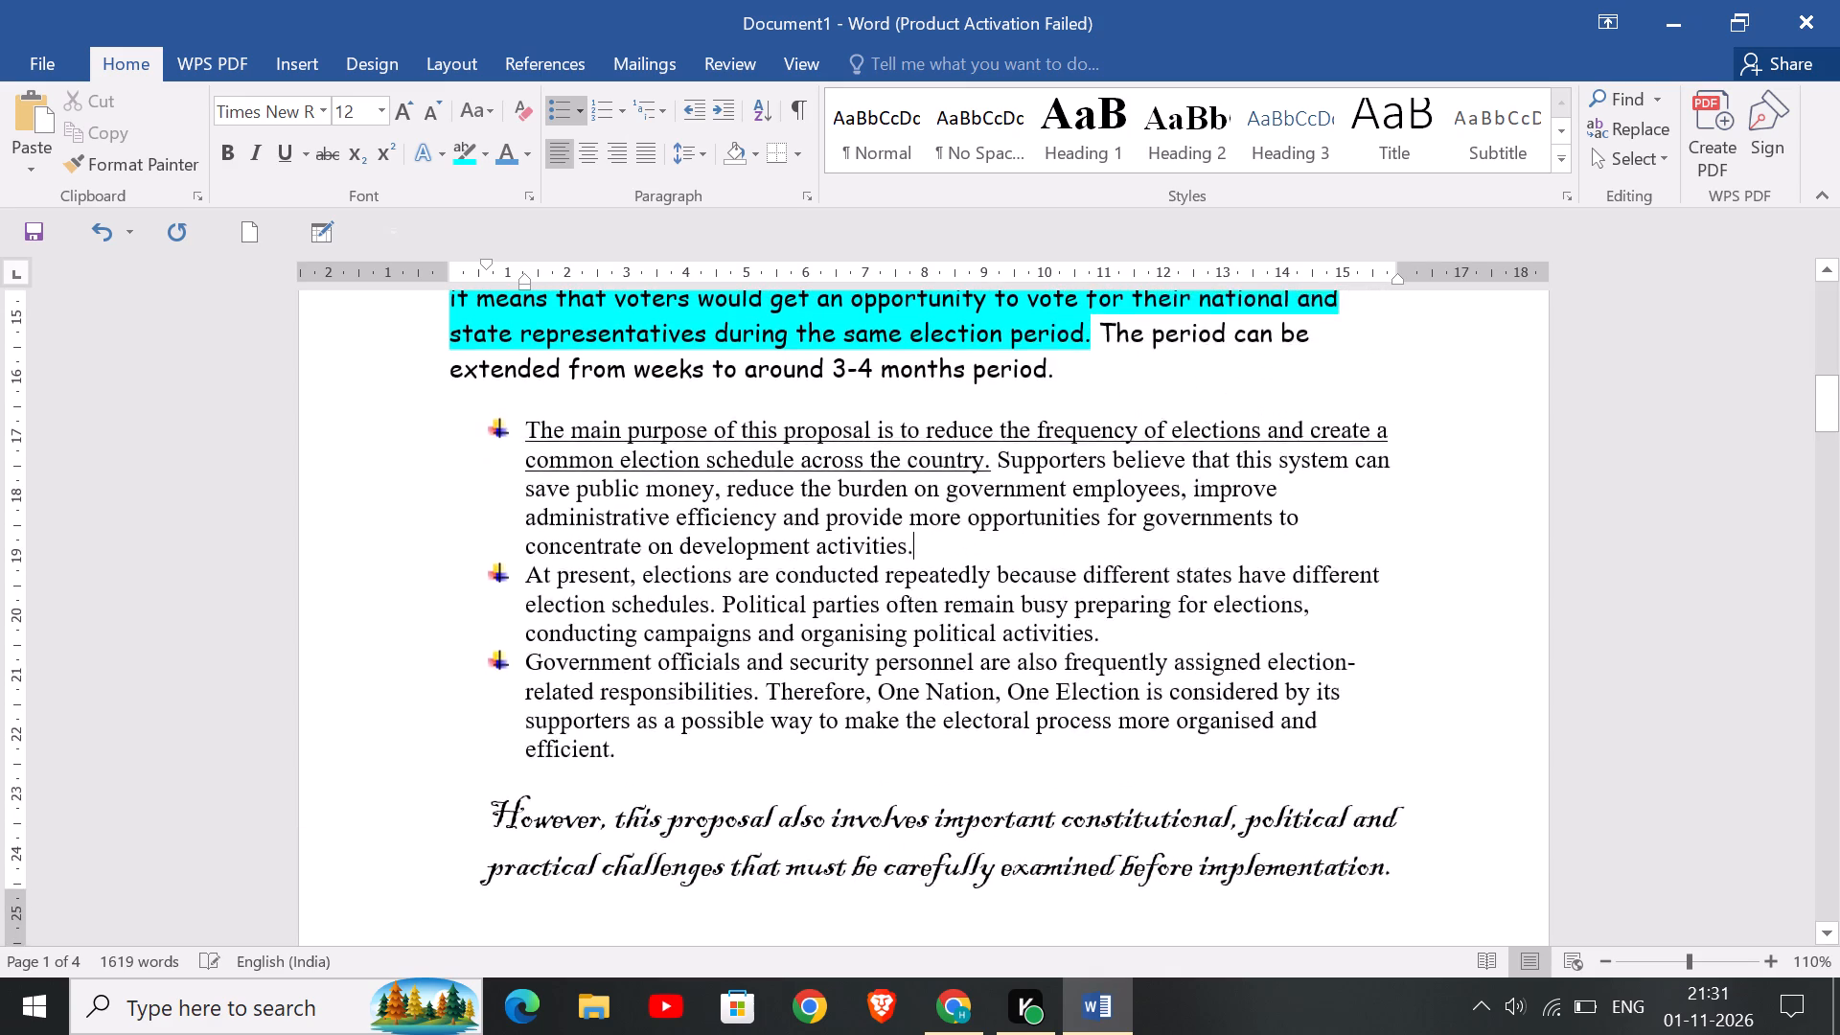
scroll(985, 398, up, 1)
click(1089, 445)
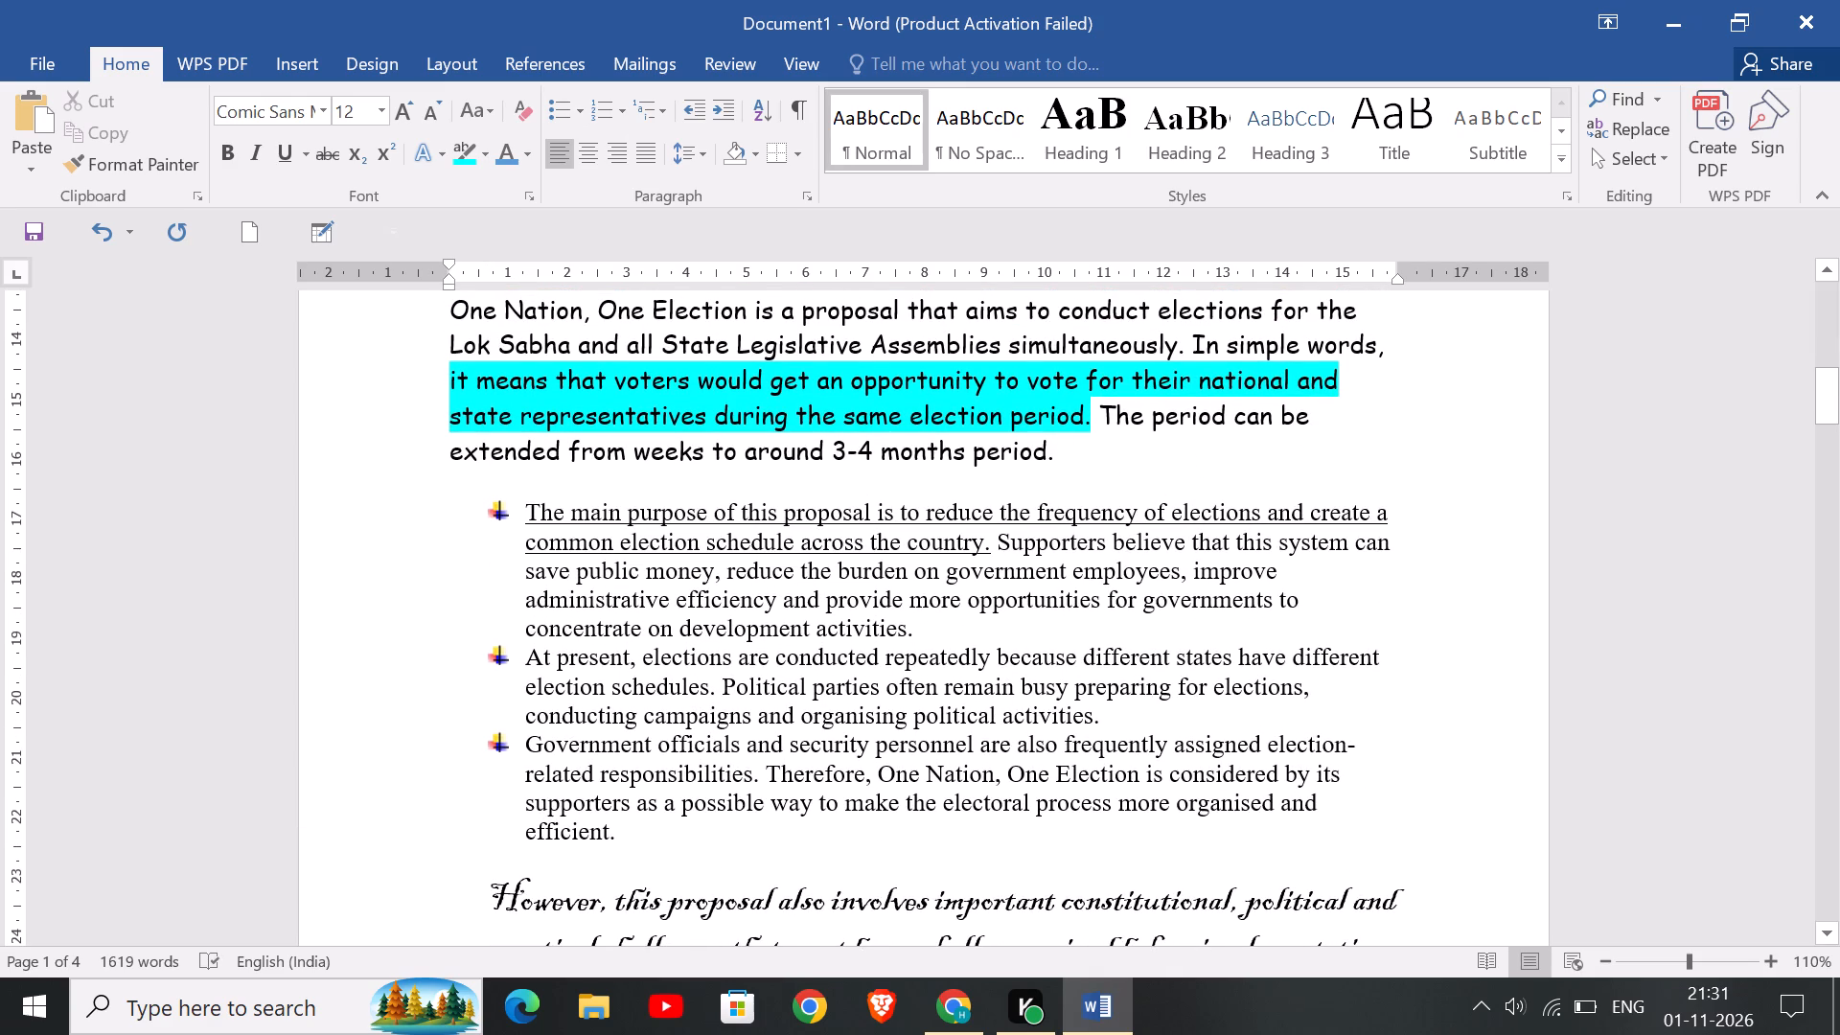
key(BackSpace)
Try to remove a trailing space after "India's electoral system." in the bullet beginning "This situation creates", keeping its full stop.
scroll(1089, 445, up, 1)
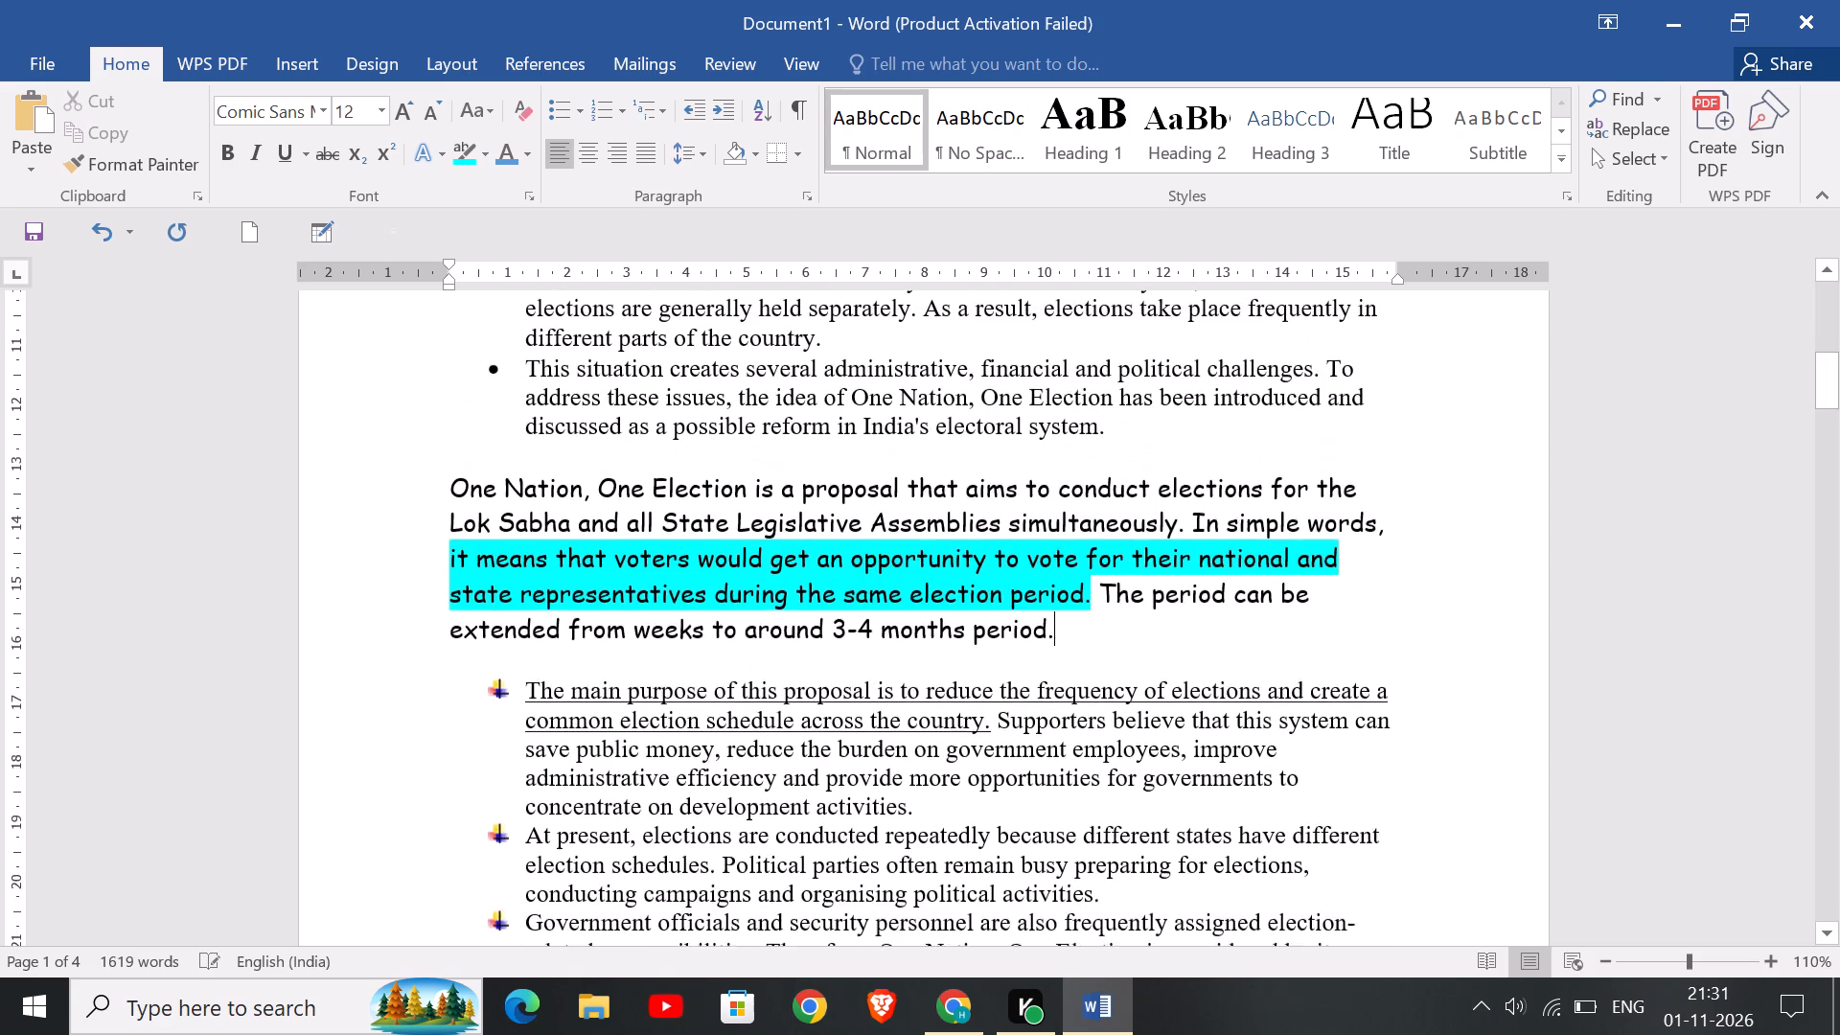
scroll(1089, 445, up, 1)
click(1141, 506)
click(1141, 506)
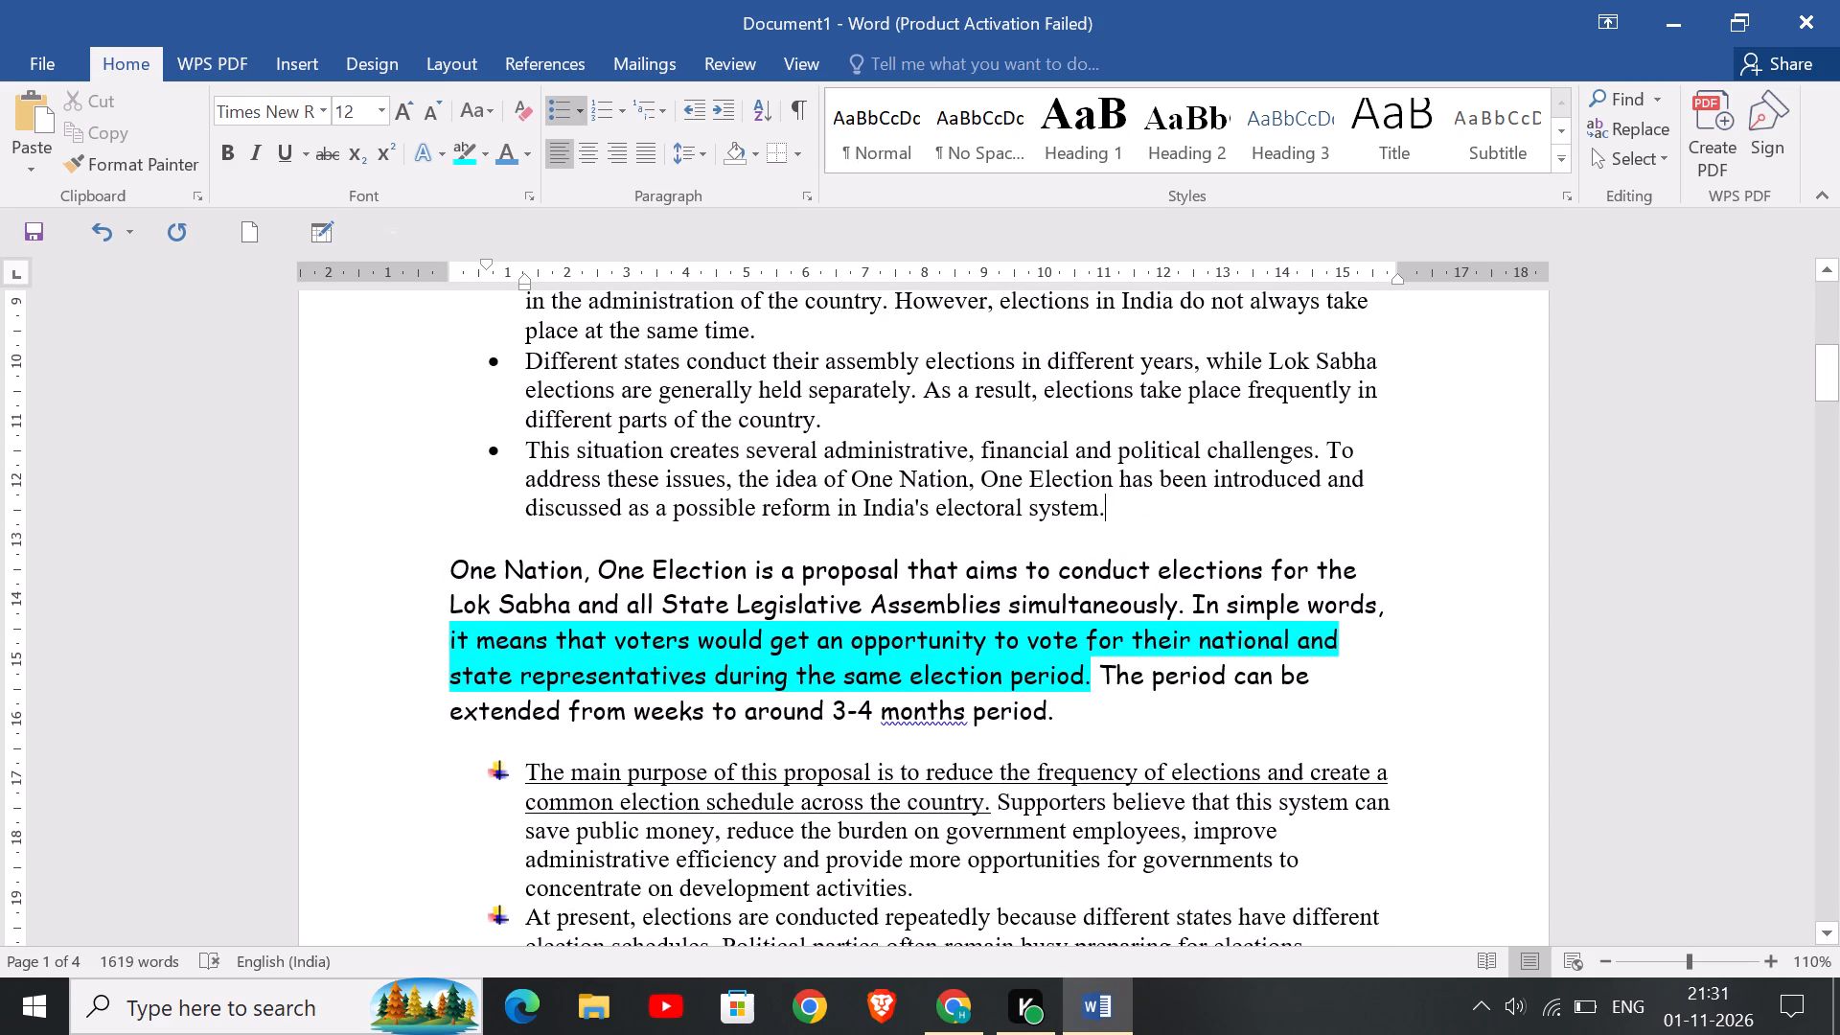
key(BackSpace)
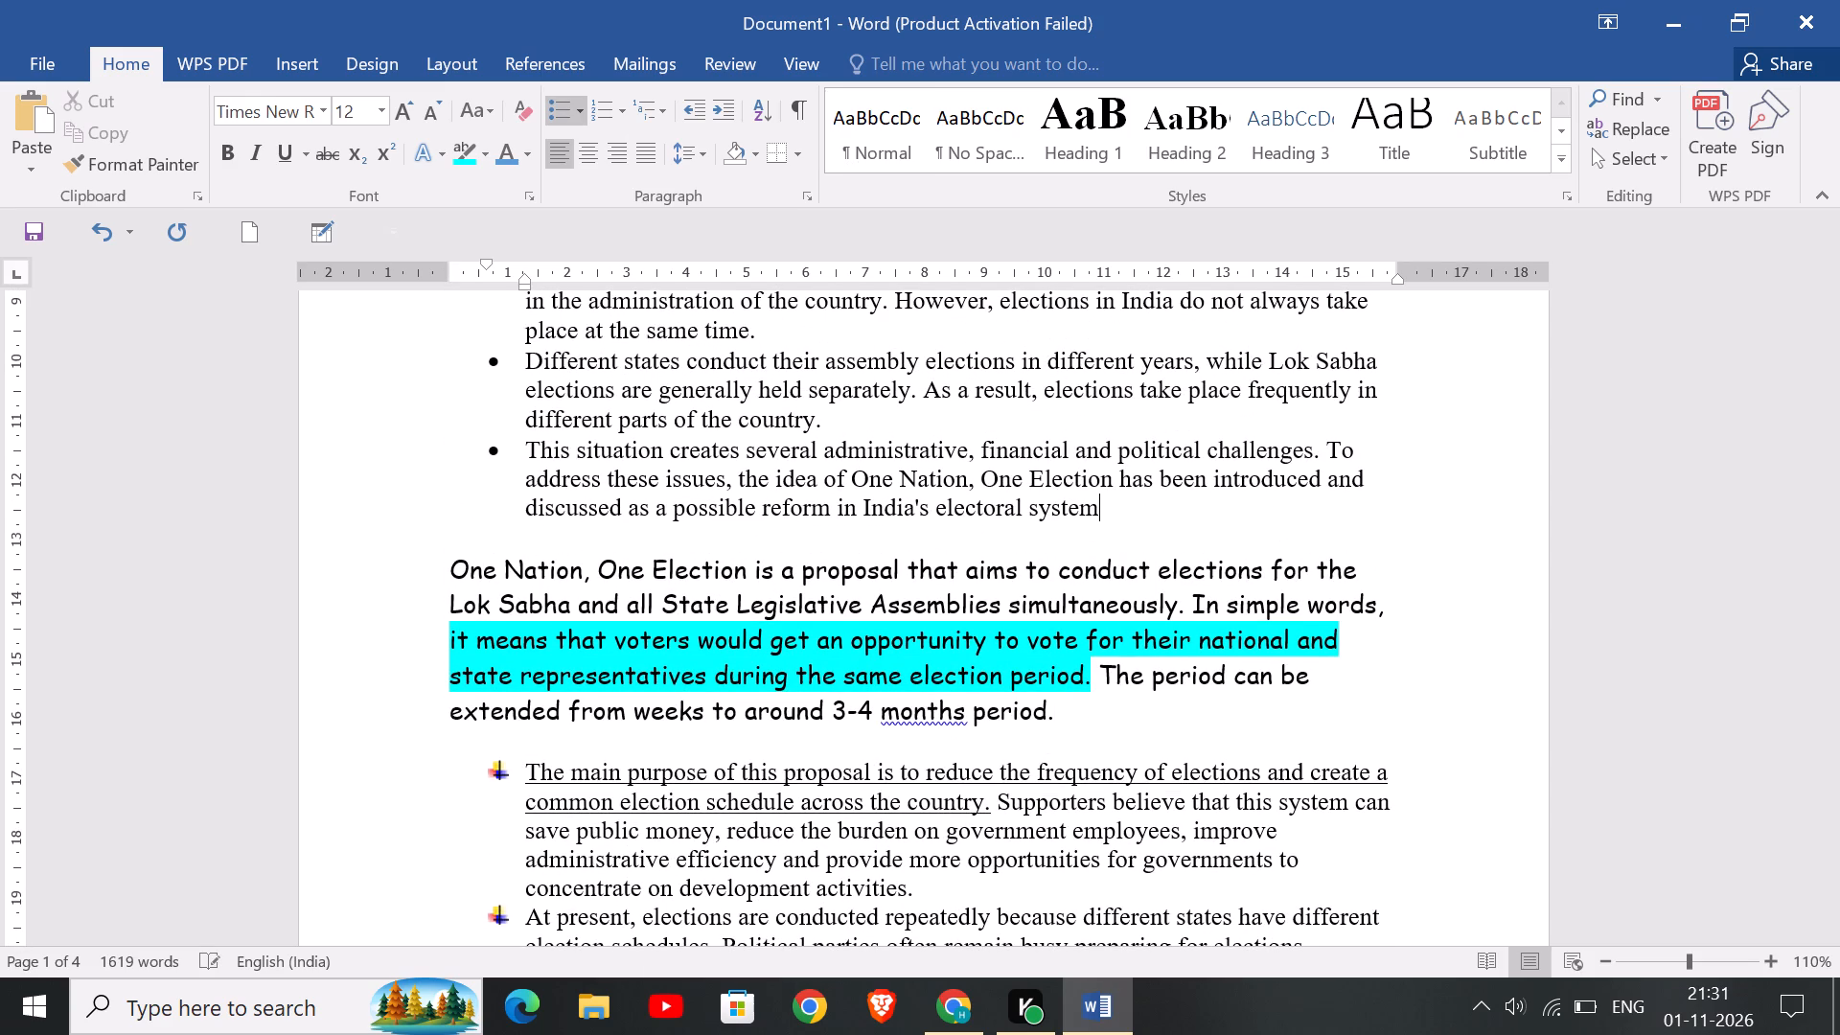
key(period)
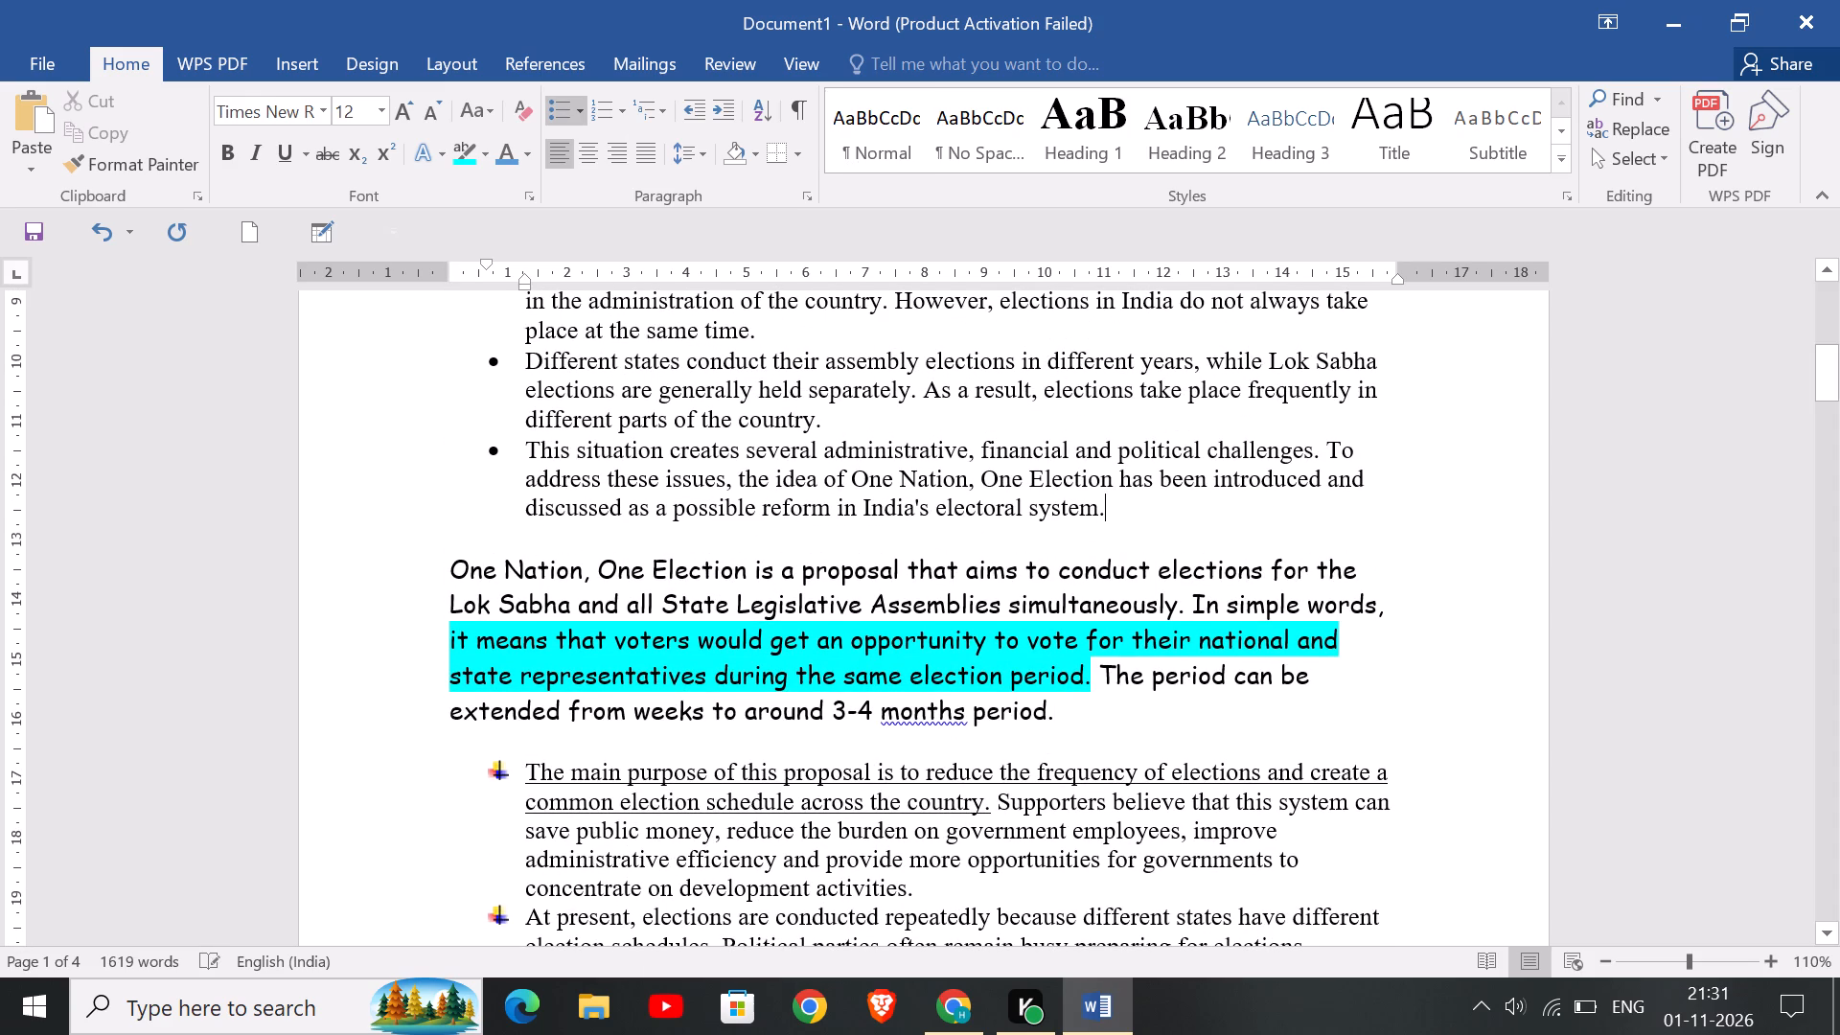
Delete the trailing spaces ending the bullets that begin "Different states conduct", "These elections help", "General elections are held" and "Elections are considered".
scroll(947, 361, up, 1)
click(885, 450)
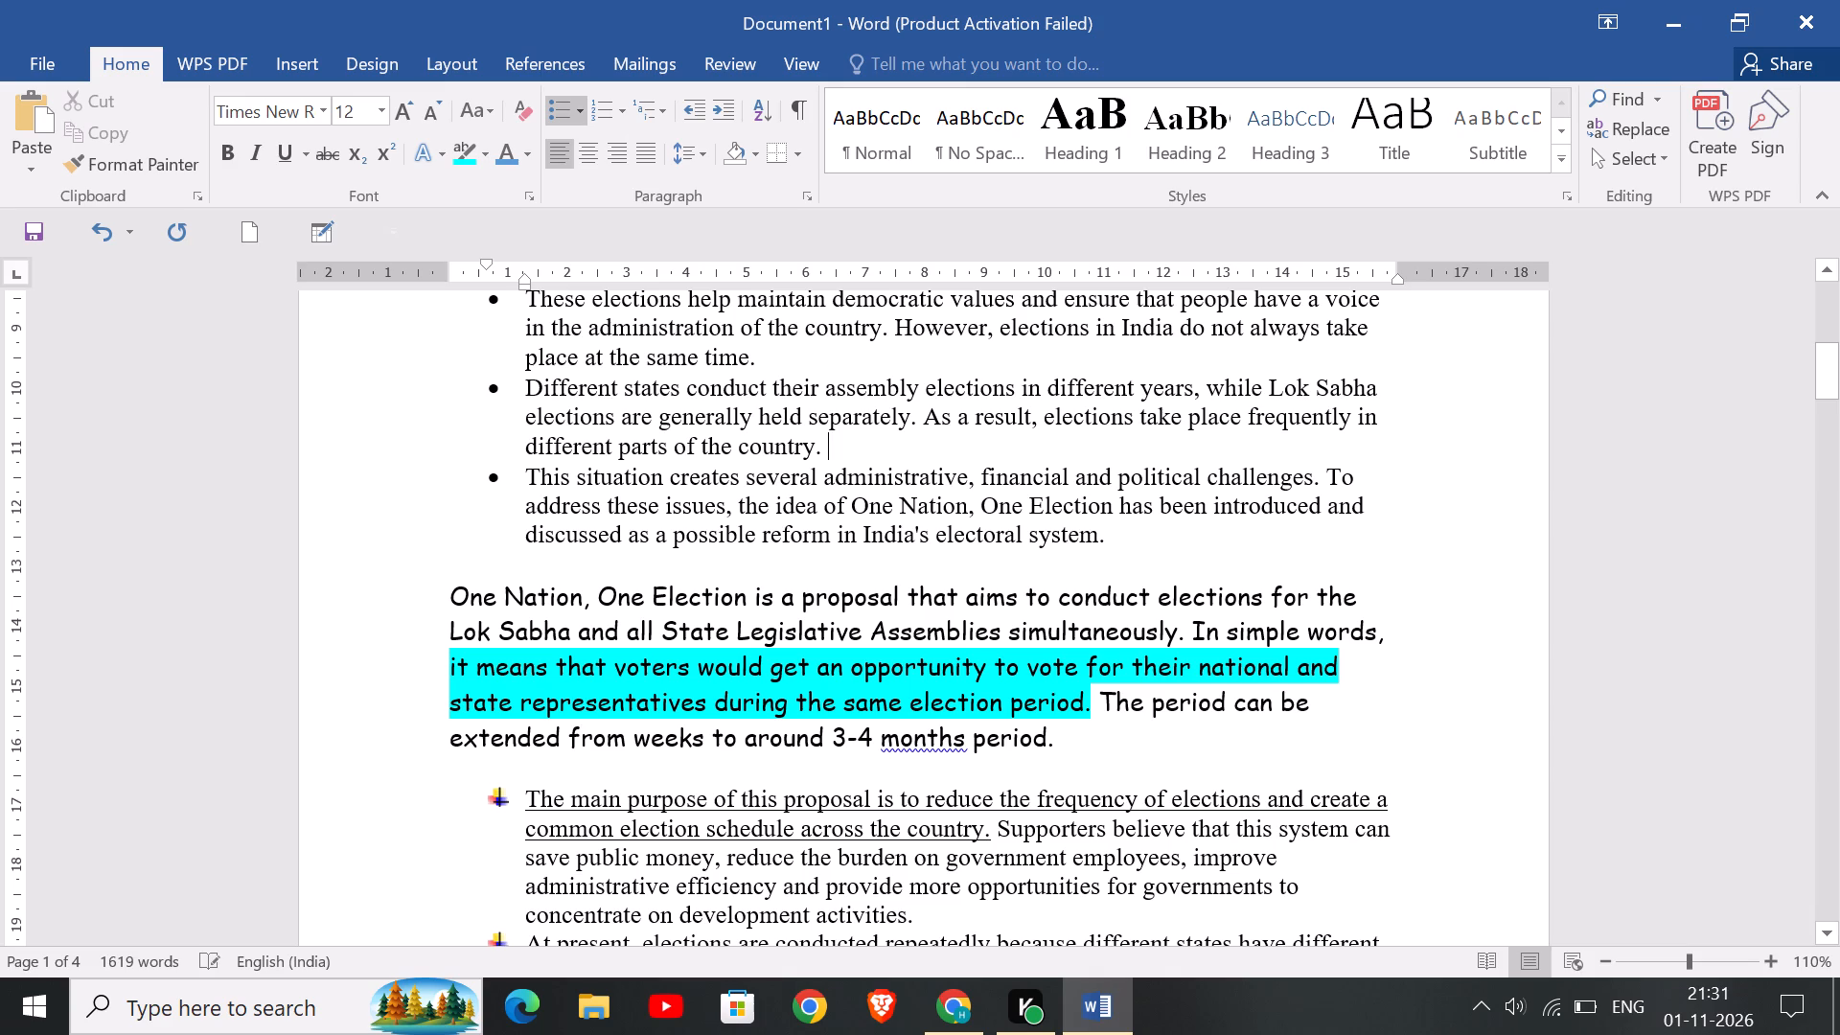
key(BackSpace)
click(798, 355)
key(BackSpace)
scroll(804, 352, up, 1)
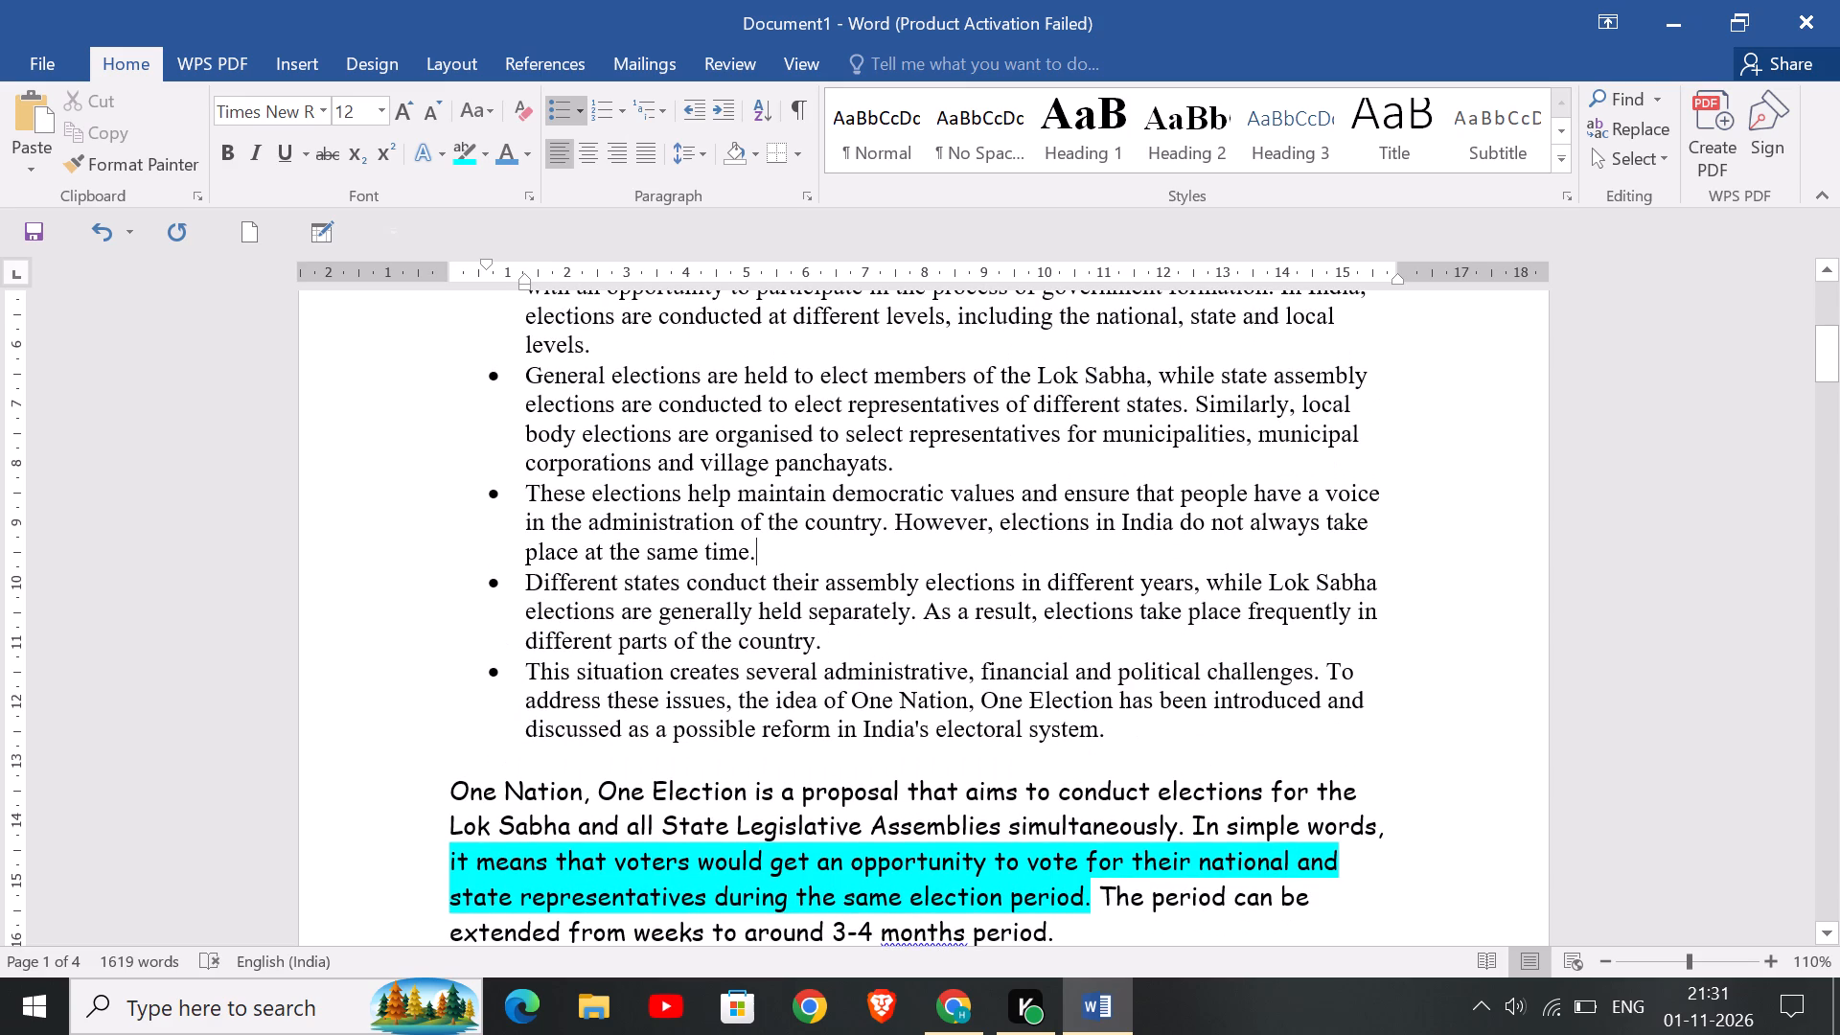
click(928, 466)
key(BackSpace)
scroll(951, 449, up, 1)
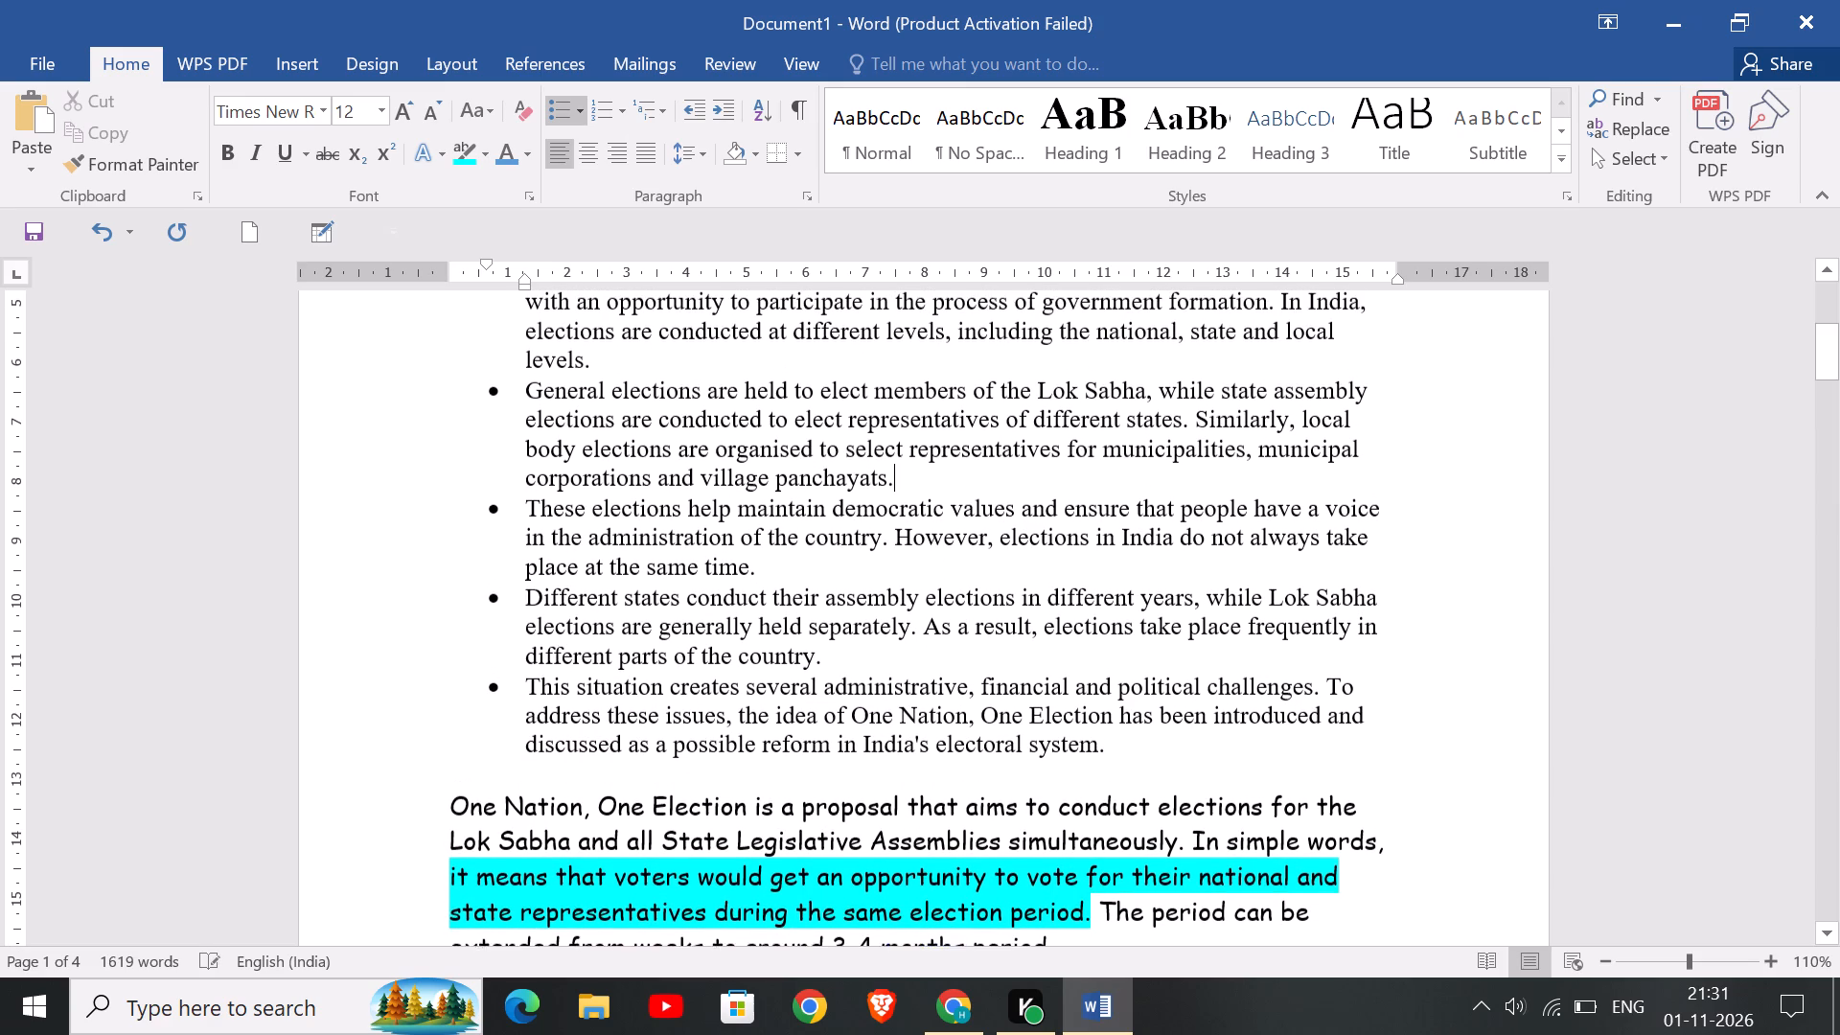
click(641, 359)
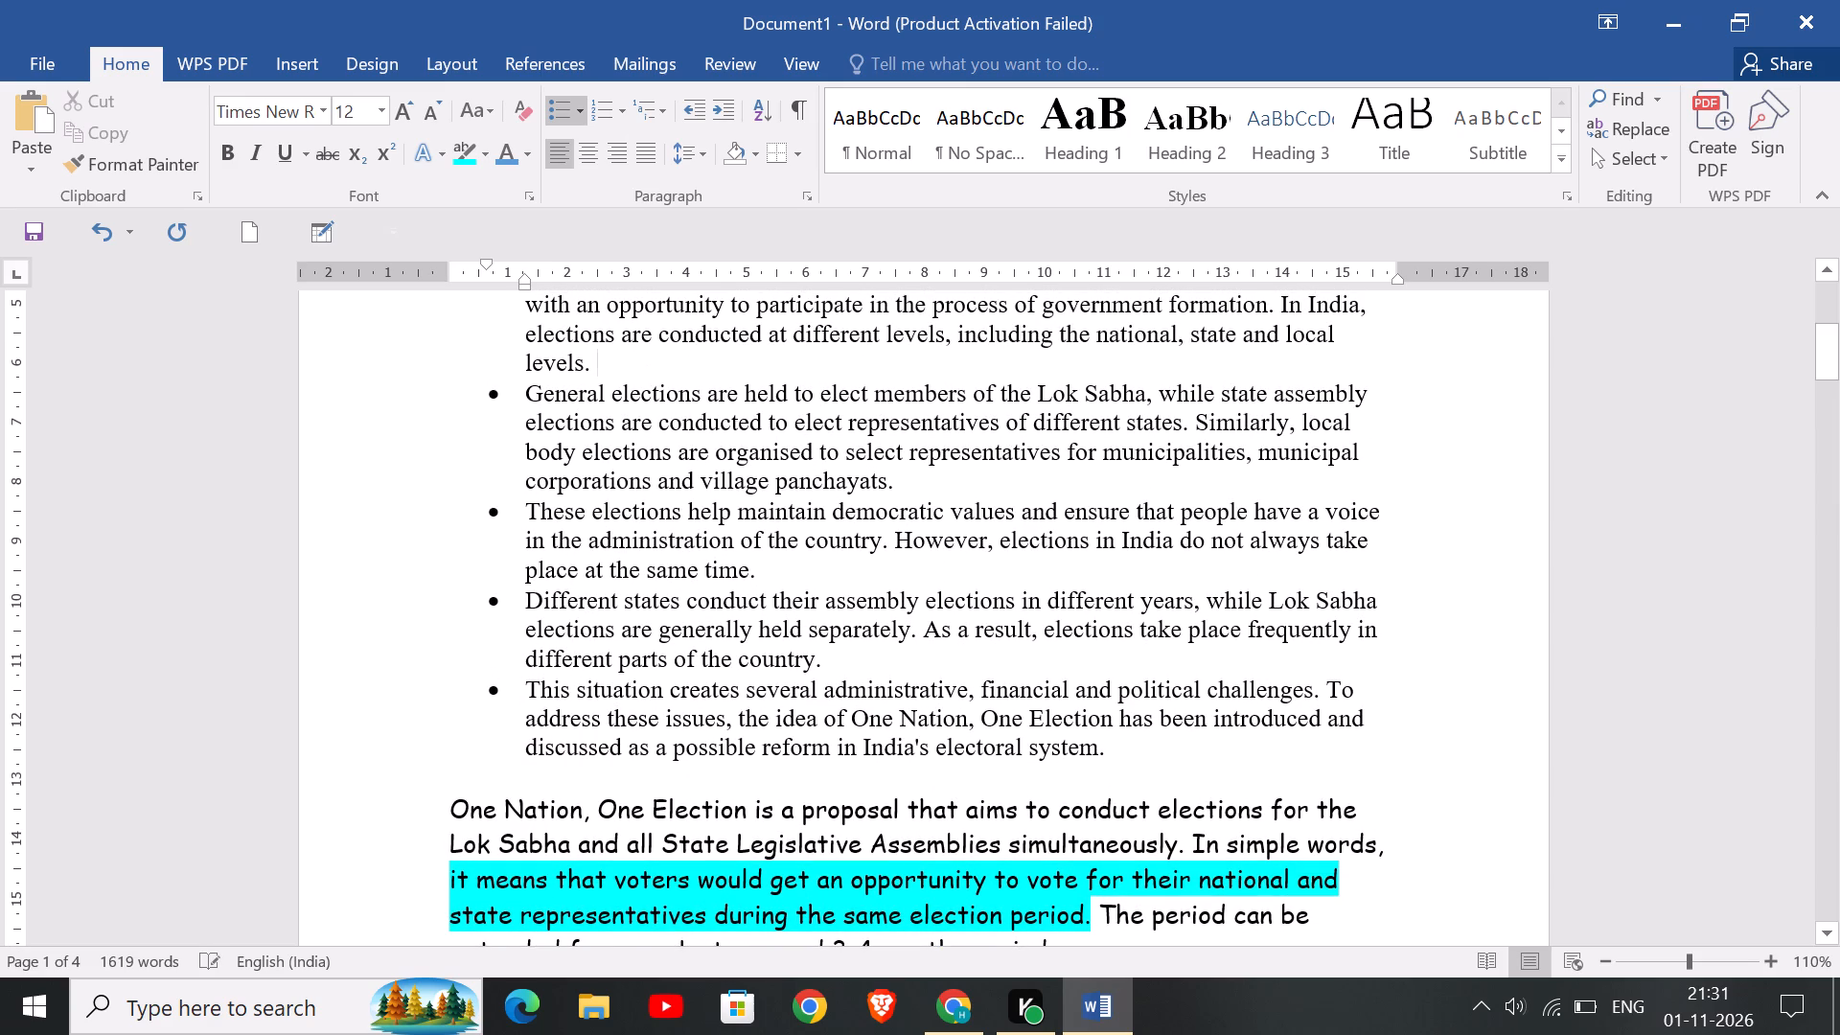
key(BackSpace)
Delete the trailing spaces ending the conclusion's checkmark bullets that begin "Therefore, any major change", "At the same time" and "It has the potential".
scroll(641, 359, up, 1)
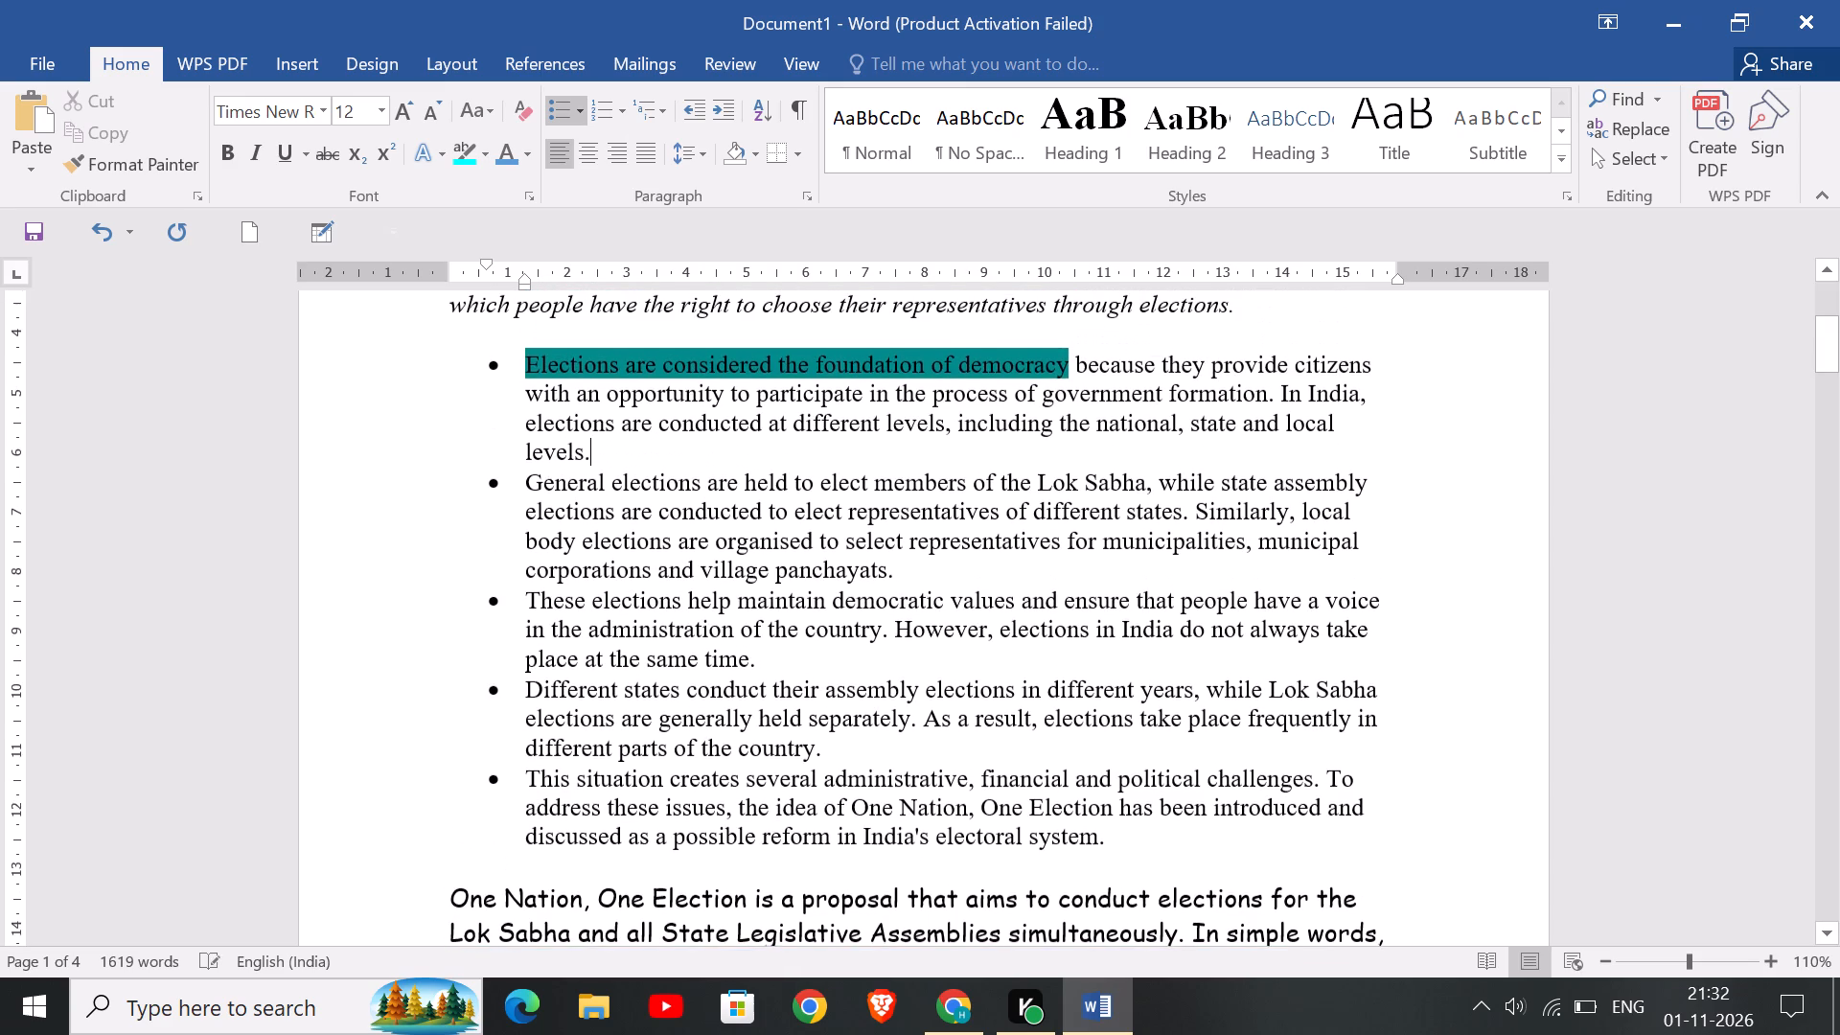
scroll(641, 359, up, 5)
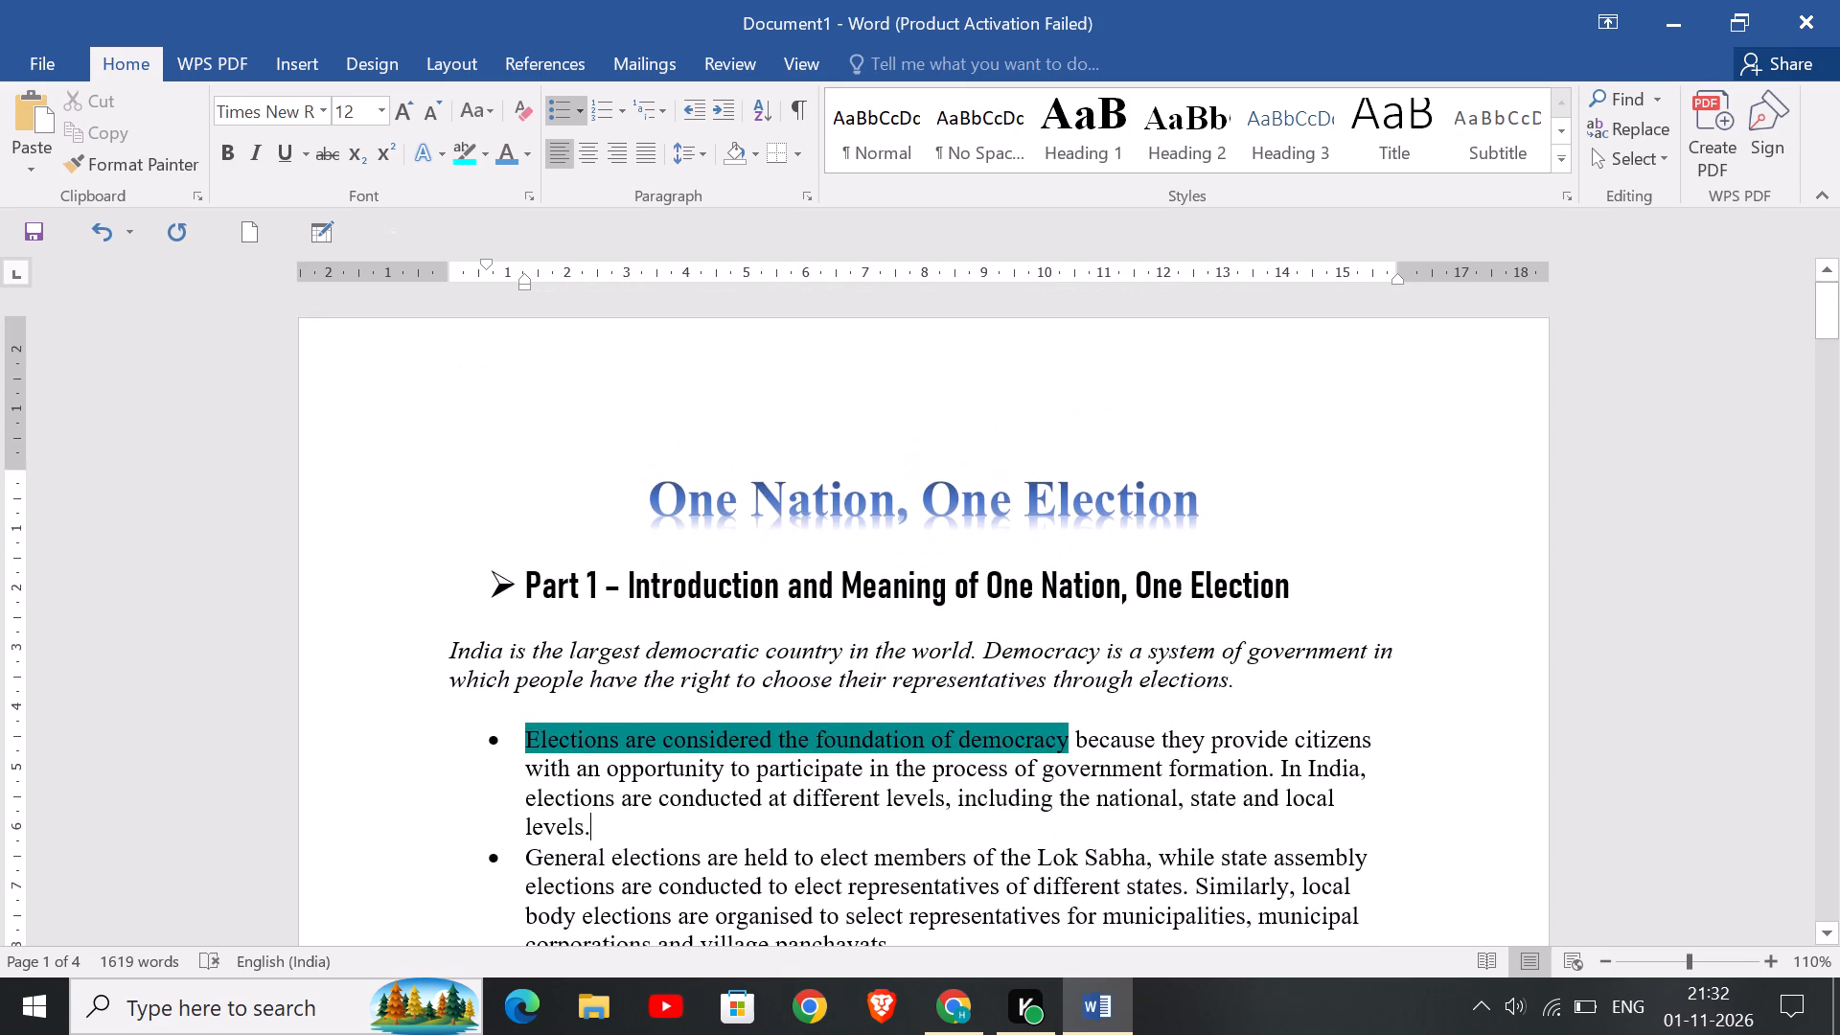
scroll(641, 359, up, 1)
scroll(641, 359, down, 5)
scroll(641, 359, right, 1)
scroll(641, 359, down, 13)
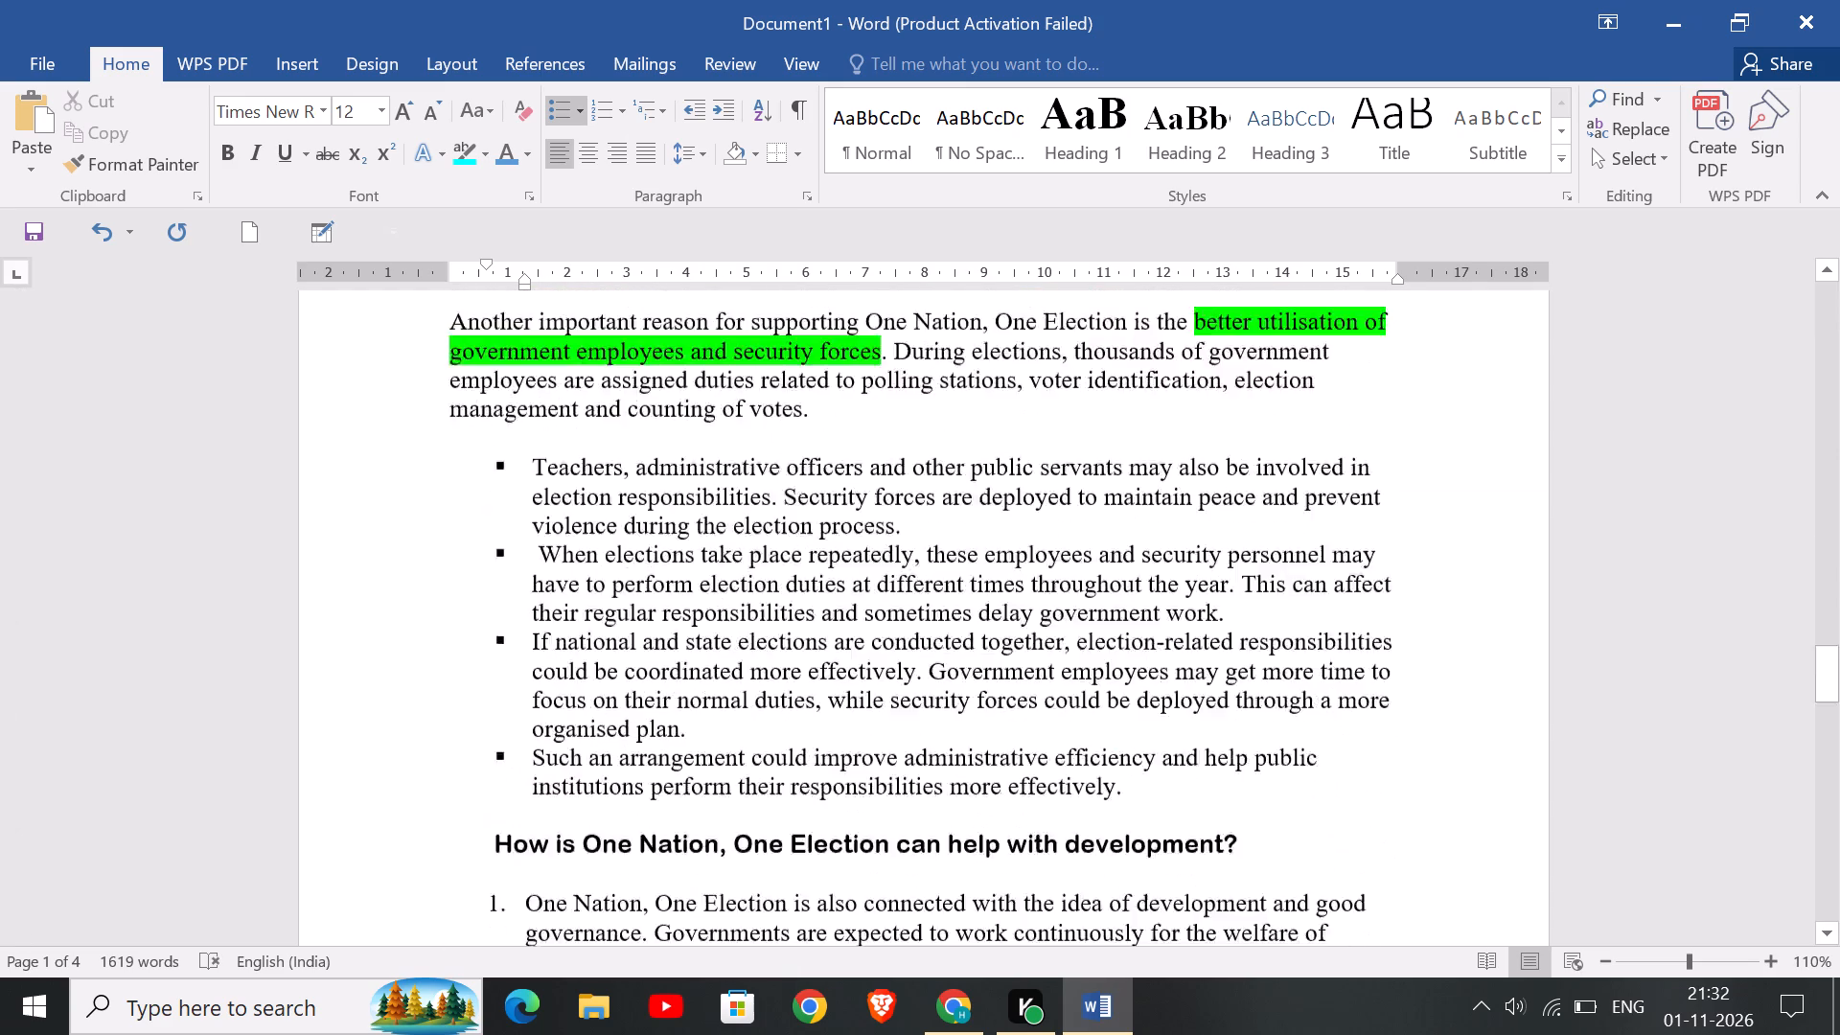
scroll(641, 359, right, 1)
click(1187, 778)
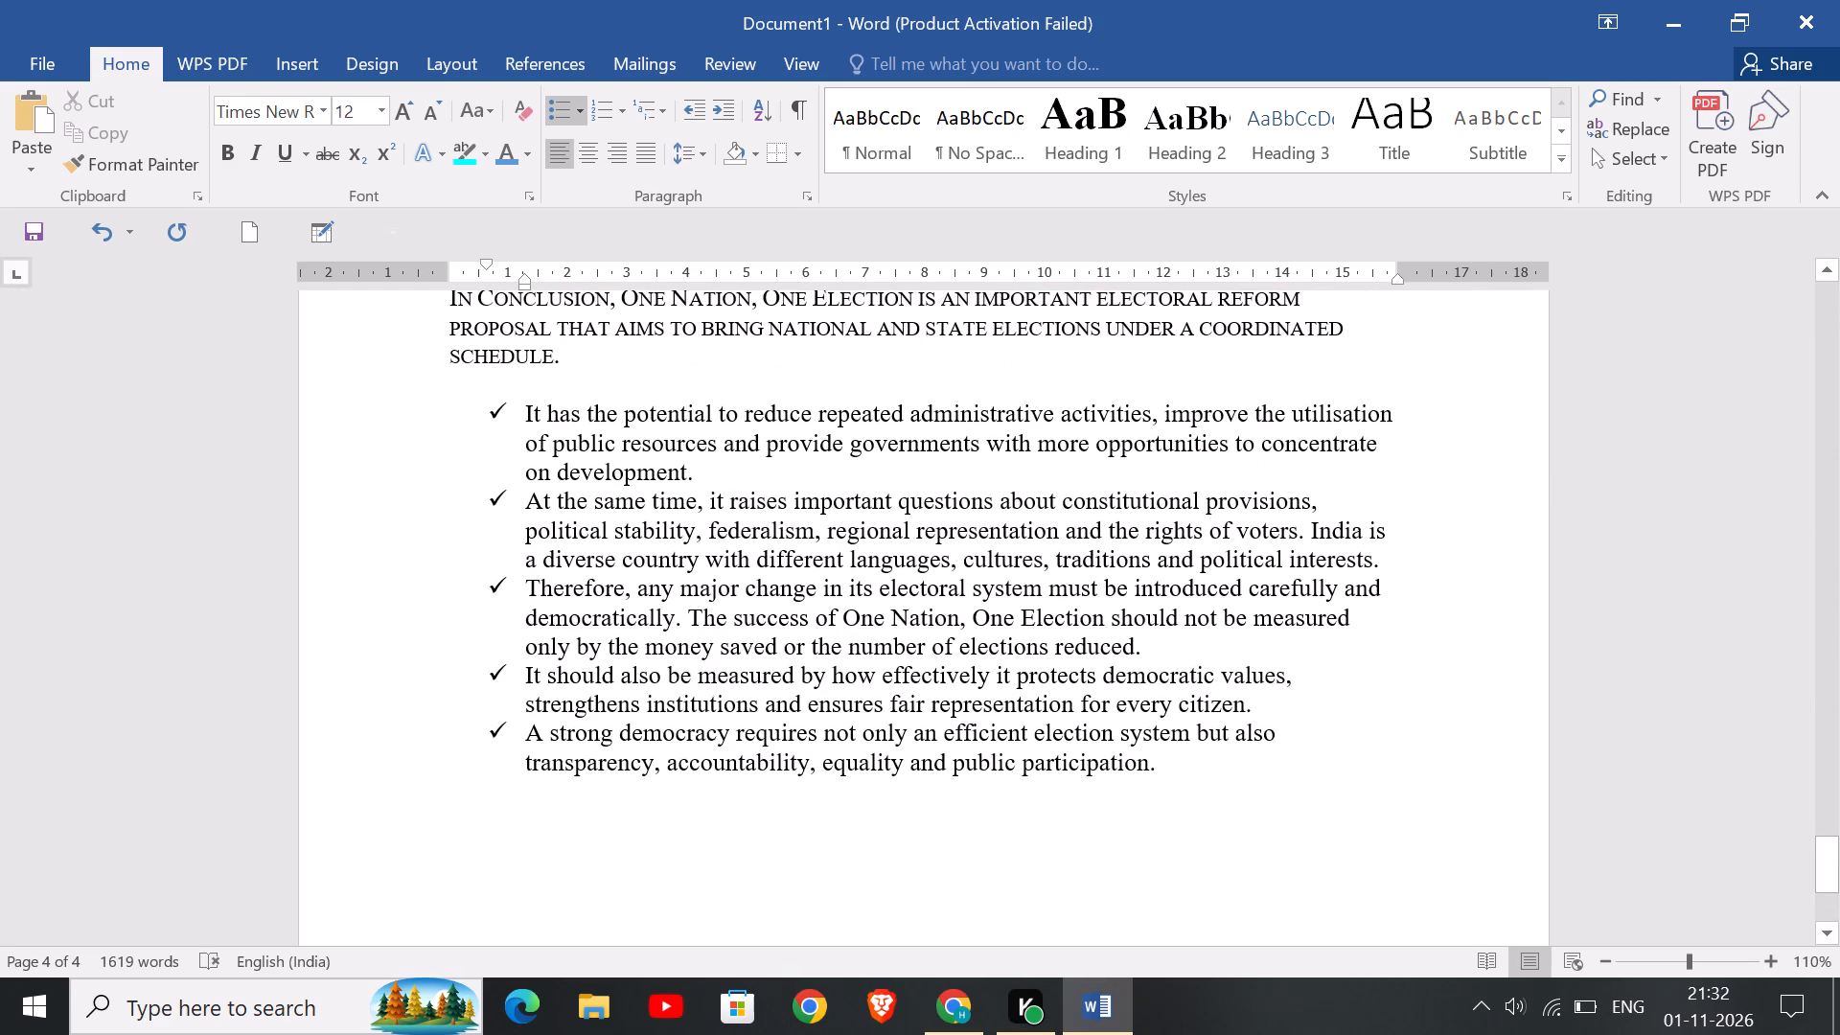
click(1155, 642)
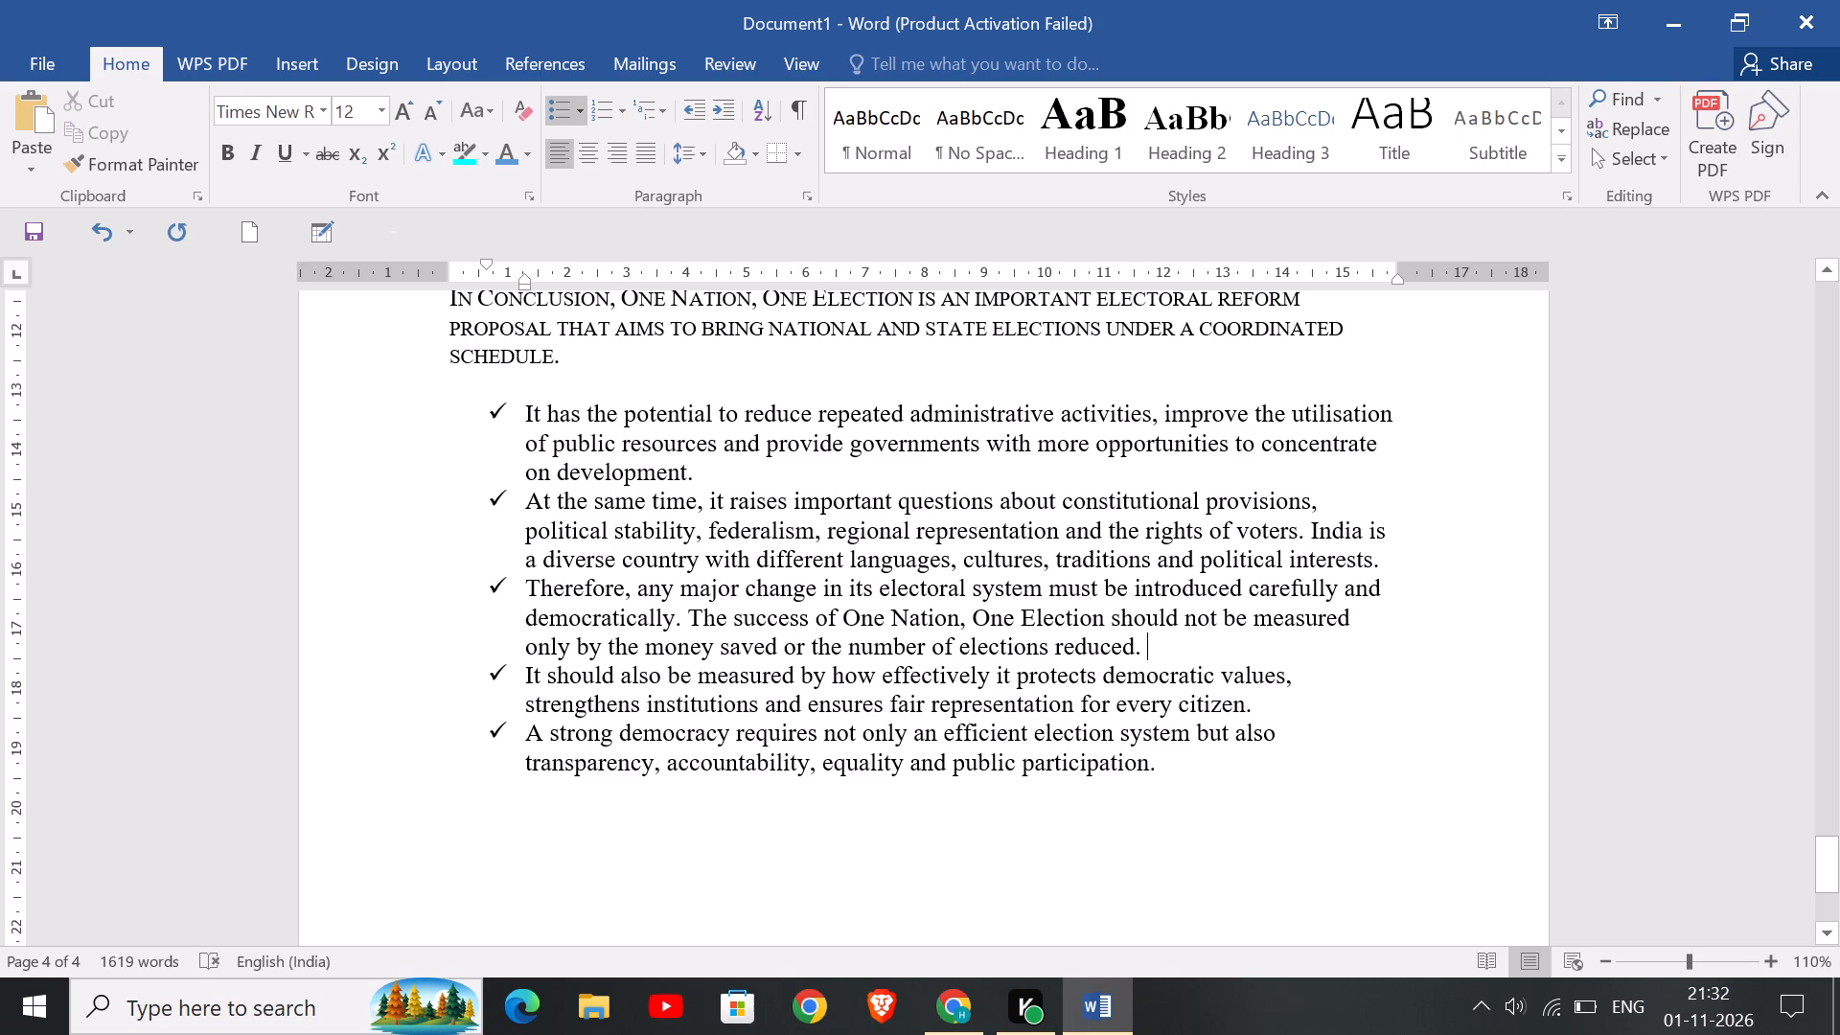
key(BackSpace)
scroll(1155, 642, up, 1)
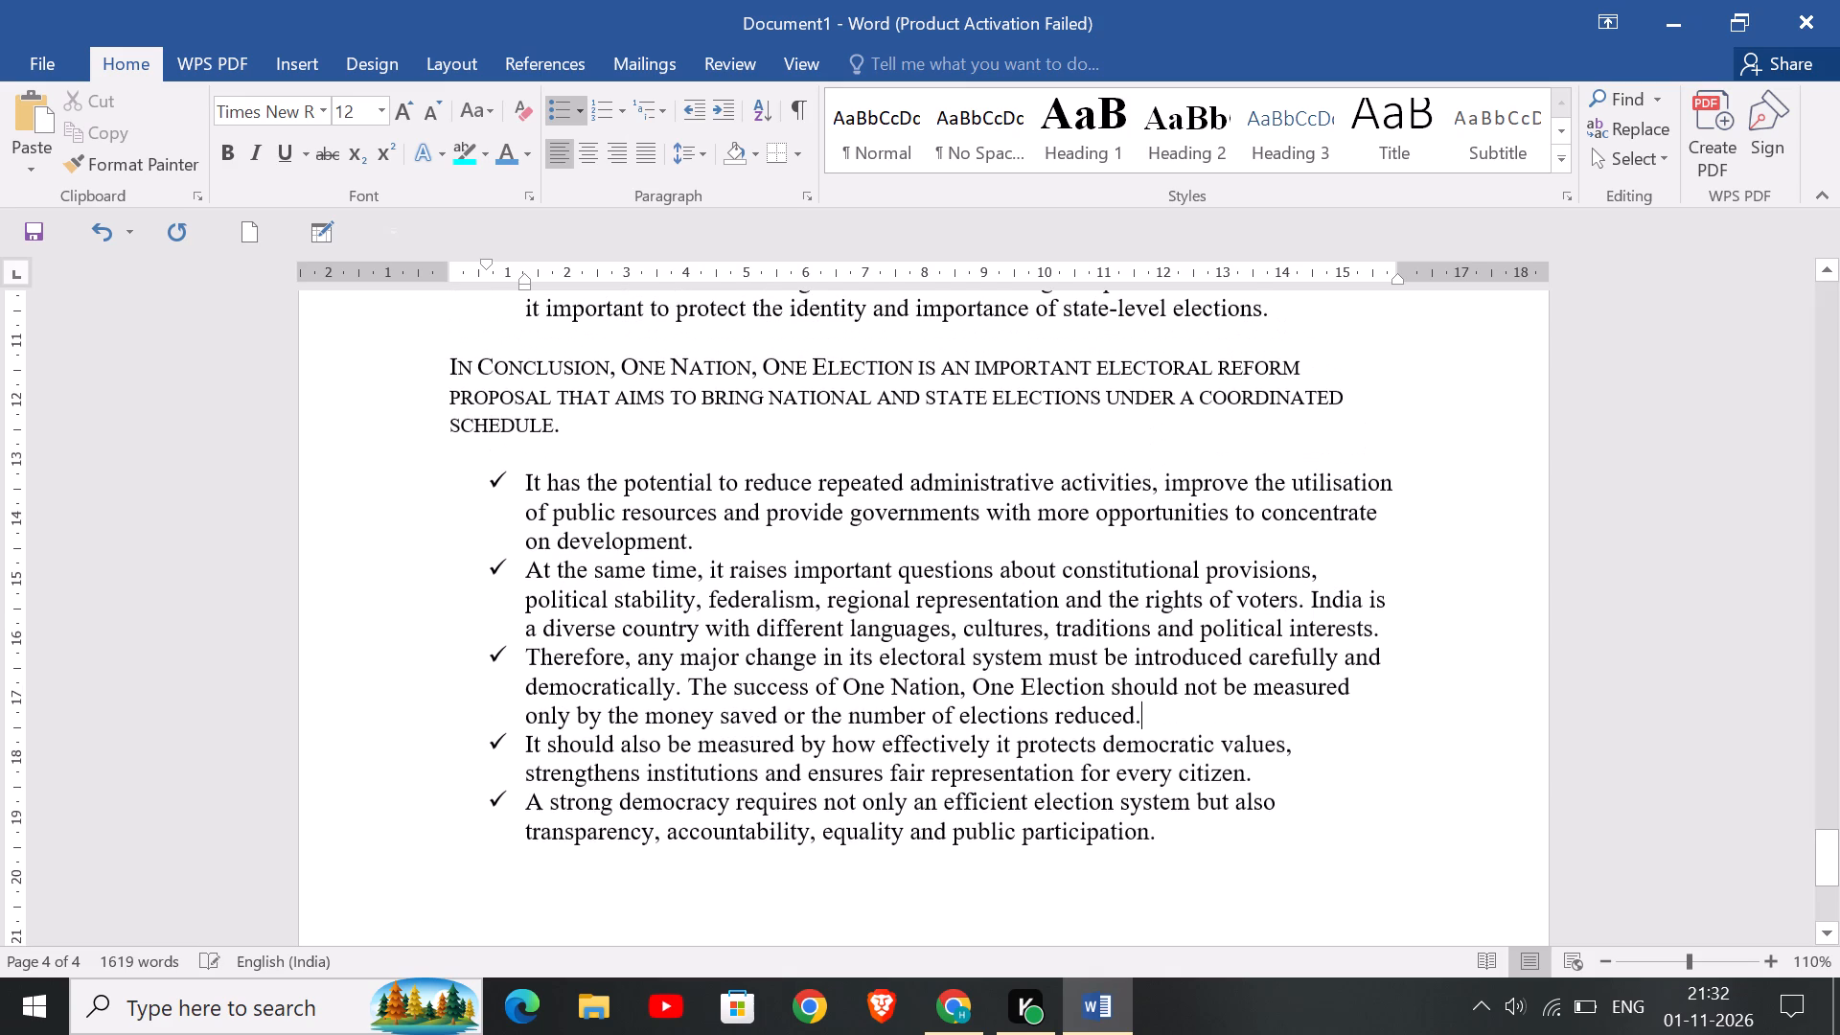
scroll(1155, 642, up, 1)
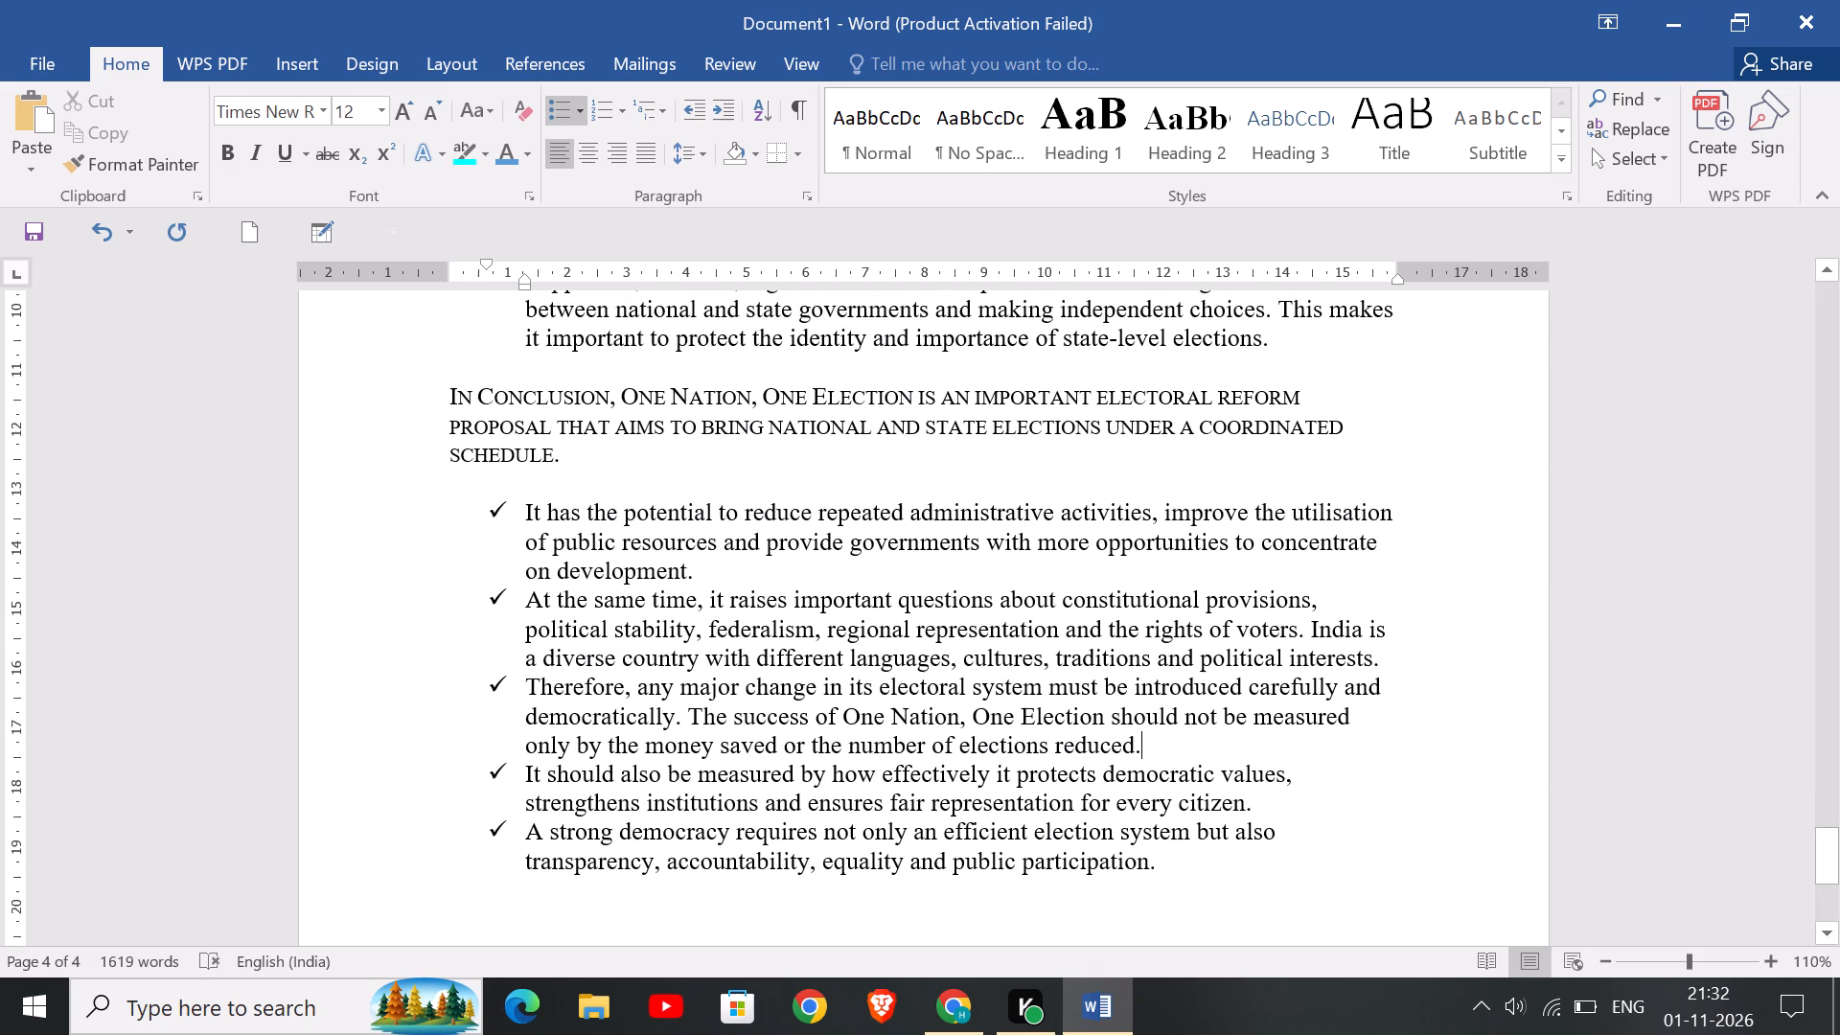
click(1392, 652)
key(BackSpace)
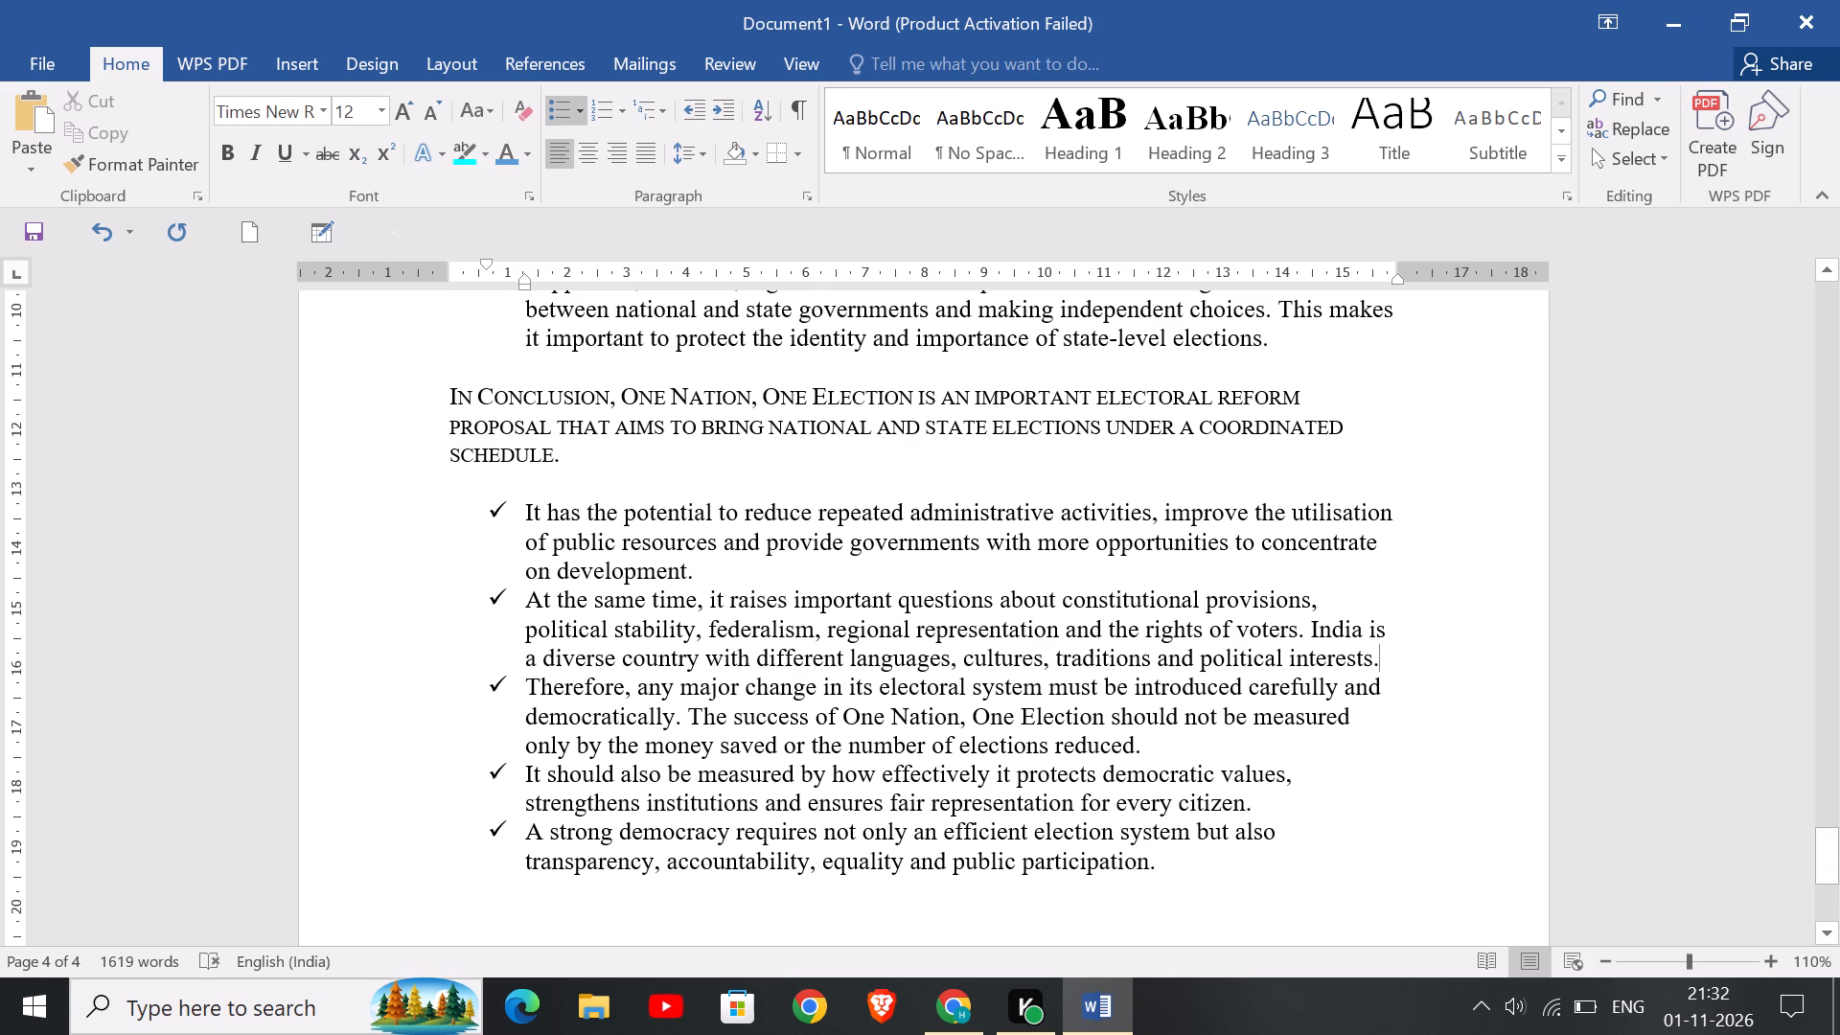
click(832, 569)
key(BackSpace)
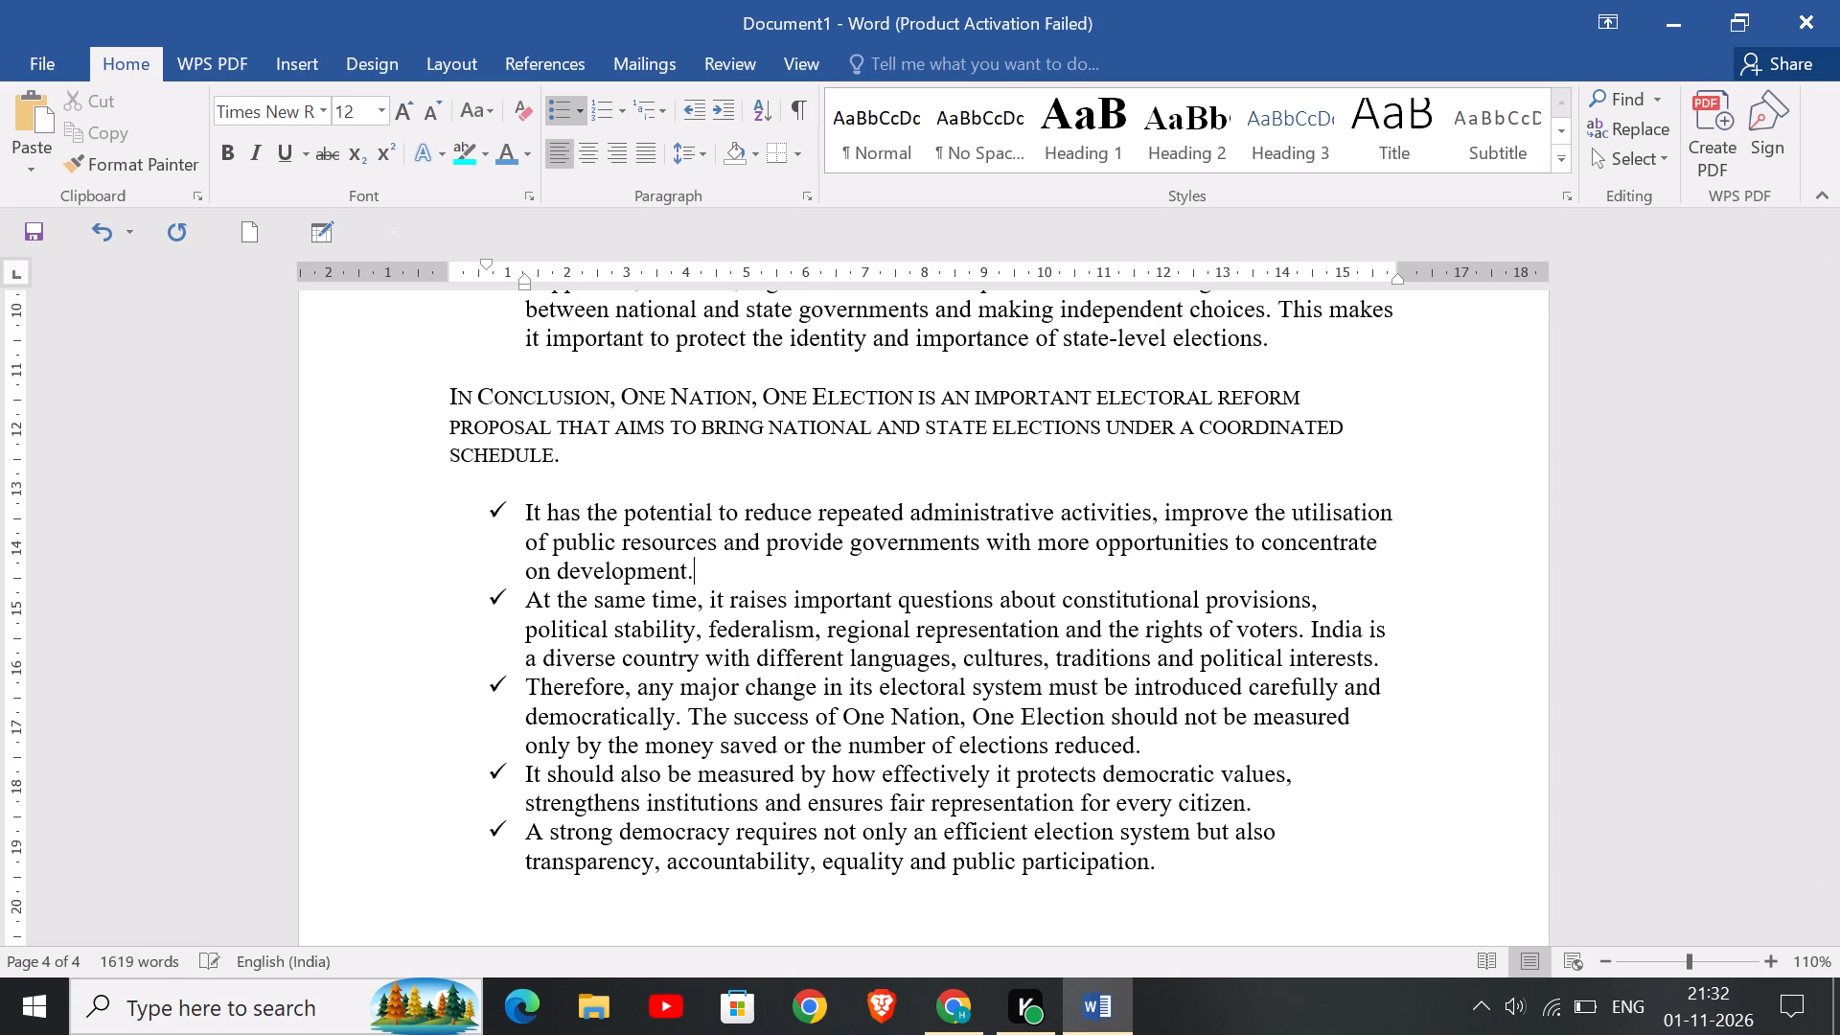
Delete the trailing space after "coordinated schedule." in the small-caps paragraph beginning "In Conclusion".
scroll(832, 570, up, 1)
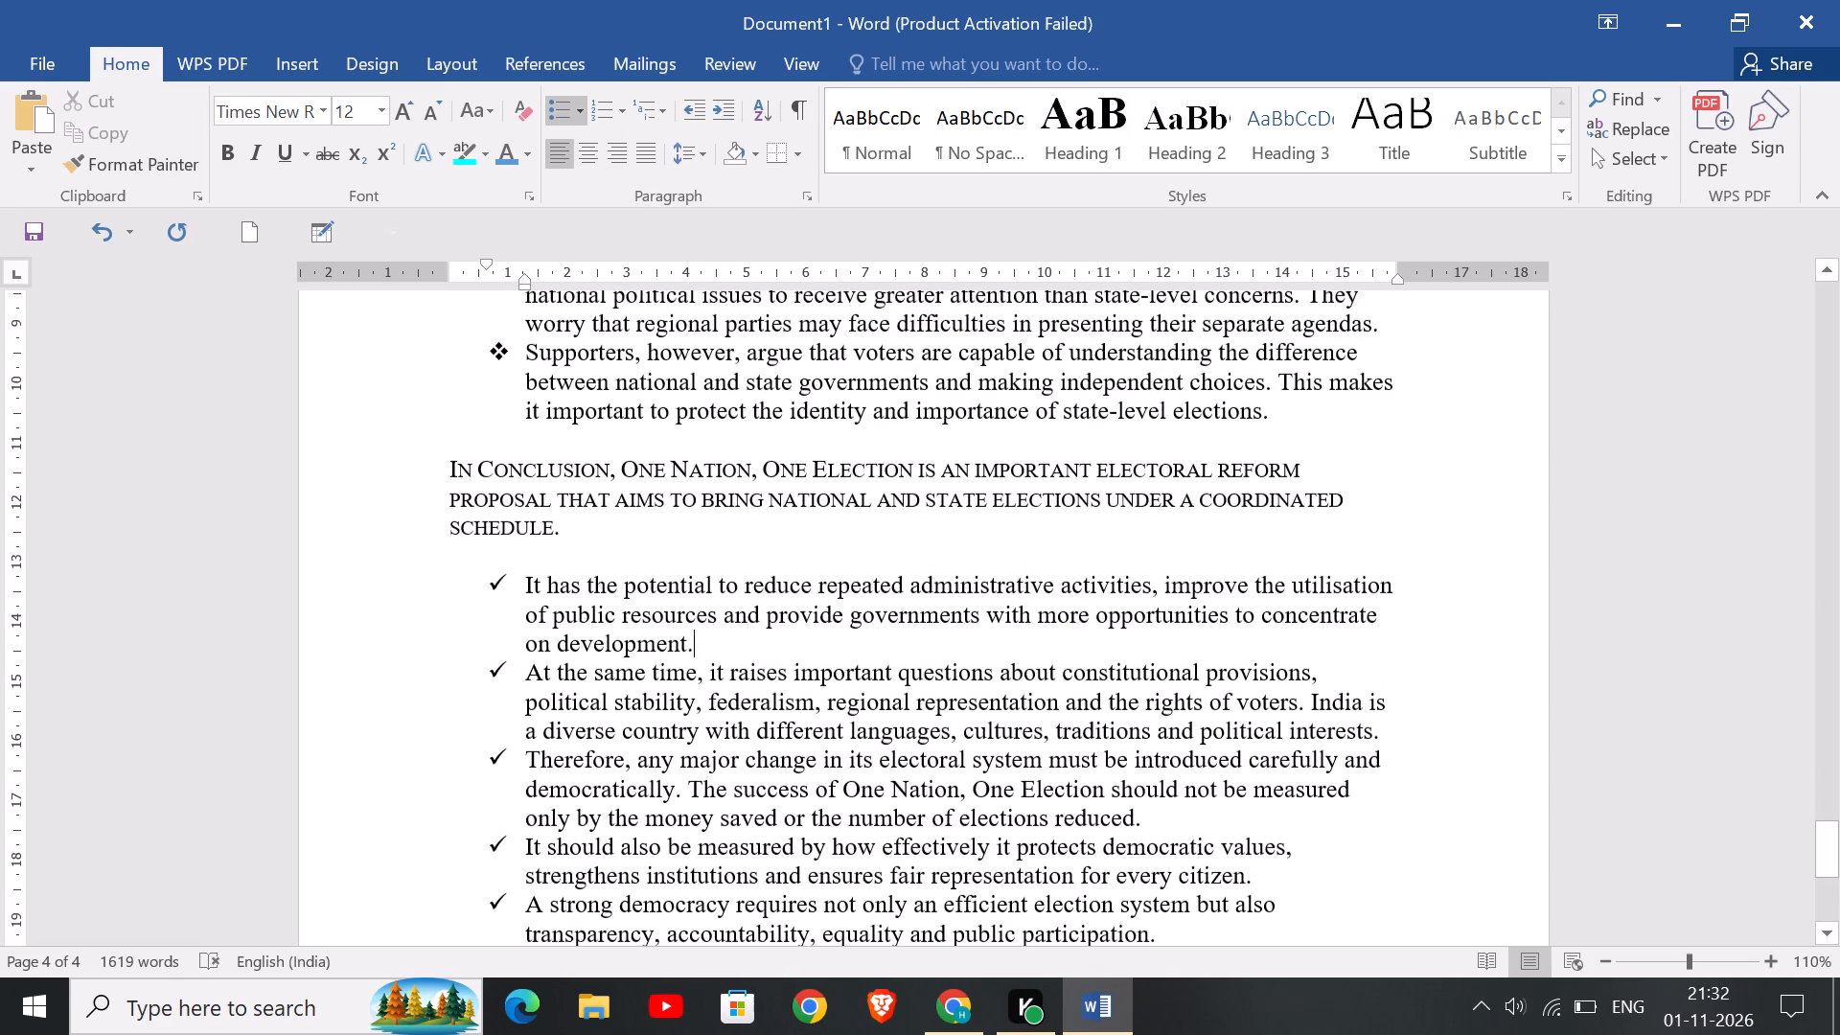
click(613, 520)
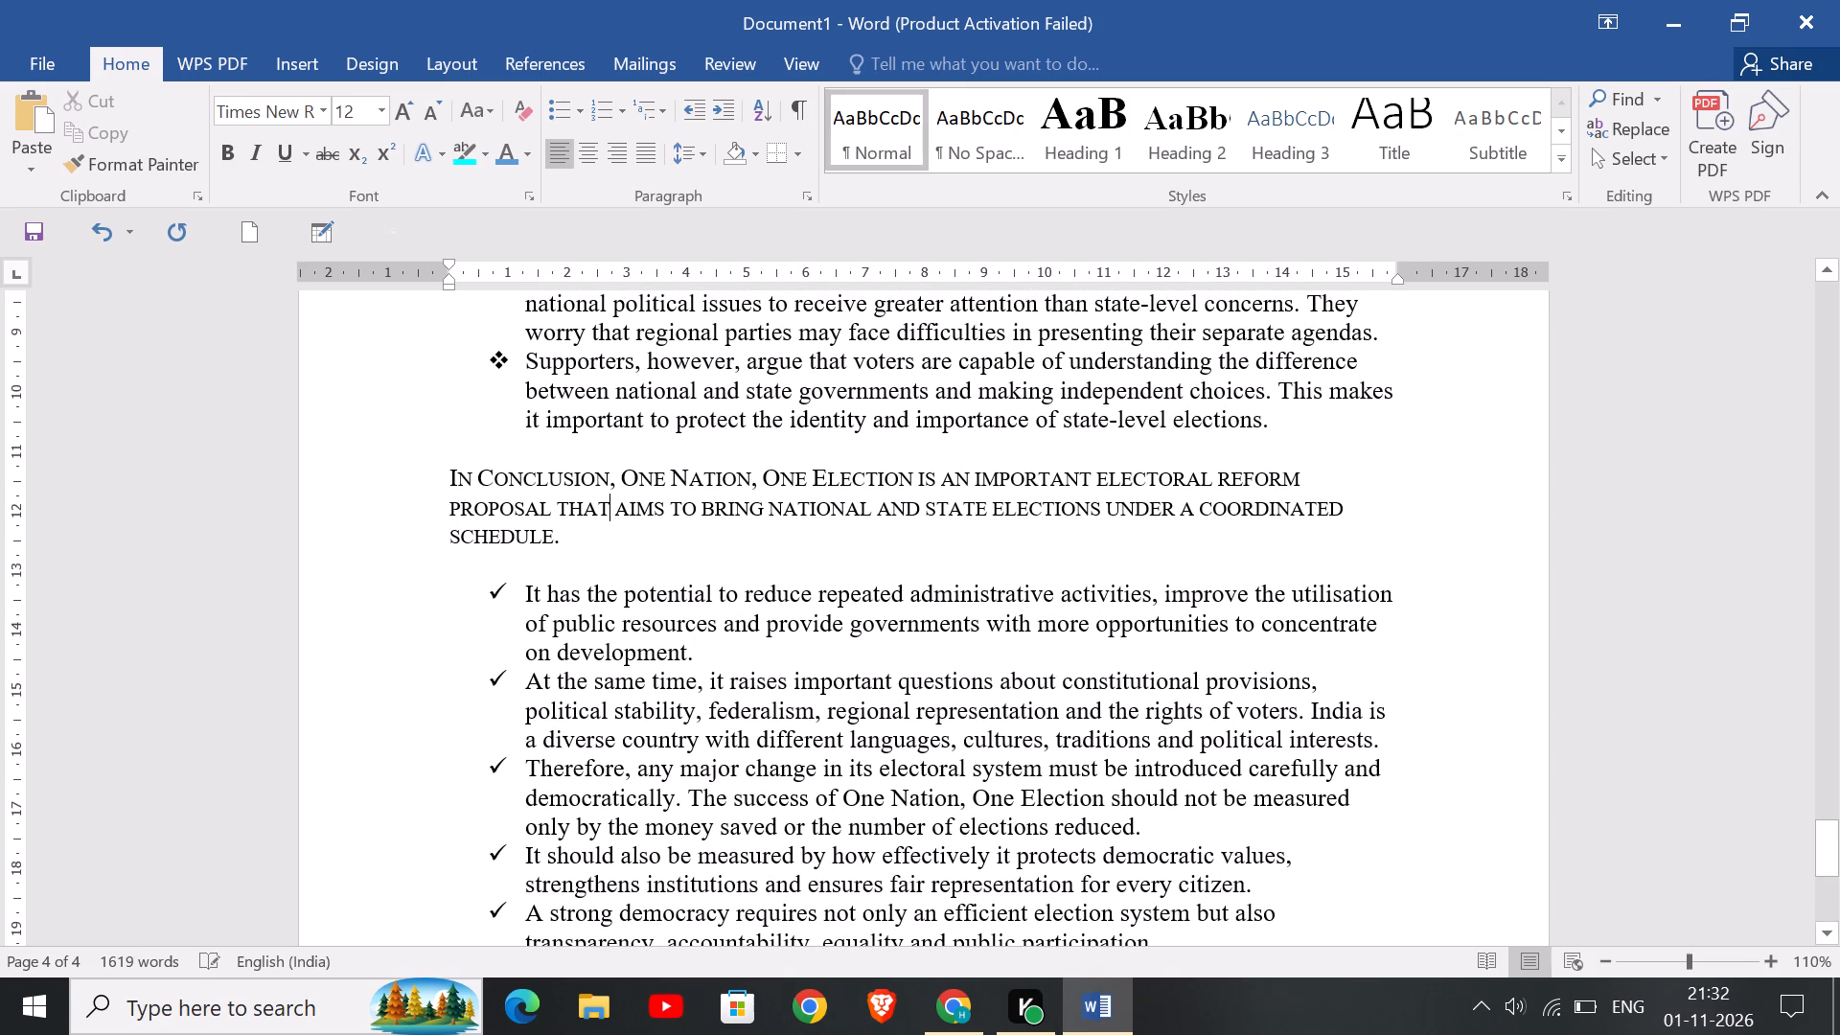
click(576, 536)
key(BackSpace)
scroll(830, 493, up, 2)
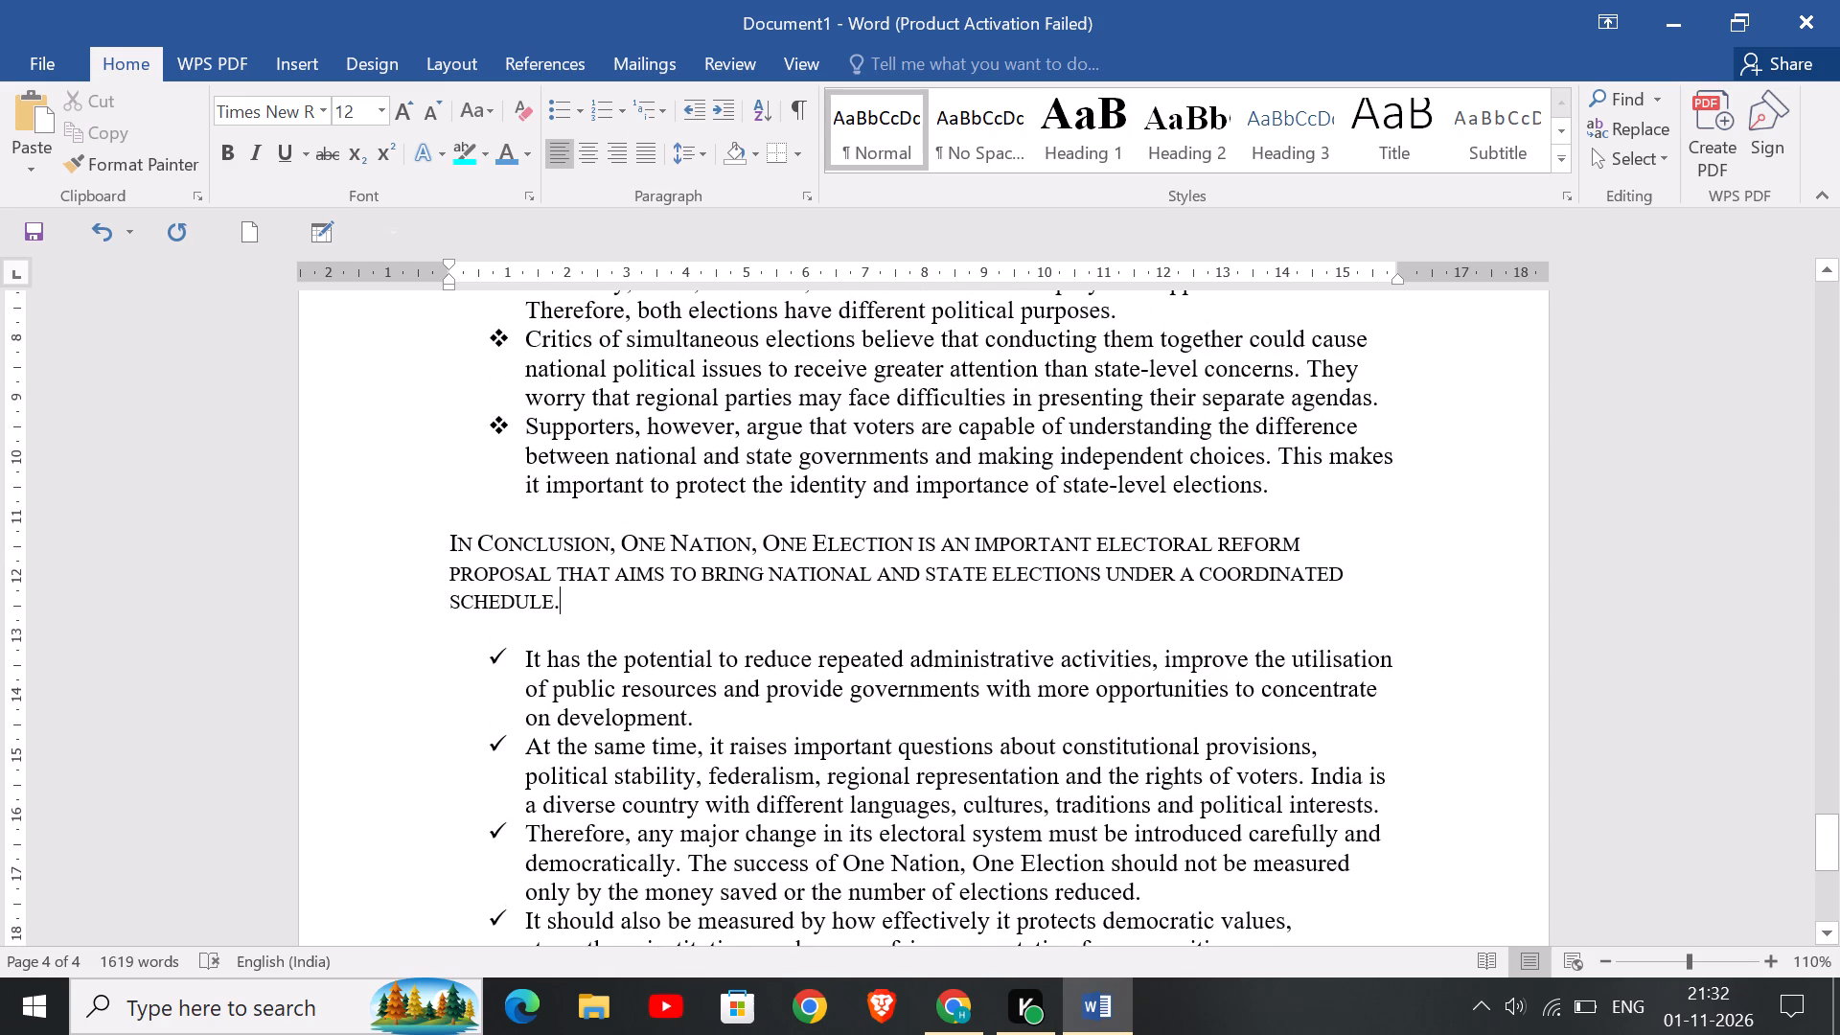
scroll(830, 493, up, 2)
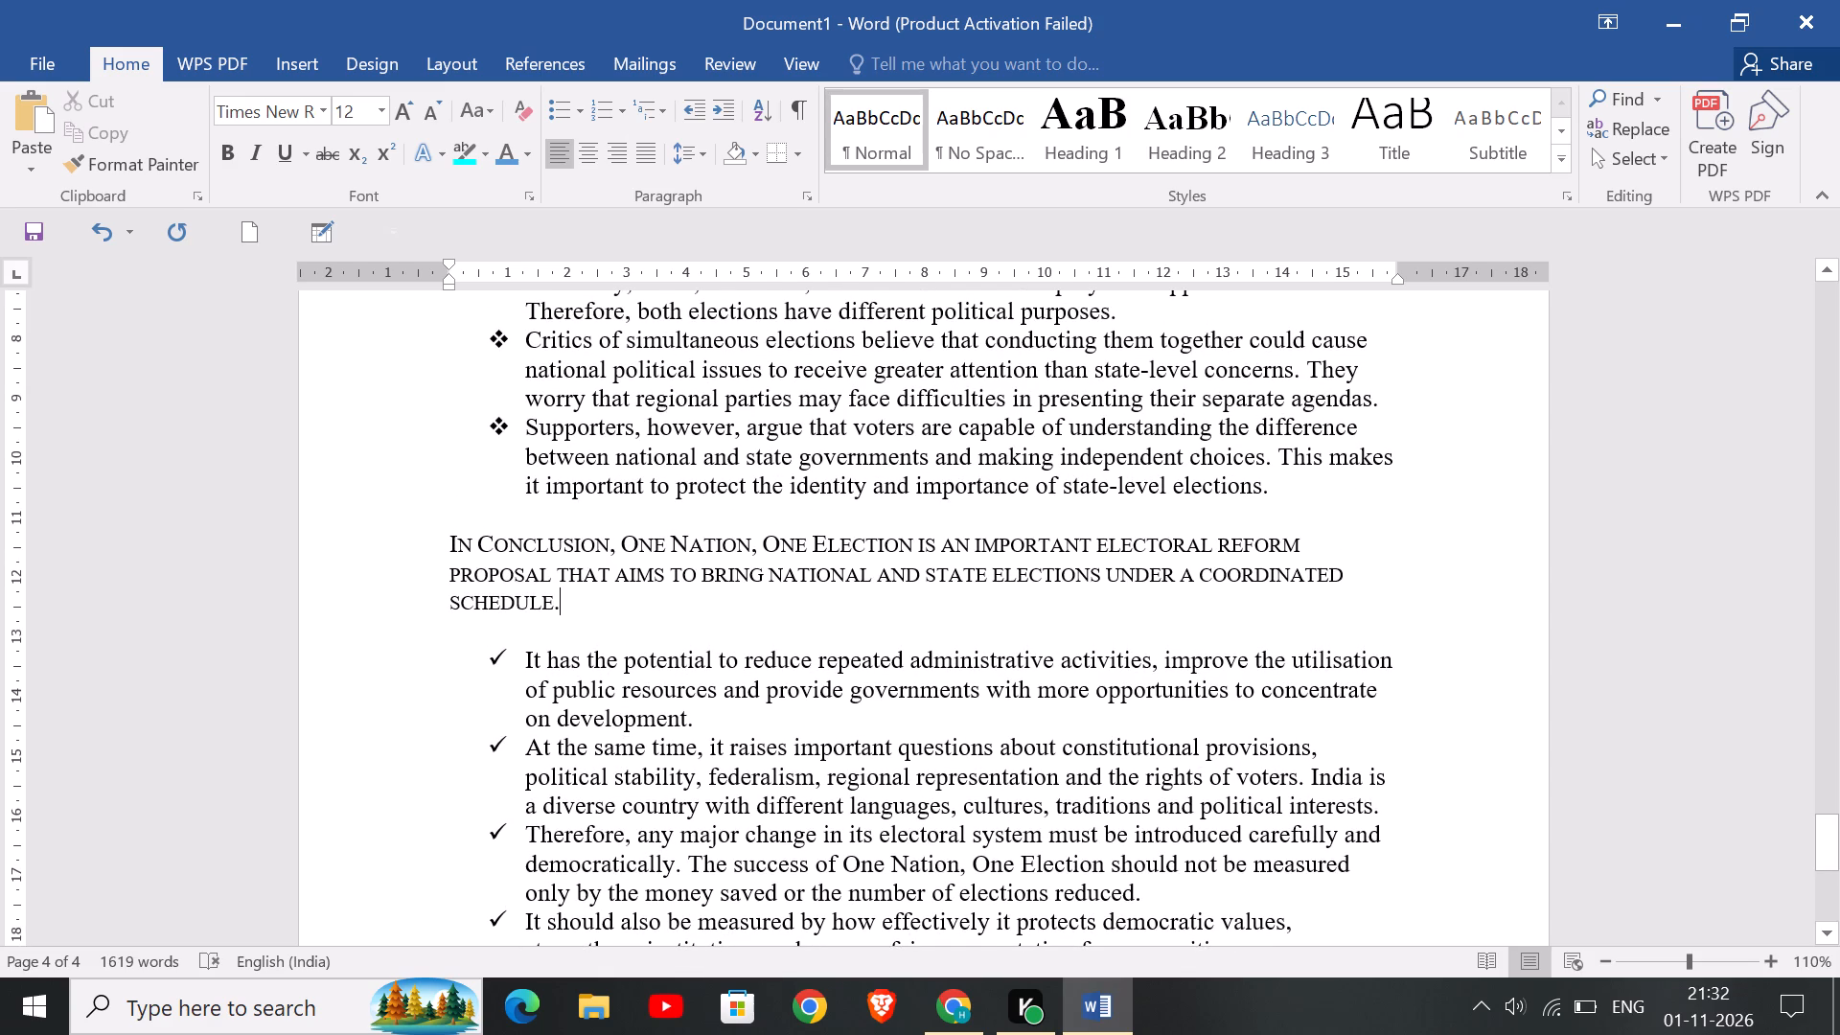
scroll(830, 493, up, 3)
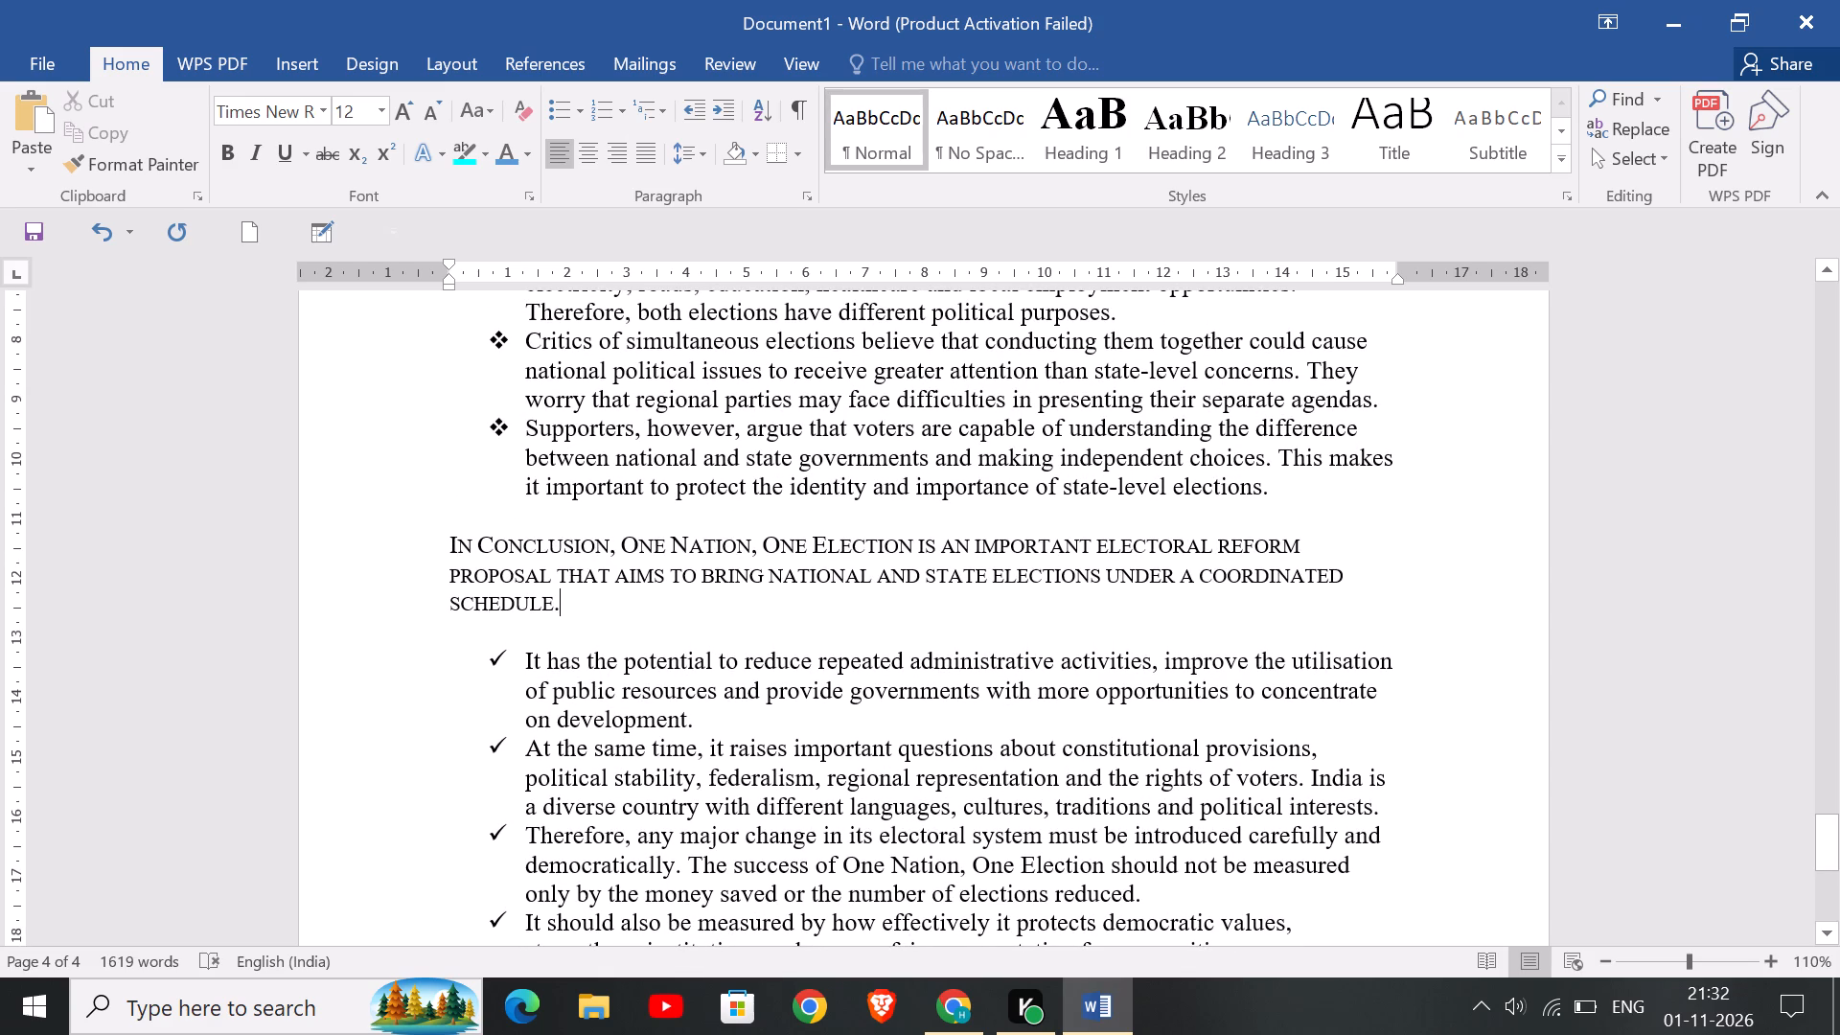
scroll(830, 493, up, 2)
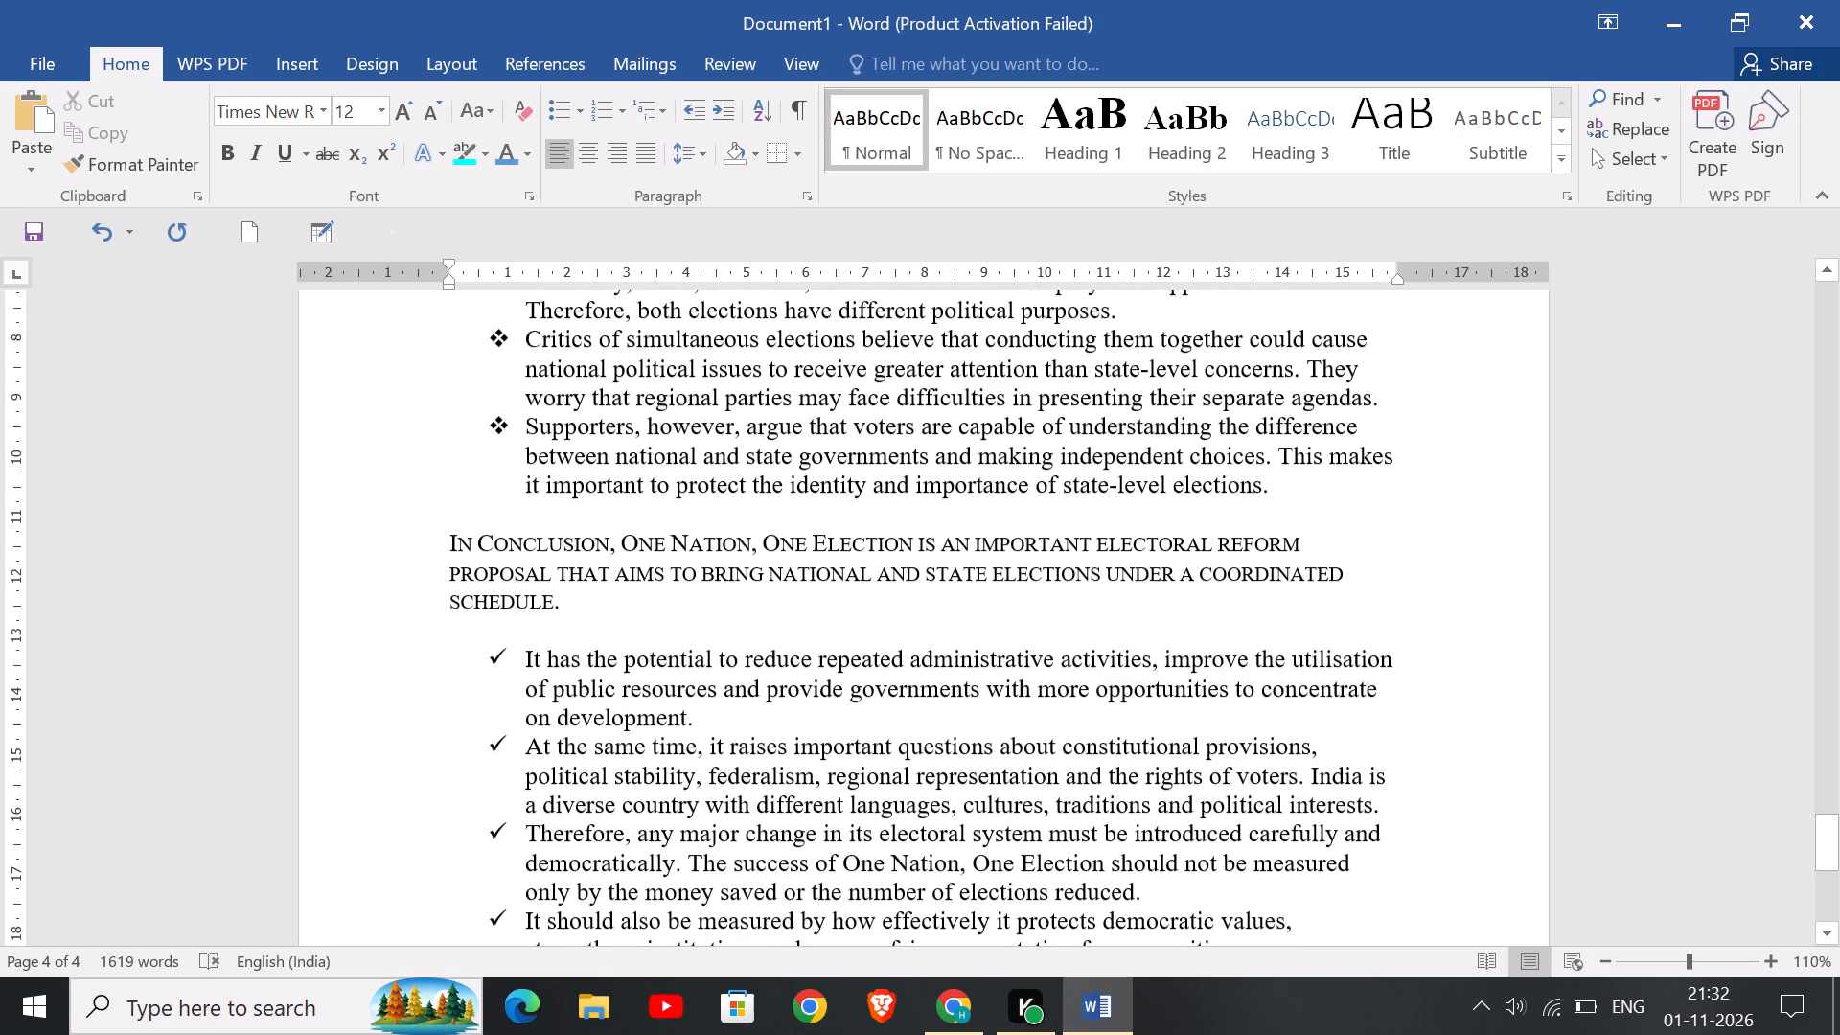
Delete the trailing spaces ending the federal-structure bullets that begin "Critics of simultaneous elections" and "On the other hand".
scroll(830, 493, up, 2)
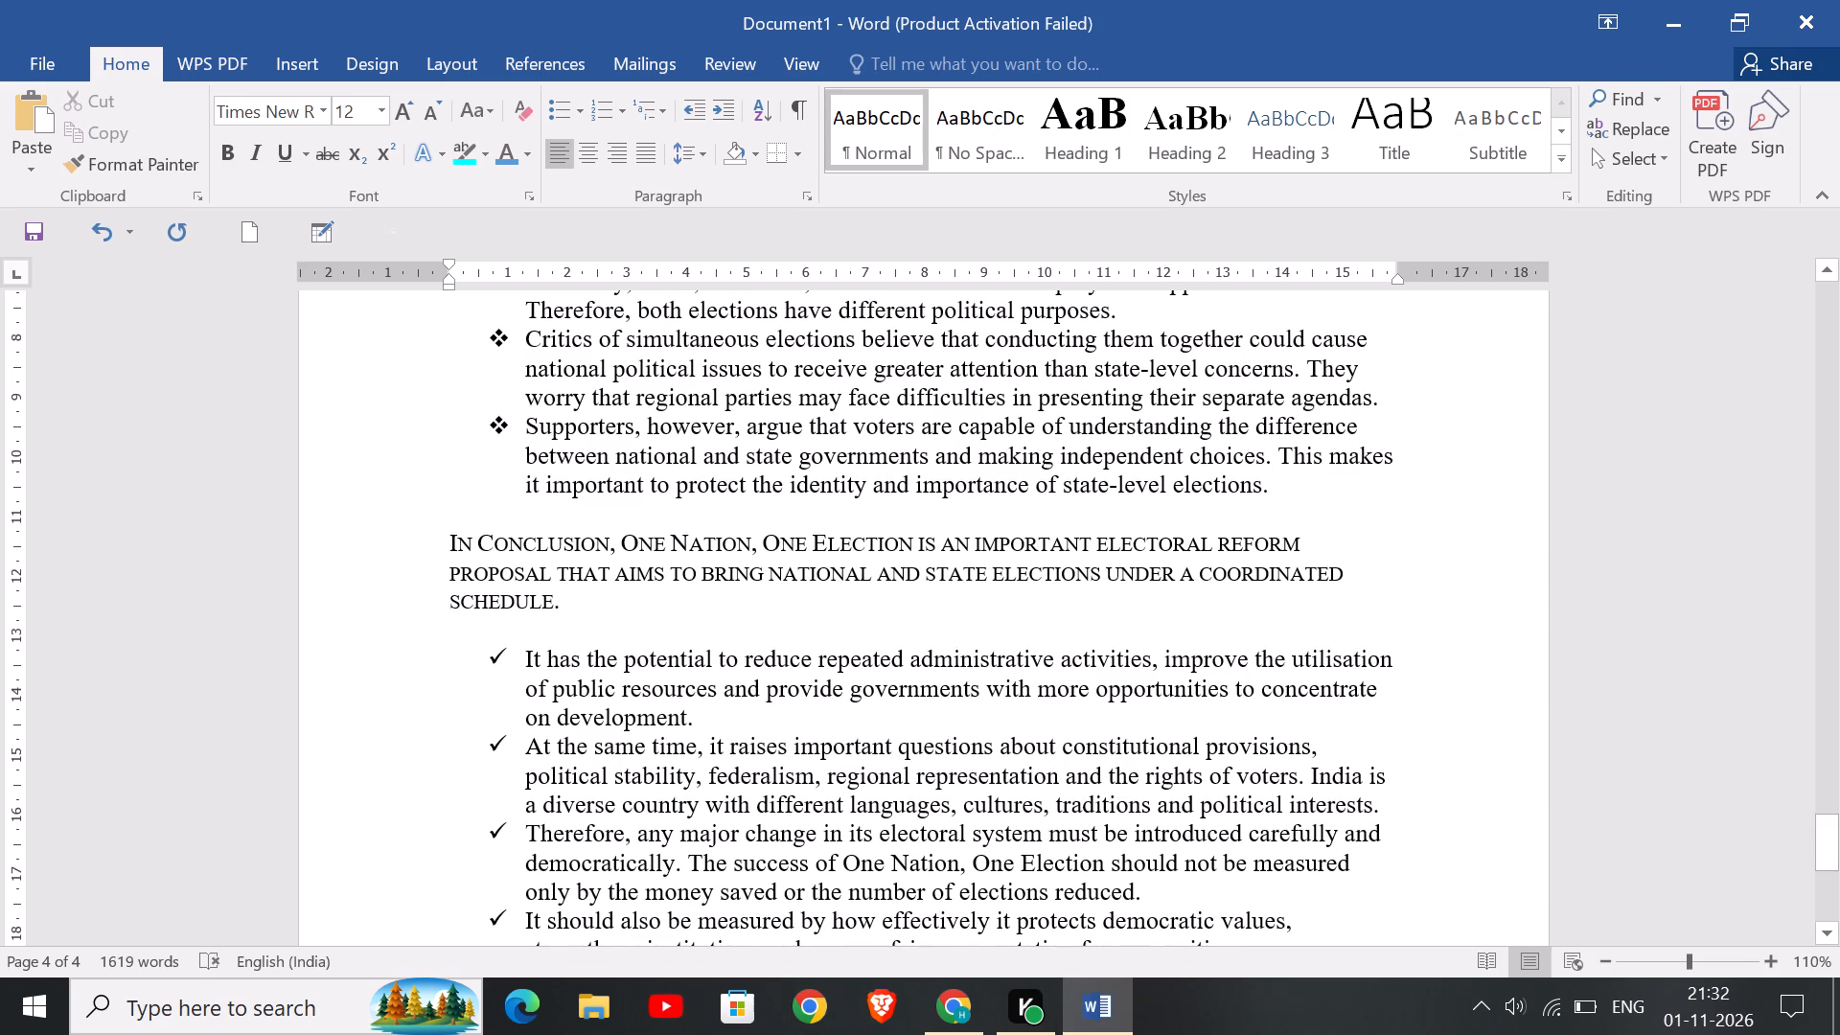
scroll(830, 493, up, 2)
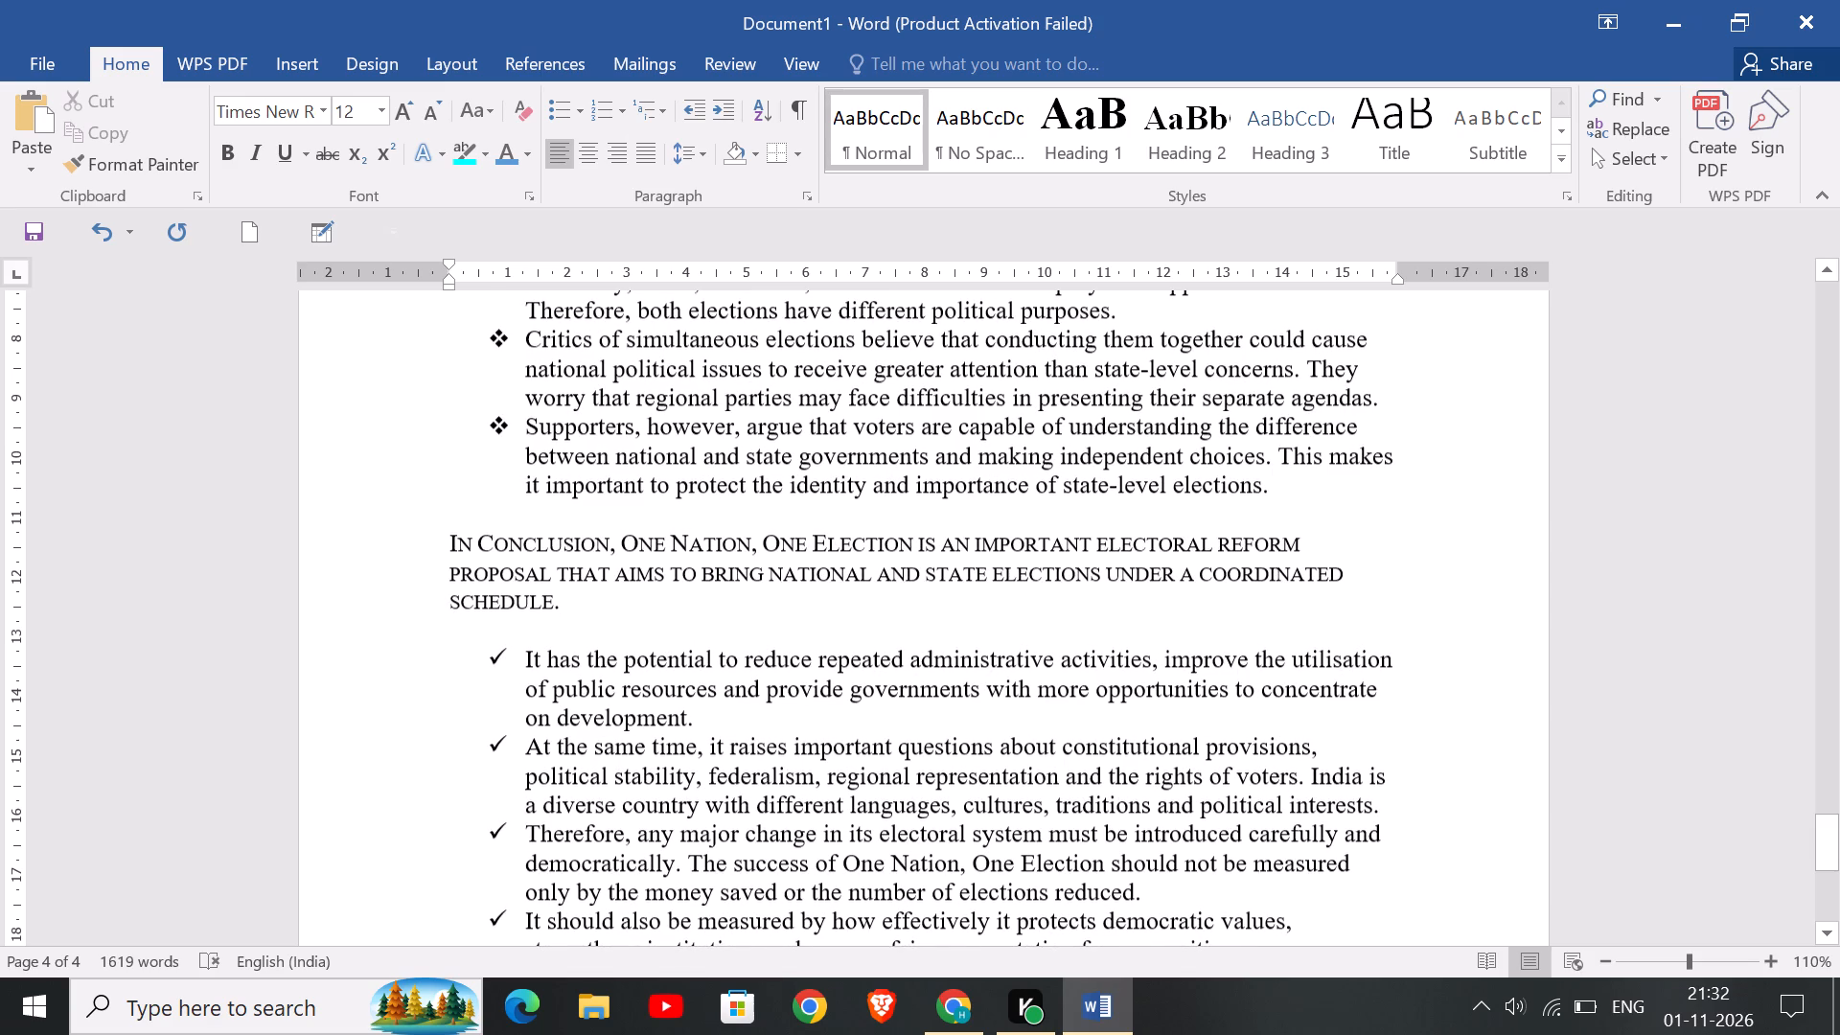
scroll(830, 493, up, 1)
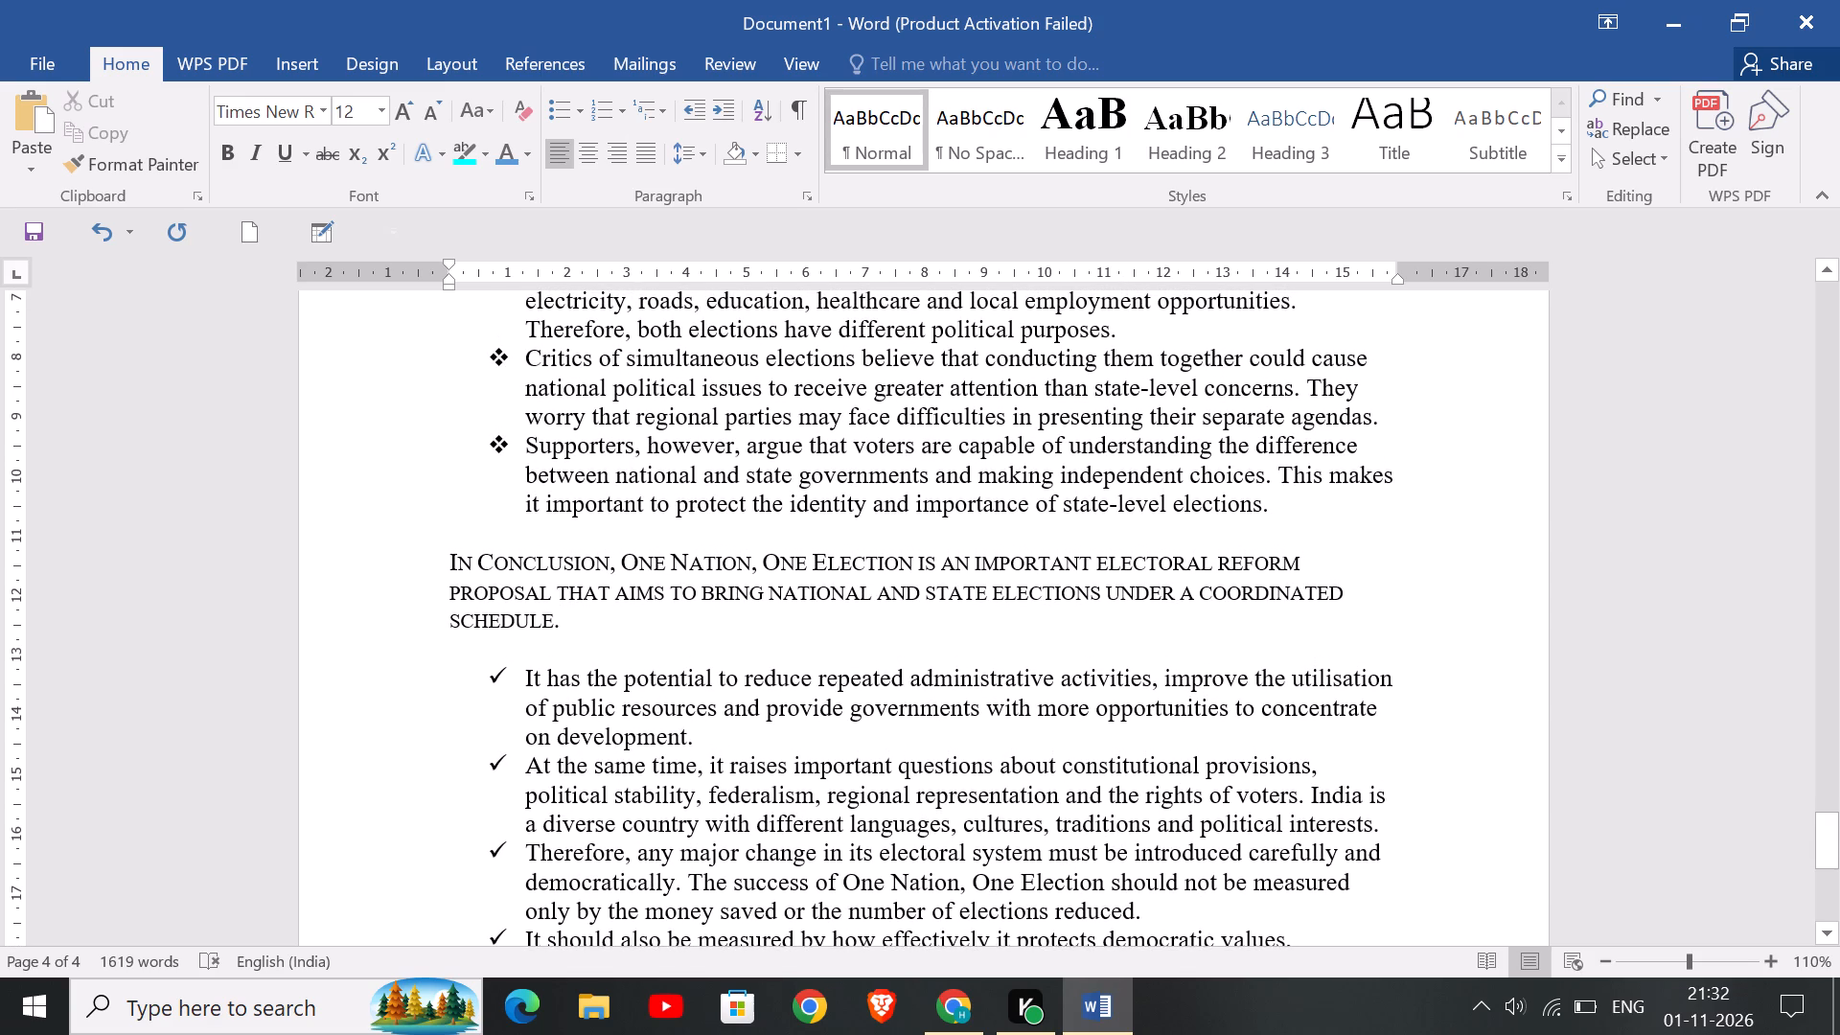
scroll(863, 494, up, 1)
click(1298, 520)
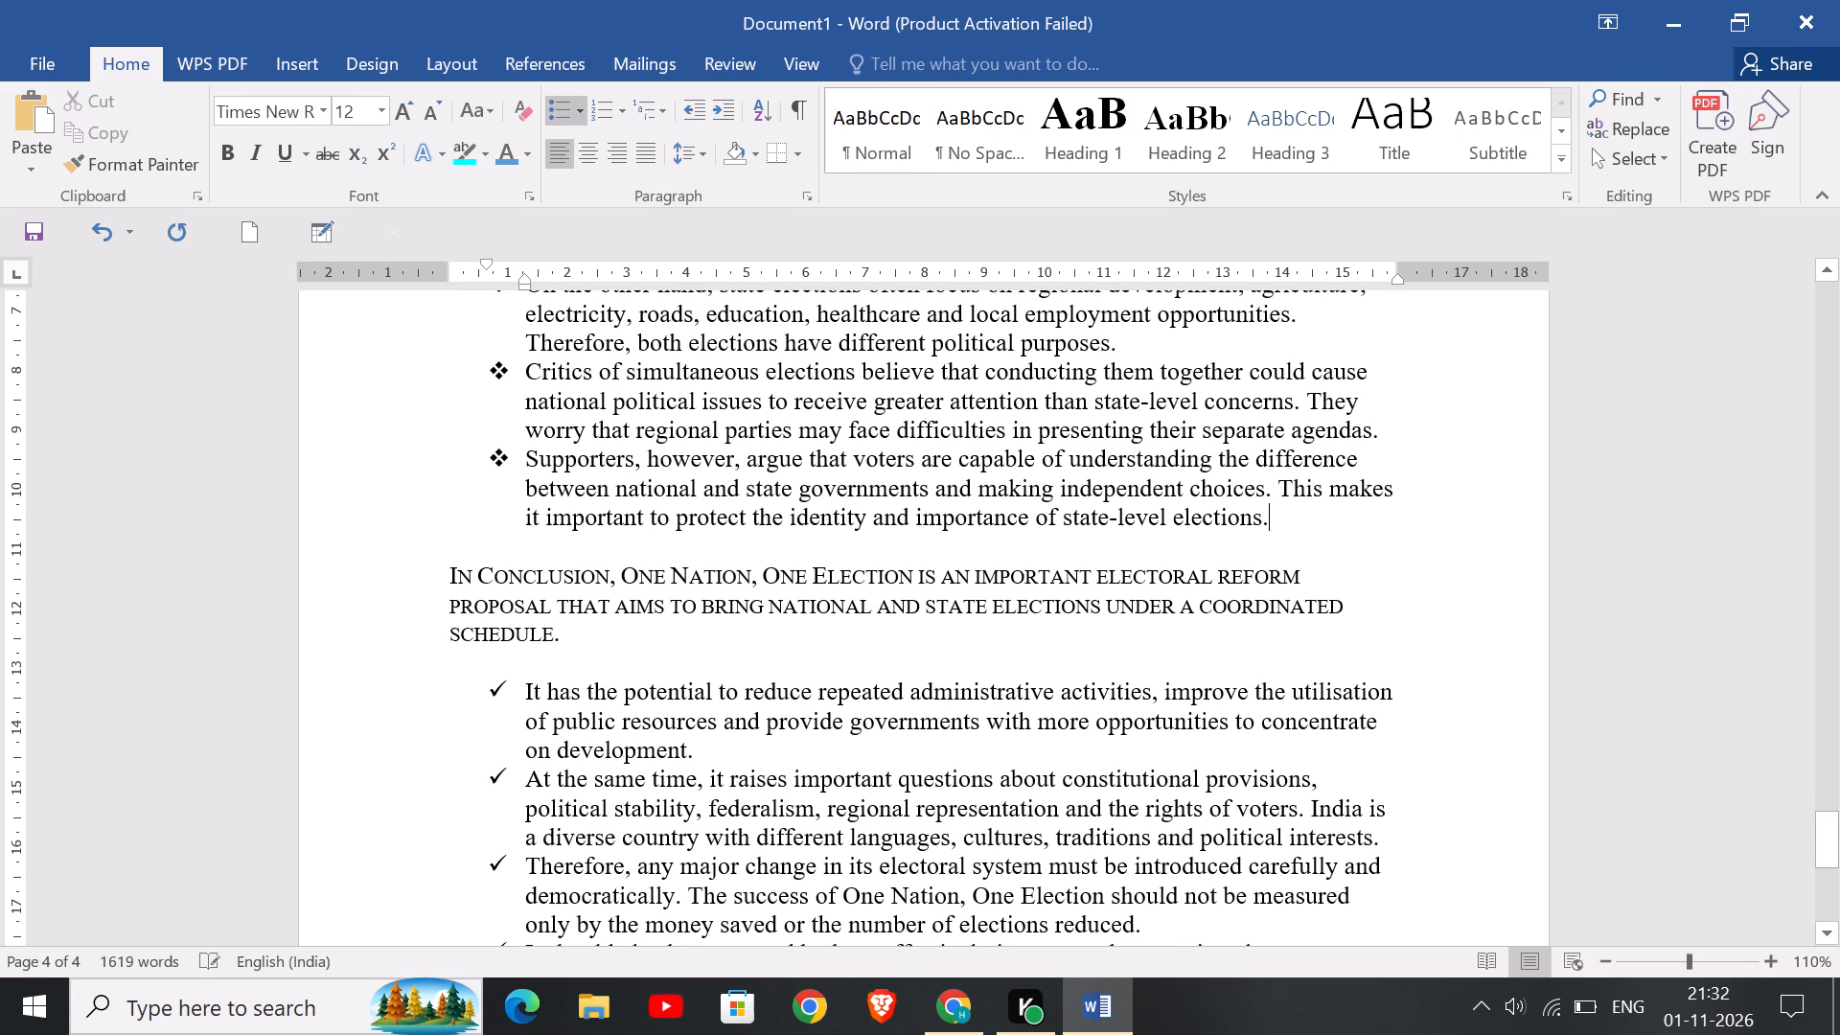
click(1387, 418)
key(BackSpace)
scroll(1399, 426, up, 1)
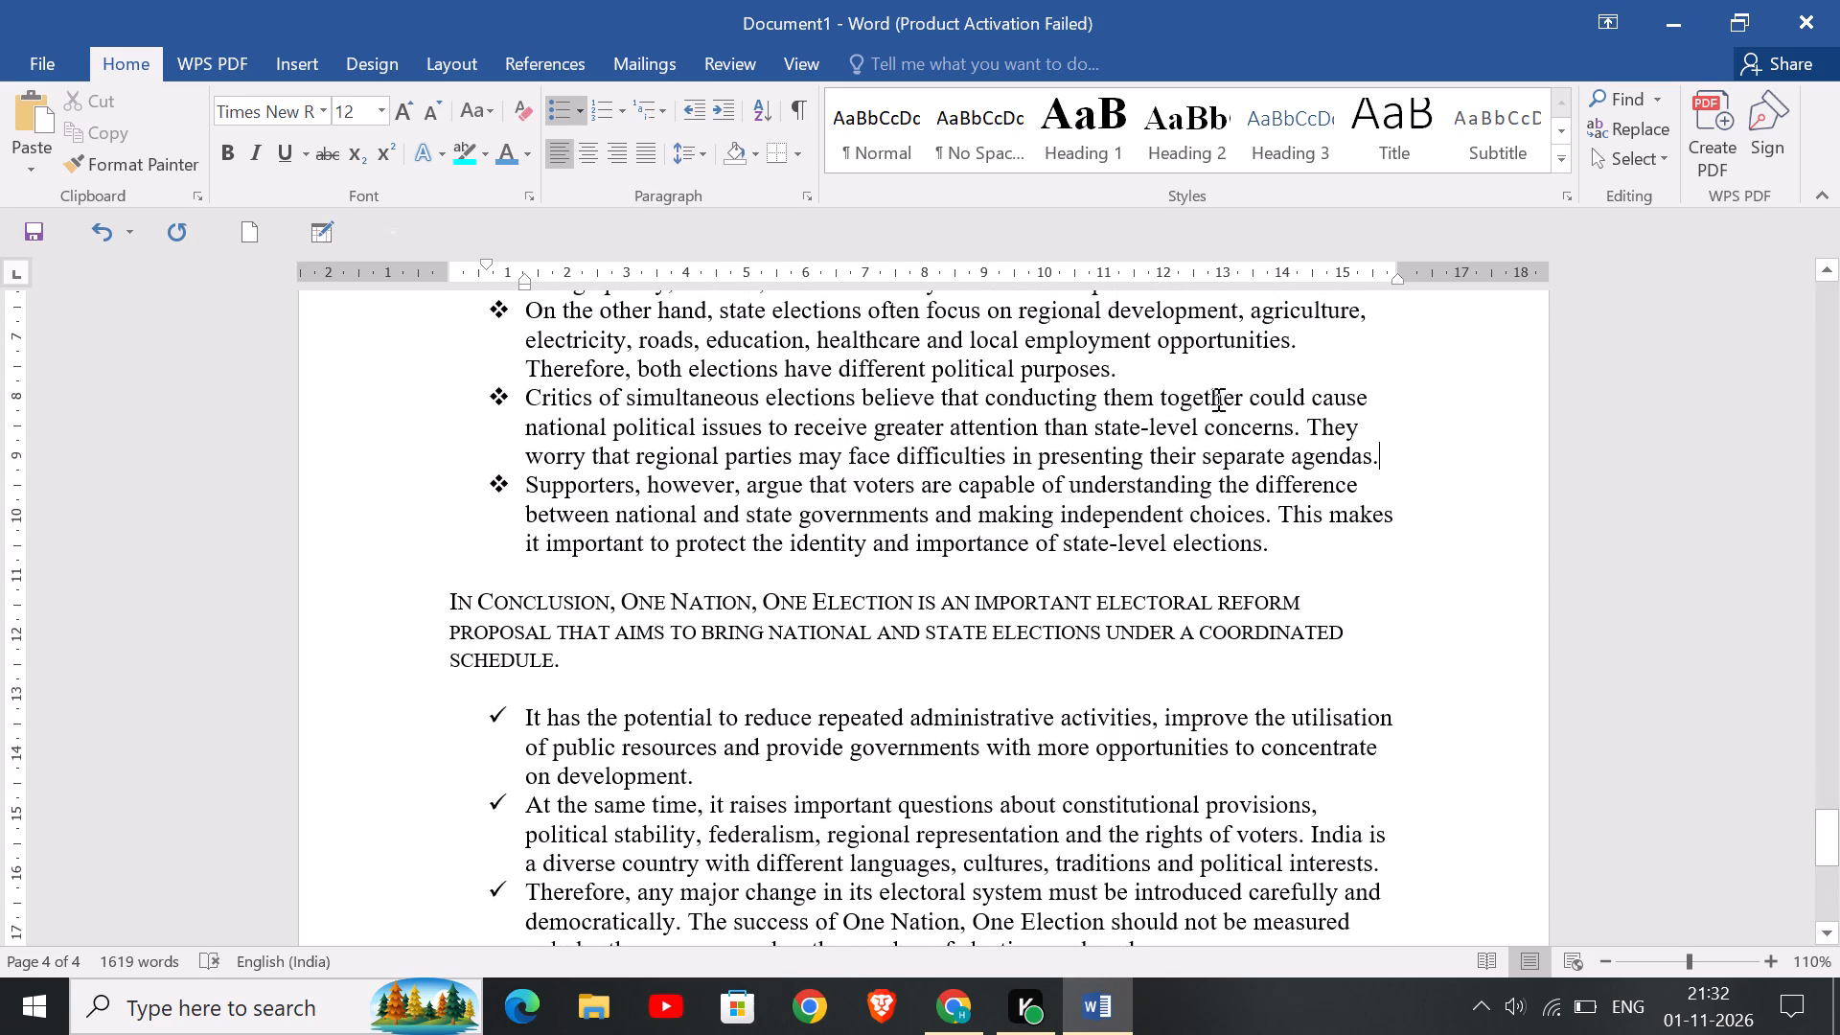
click(1135, 366)
key(BackSpace)
Delete the trailing spaces ending the federal-structure bullets that begin "Both levels of government" and "India is a federal country".
scroll(1135, 366, up, 2)
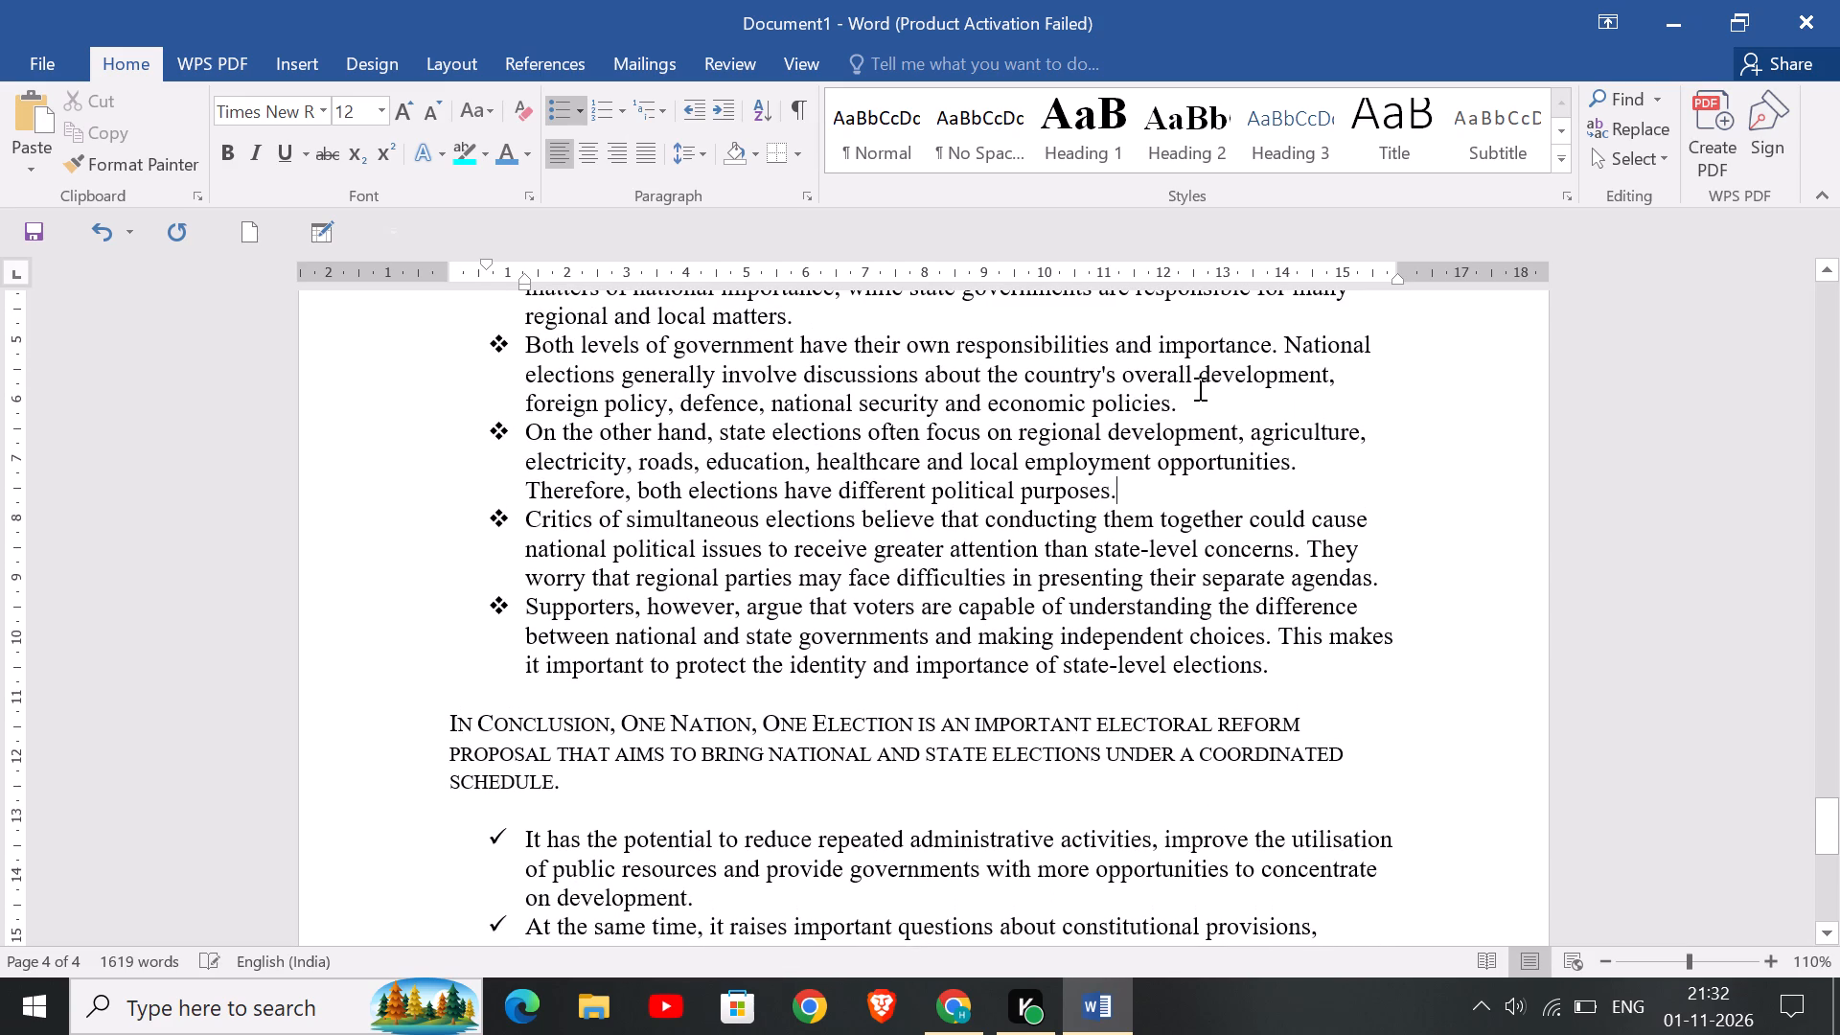
click(1203, 397)
key(BackSpace)
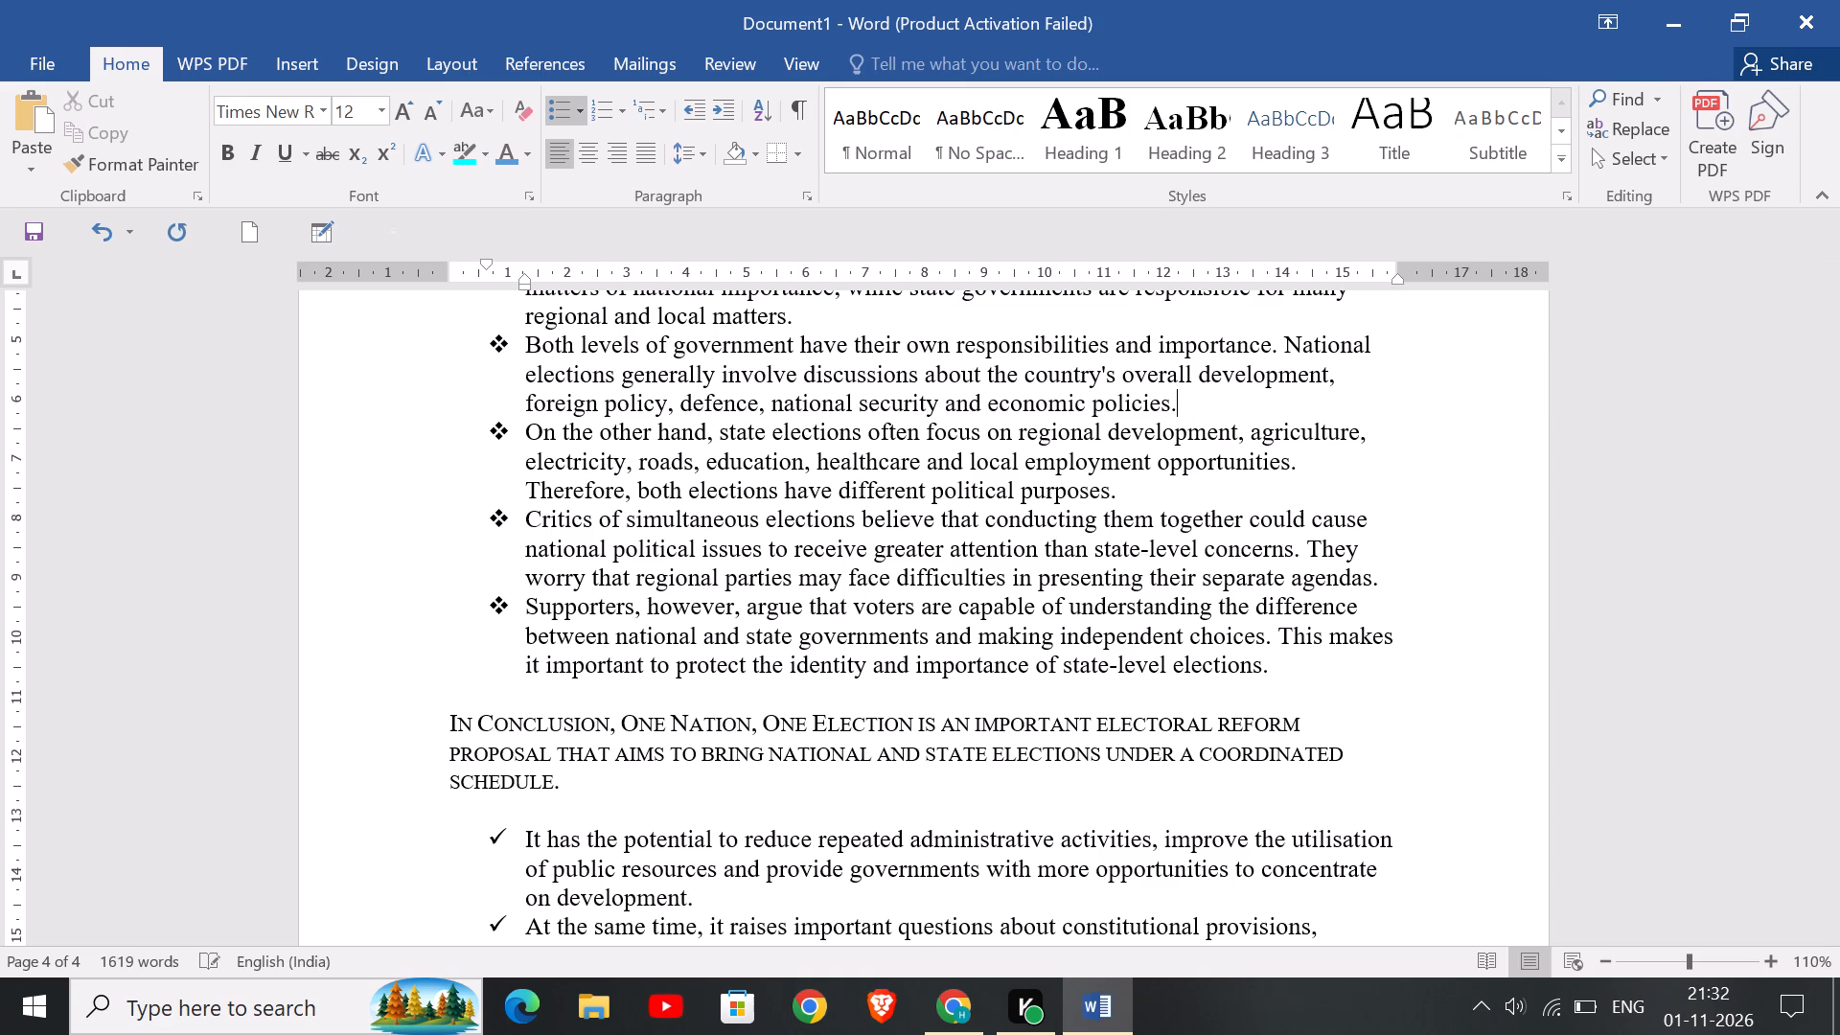
scroll(1203, 397, up, 1)
click(831, 459)
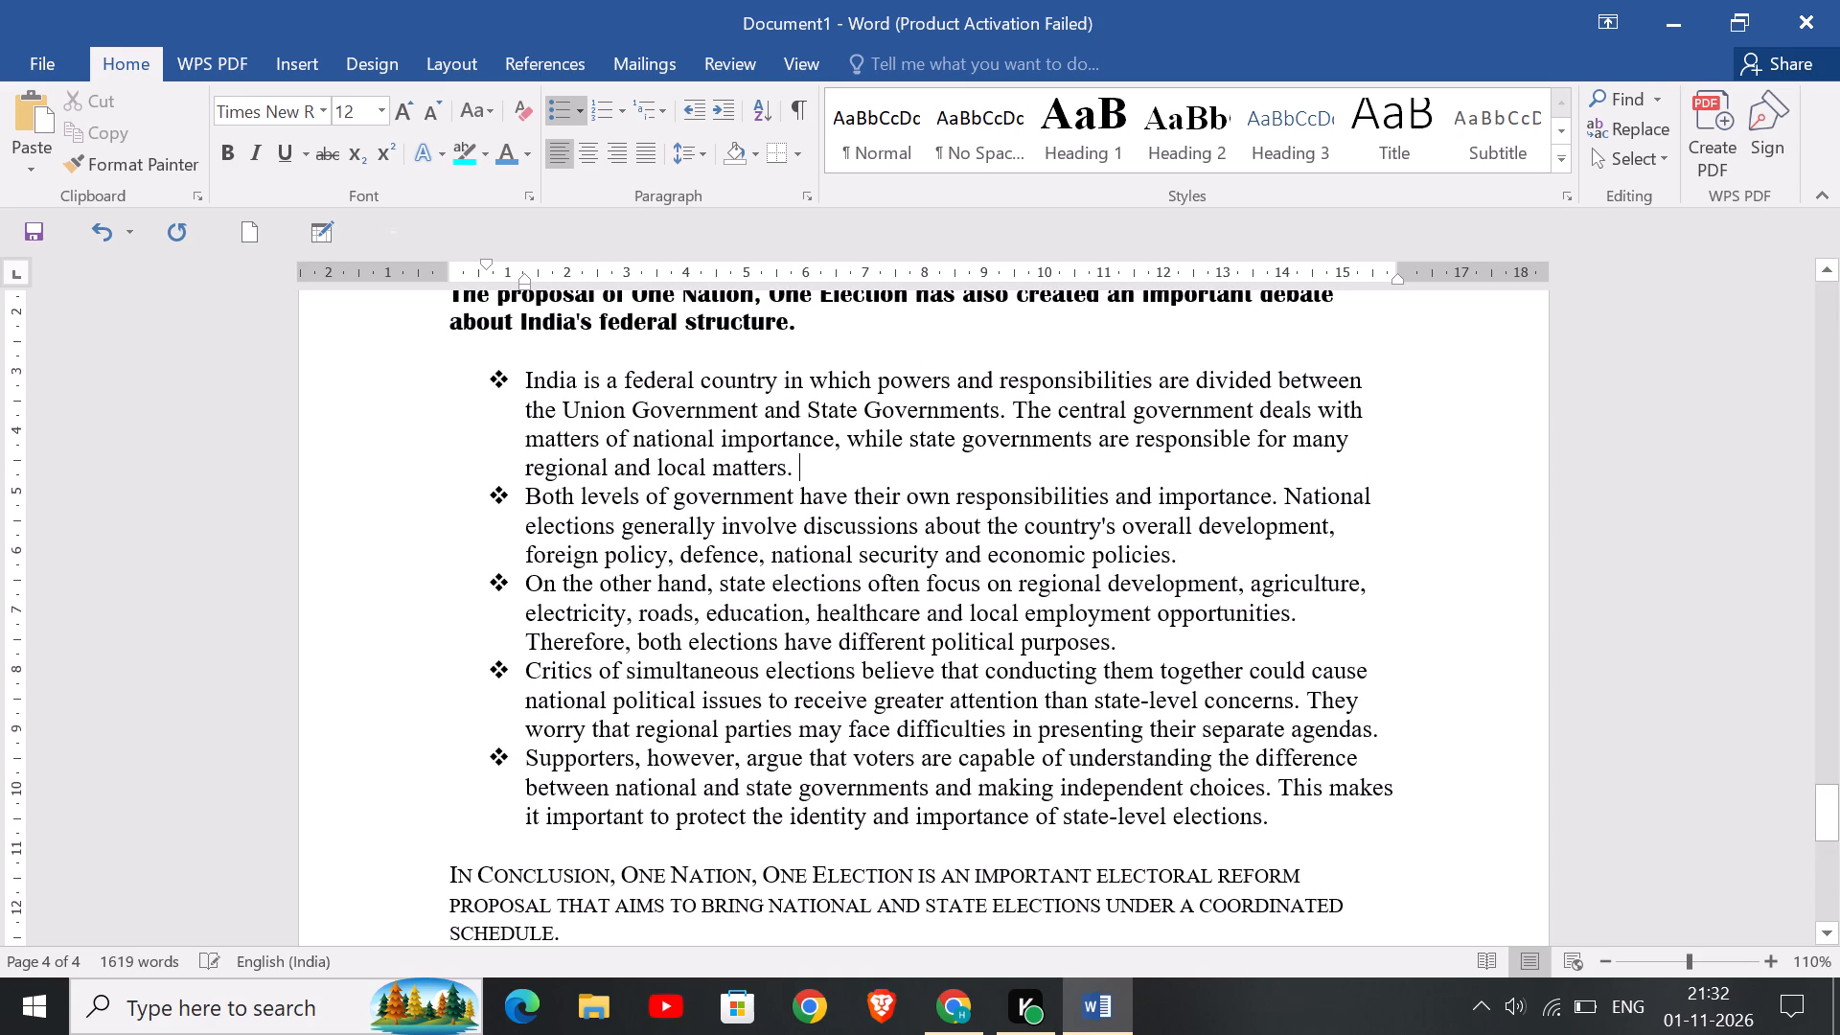
key(BackSpace)
Delete the trailing spaces ending numbered items 4 and 3 of the development list, after "parts of the country." and "restricted or regulated.".
scroll(831, 464, up, 2)
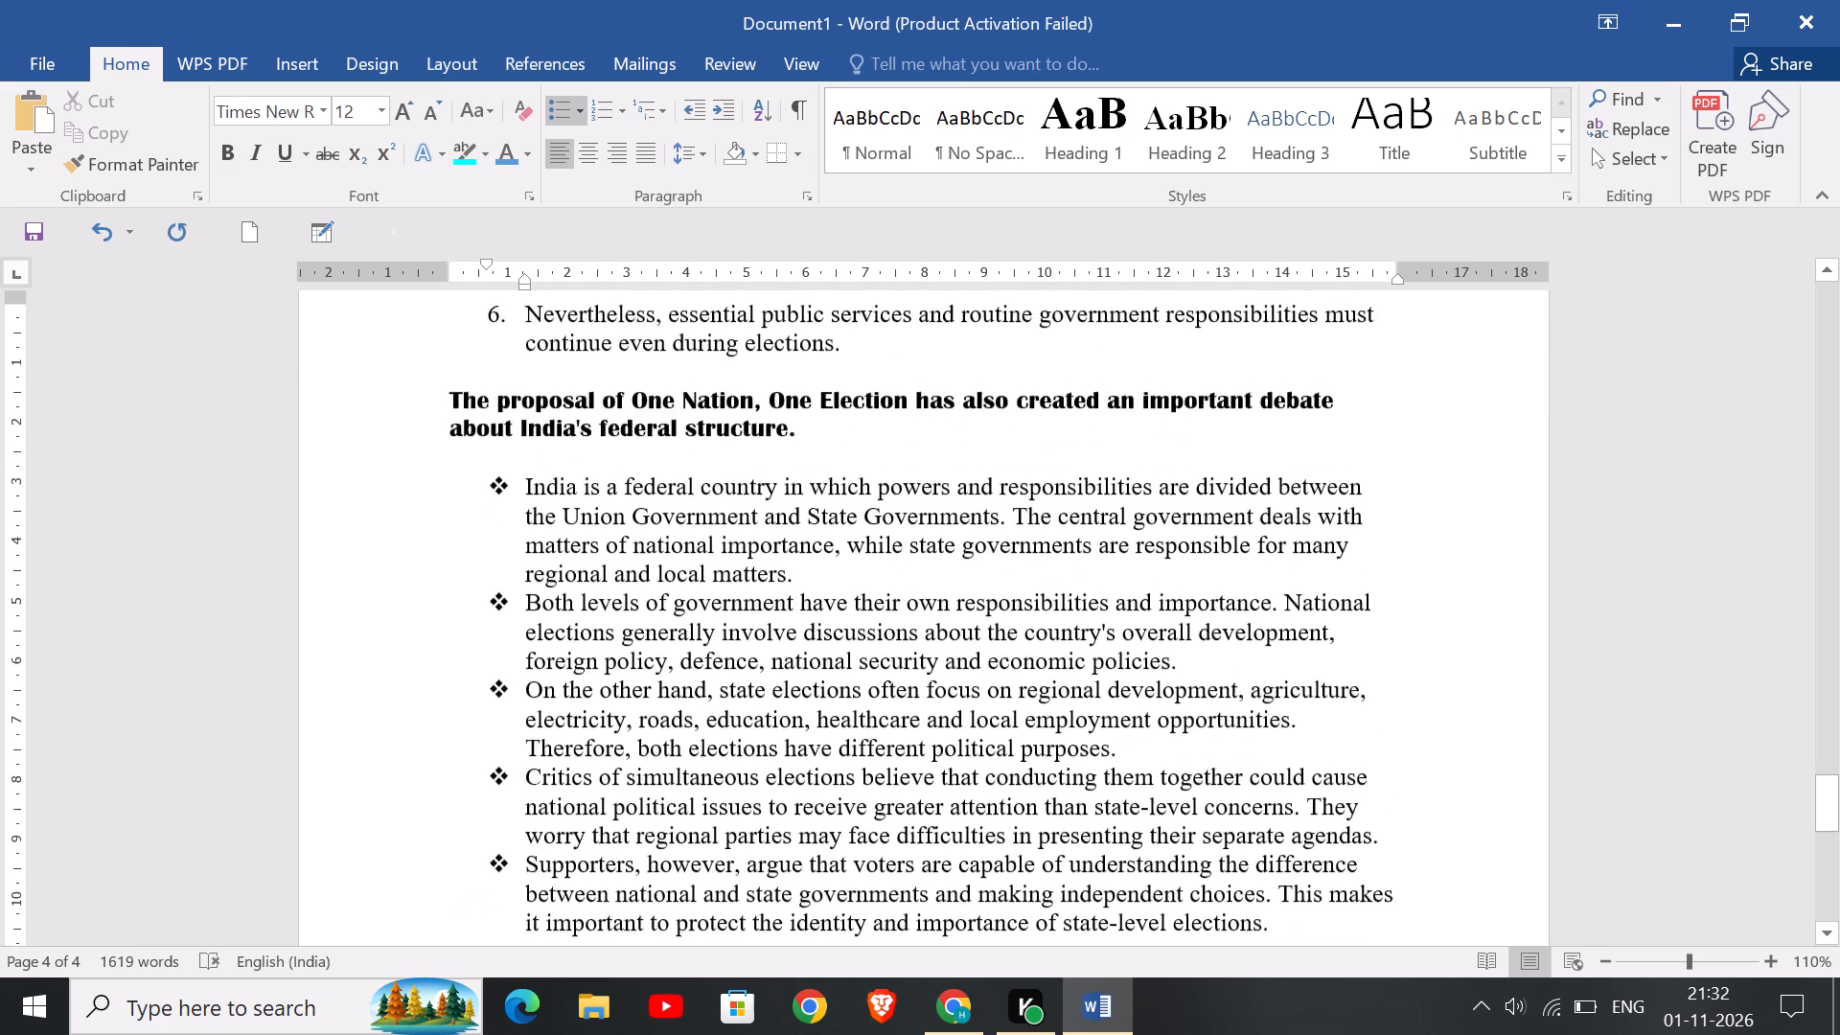
scroll(831, 464, up, 1)
click(815, 664)
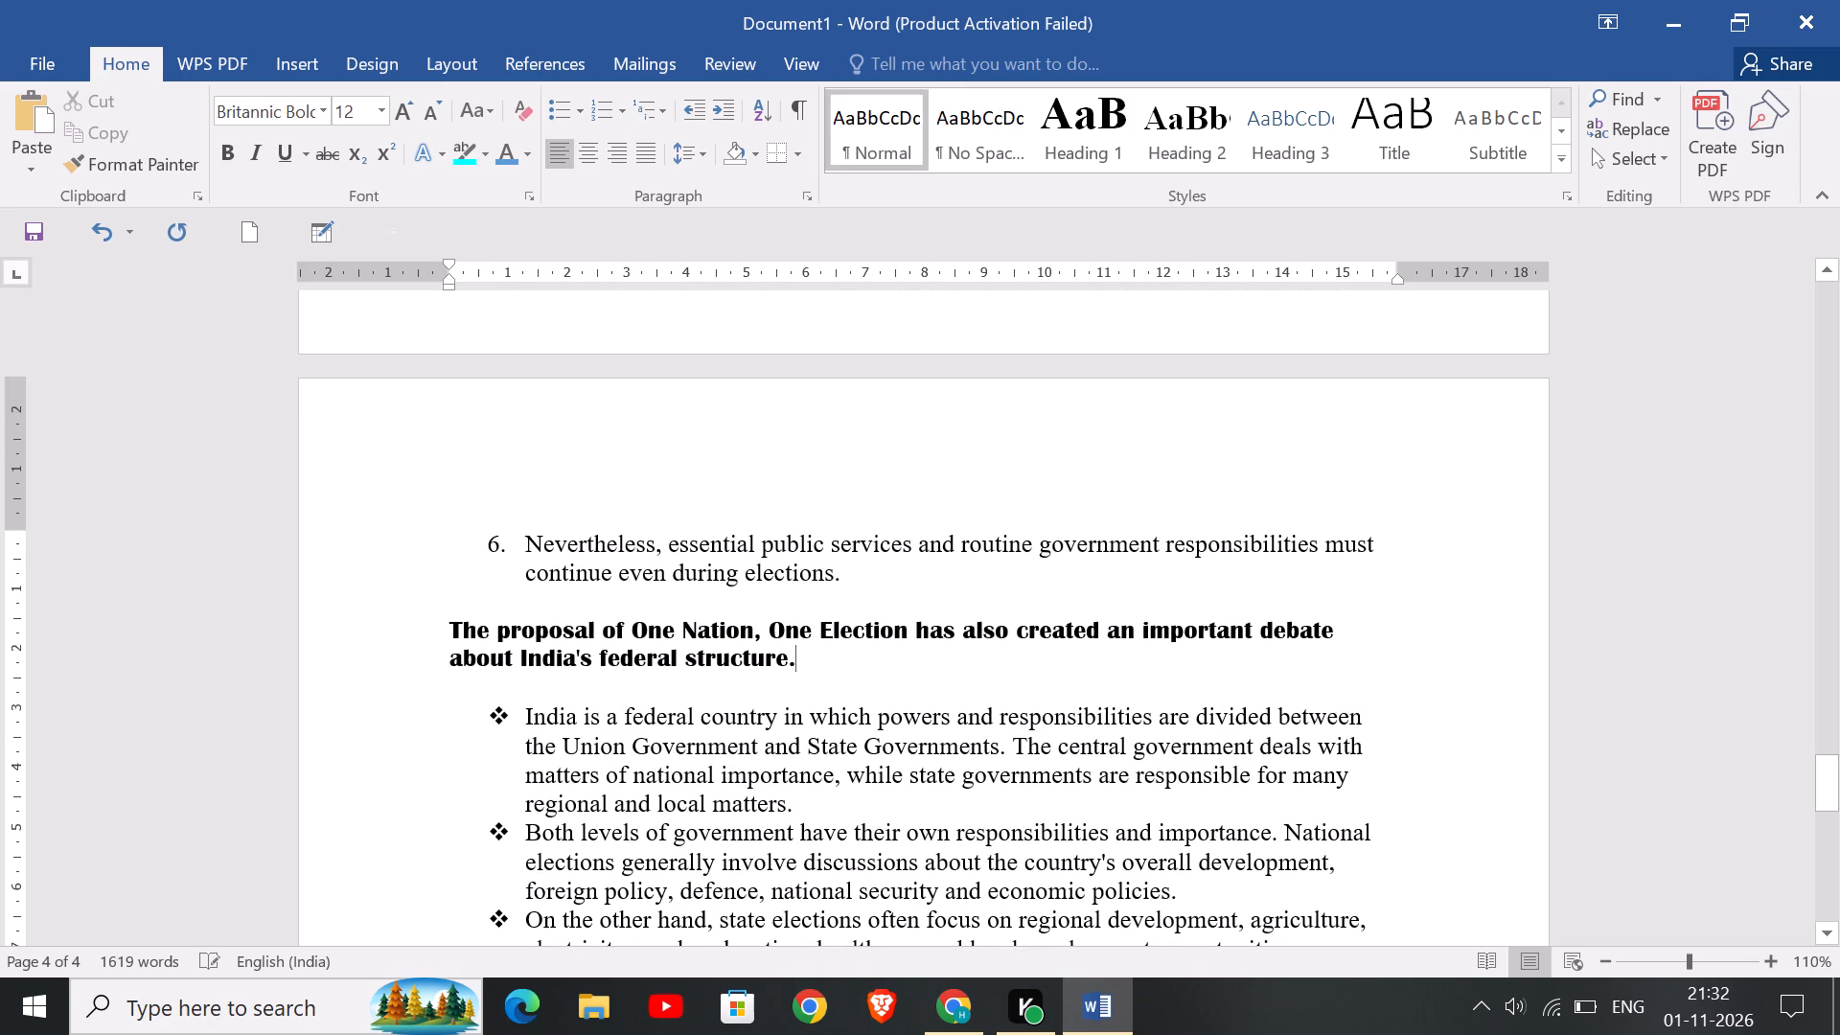
scroll(815, 664, up, 1)
click(870, 652)
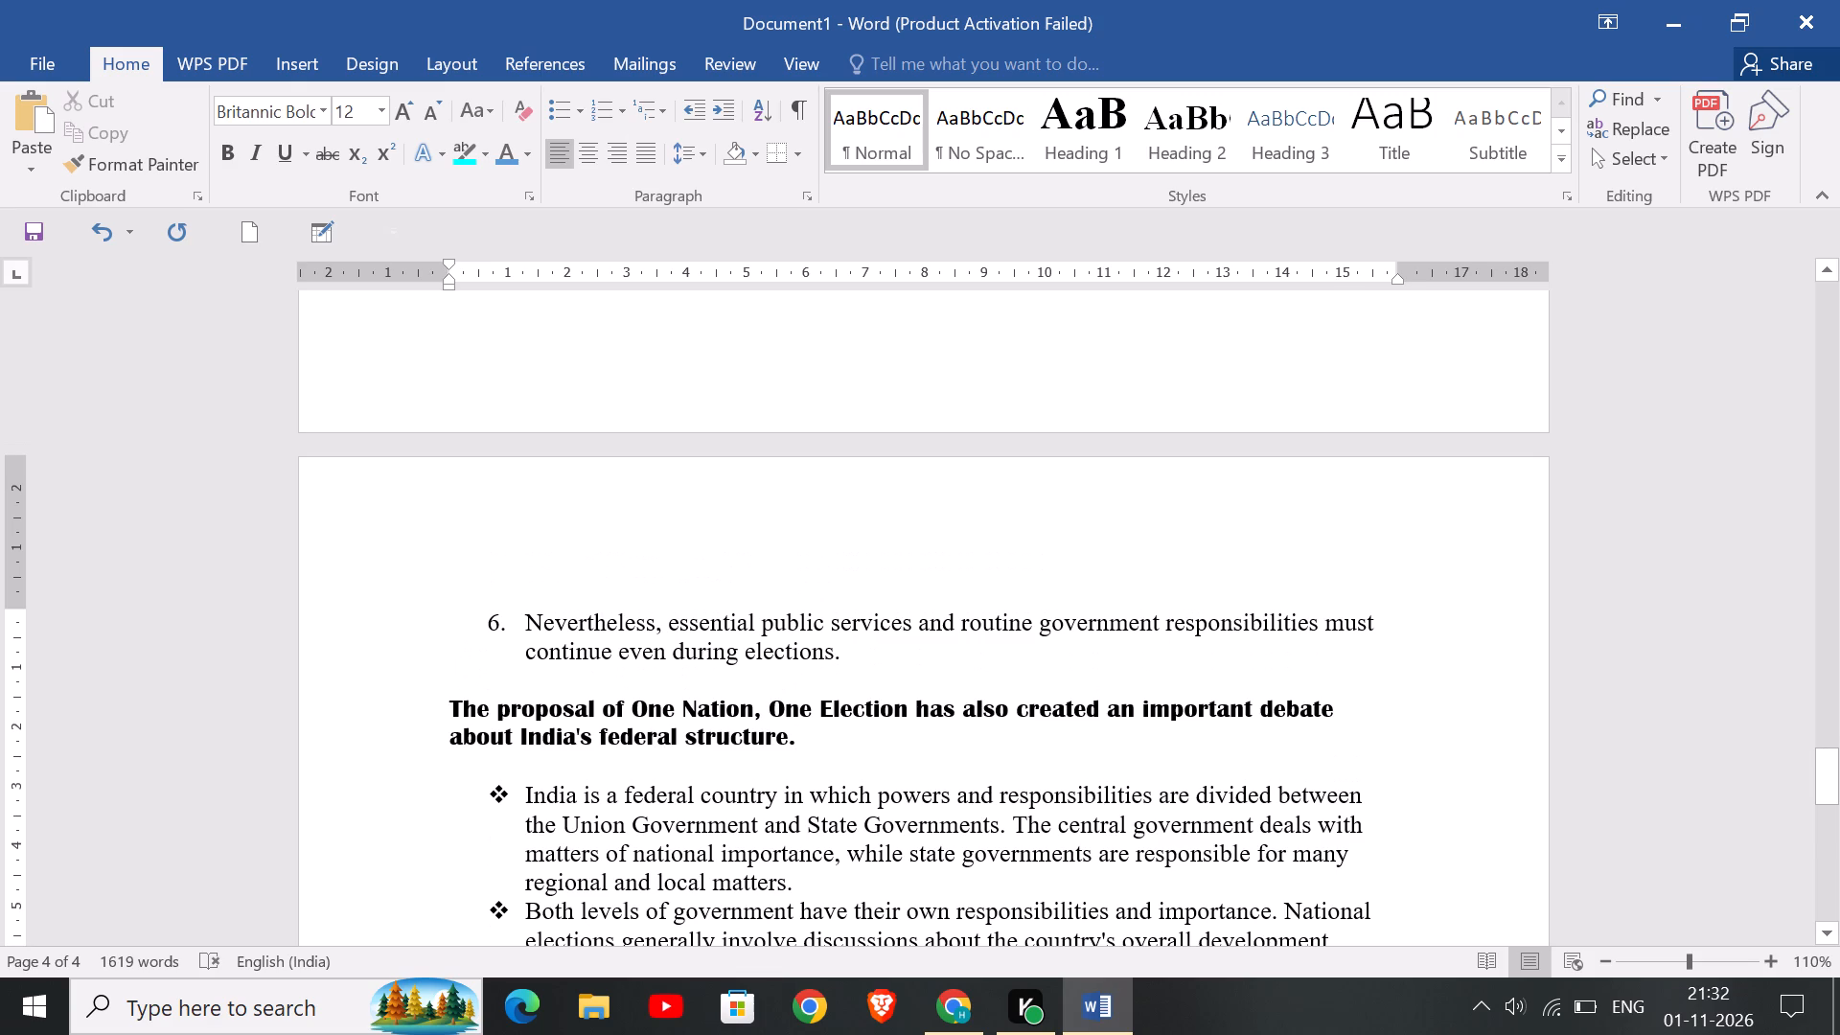
scroll(781, 641, up, 3)
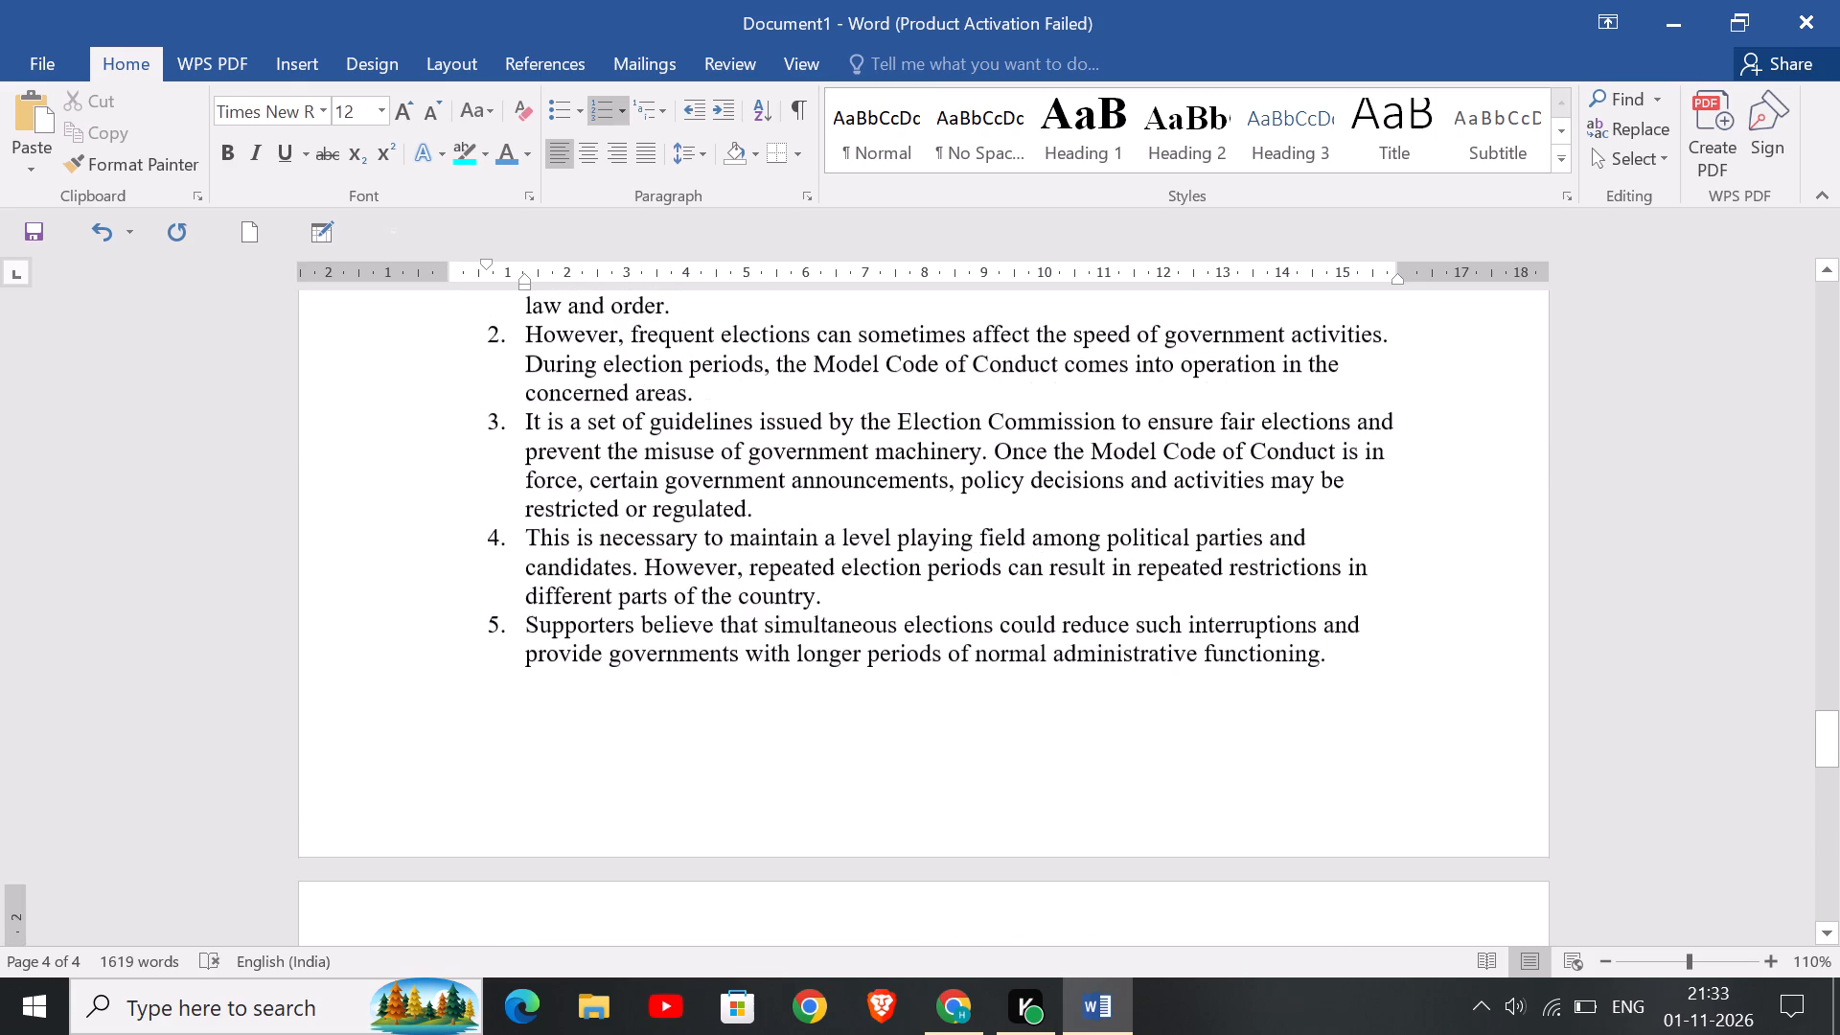
click(838, 603)
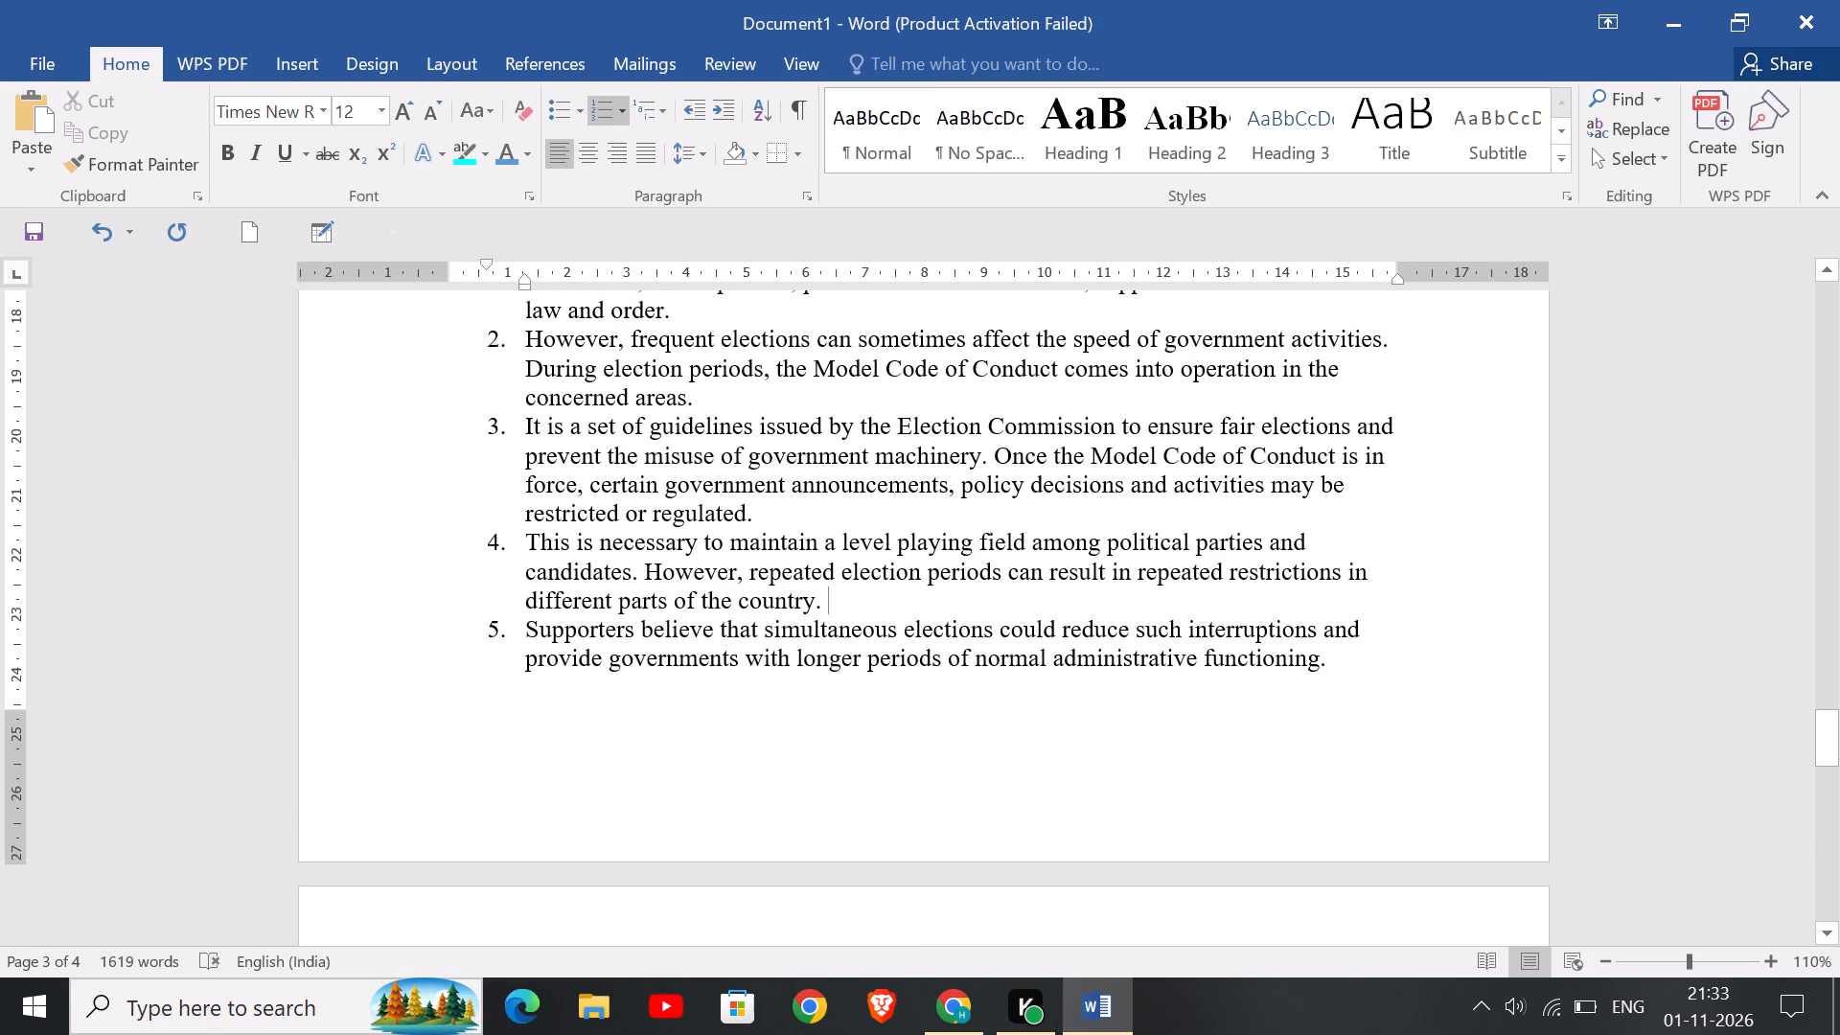
key(BackSpace)
scroll(831, 605, up, 1)
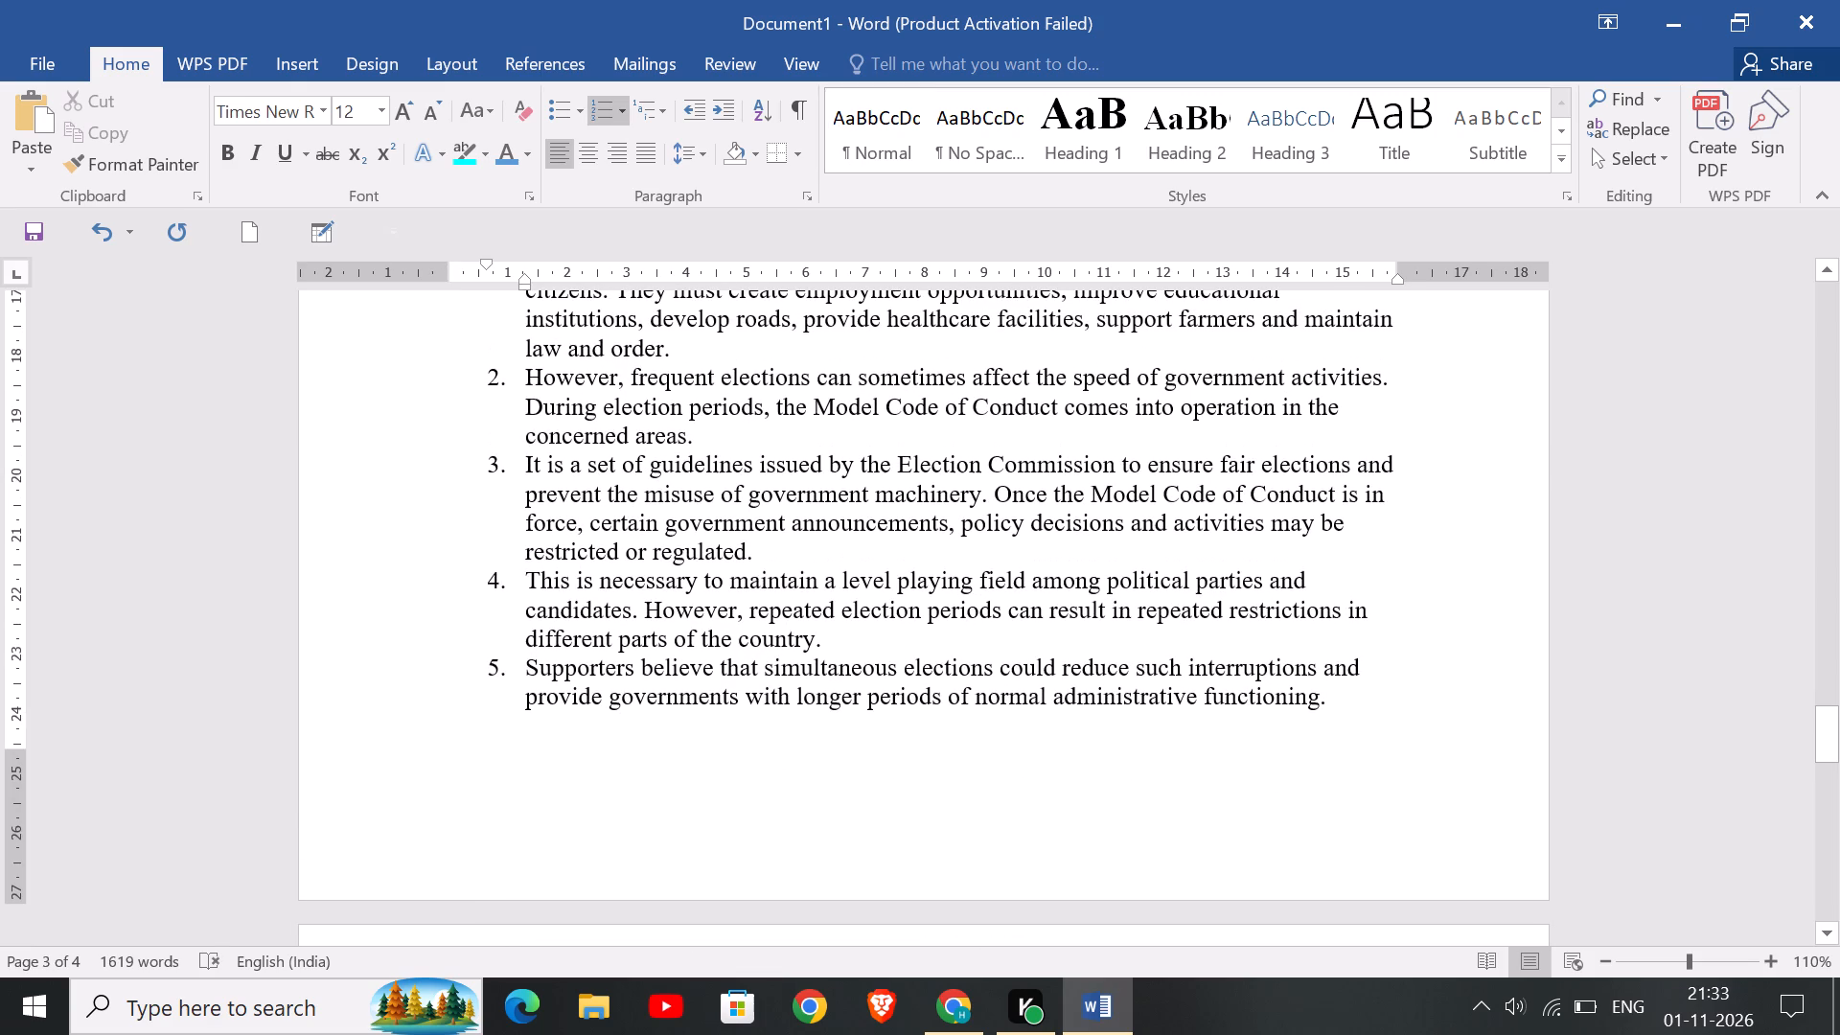
click(764, 546)
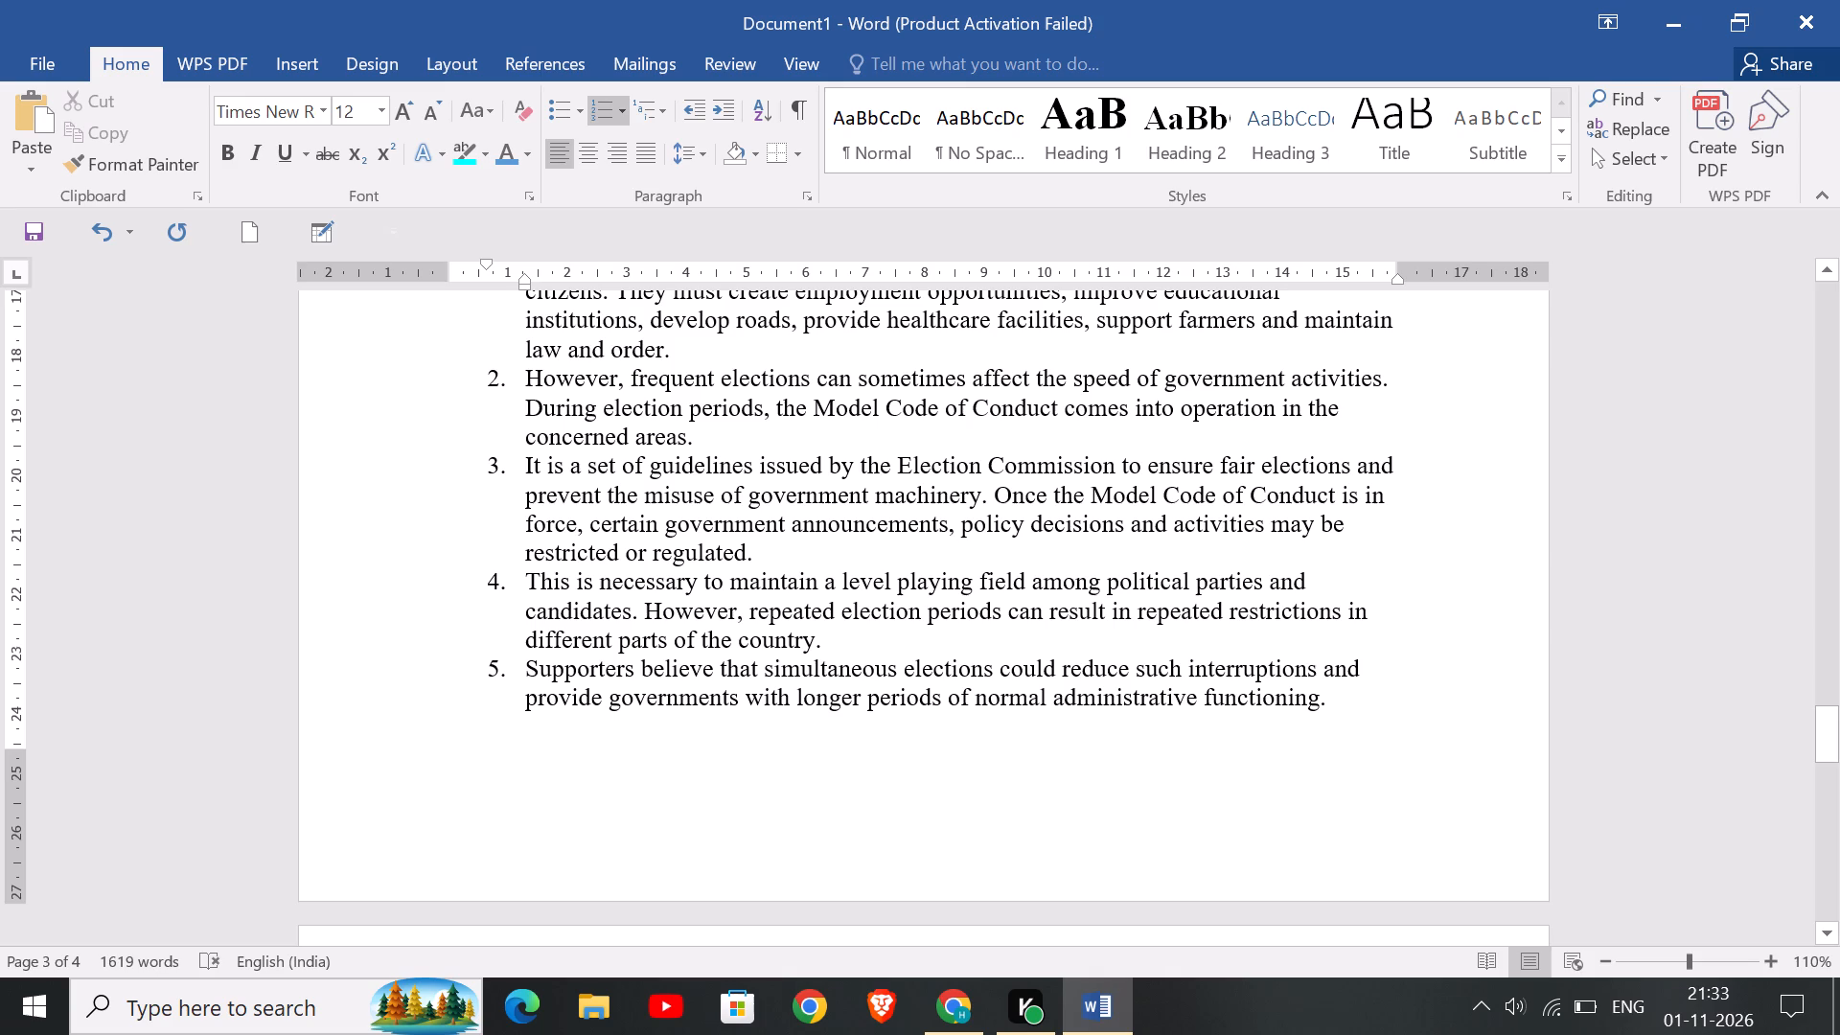
key(BackSpace)
Delete the trailing spaces ending numbered items 2 and 1 of the development list, after "concerned areas." and "law and order.".
scroll(778, 546, up, 1)
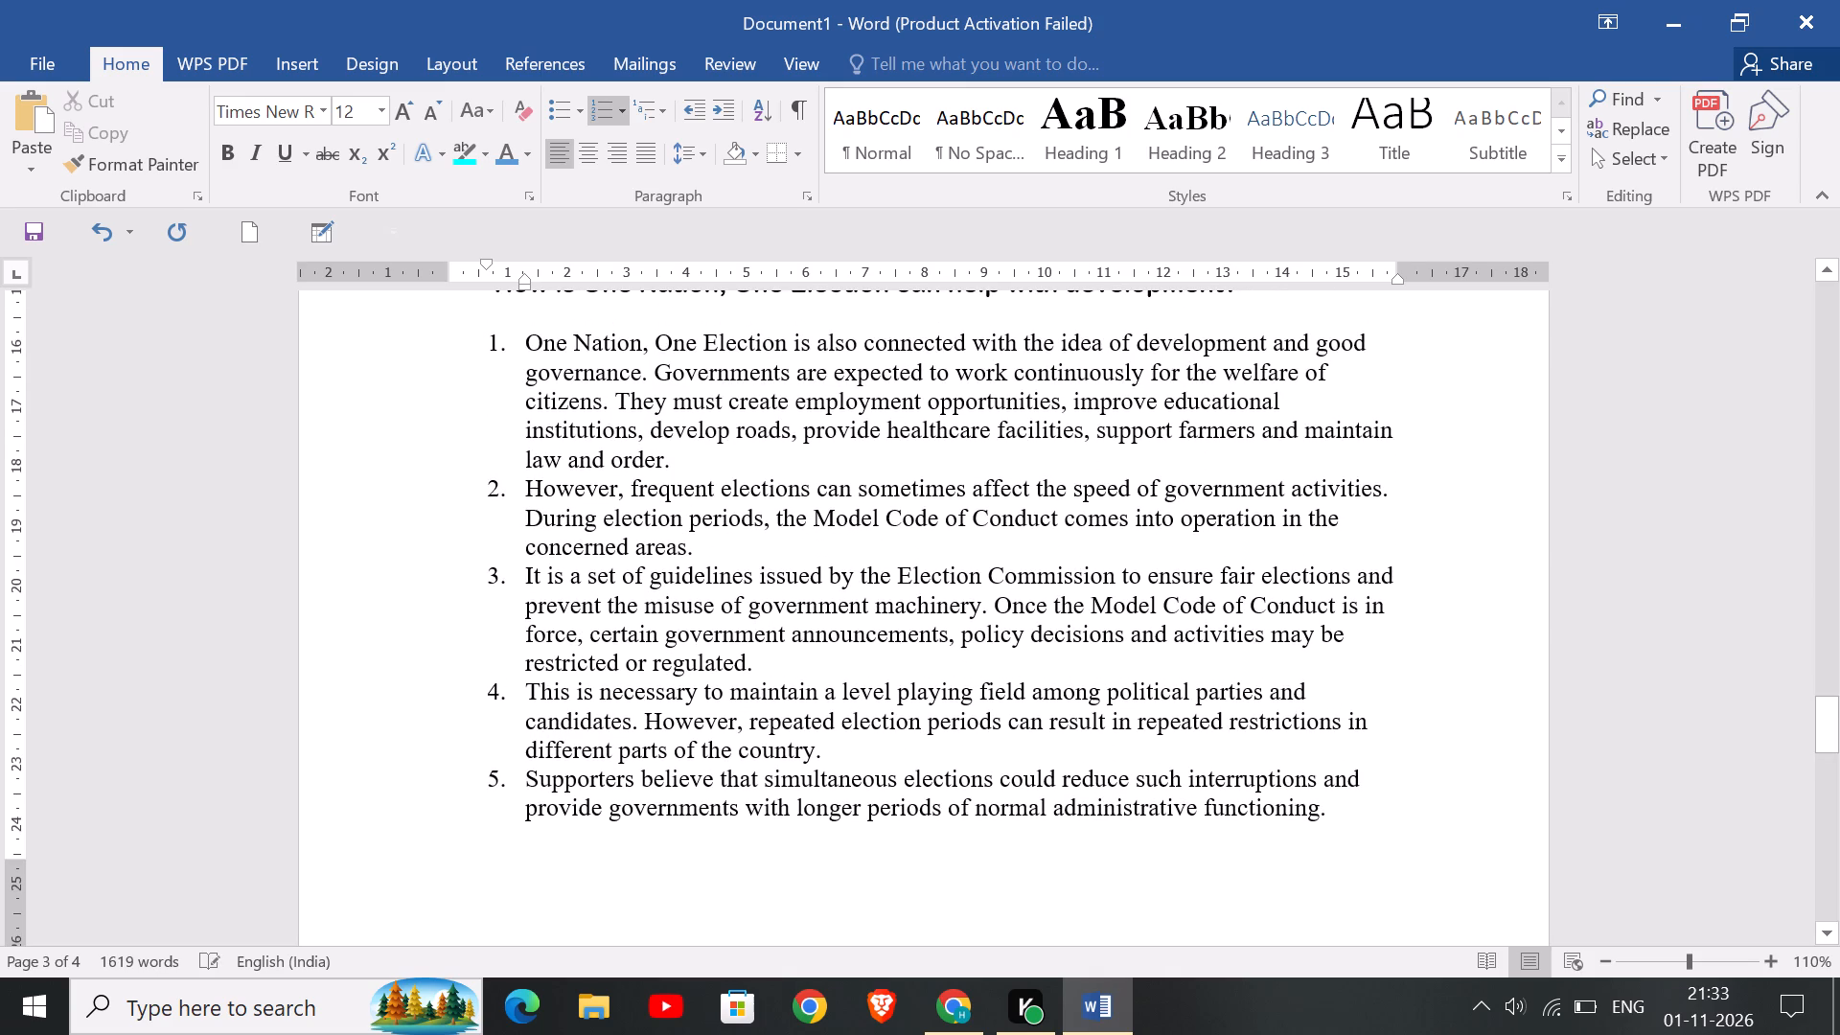
click(718, 547)
key(BackSpace)
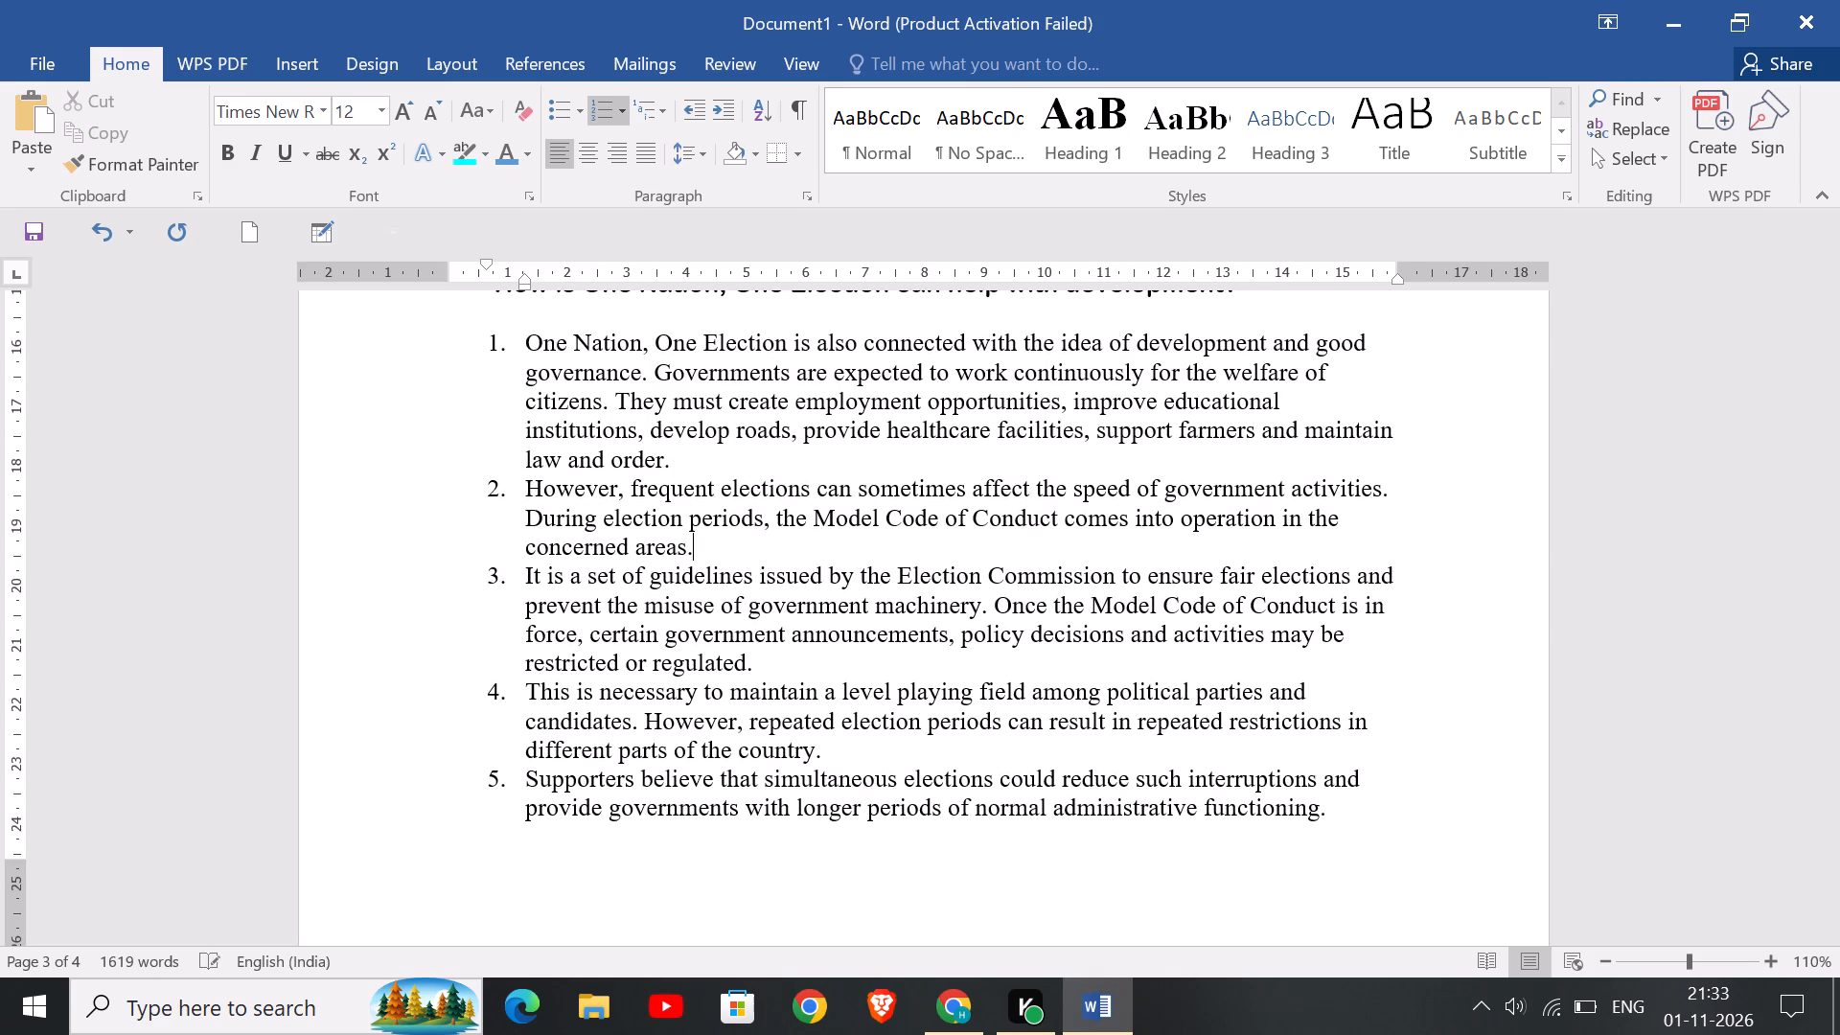
scroll(718, 547, up, 1)
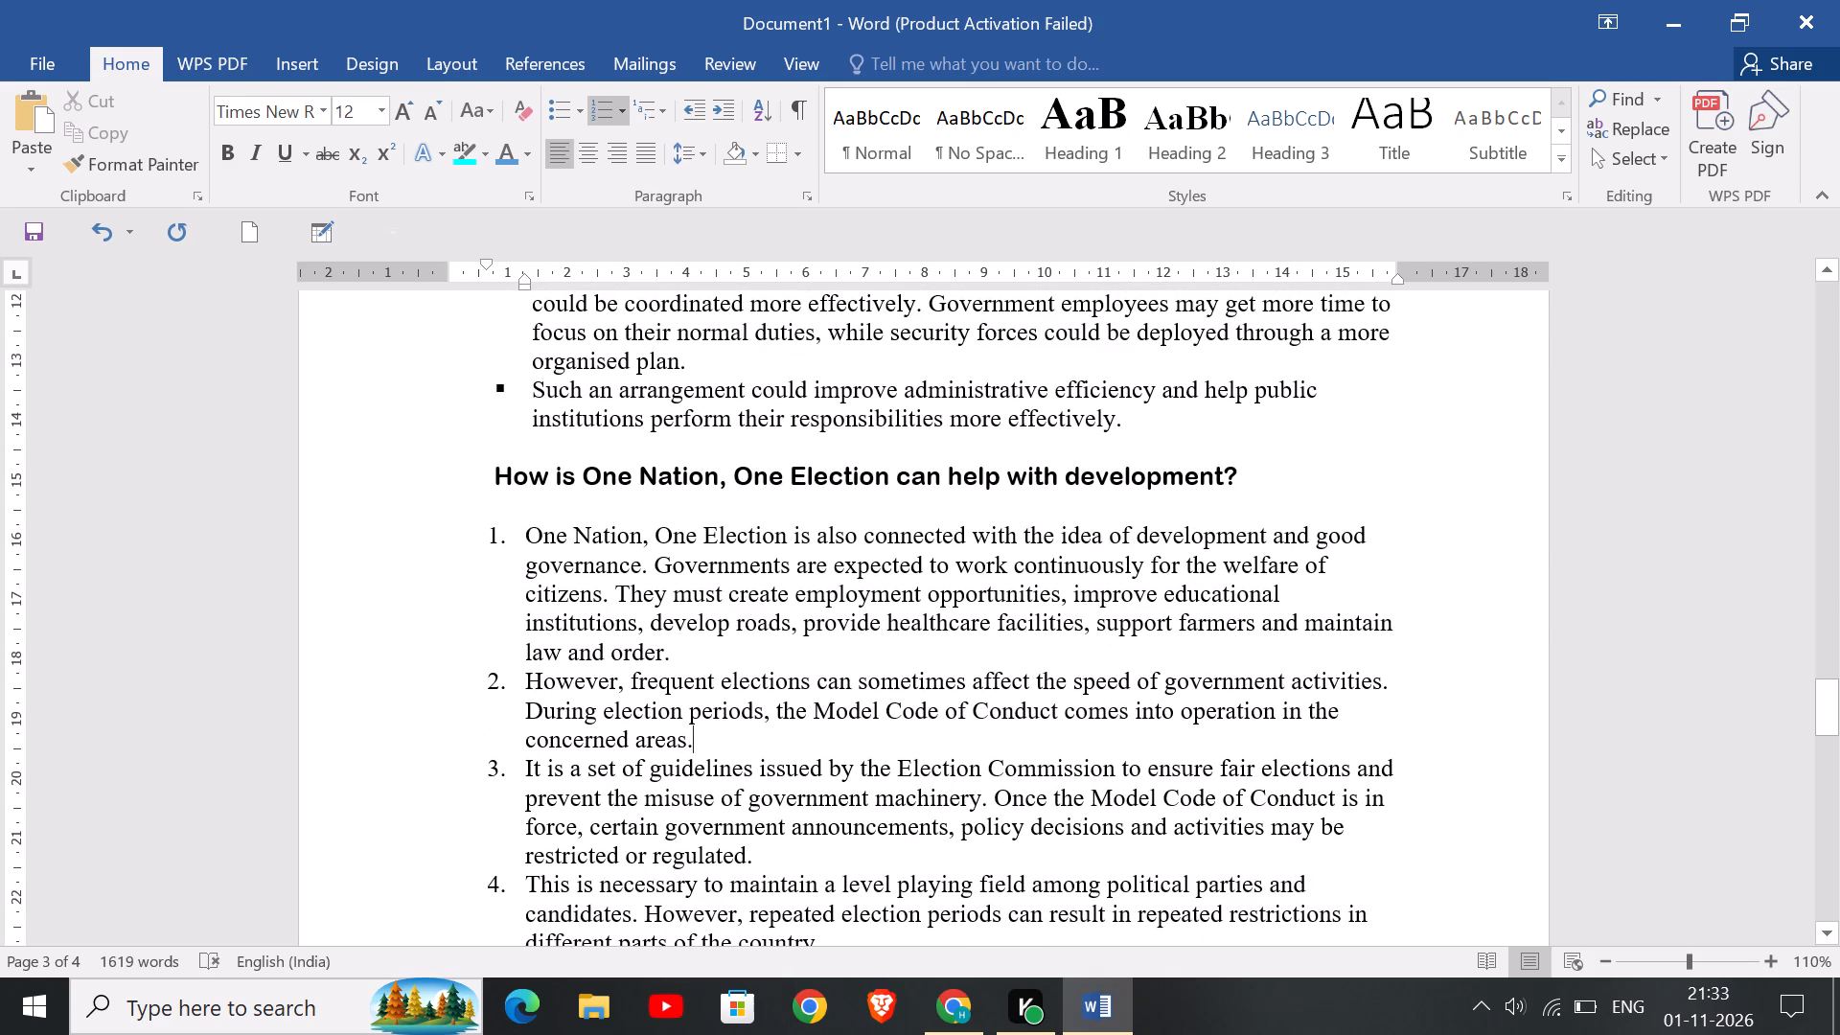
click(701, 651)
key(BackSpace)
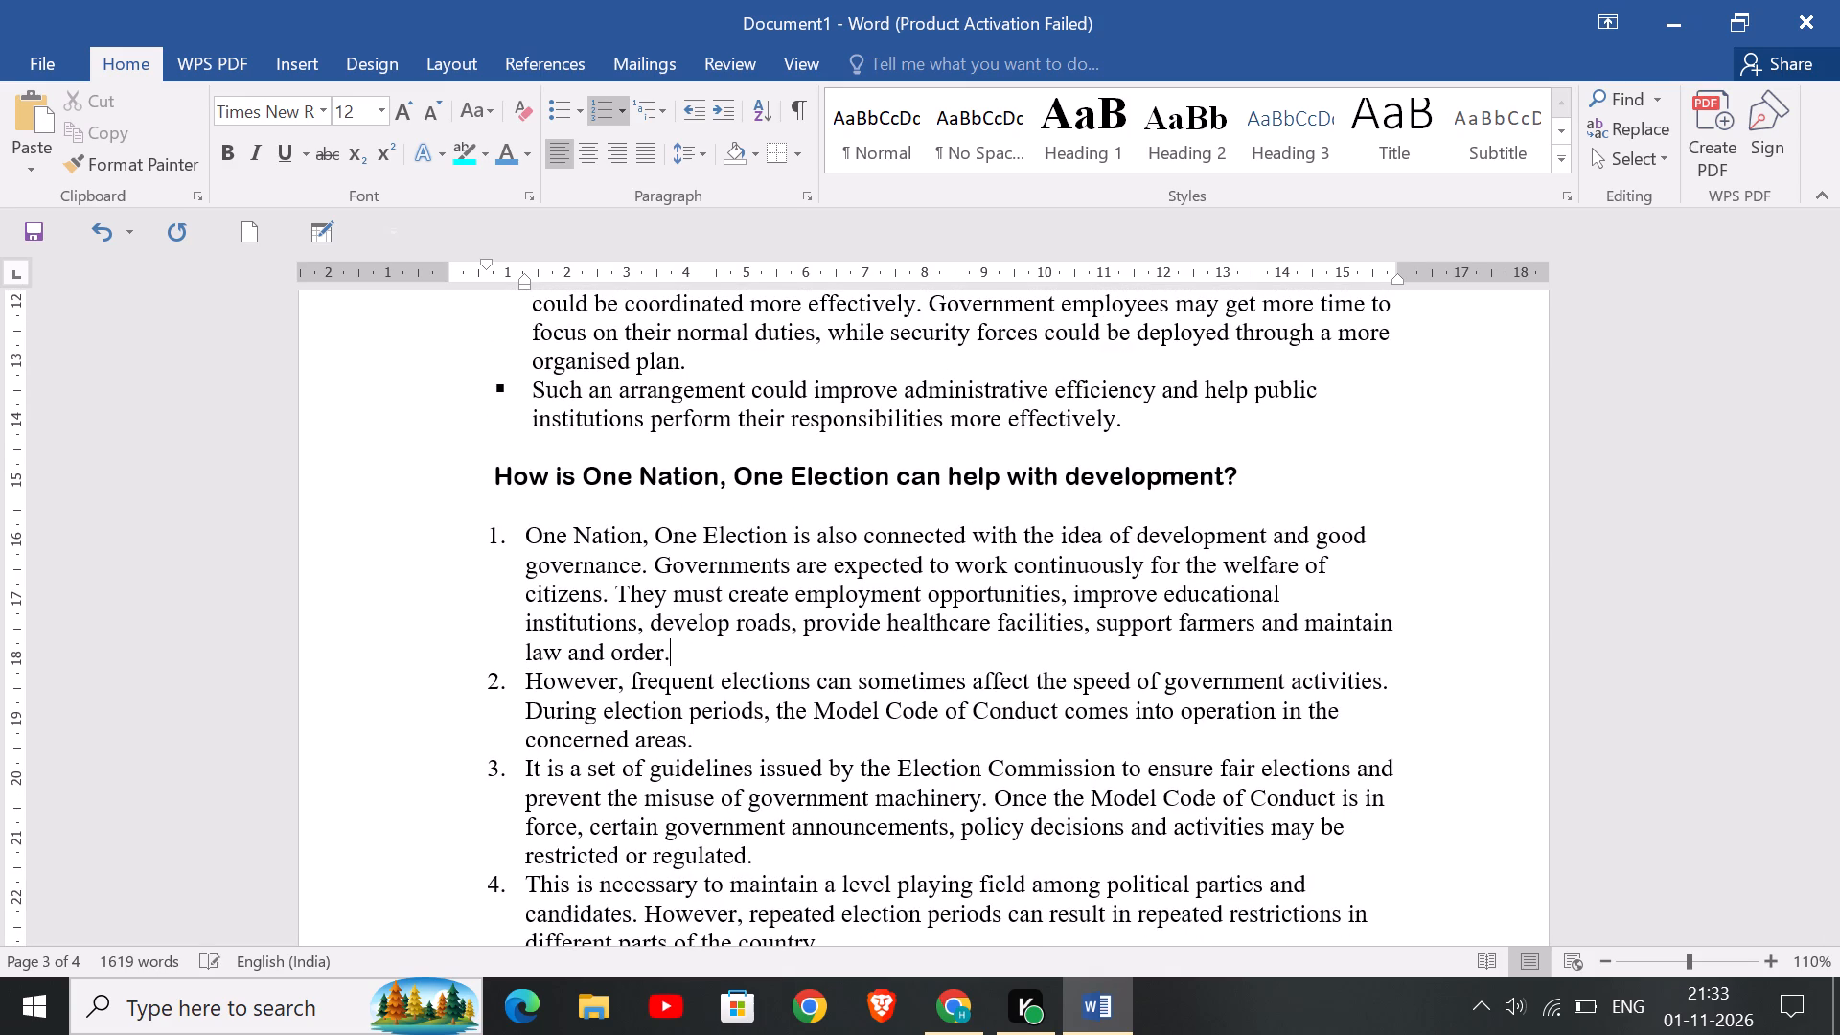
Delete the trailing spaces ending the square bullets that begin "If national and state elections" and "When elections take place repeatedly".
scroll(701, 651, up, 5)
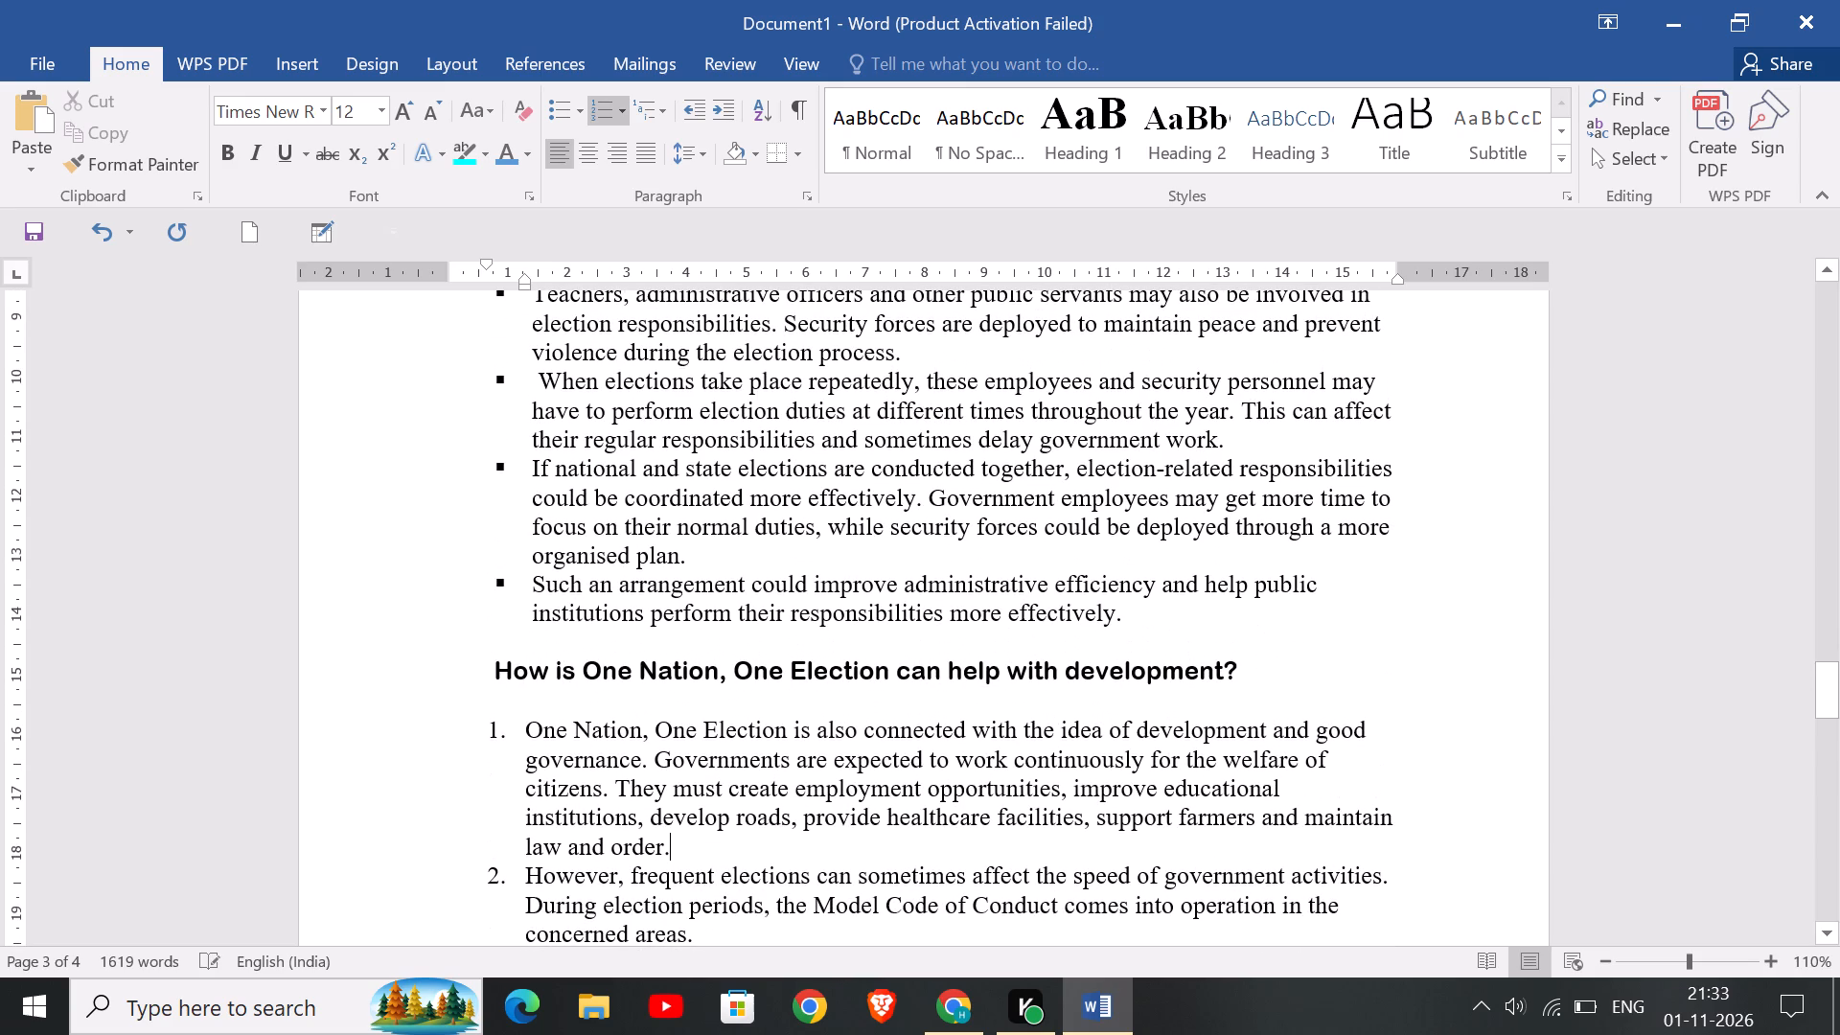
click(720, 558)
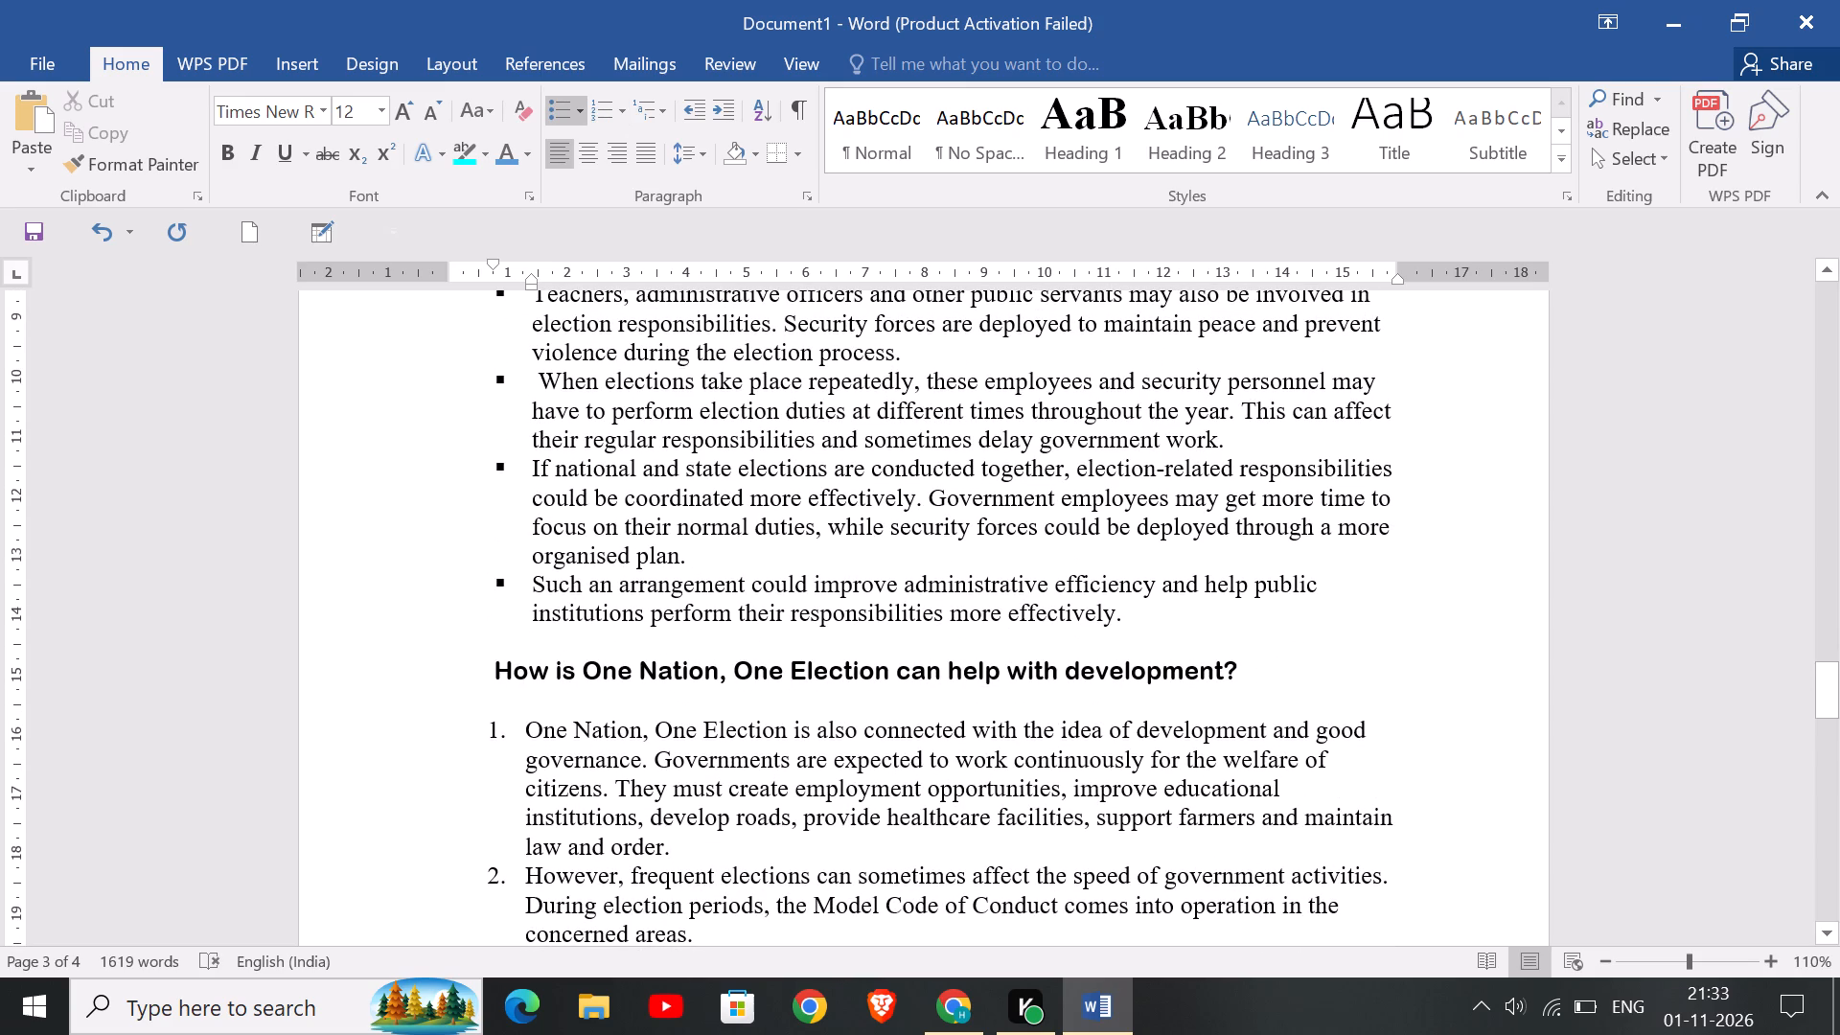
key(BackSpace)
click(1141, 616)
click(1250, 438)
key(BackSpace)
Delete the trailing spaces ending the arrow bullets that begin "Money saved through improved efficiency" and "When elections are conducted frequently".
scroll(882, 389, up, 1)
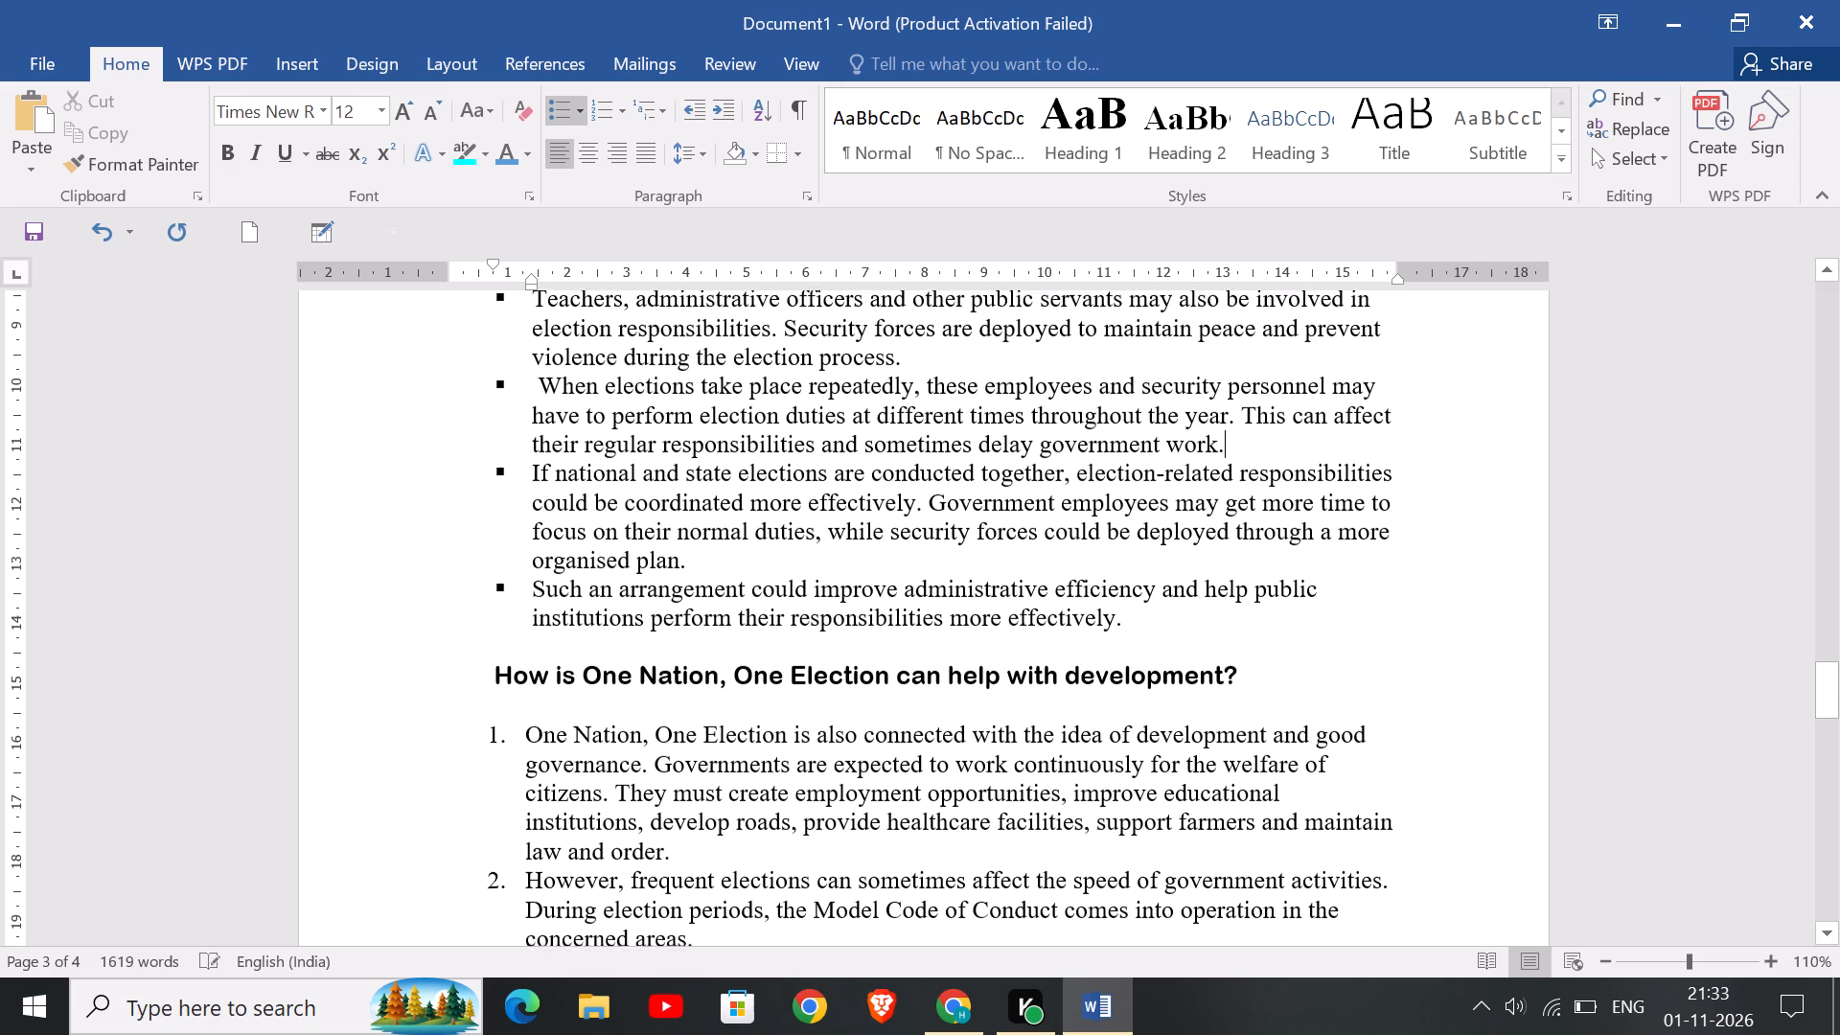
scroll(882, 389, up, 1)
click(935, 385)
scroll(965, 381, up, 1)
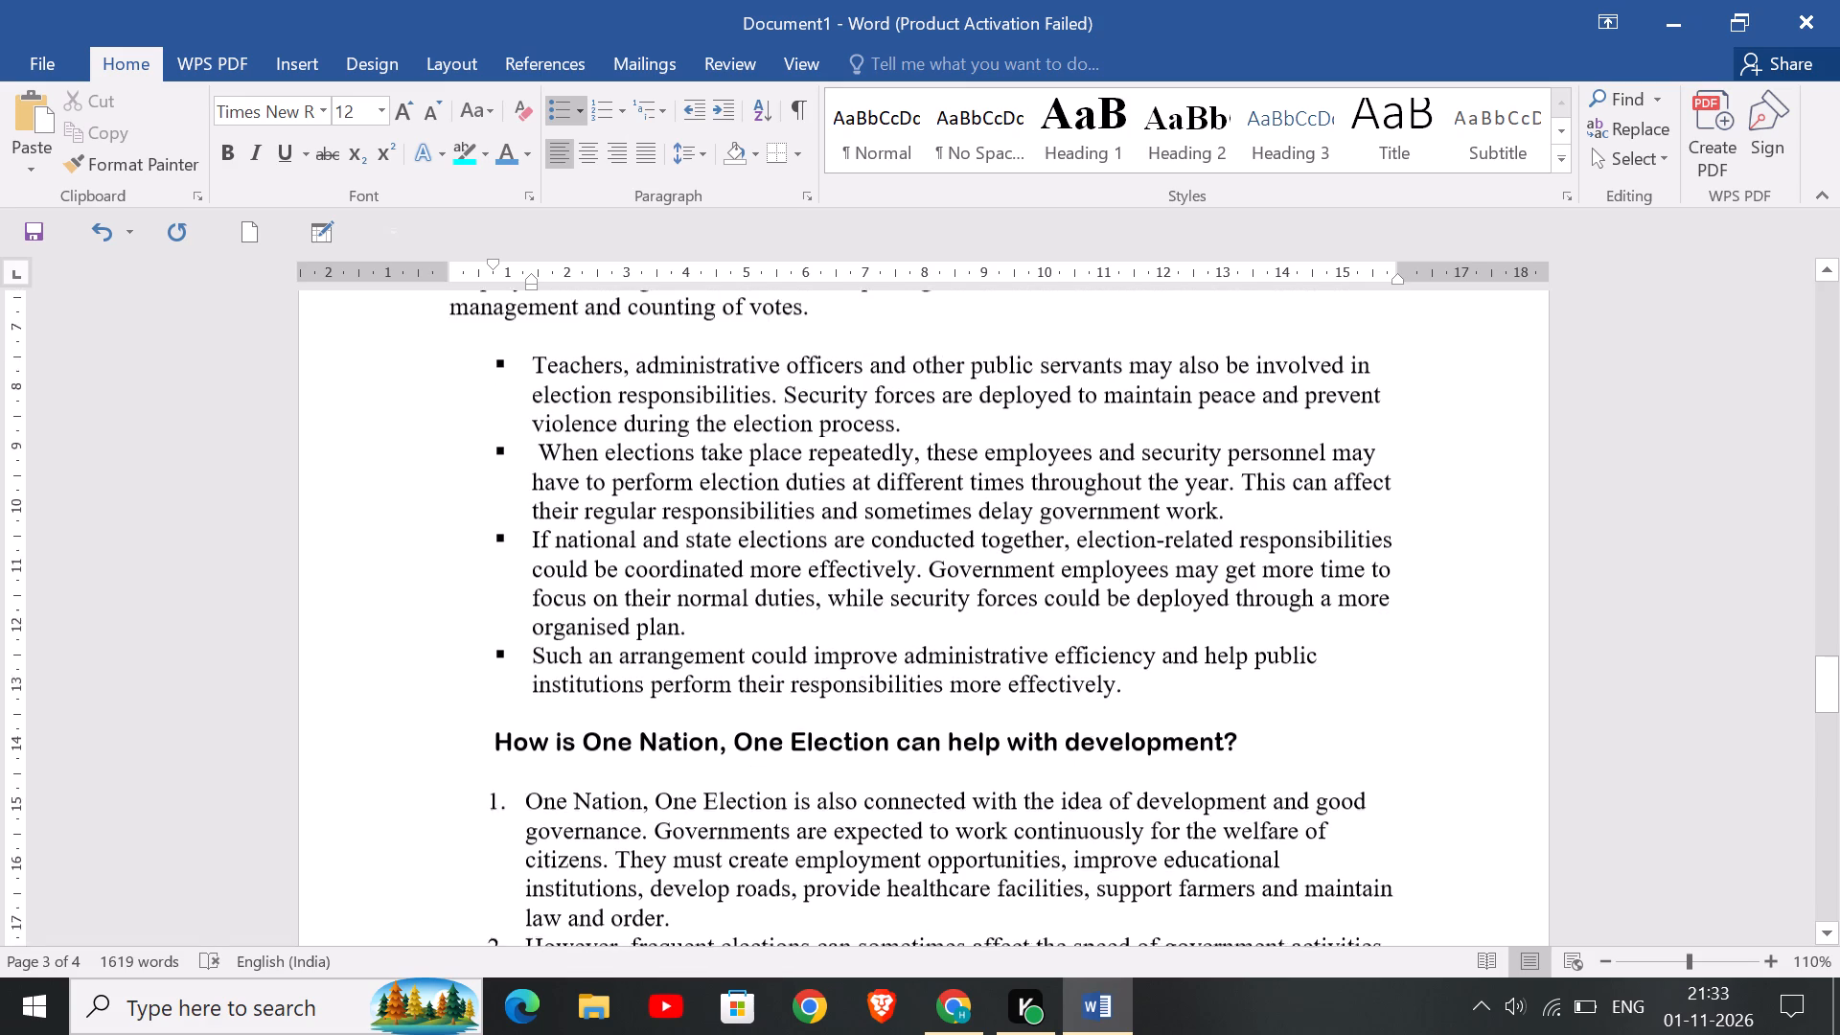
scroll(965, 381, up, 1)
click(869, 402)
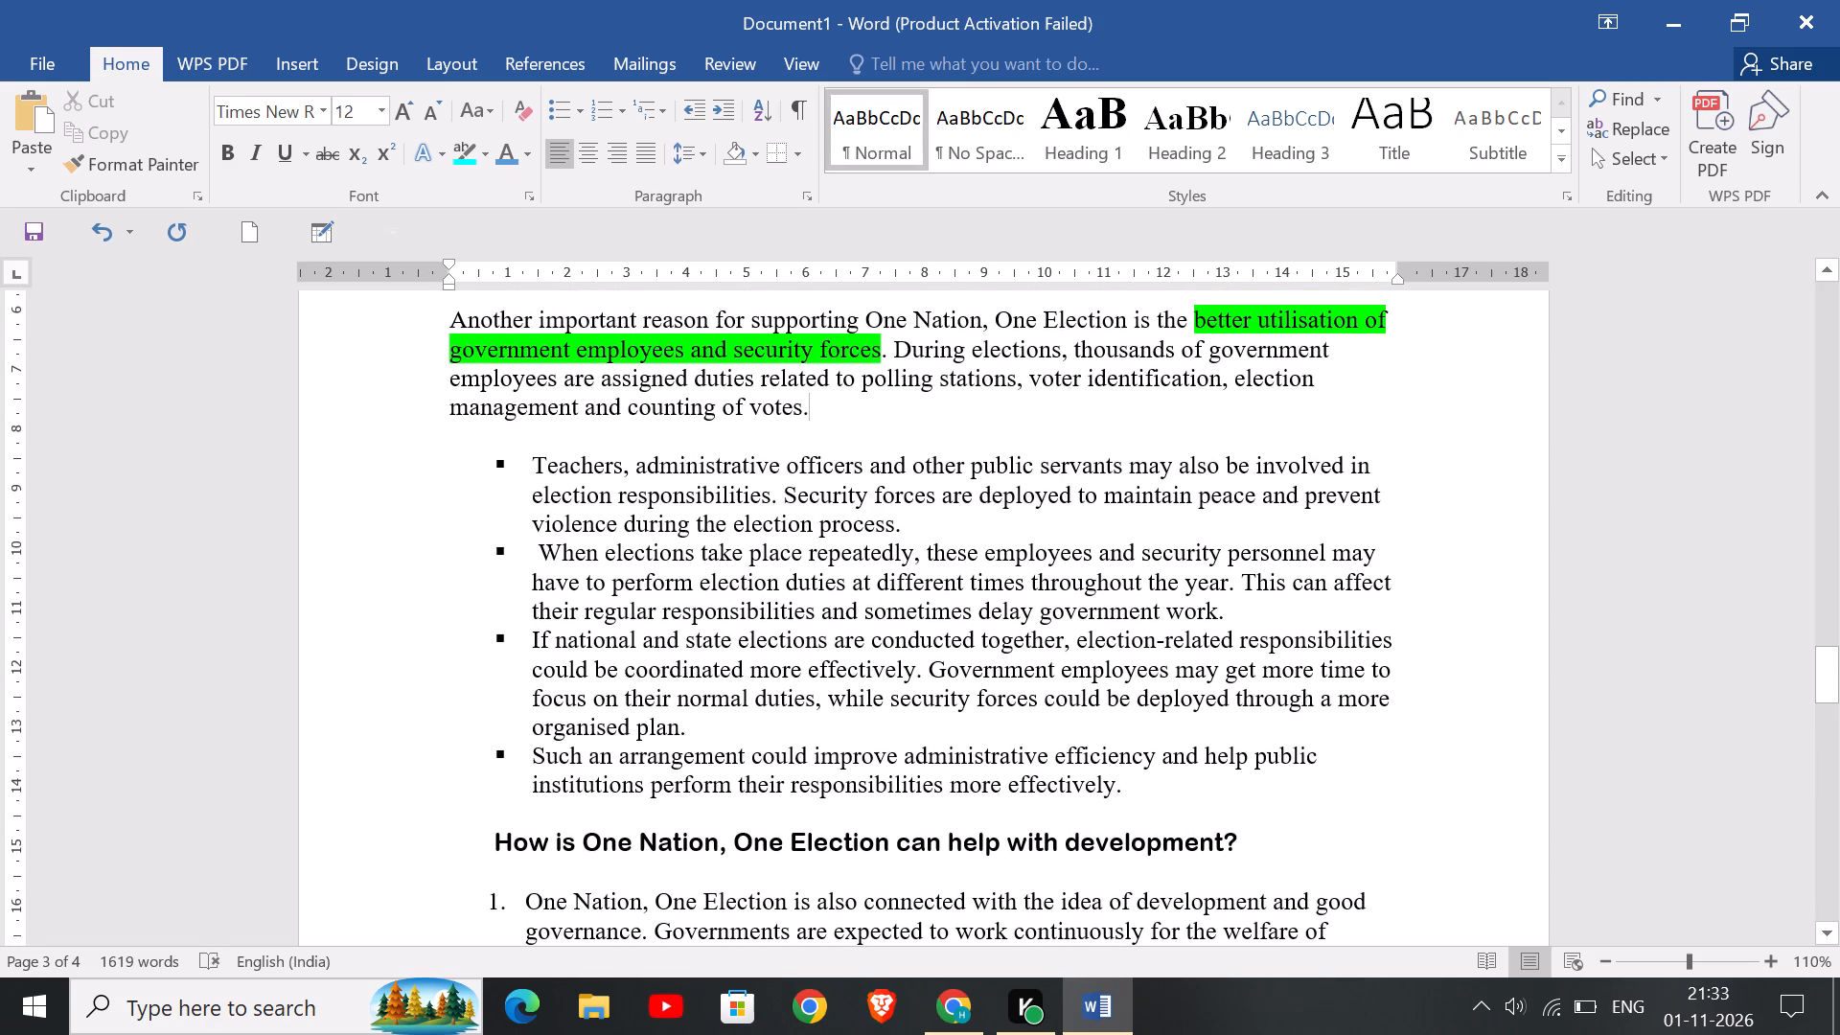
scroll(864, 407, up, 2)
click(1147, 469)
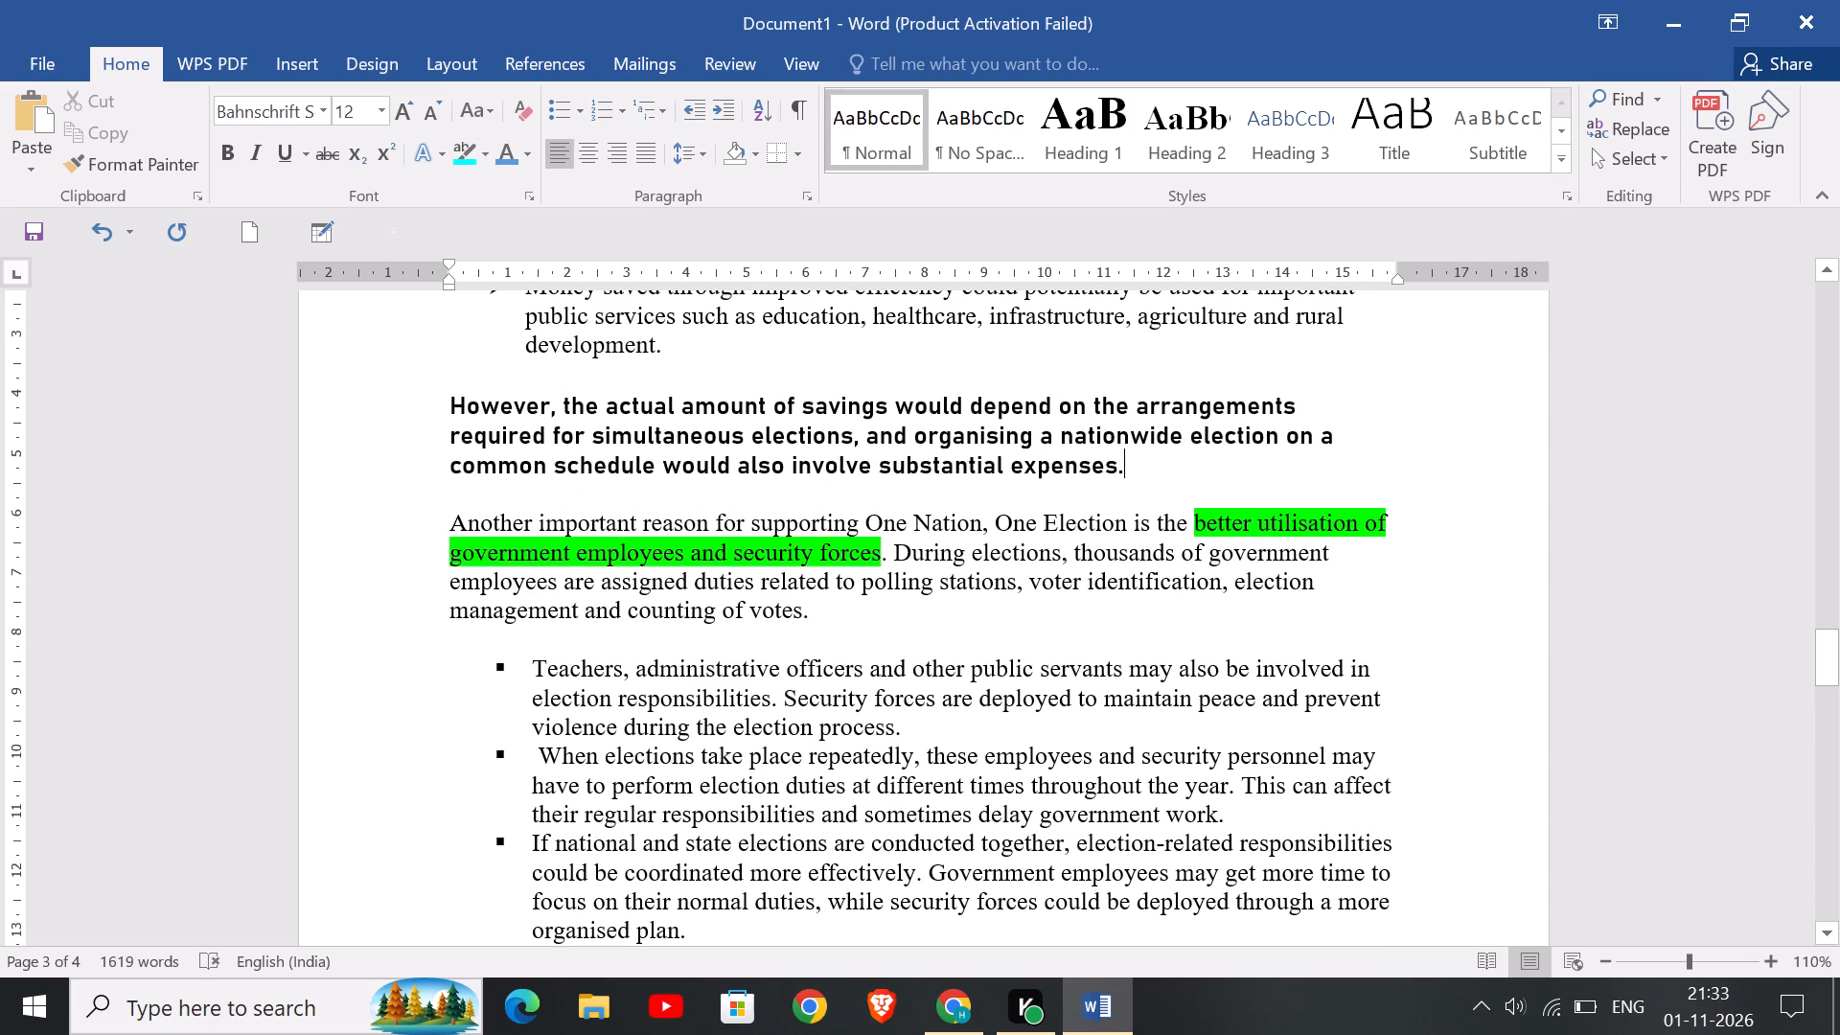
click(811, 363)
scroll(811, 363, up, 1)
key(BackSpace)
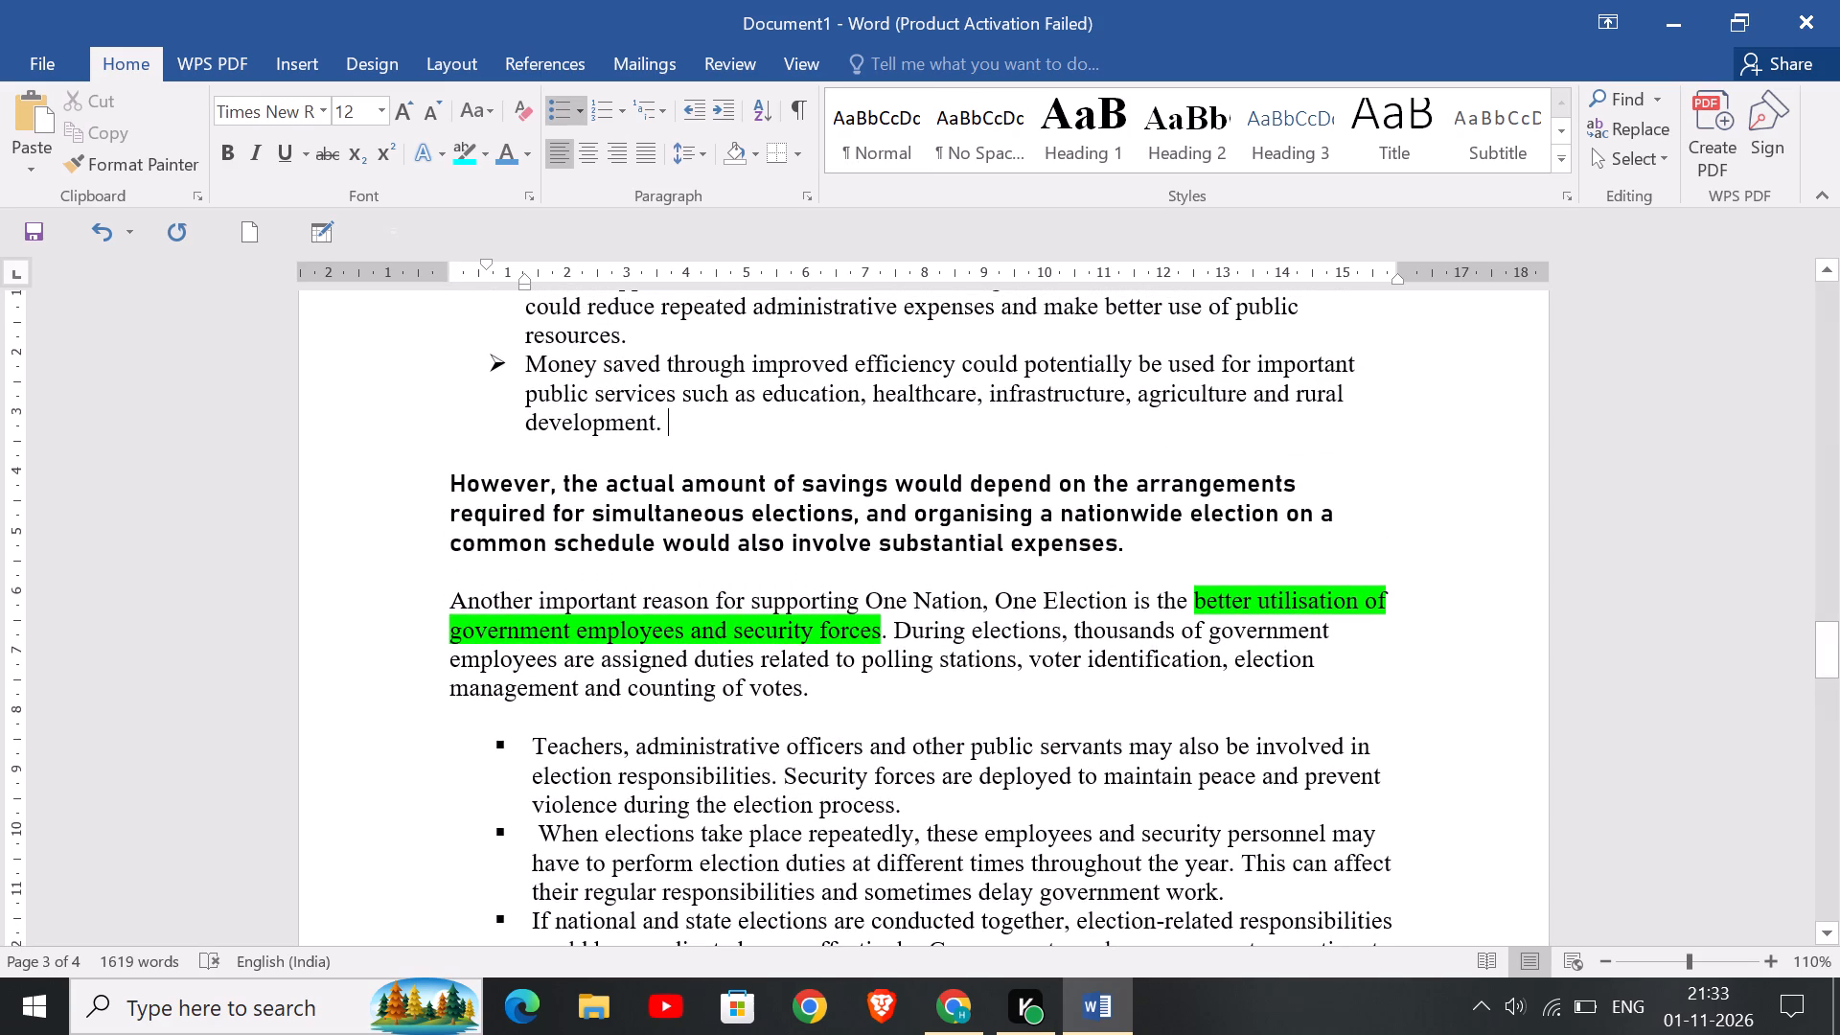
scroll(811, 363, up, 1)
click(651, 468)
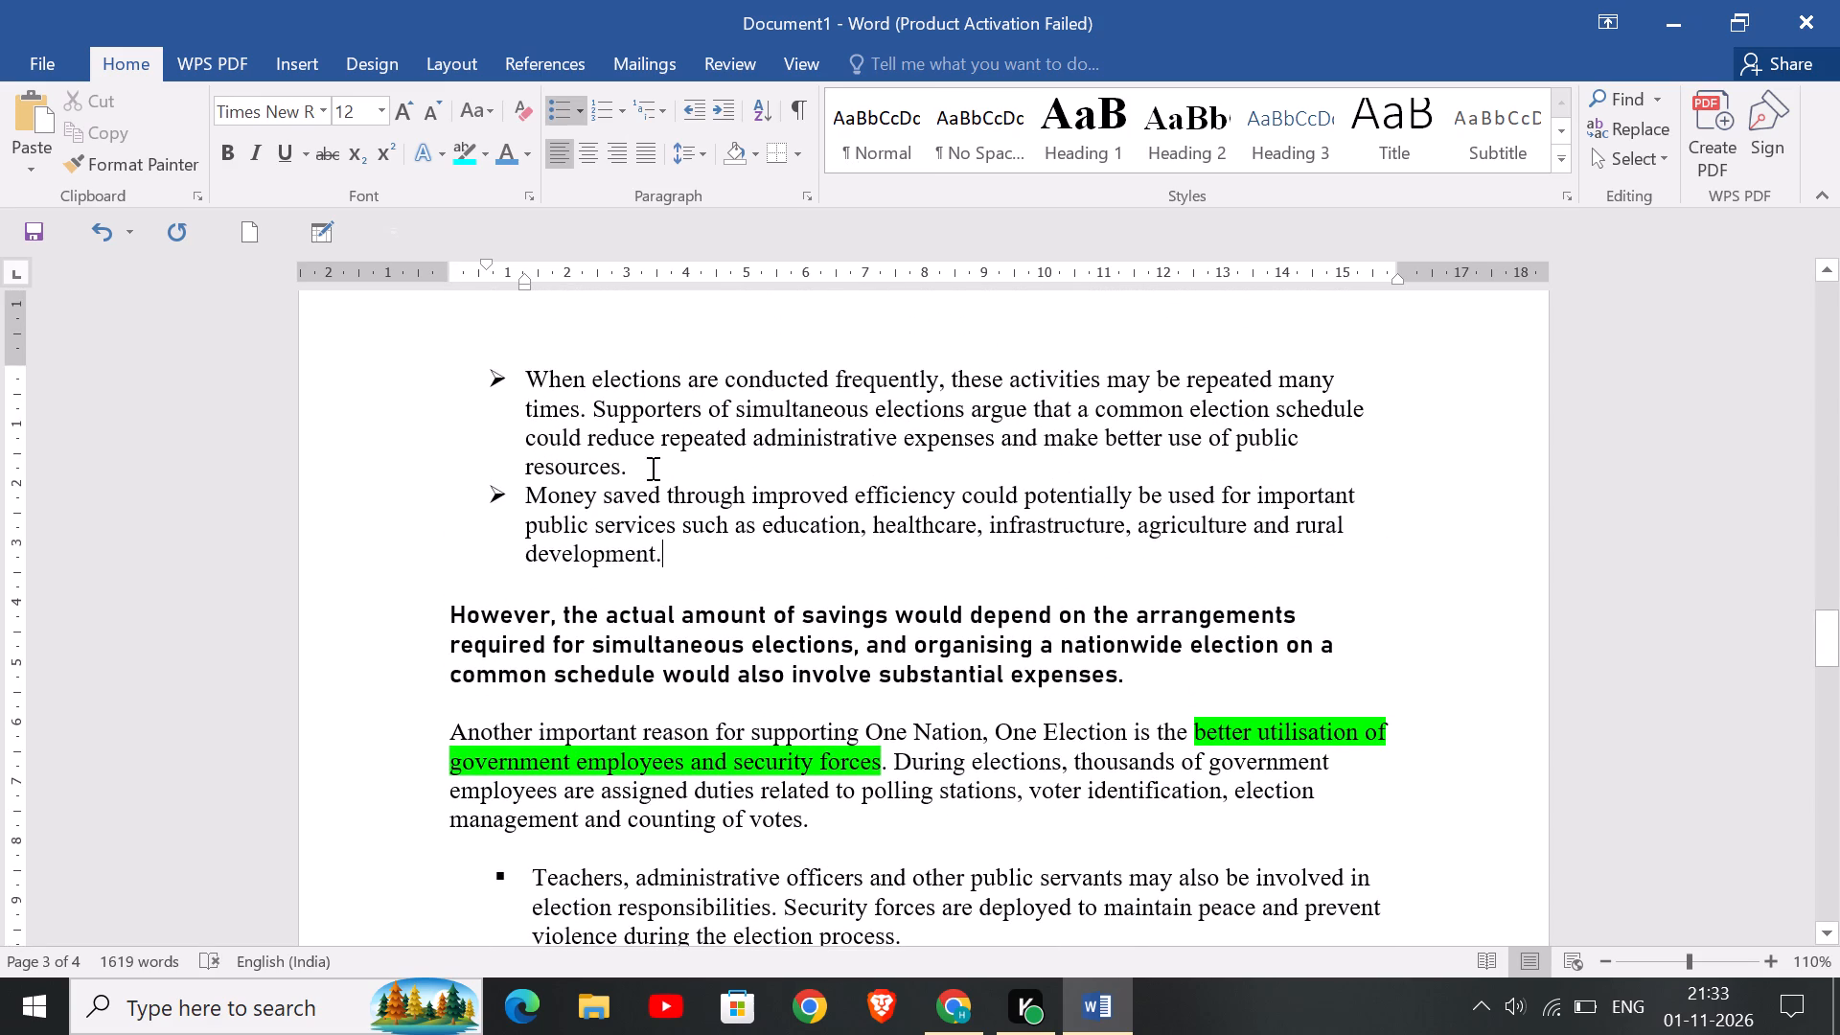
key(BackSpace)
Delete the trailing spaces ending the arrow bullets that begin "Political parties and candidates" and "Elections require a considerable amount".
scroll(651, 468, up, 1)
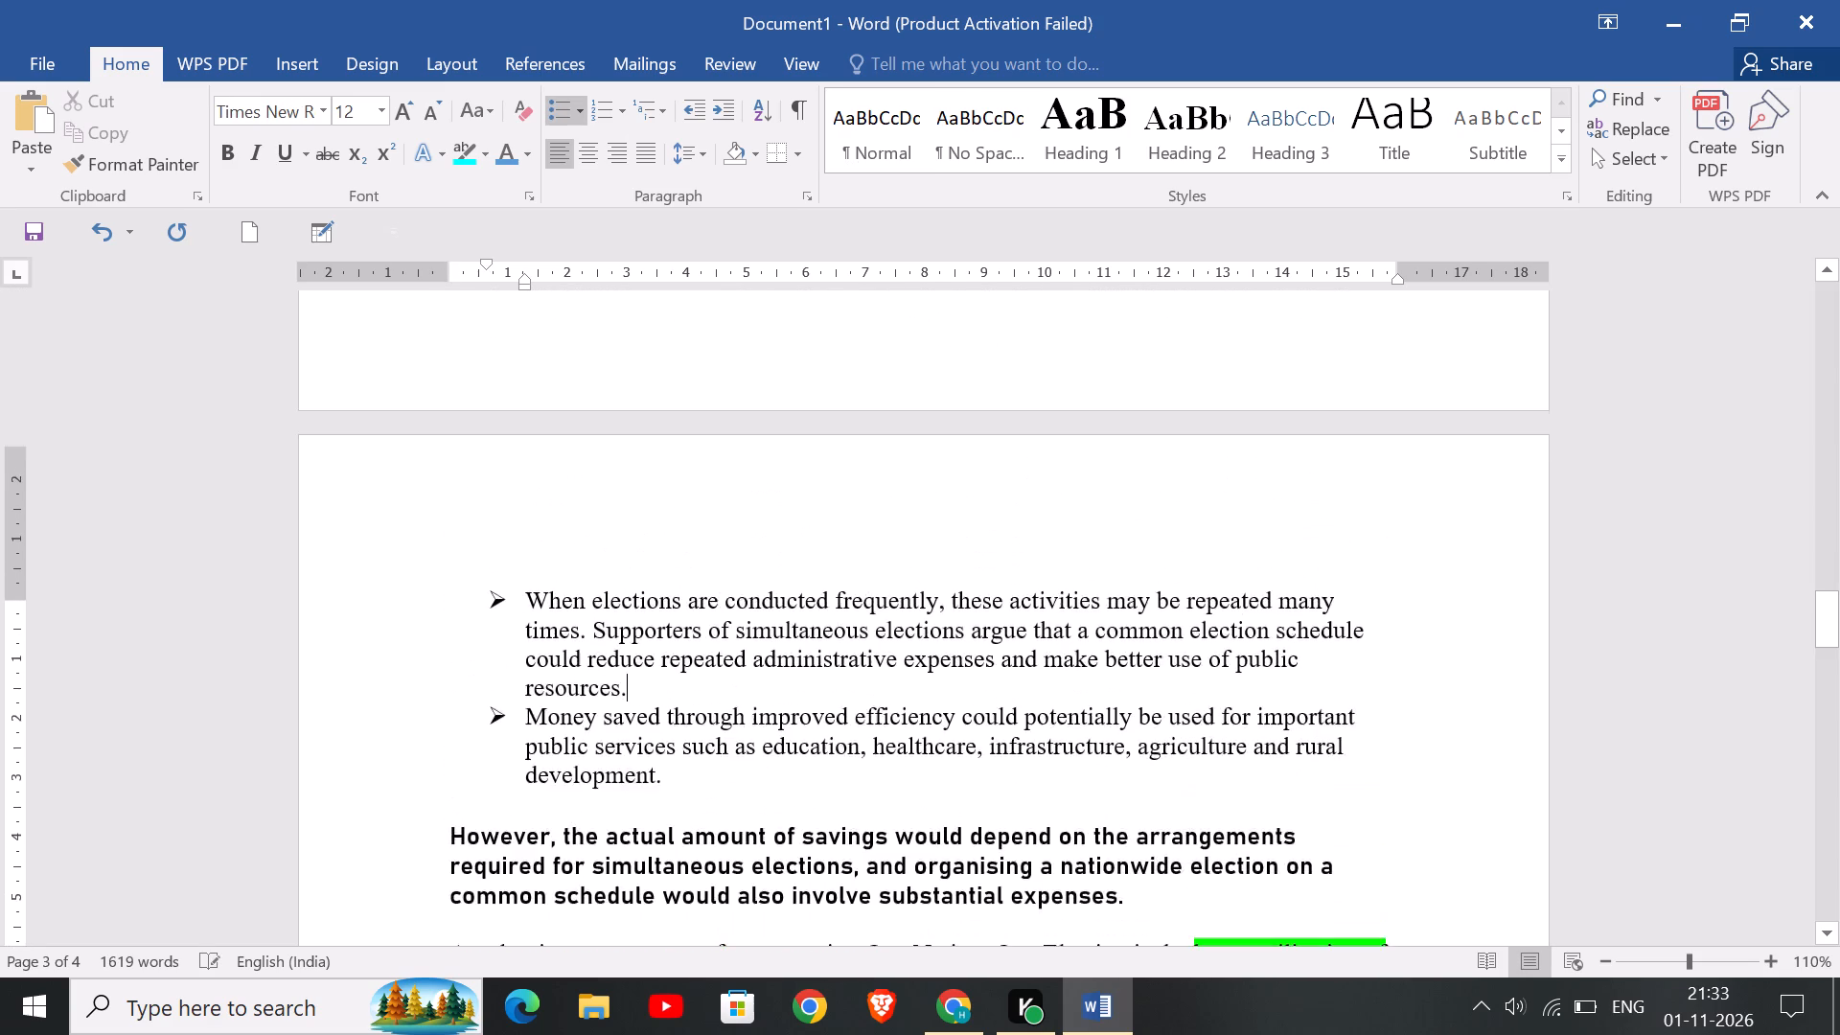
scroll(651, 468, up, 2)
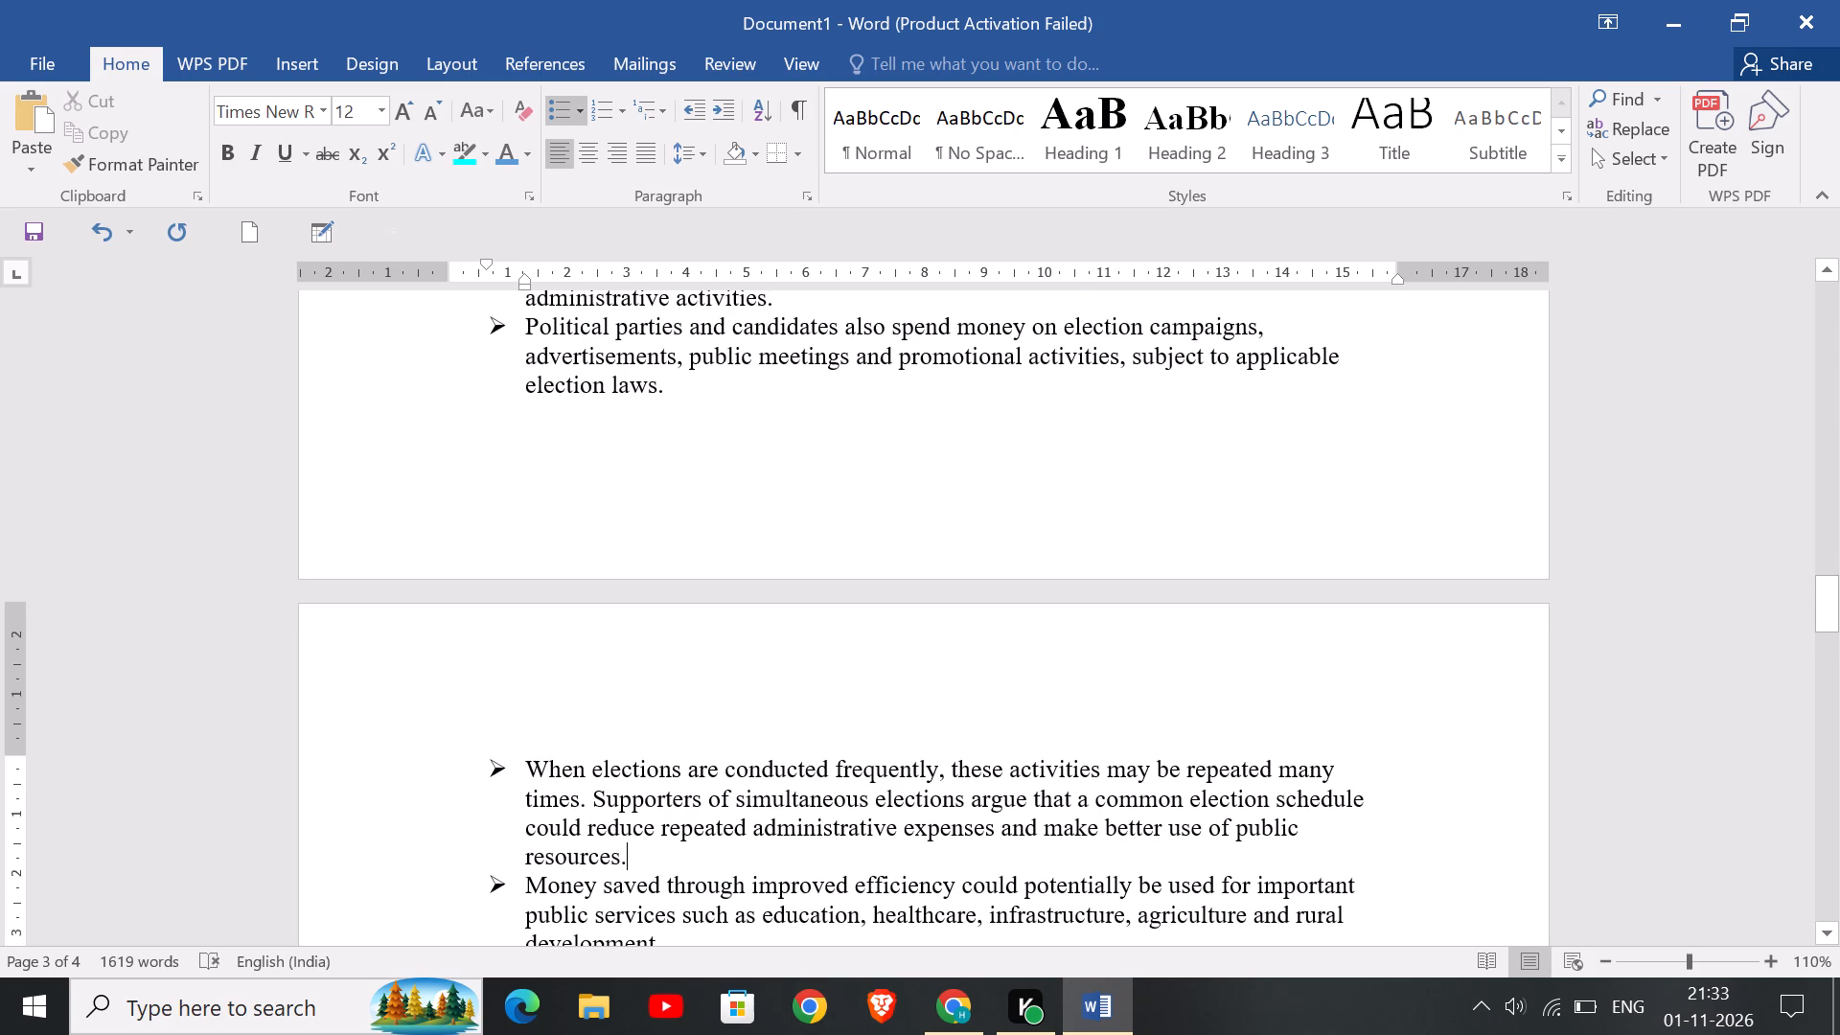
click(712, 391)
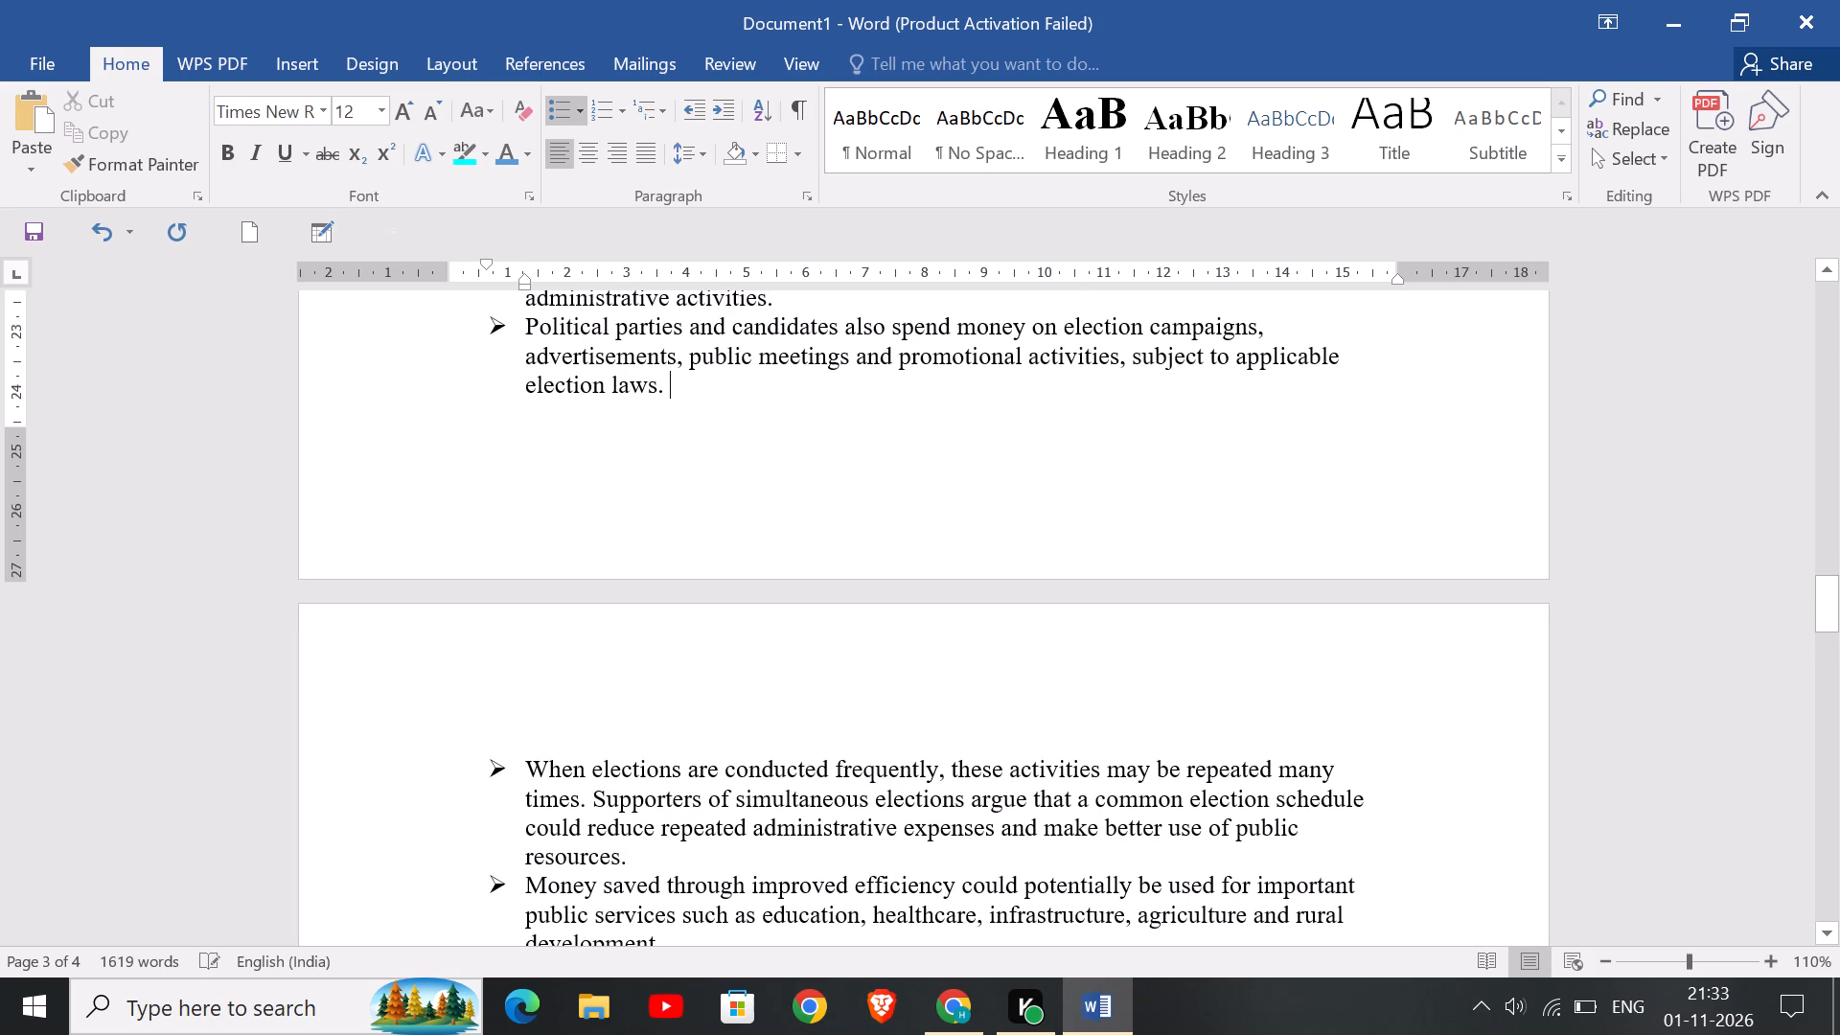
key(BackSpace)
scroll(610, 373, up, 1)
click(785, 383)
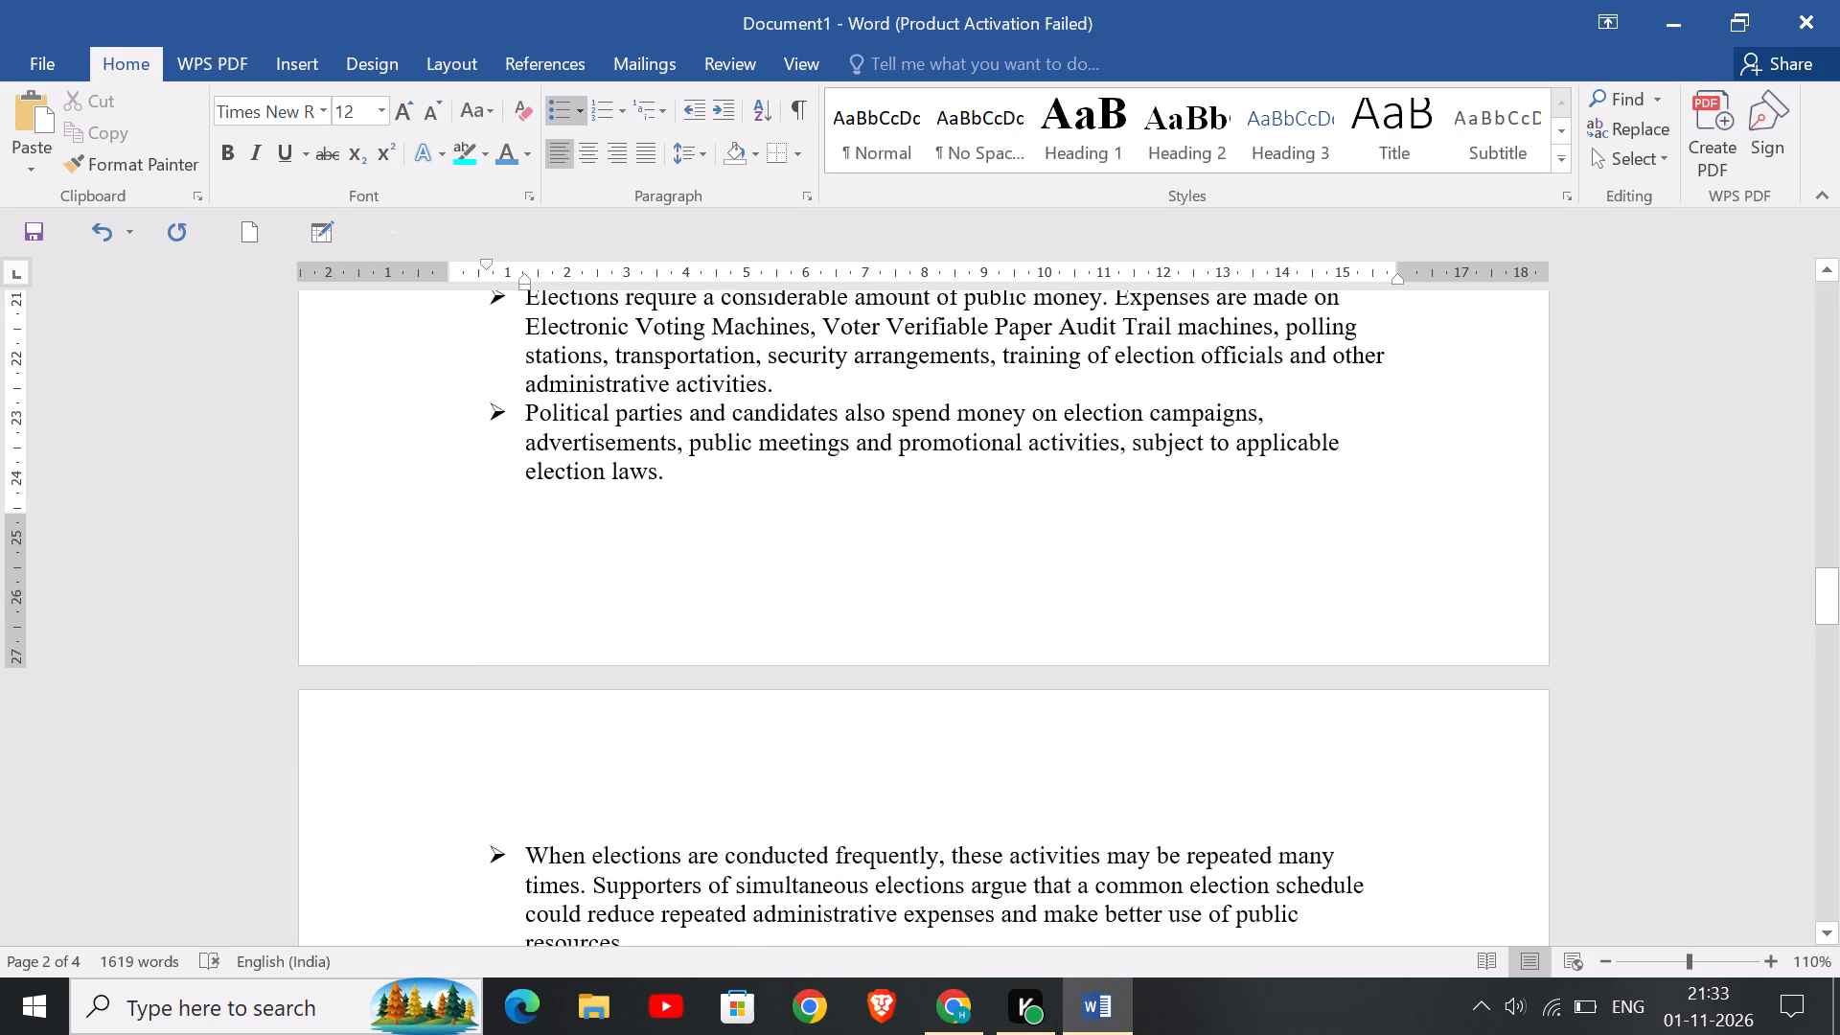
key(BackSpace)
Delete the trailing space ending the heading "One of the major reasons behind the discussion of One Nation, One Election", after "conducting elections.".
scroll(785, 383, up, 1)
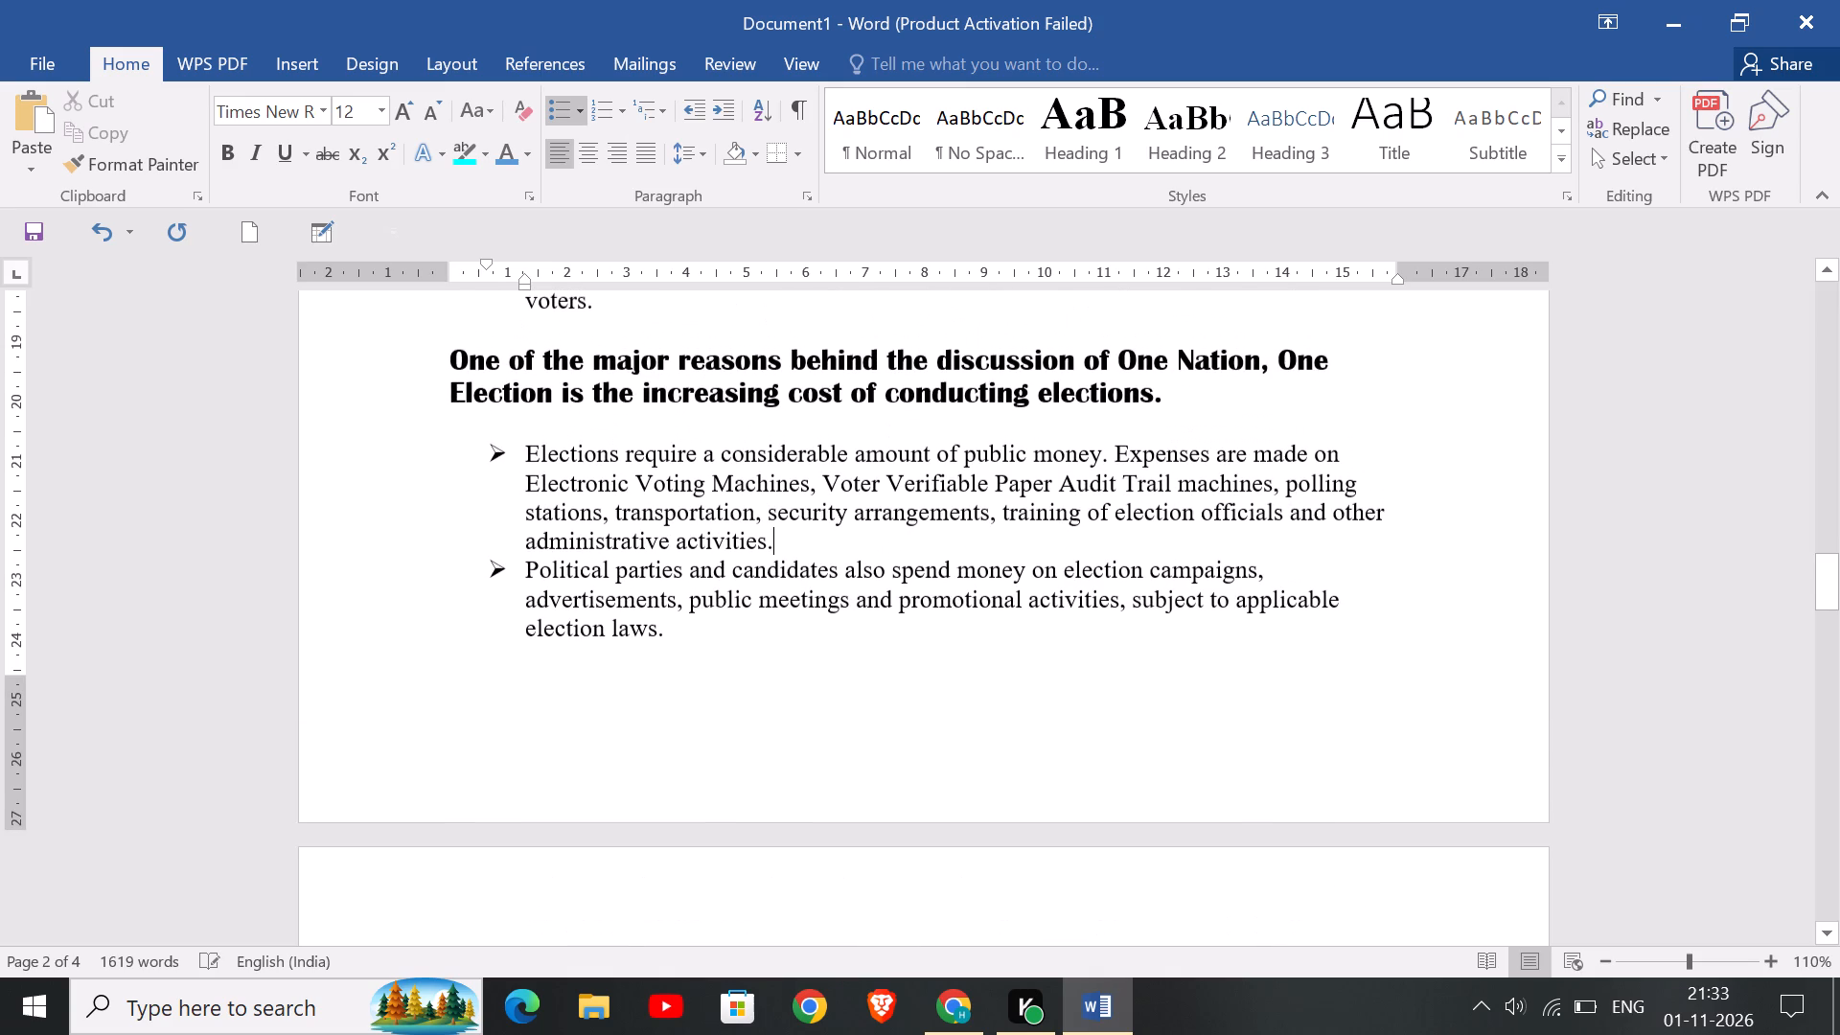
scroll(785, 383, up, 1)
click(1193, 404)
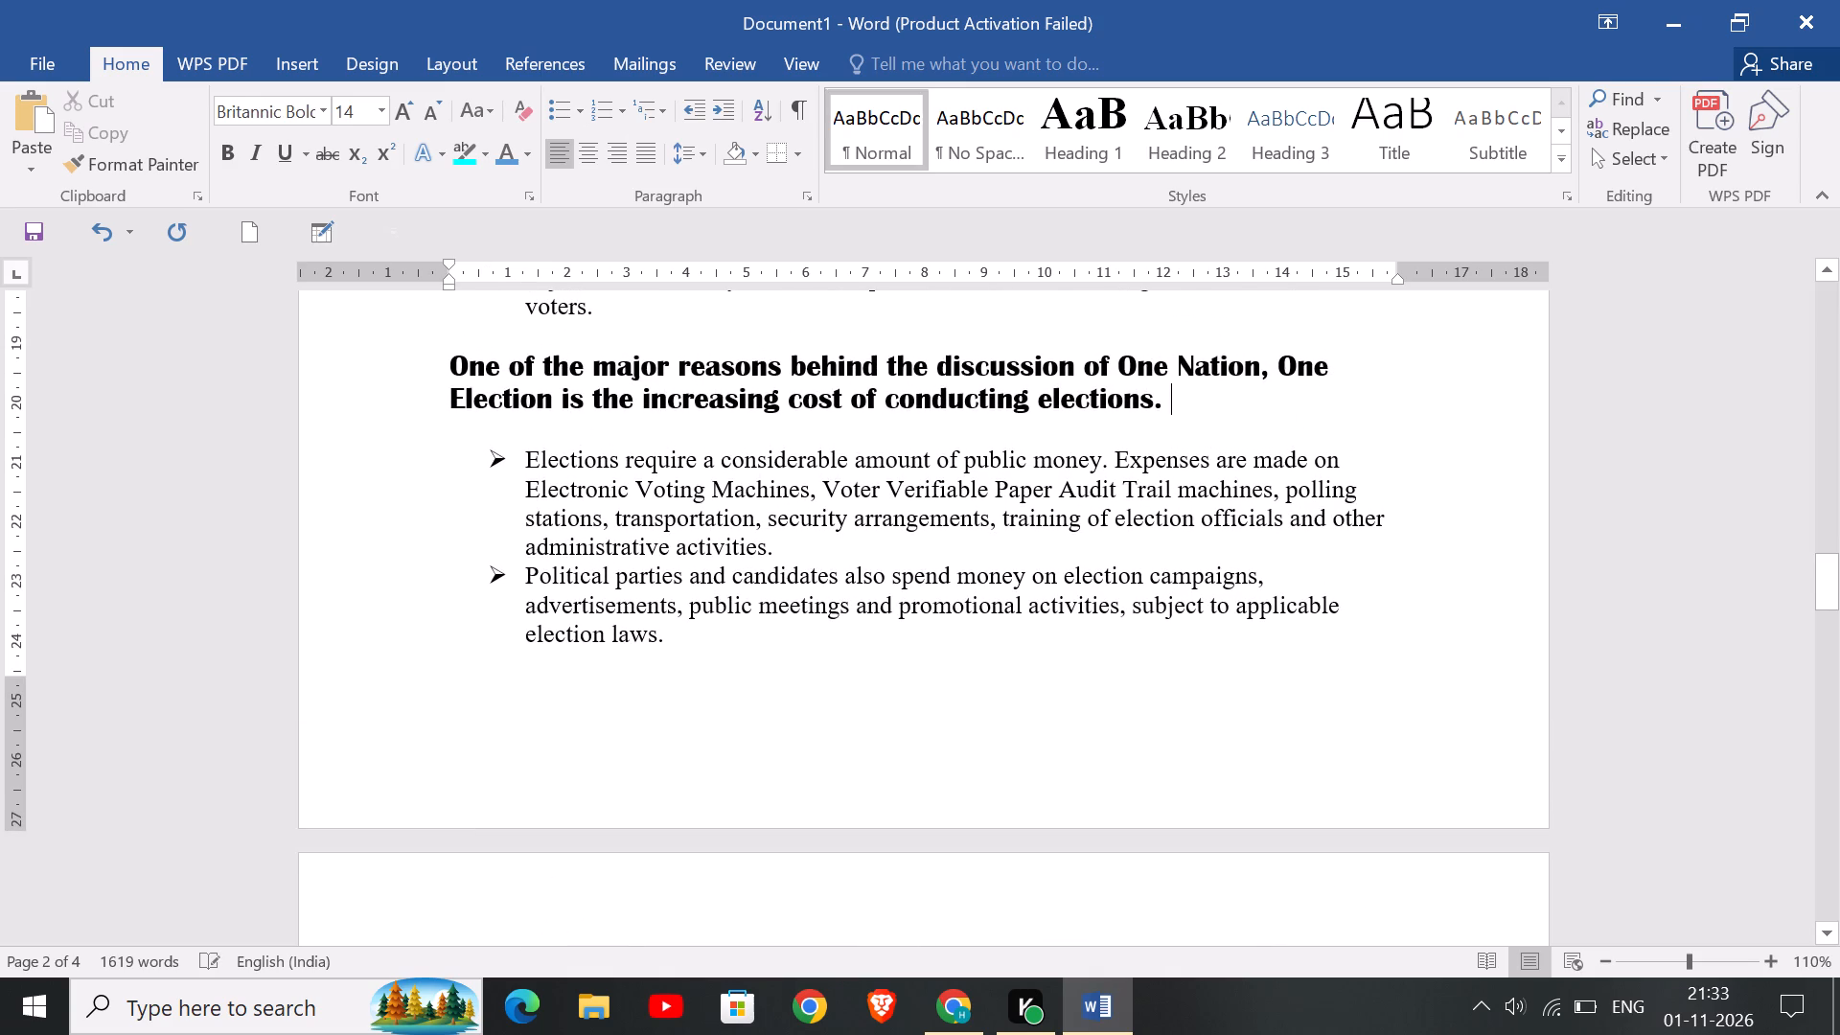
key(BackSpace)
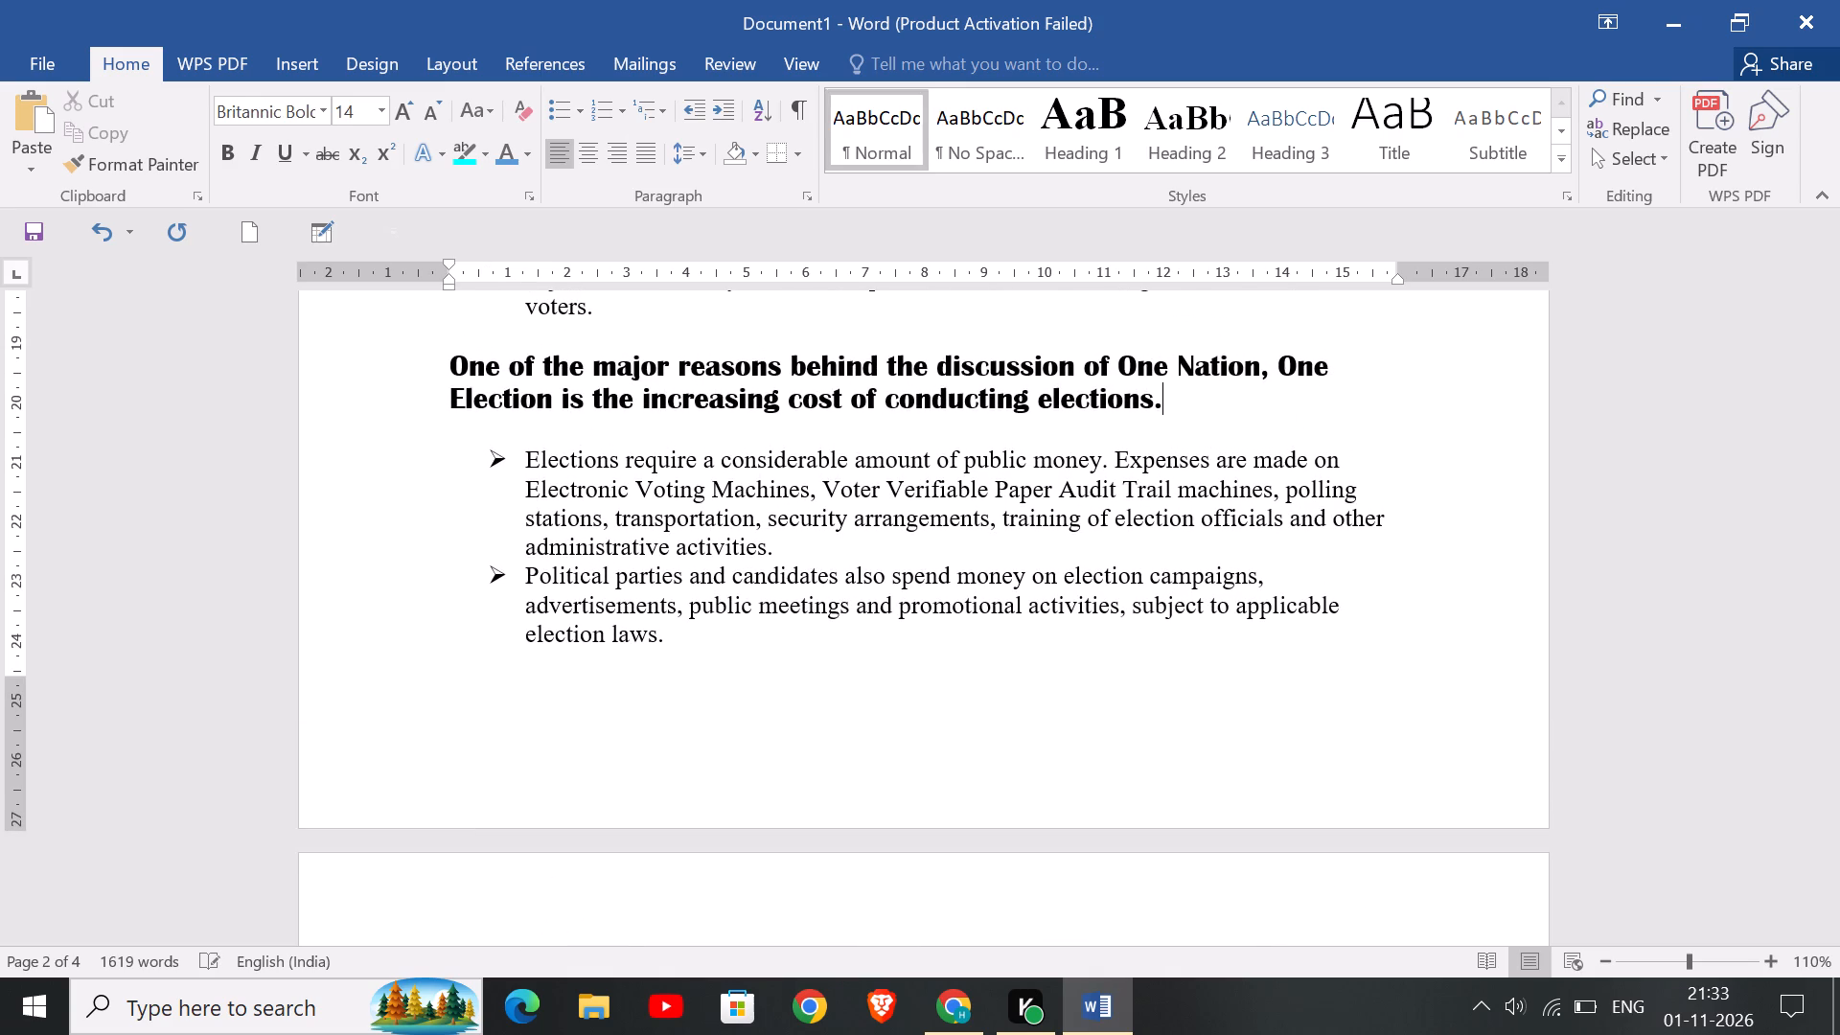
Delete the trailing spaces ending the arrow bullets that begin "It manages election schedules" and "In a country like India".
scroll(1193, 404, up, 1)
click(690, 523)
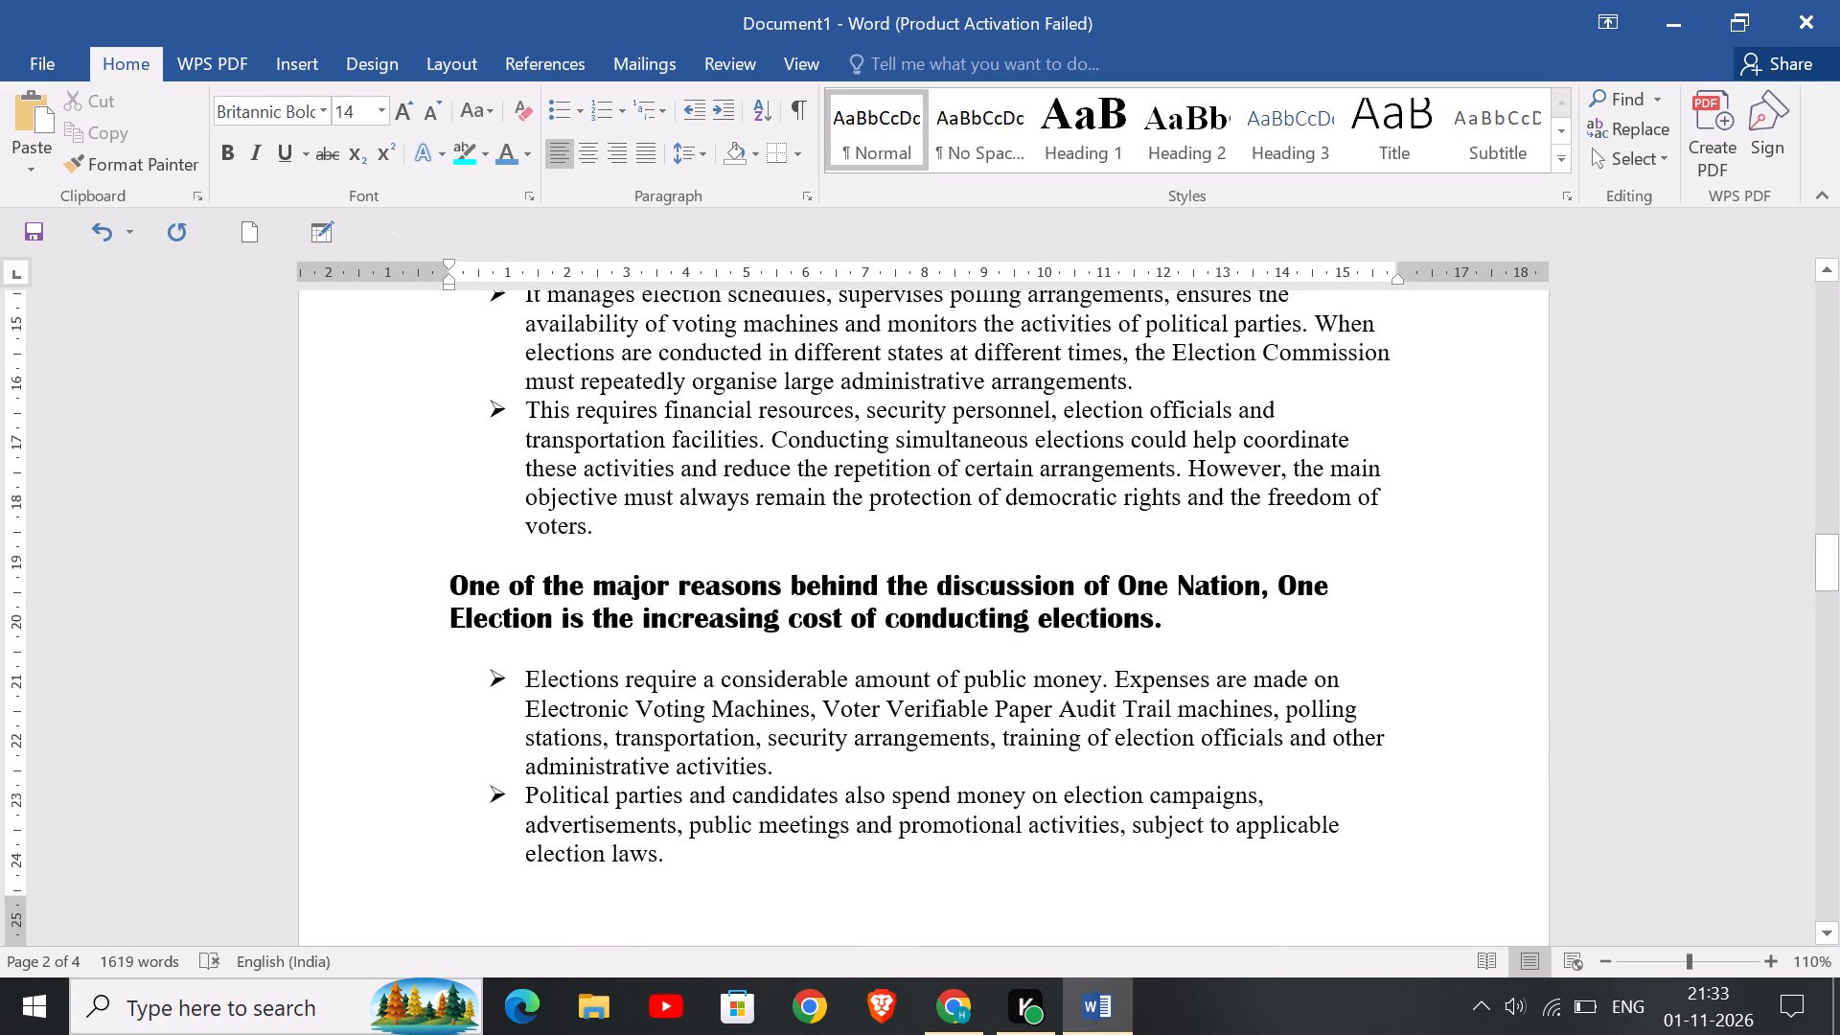
click(1142, 377)
key(BackSpace)
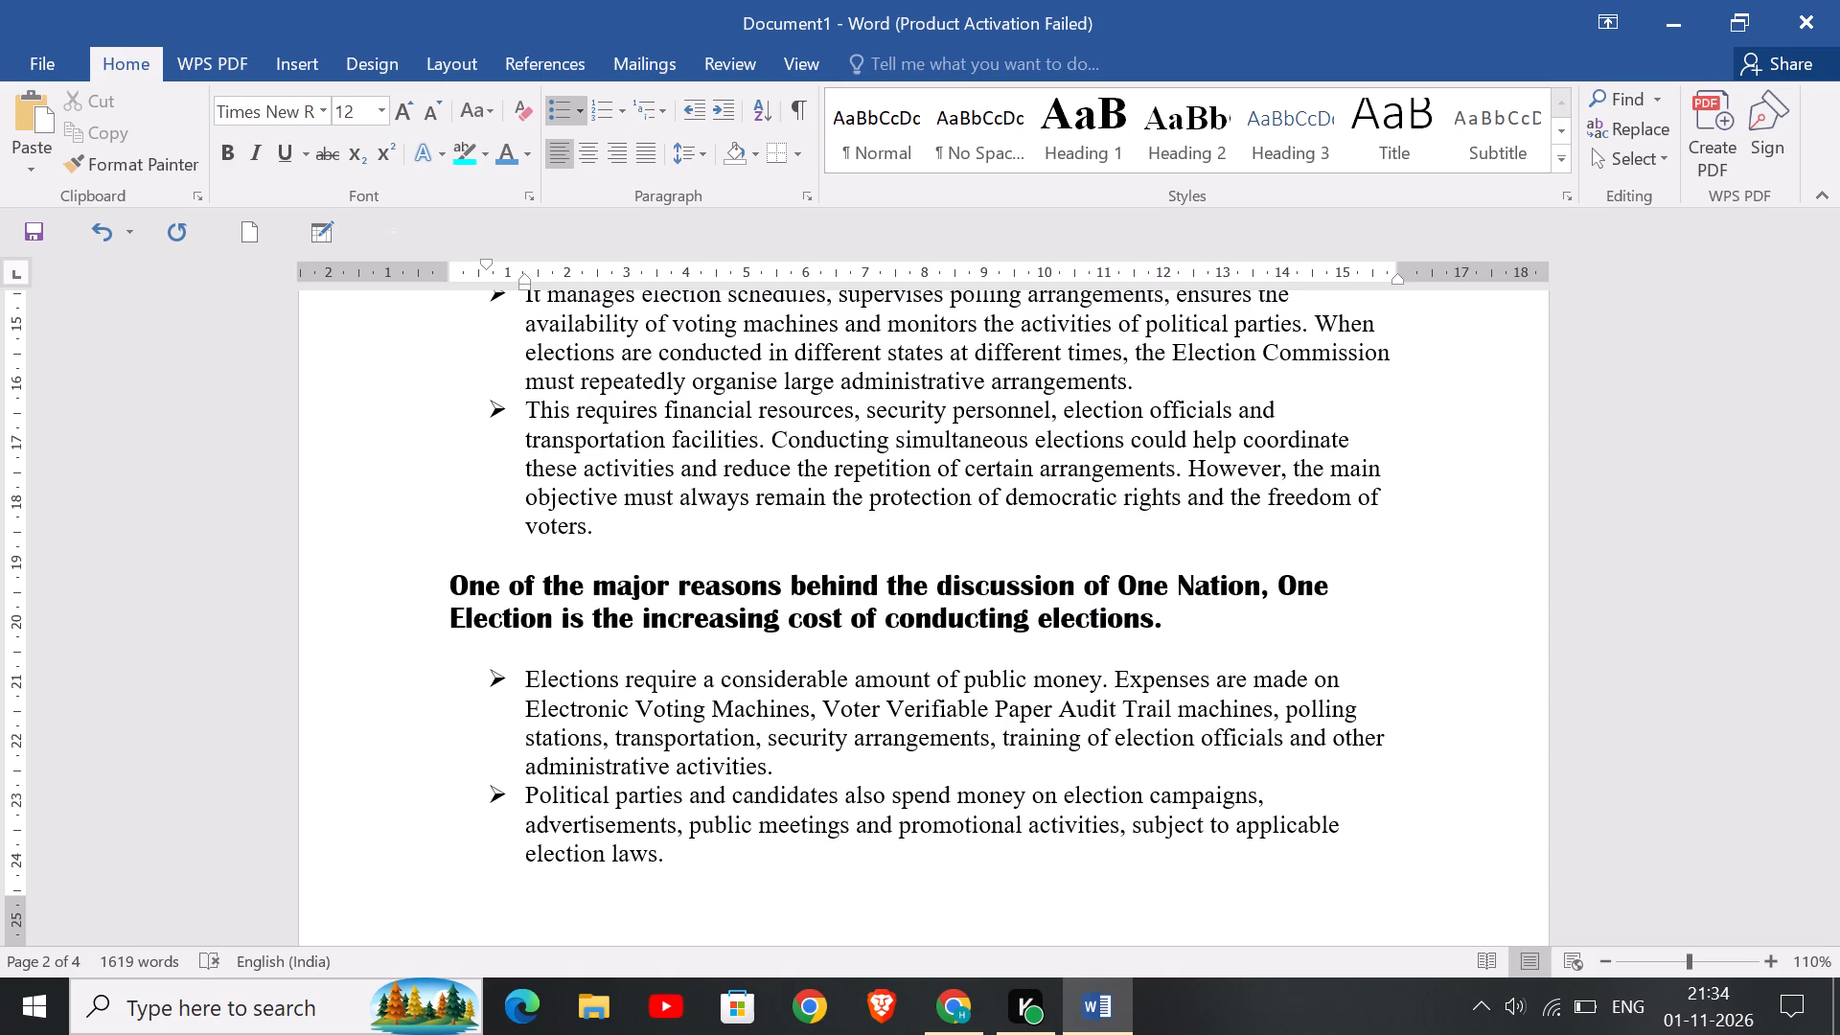
key(Up)
key(Up)
key(Up)
key(Up)
key(Up)
key(Up)
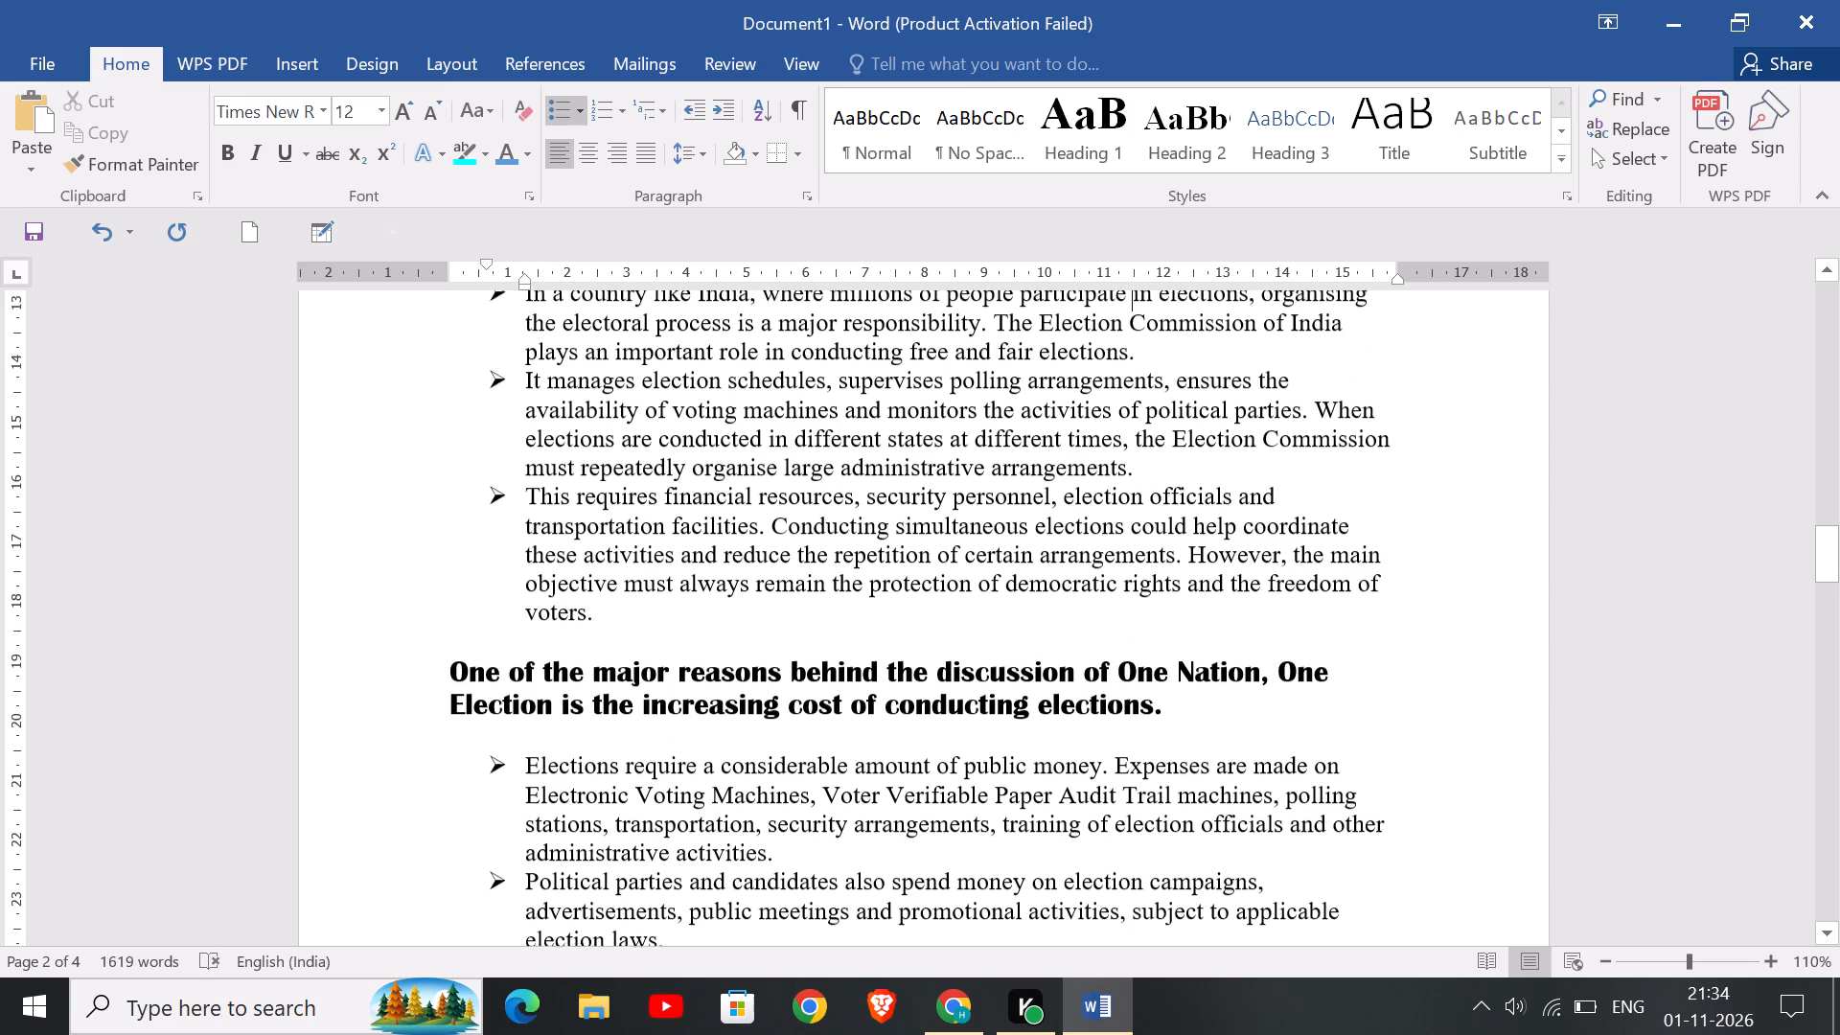
key(Down)
key(Down)
key(Right)
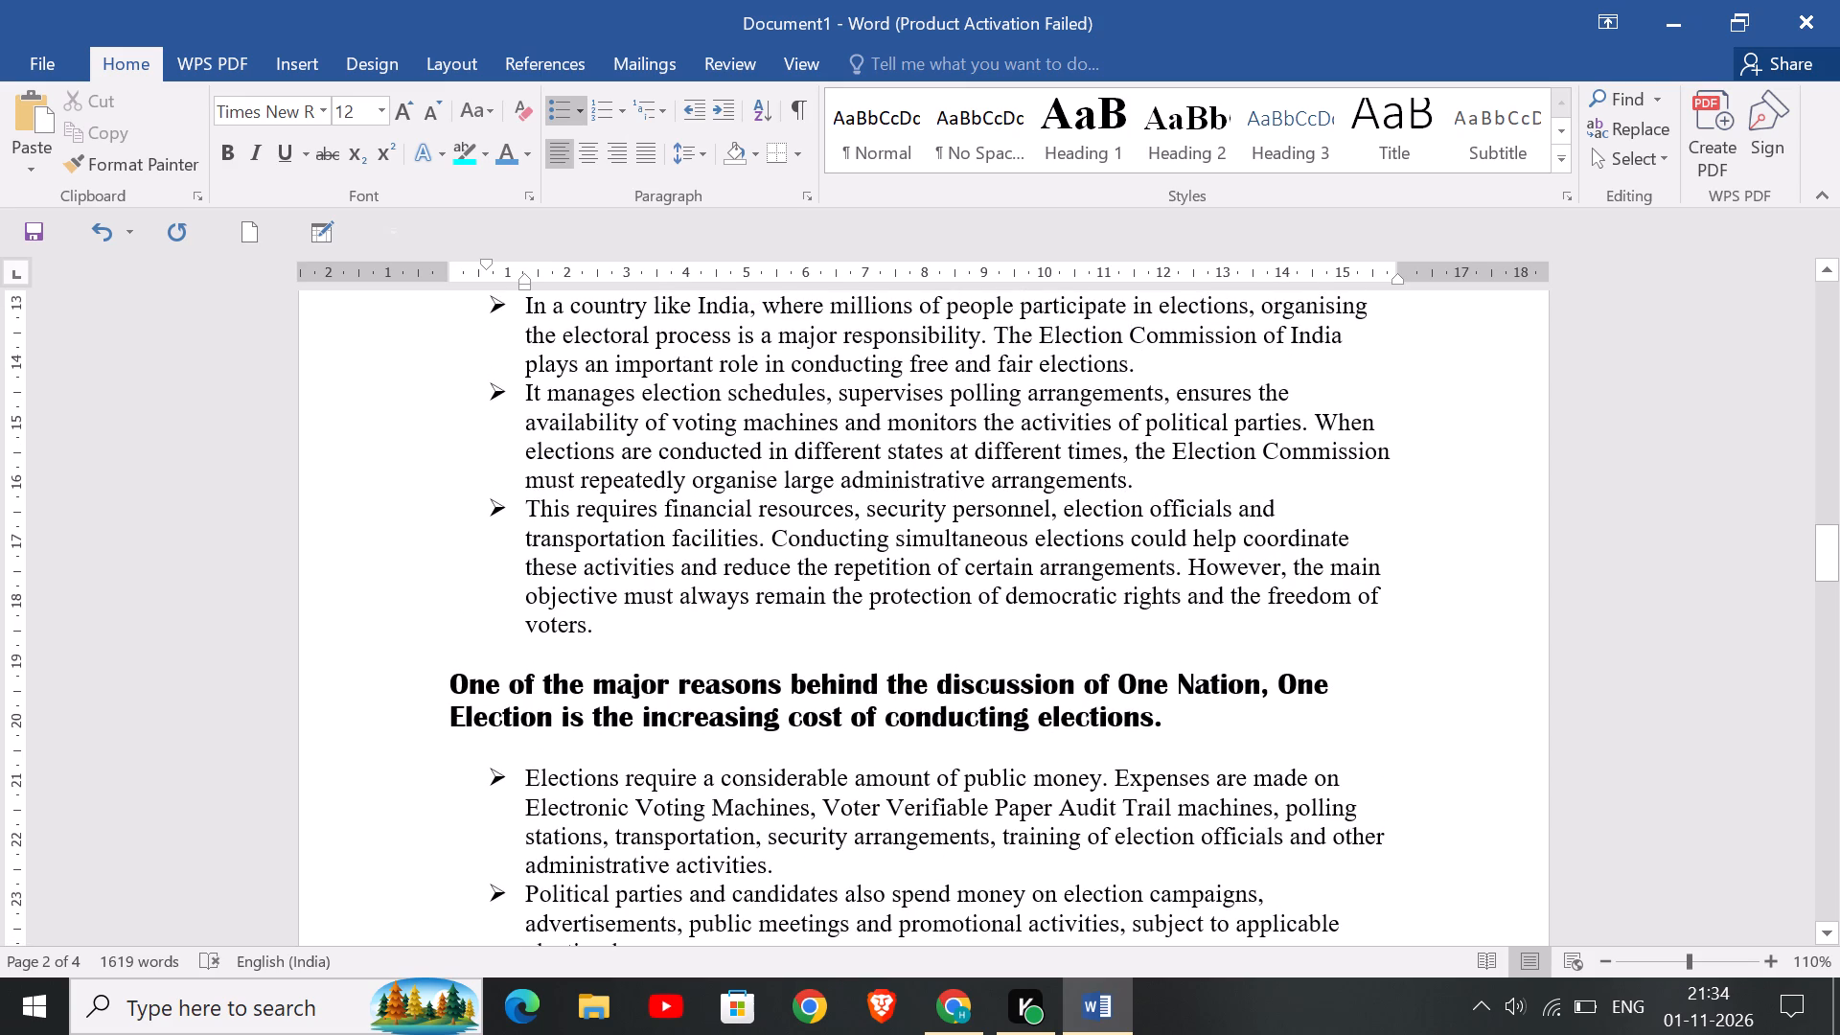
key(BackSpace)
Delete the trailing space ending the arrow bullet that begins "Elections provide people with the power", after "national security.".
scroll(1142, 377, up, 1)
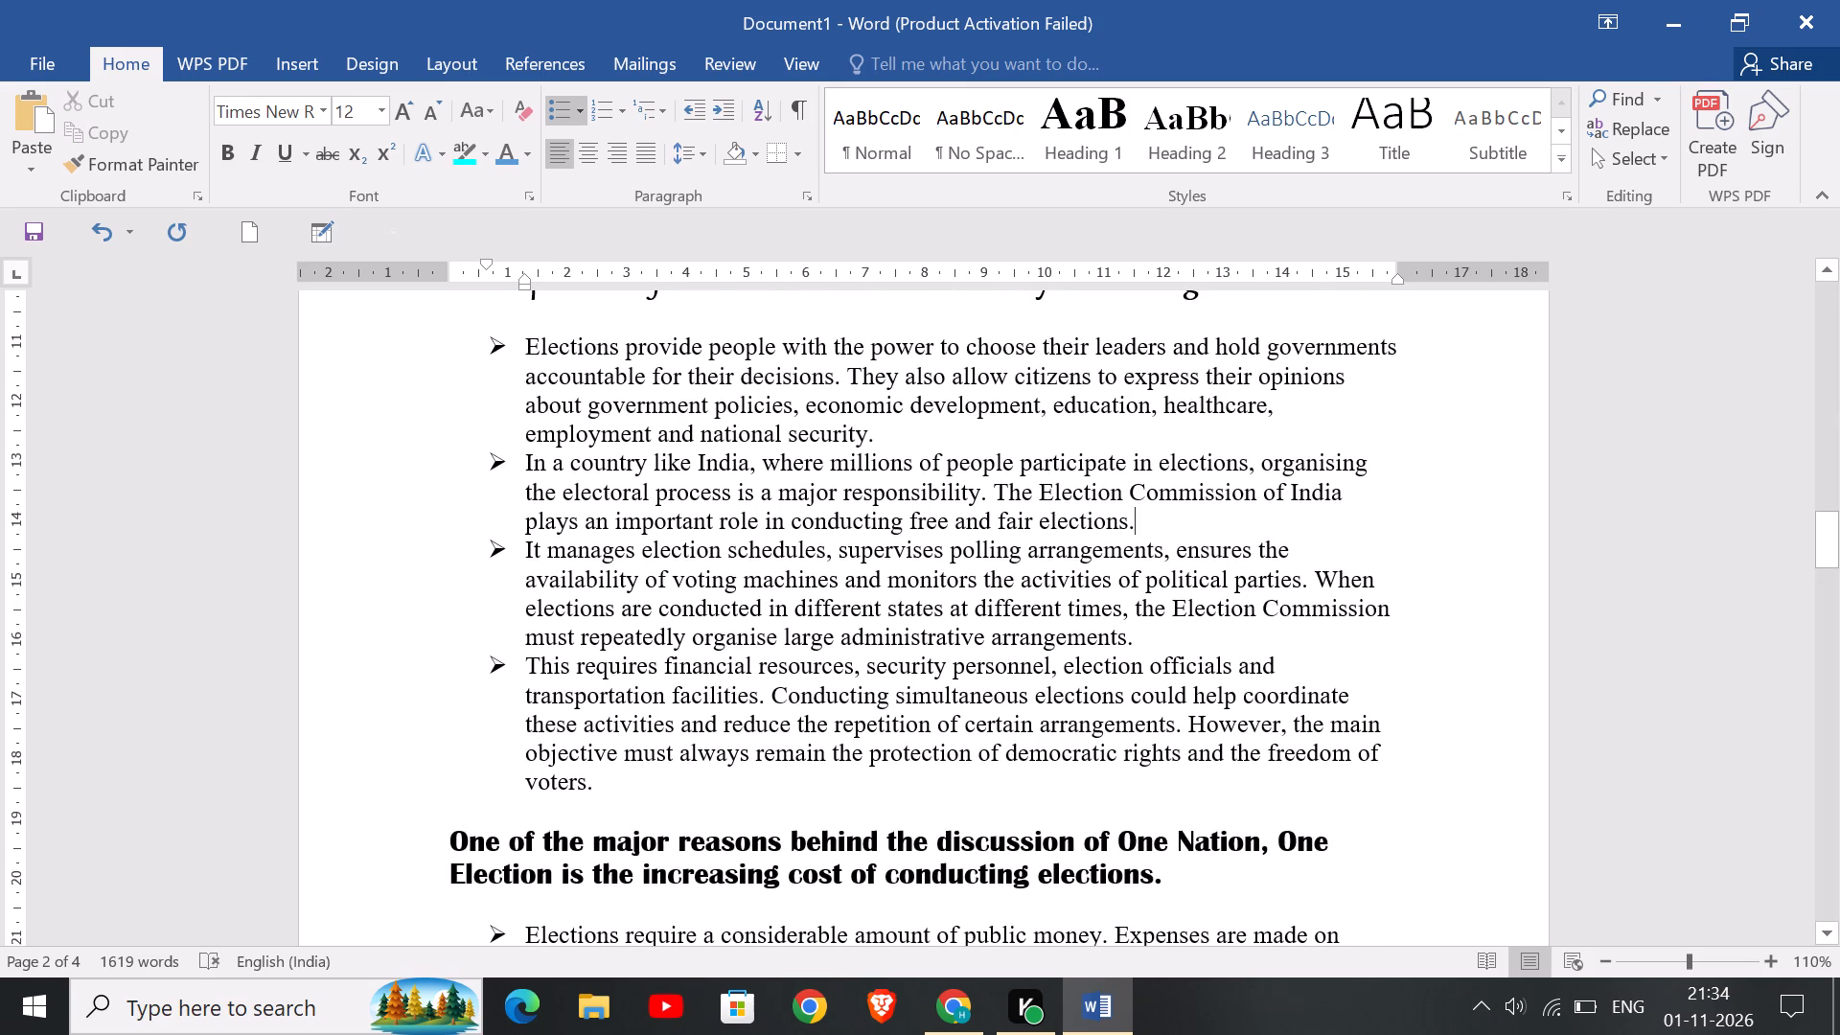
click(1100, 431)
key(BackSpace)
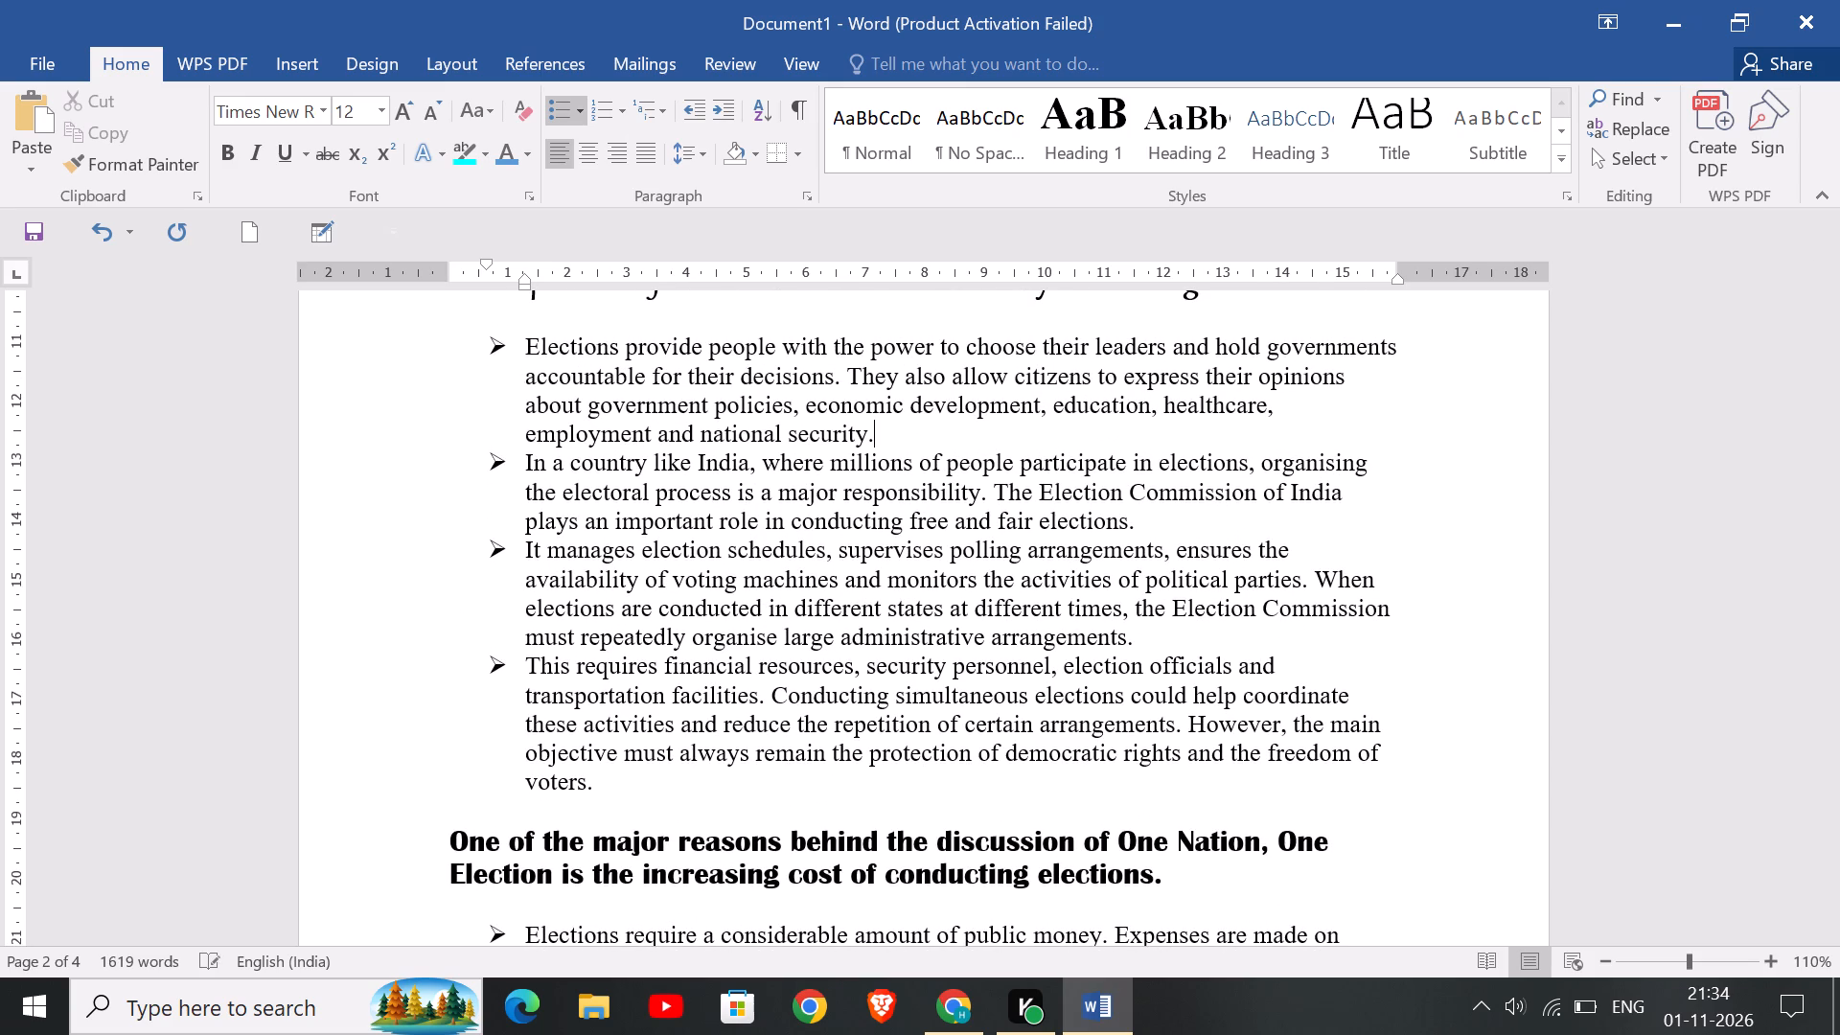
Delete the trailing spaces ending the picture bullets that begin "These developments disturbed" and "Some state governments lost their majority".
scroll(1100, 431, up, 1)
click(966, 428)
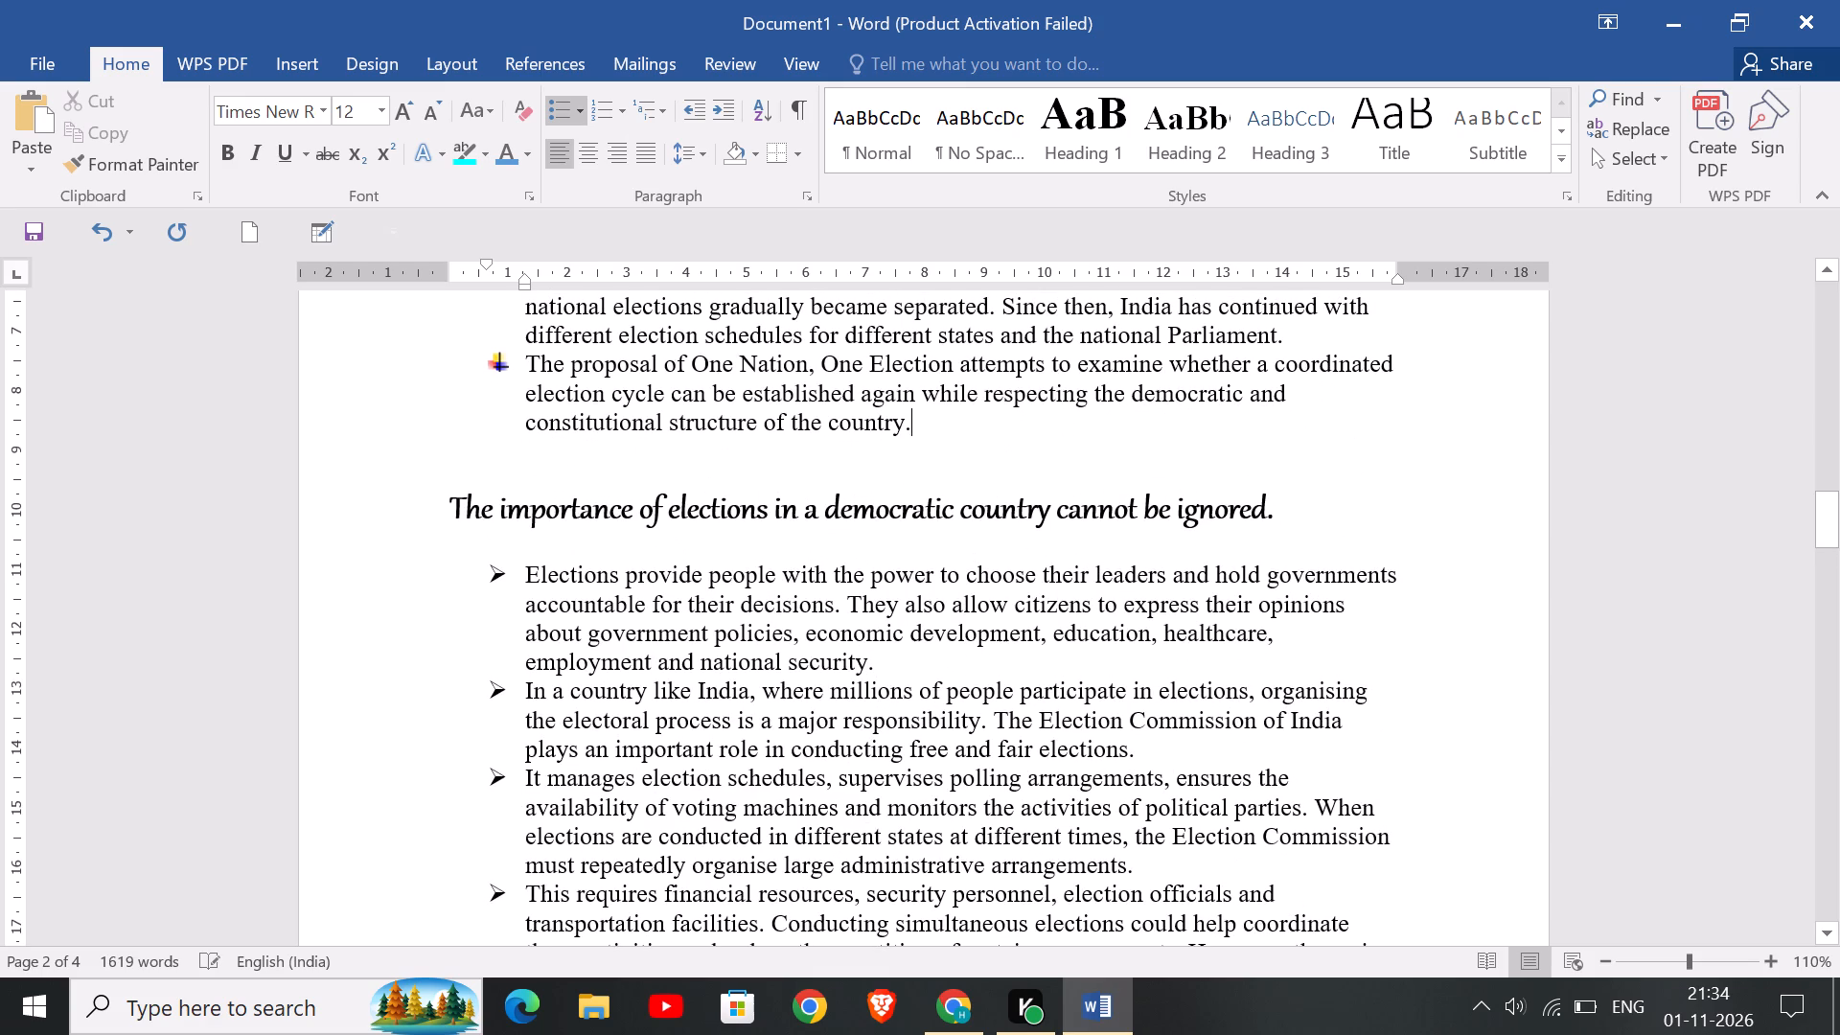
key(Up)
key(Up)
key(Up)
click(1290, 330)
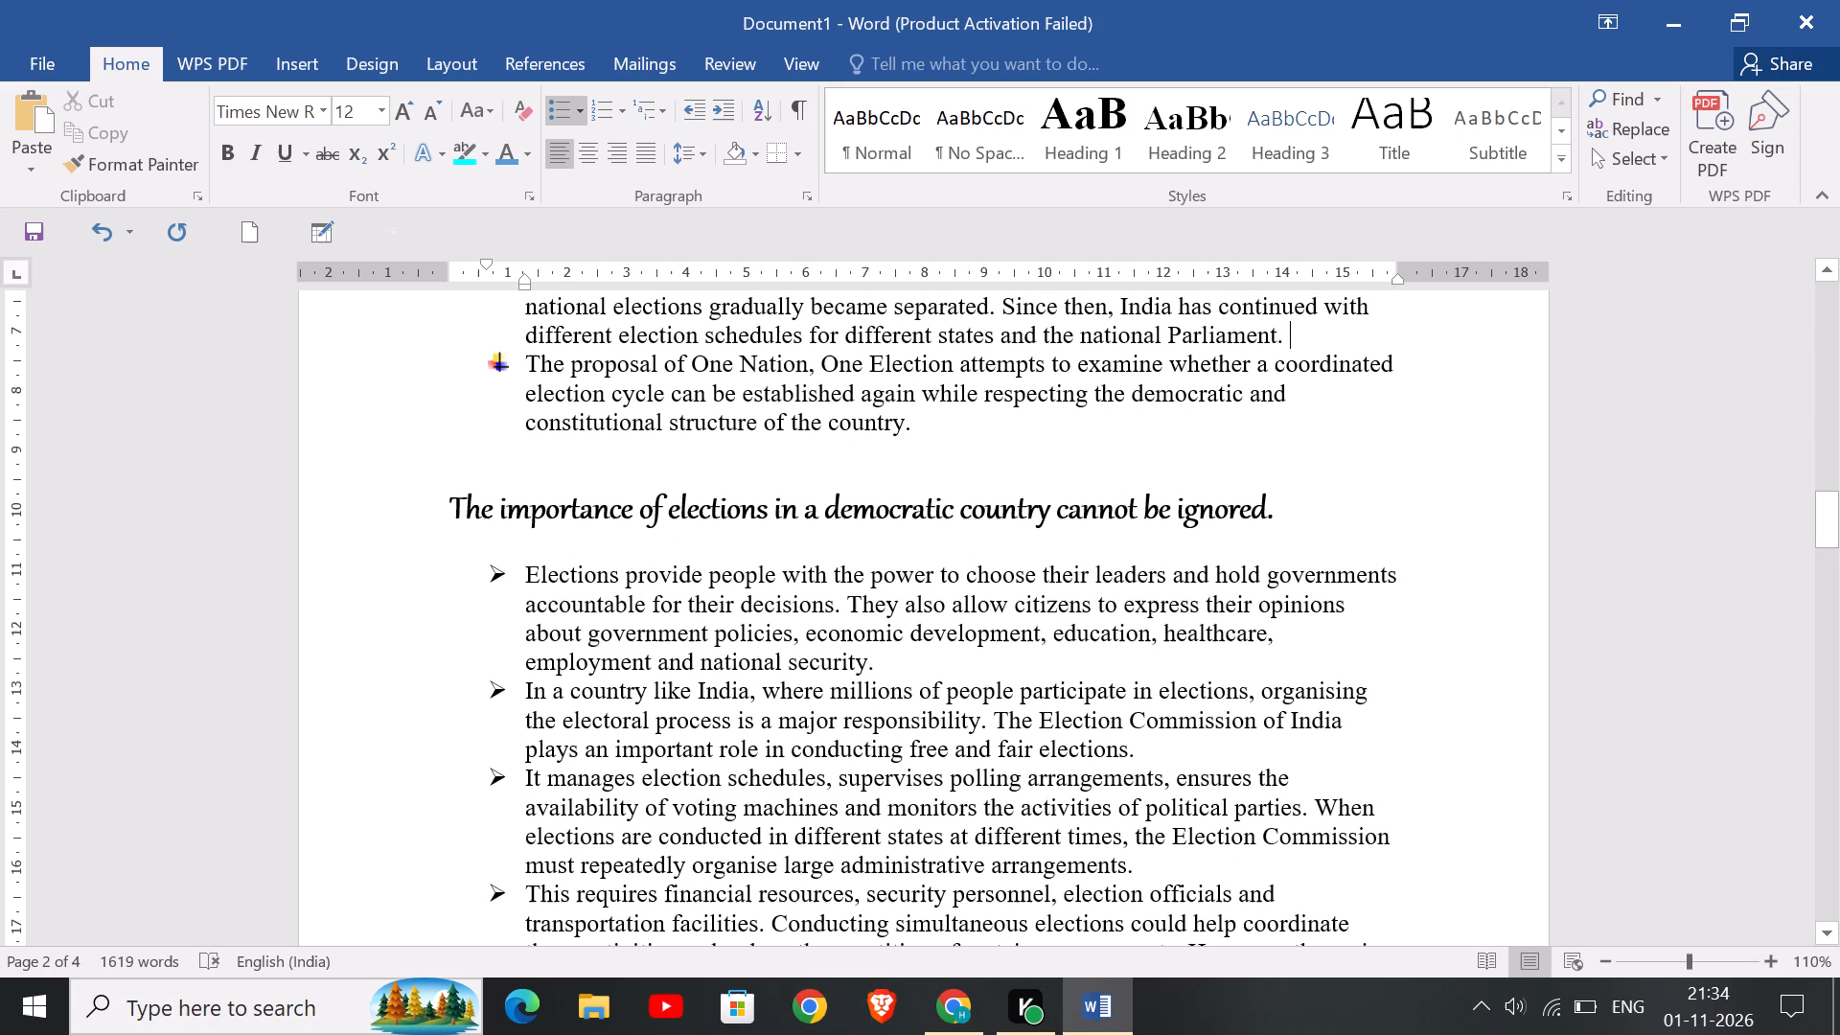
key(BackSpace)
scroll(1290, 330, up, 1)
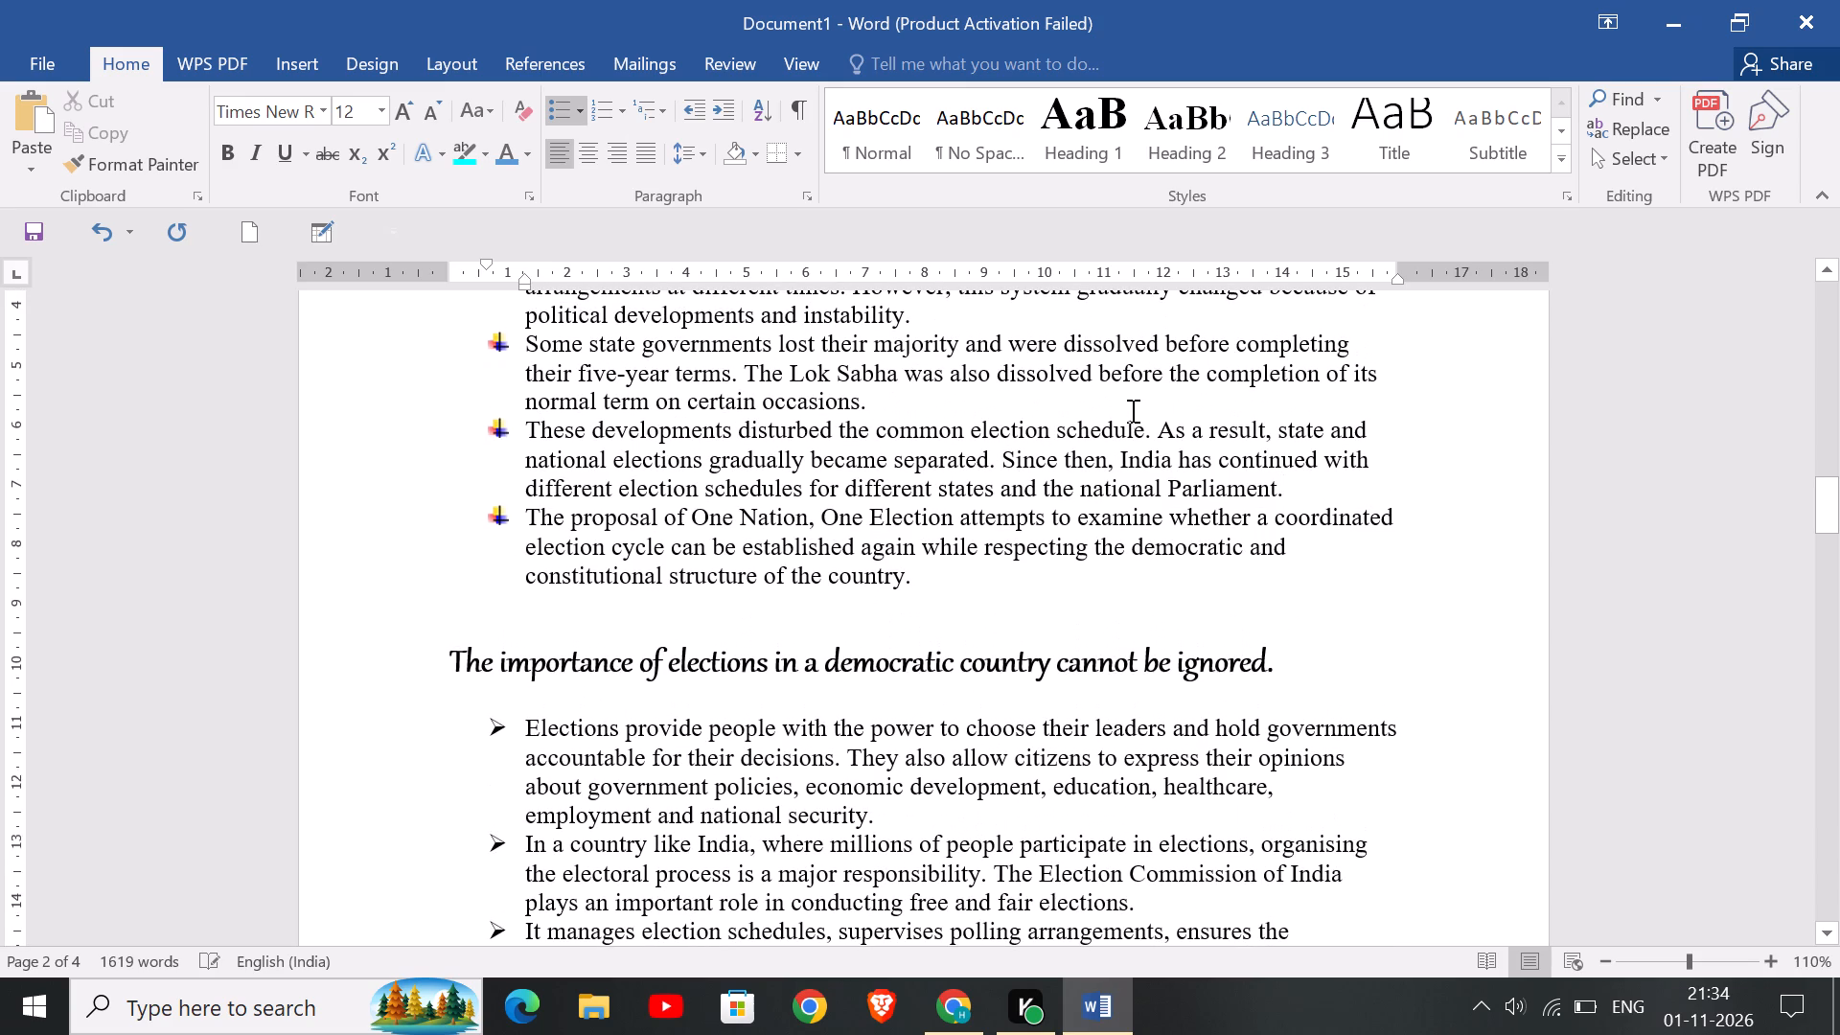
click(1113, 411)
key(BackSpace)
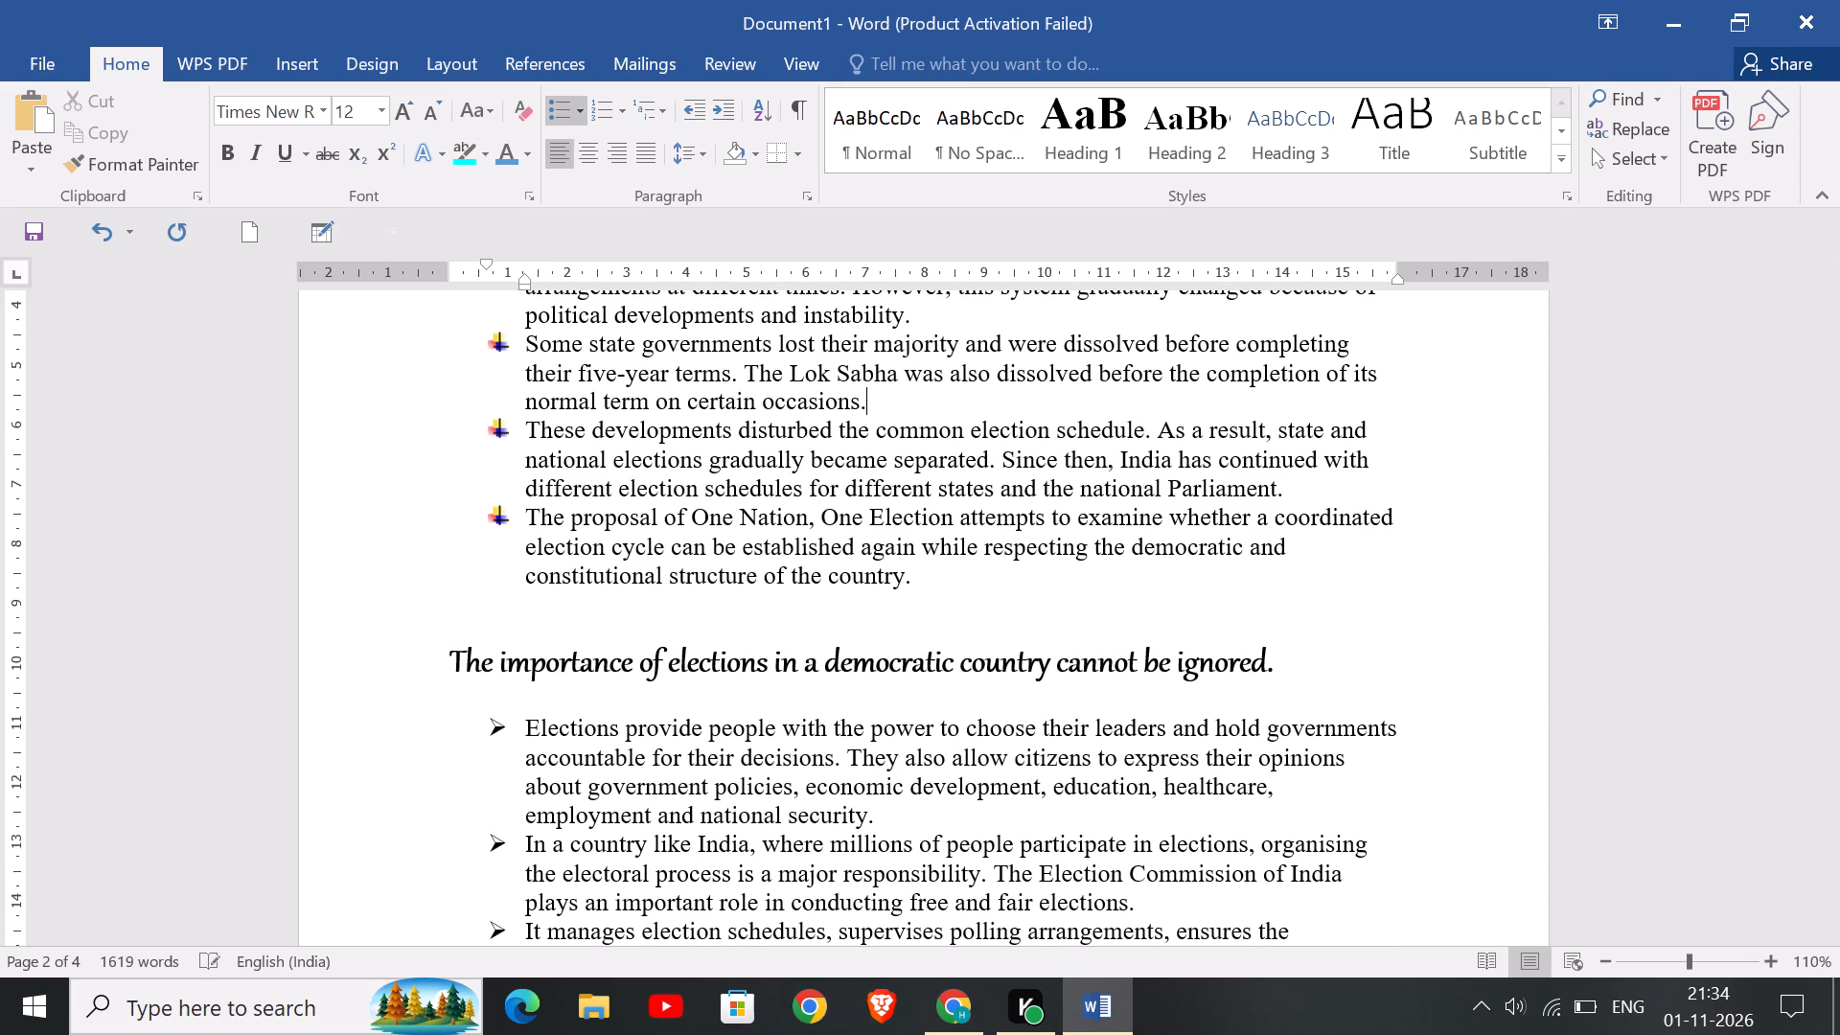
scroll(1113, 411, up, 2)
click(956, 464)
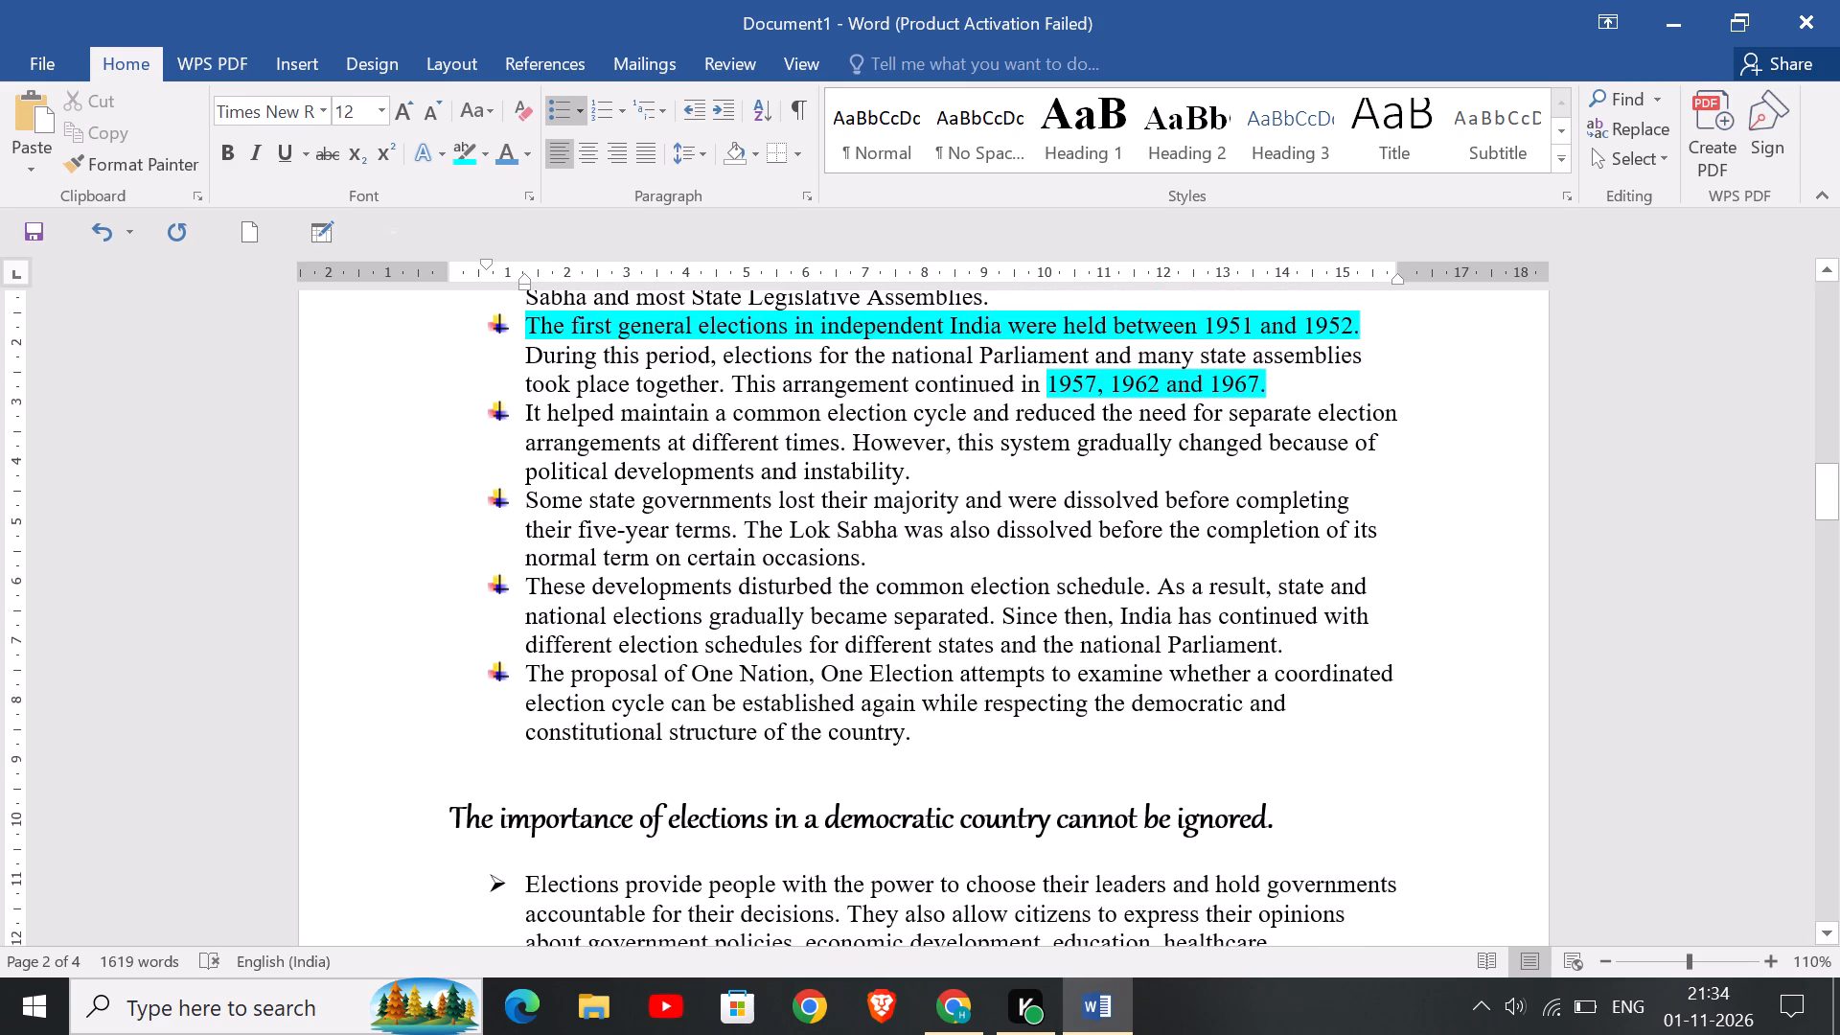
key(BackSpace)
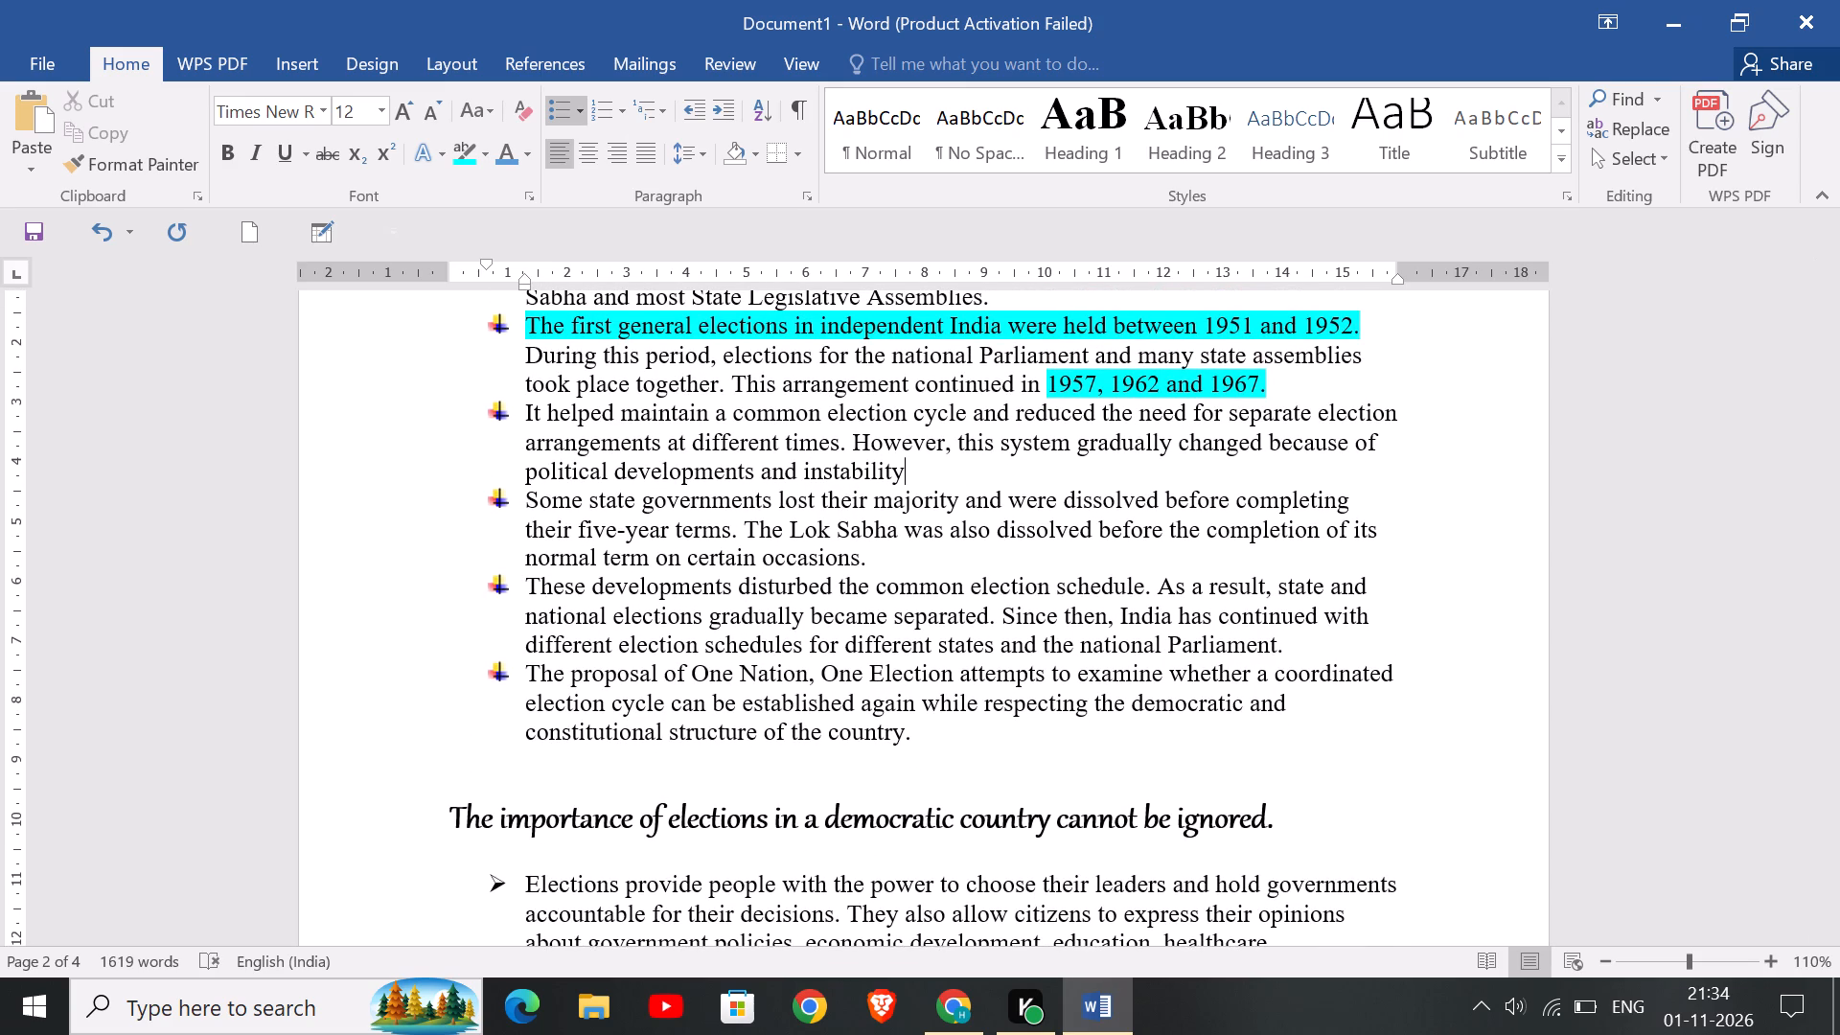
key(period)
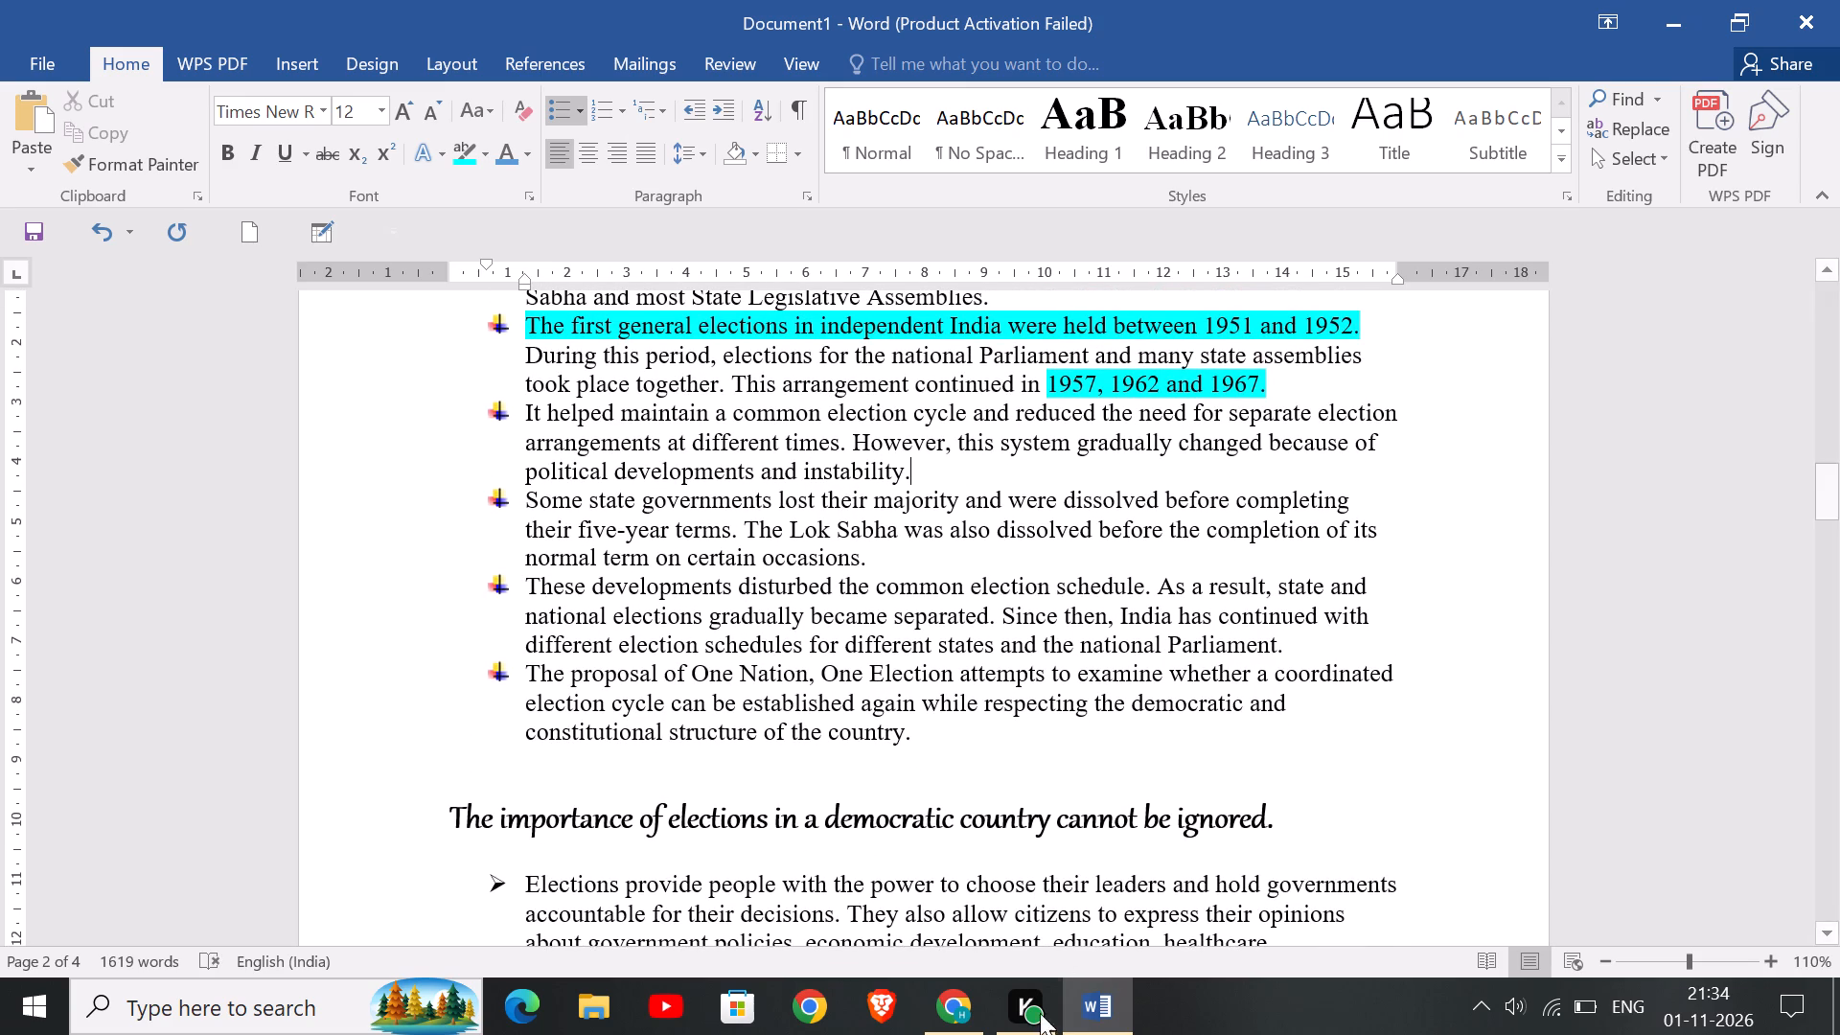